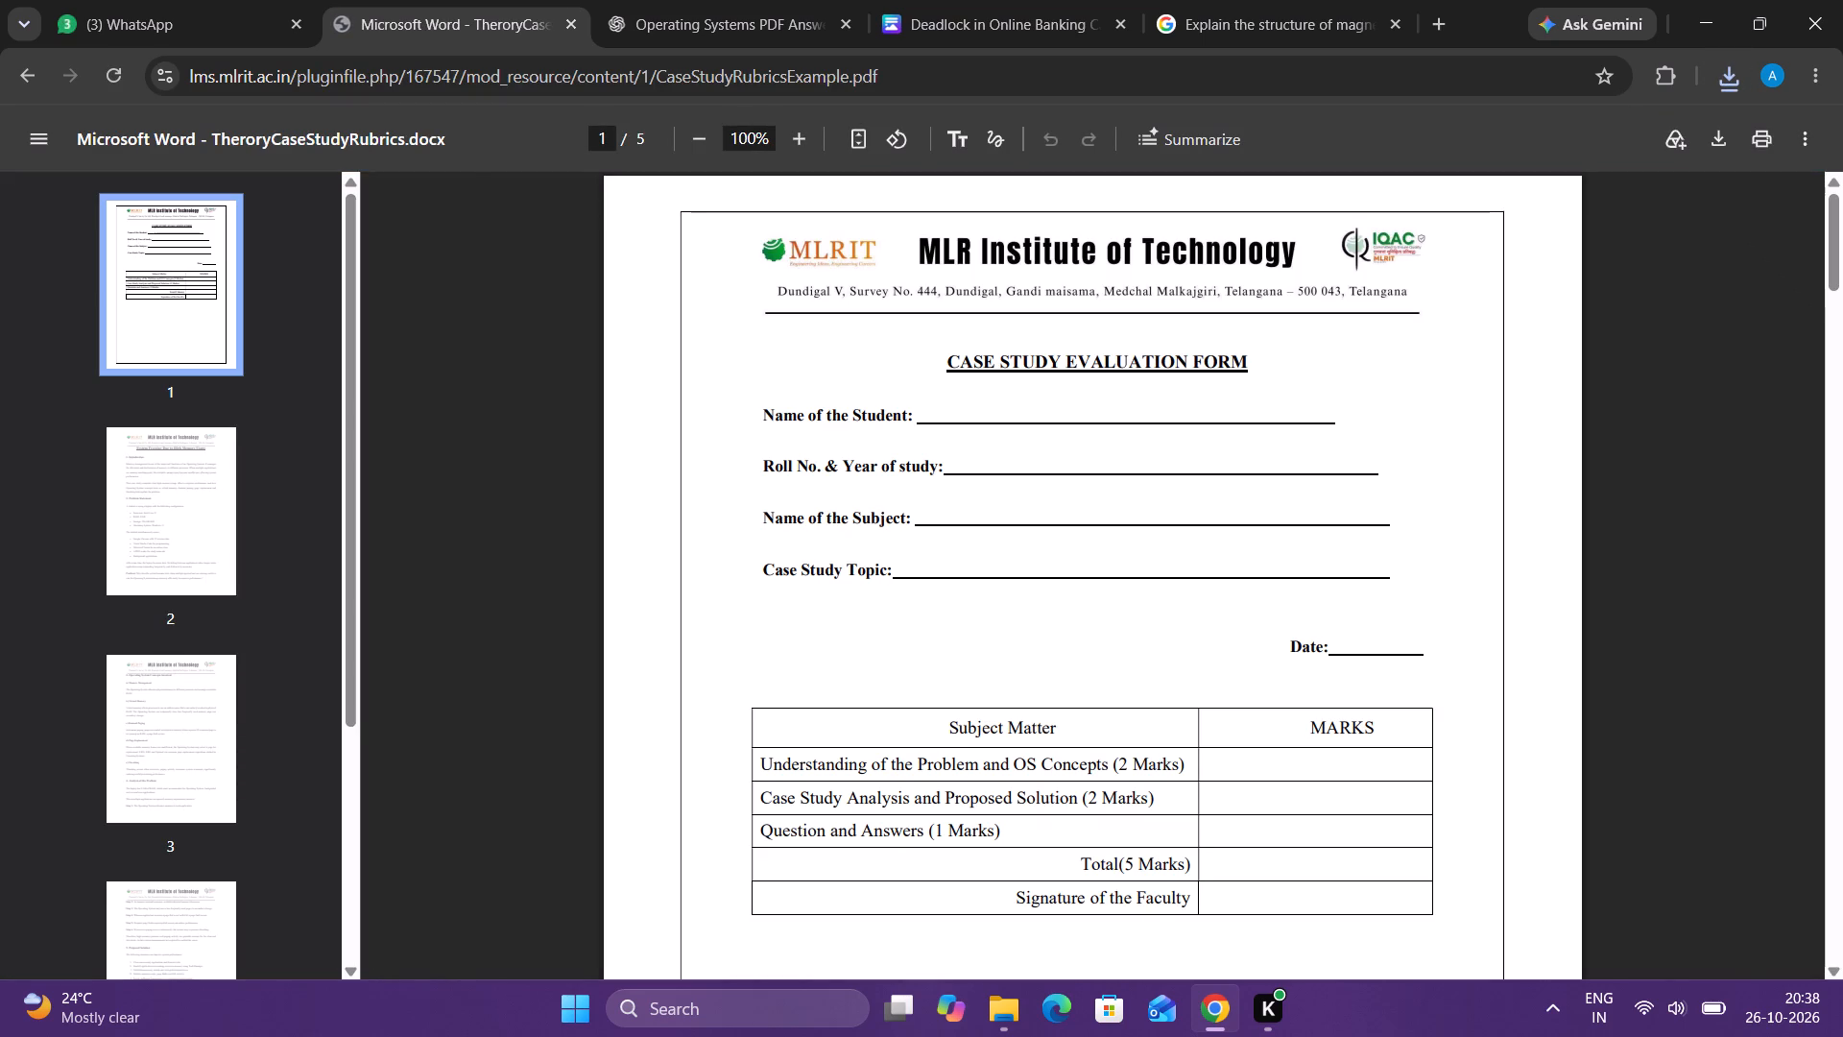
Look through the first three pages of the case study rubrics example PDF, including the evaluation form and Operating System concepts section.
{"action": "left_click", "coordinate": [215, 525]}
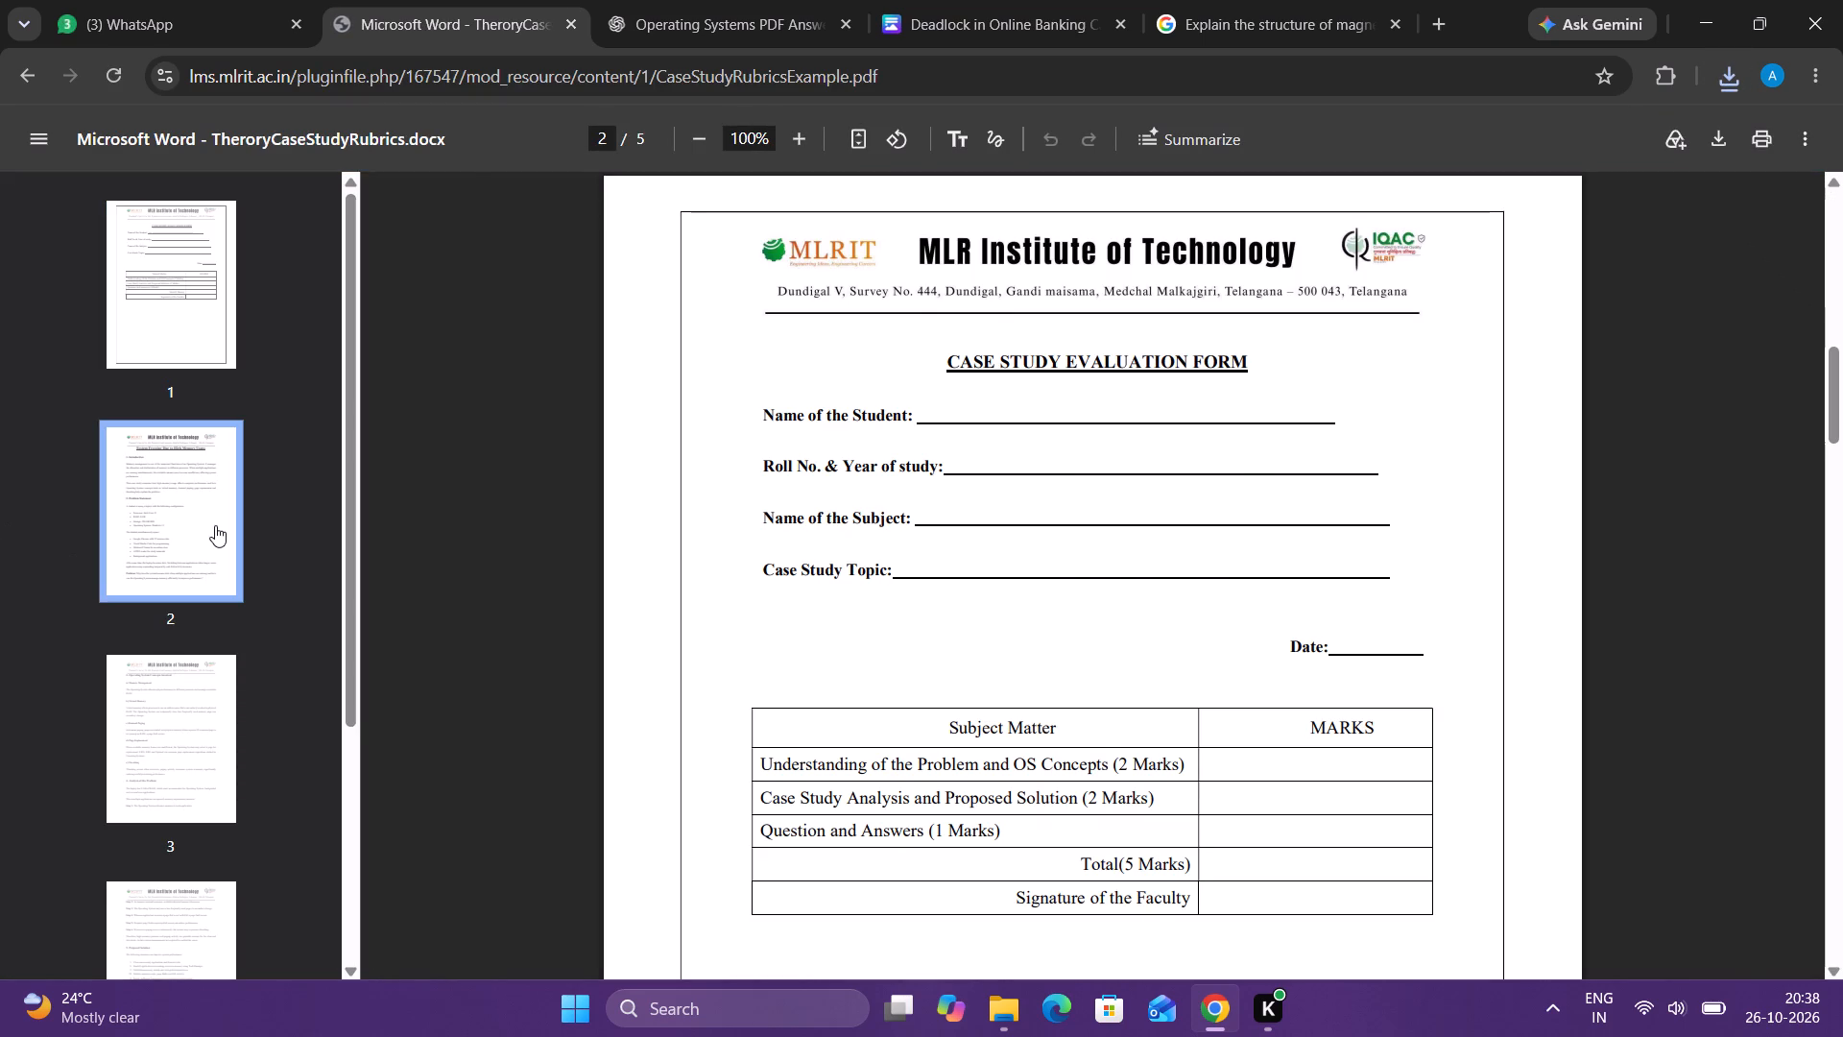
{"action": "left_click", "coordinate": [169, 319]}
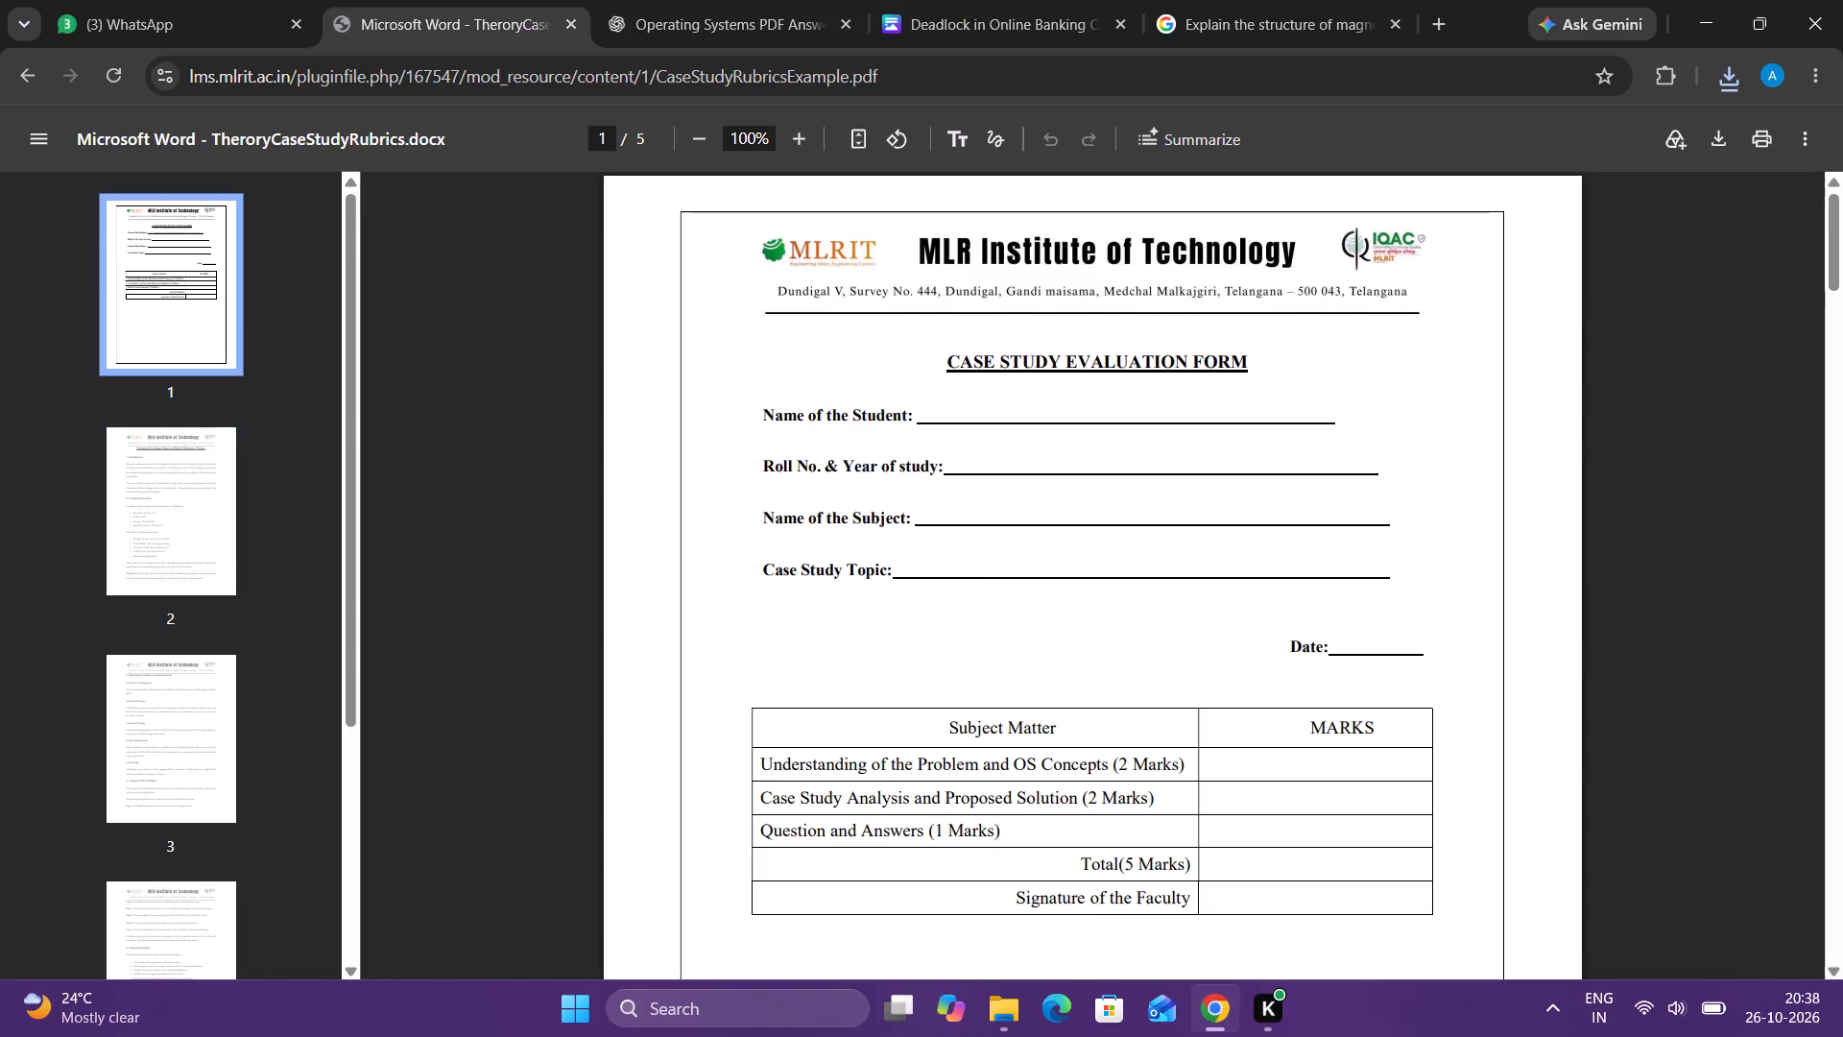
{"action": "left_click", "coordinate": [157, 510]}
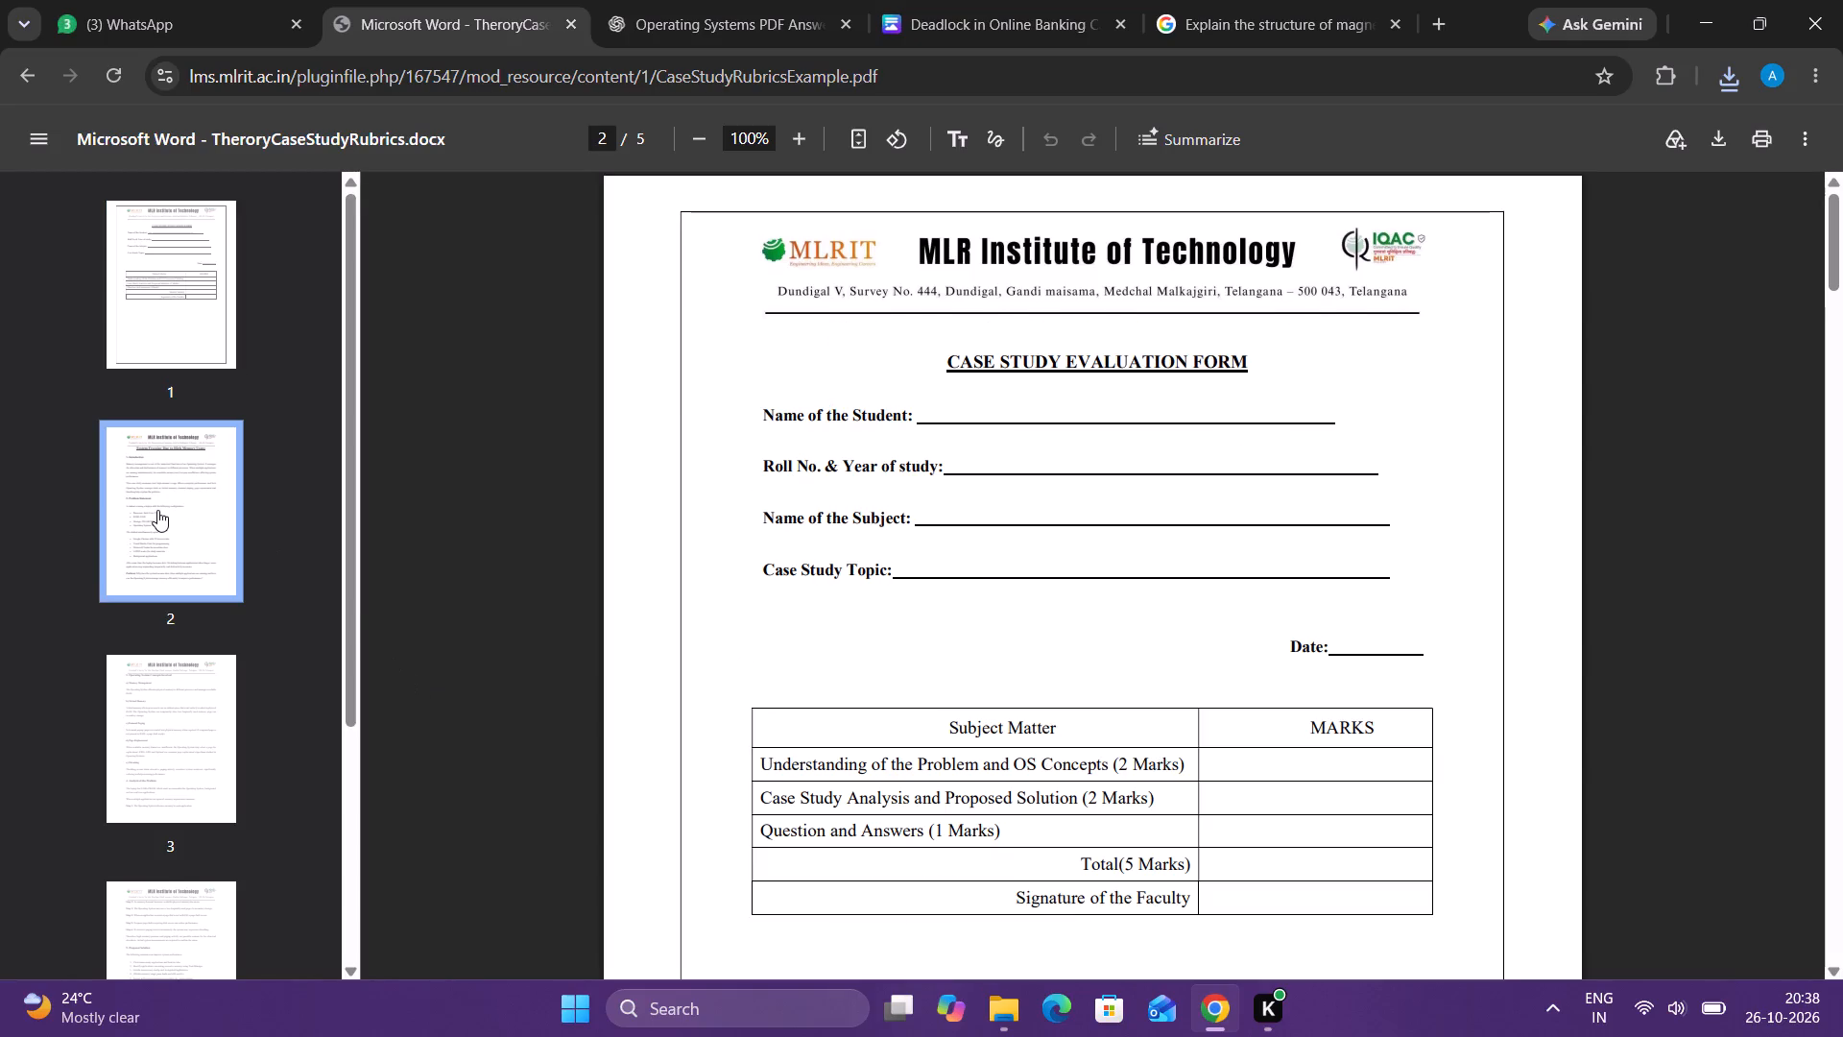
{"action": "left_click", "coordinate": [111, 800]}
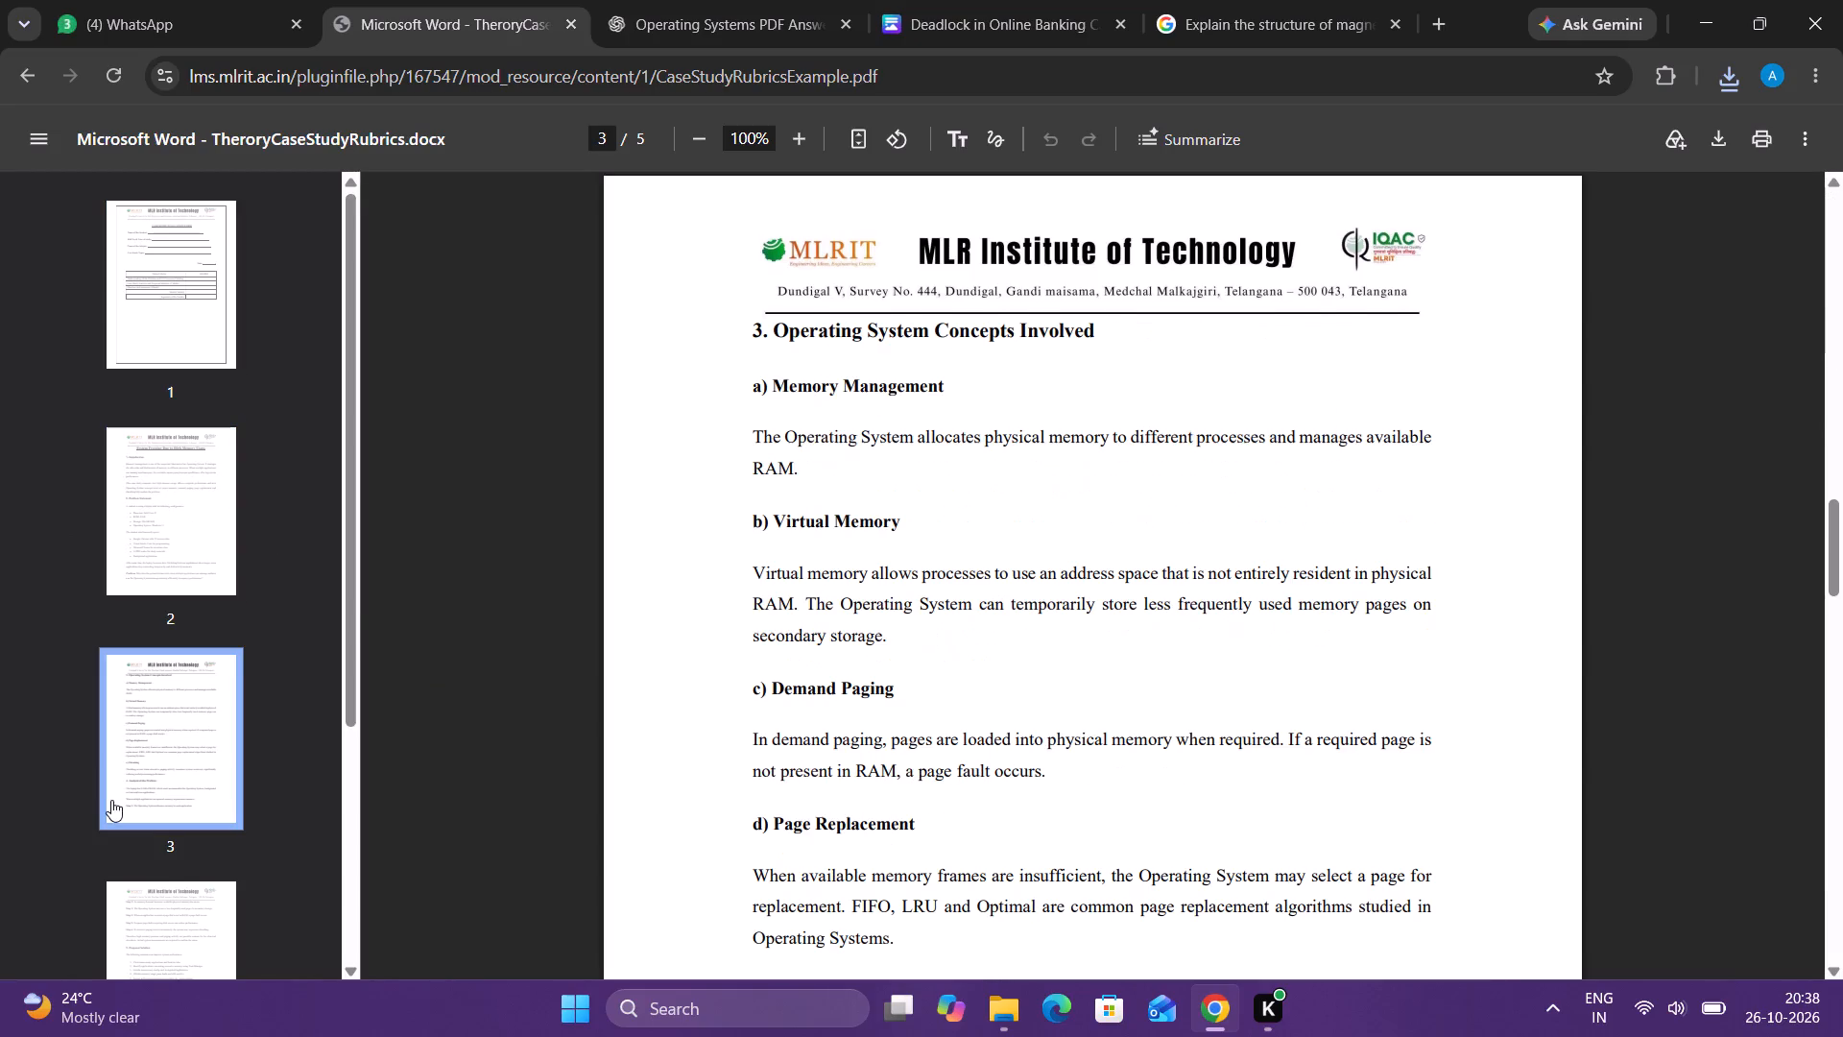
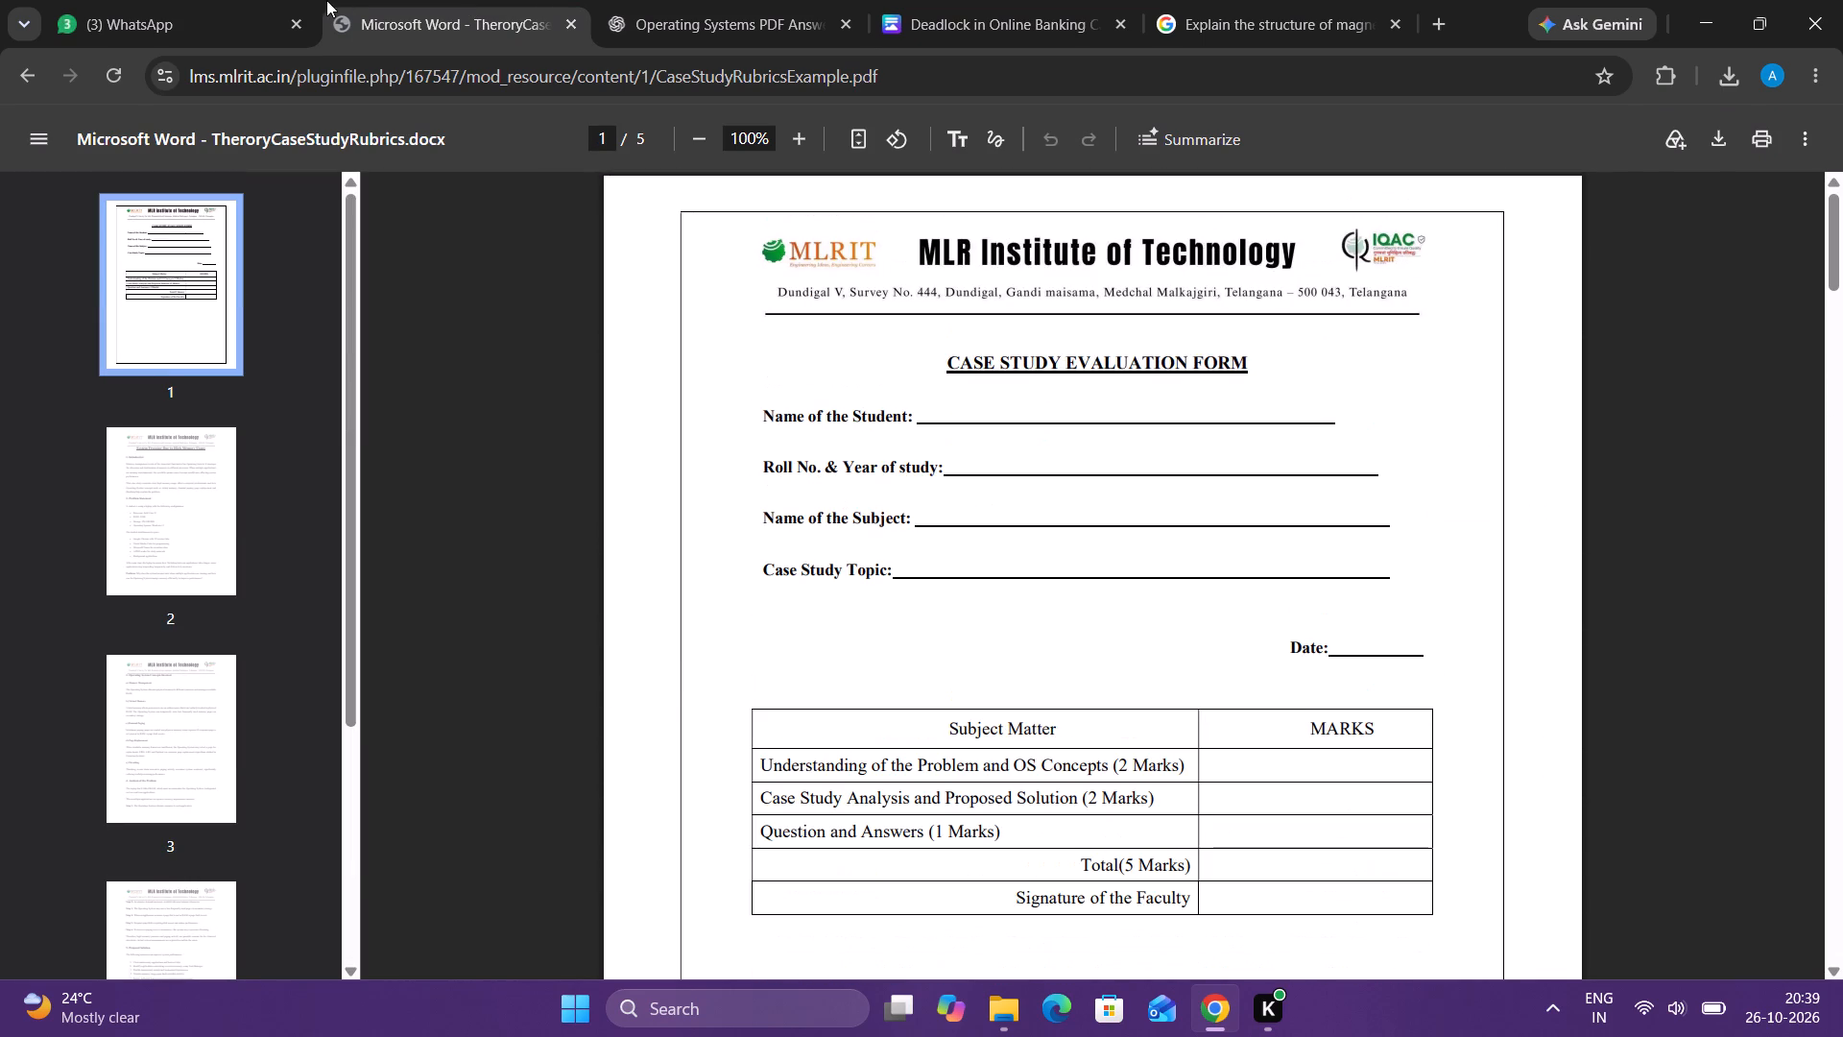
Go to page 2 of the case study rubrics example PDF to examine the sample case study.
{"action": "left_click", "coordinate": [167, 470]}
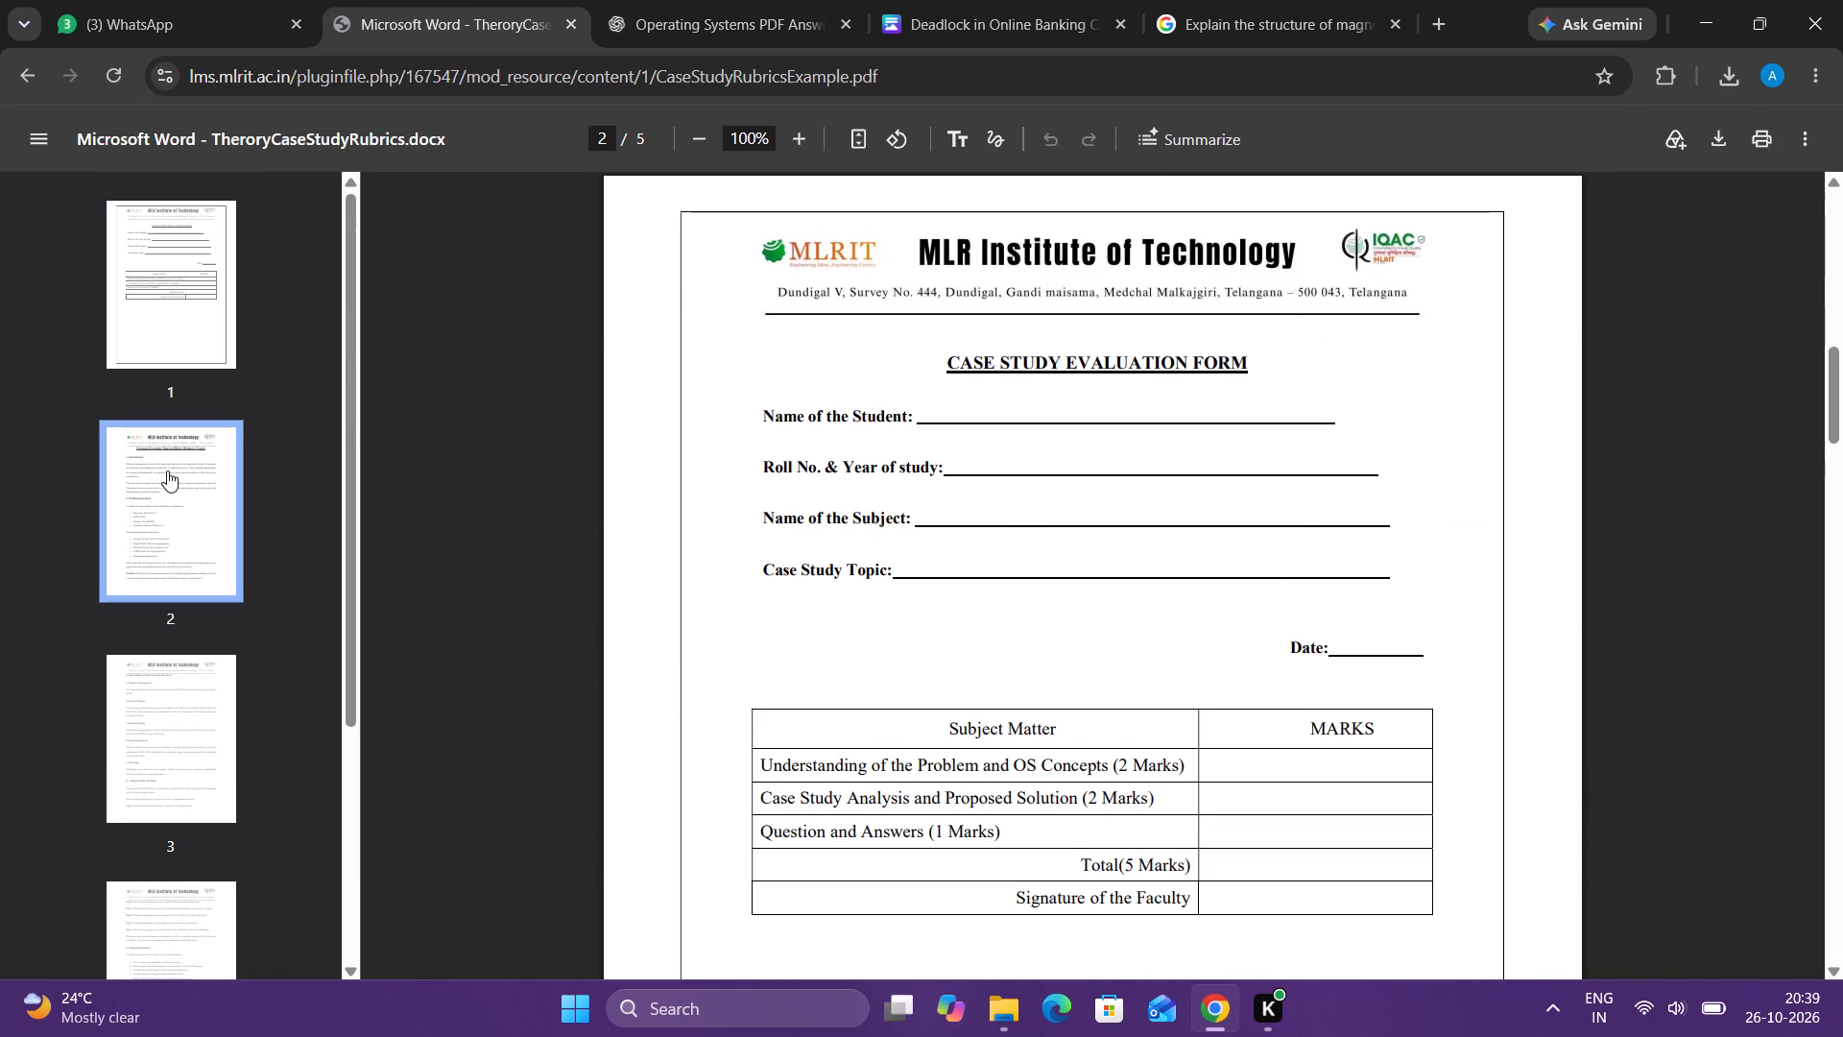
Examine the case study rubrics PDF, from the evaluation form through the sample memory-usage case study to its conclusion.
{"action": "left_click", "coordinate": [232, 750]}
{"action": "scroll", "coordinate": [232, 750], "scroll_direction": "down", "scroll_amount": 5}
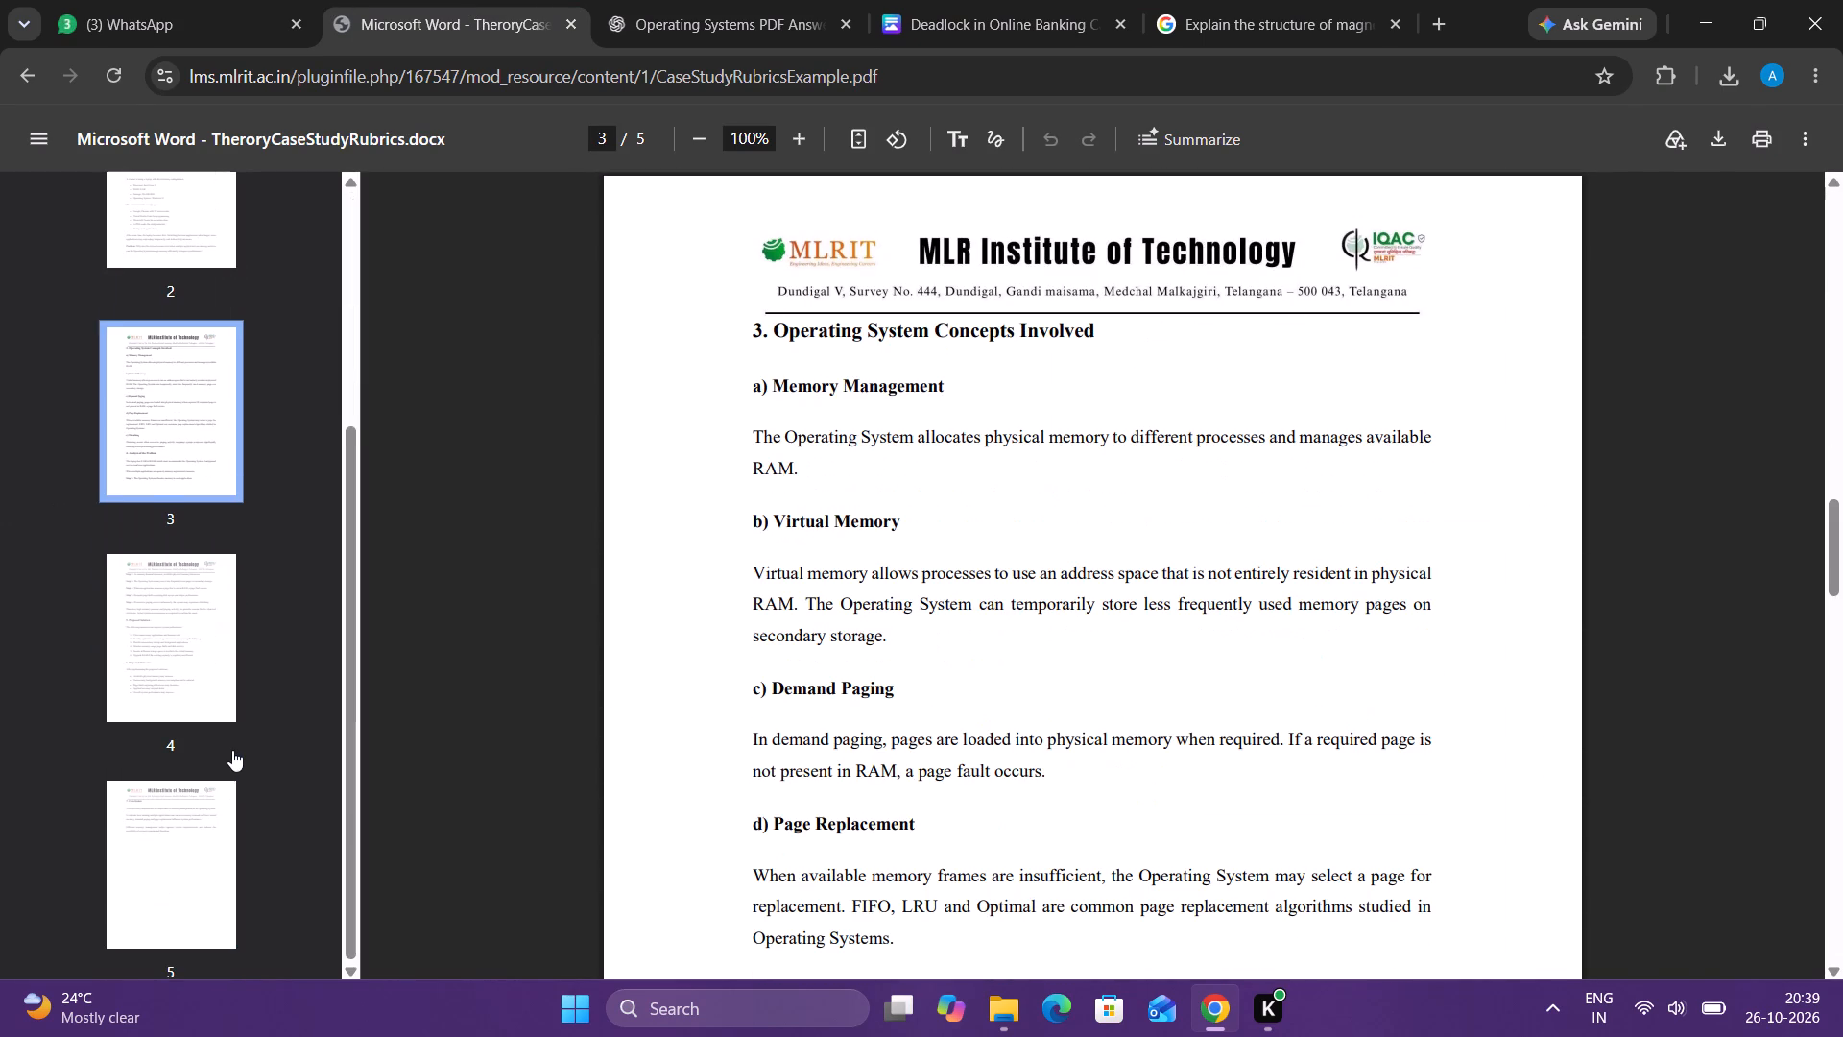
{"action": "scroll", "coordinate": [232, 750], "scroll_direction": "down", "scroll_amount": 3}
{"action": "left_click", "coordinate": [157, 882]}
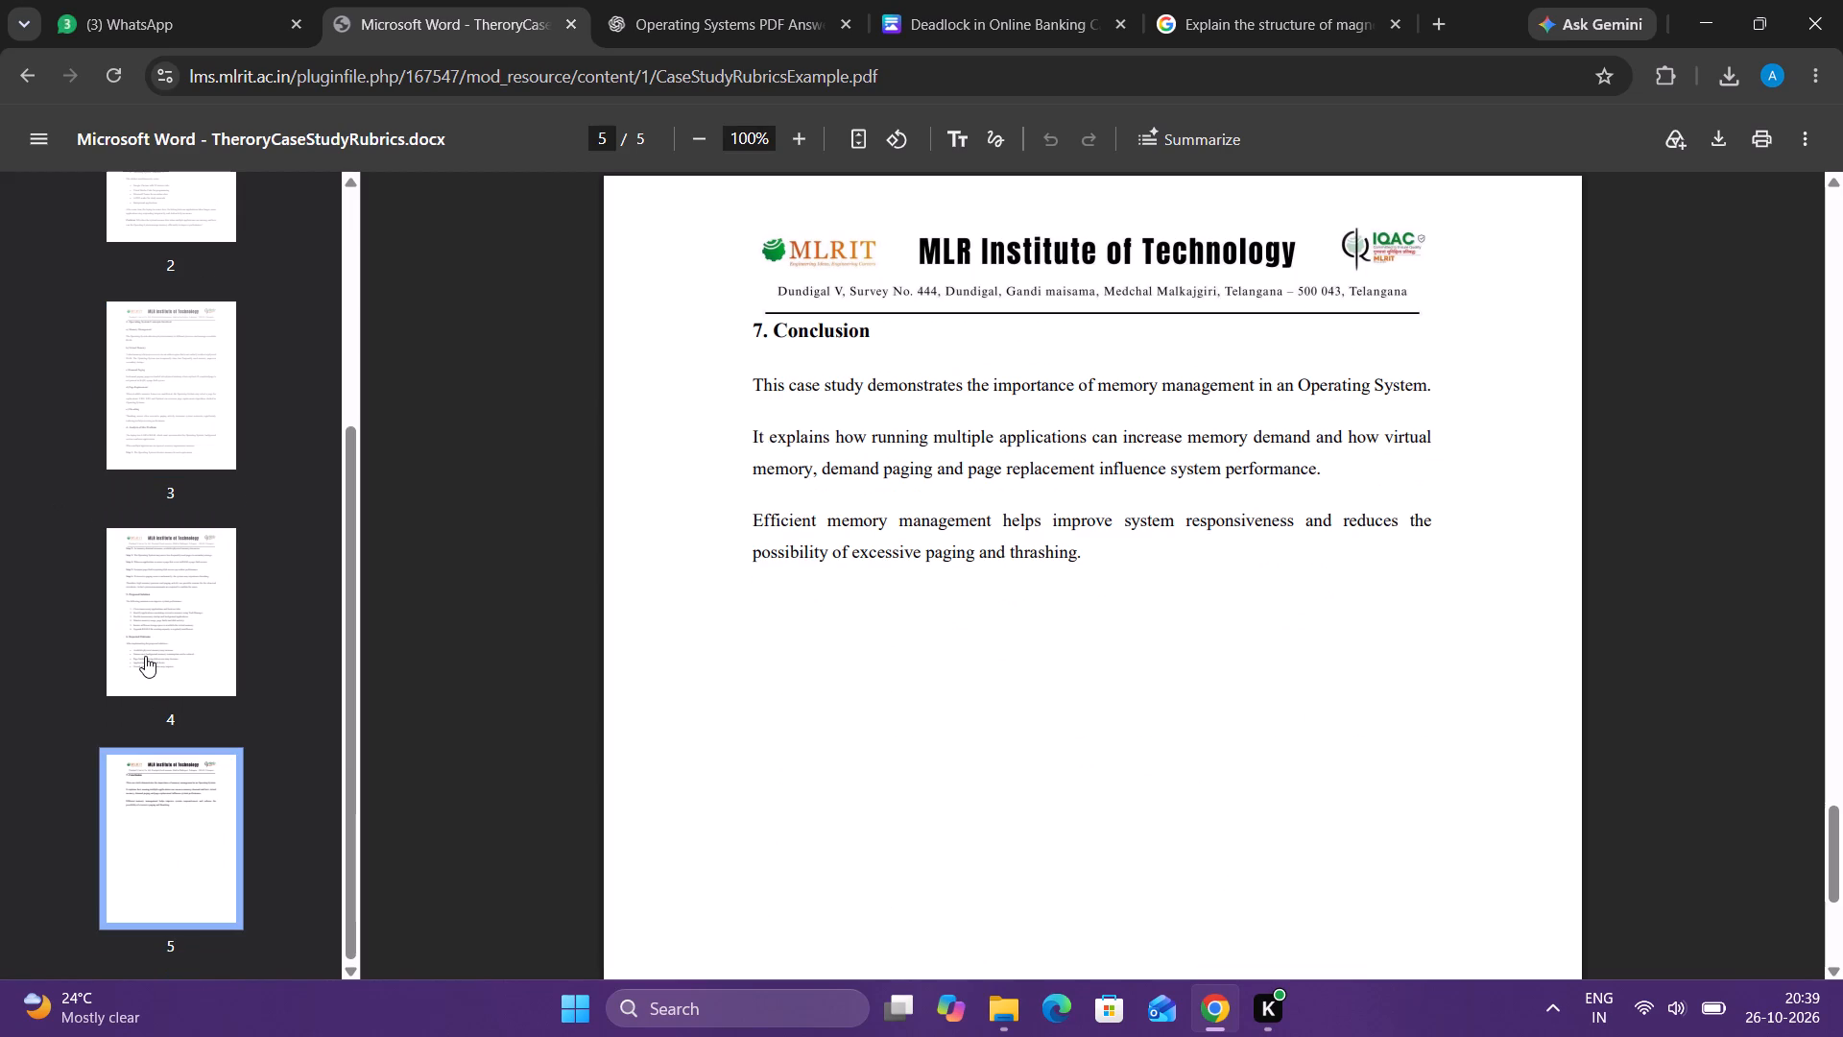
{"action": "left_click", "coordinate": [145, 656]}
{"action": "scroll", "coordinate": [145, 656], "scroll_direction": "up", "scroll_amount": 8}
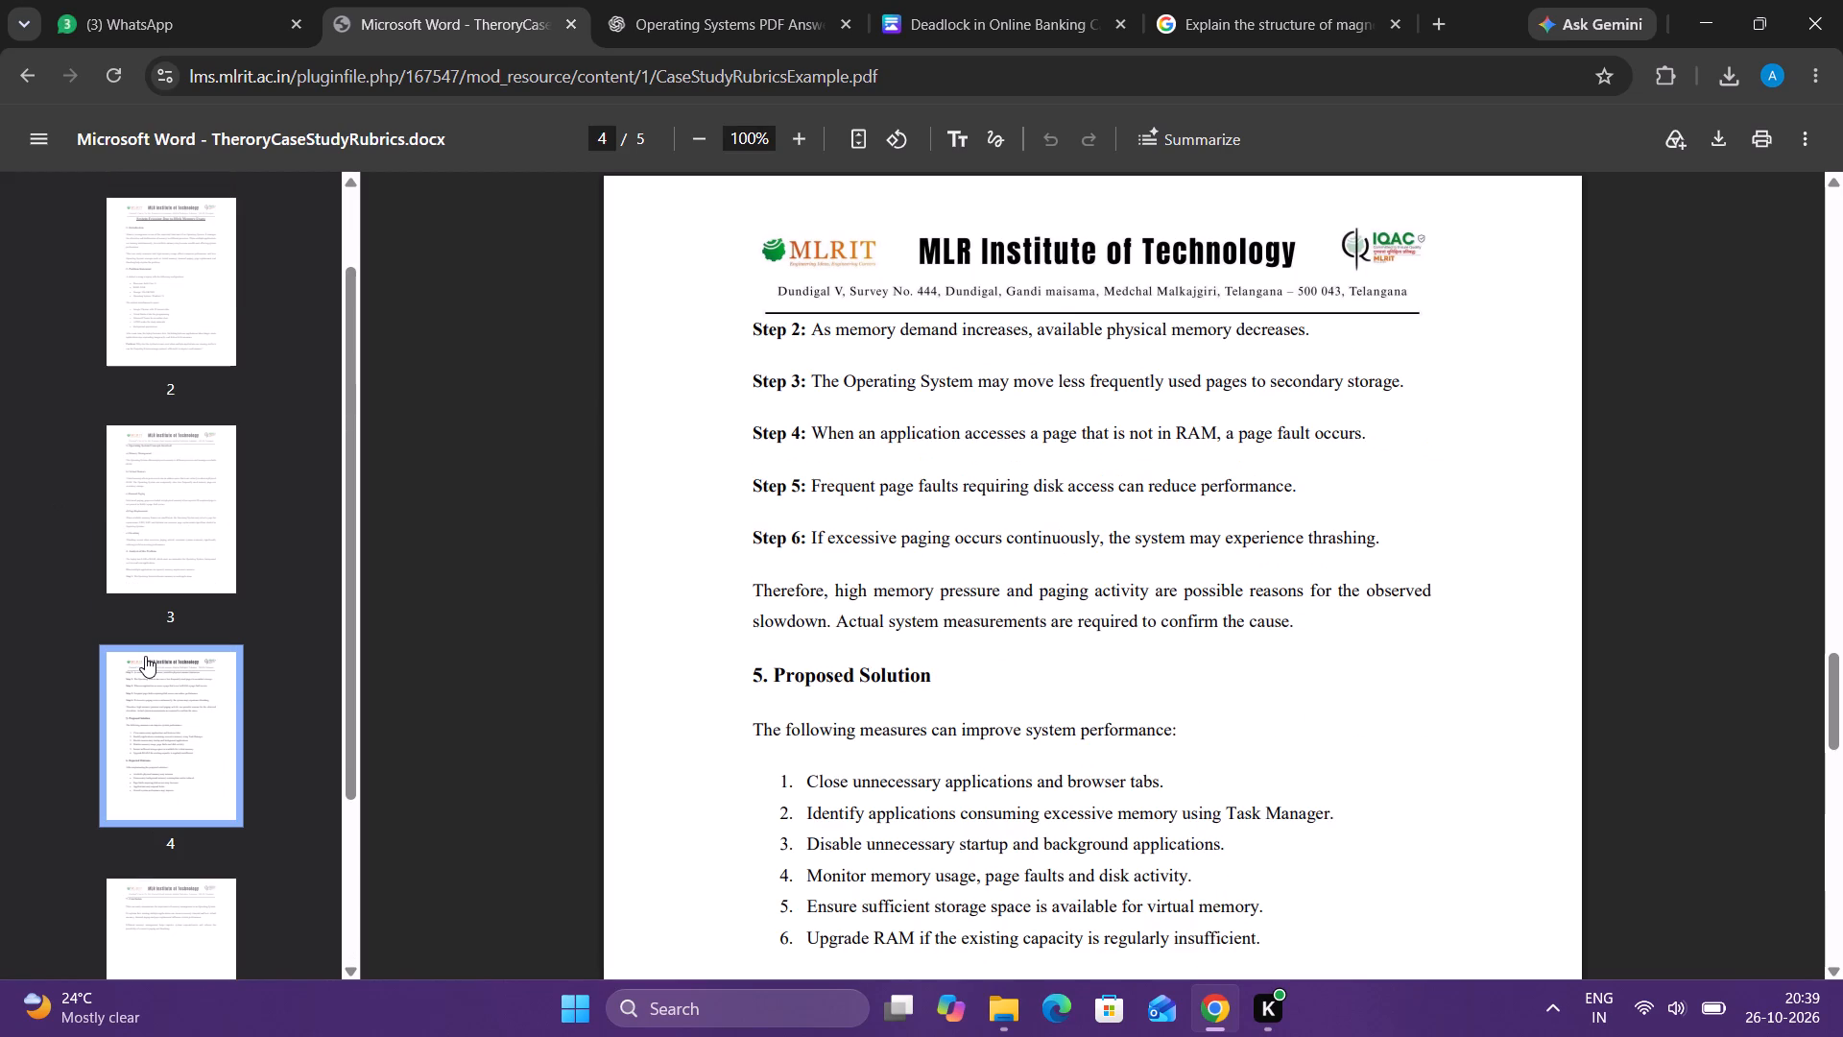
{"action": "scroll", "coordinate": [145, 656], "scroll_direction": "down", "scroll_amount": 14}
{"action": "left_click", "coordinate": [163, 815]}
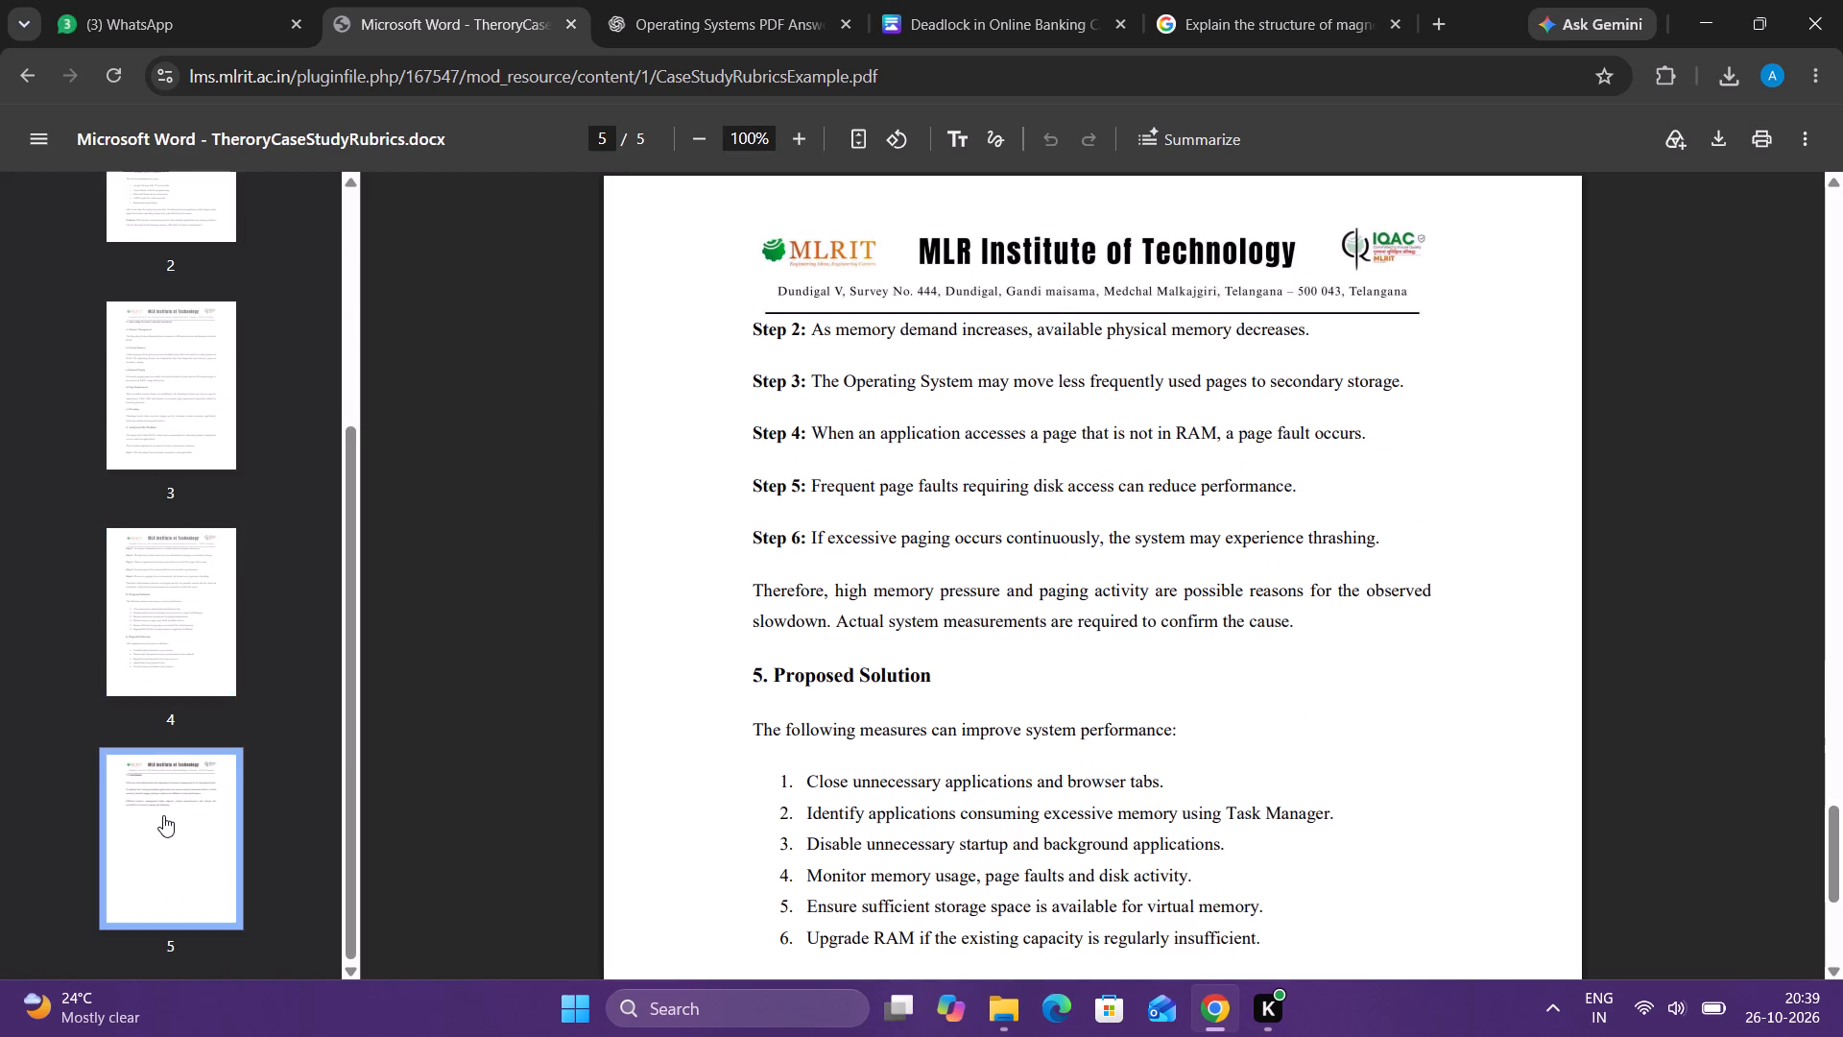
{"action": "scroll", "coordinate": [163, 815], "scroll_direction": "up", "scroll_amount": 3}
{"action": "left_click", "coordinate": [184, 554]}
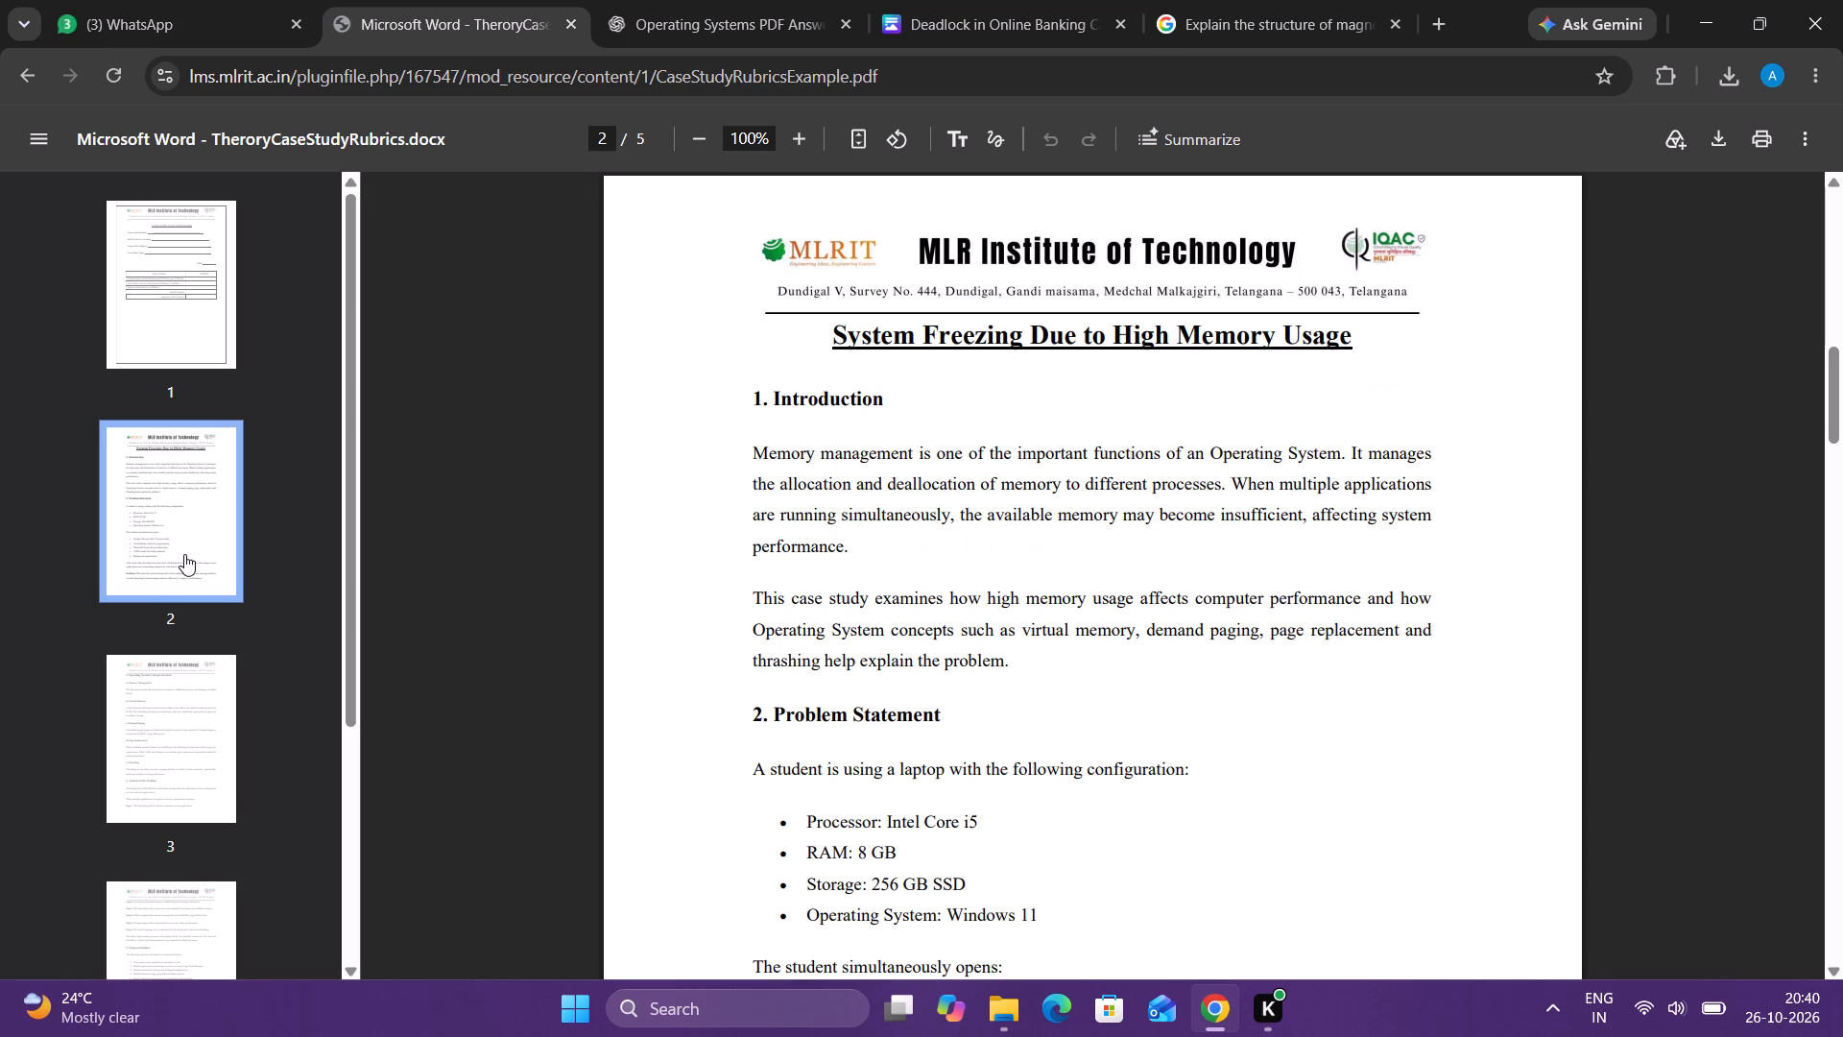
{"action": "scroll", "coordinate": [184, 554], "scroll_direction": "down", "scroll_amount": 1}
{"action": "scroll", "coordinate": [536, 630], "scroll_direction": "down", "scroll_amount": 3}
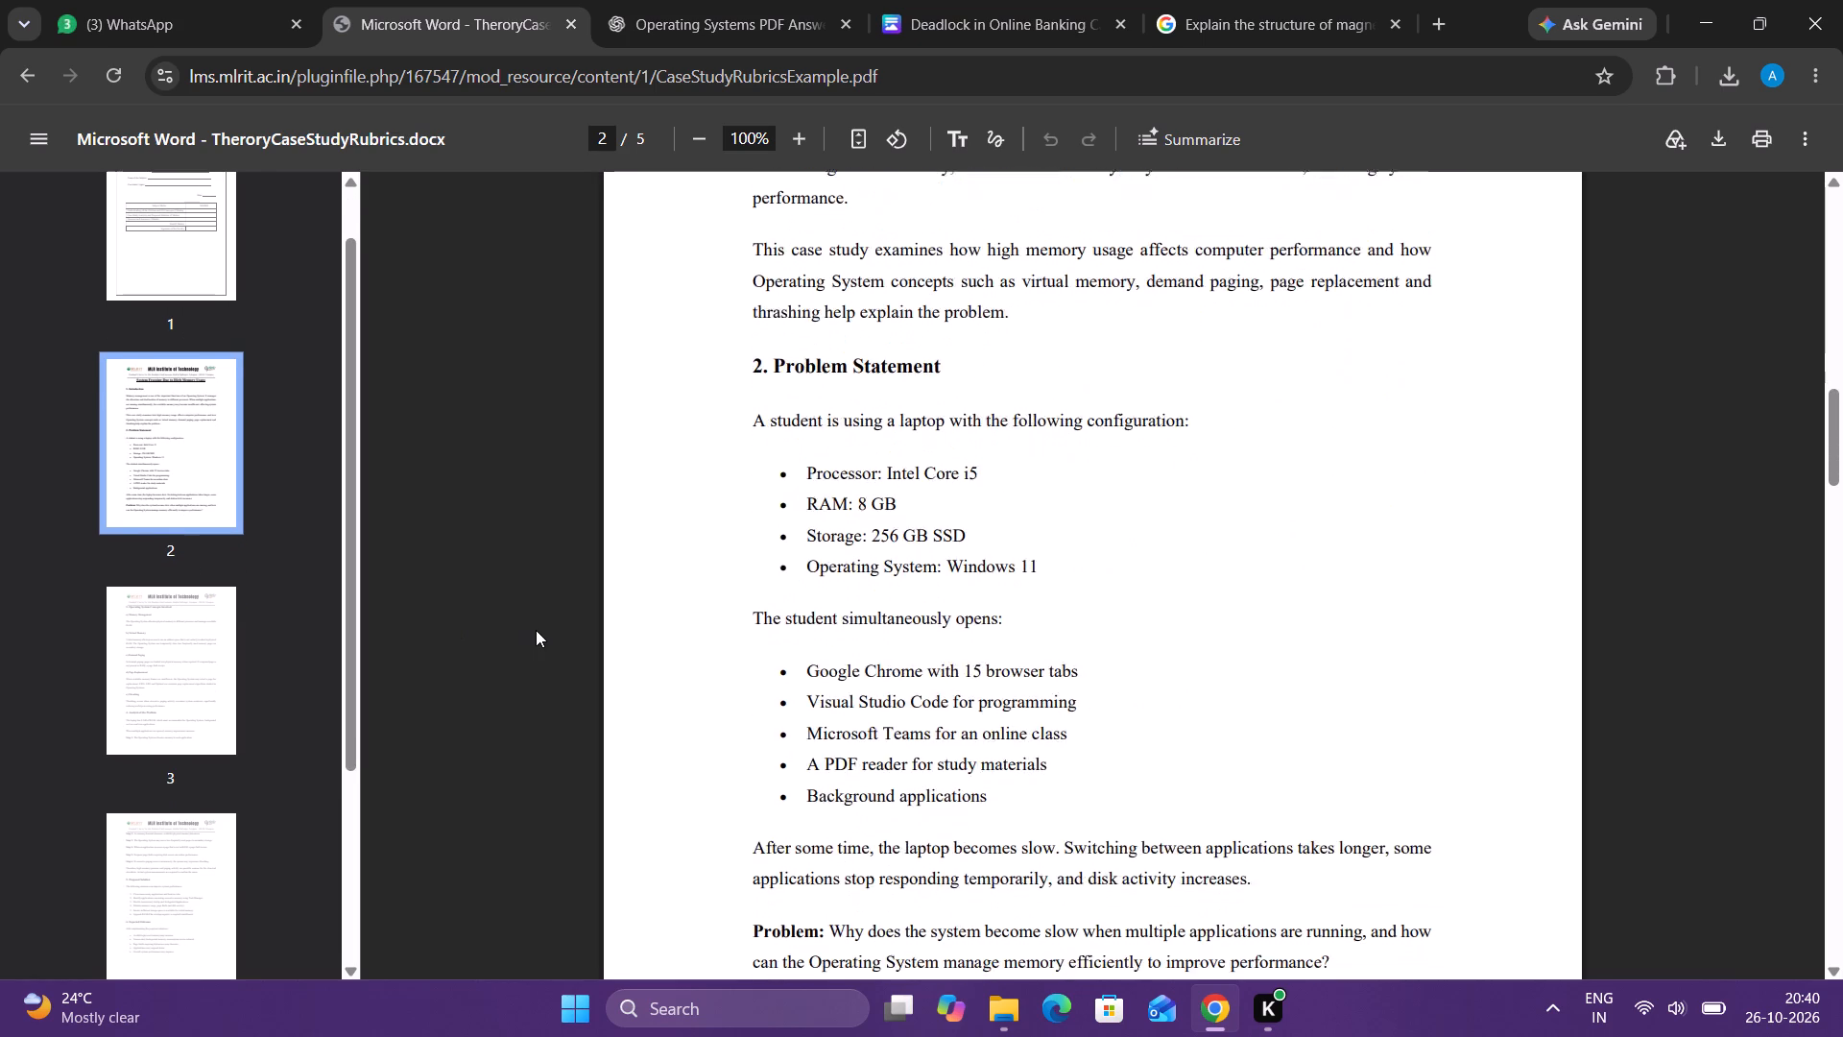
{"action": "scroll", "coordinate": [536, 630], "scroll_direction": "down", "scroll_amount": 7}
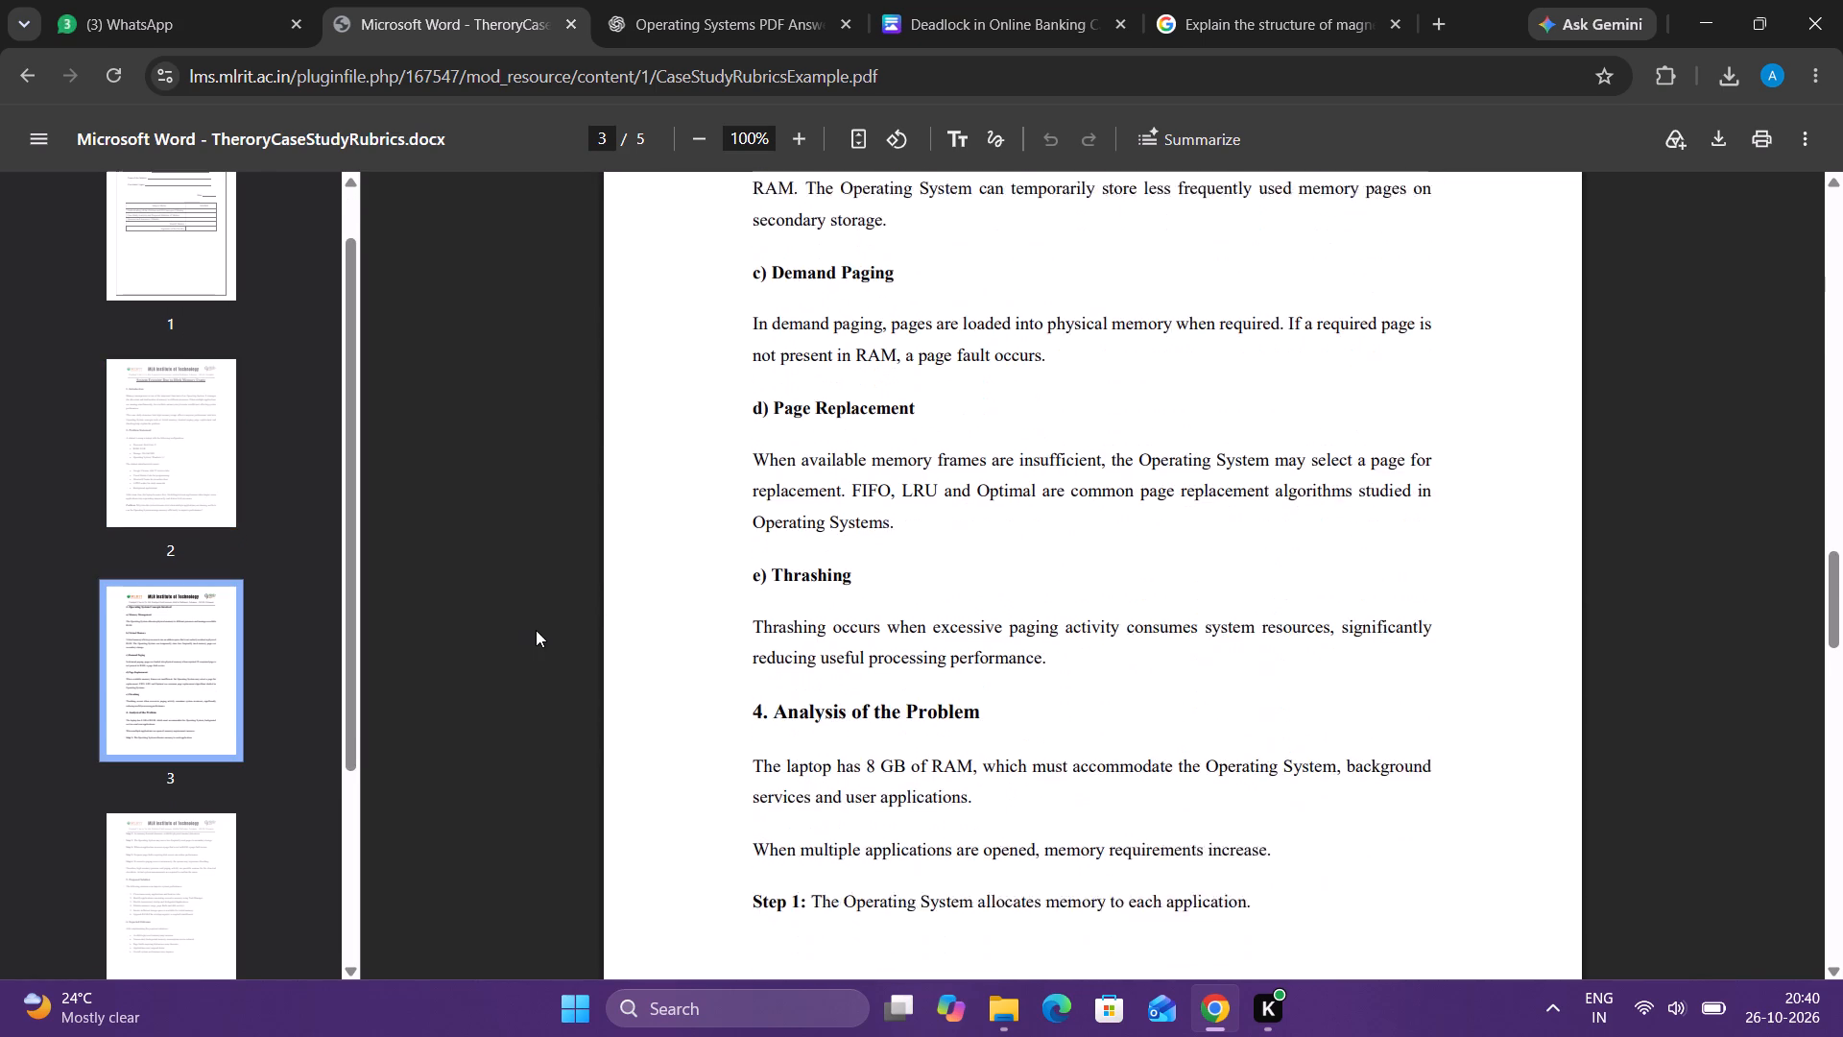
{"action": "scroll", "coordinate": [536, 630], "scroll_direction": "down", "scroll_amount": 11}
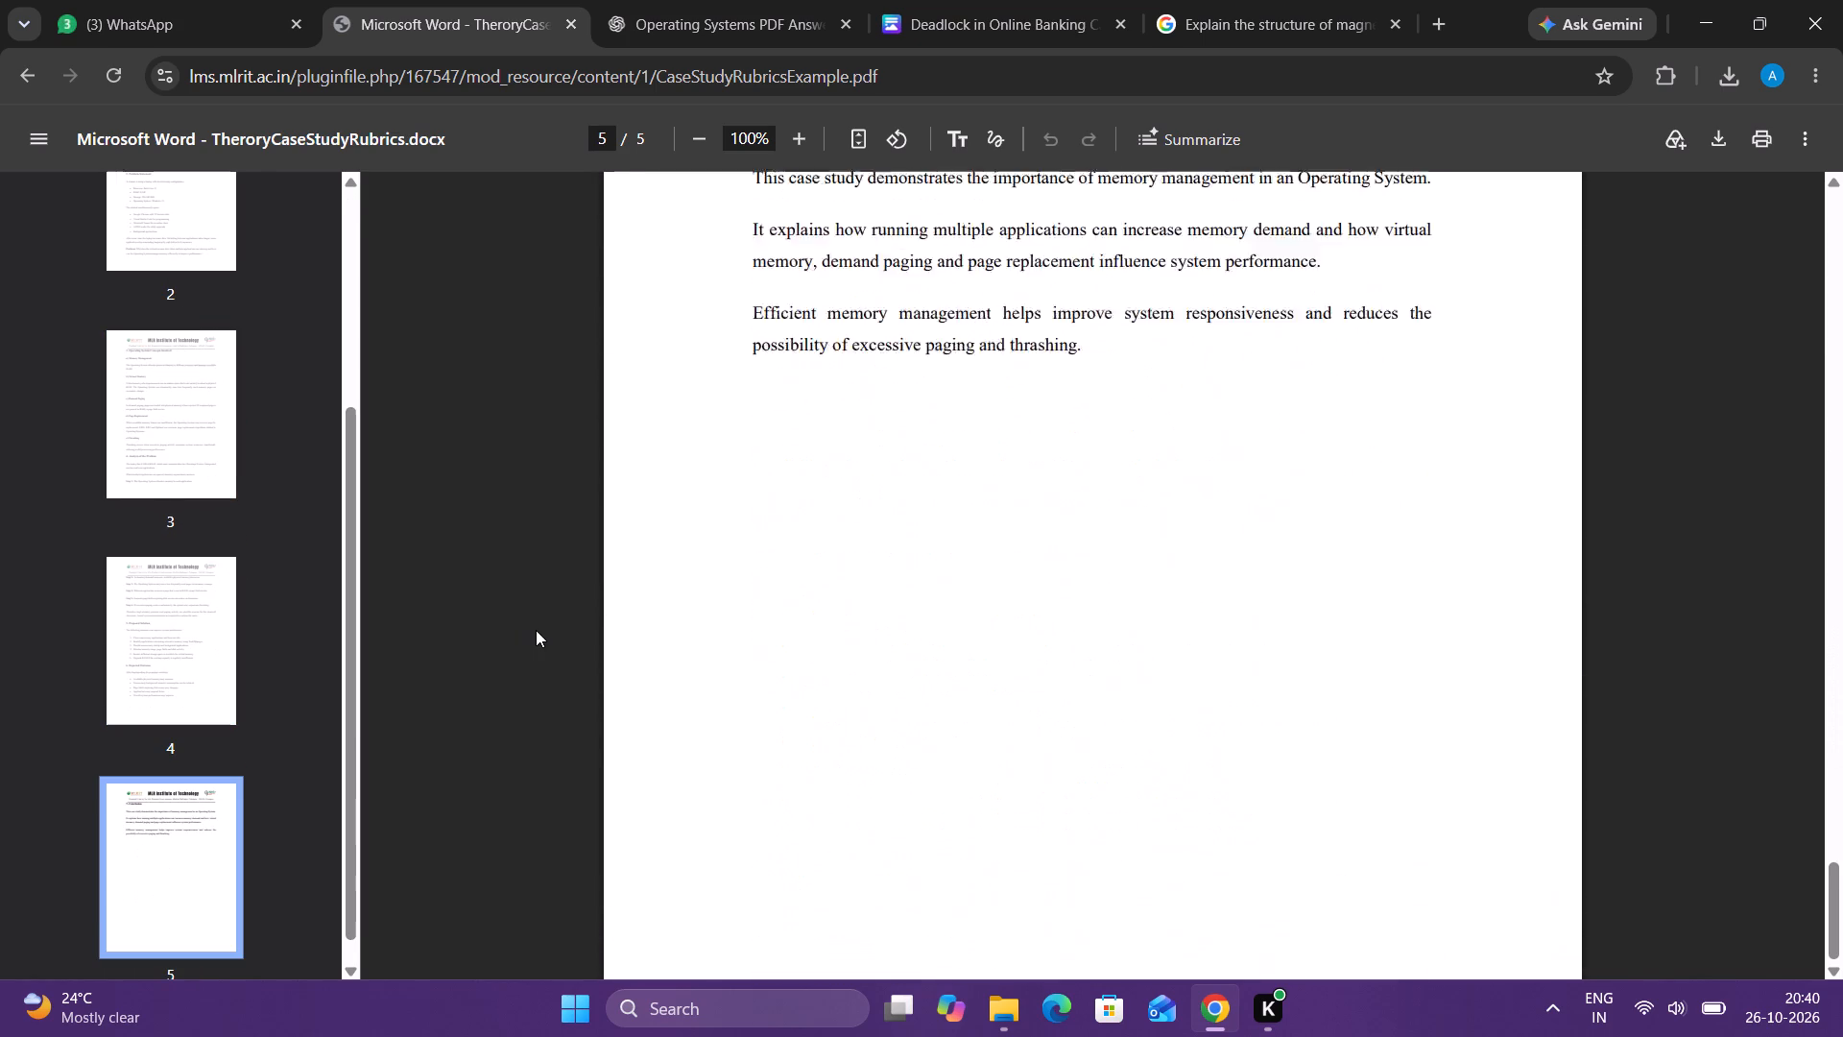
Open the CaseStudyExample Word document from the Downloads folder, look through its sections, and close it.
{"action": "left_click", "coordinate": [994, 1018]}
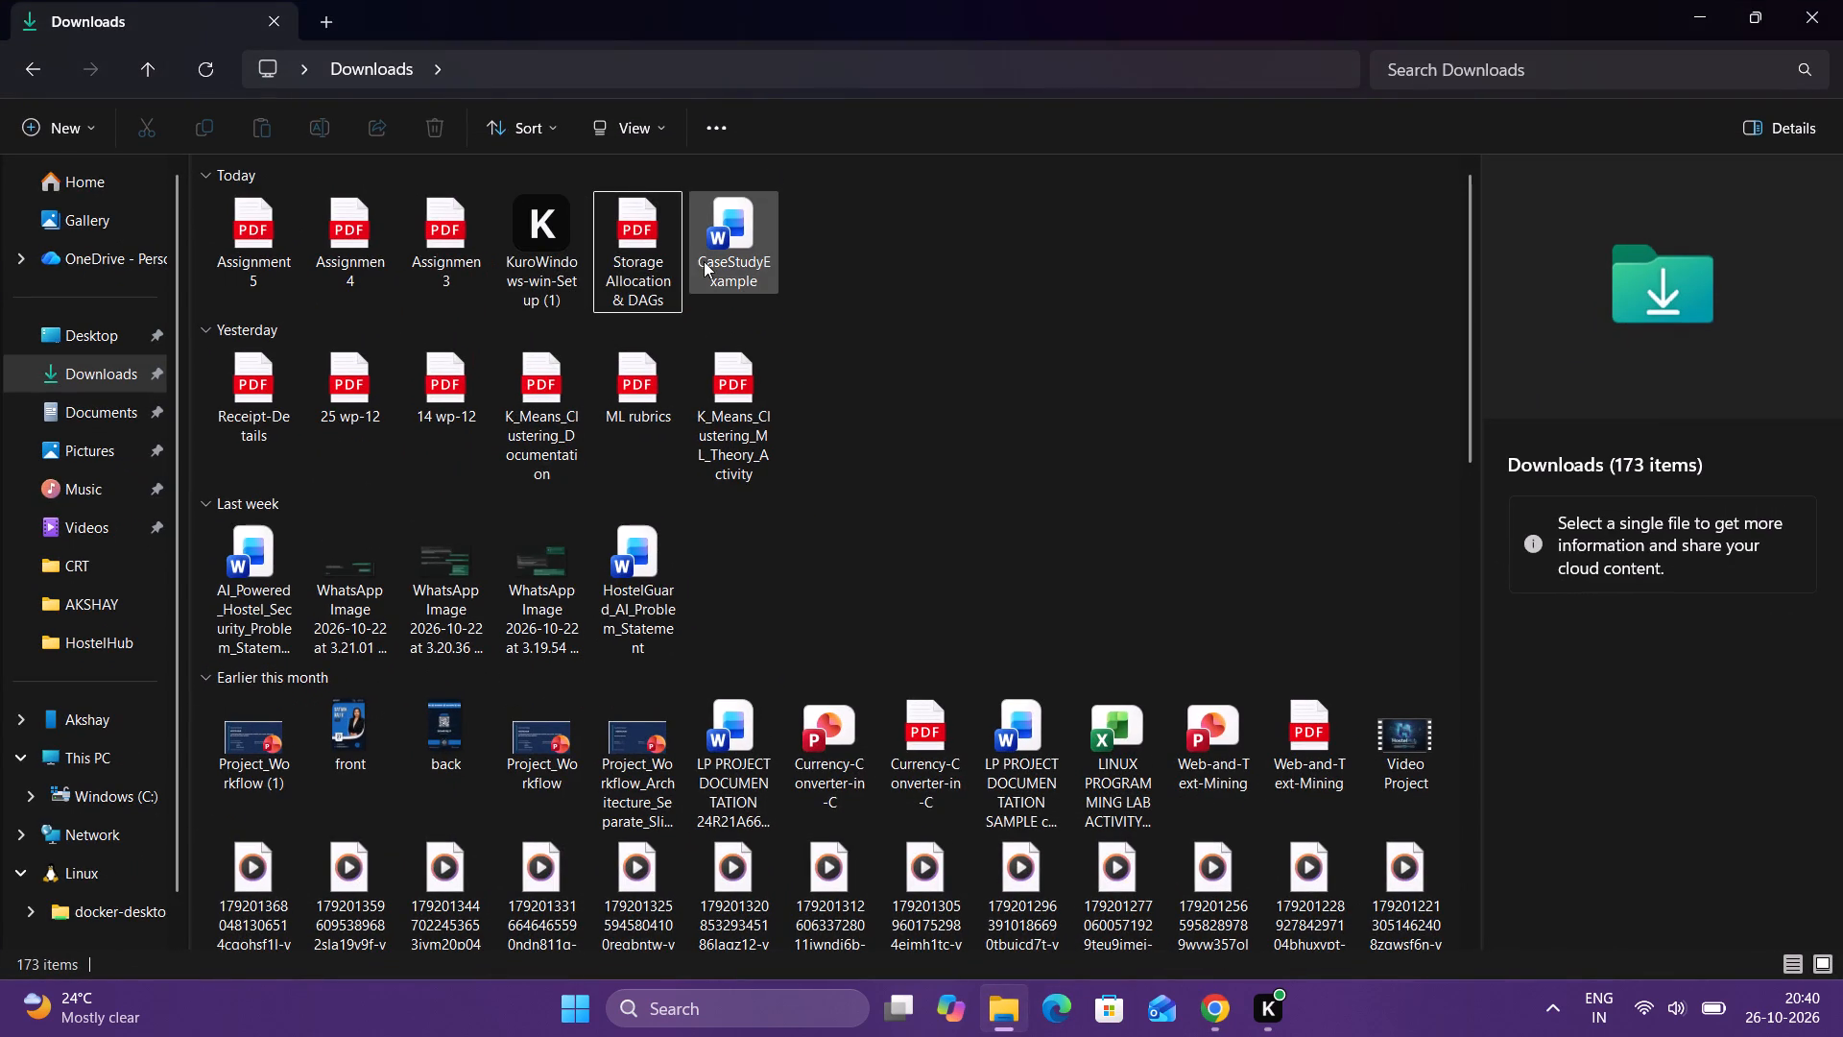
{"action": "double_click", "coordinate": [706, 258]}
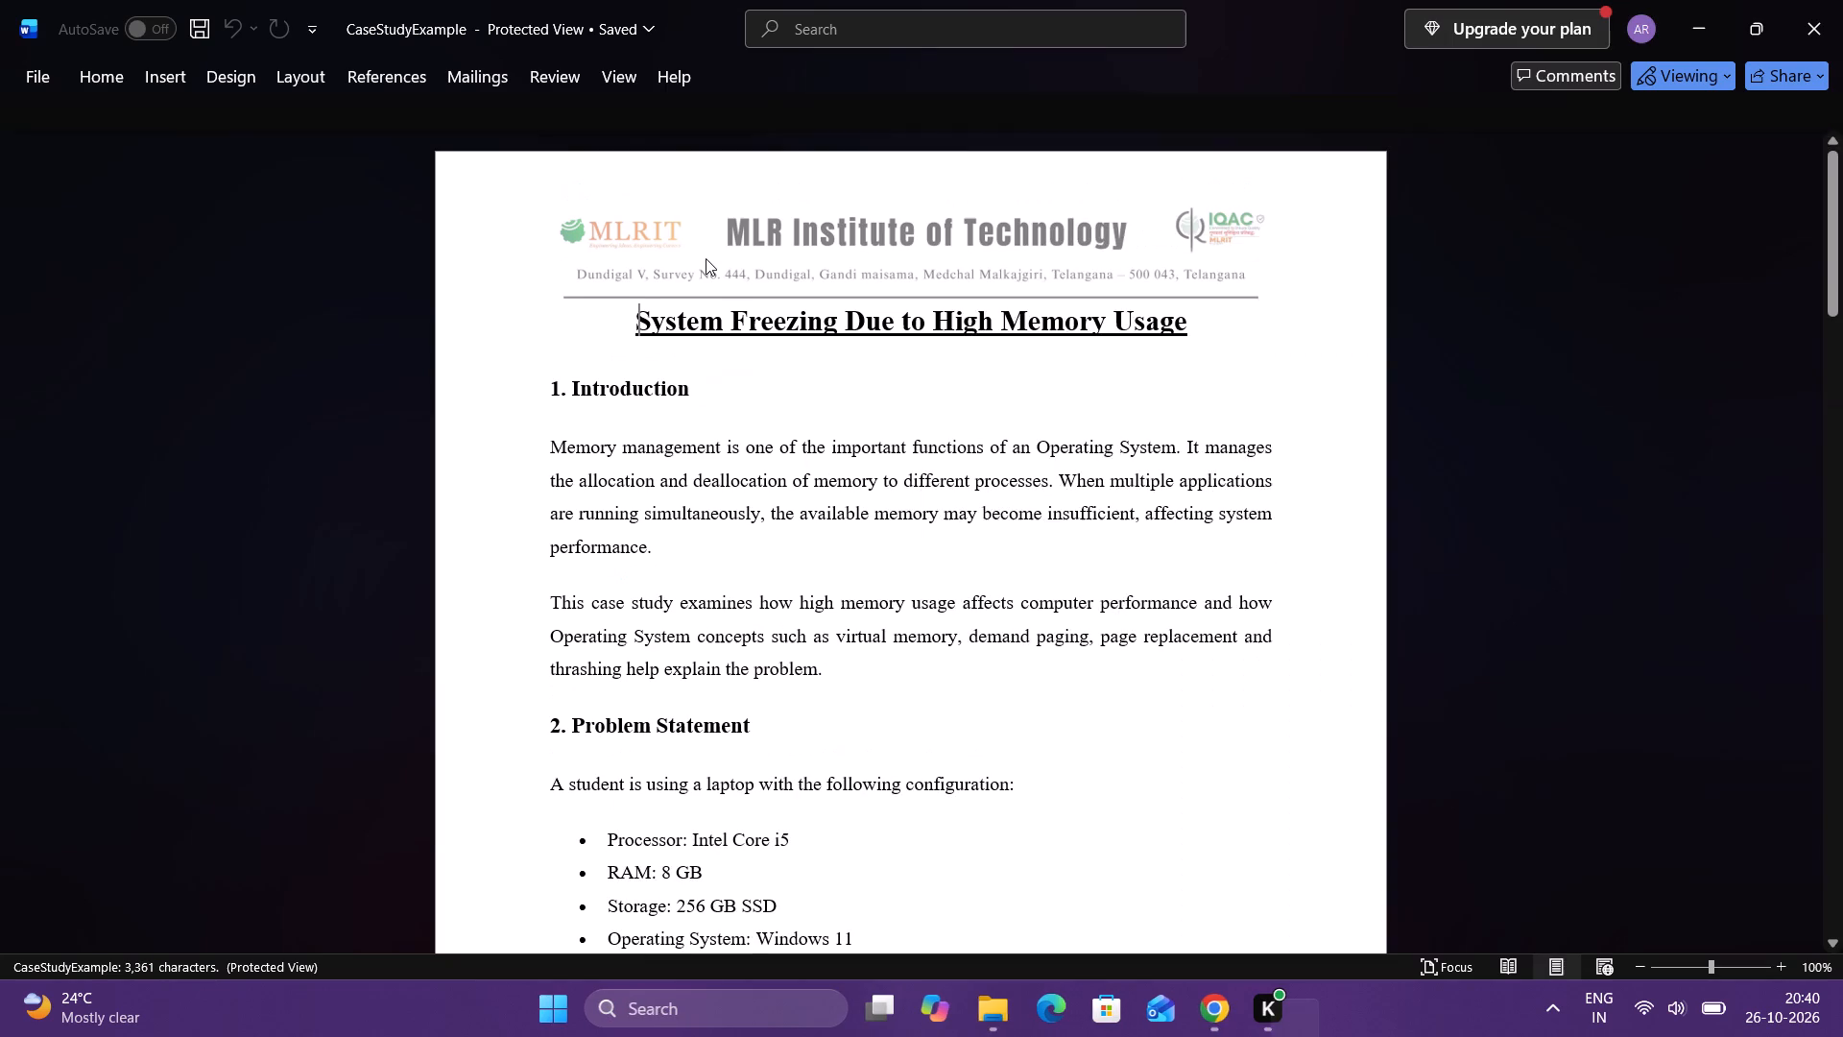
{"action": "scroll", "coordinate": [965, 691], "scroll_direction": "down", "scroll_amount": 8}
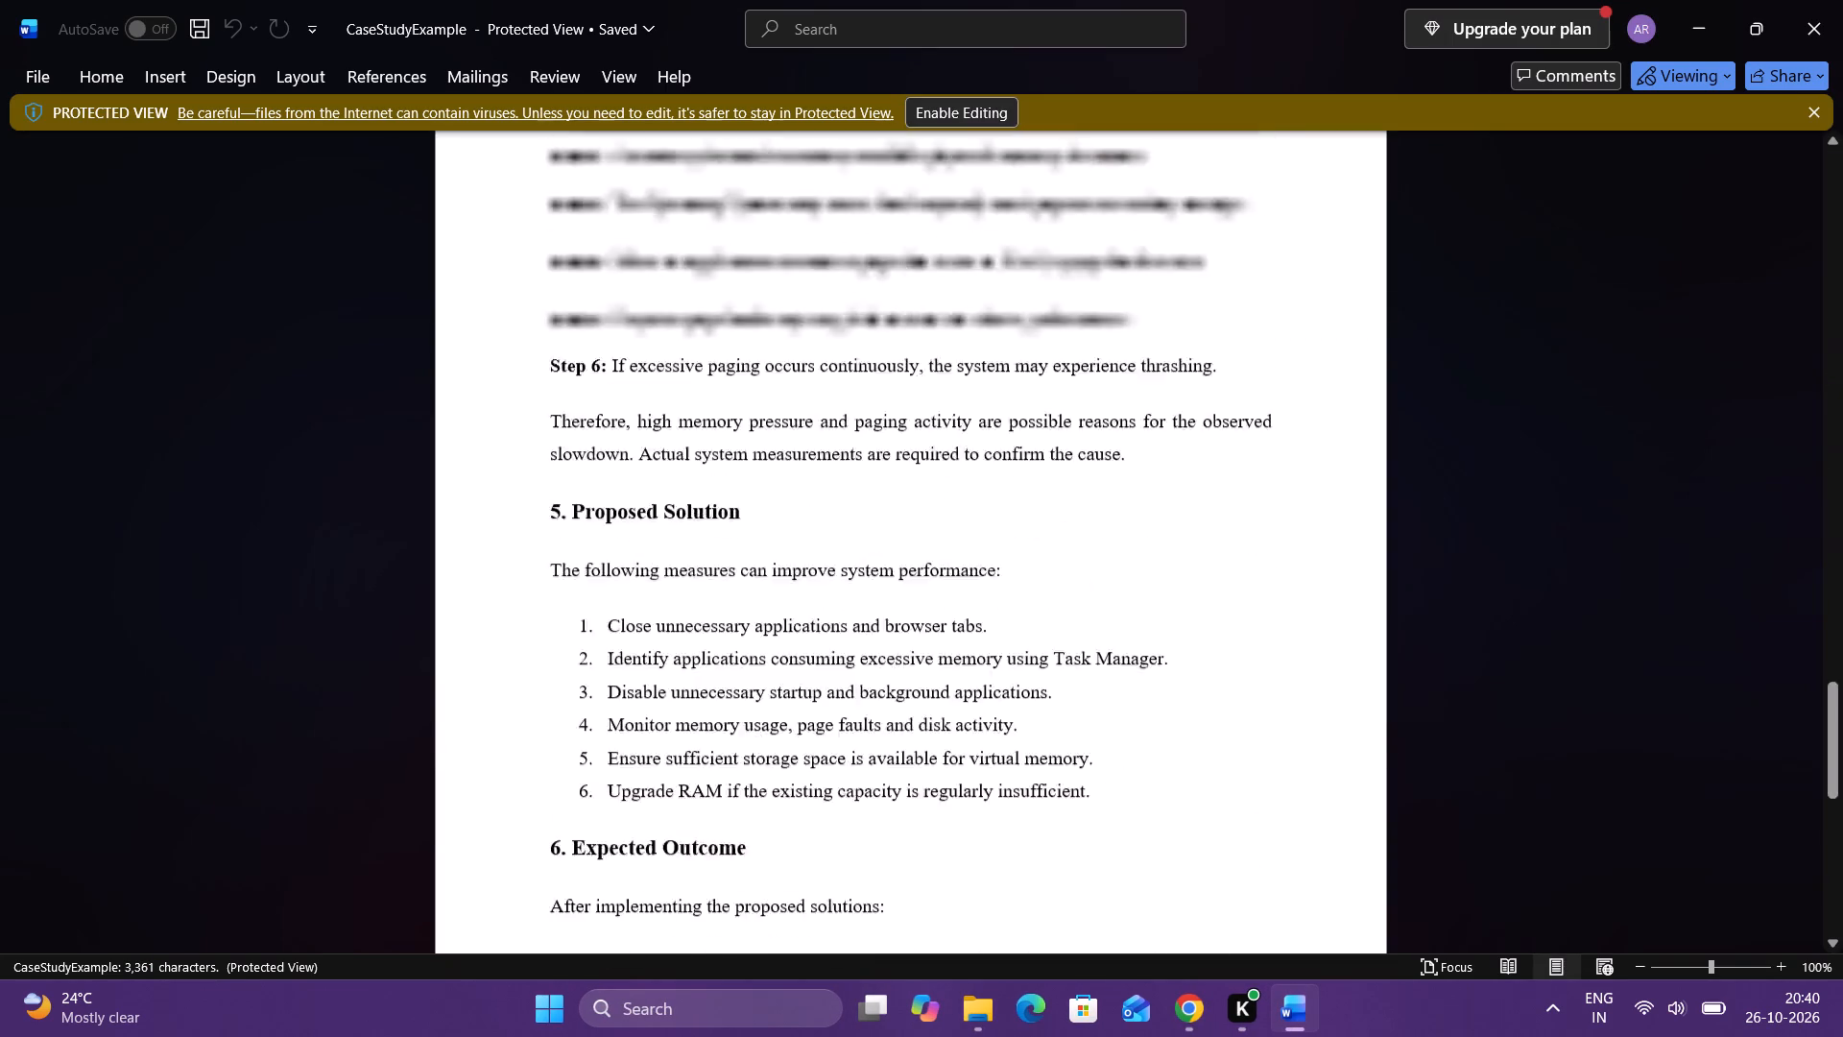
{"action": "scroll", "coordinate": [965, 691], "scroll_direction": "down", "scroll_amount": 9}
{"action": "left_click", "coordinate": [1842, 5]}
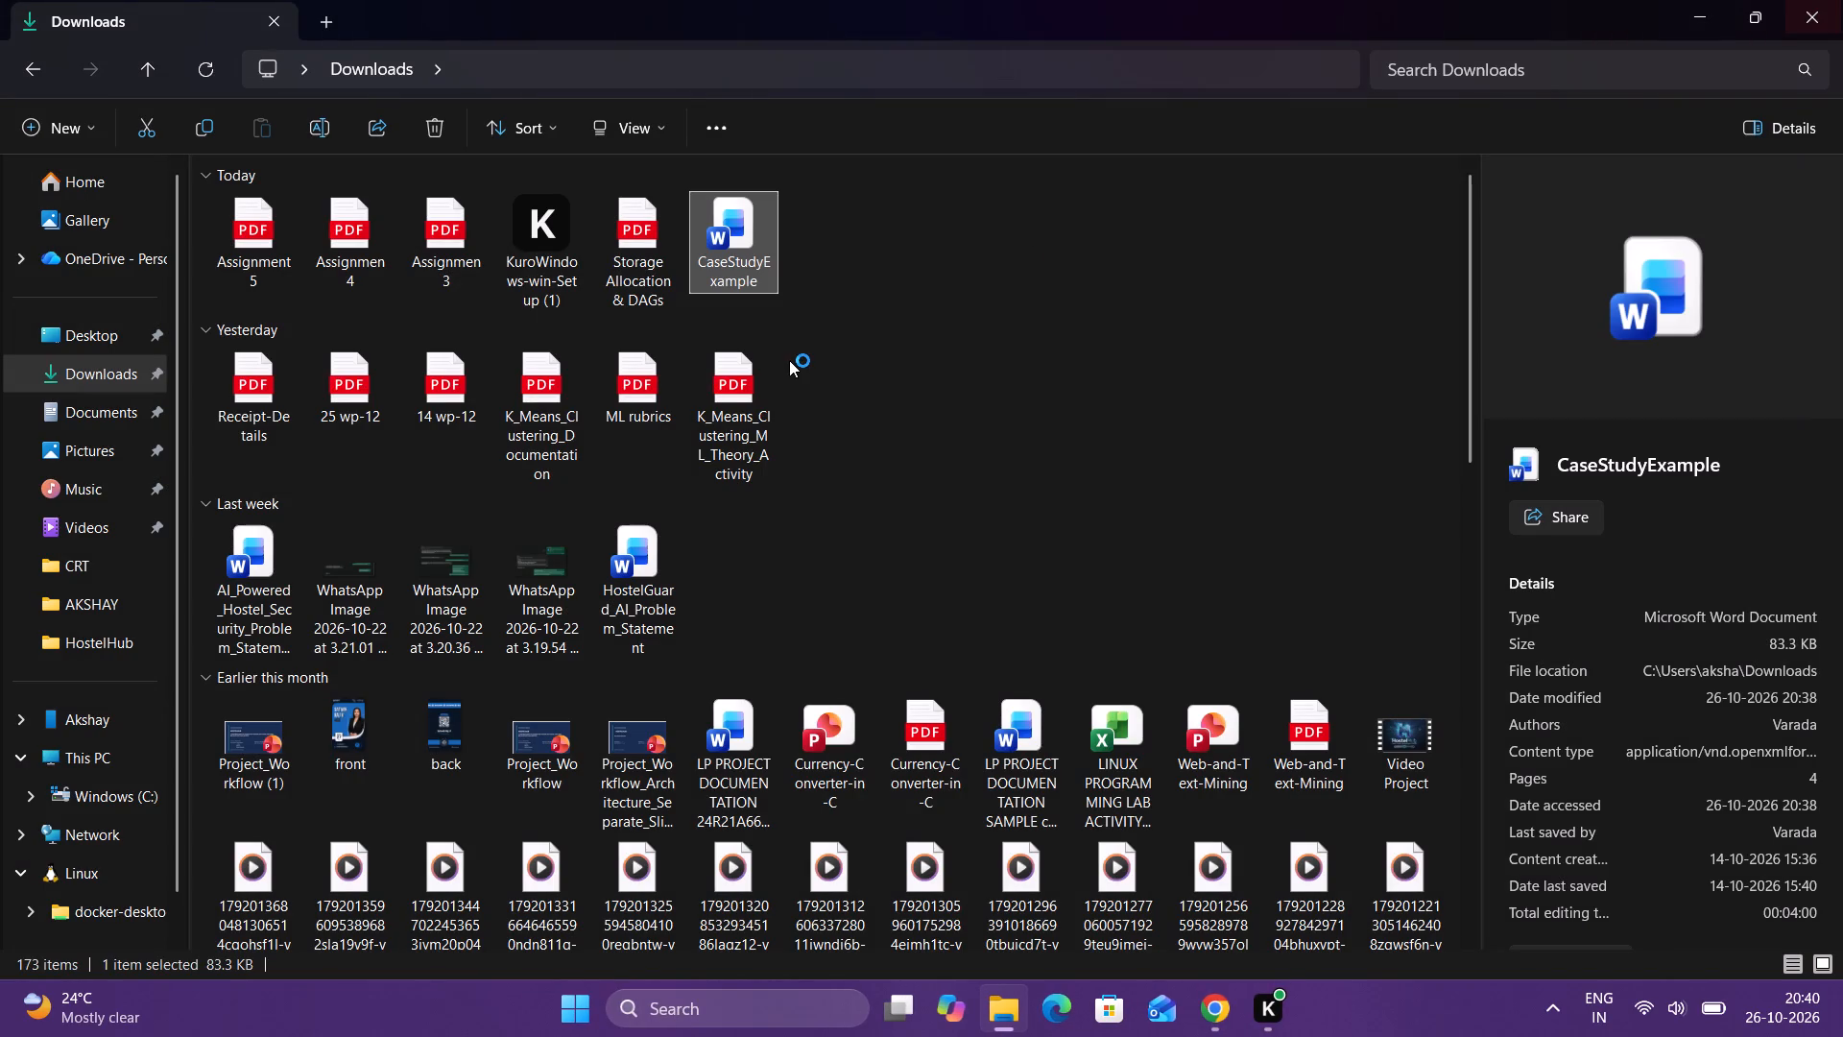
Delete the CaseStudyExample Word document from the Downloads folder.
{"action": "key", "text": "Delete"}
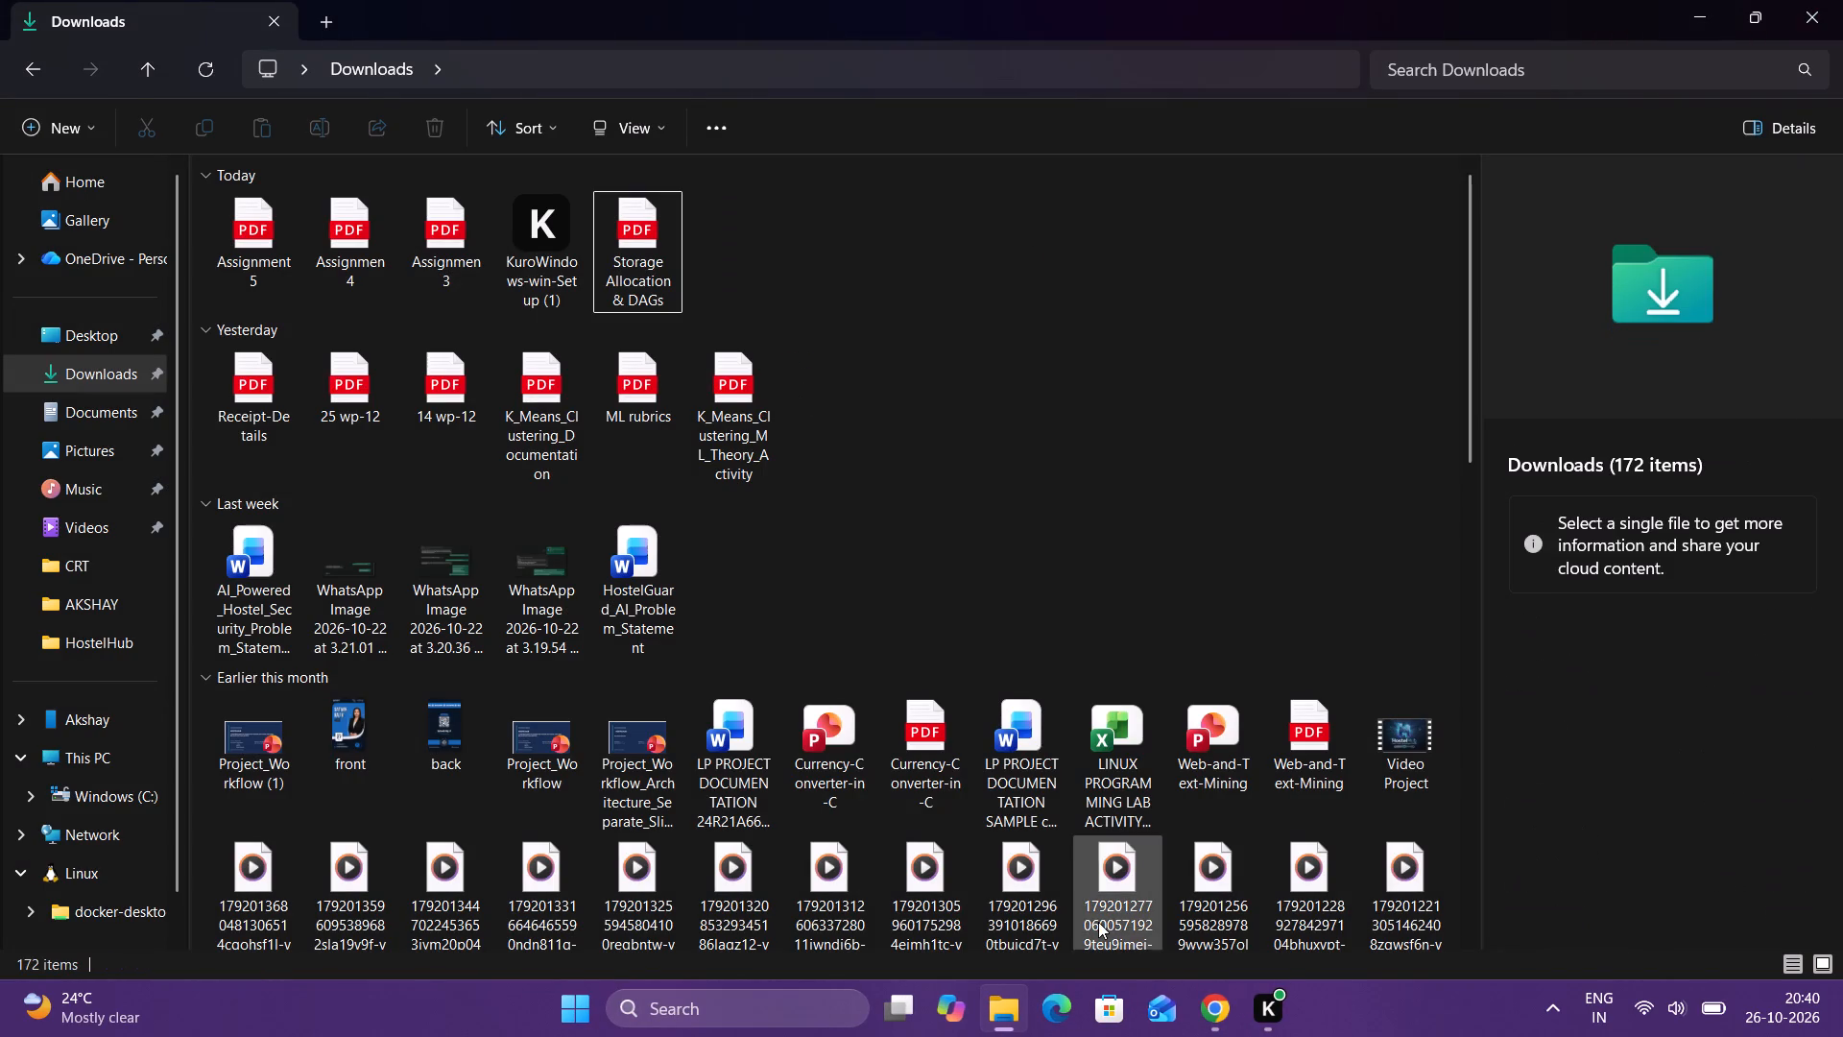
Return to the rubrics PDF in Chrome and save it to Downloads as the PDF file CaseStudyRubricsExample.
{"action": "left_click", "coordinate": [1232, 1005]}
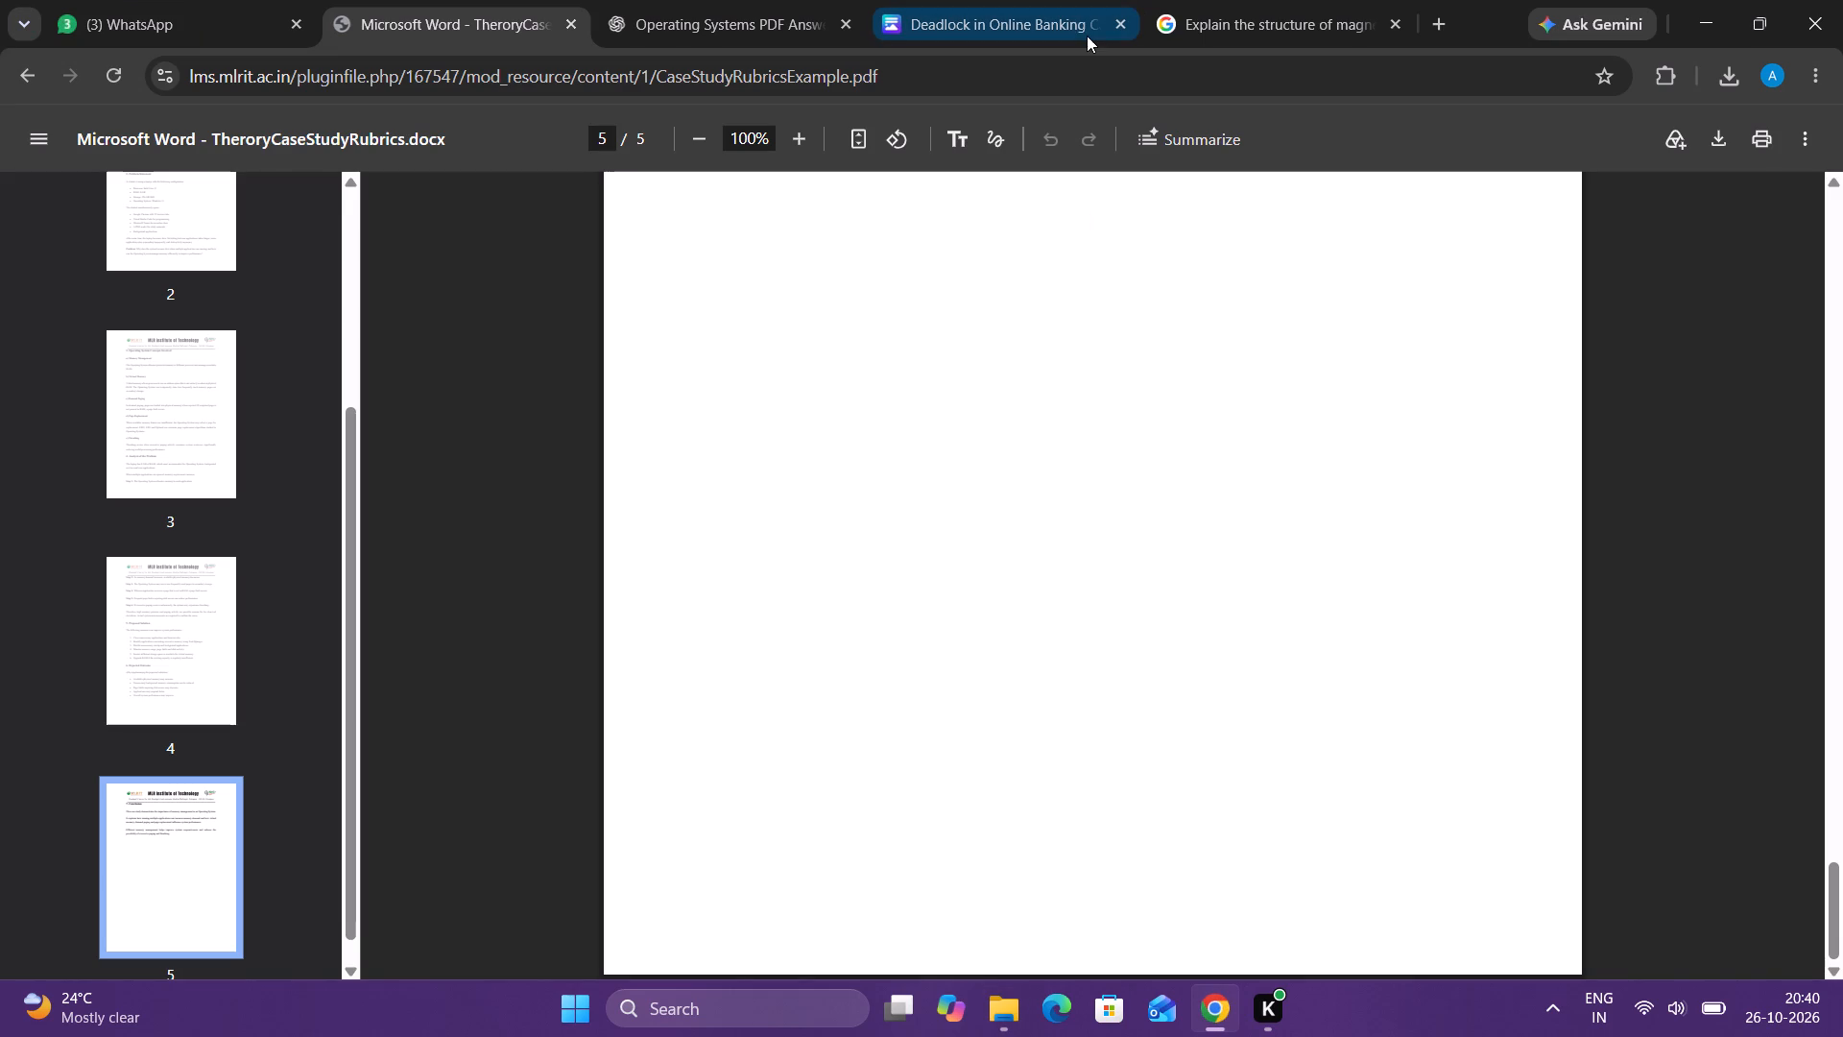
{"action": "scroll", "coordinate": [770, 433], "scroll_direction": "up", "scroll_amount": 20}
{"action": "scroll", "coordinate": [770, 433], "scroll_direction": "up", "scroll_amount": 7}
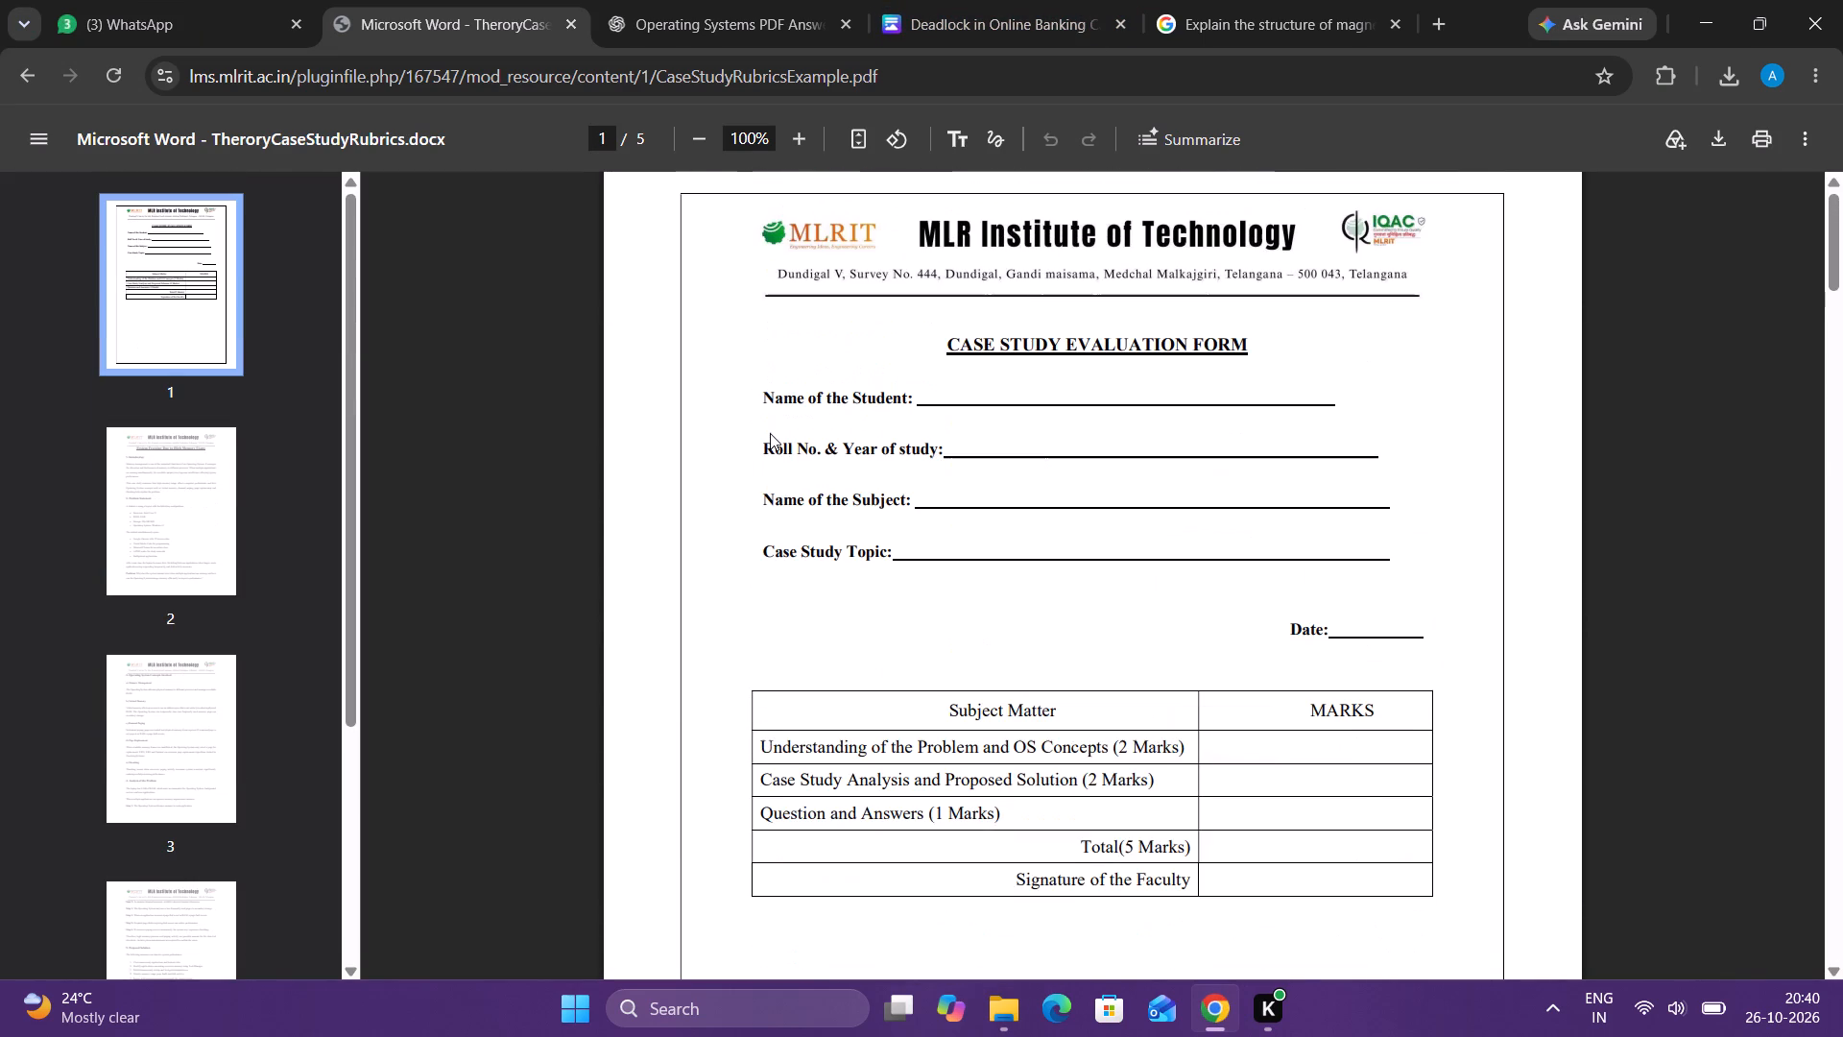
{"action": "left_click", "coordinate": [1705, 146]}
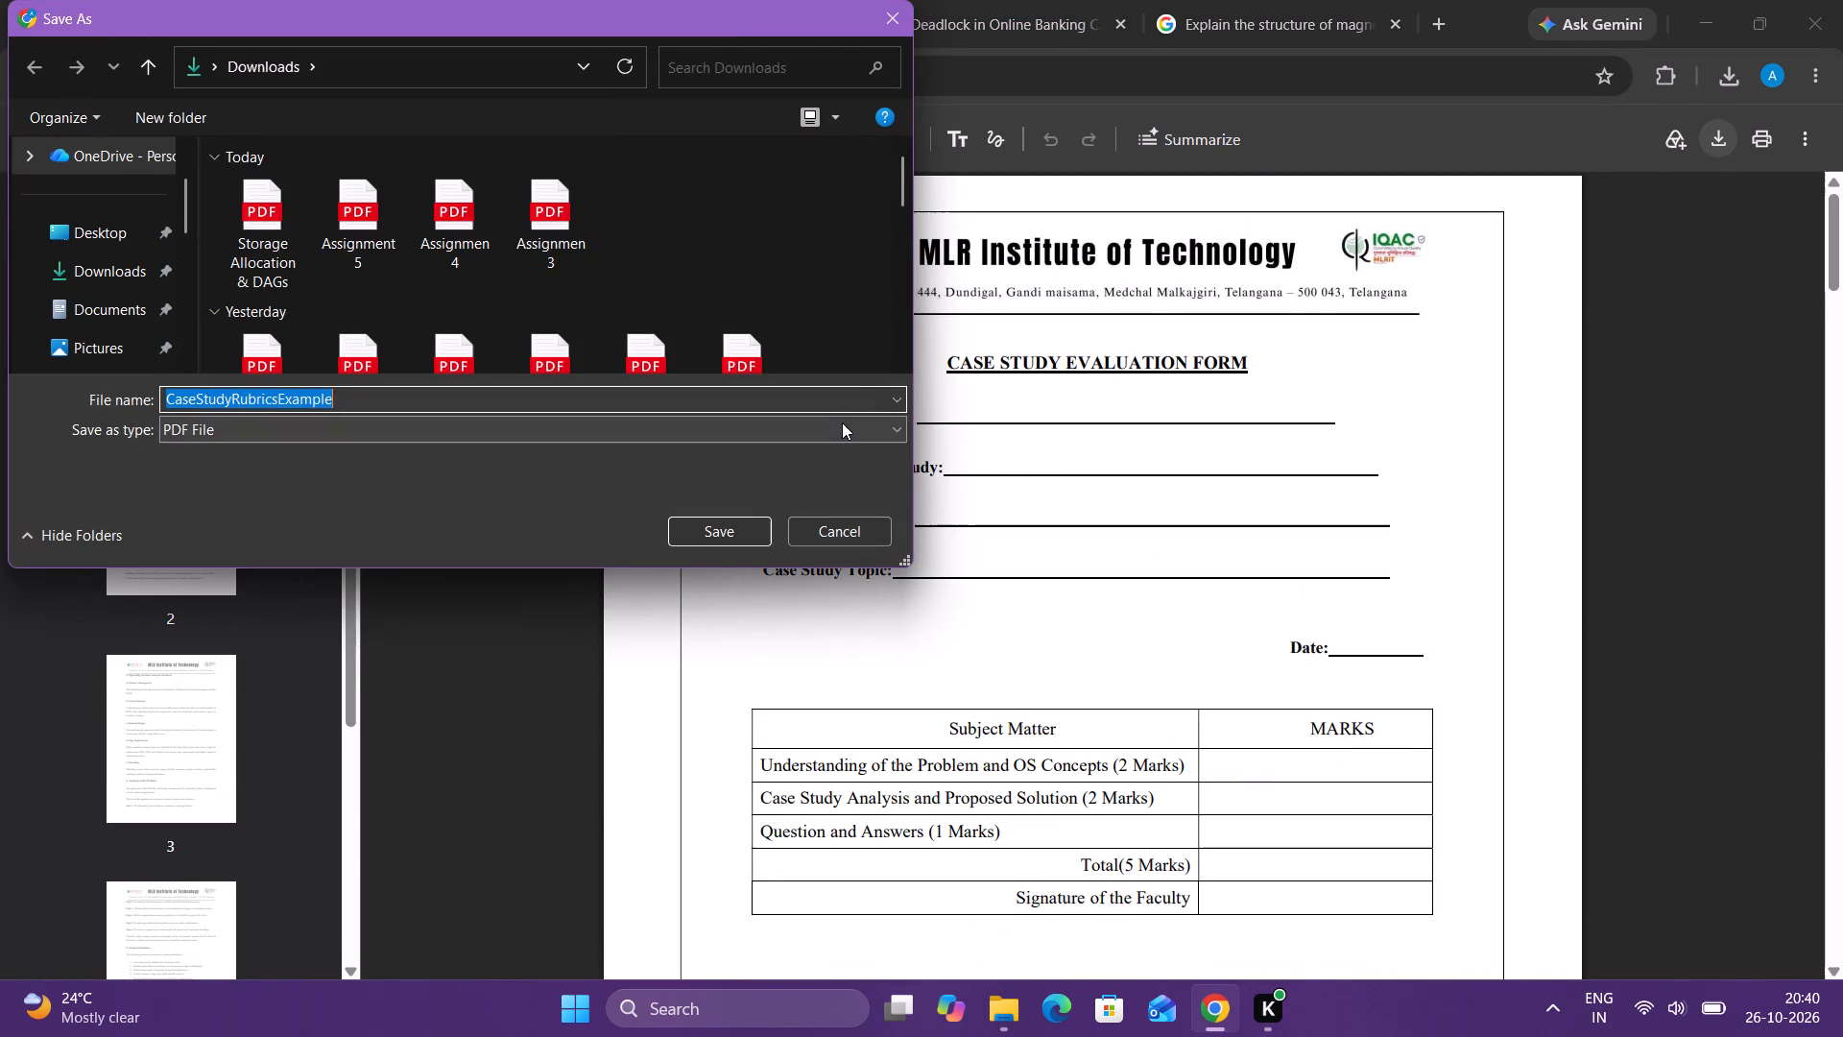
{"action": "left_click", "coordinate": [842, 422]}
{"action": "left_click", "coordinate": [810, 453]}
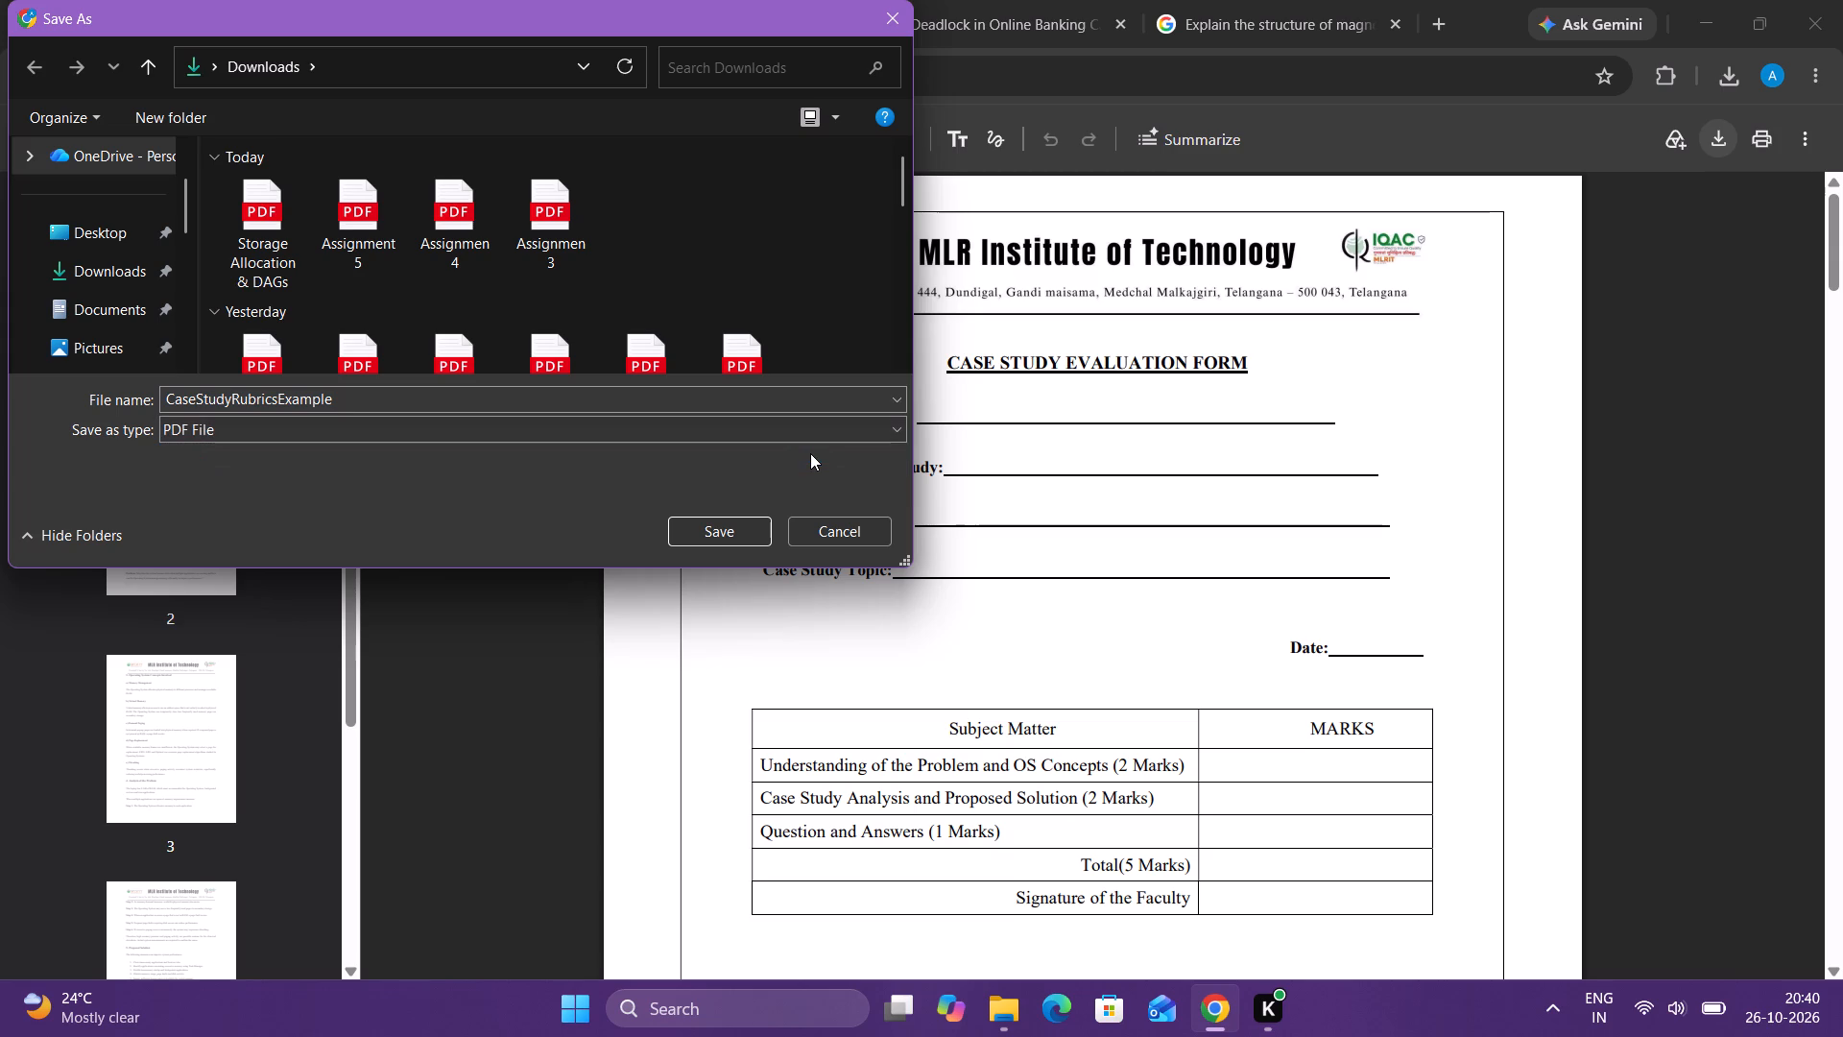
{"action": "left_click", "coordinate": [733, 516]}
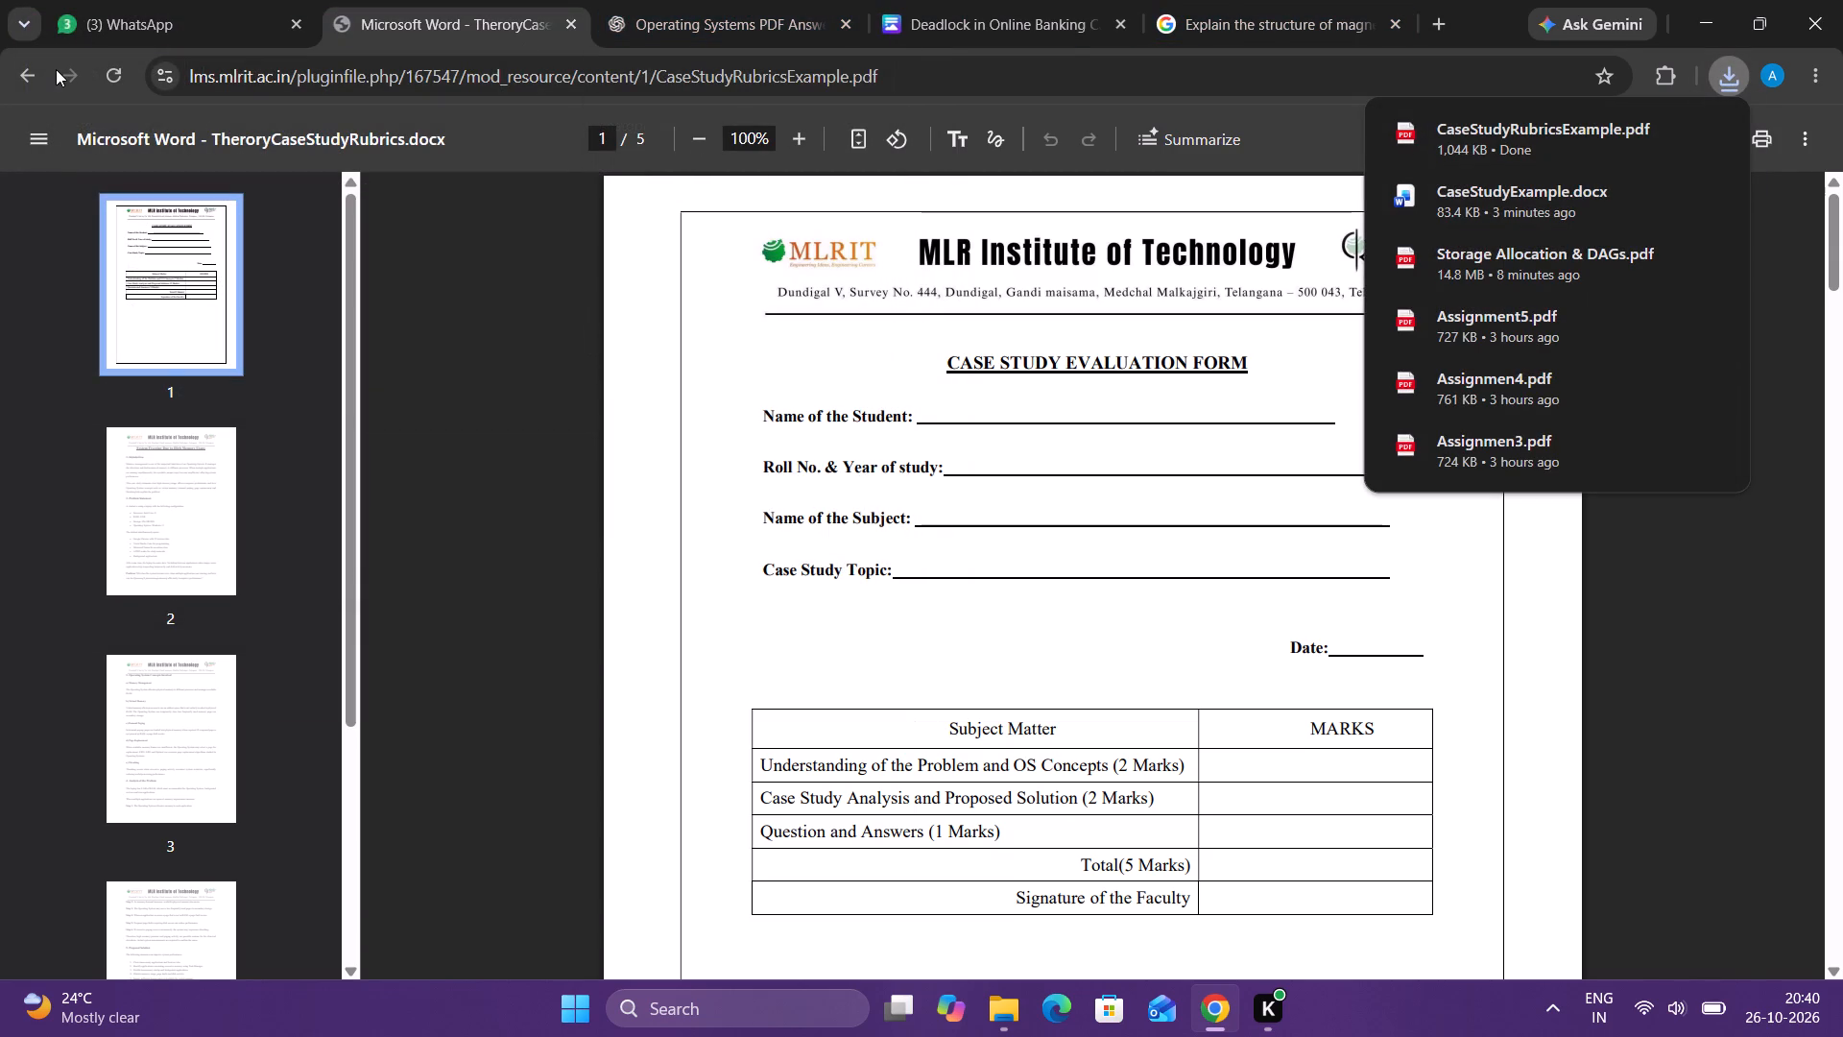
Go back from the rubrics PDF to the previous LMS page.
{"action": "left_click", "coordinate": [12, 63]}
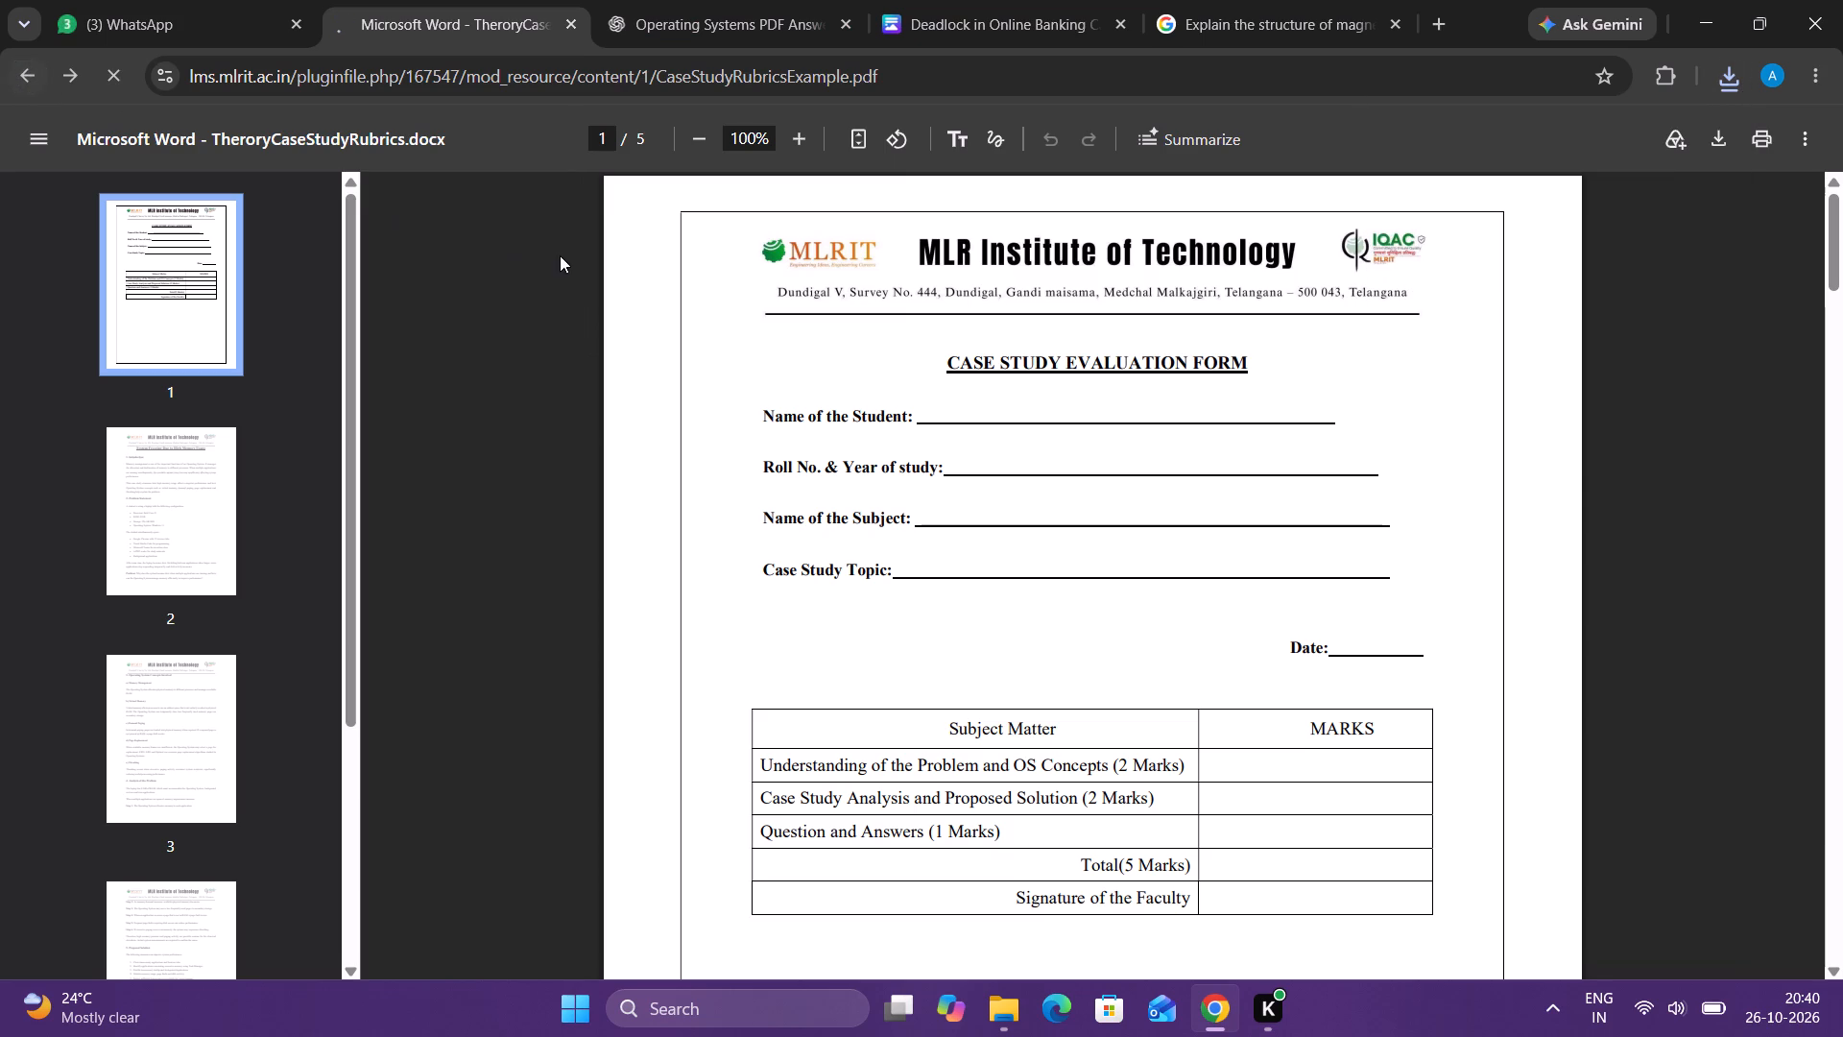
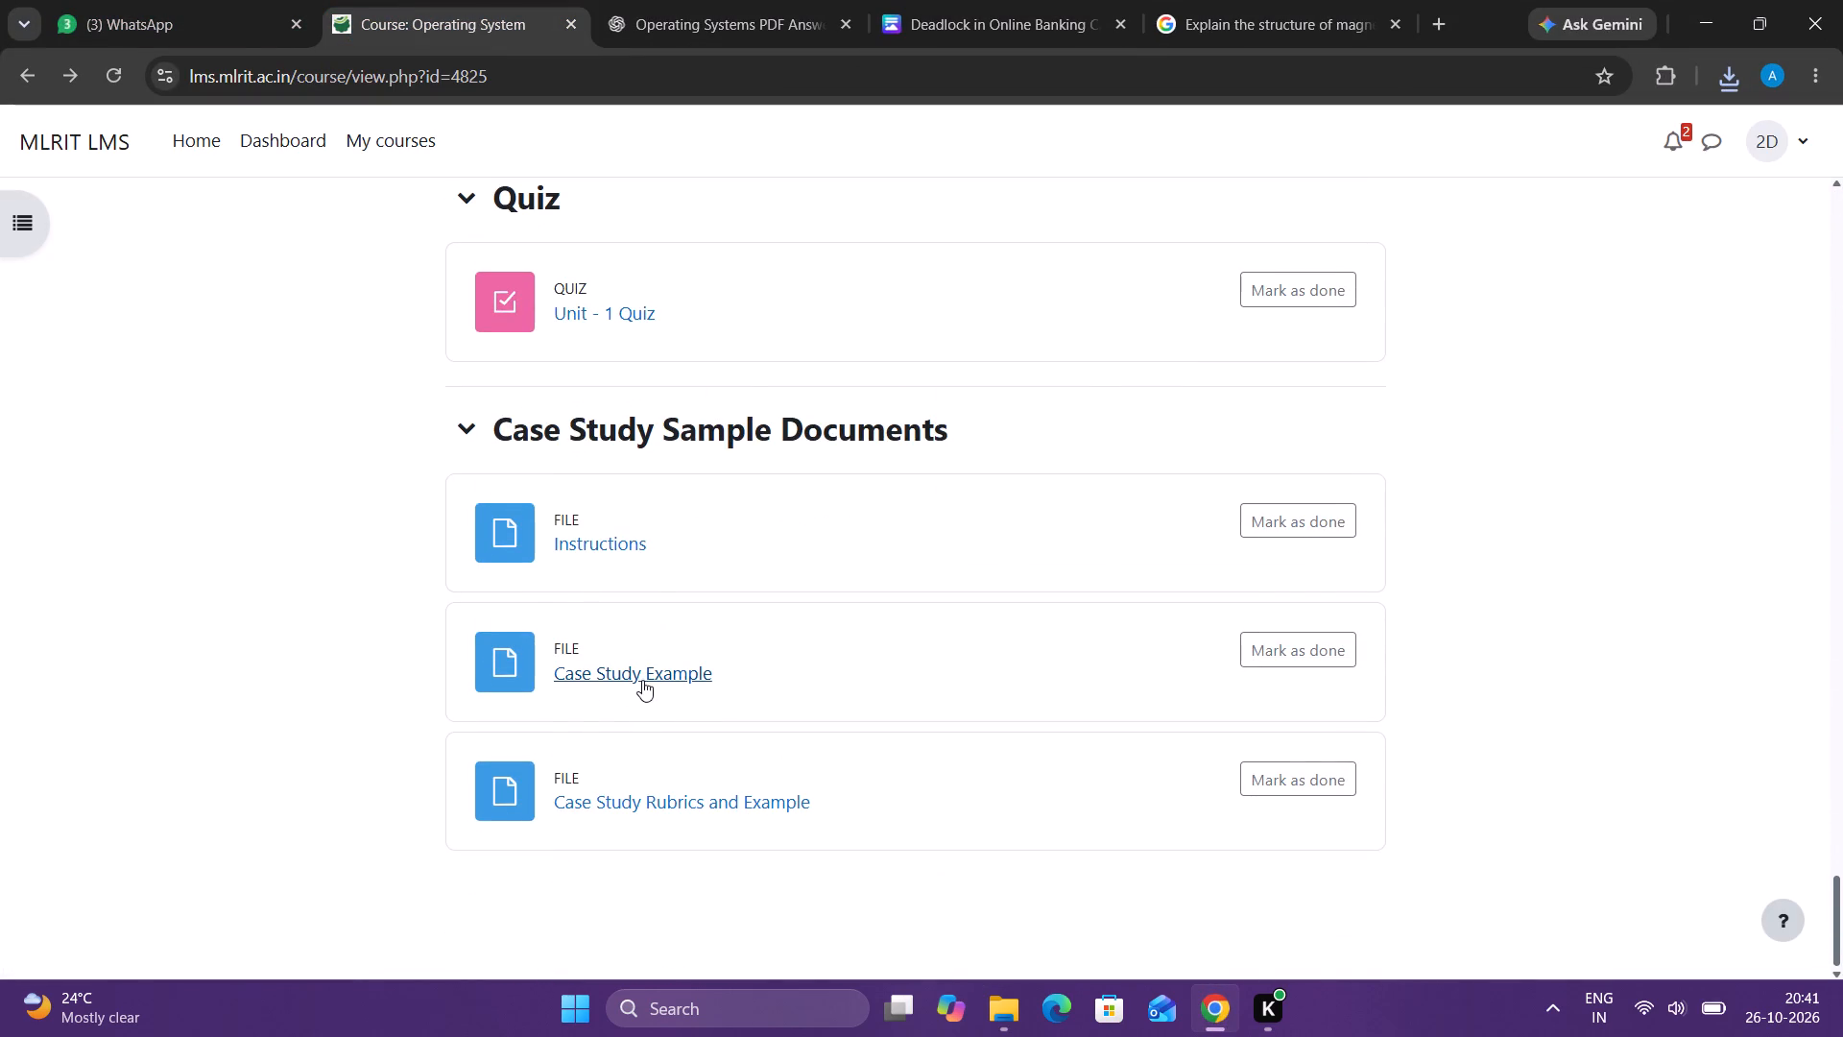
Download the Case Study Example file from the LMS course page and open it in Word with editing enabled.
{"action": "left_click", "coordinate": [642, 677]}
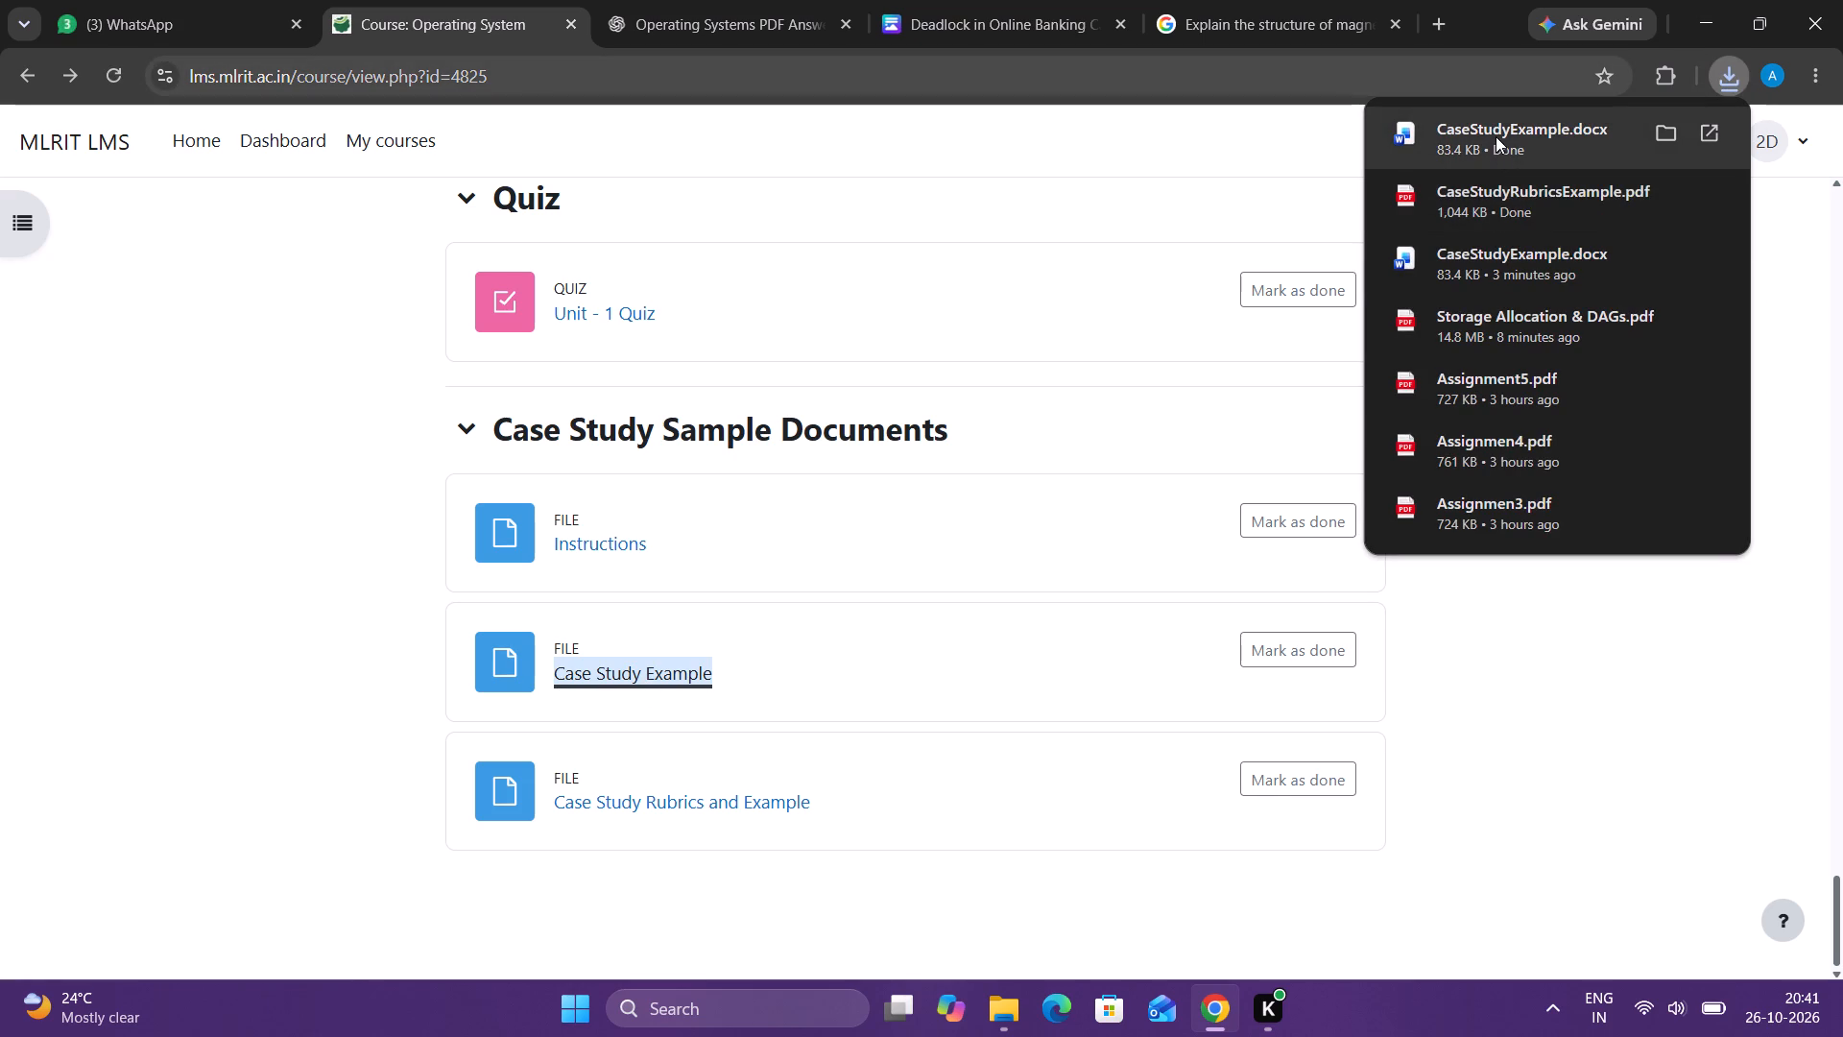
{"action": "left_click", "coordinate": [1496, 136]}
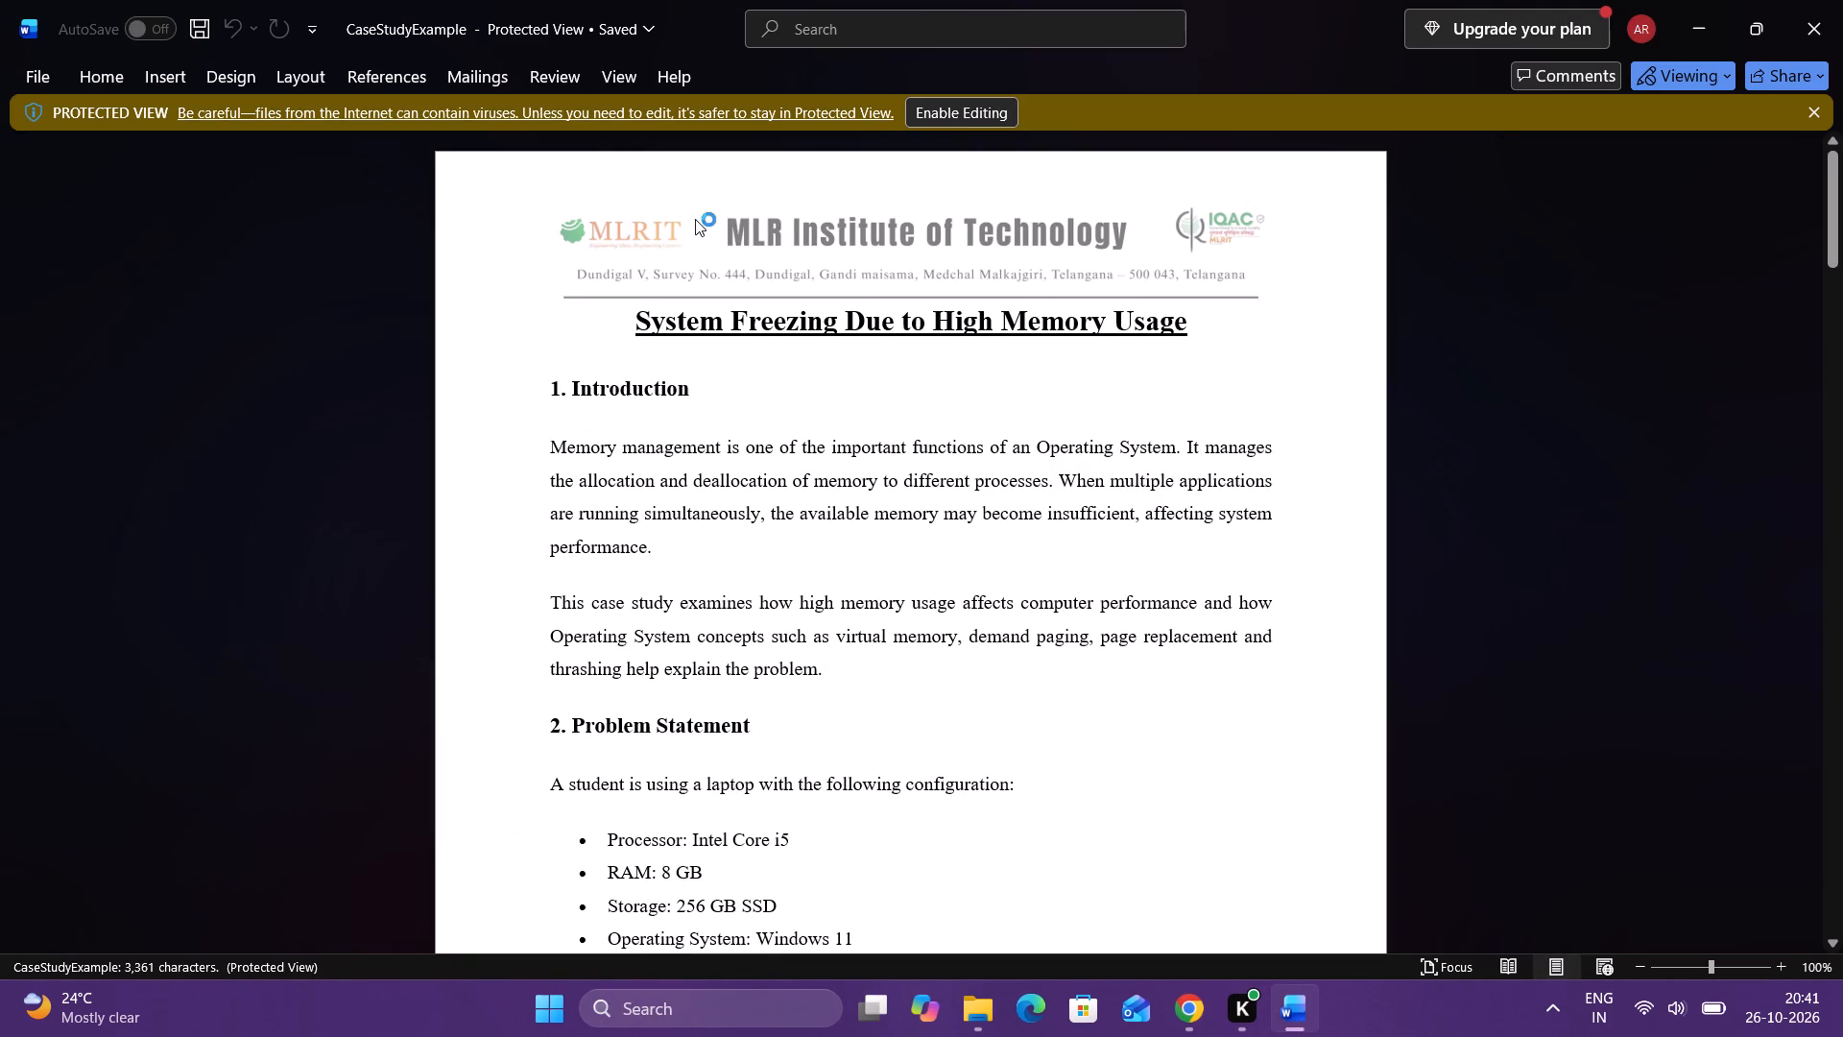
{"action": "left_click", "coordinate": [948, 115]}
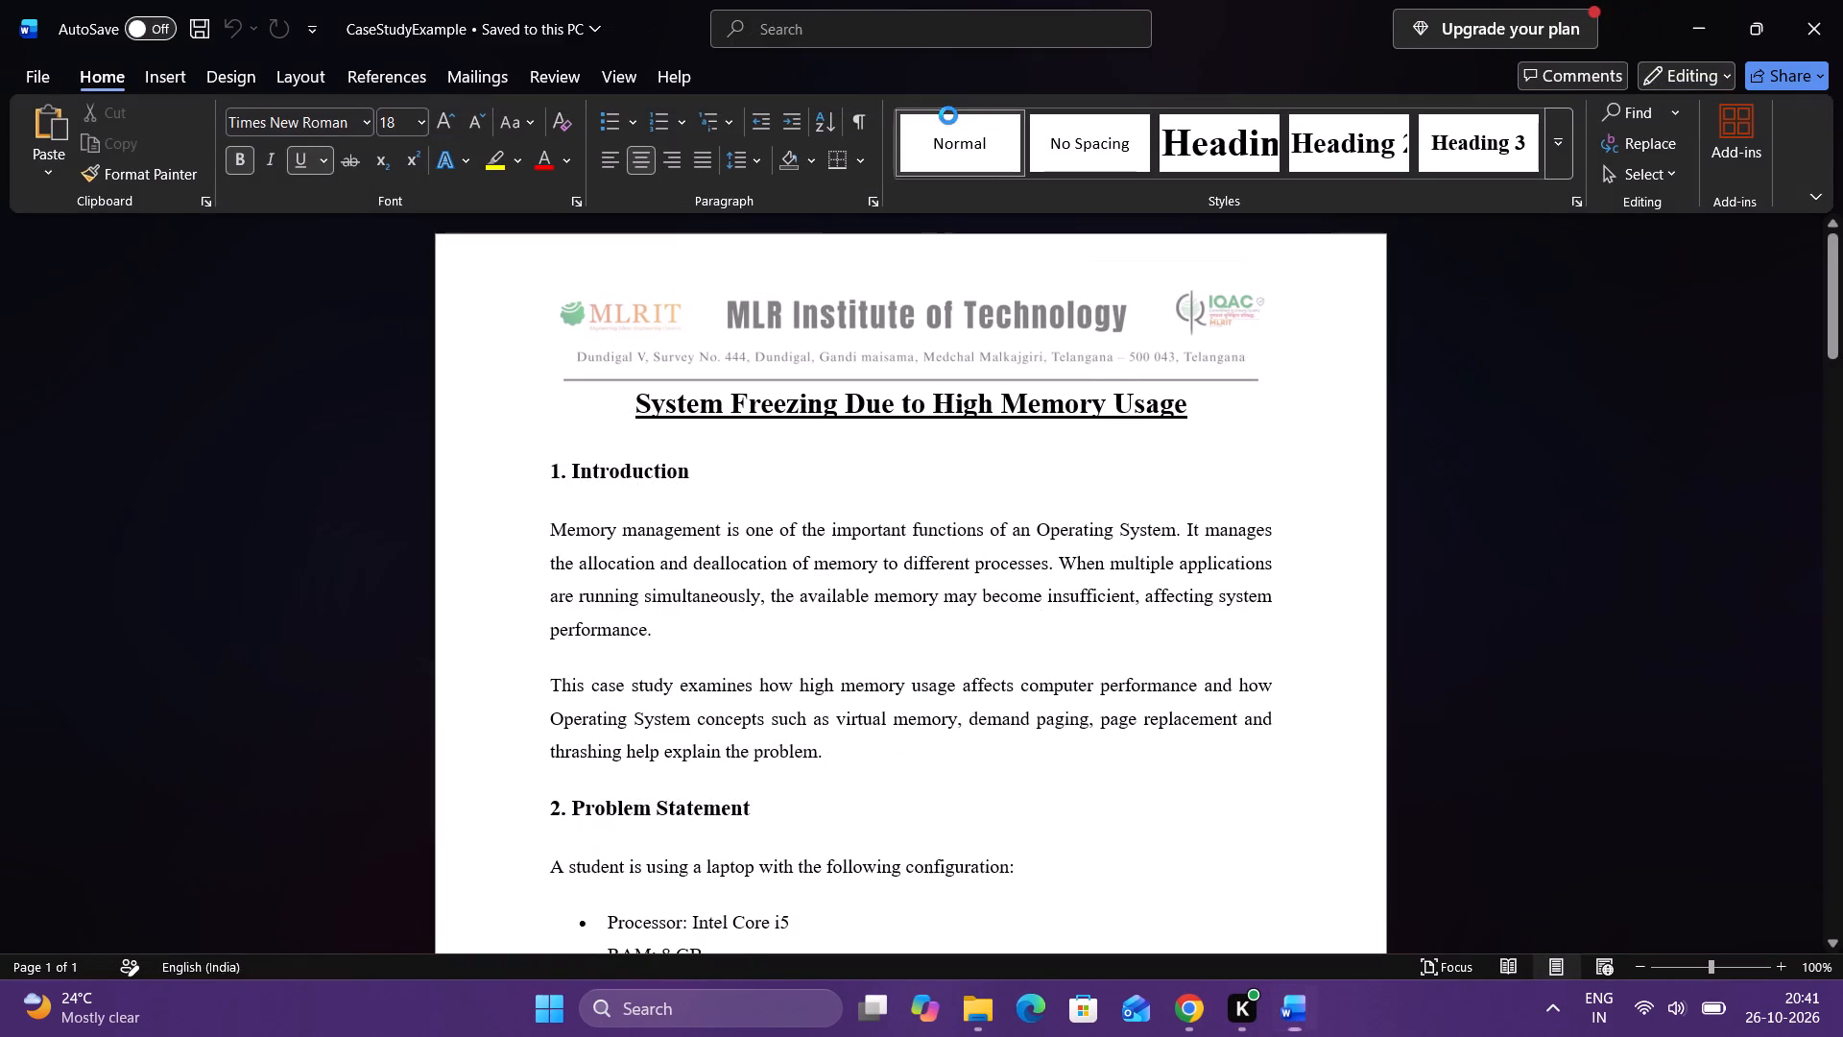
Switch to ChatGPT in Chrome and download the Deadlock in Online Banking case study as a PDF.
{"action": "key", "text": "alt+Tab"}
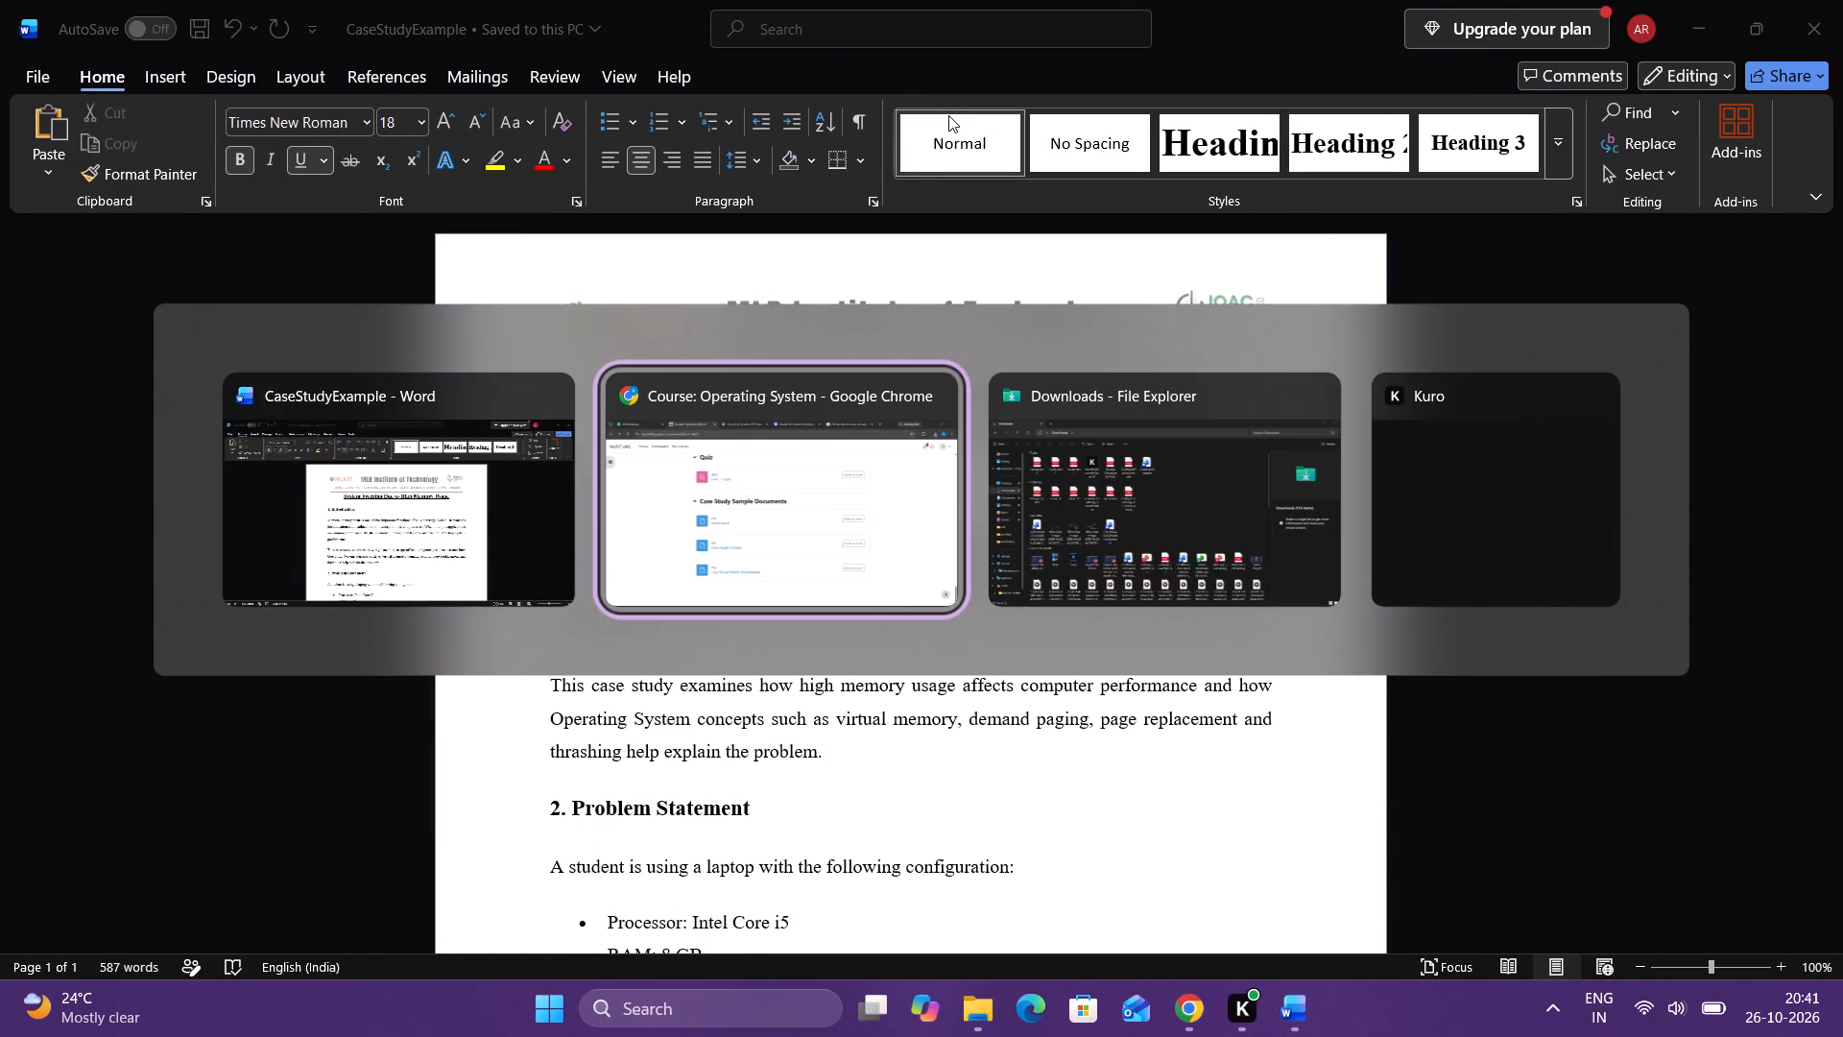
{"action": "left_click", "coordinate": [752, 0]}
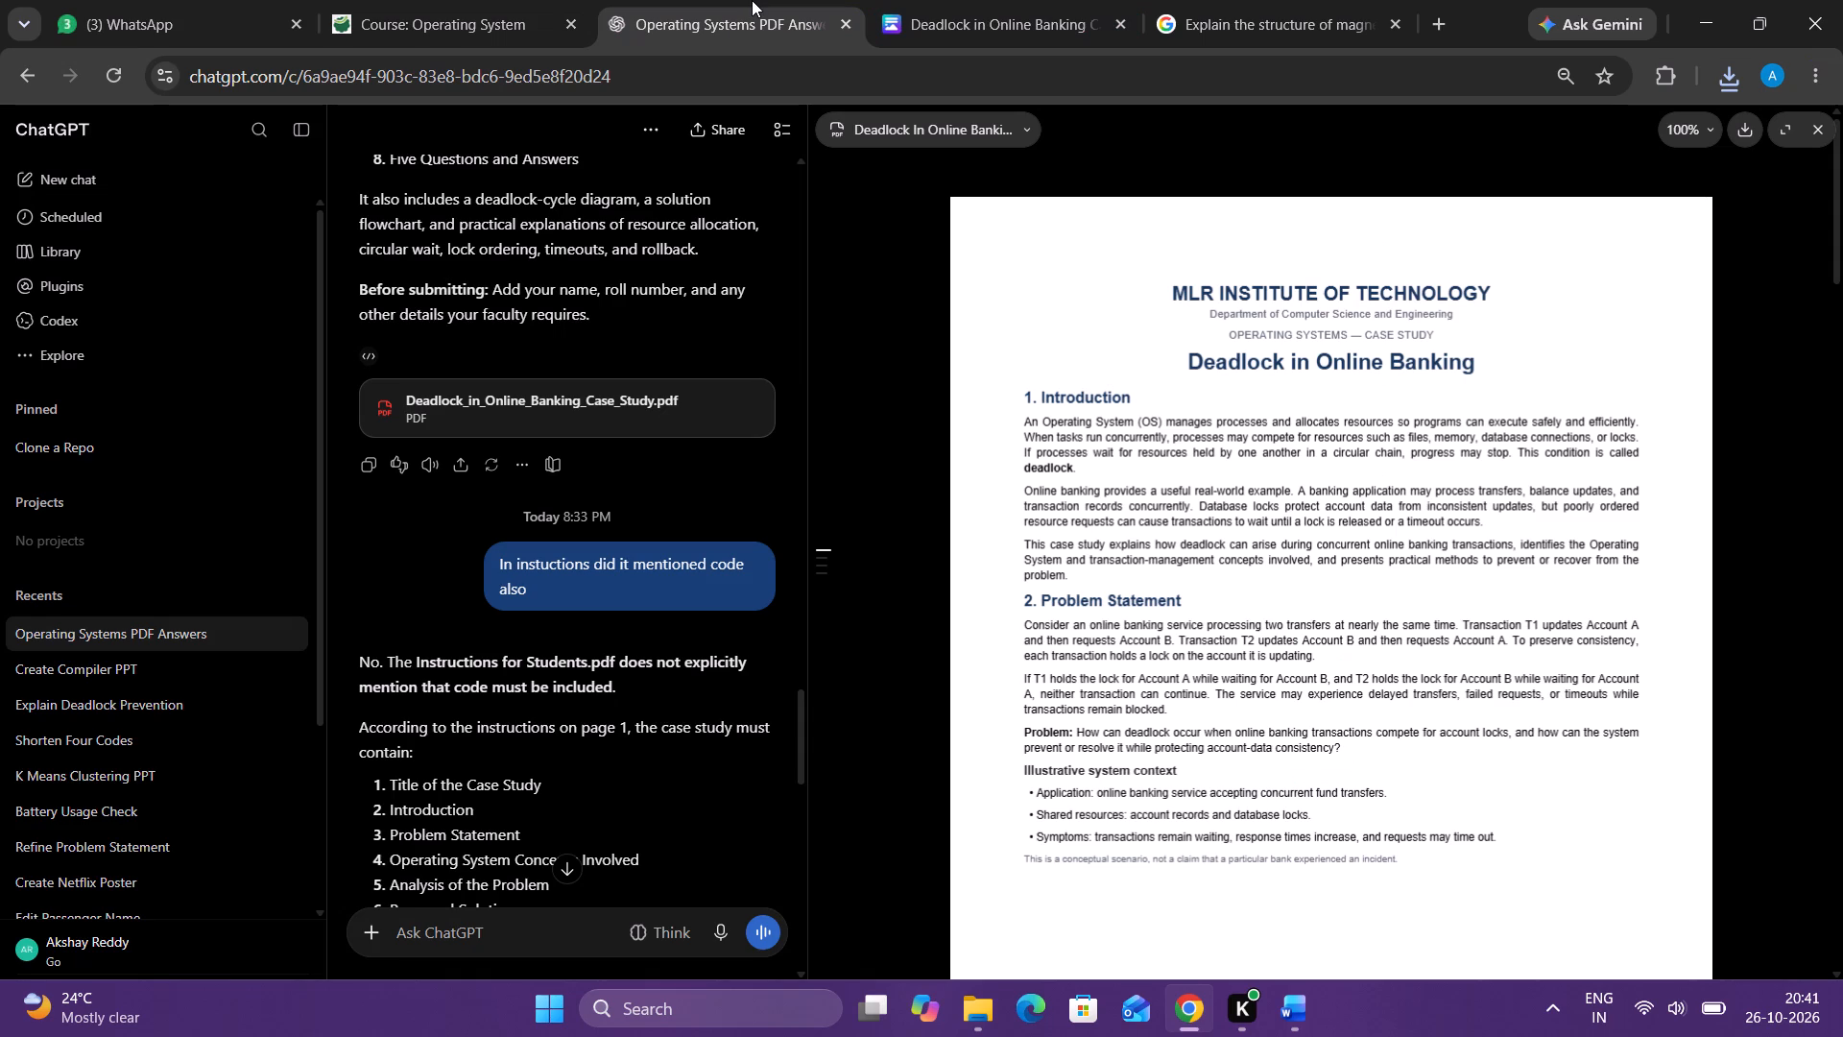
{"action": "left_click", "coordinate": [1738, 135]}
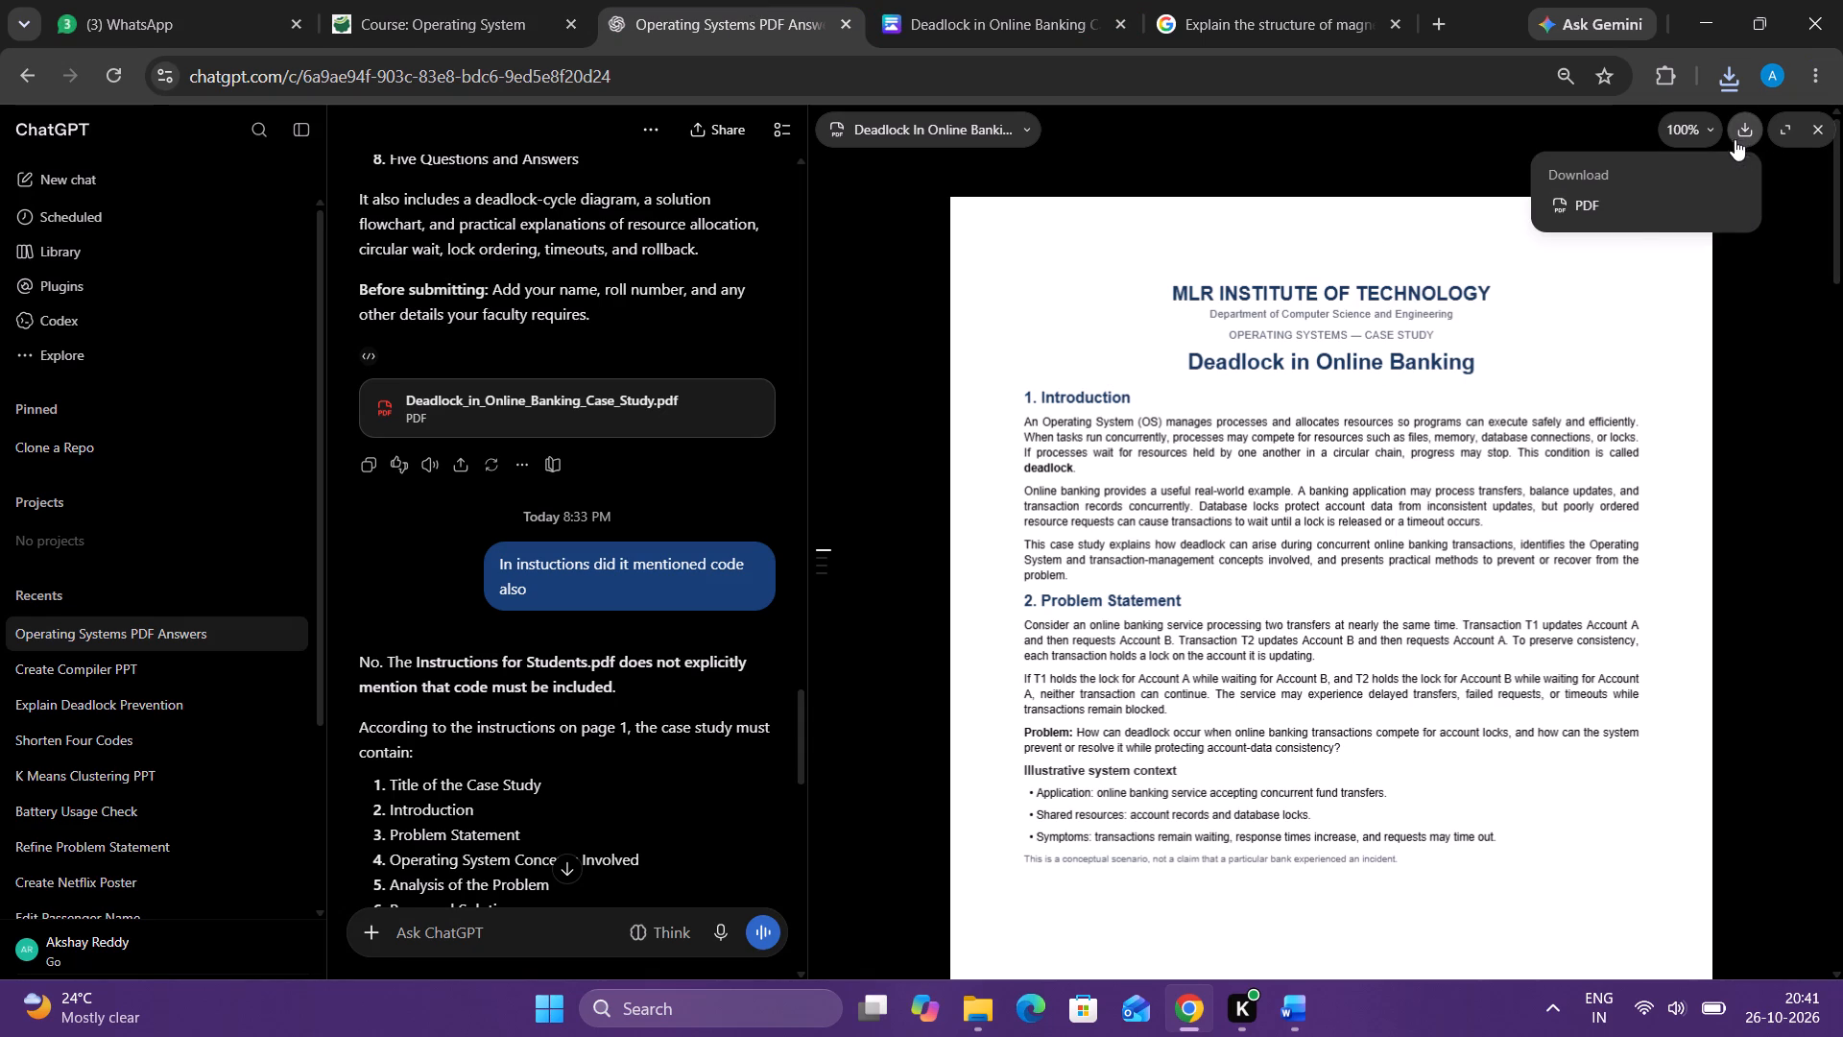
{"action": "left_click", "coordinate": [1618, 213]}
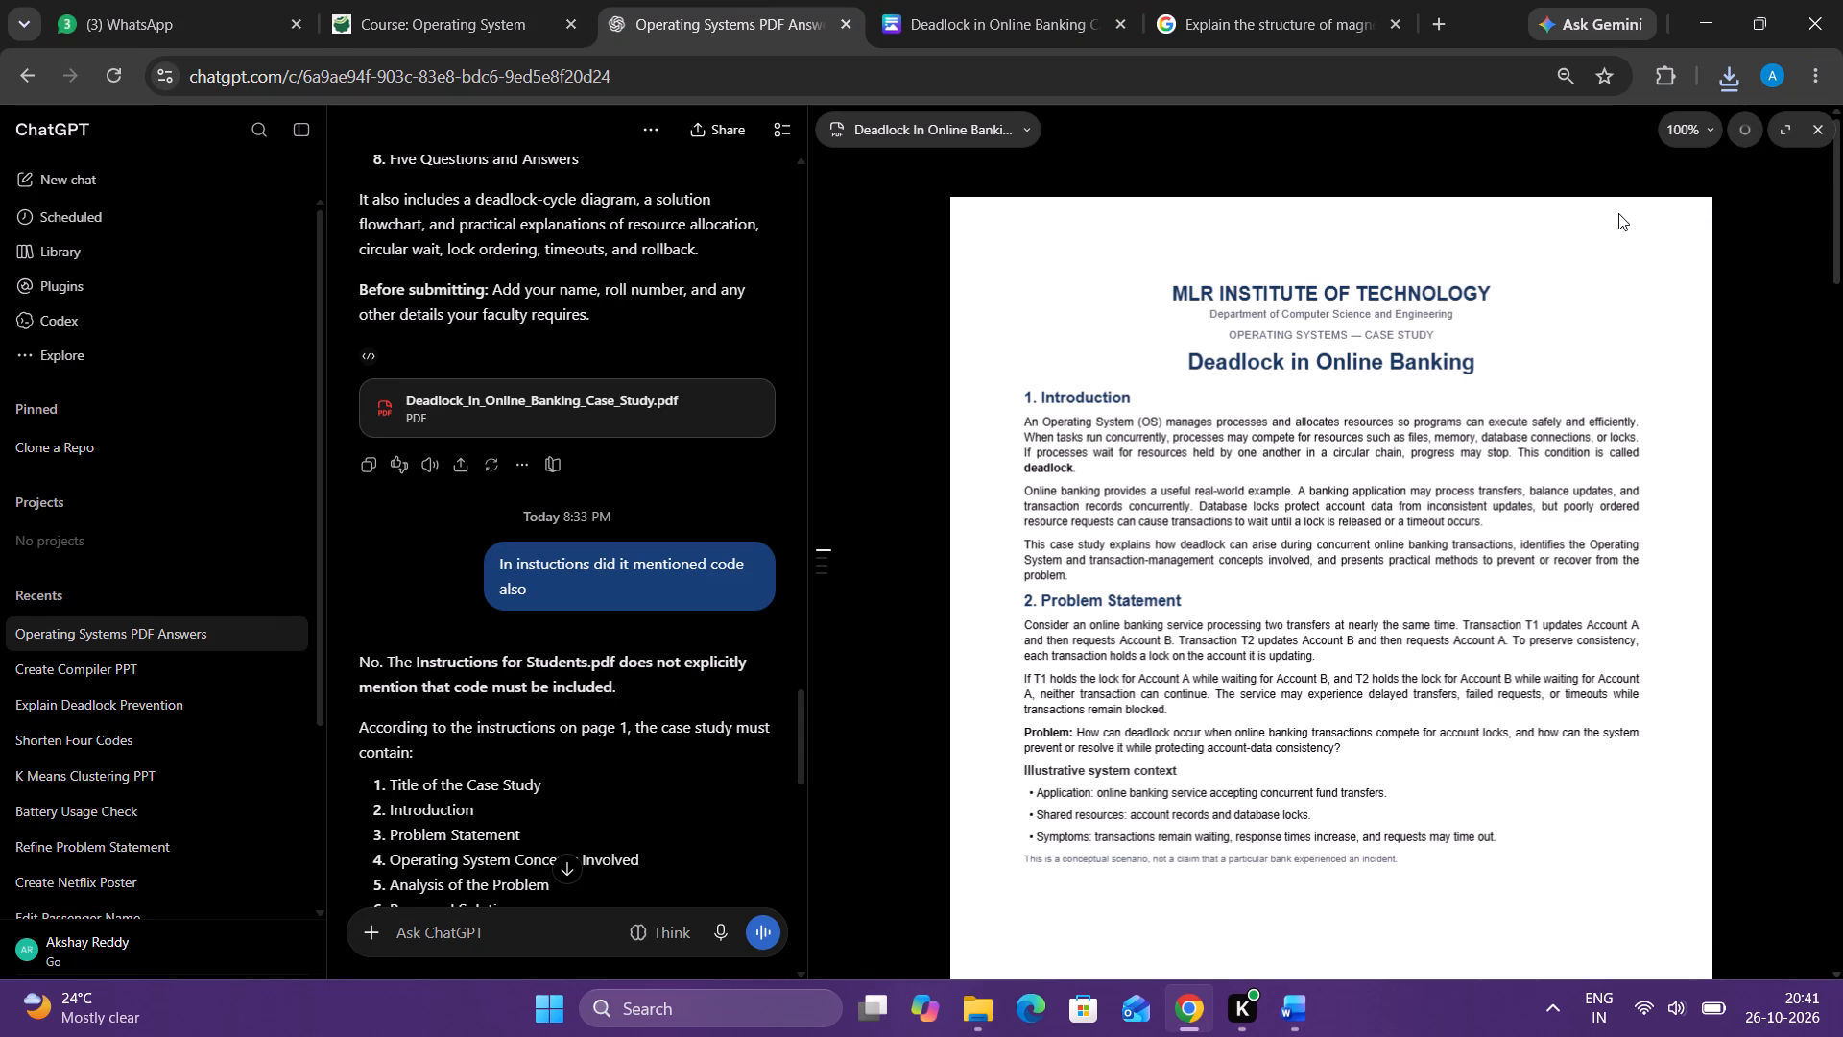
Open the Deadlock_in_Online_Banking_Case_Study PDF from the Downloads folder.
{"action": "left_click", "coordinate": [979, 1024]}
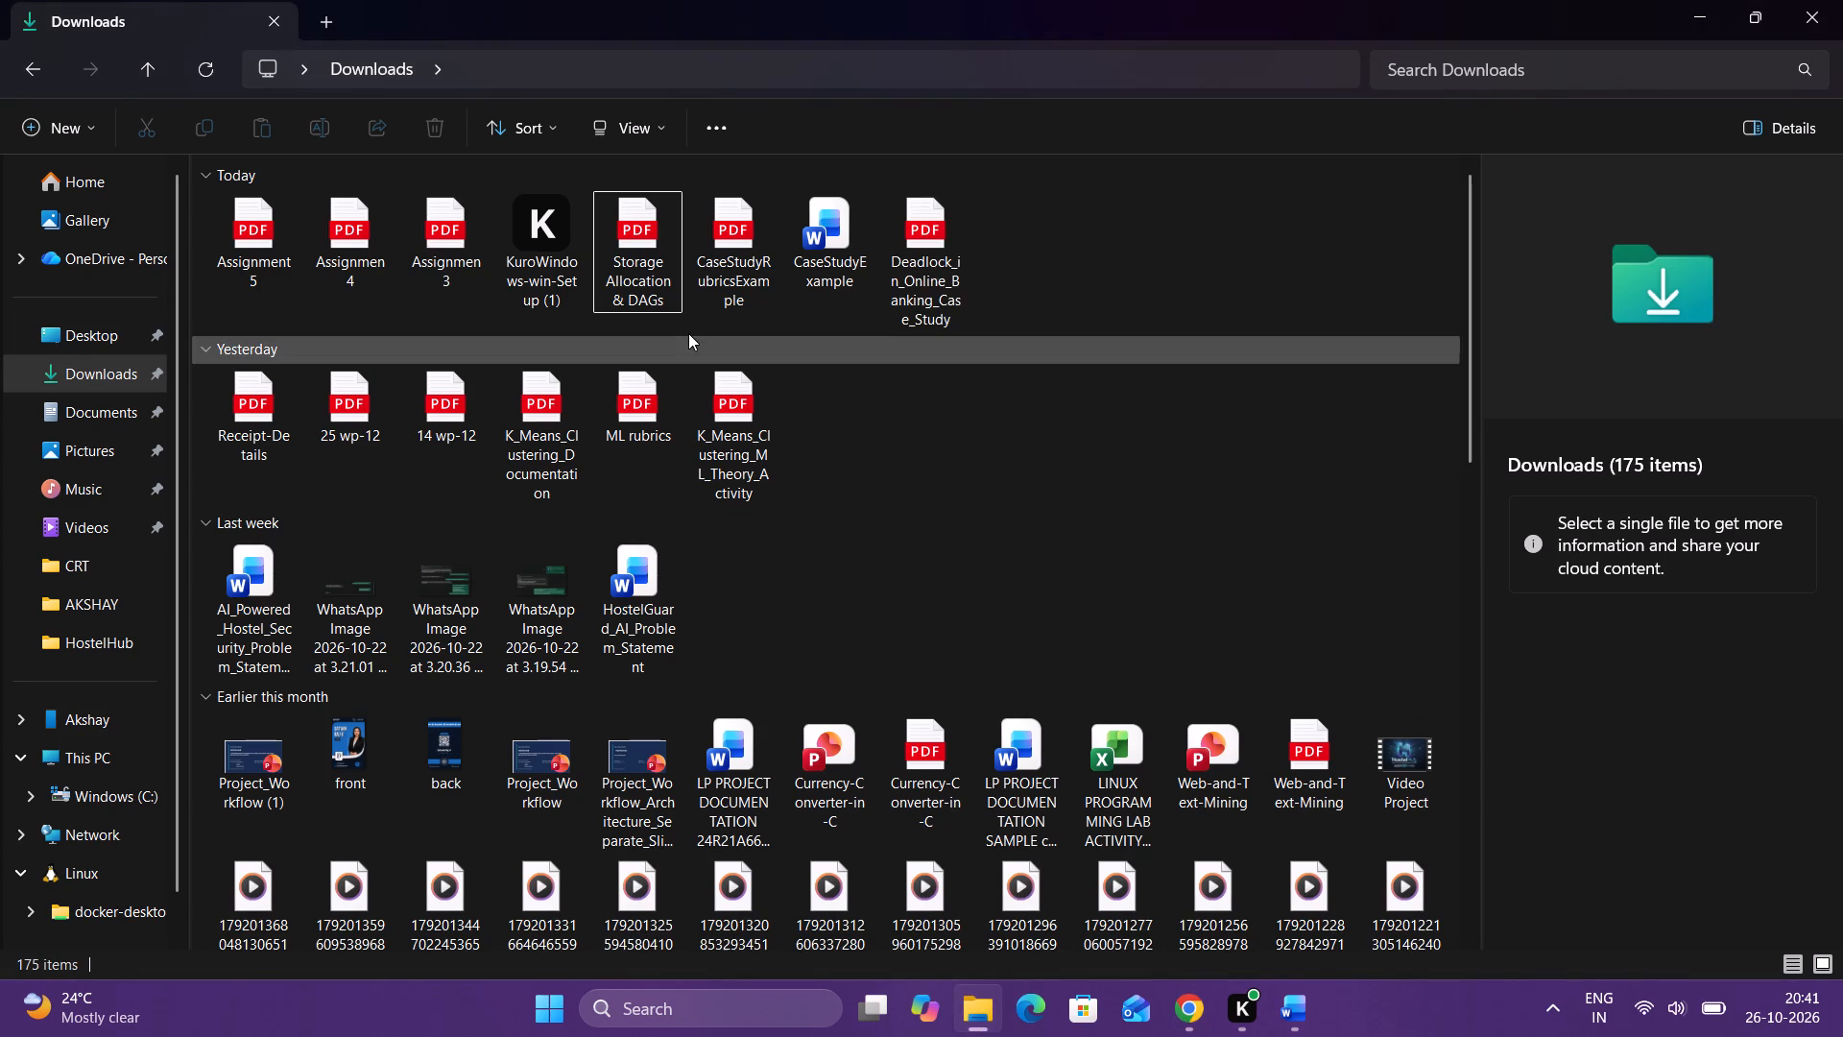
{"action": "double_click", "coordinate": [935, 231]}
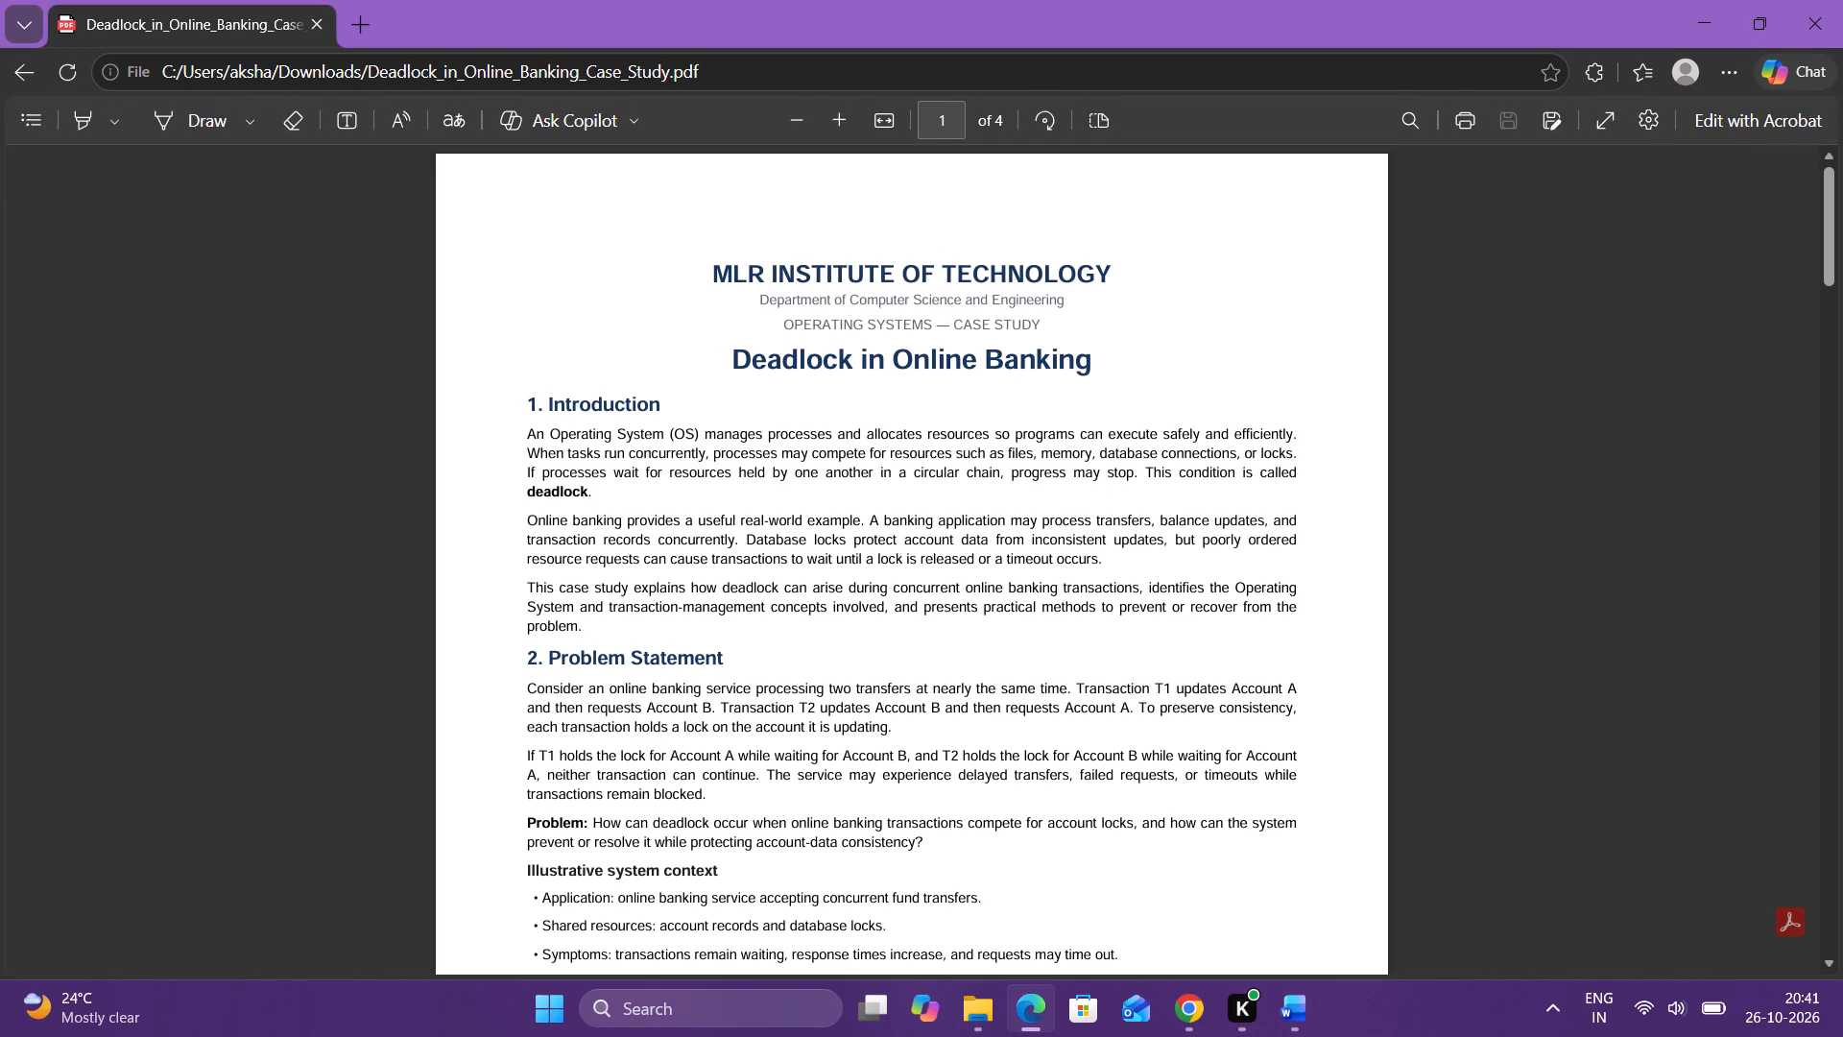
Replace the CaseStudyExample title in Word with "Deadlock in Online Banking" copied from the PDF, followed by a line break.
{"action": "left_click_drag", "start_coordinate": [733, 360], "coordinate": [1101, 360]}
{"action": "key", "text": "ctrl+c"}
{"action": "key", "text": "alt+Tab"}
{"action": "key", "text": "alt+Tab"}
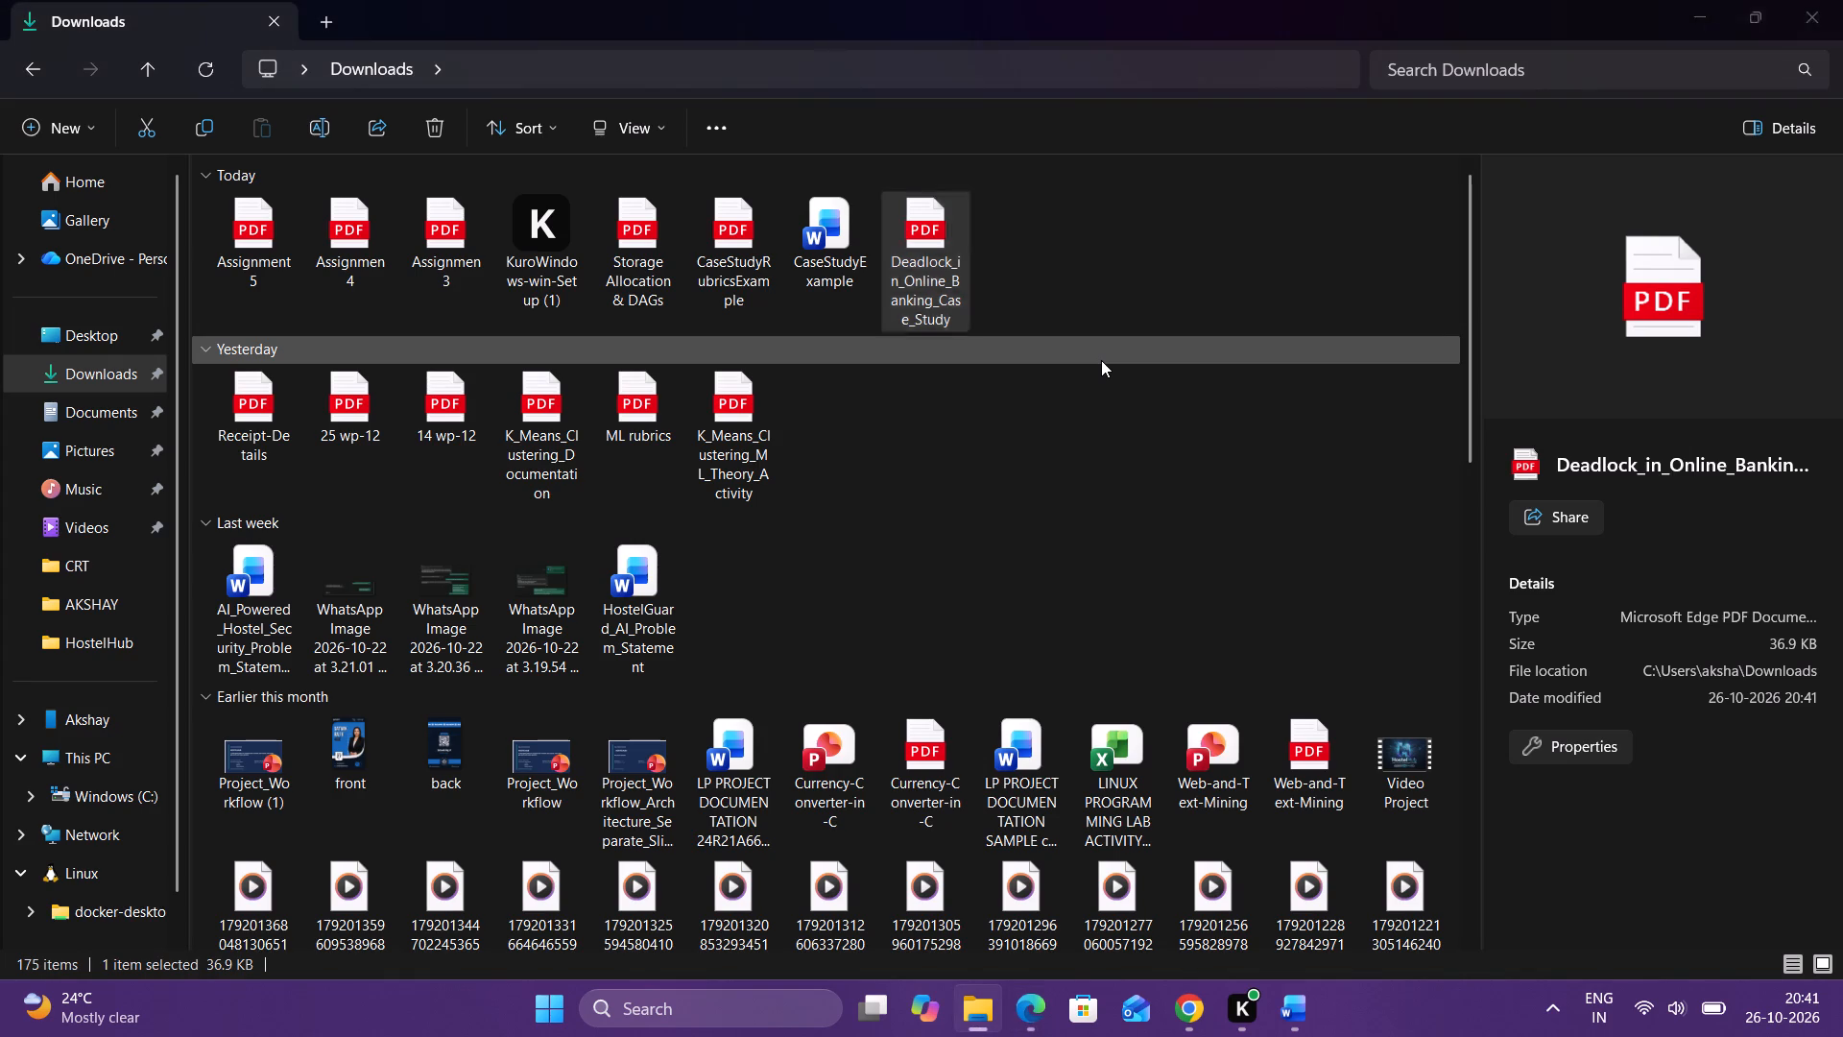
{"action": "key", "text": "alt+Tab"}
{"action": "key", "text": "alt+Tab"}
{"action": "key", "text": "alt+Tab"}
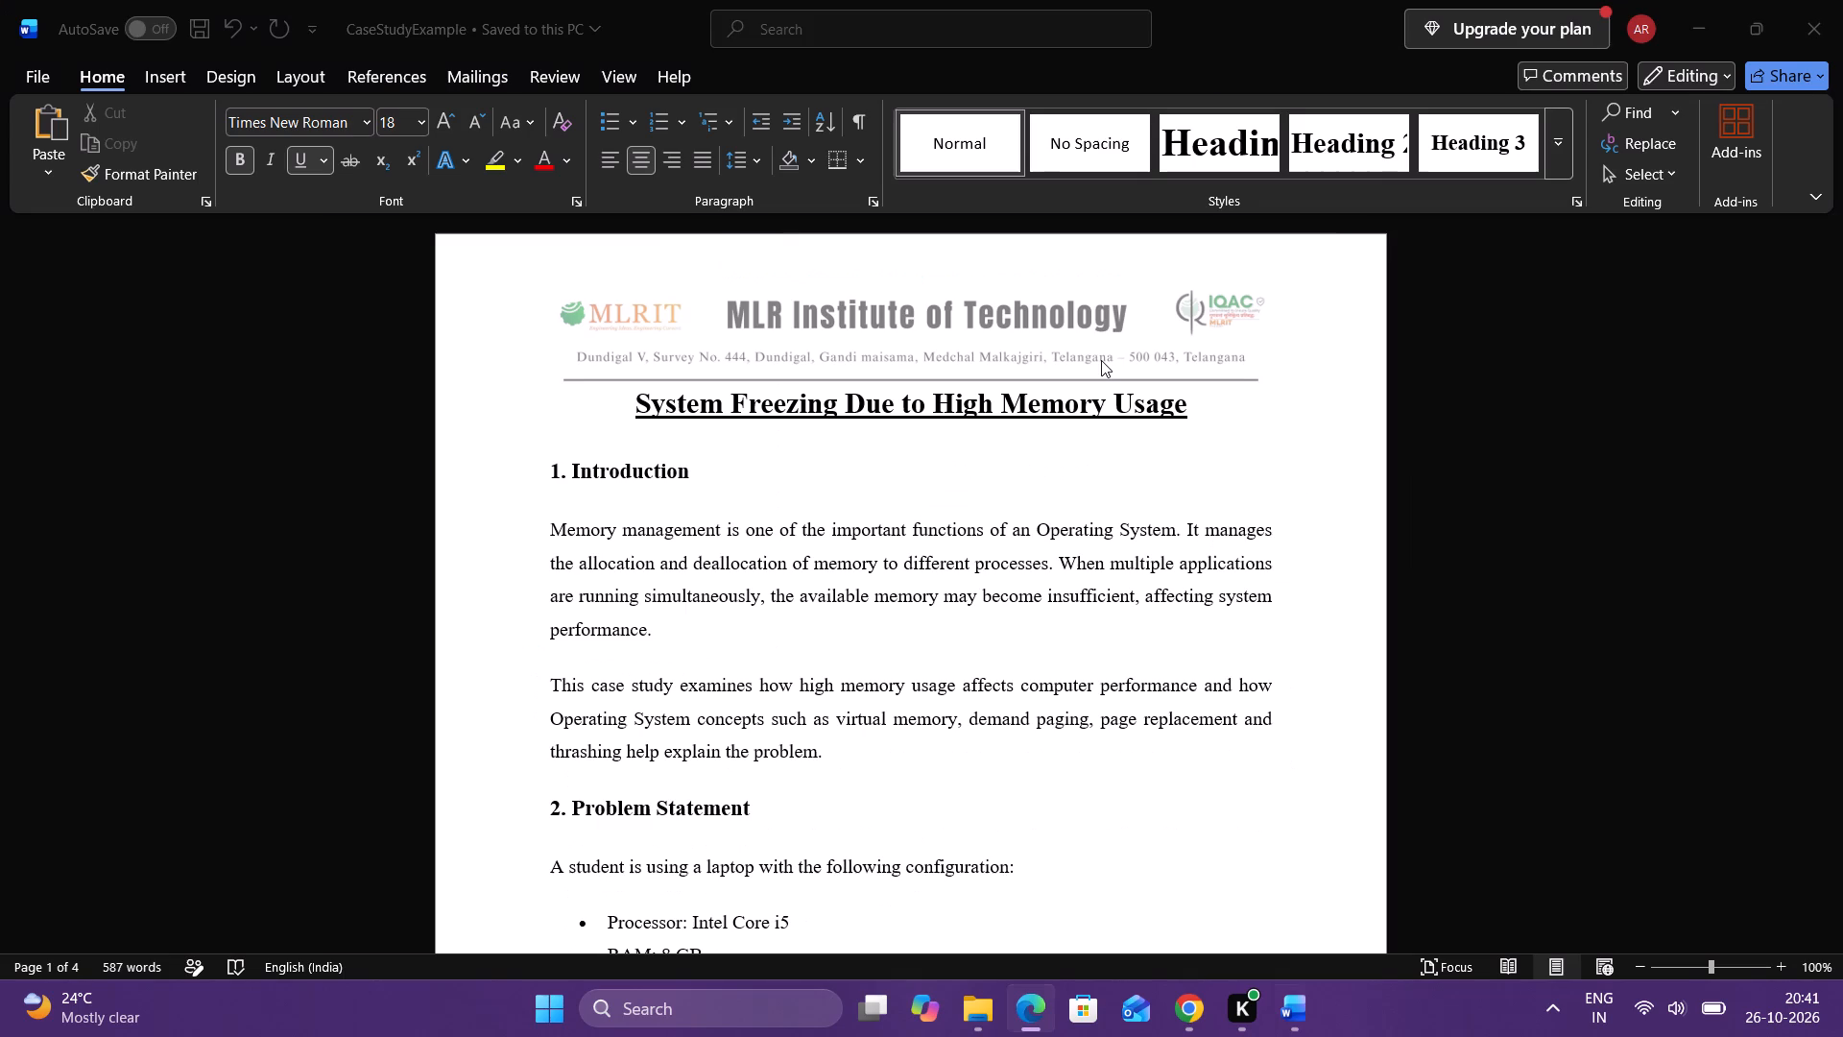
{"action": "left_click_drag", "start_coordinate": [1193, 404], "coordinate": [1045, 400]}
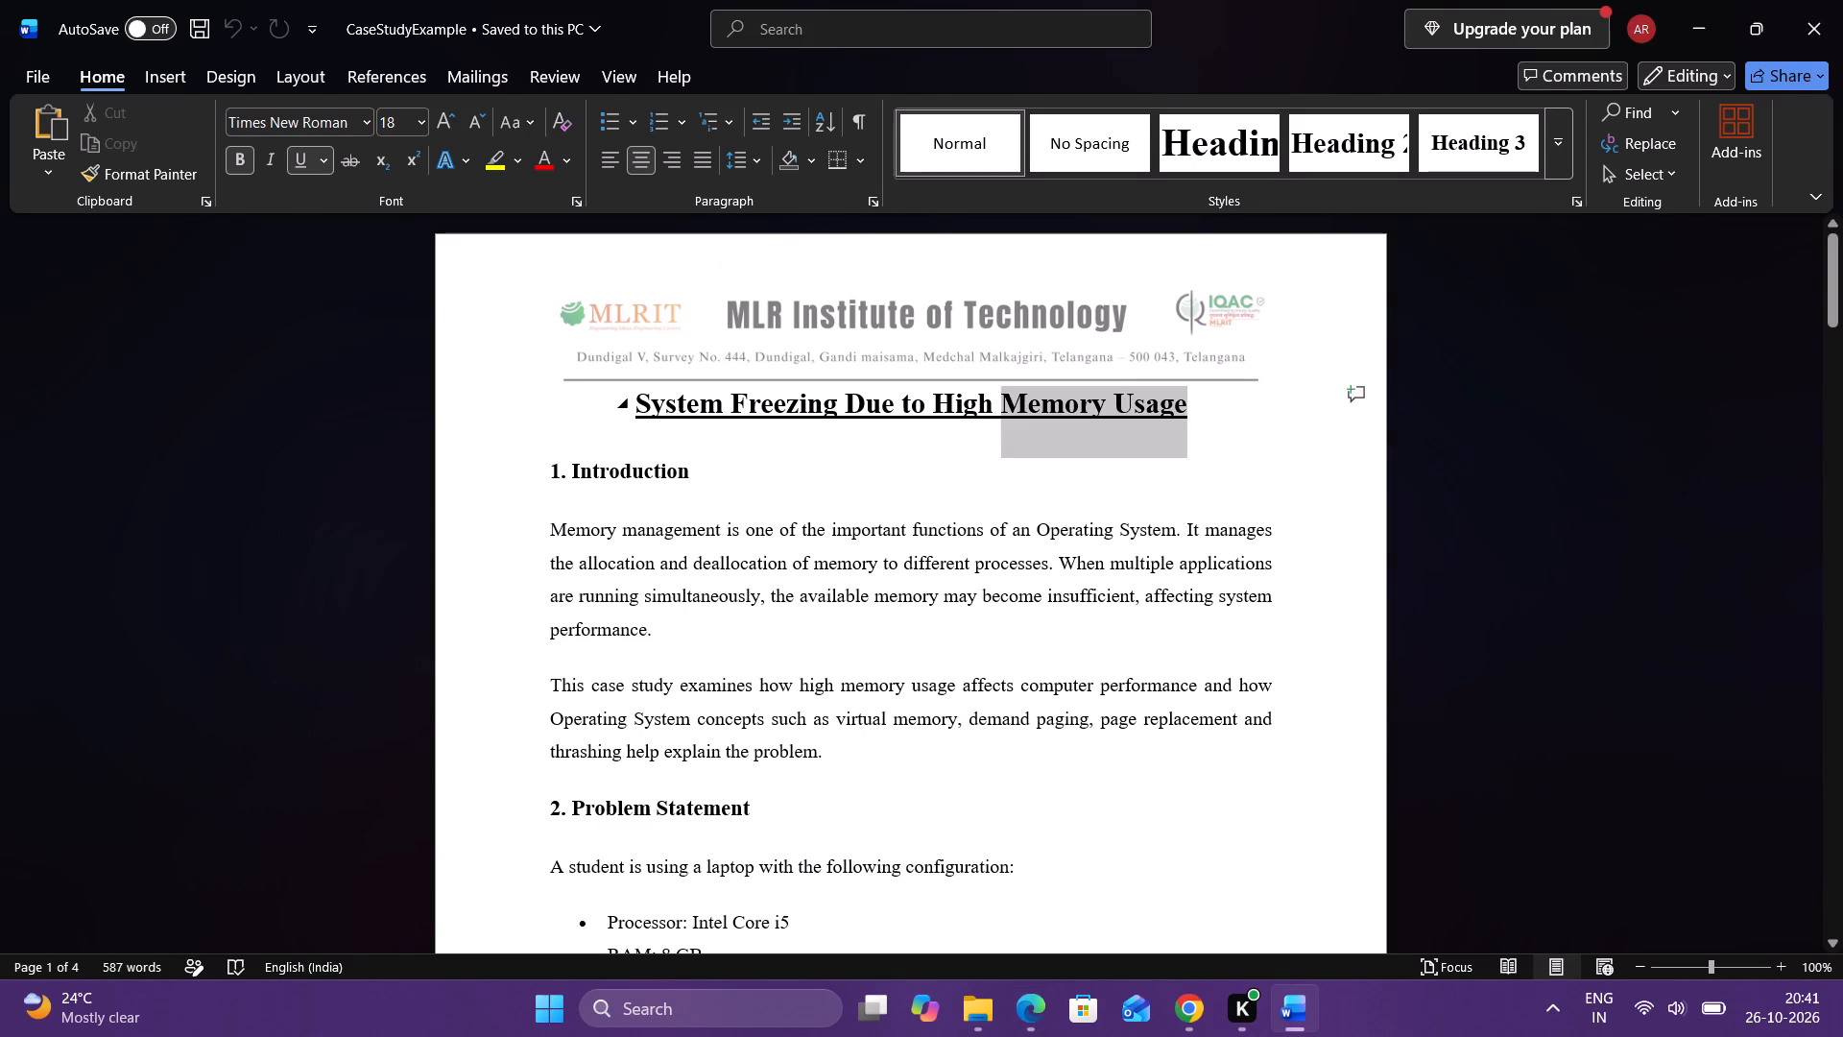
{"action": "left_click_drag", "start_coordinate": [1045, 400], "coordinate": [669, 395]}
{"action": "key", "text": "ctrl+v"}
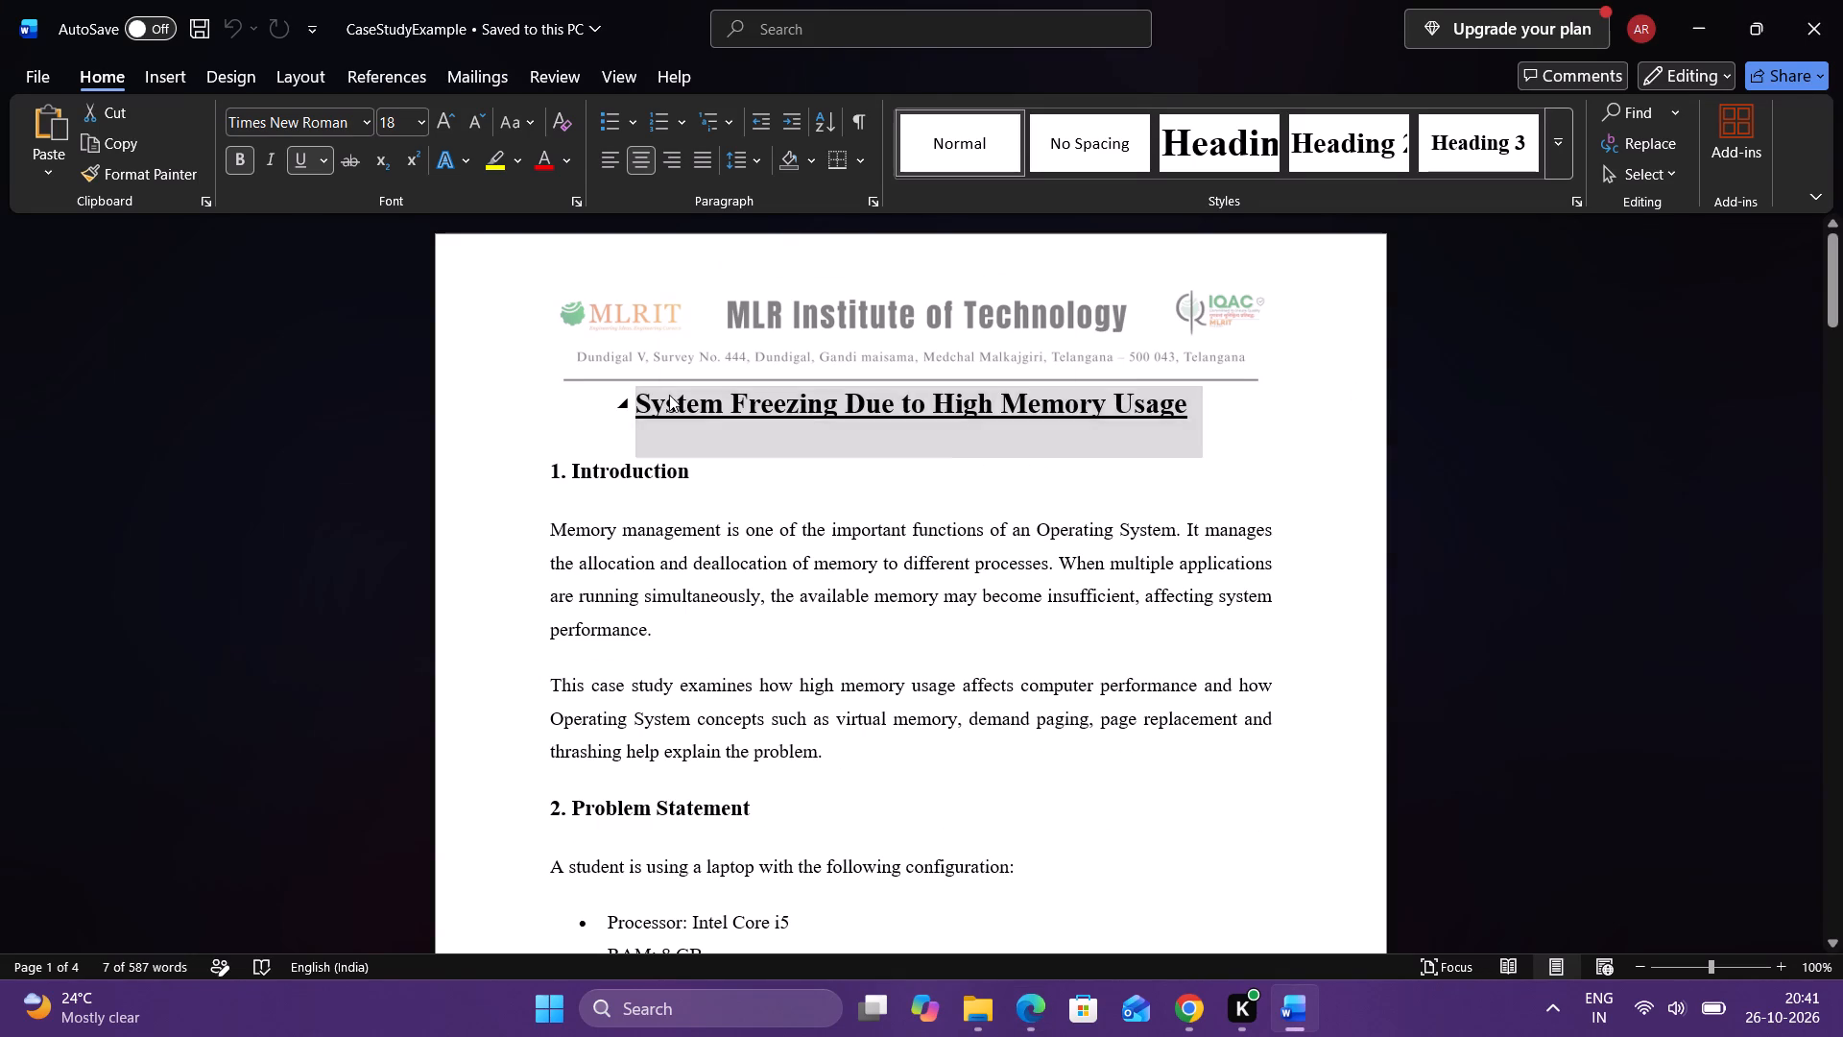
{"action": "key", "text": "shift+Return"}
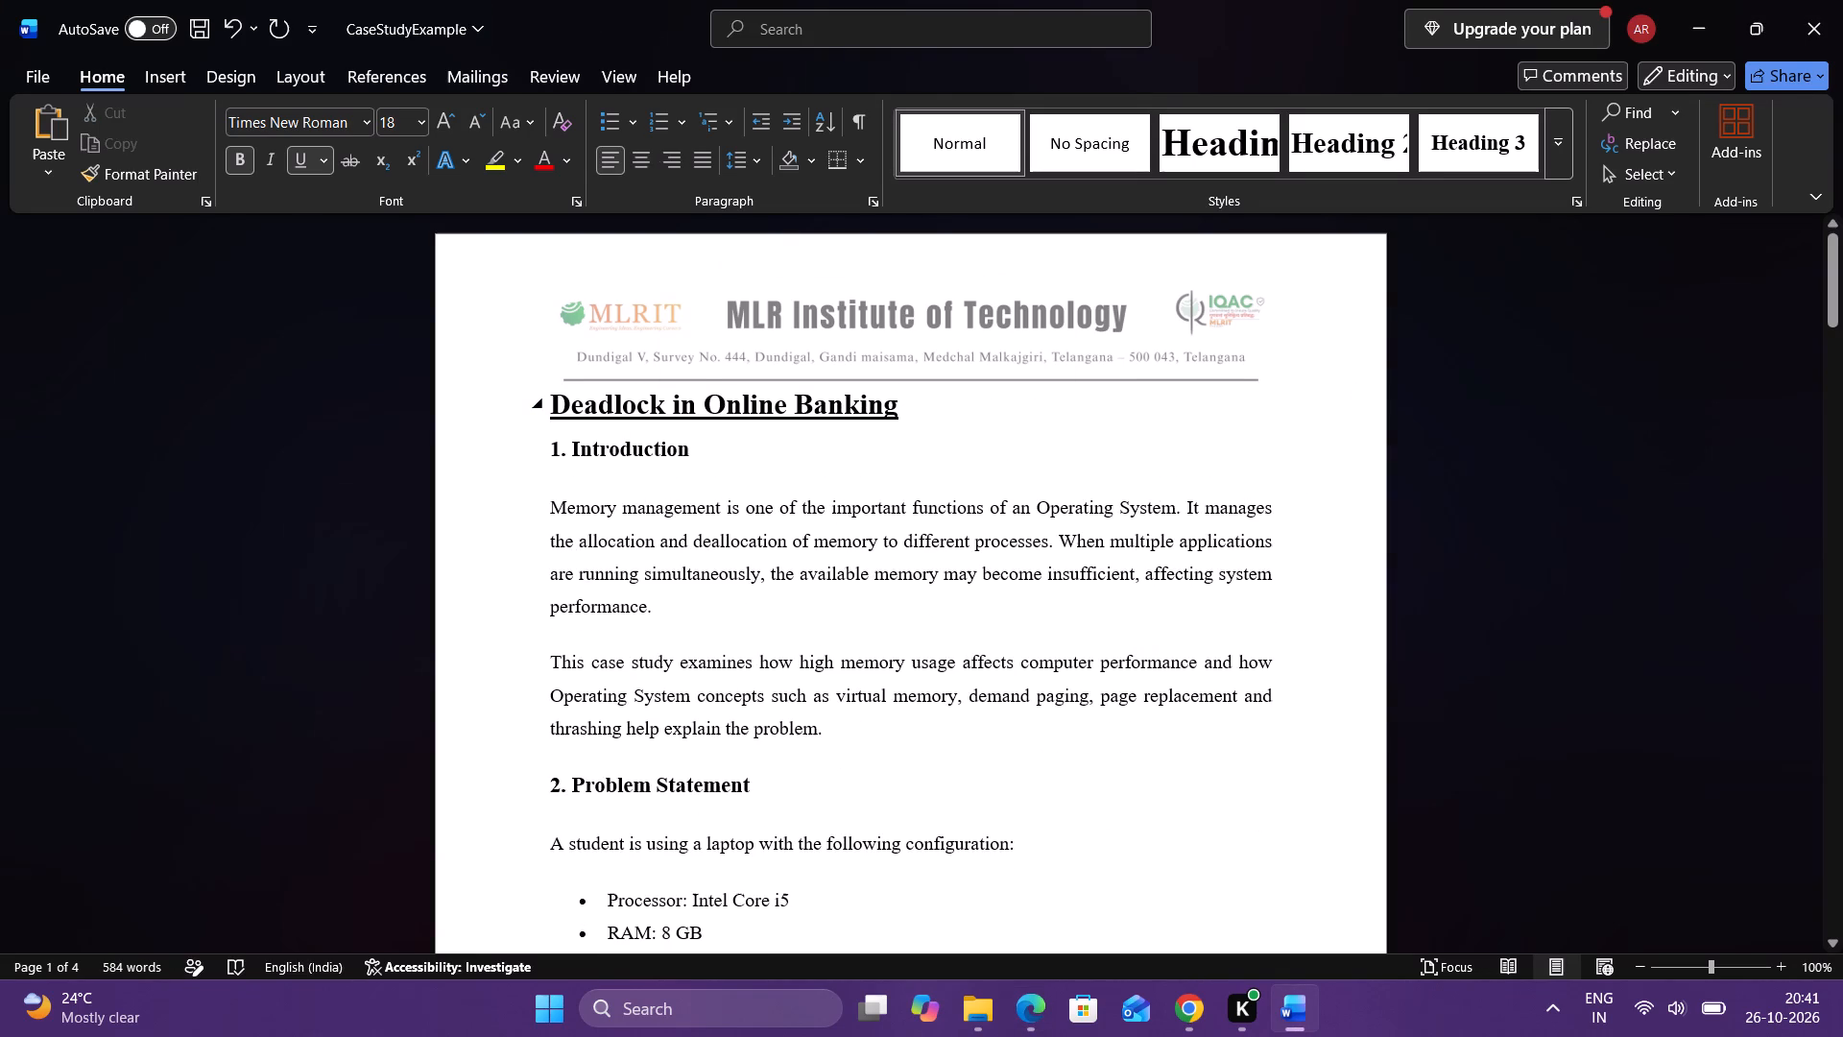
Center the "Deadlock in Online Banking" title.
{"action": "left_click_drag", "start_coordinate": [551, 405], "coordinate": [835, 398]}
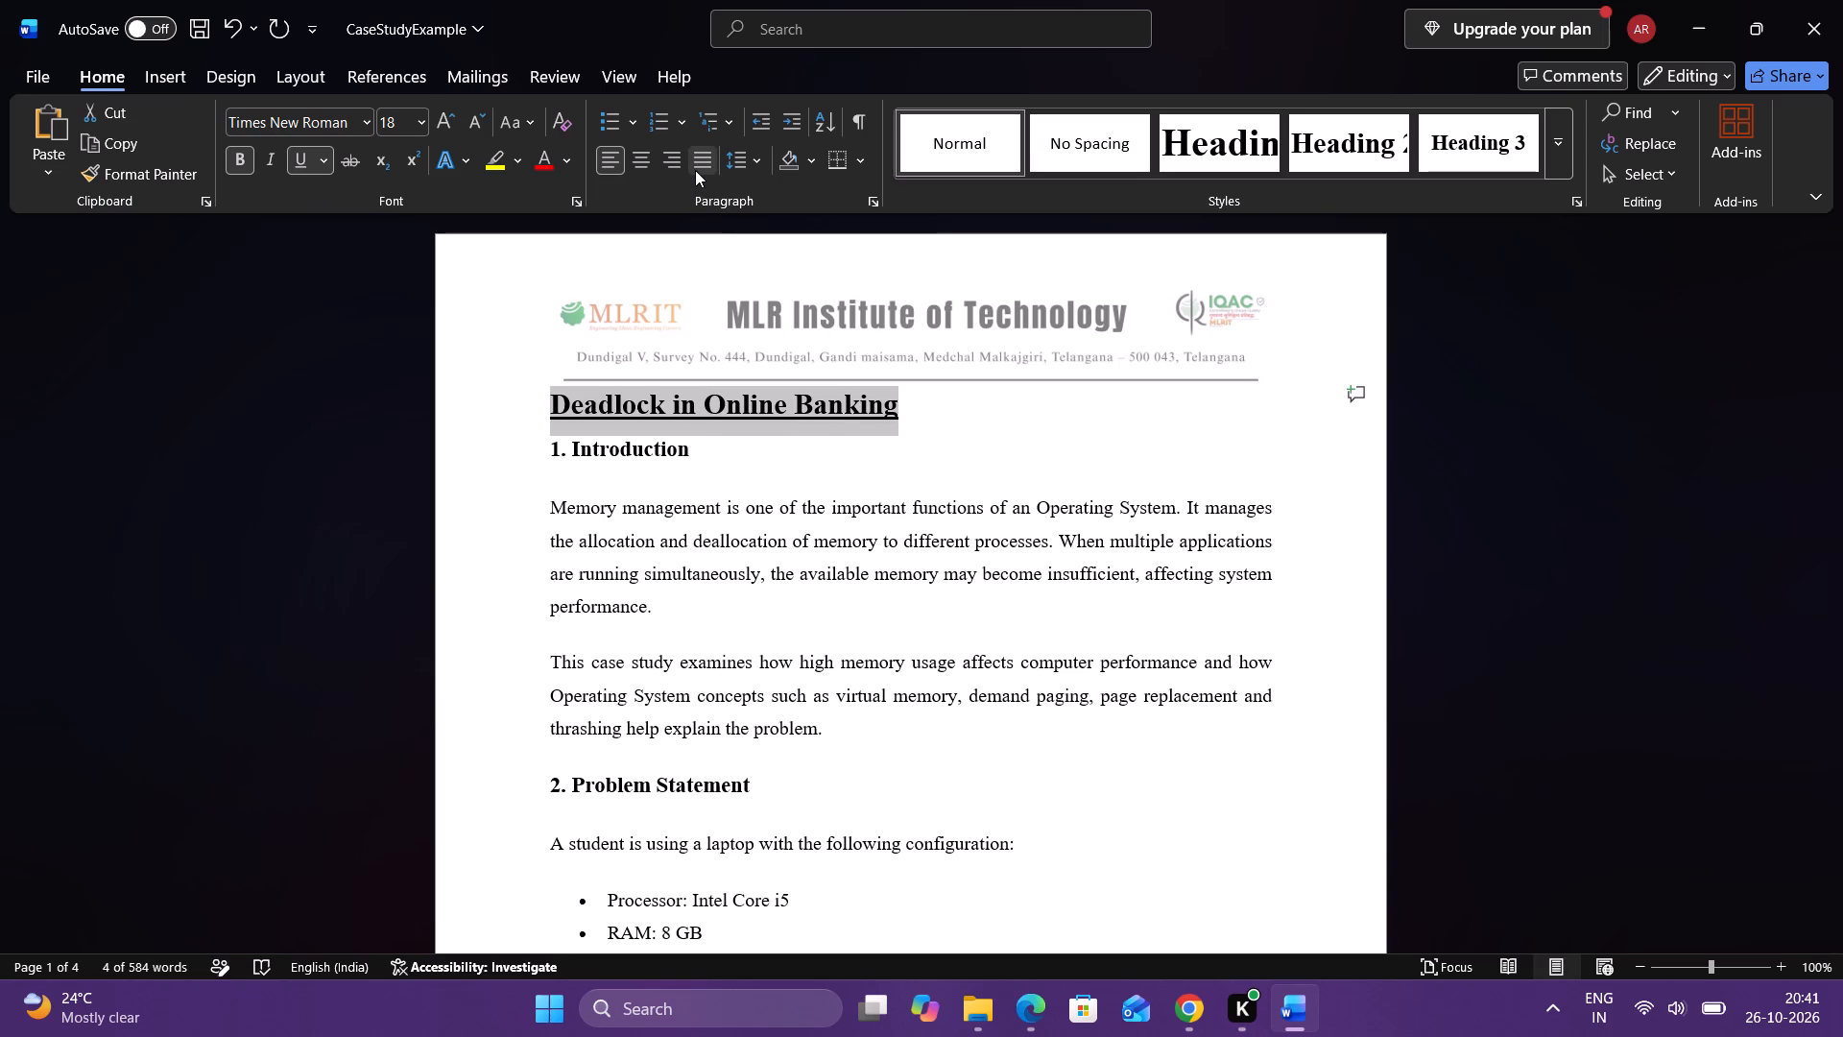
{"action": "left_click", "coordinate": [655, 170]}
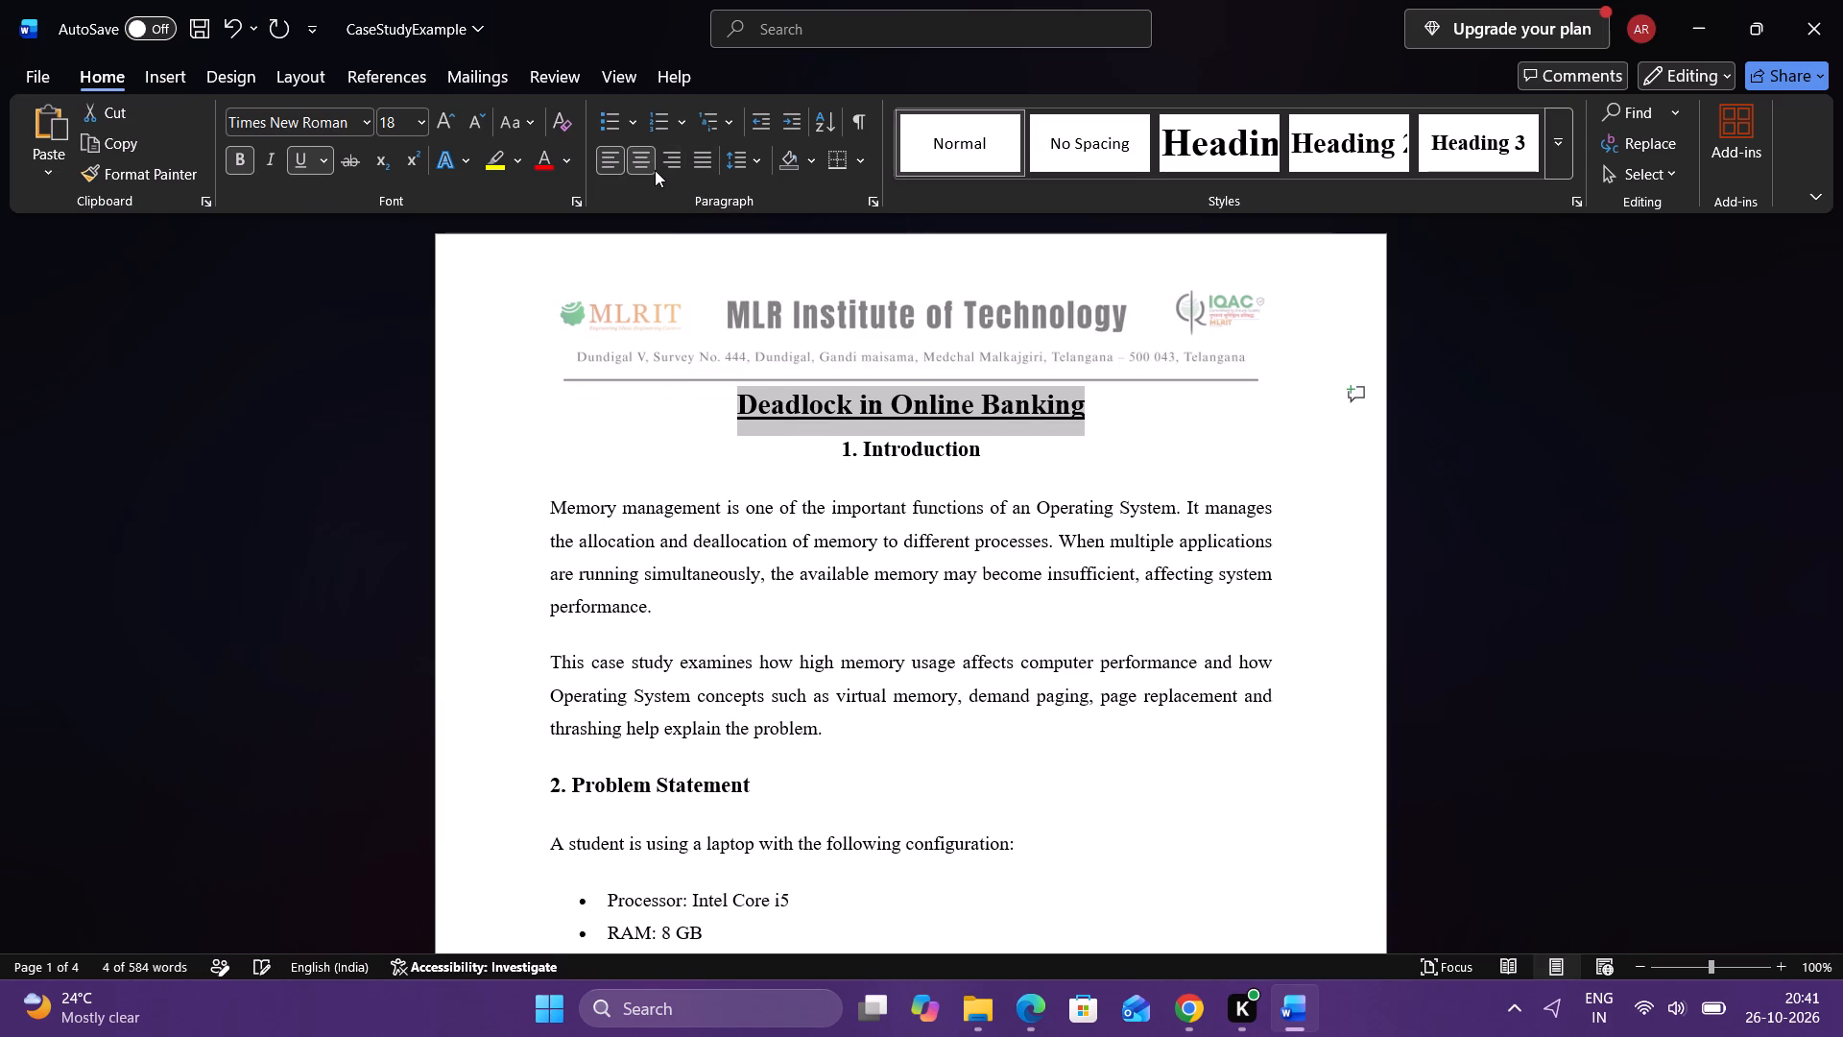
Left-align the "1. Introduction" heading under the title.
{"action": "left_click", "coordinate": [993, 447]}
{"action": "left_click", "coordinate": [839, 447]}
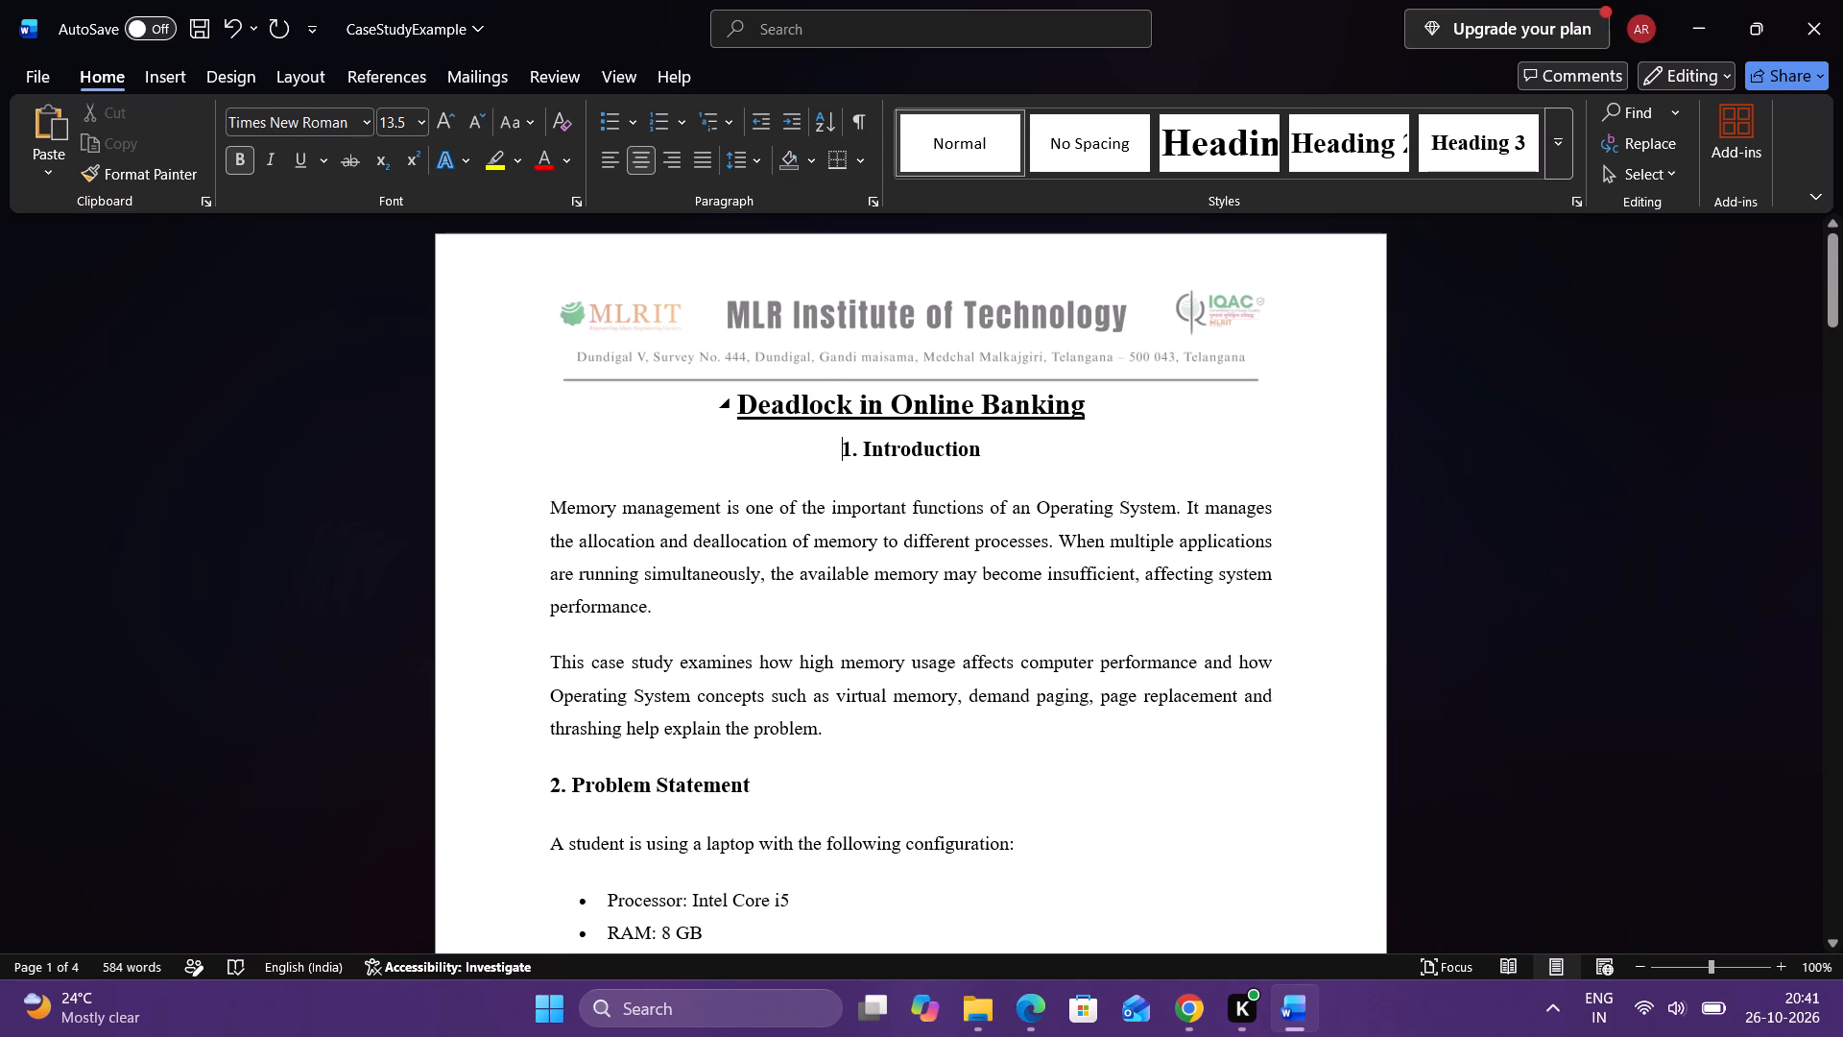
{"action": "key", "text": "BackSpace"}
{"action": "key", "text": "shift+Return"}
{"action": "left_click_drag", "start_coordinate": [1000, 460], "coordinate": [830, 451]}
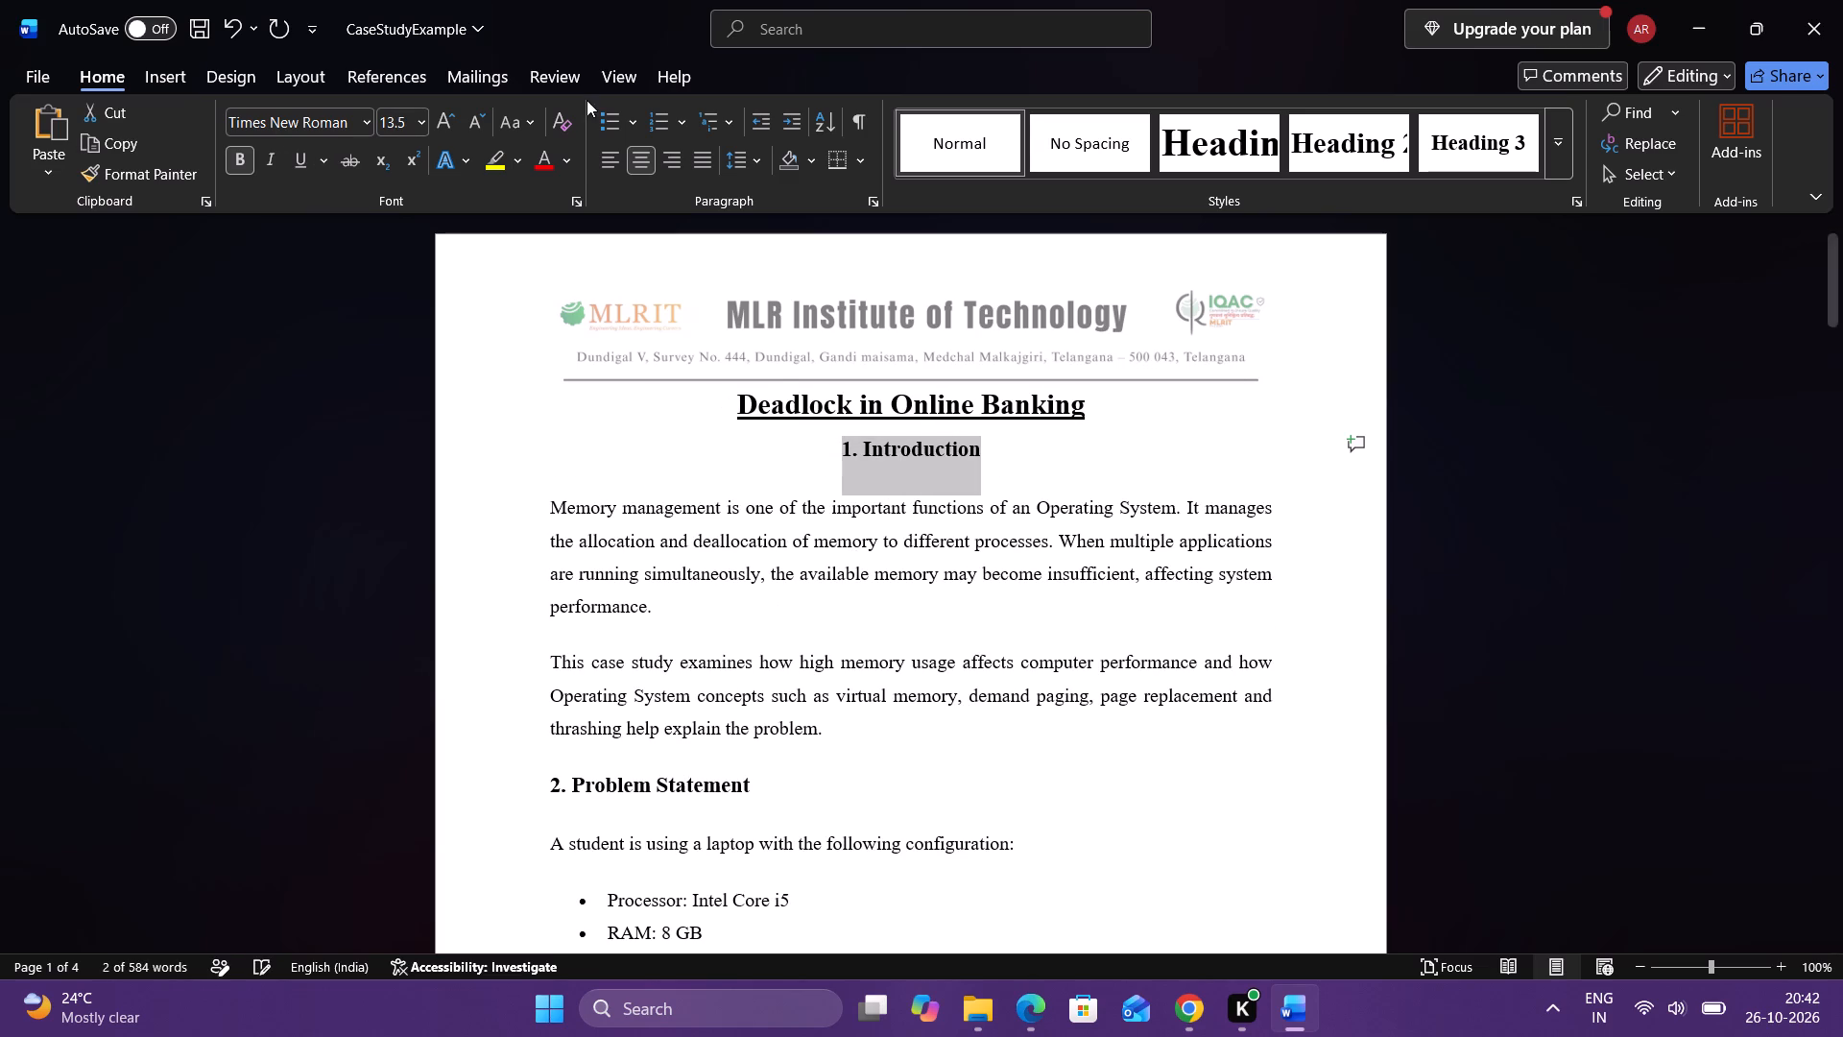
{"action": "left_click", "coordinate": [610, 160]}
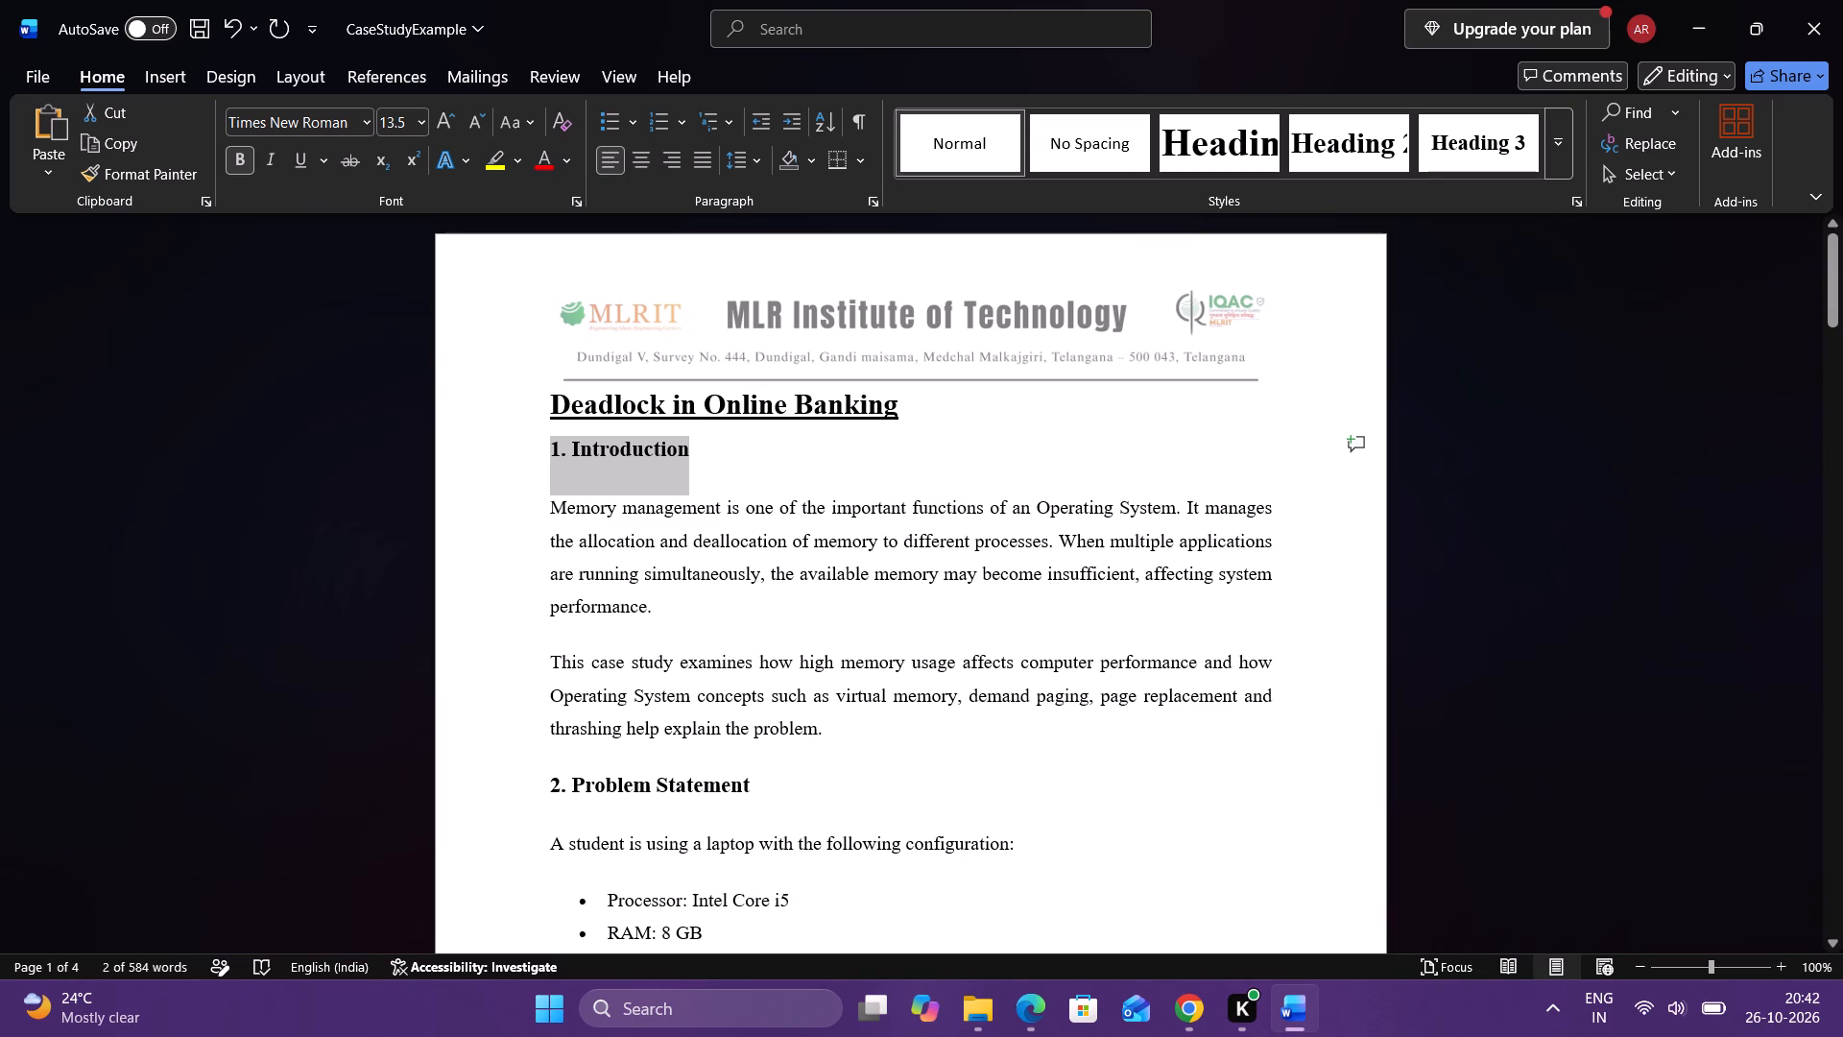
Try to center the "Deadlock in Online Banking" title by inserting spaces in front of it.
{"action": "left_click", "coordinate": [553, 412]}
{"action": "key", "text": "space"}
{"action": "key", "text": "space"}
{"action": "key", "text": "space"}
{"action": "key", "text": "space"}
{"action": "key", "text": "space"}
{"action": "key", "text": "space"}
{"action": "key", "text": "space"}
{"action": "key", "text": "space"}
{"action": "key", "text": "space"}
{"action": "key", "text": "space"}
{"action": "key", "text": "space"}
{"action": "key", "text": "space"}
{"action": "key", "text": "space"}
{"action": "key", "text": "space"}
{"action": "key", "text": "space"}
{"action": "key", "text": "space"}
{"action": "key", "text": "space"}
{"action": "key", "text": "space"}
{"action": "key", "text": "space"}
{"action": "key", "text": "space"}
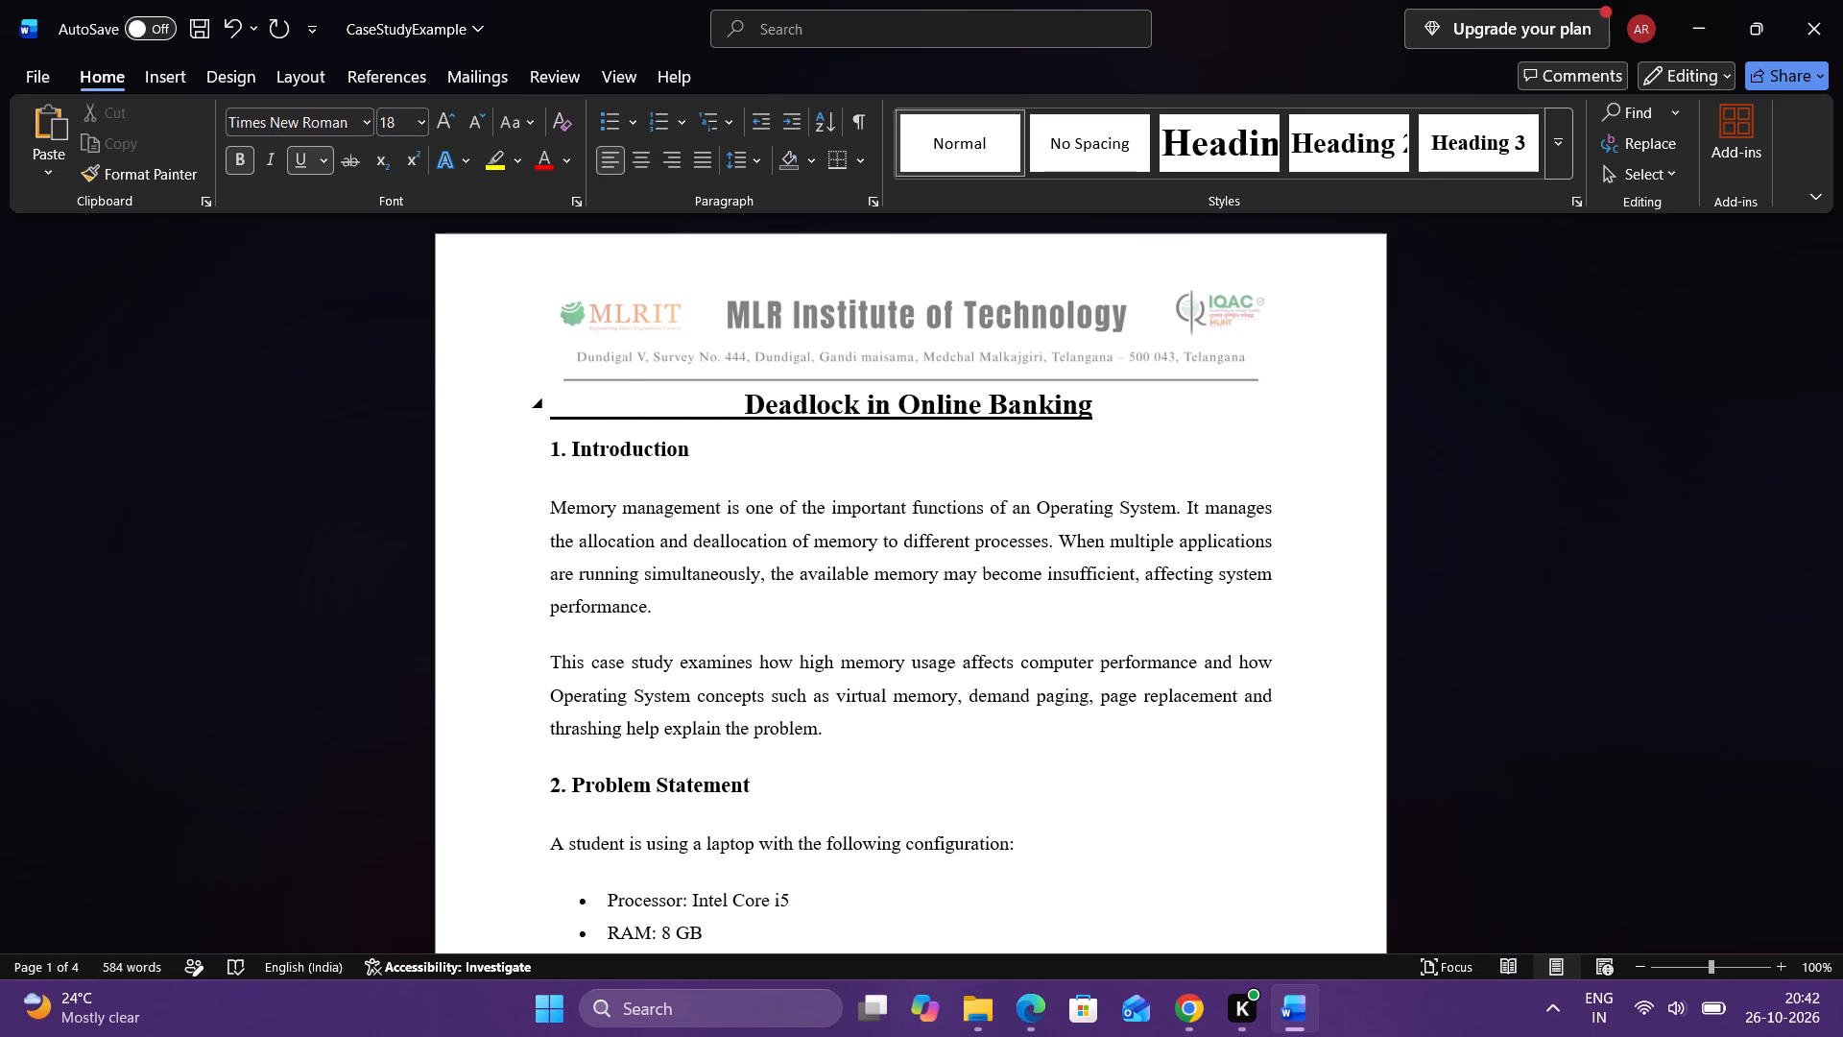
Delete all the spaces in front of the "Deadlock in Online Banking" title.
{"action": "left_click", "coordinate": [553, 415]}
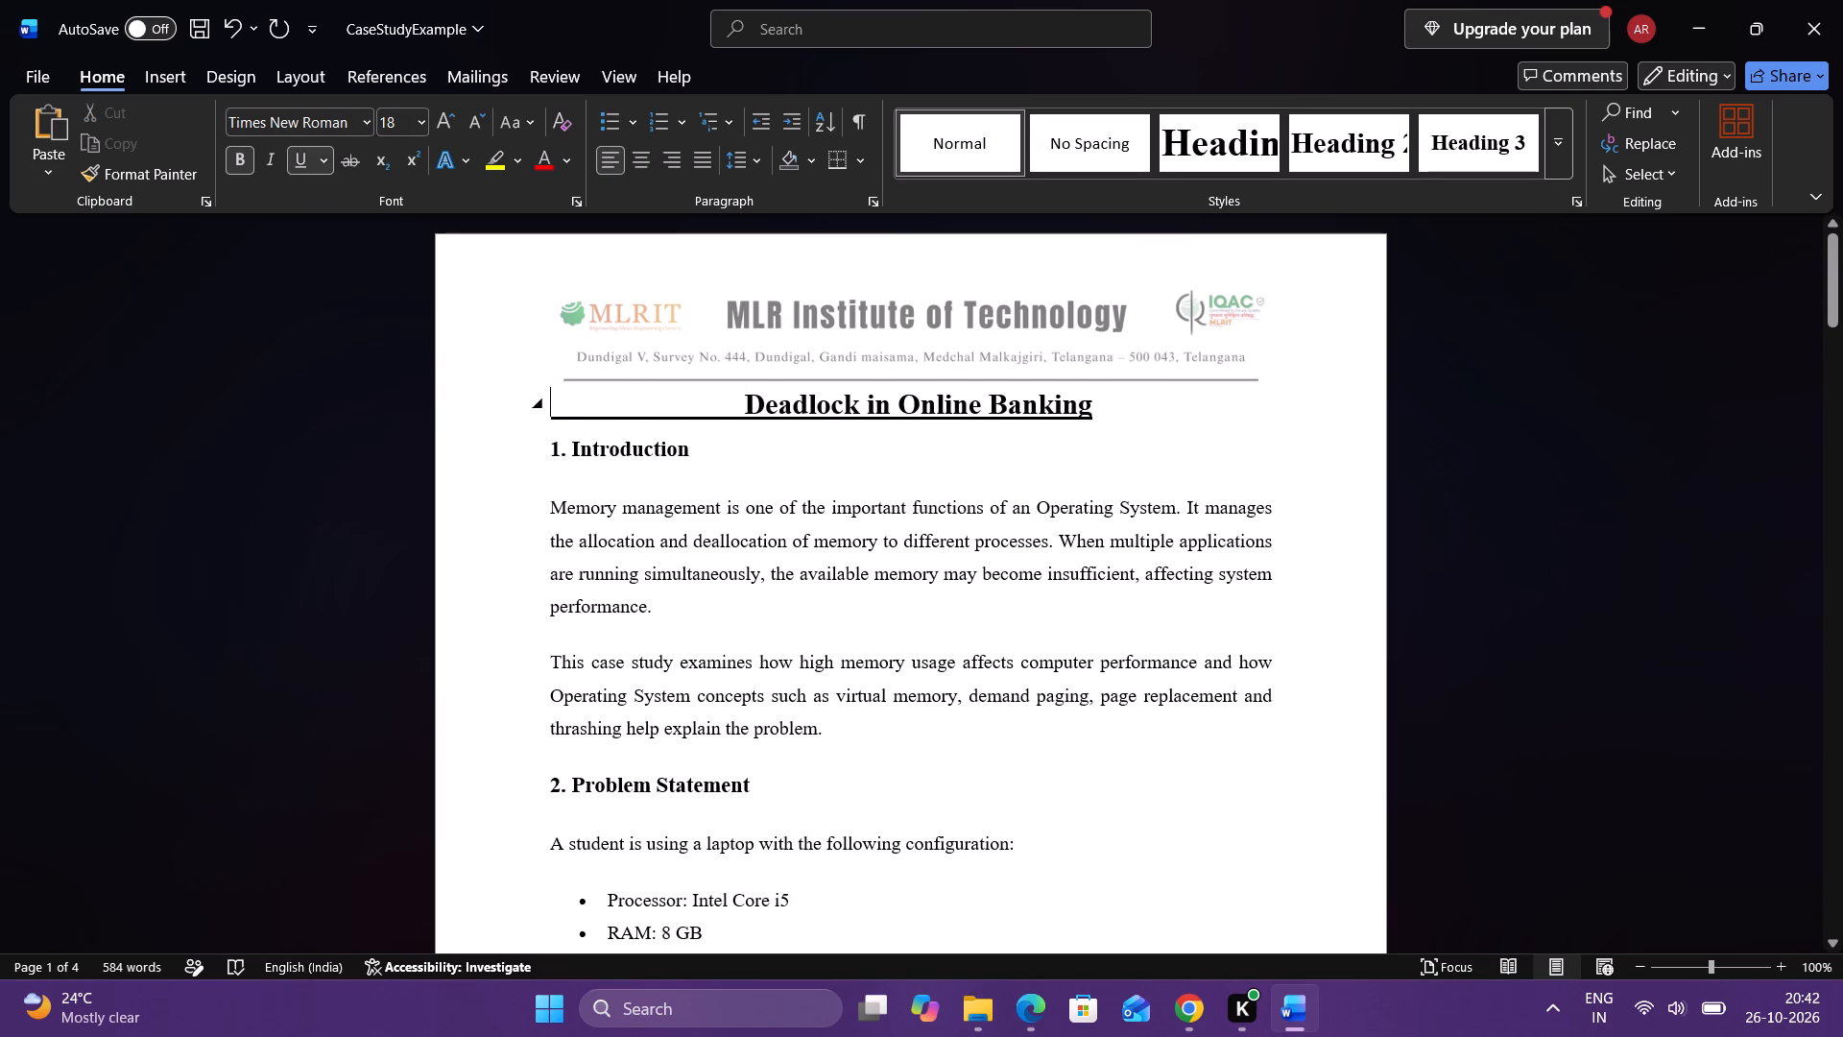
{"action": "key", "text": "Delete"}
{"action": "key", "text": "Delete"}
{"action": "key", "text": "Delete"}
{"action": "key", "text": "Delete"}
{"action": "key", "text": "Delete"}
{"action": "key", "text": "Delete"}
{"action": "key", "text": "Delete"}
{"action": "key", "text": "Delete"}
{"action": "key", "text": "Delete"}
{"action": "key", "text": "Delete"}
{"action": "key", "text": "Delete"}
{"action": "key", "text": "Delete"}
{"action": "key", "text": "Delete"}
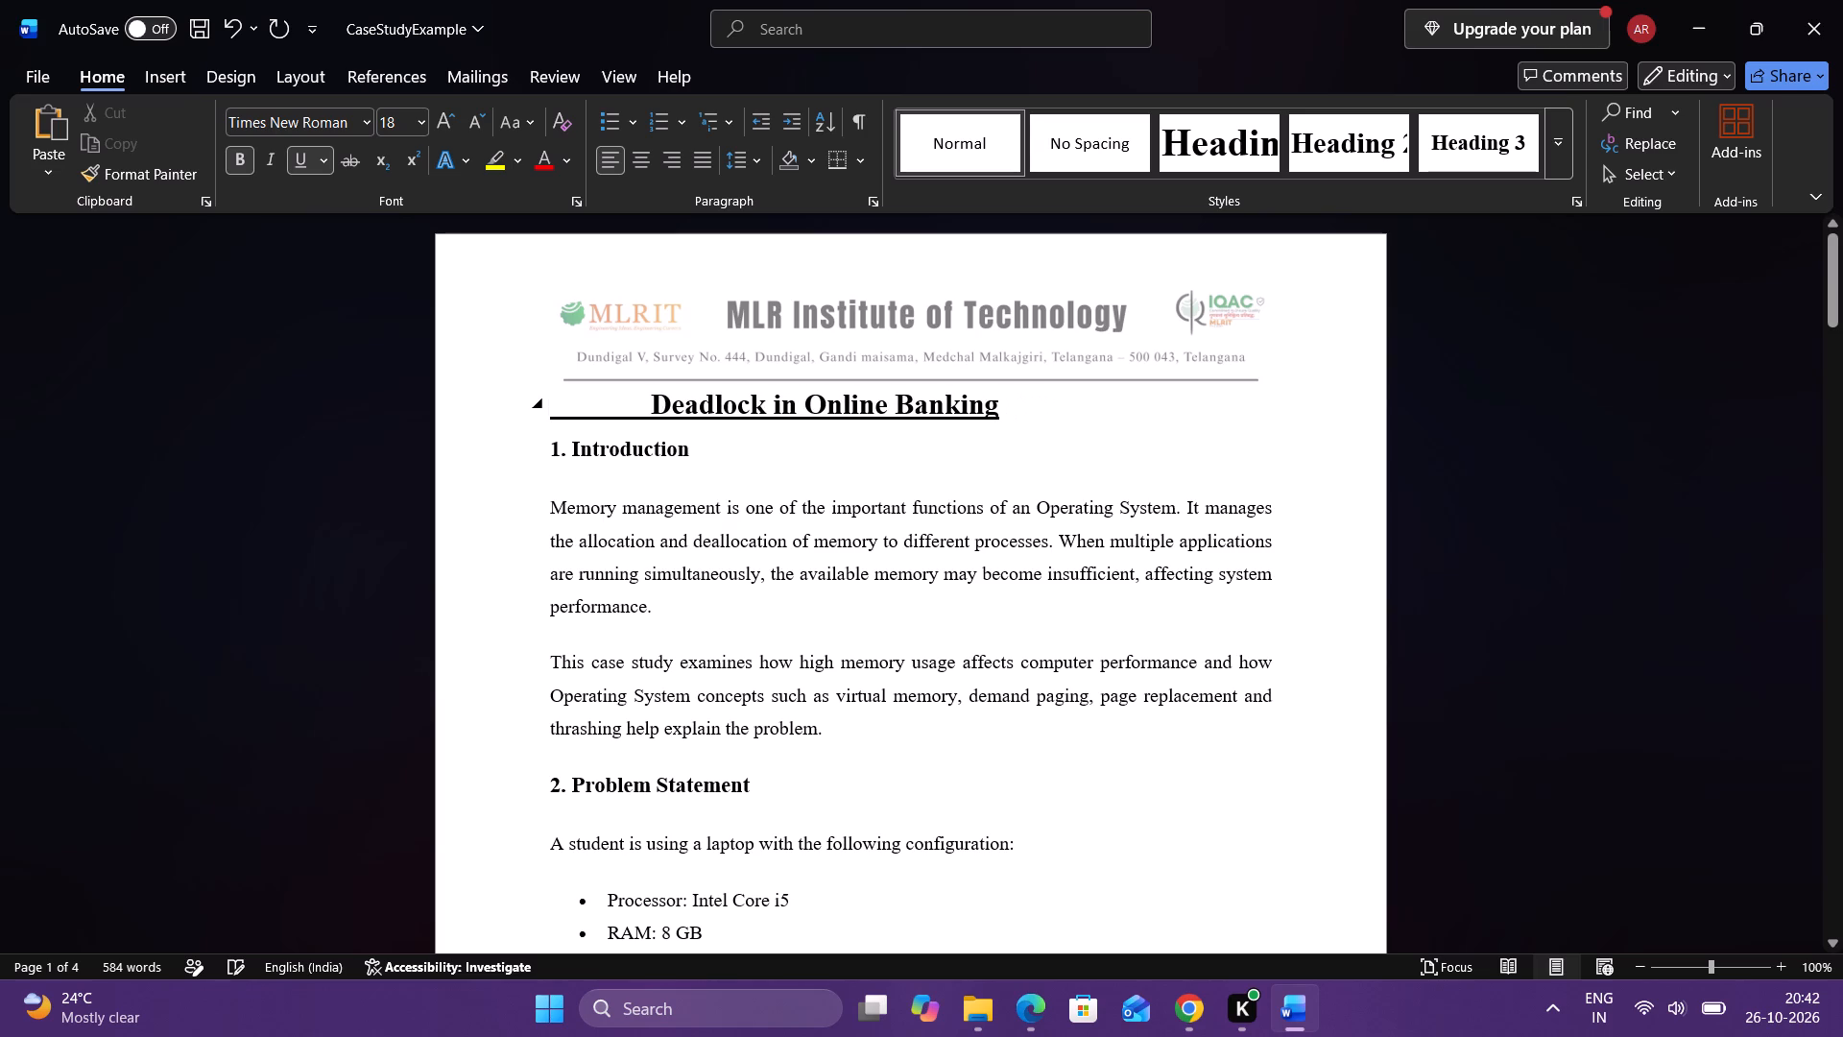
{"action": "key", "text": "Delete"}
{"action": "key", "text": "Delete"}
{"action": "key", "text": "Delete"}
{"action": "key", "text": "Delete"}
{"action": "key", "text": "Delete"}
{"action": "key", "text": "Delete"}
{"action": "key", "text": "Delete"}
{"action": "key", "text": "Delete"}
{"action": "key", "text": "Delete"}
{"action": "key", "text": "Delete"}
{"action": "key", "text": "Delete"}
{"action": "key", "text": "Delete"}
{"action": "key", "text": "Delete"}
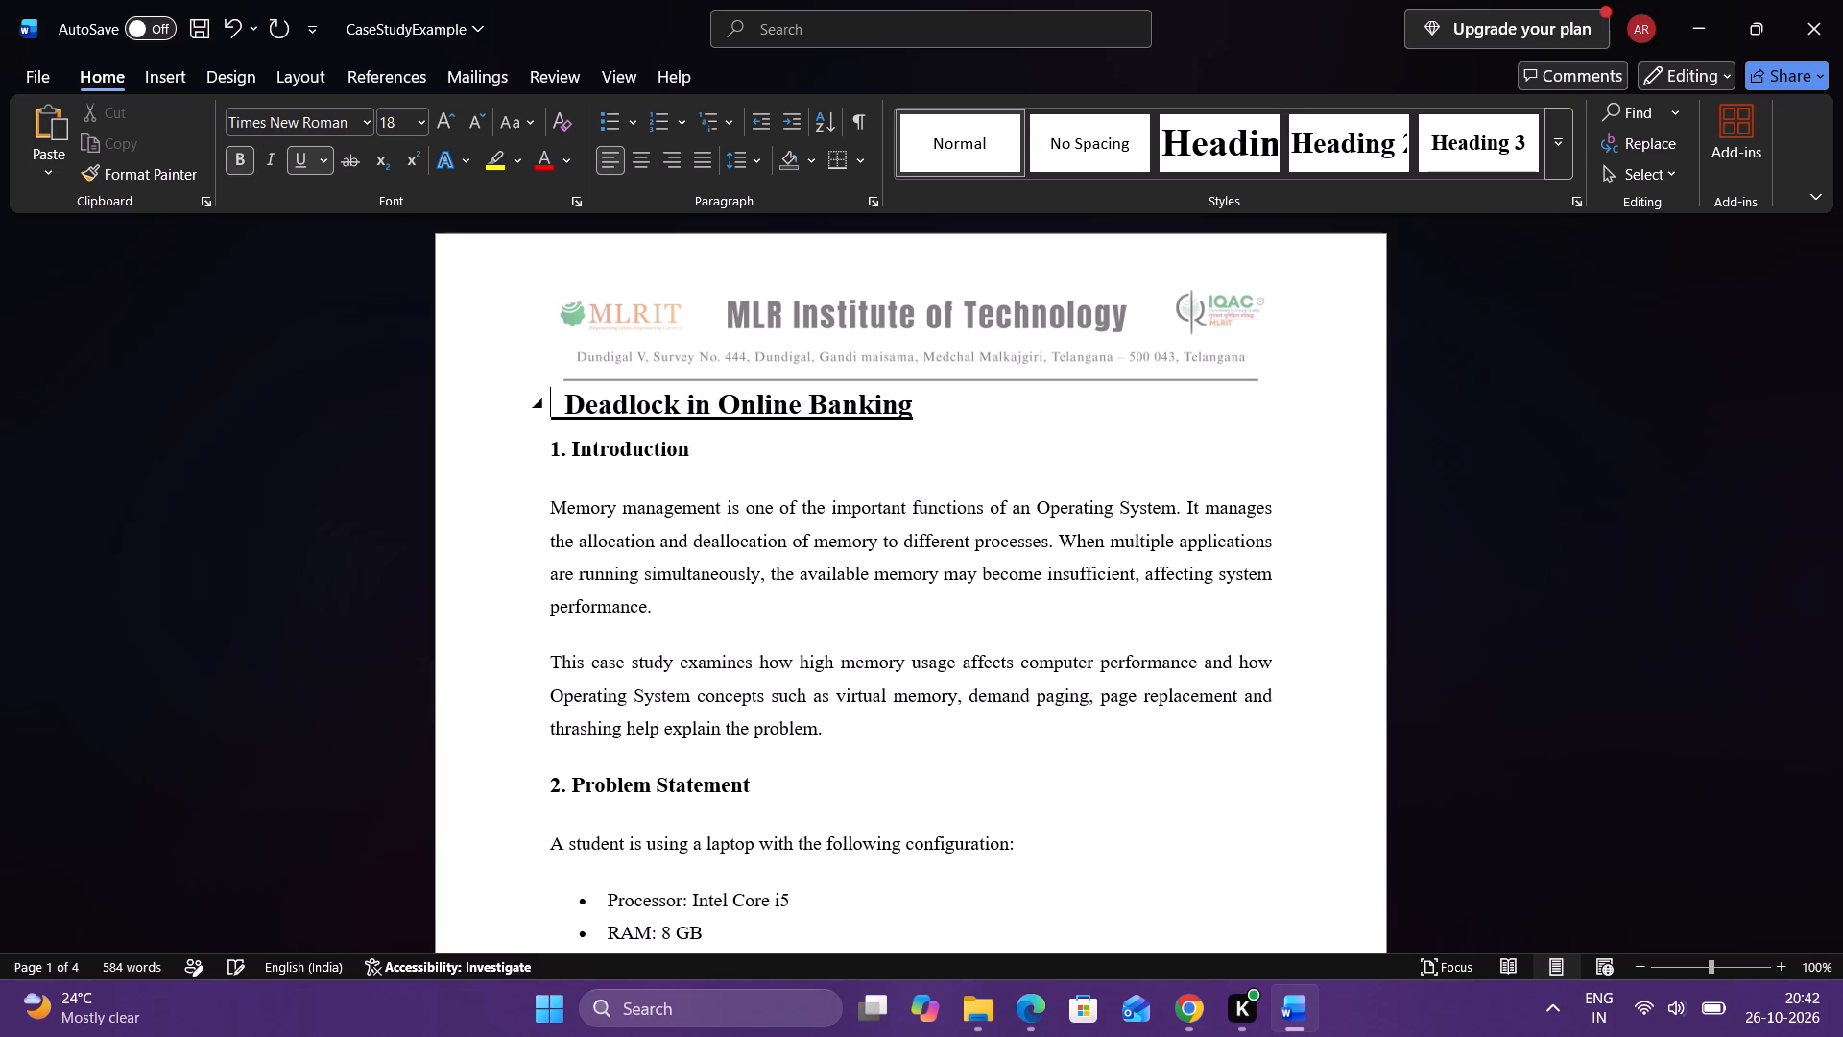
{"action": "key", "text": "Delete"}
Insert a blank line between the title and the "1. Introduction" heading.
{"action": "key", "text": "Down"}
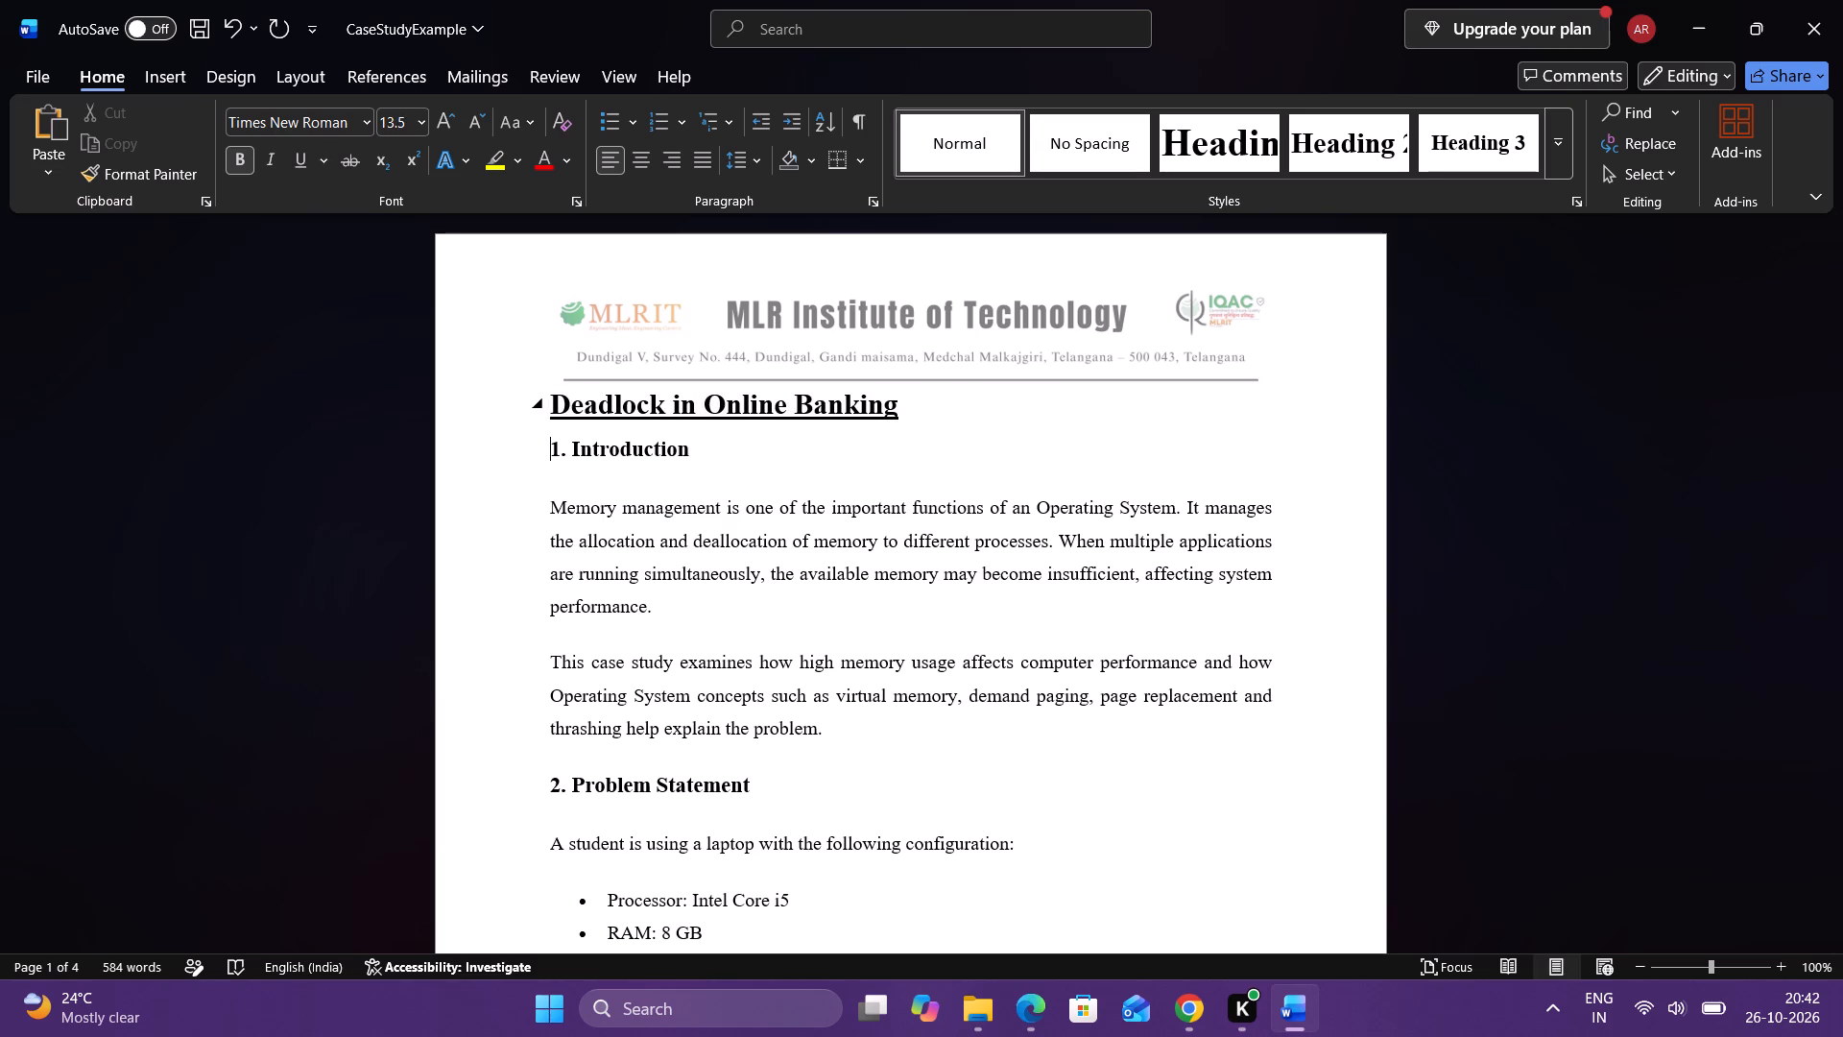
{"action": "key", "text": "Left"}
{"action": "key", "text": "shift+Return"}
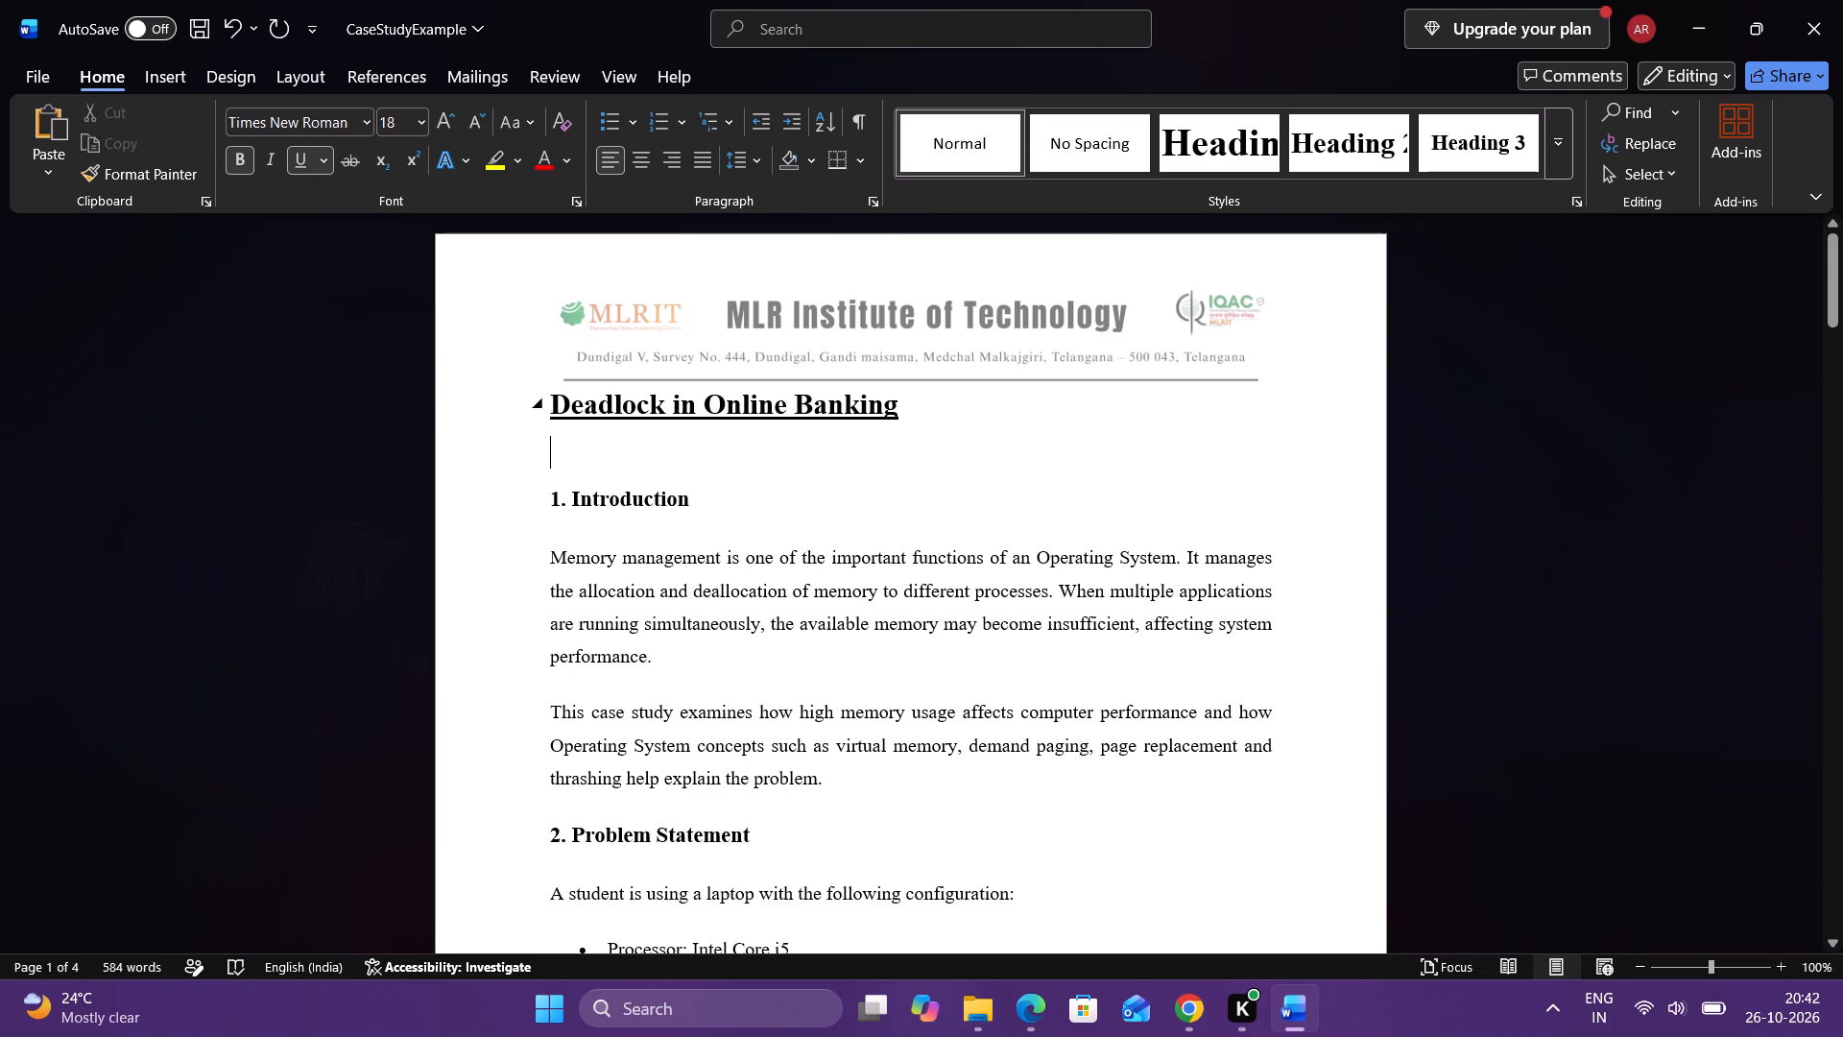
Center the "Deadlock in Online Banking" title on the page.
{"action": "left_click_drag", "start_coordinate": [903, 409], "coordinate": [585, 407]}
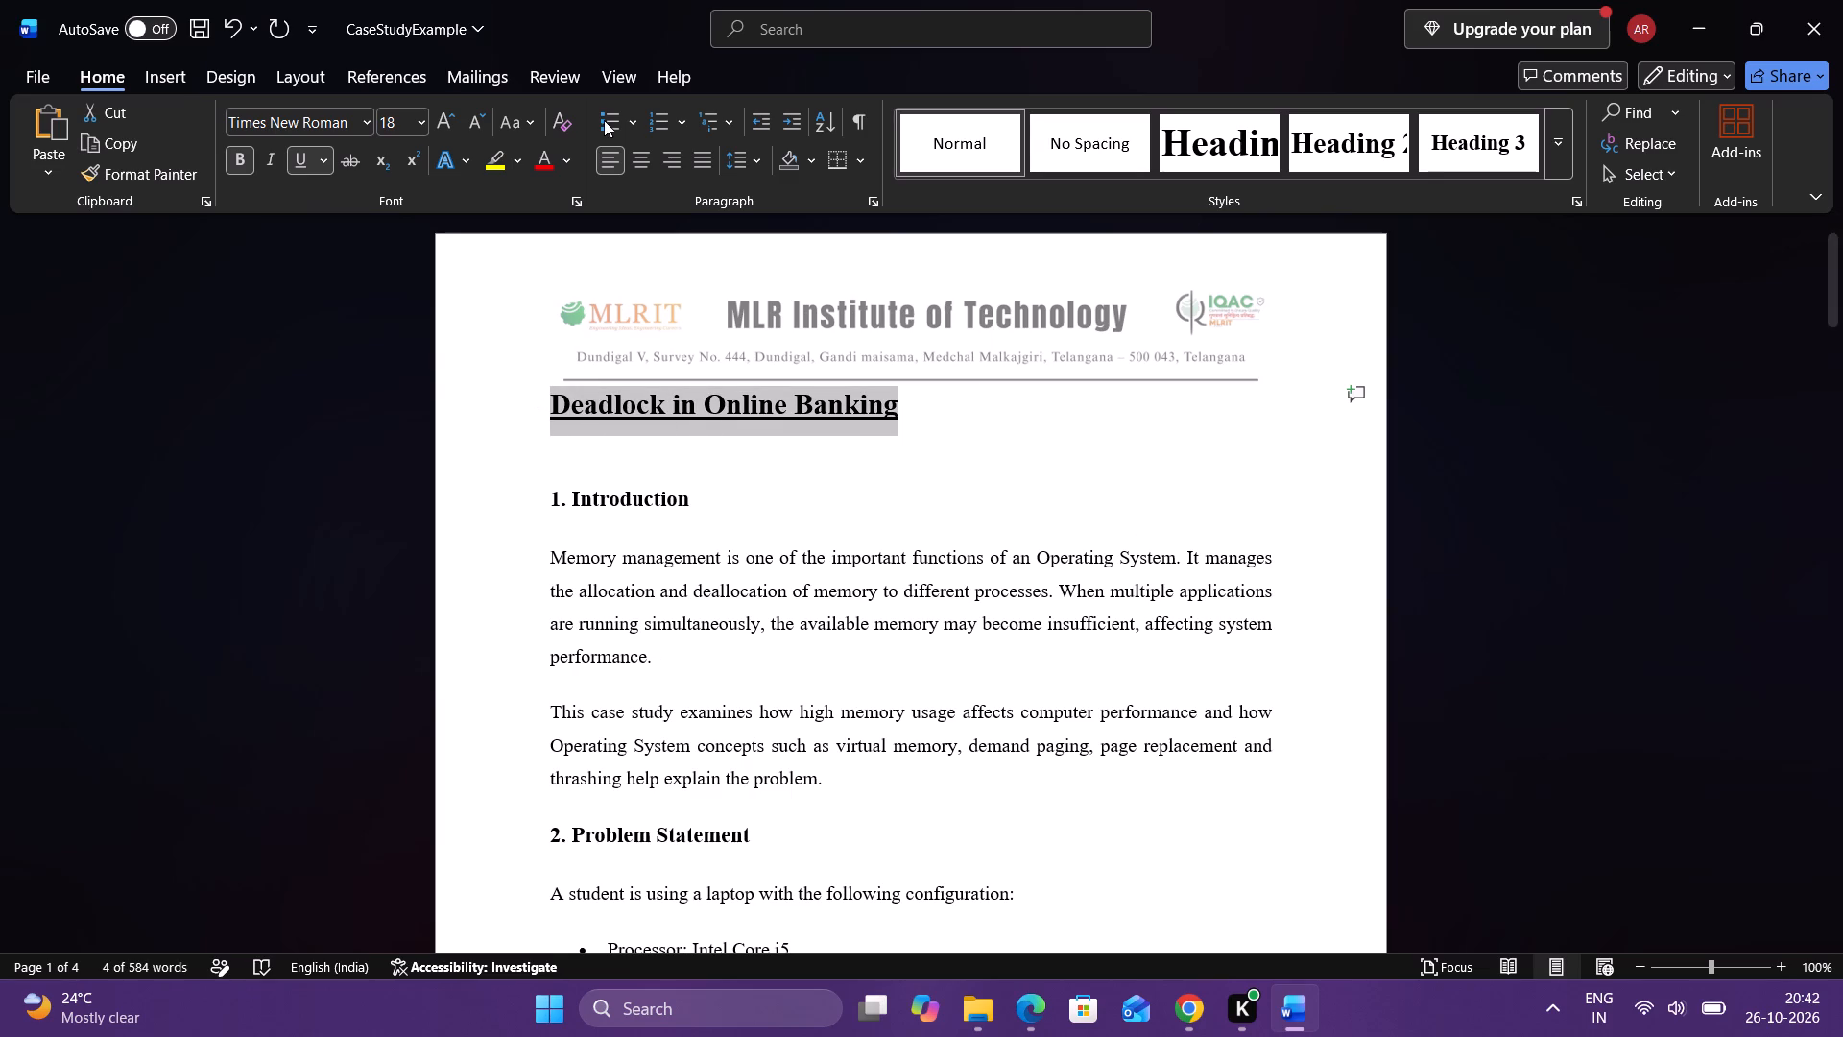
{"action": "left_click", "coordinate": [631, 157]}
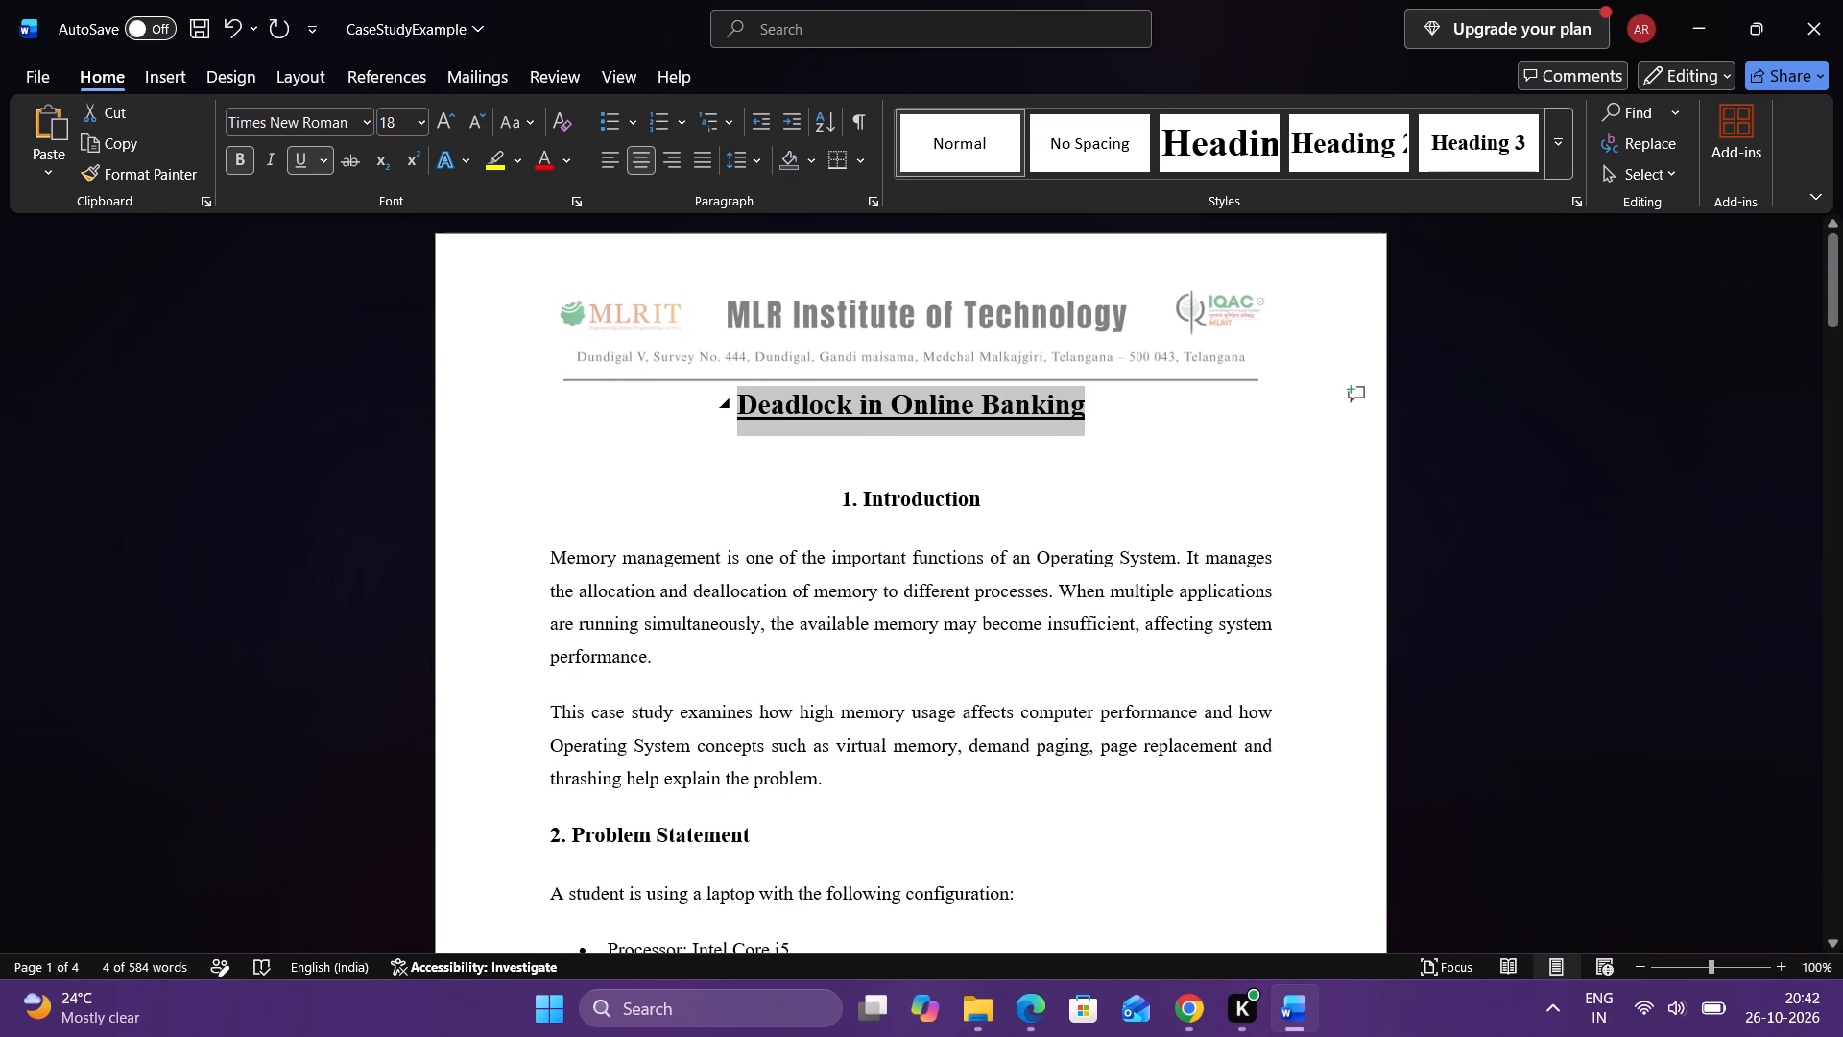
Copy the "1. Introduction" heading into a new left-aligned paragraph directly below the centered one.
{"action": "left_click_drag", "start_coordinate": [986, 499], "coordinate": [826, 496]}
{"action": "key", "text": "ctrl+c"}
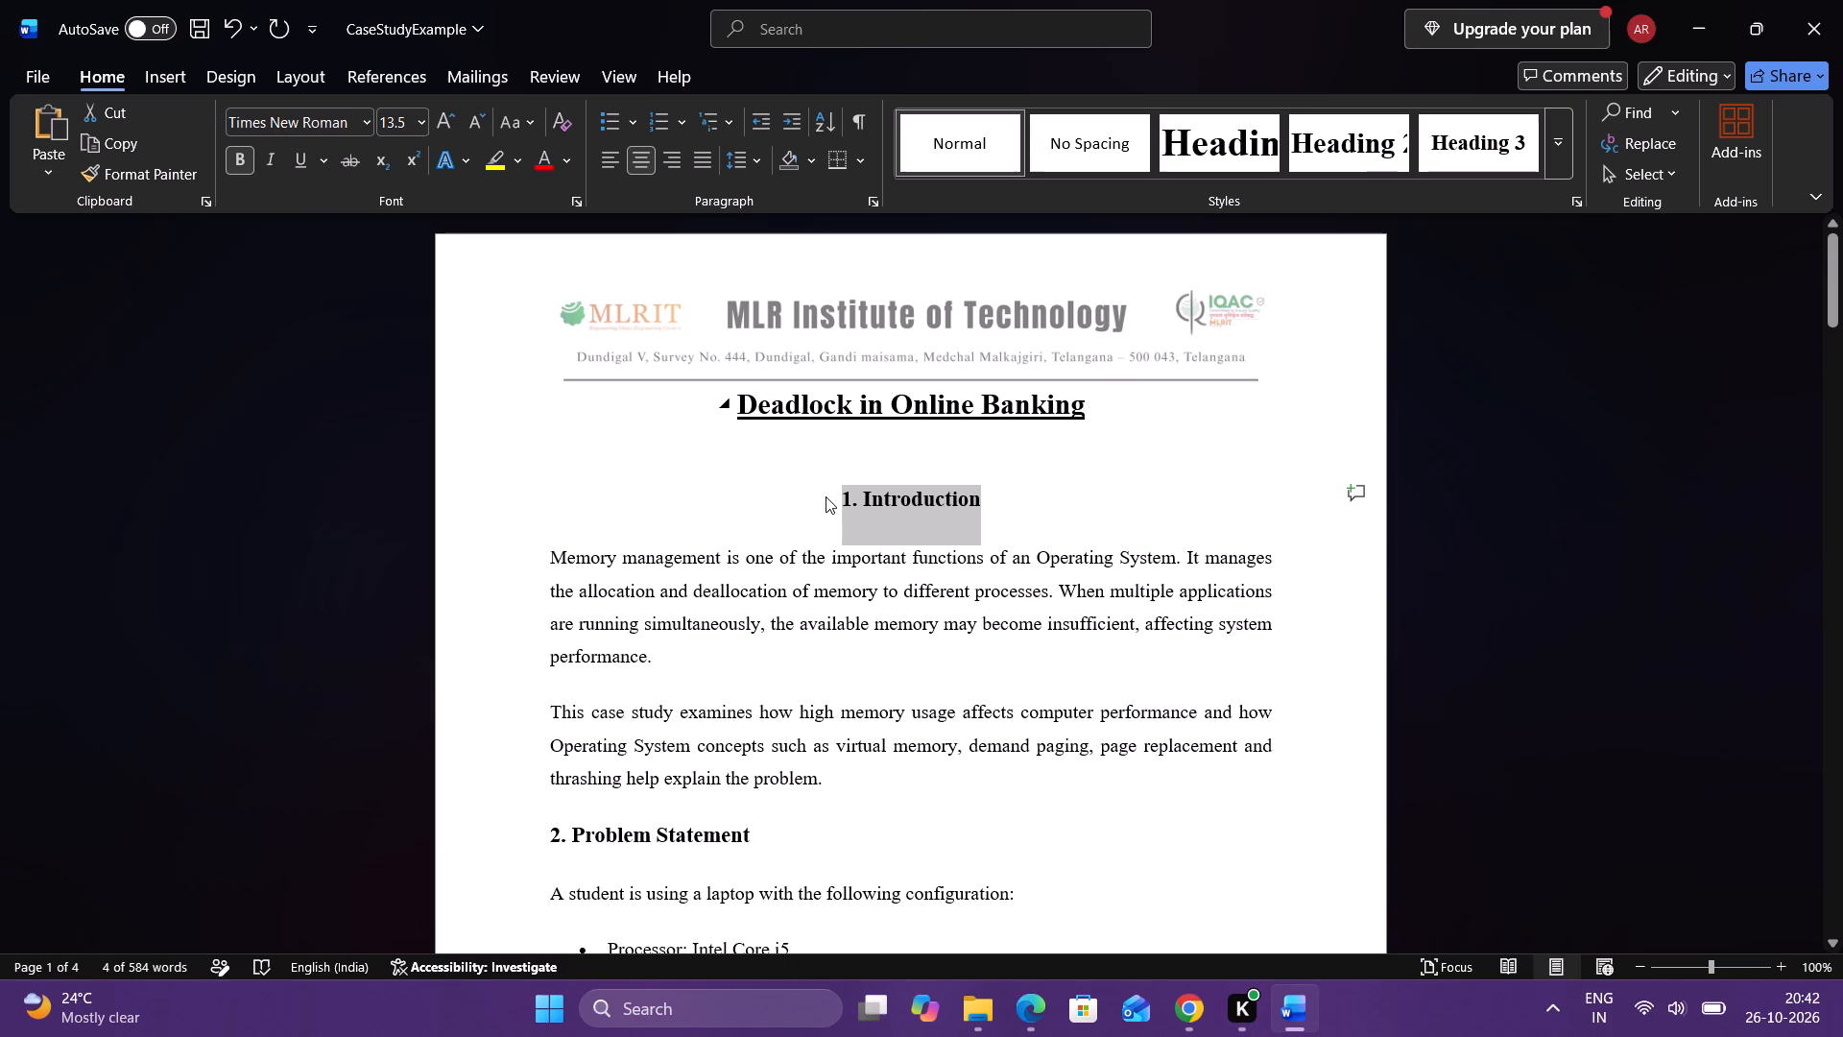
{"action": "left_click", "coordinate": [1056, 493]}
{"action": "key", "text": "shift+Return"}
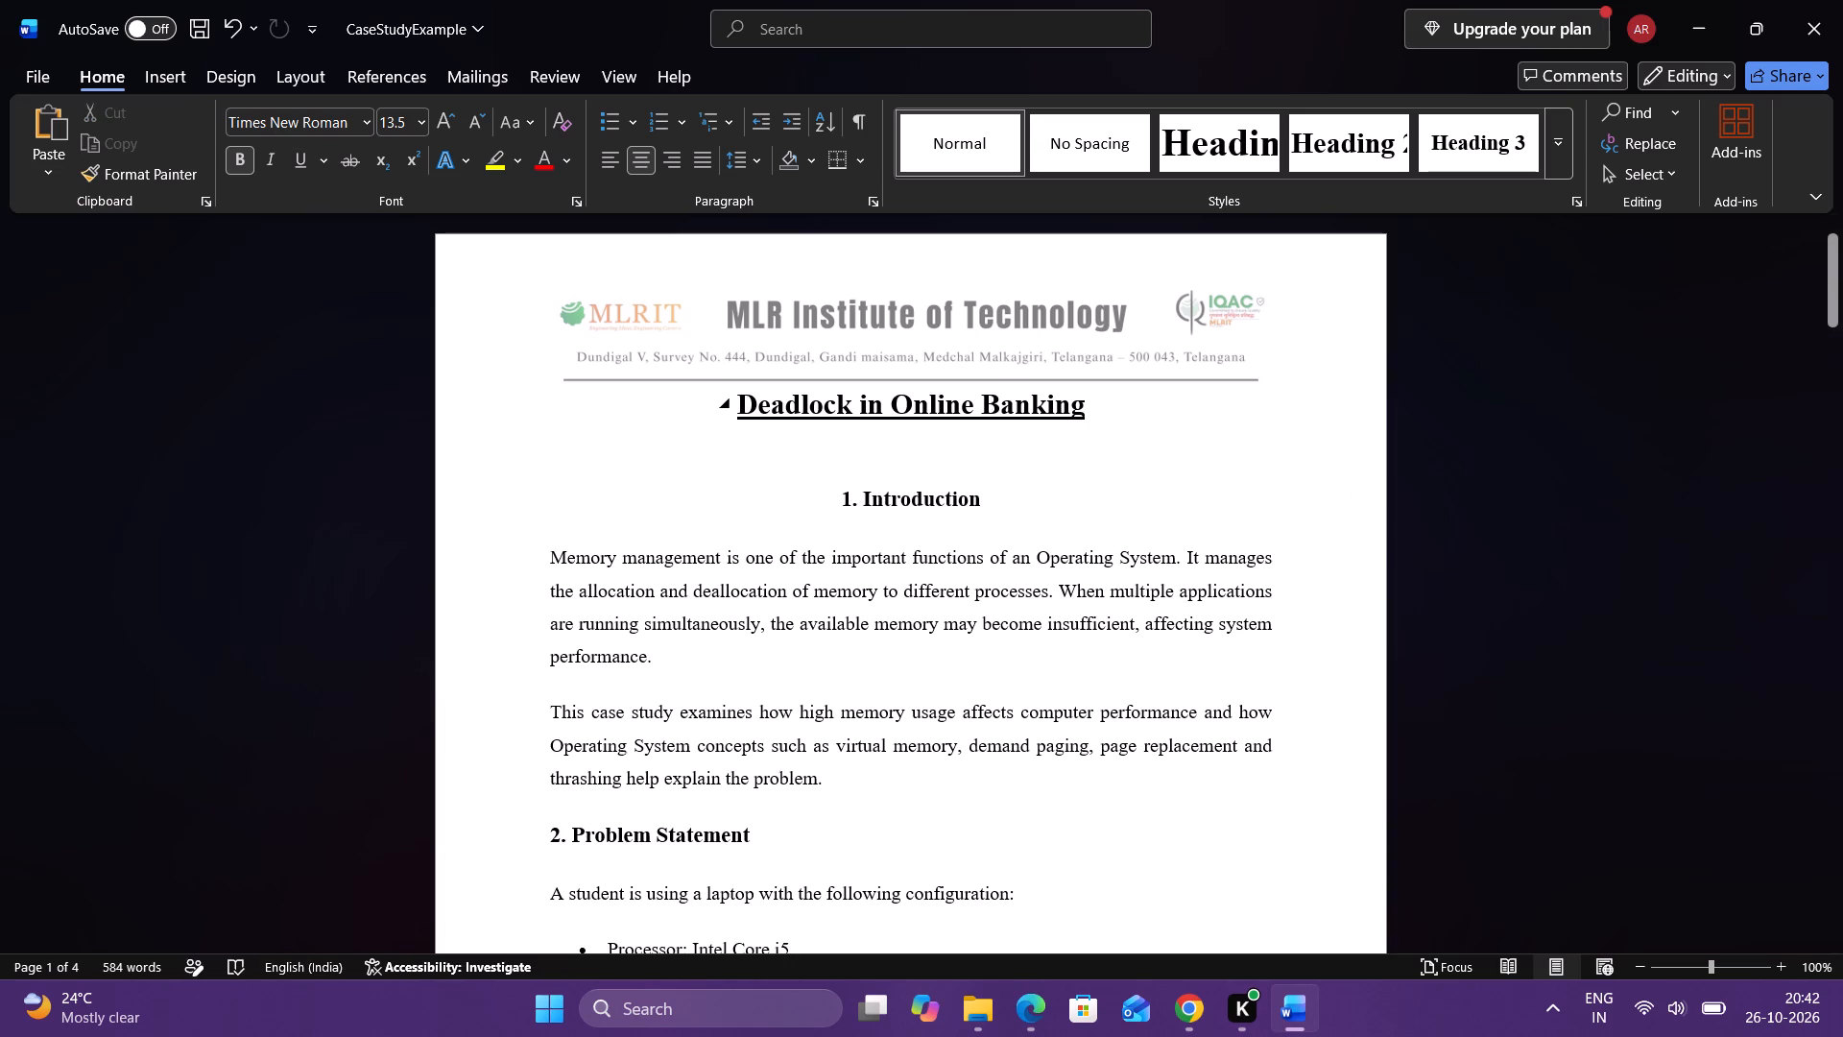
{"action": "key", "text": "BackSpace"}
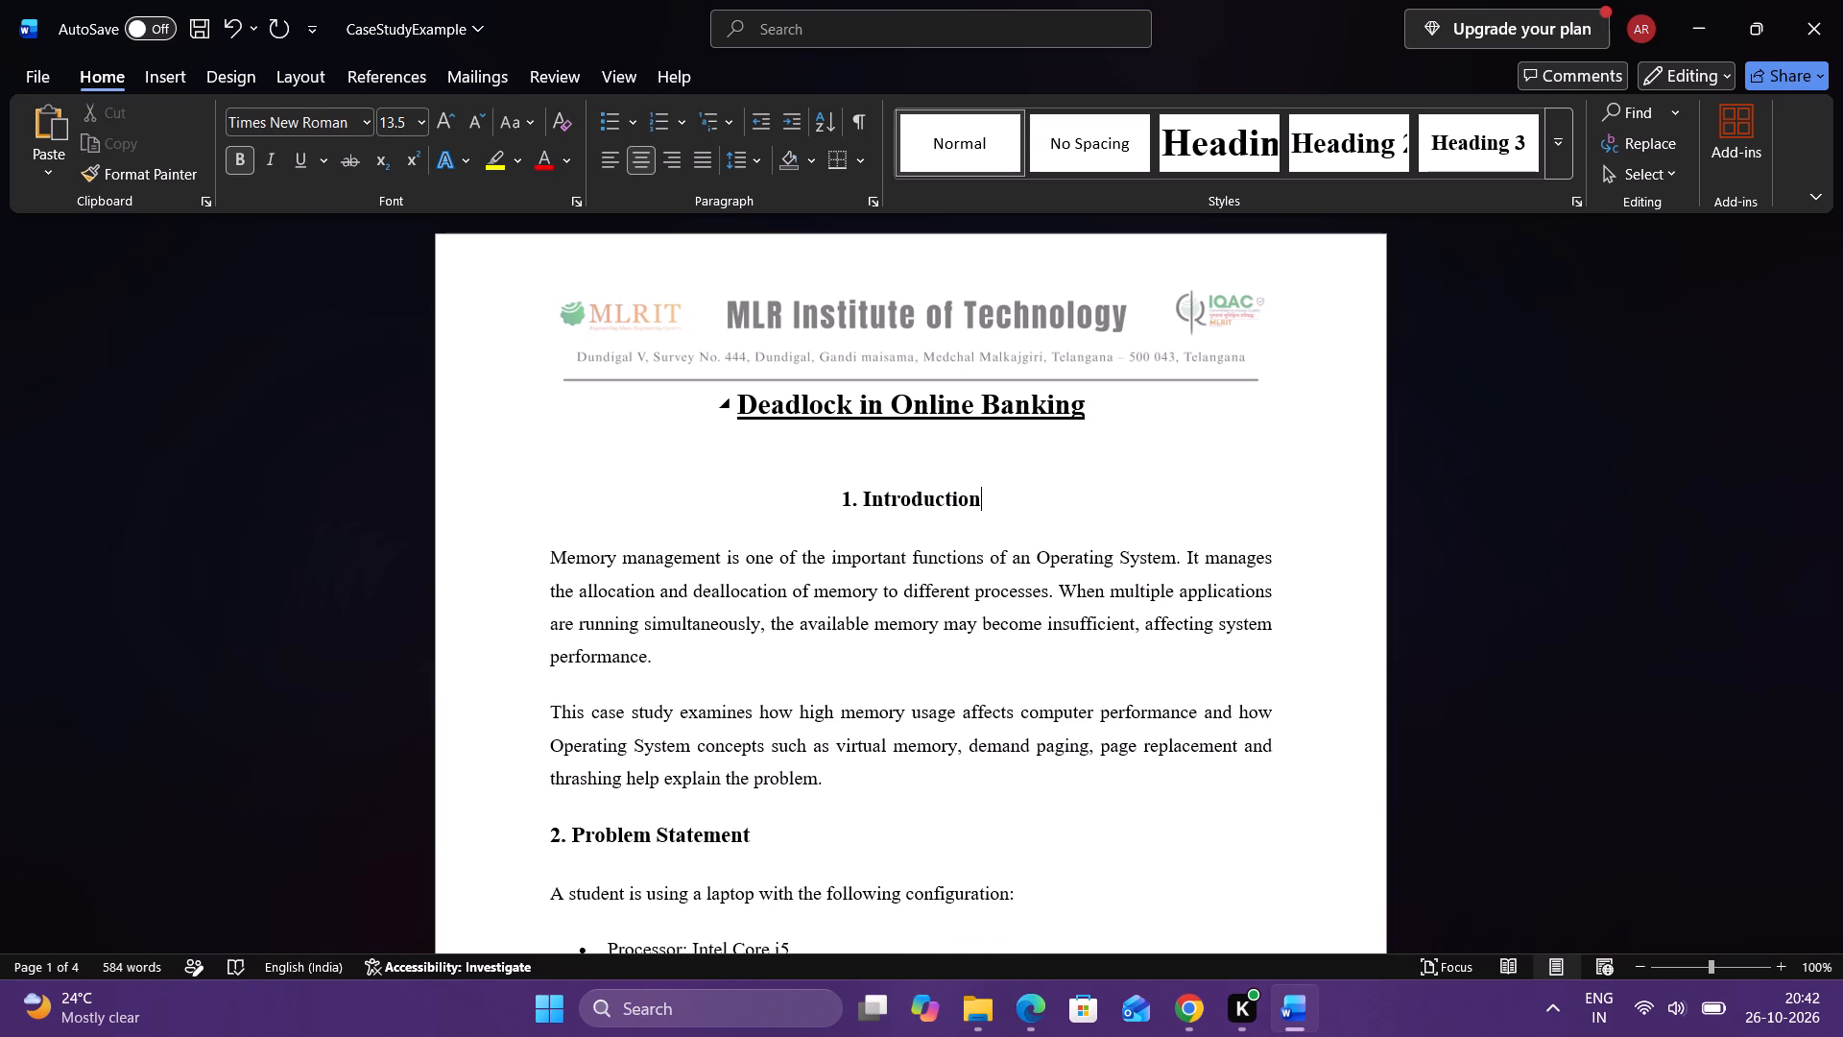
{"action": "key", "text": "Return"}
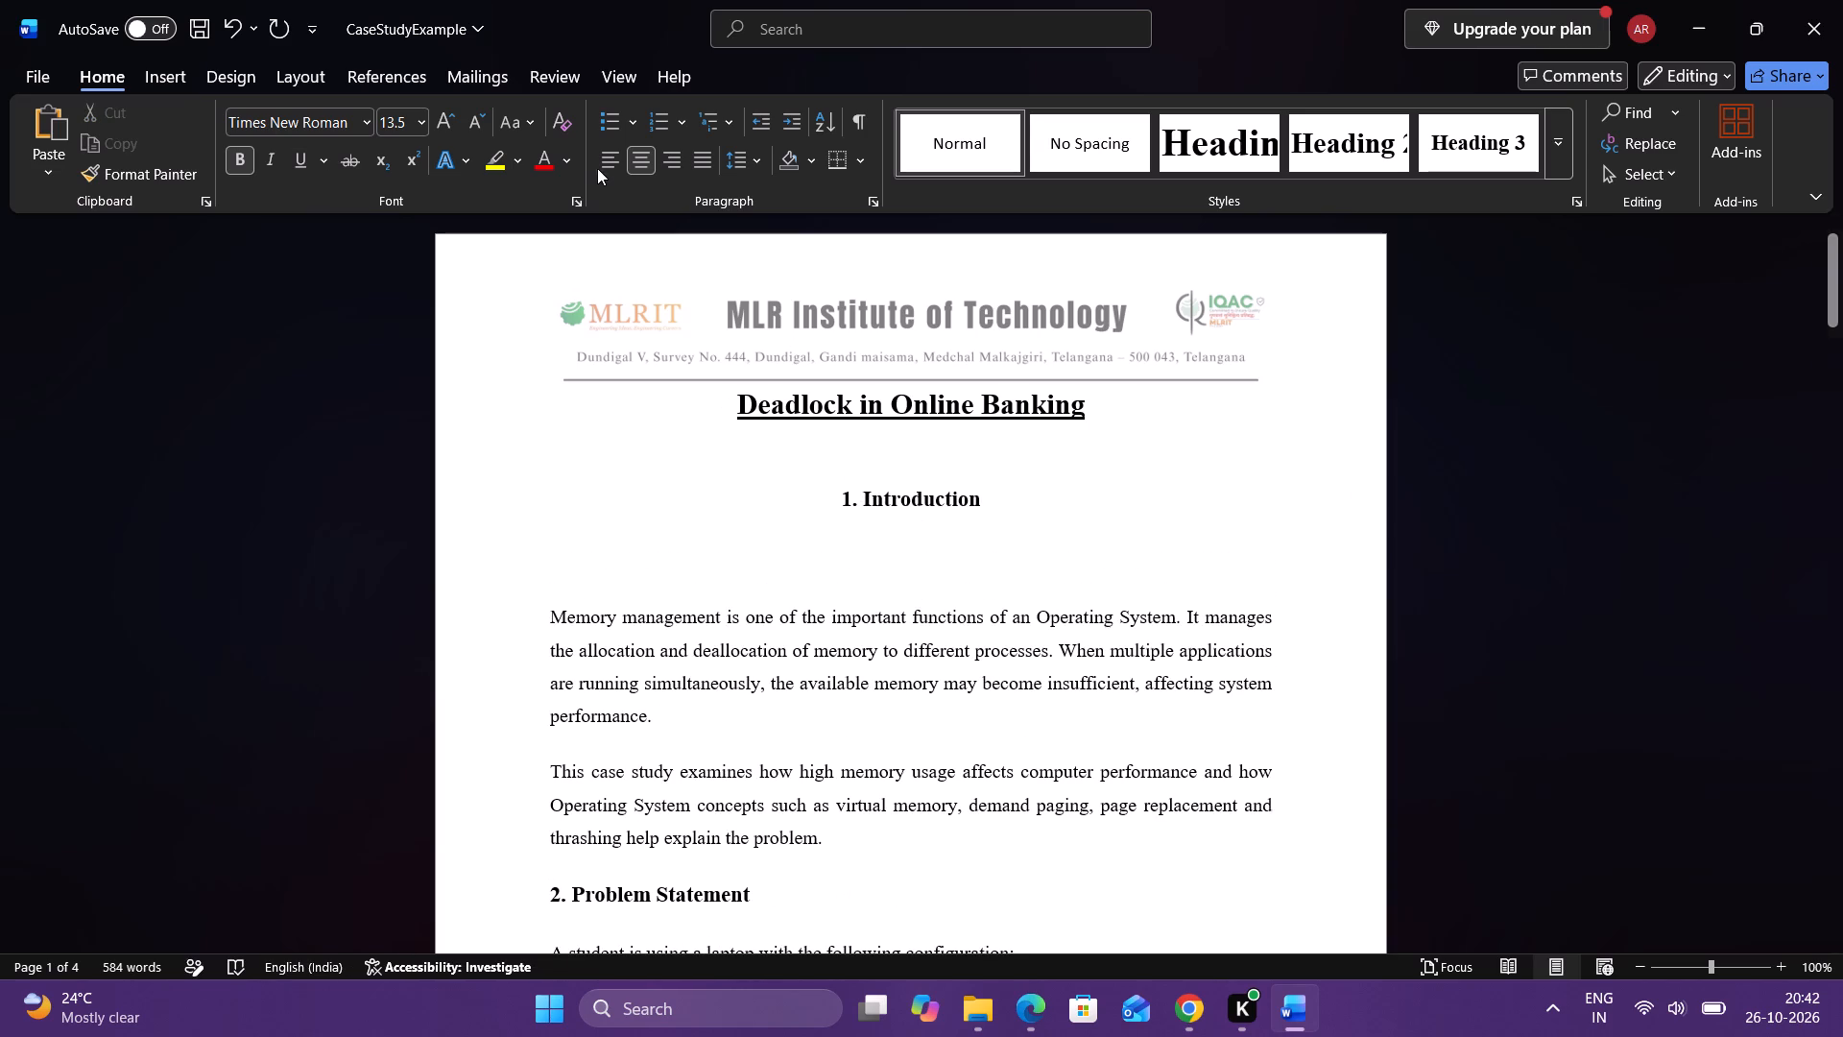
{"action": "left_click", "coordinate": [597, 164]}
{"action": "key", "text": "ctrl+v"}
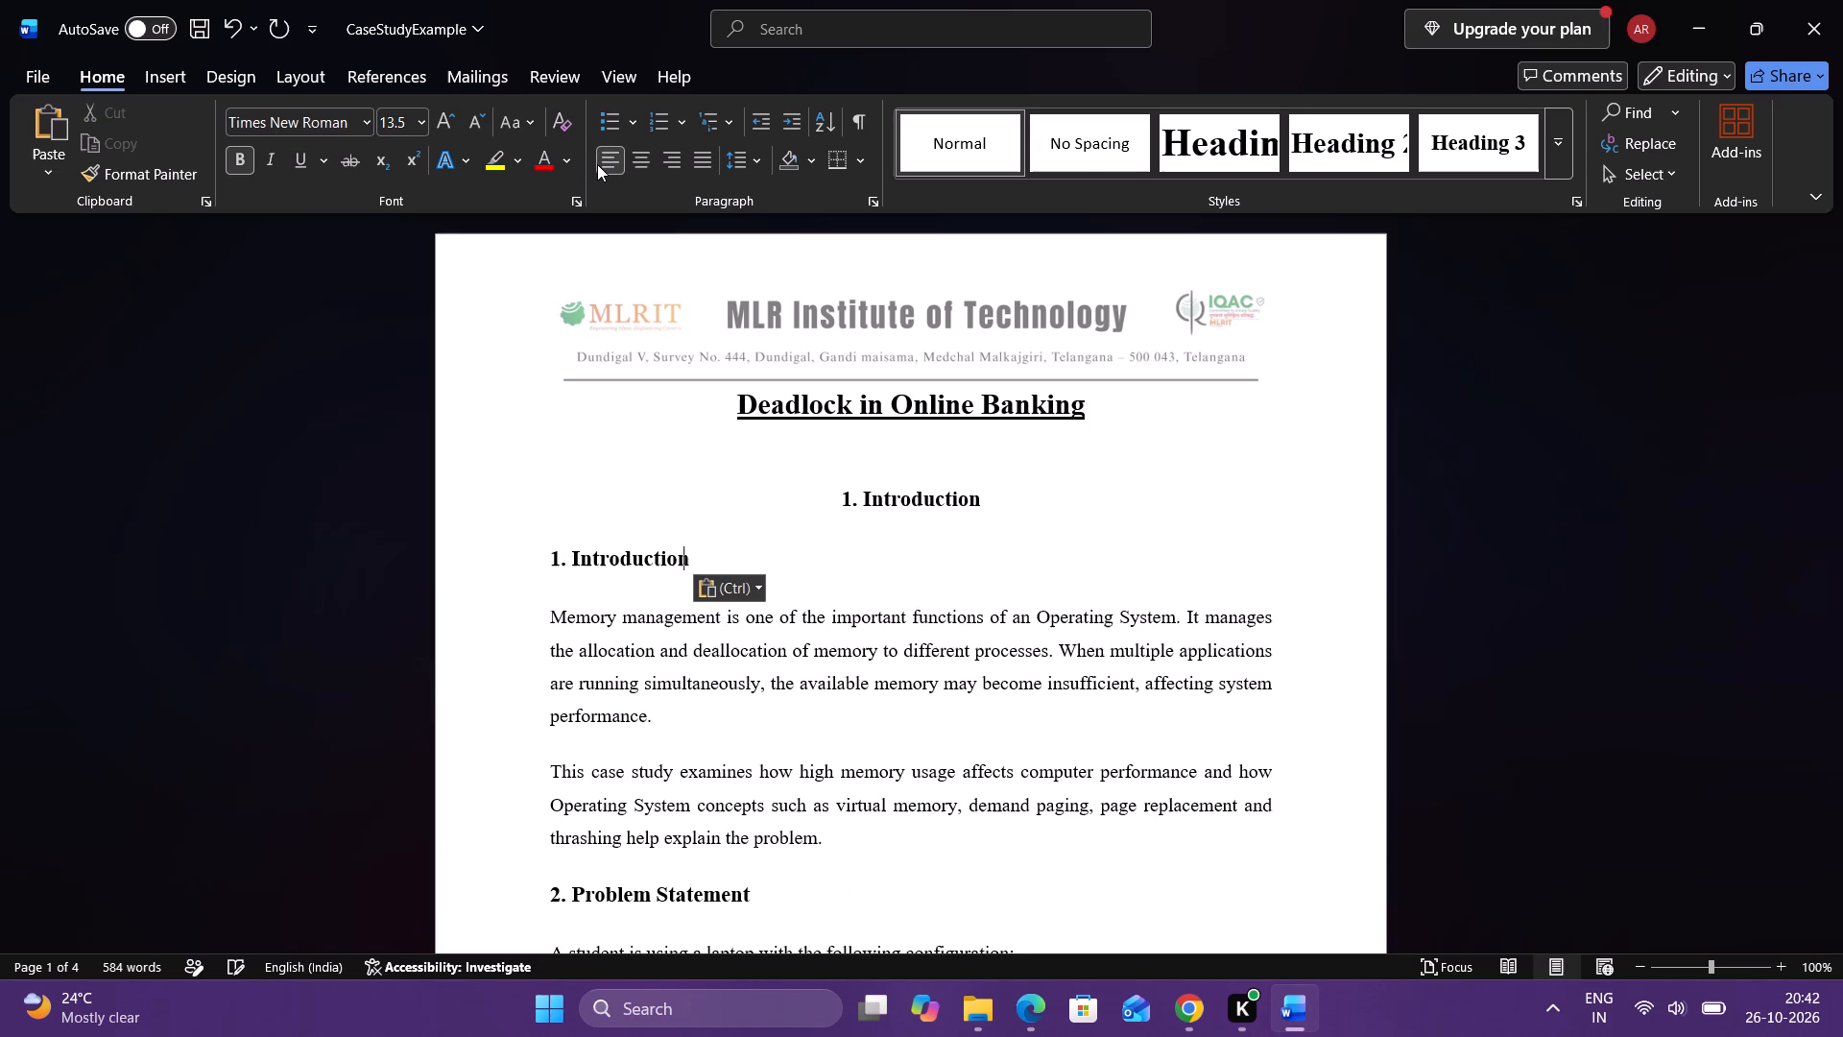
Delete the centered duplicate "1. Introduction" heading and the blank line beneath the "Deadlock in Online Banking" title.
{"action": "left_click_drag", "start_coordinate": [996, 502], "coordinate": [792, 514]}
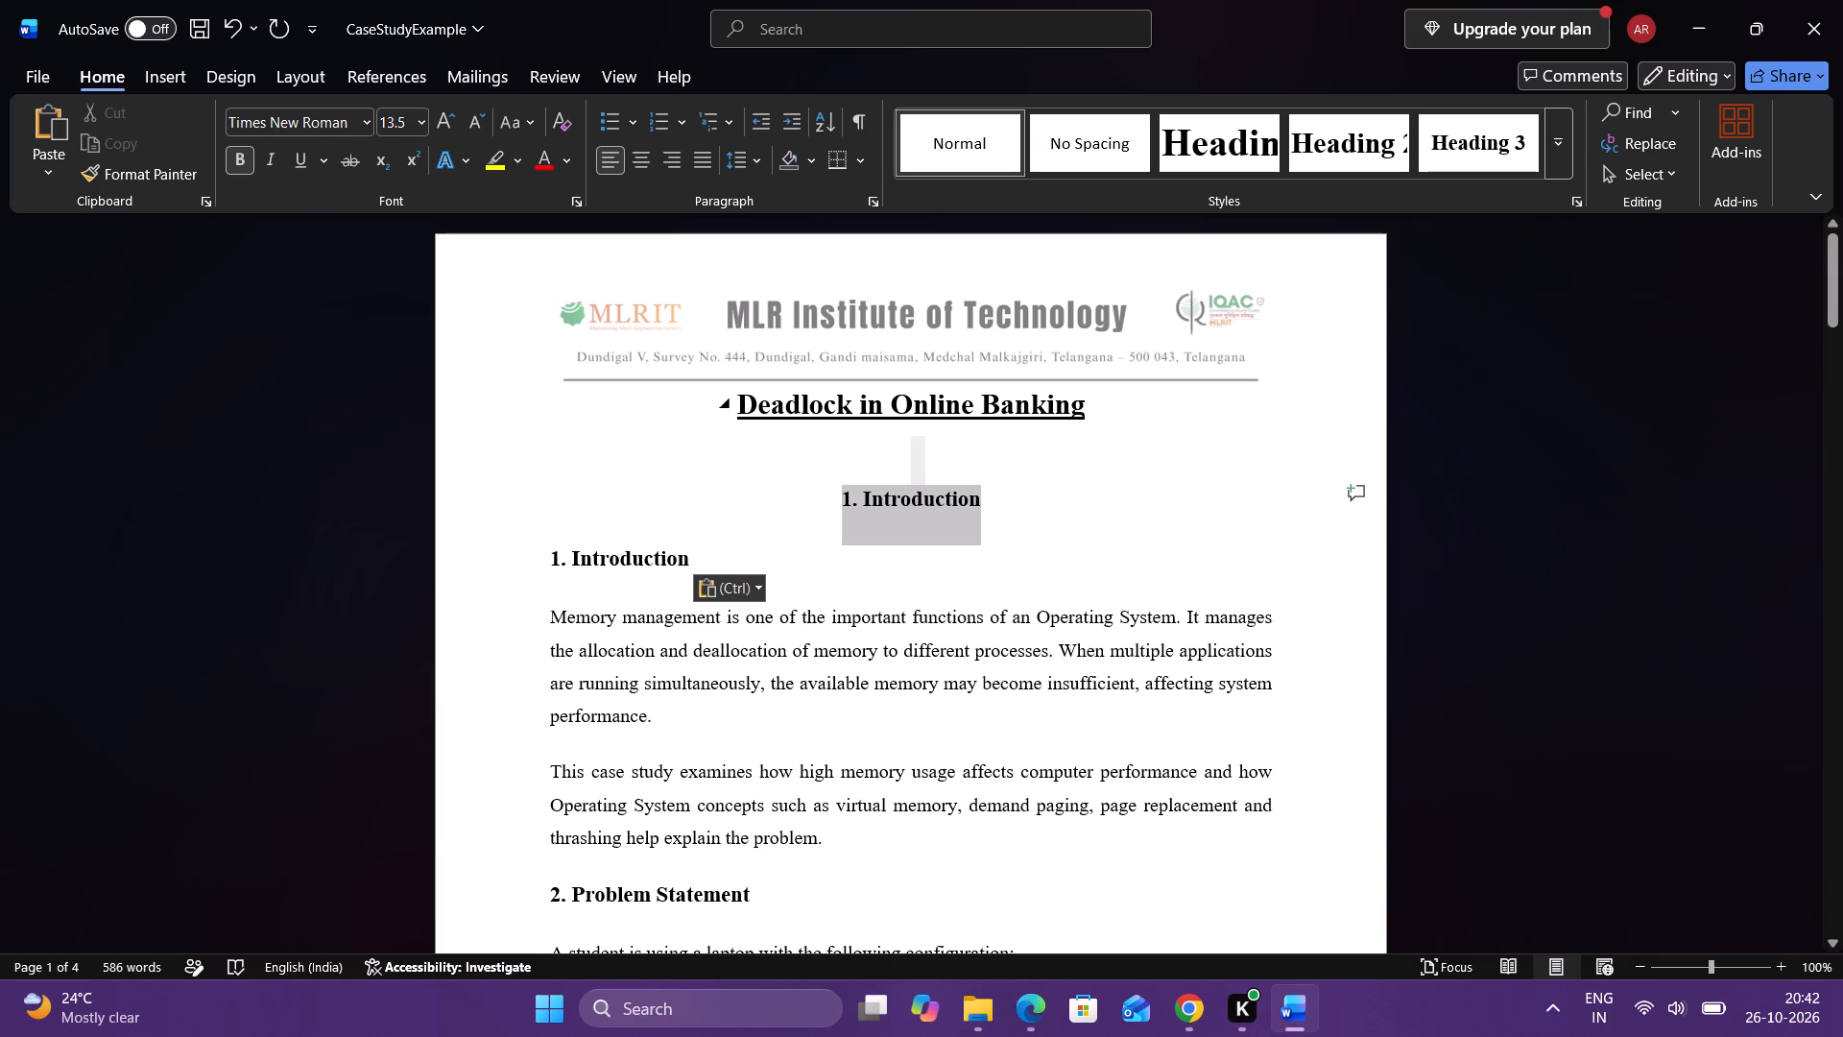
{"action": "left_click_drag", "start_coordinate": [792, 514], "coordinate": [701, 499]}
{"action": "key", "text": "BackSpace"}
{"action": "key", "text": "BackSpace"}
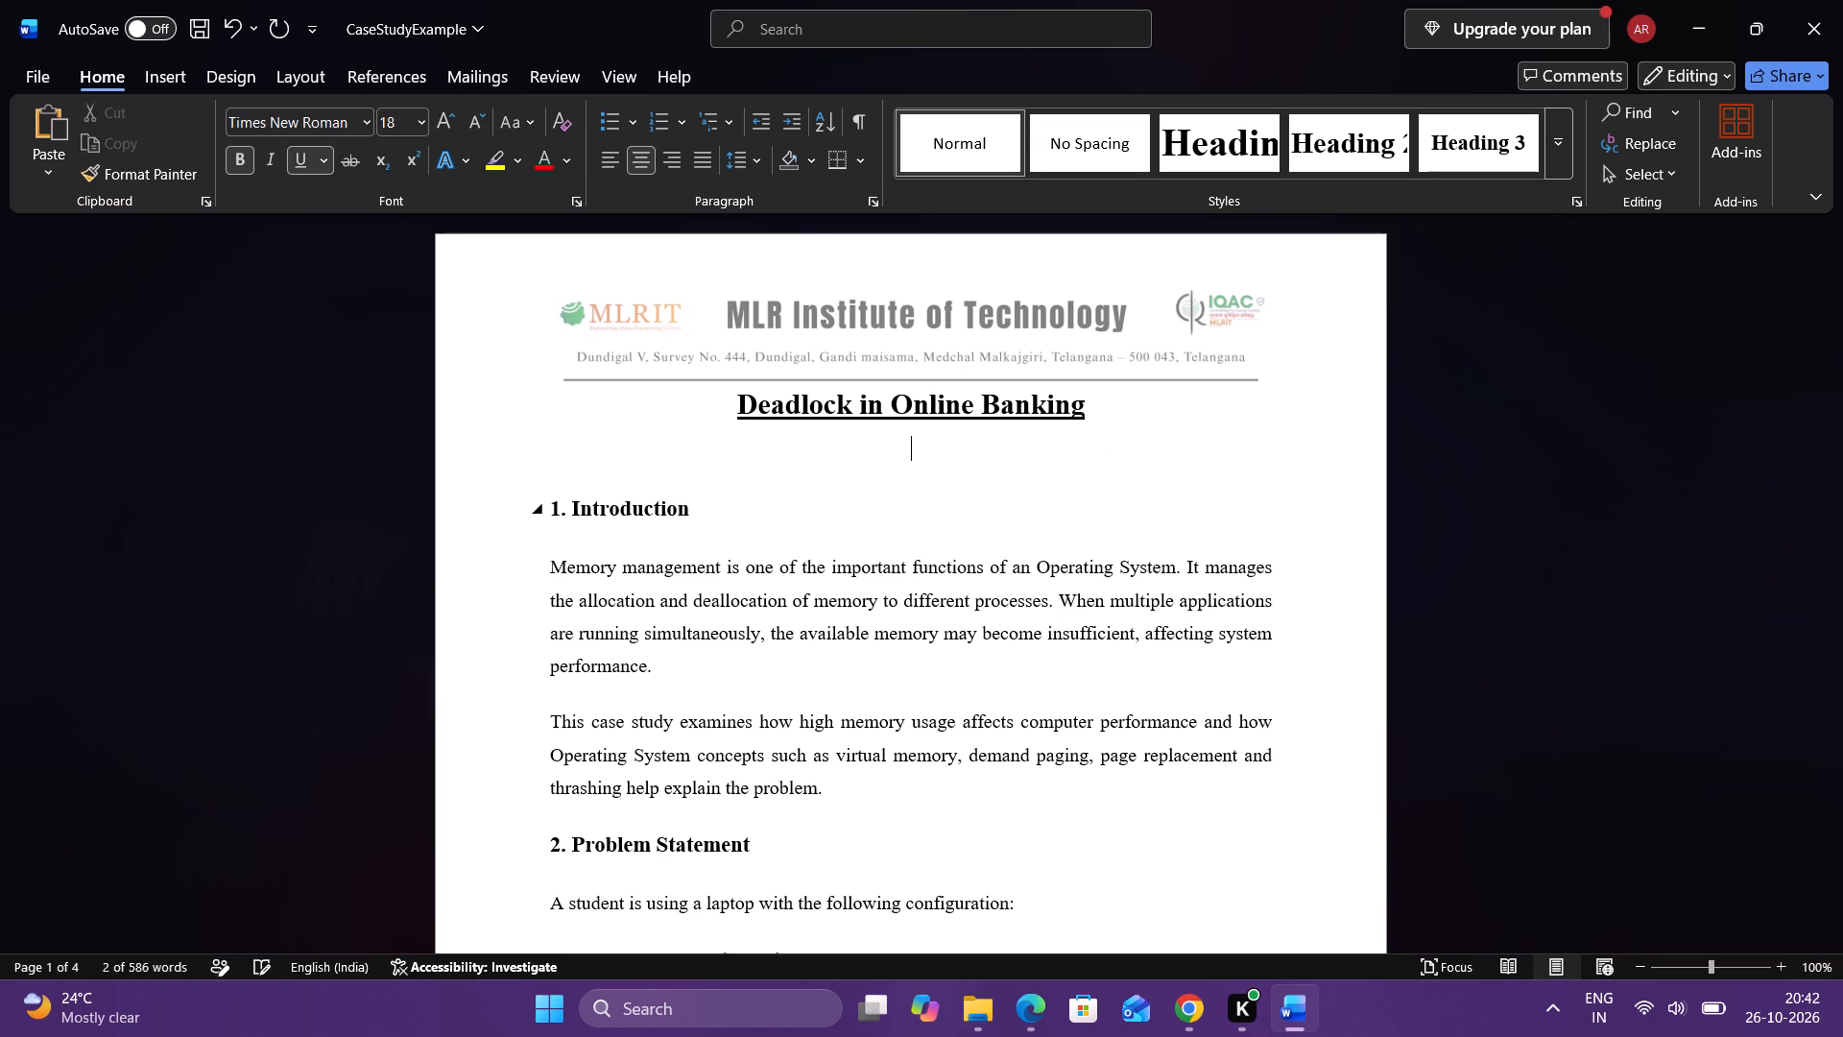
{"action": "key", "text": "BackSpace"}
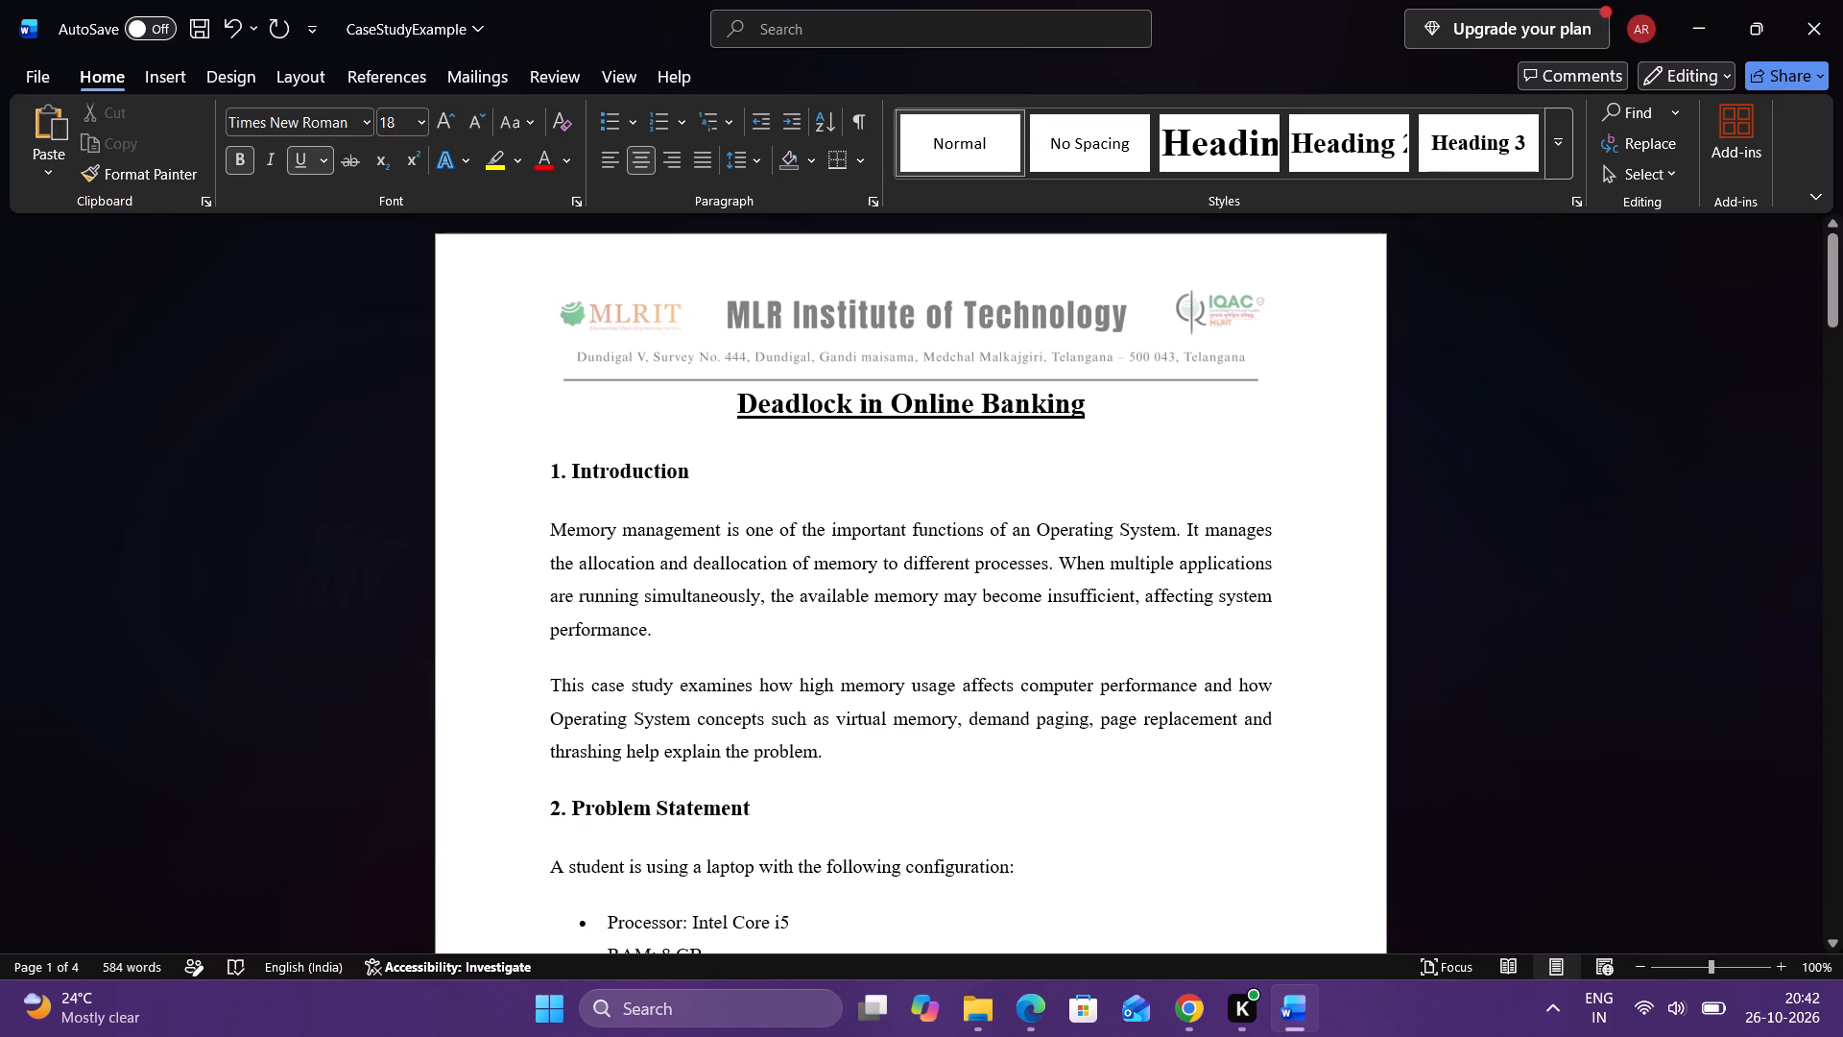
Replace the memory-management text under "1. Introduction" in Word with the three introduction paragraphs copied from the Deadlock in Online Banking PDF.
{"action": "key", "text": "alt+Tab"}
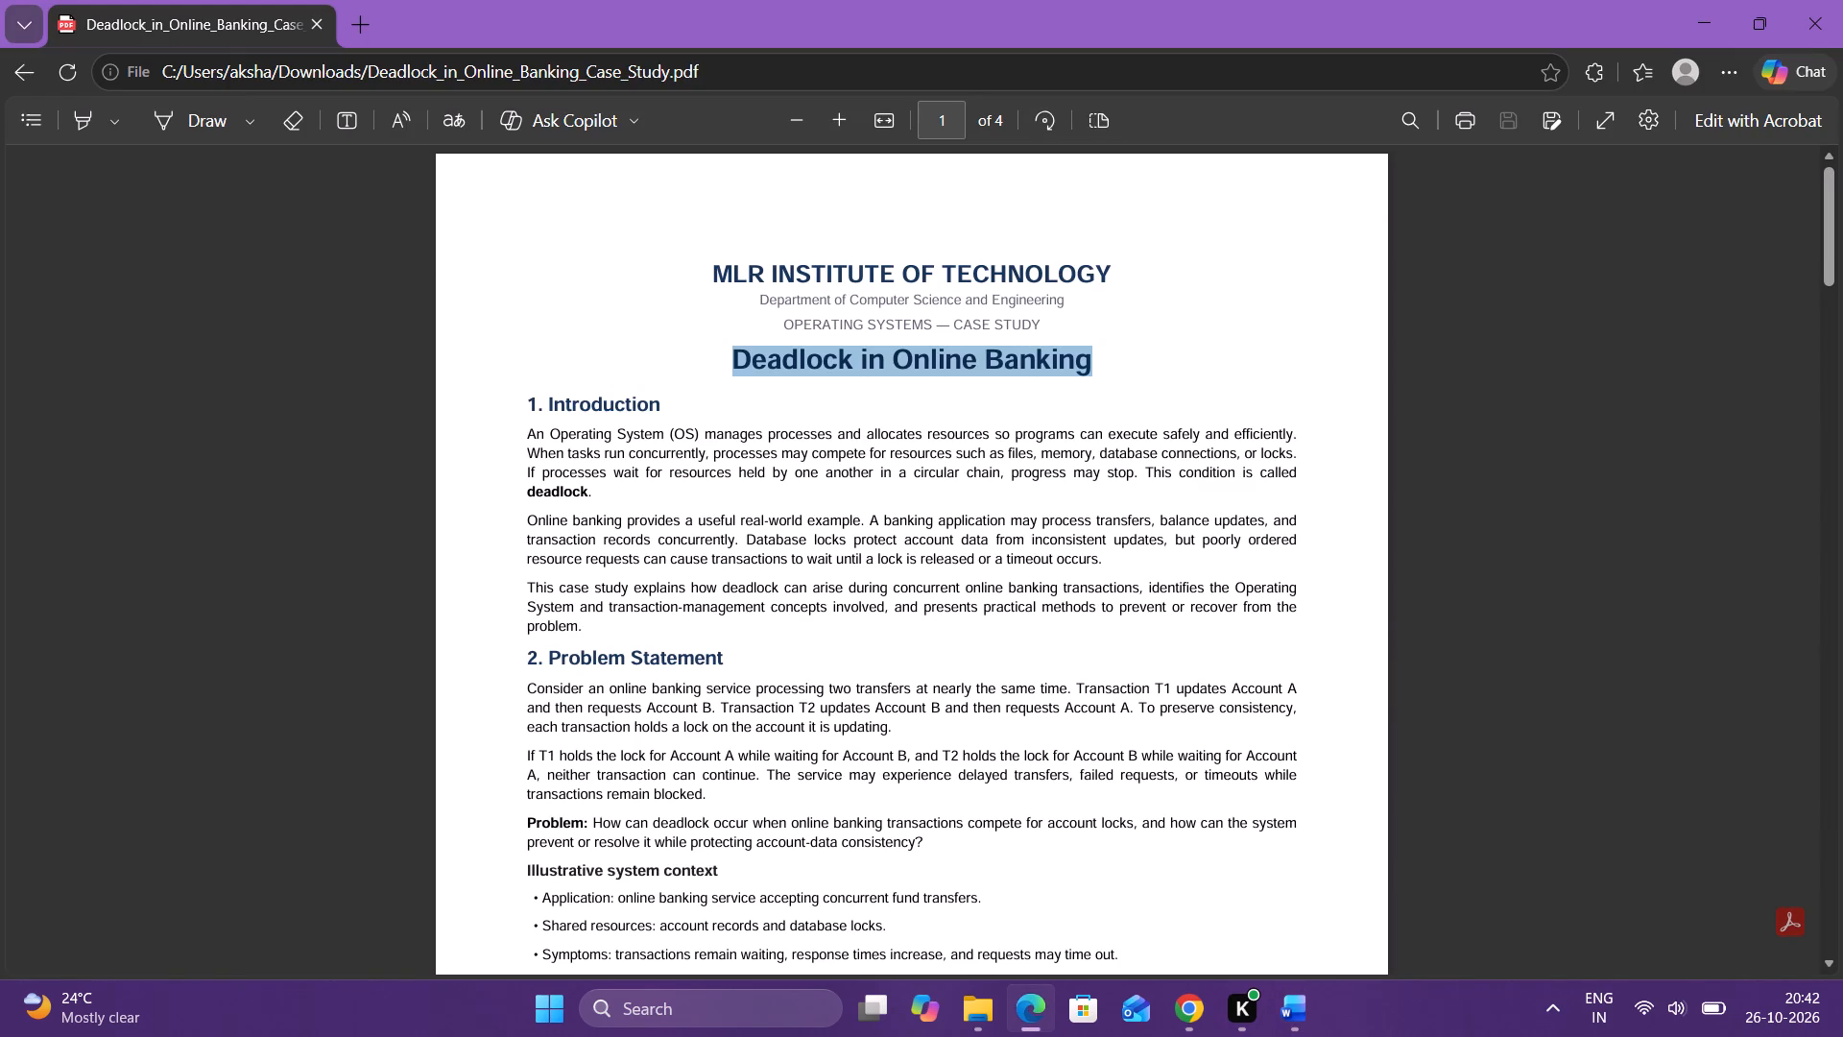
{"action": "left_click_drag", "start_coordinate": [528, 437], "coordinate": [566, 607]}
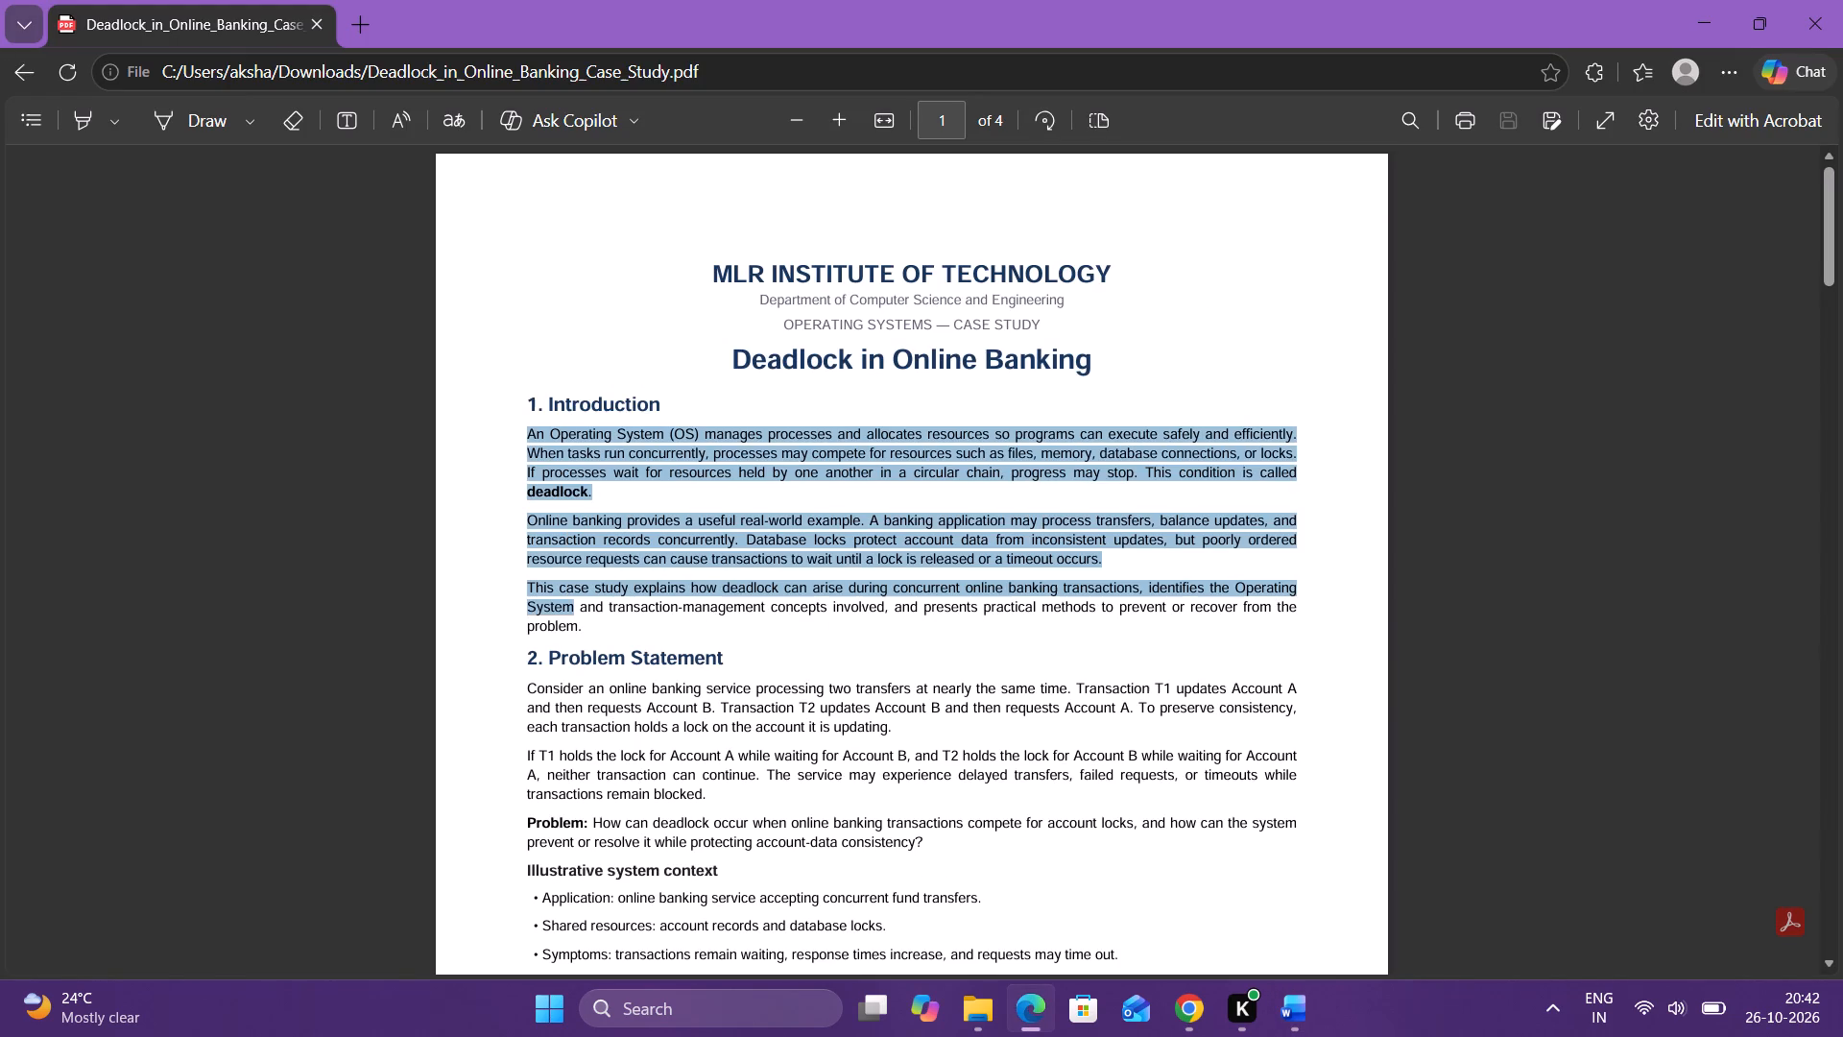
{"action": "left_click_drag", "start_coordinate": [566, 607], "coordinate": [582, 623]}
{"action": "key", "text": "ctrl+c"}
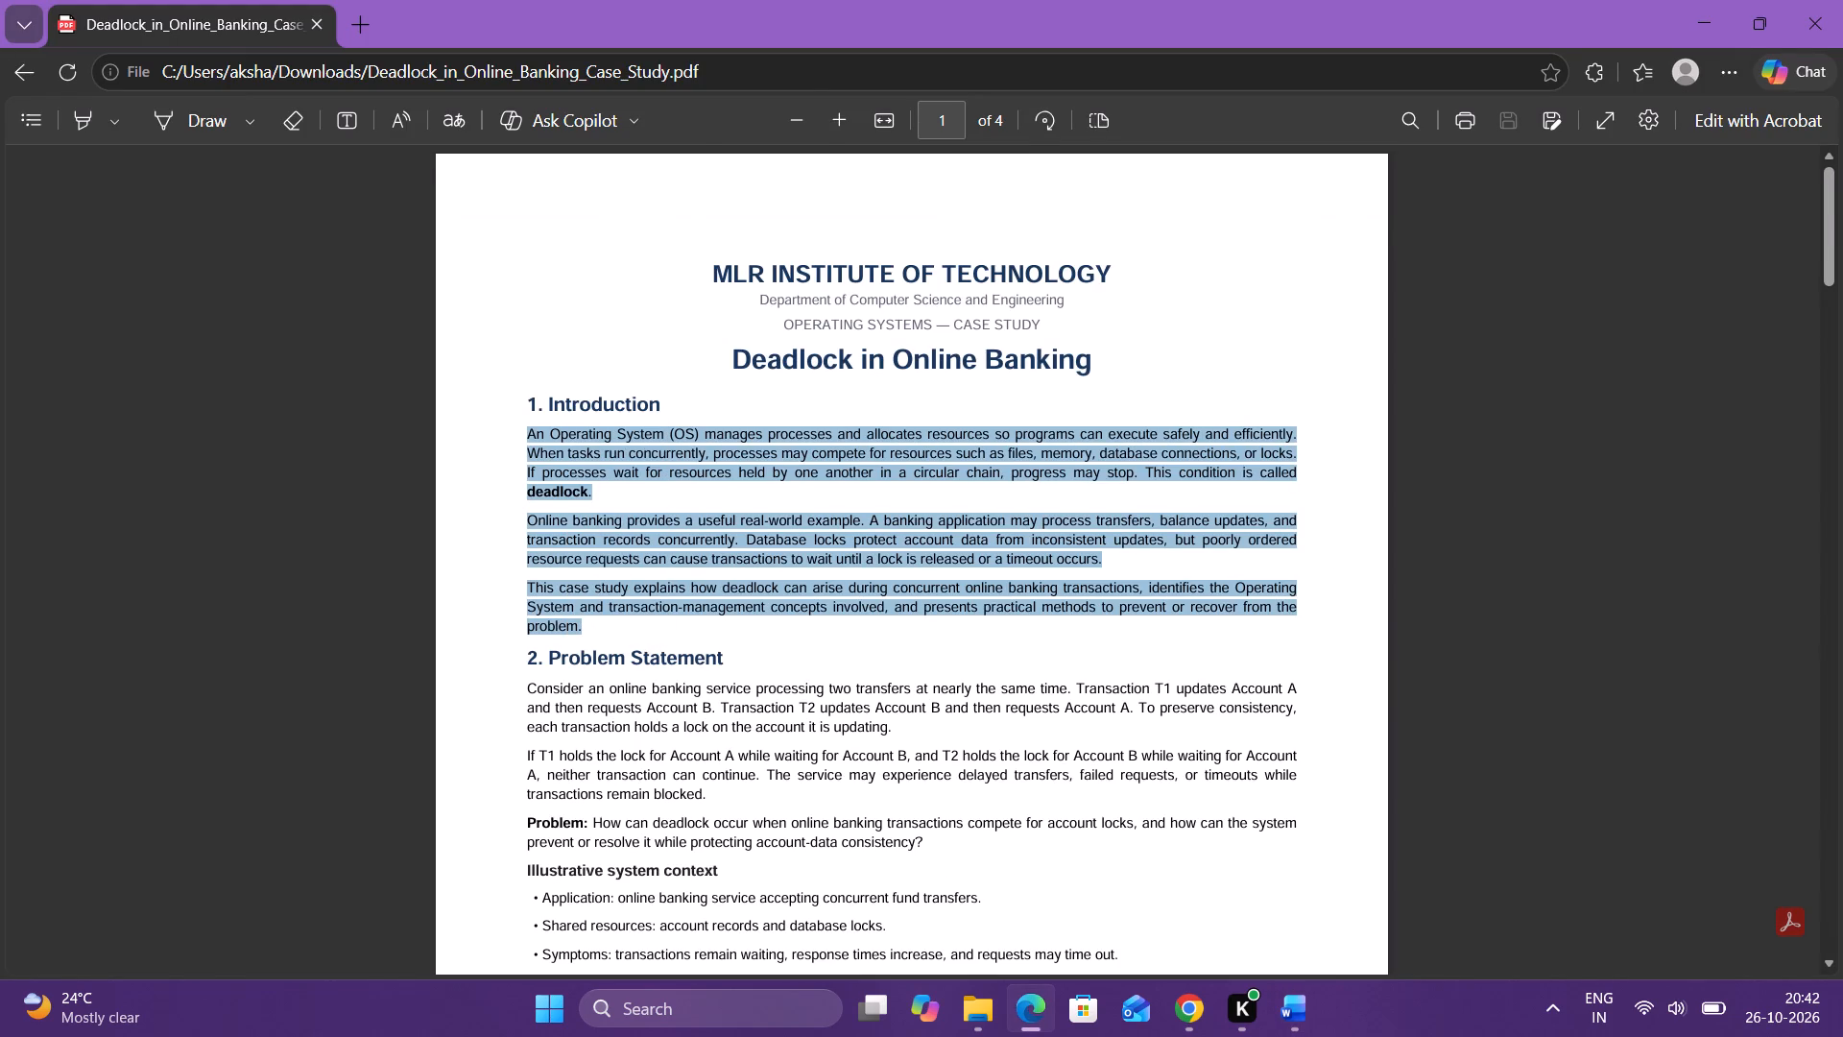
{"action": "key", "text": "alt+Tab"}
{"action": "left_click_drag", "start_coordinate": [549, 531], "coordinate": [562, 541]}
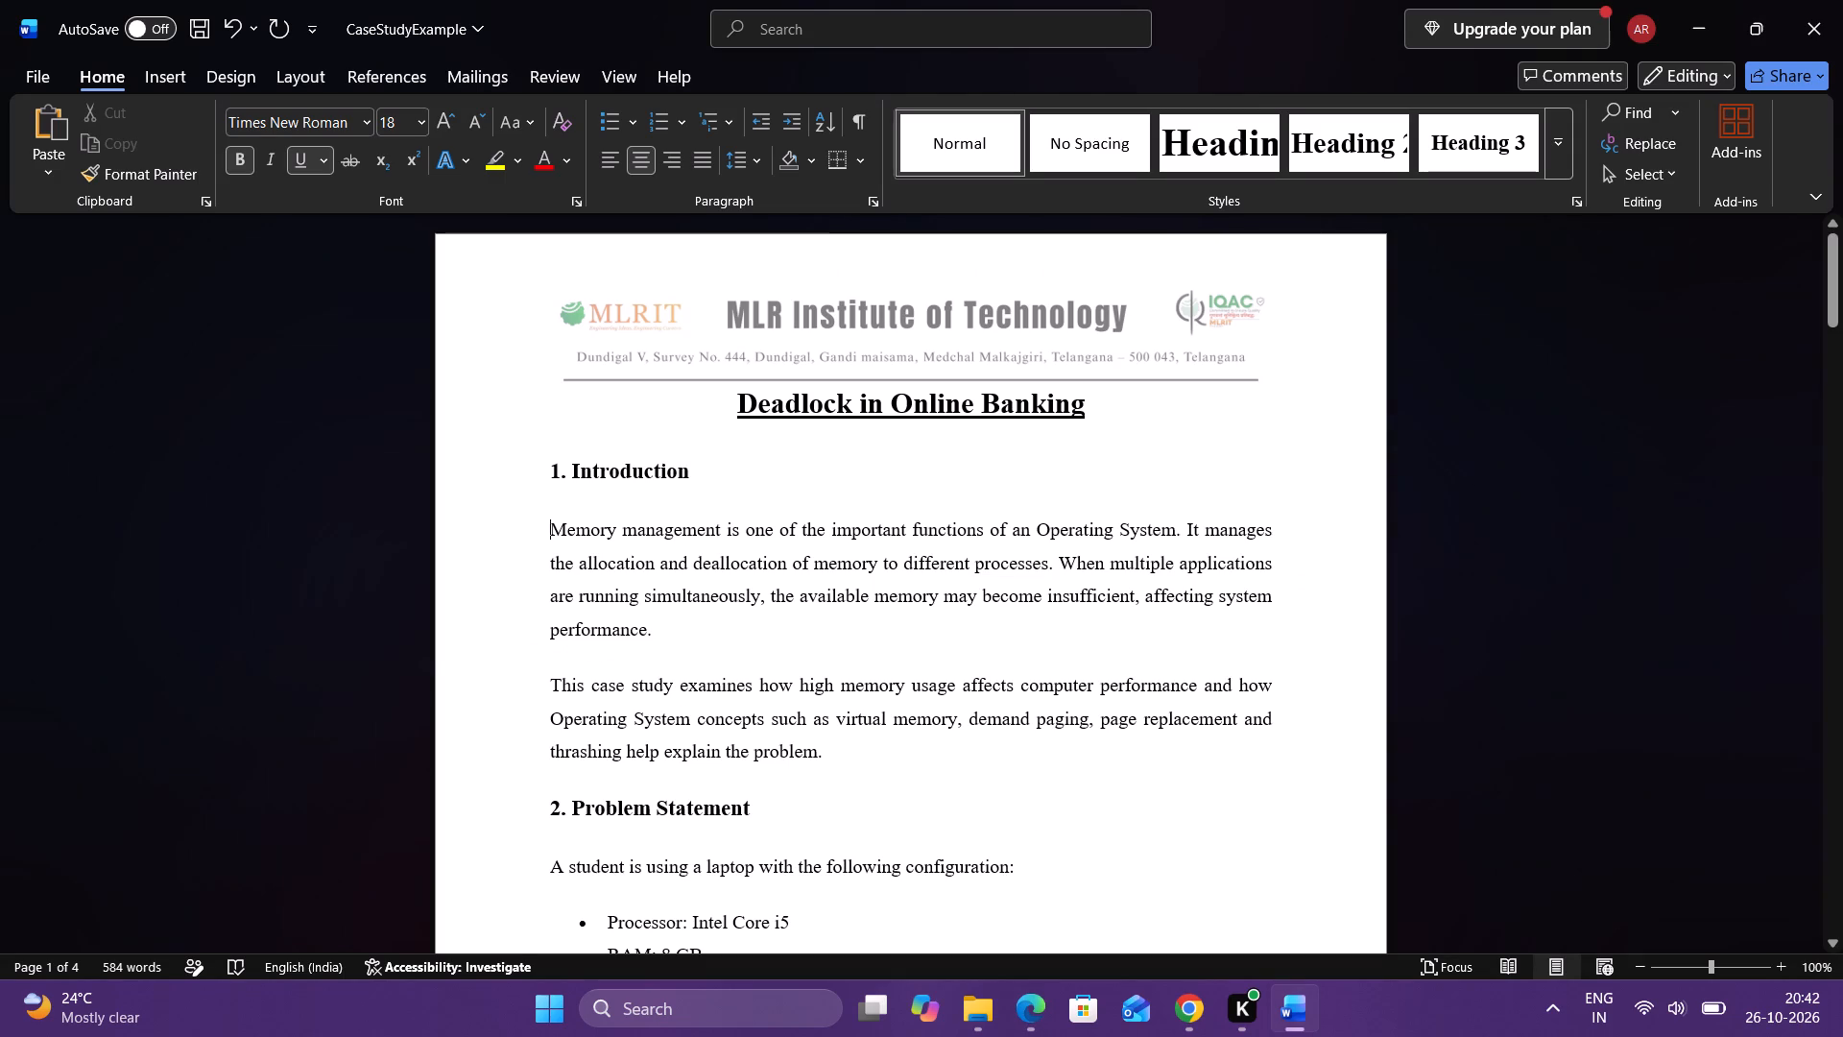
{"action": "left_click_drag", "start_coordinate": [562, 541], "coordinate": [823, 749]}
{"action": "key", "text": "ctrl+v"}
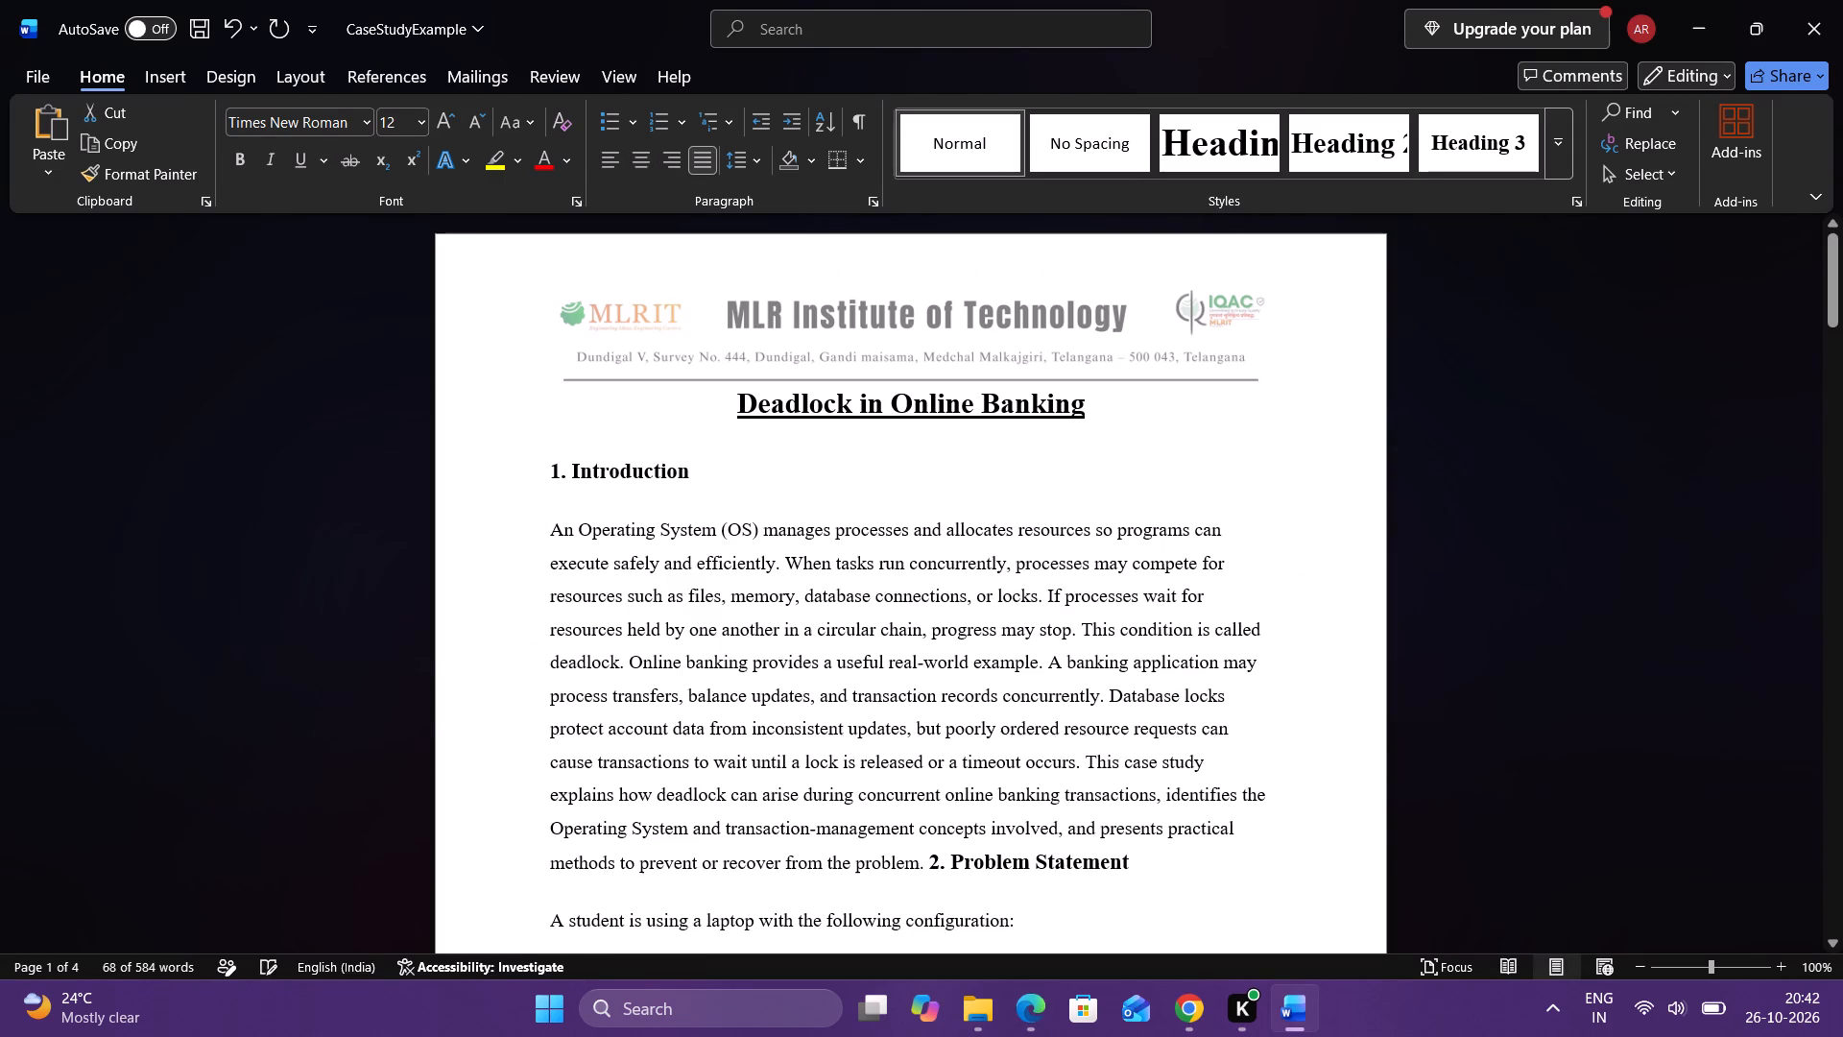
Move the "2. Problem Statement" heading onto its own line after the introduction text.
{"action": "scroll", "coordinate": [823, 749], "scroll_direction": "down", "scroll_amount": 2}
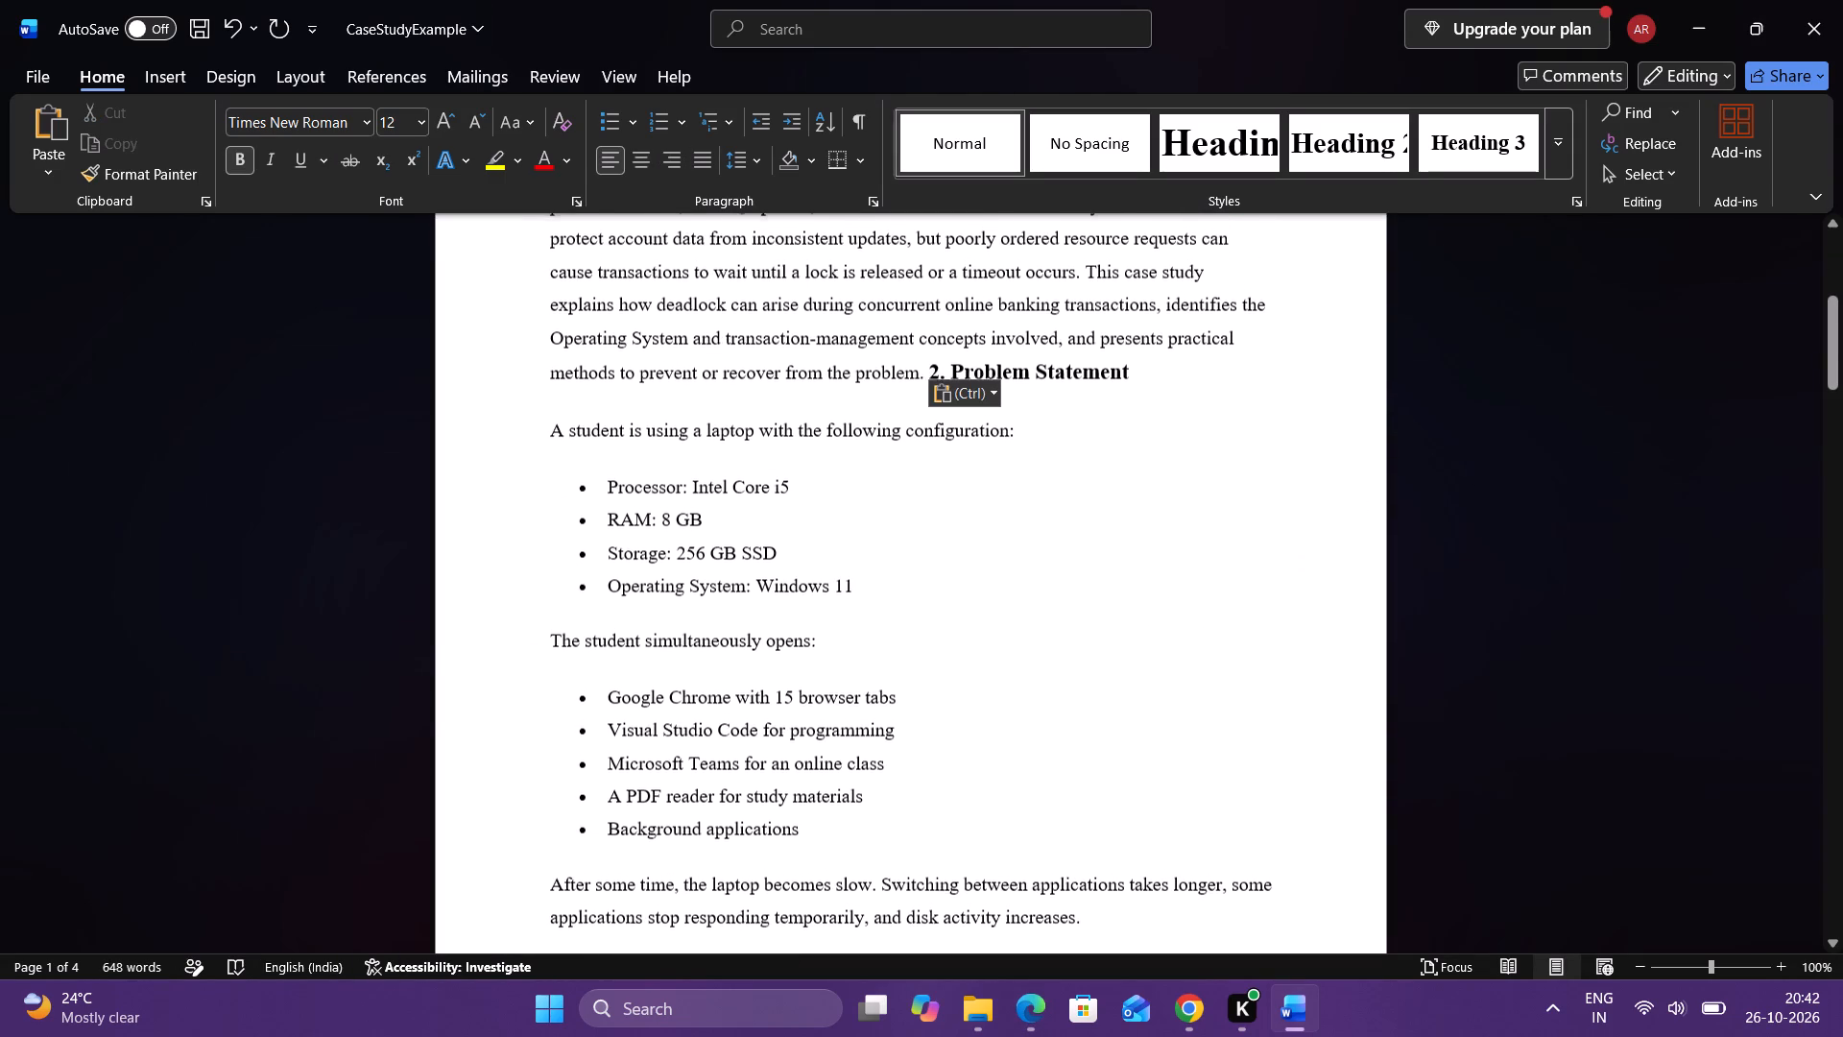
{"action": "scroll", "coordinate": [823, 749], "scroll_direction": "down", "scroll_amount": 1}
{"action": "key", "text": "Return"}
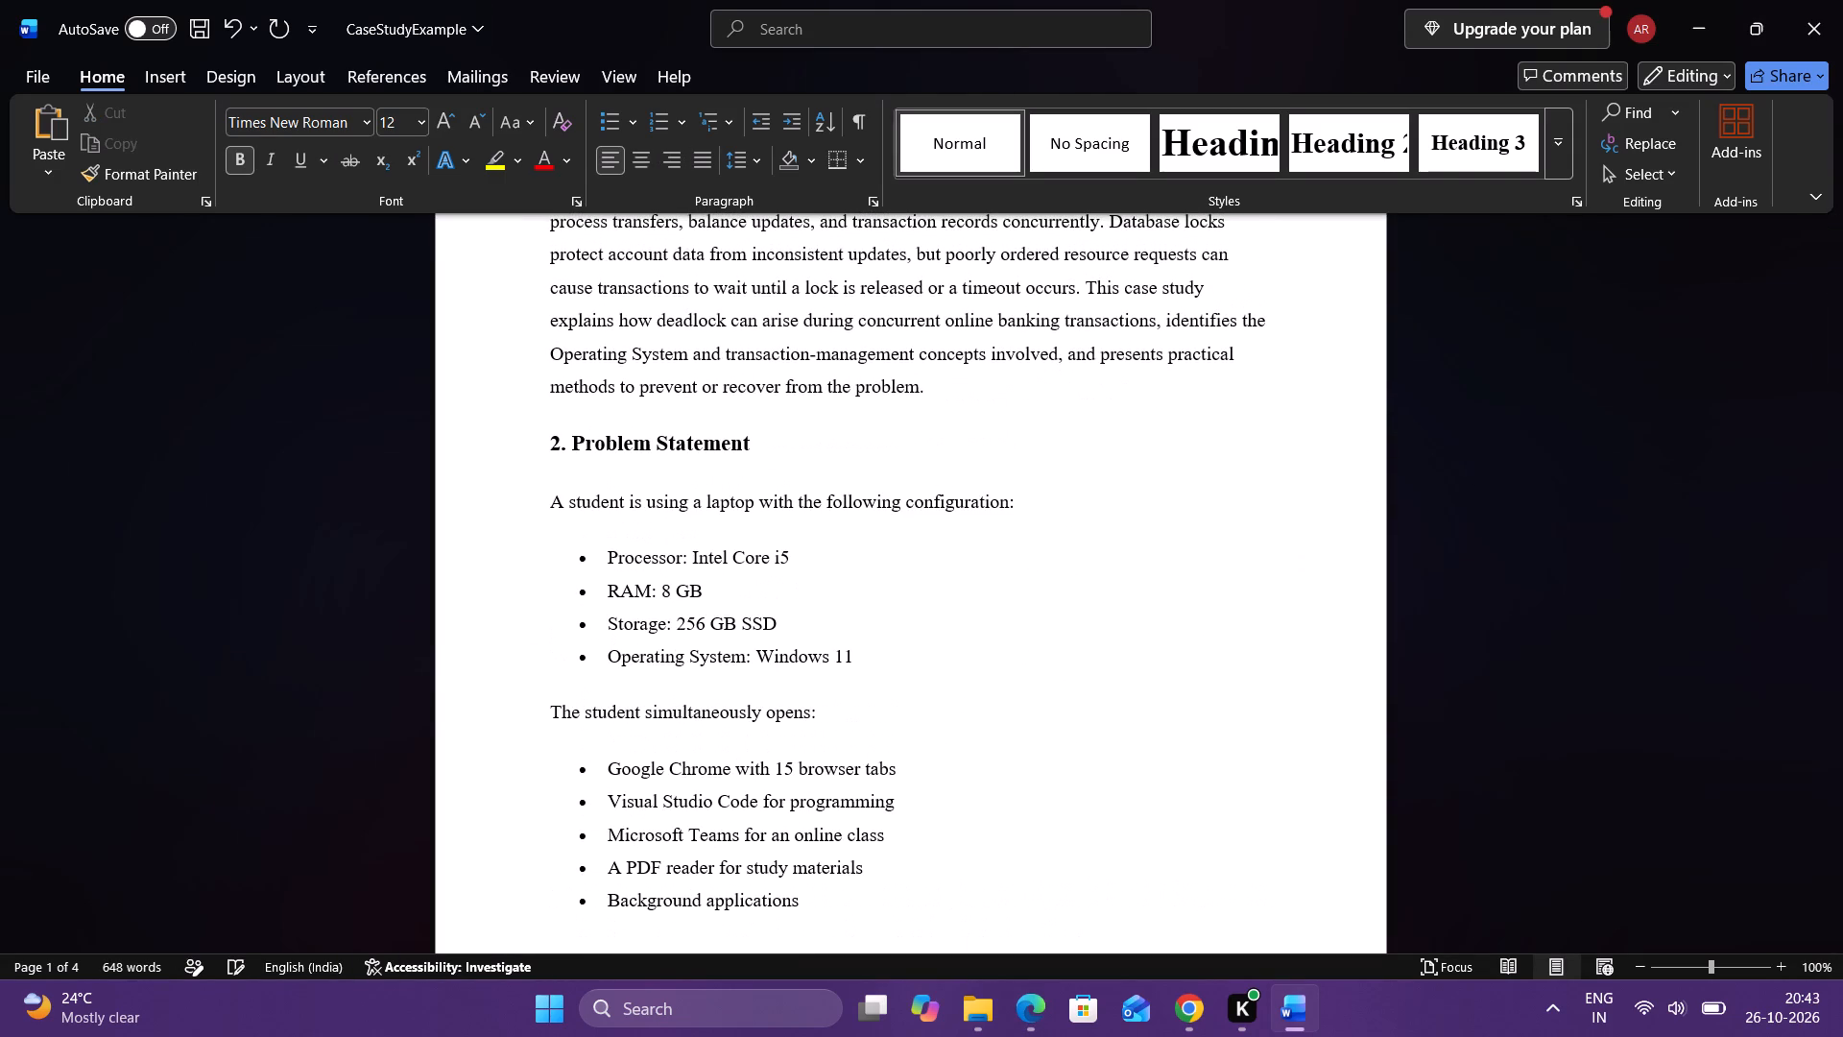
Justify the whole introduction paragraph under the "1. Introduction" heading.
{"action": "scroll", "coordinate": [823, 749], "scroll_direction": "up", "scroll_amount": 1}
{"action": "key", "text": "alt+Tab"}
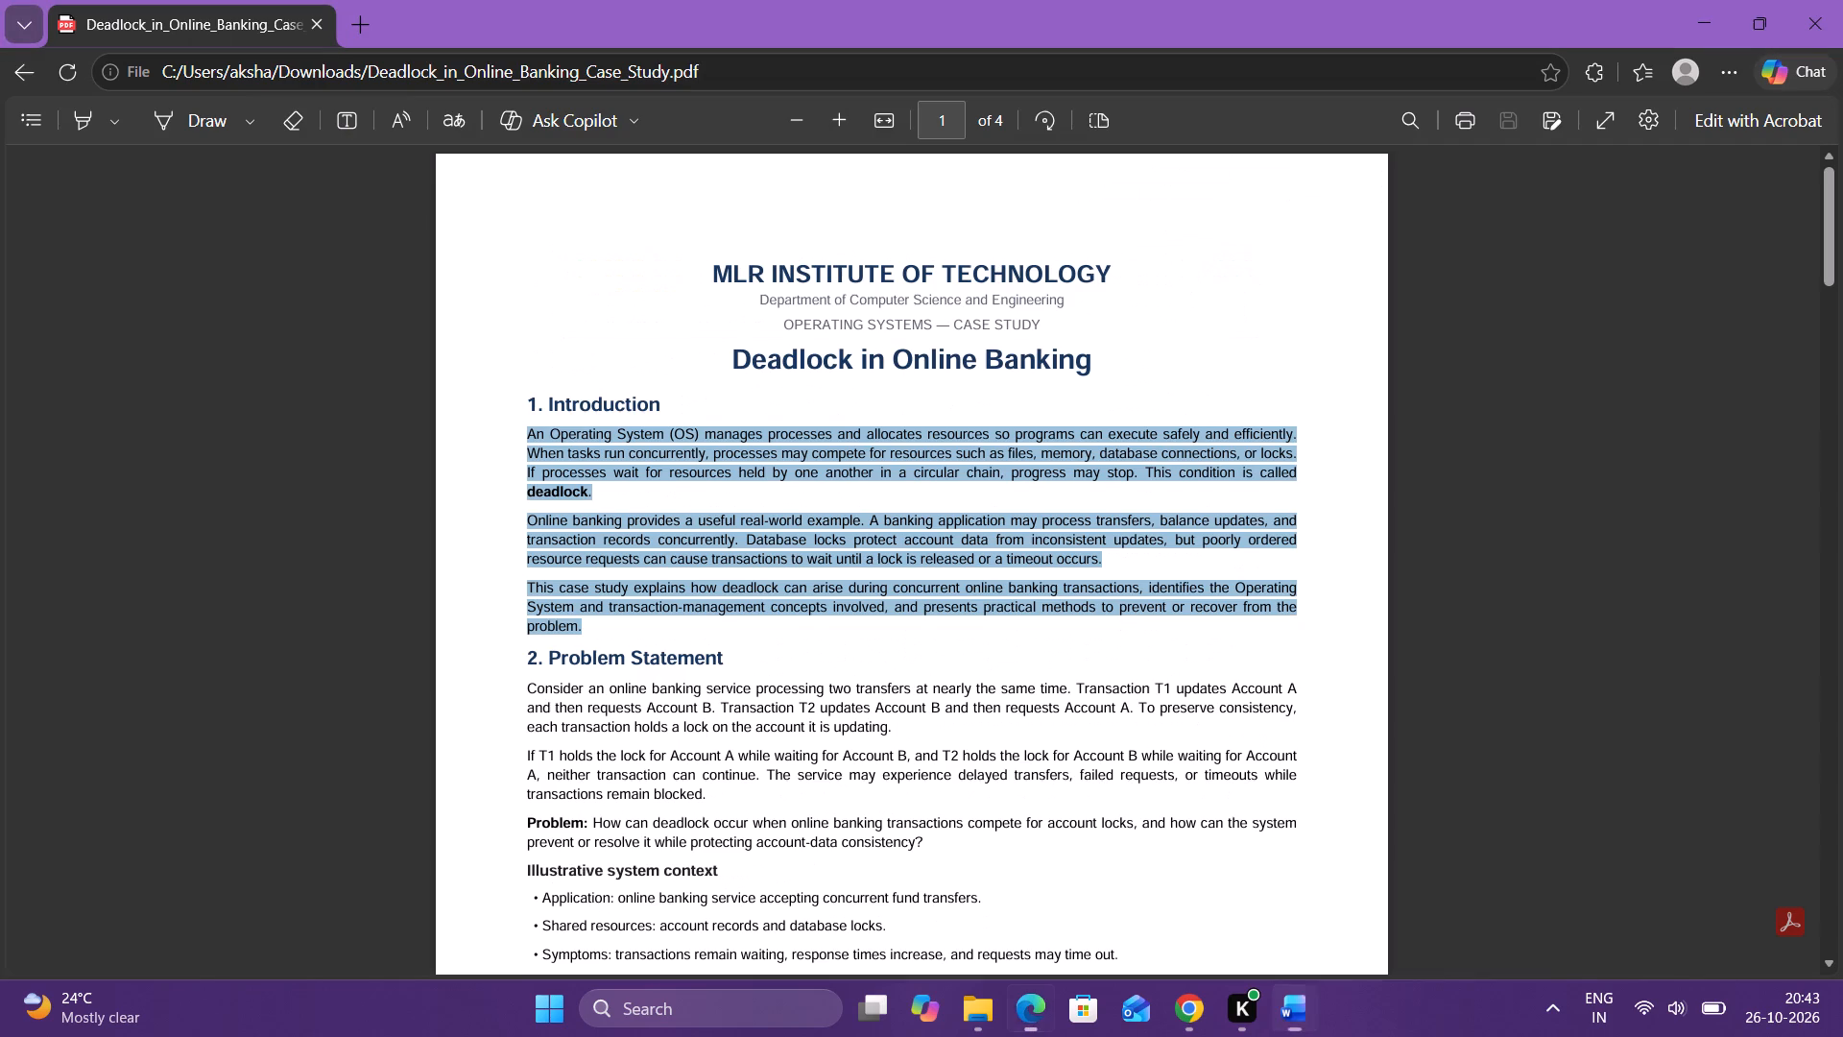
{"action": "key", "text": "alt+Tab"}
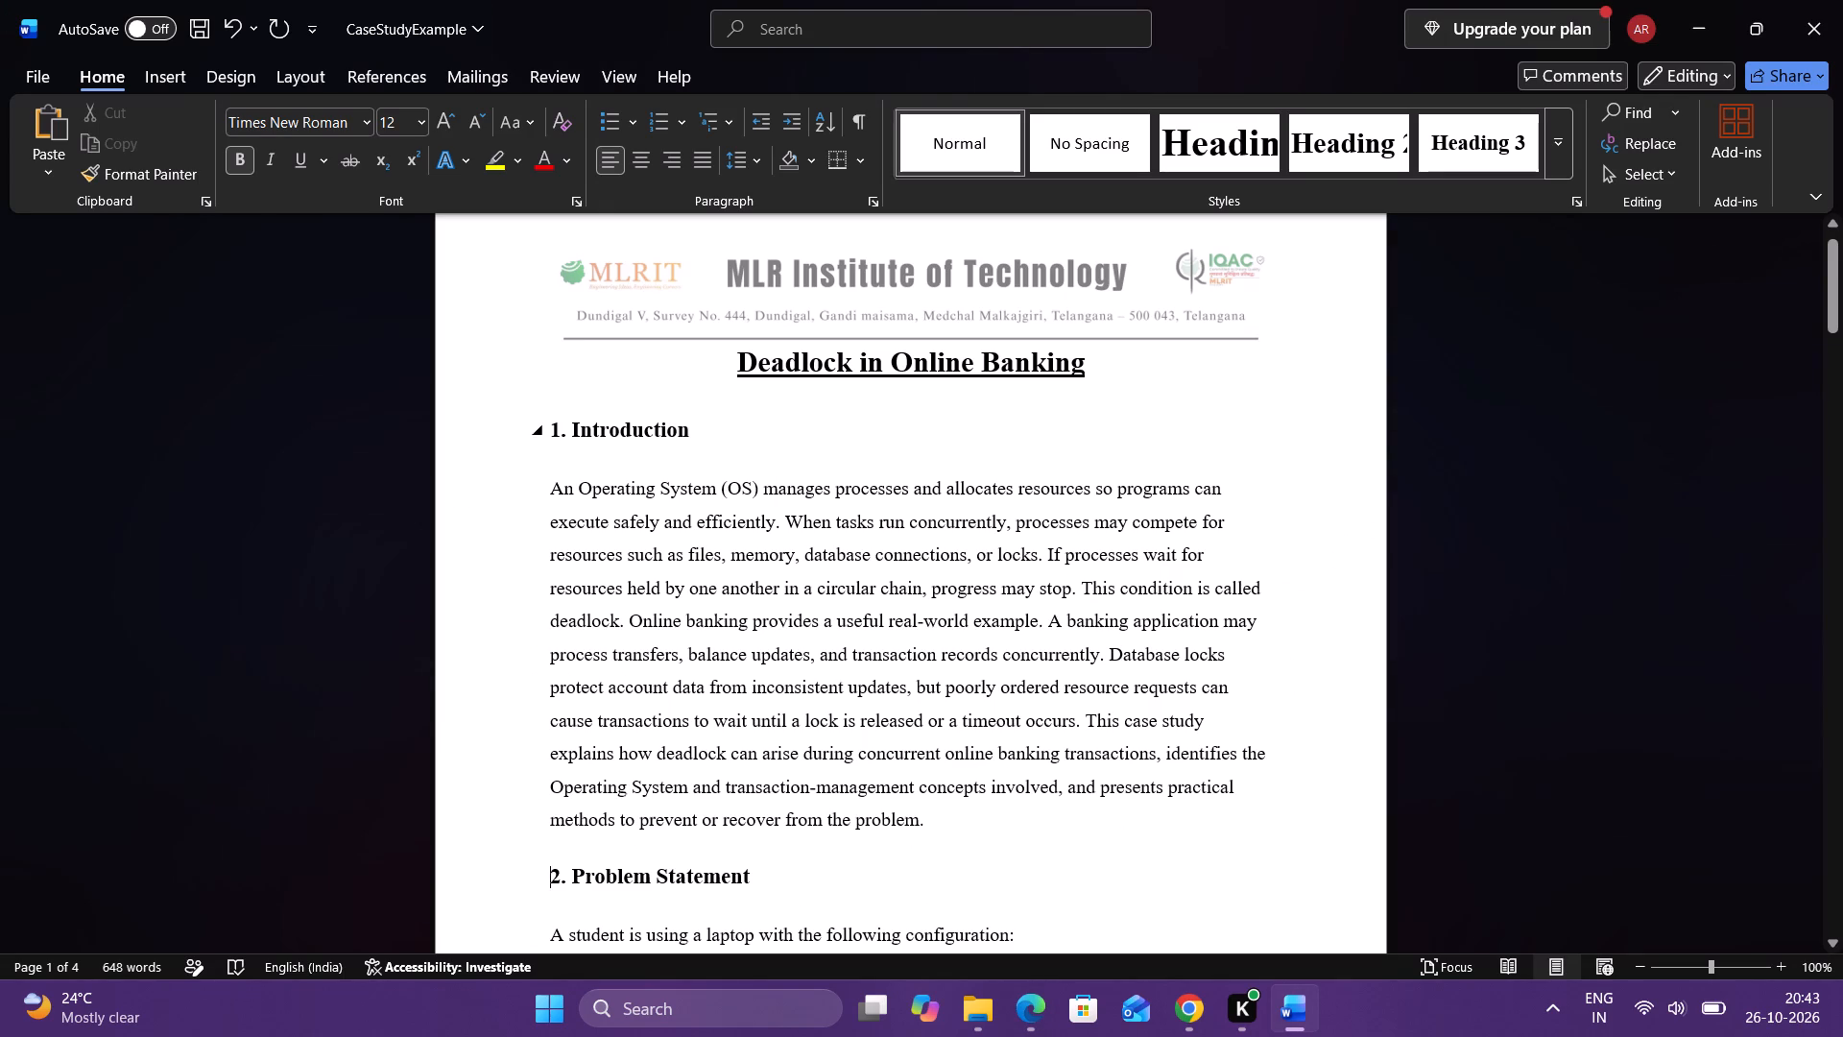
{"action": "left_click_drag", "start_coordinate": [555, 486], "coordinate": [804, 565]}
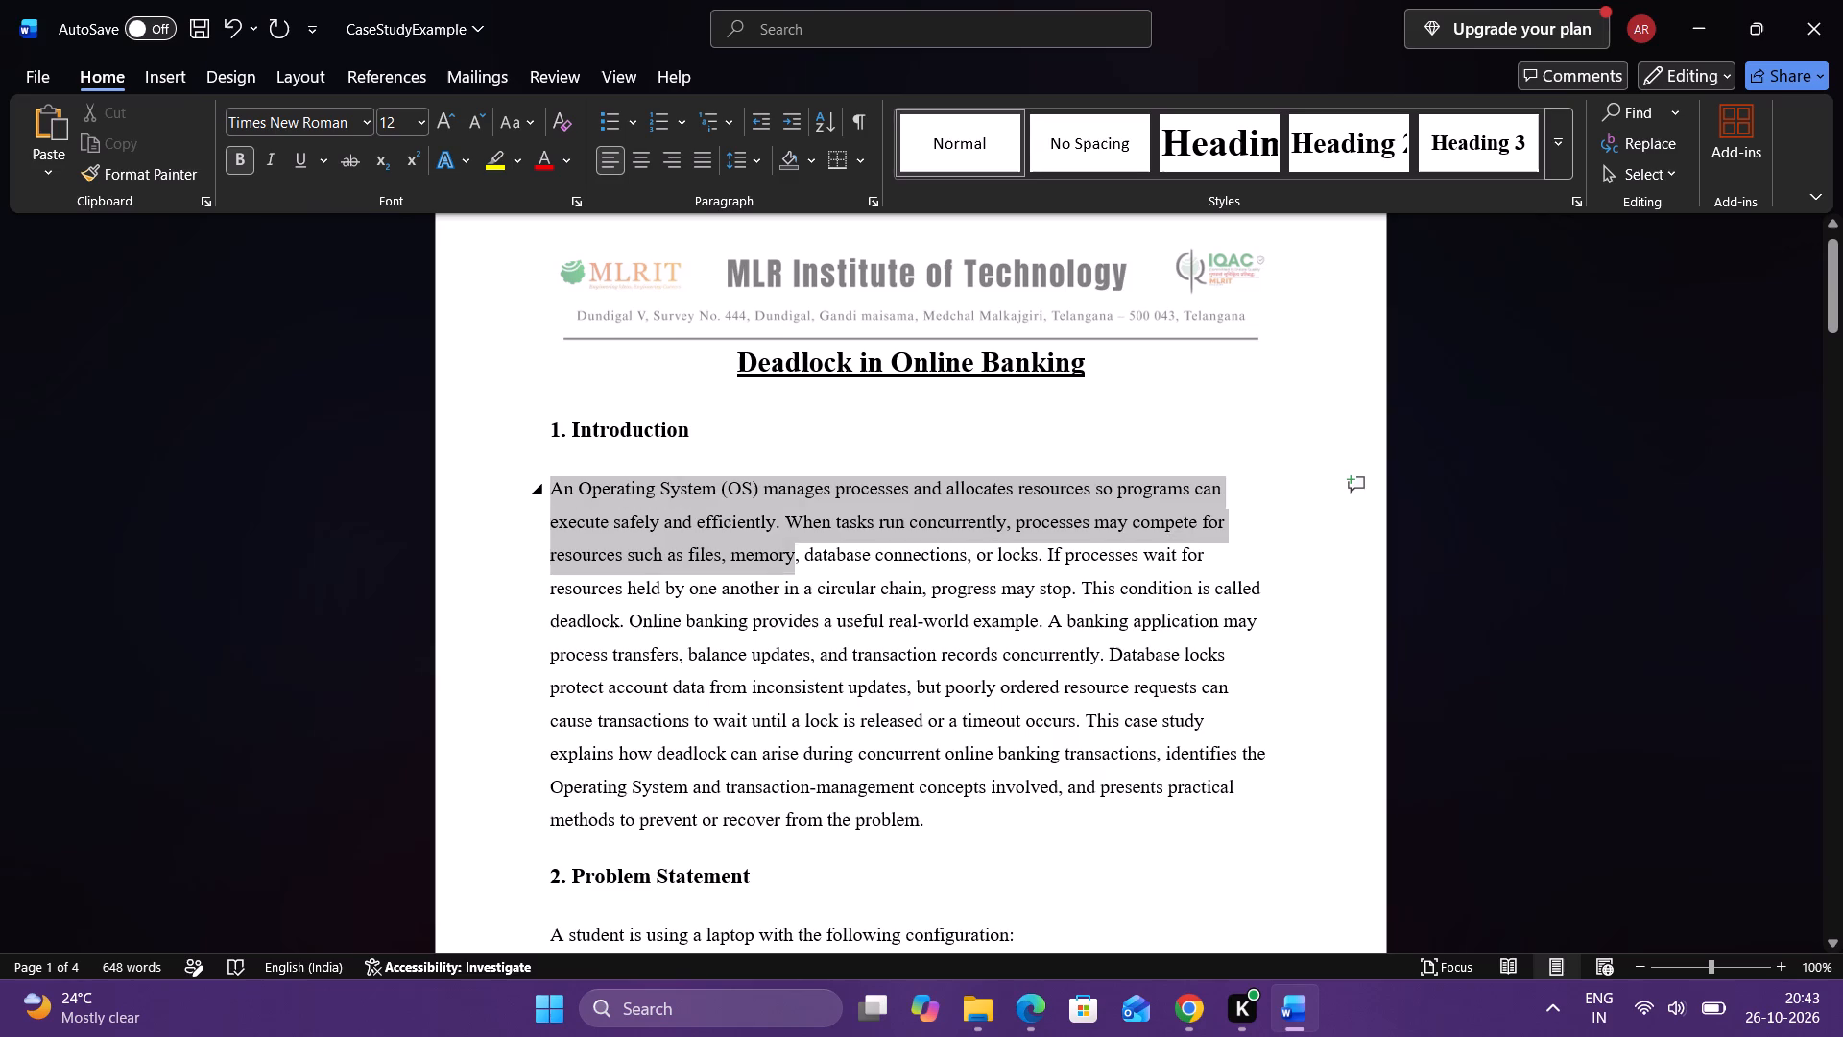
{"action": "left_click_drag", "start_coordinate": [804, 565], "coordinate": [1017, 817]}
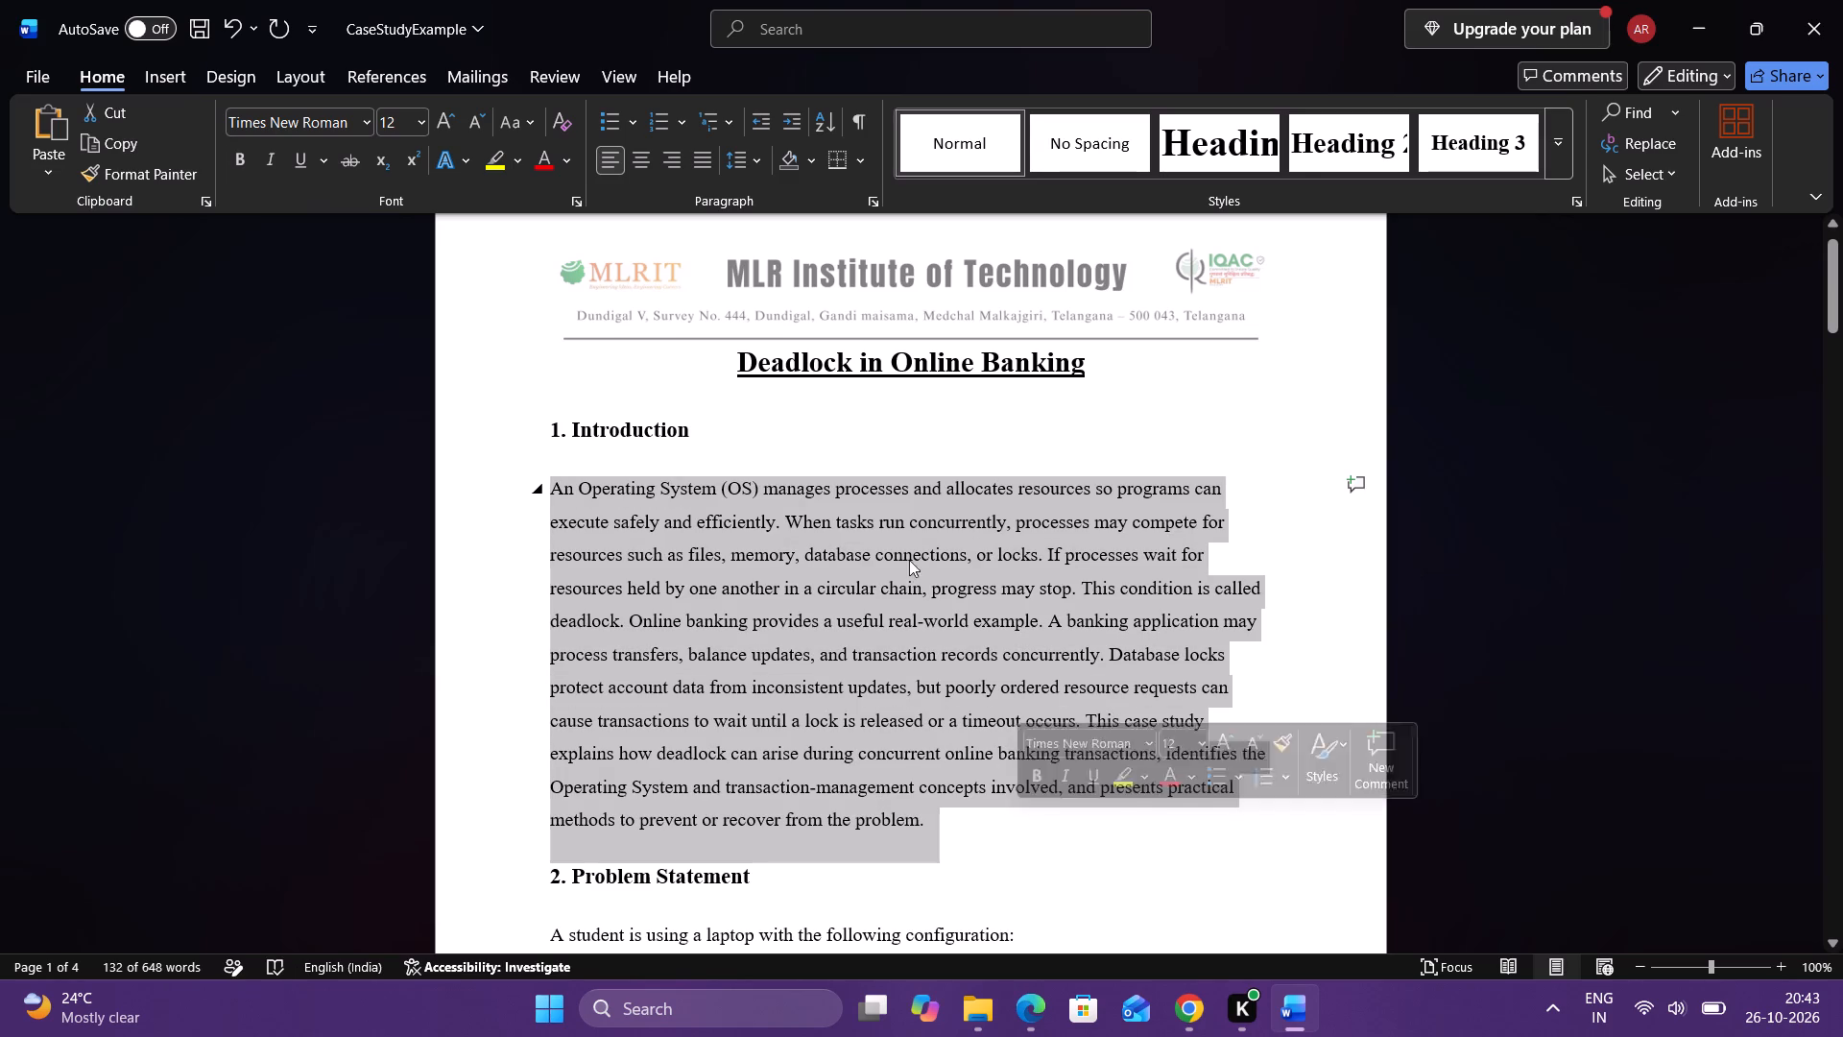
{"action": "left_click", "coordinate": [636, 157]}
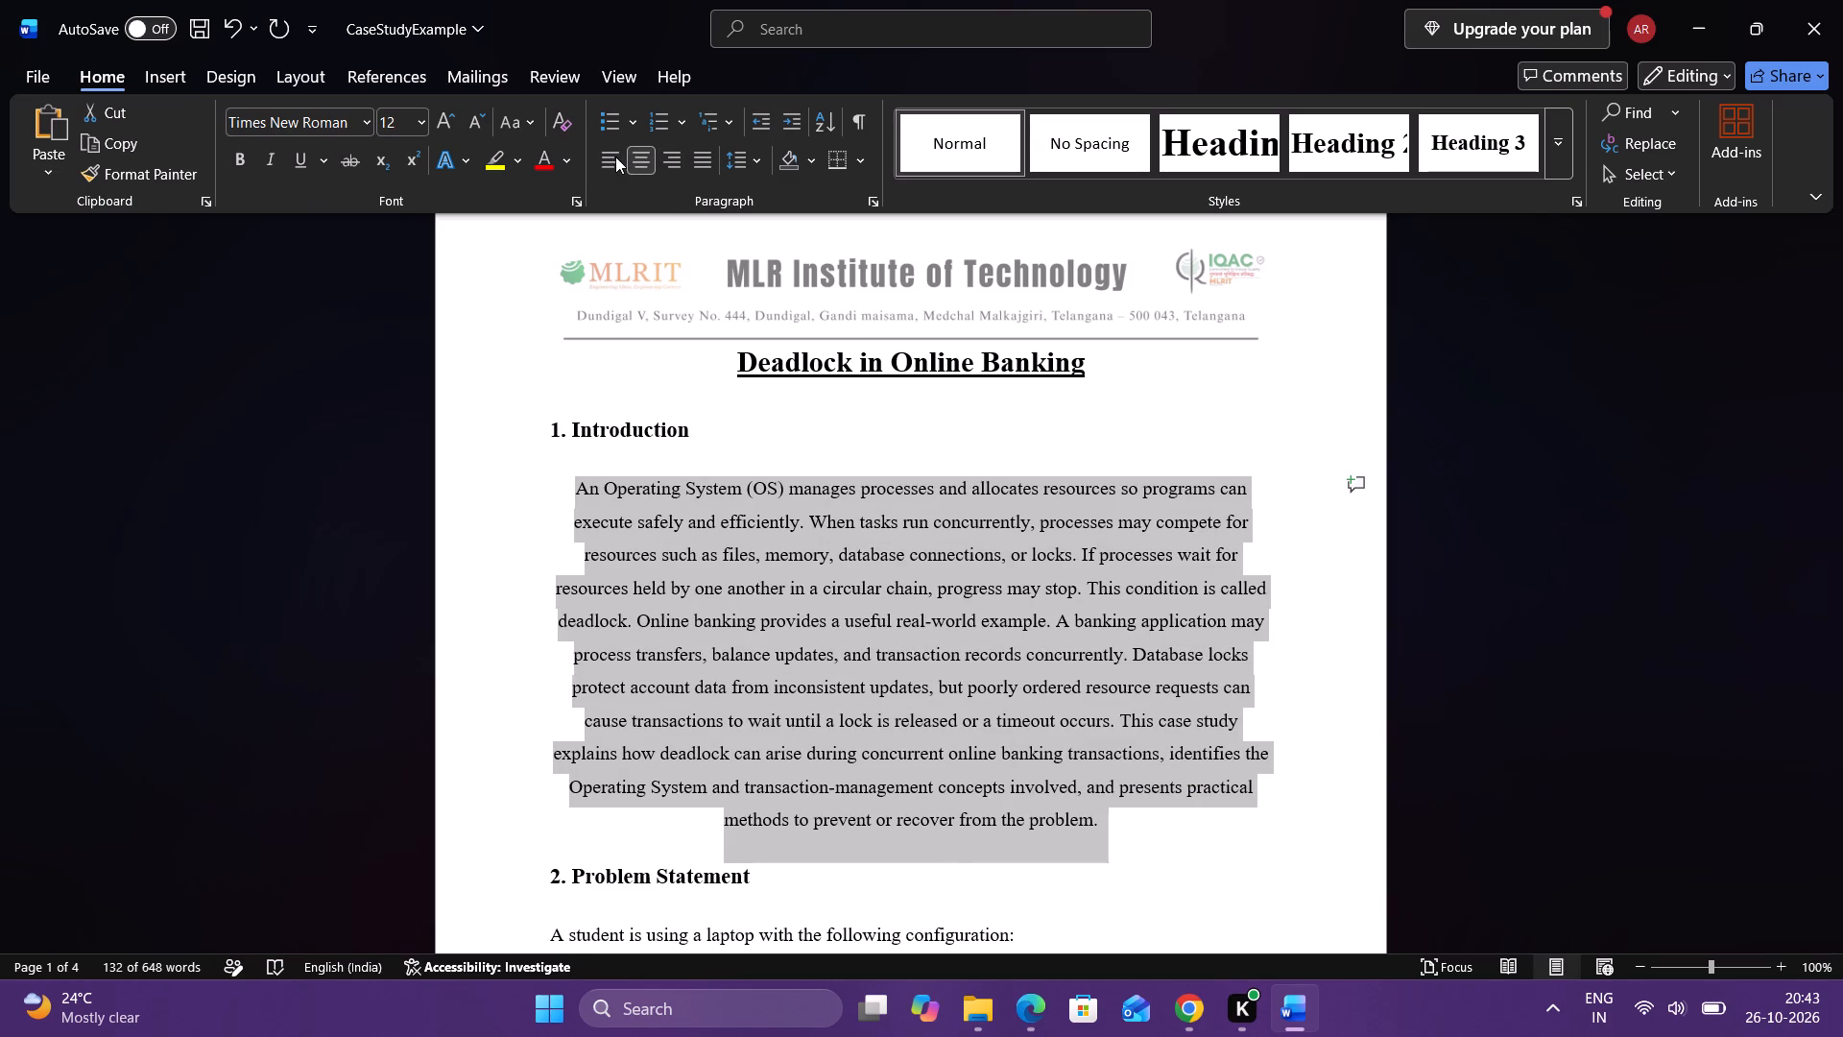
{"action": "left_click", "coordinate": [615, 157]}
{"action": "left_click", "coordinate": [700, 161]}
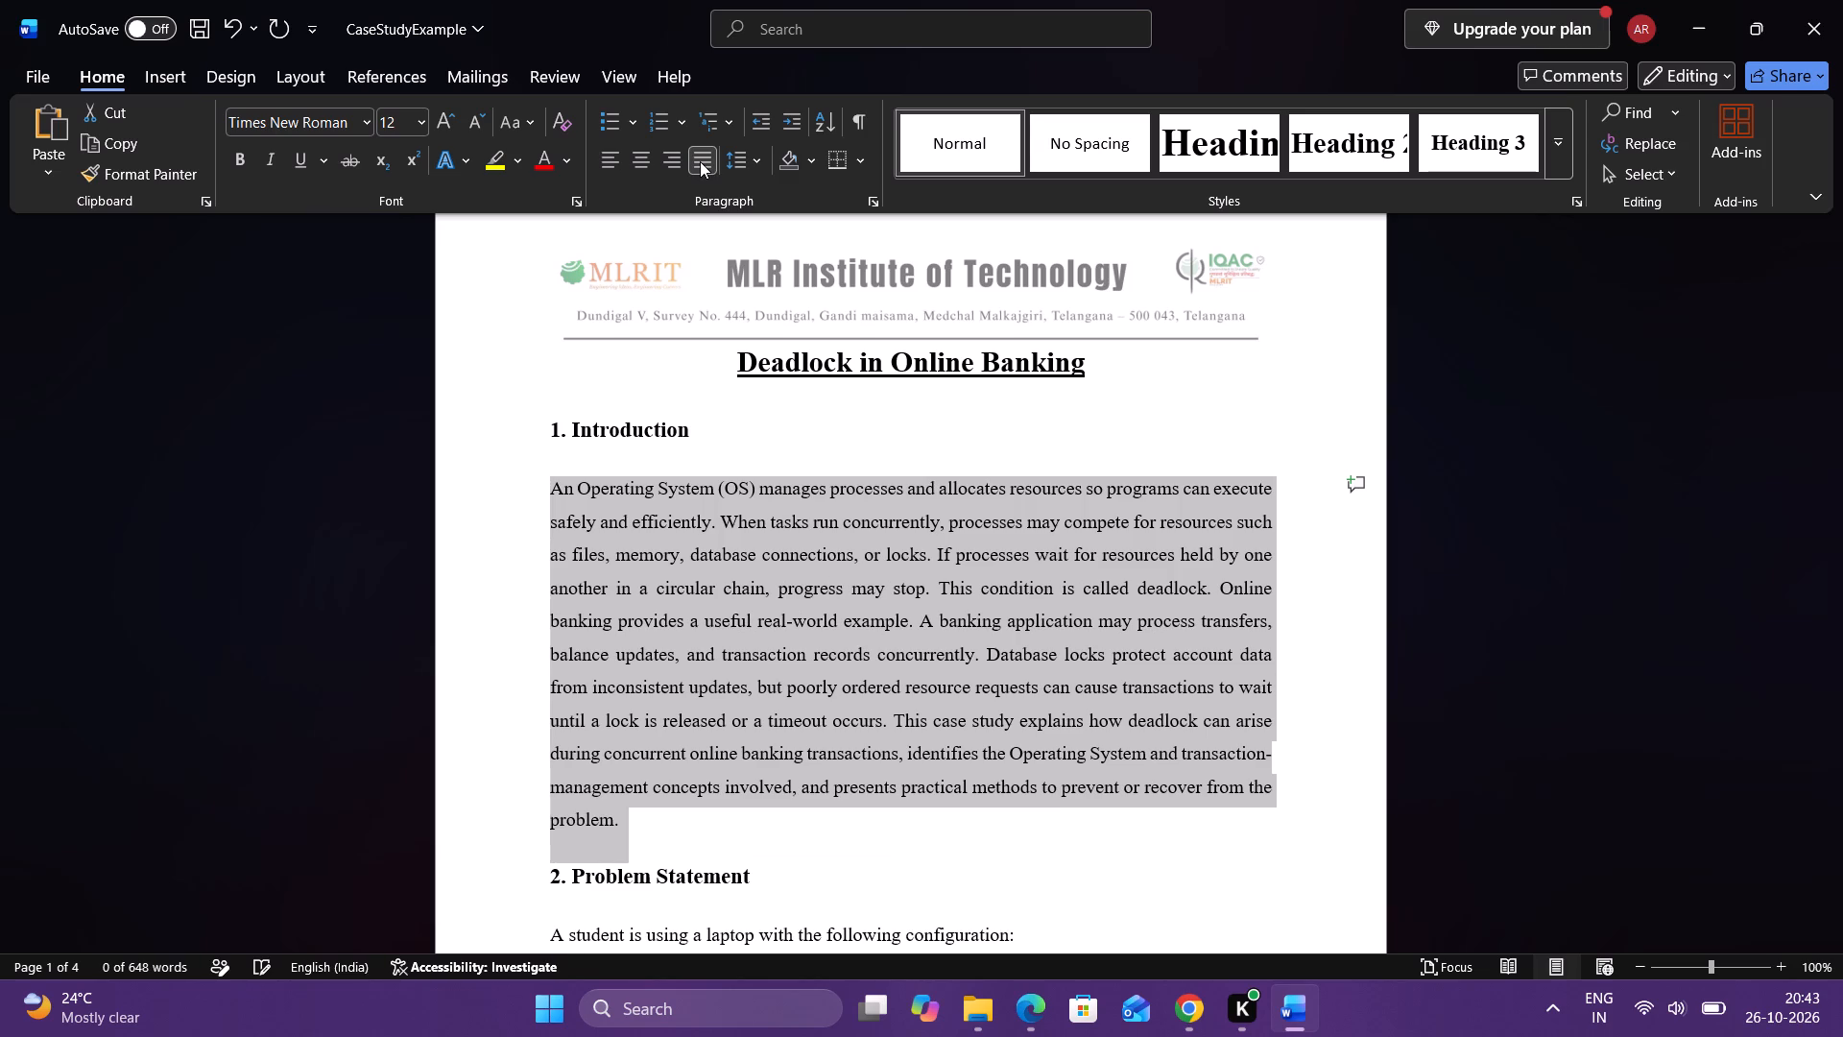
{"action": "left_click", "coordinate": [1054, 808]}
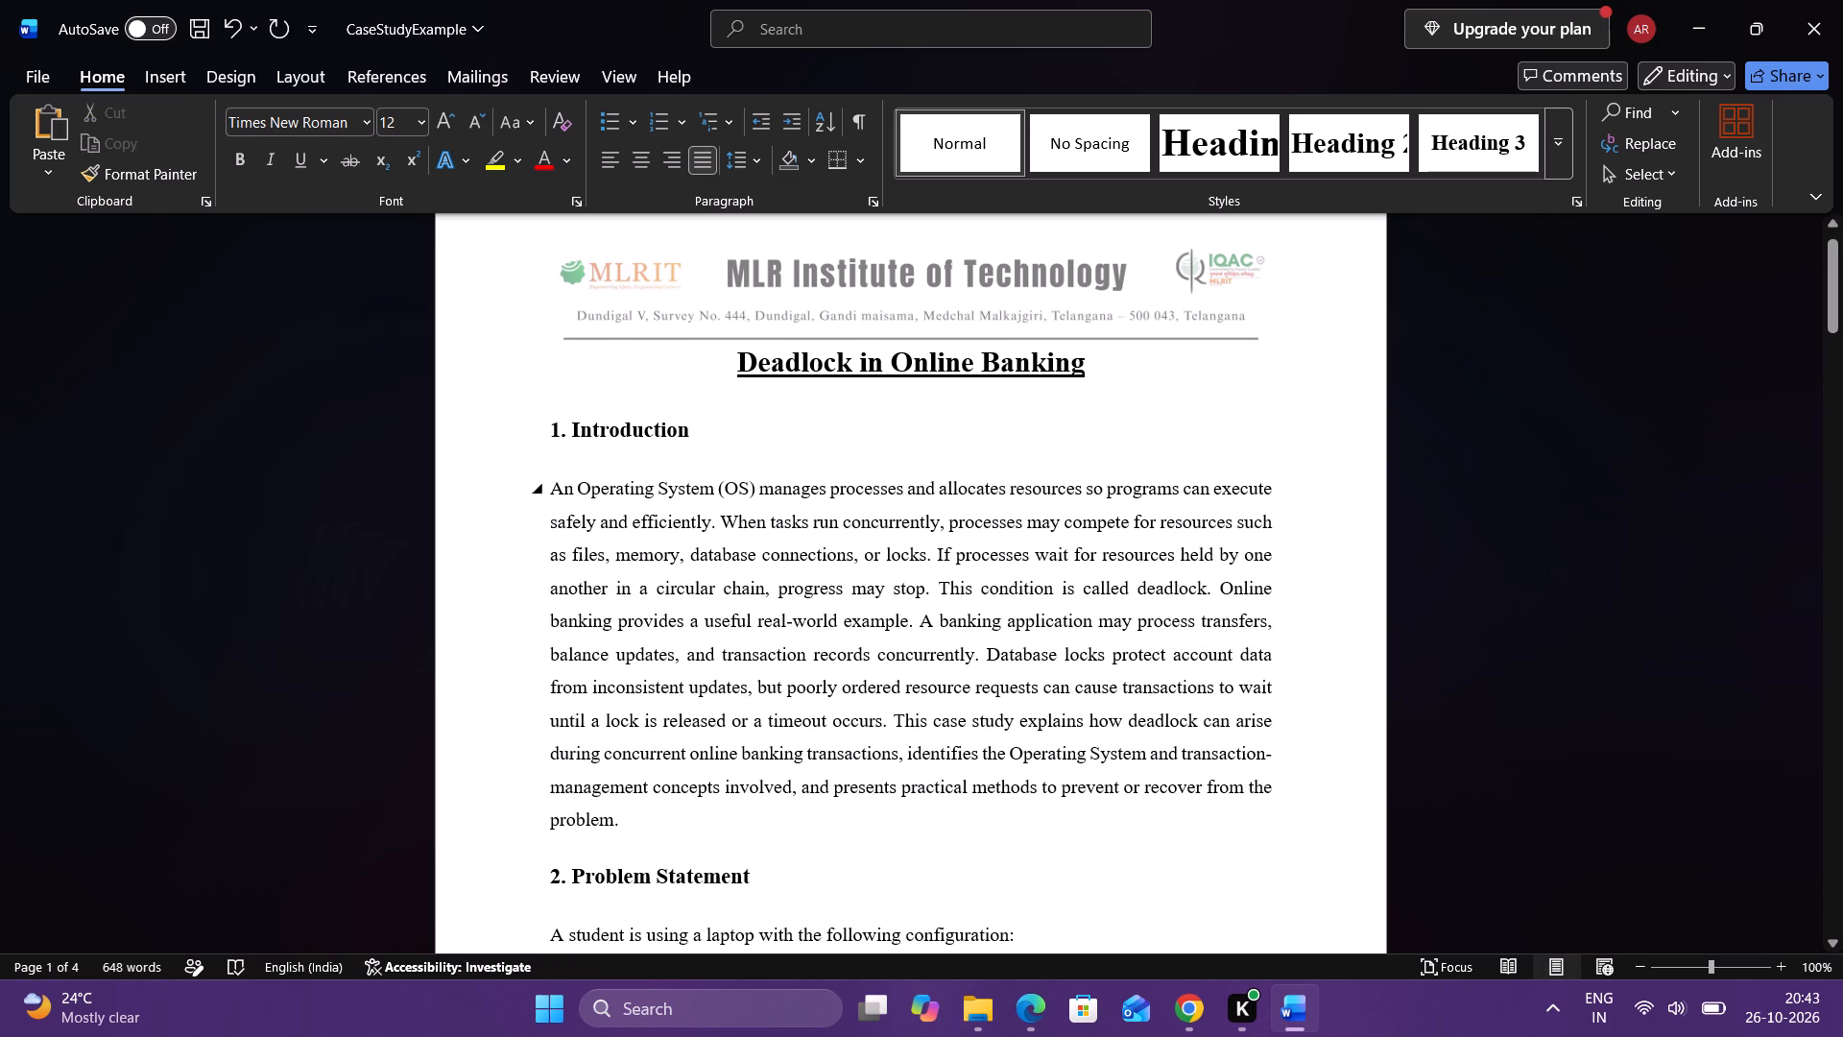
Start a new paragraph in the introduction at "Online banking provides a useful real-world example.".
{"action": "left_click", "coordinate": [1225, 592]}
{"action": "key", "text": "Return"}
Compare the Problem Statement section in the Edge PDF with the matching section of the Word document, up to section 3.
{"action": "key", "text": "alt+Tab"}
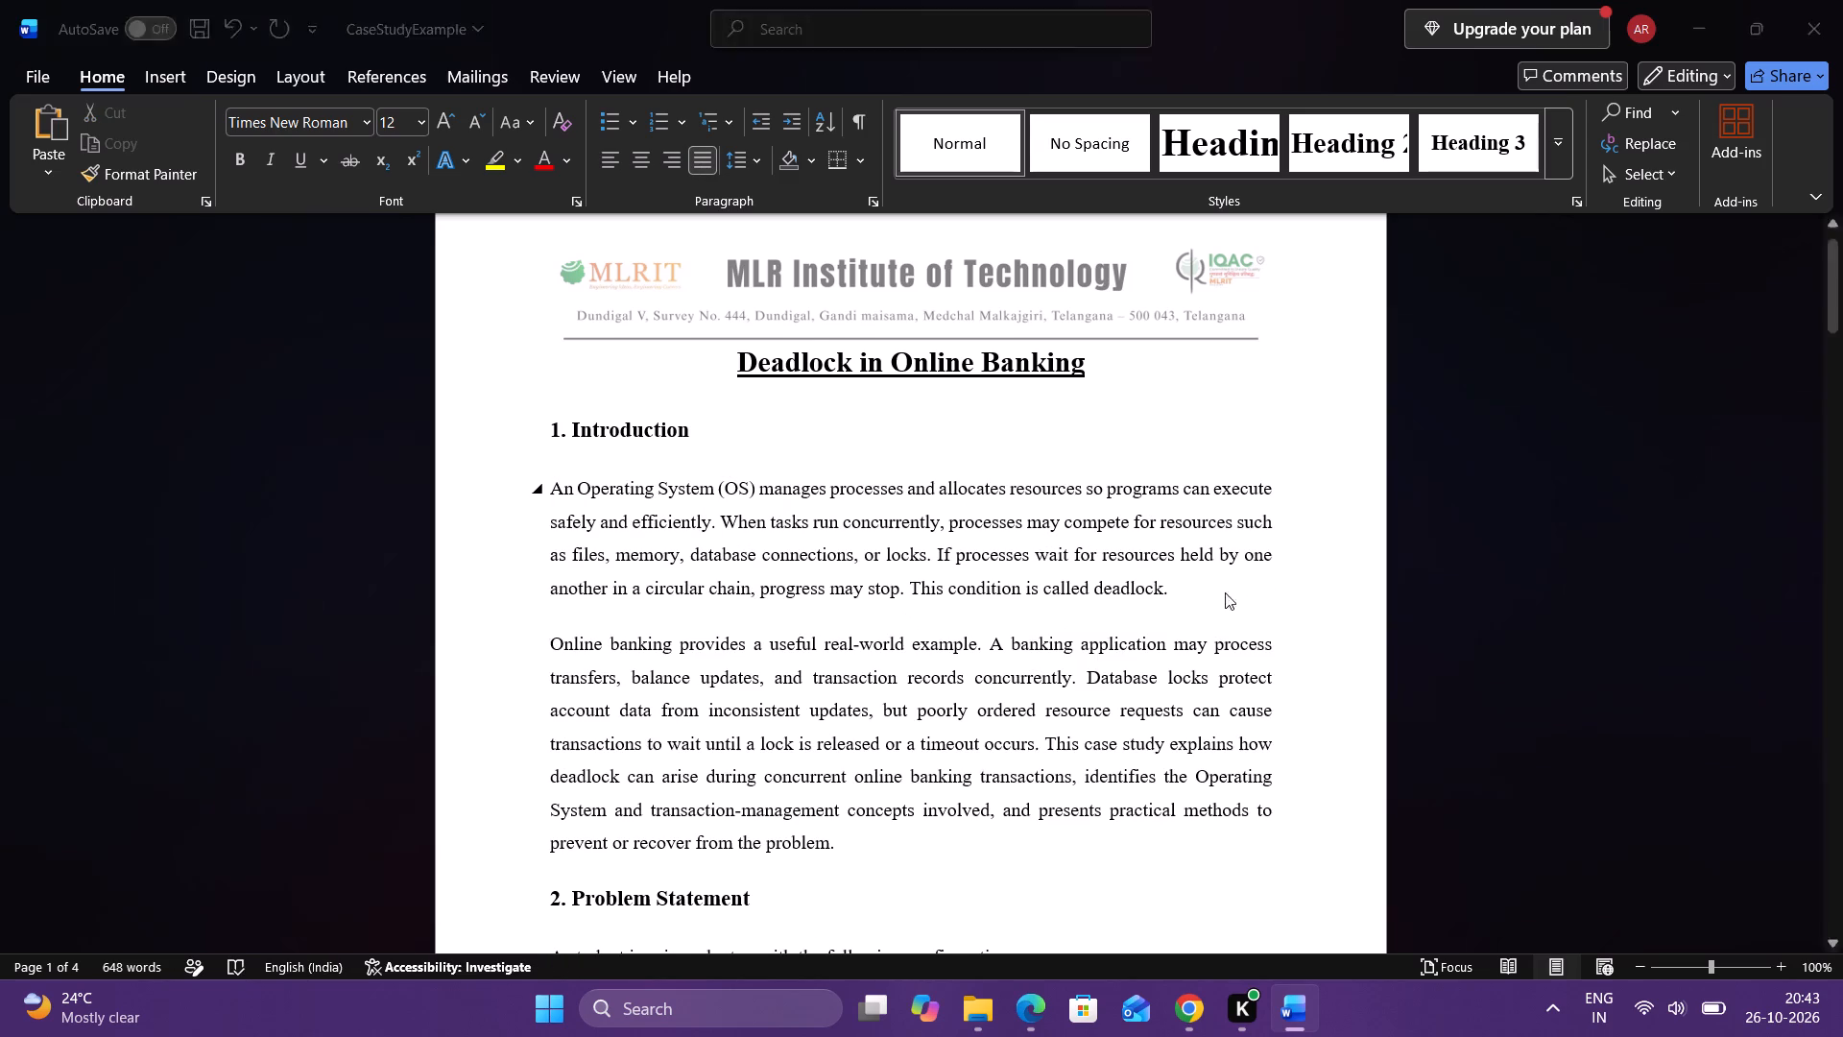
{"action": "scroll", "coordinate": [1225, 592], "scroll_direction": "down", "scroll_amount": 3}
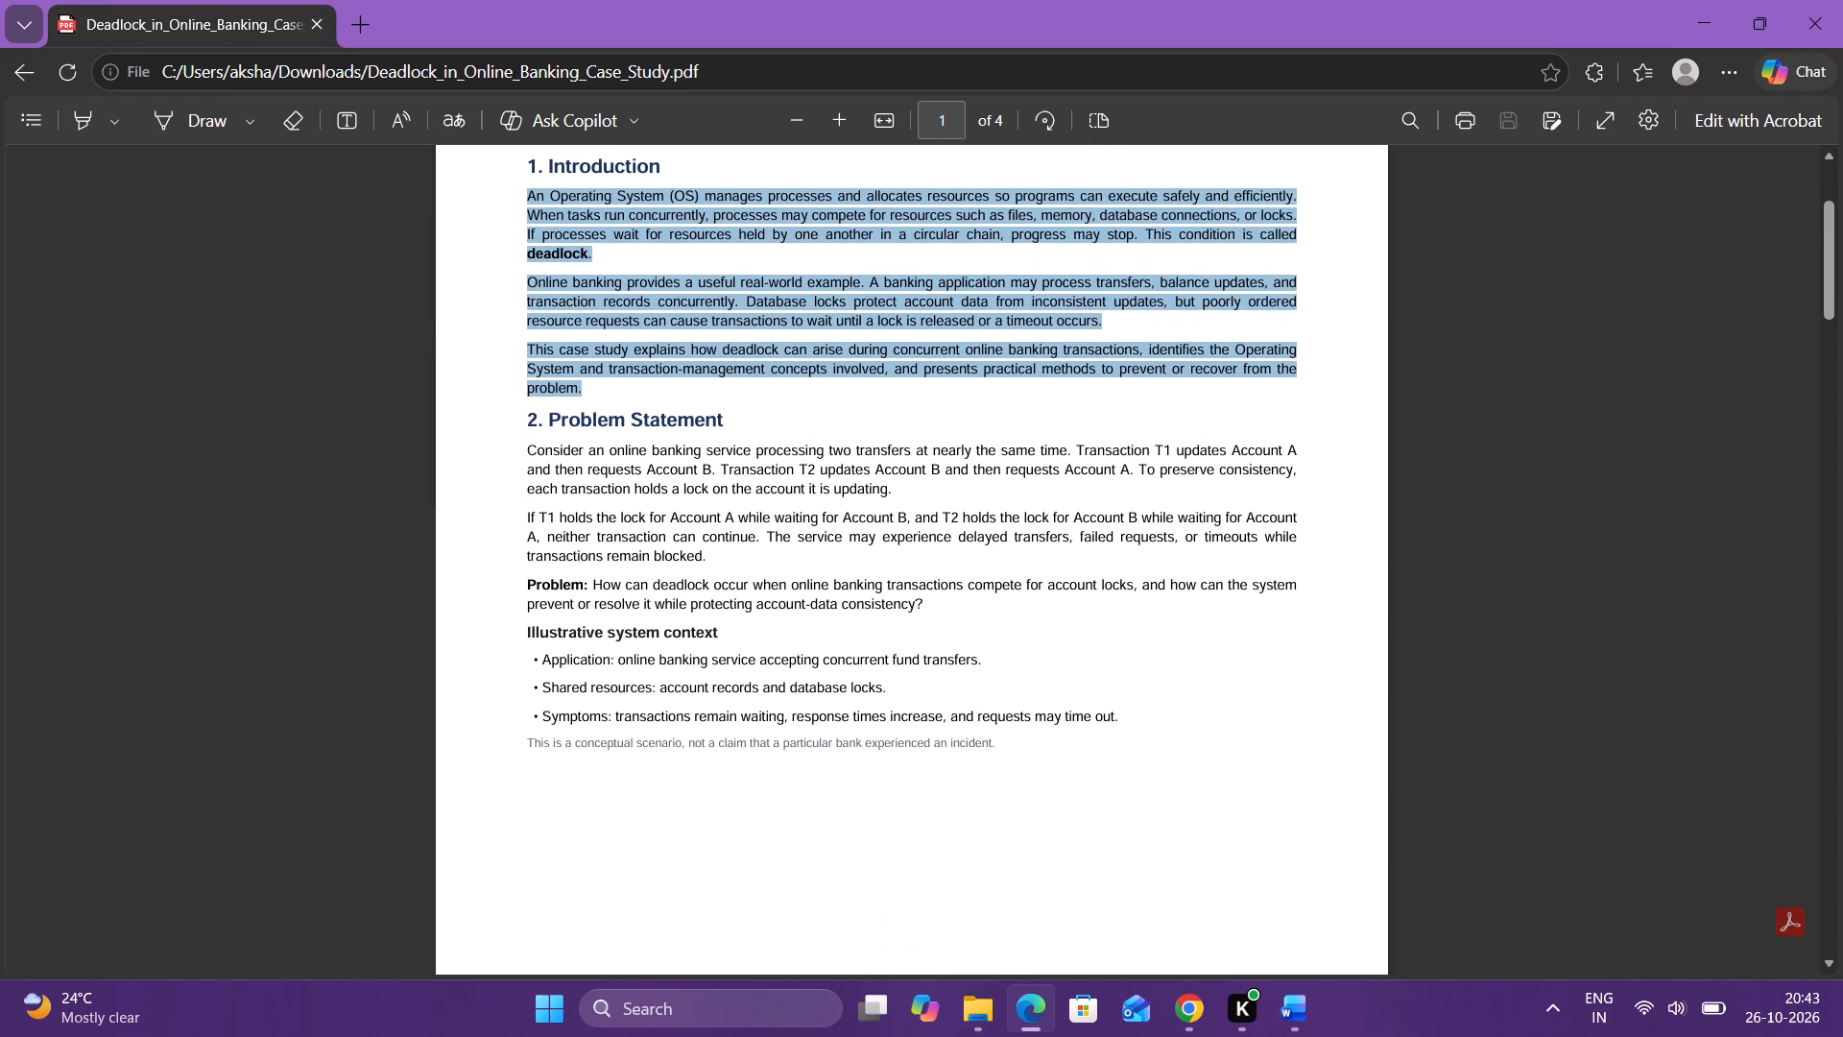
{"action": "left_click_drag", "start_coordinate": [526, 443], "coordinate": [703, 553]}
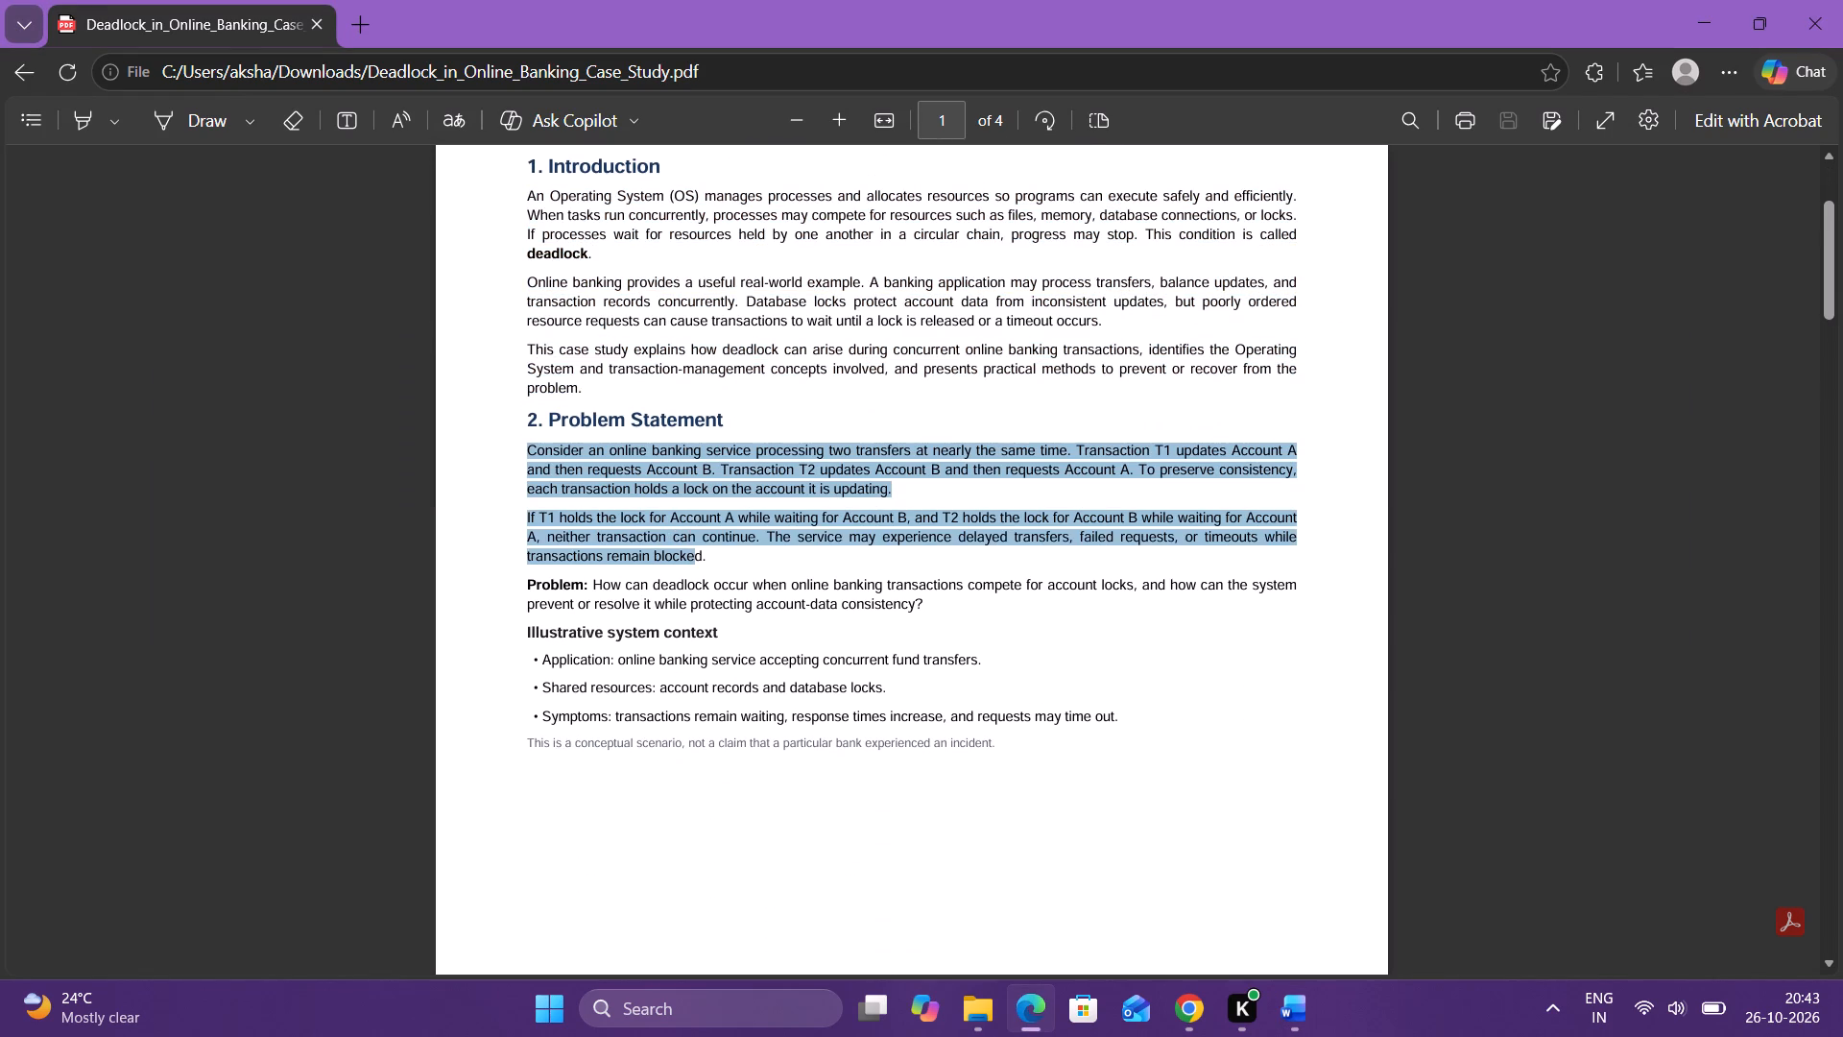
{"action": "left_click_drag", "start_coordinate": [703, 553], "coordinate": [708, 557]}
{"action": "key", "text": "alt+Tab"}
{"action": "scroll", "coordinate": [708, 557], "scroll_direction": "down", "scroll_amount": 5}
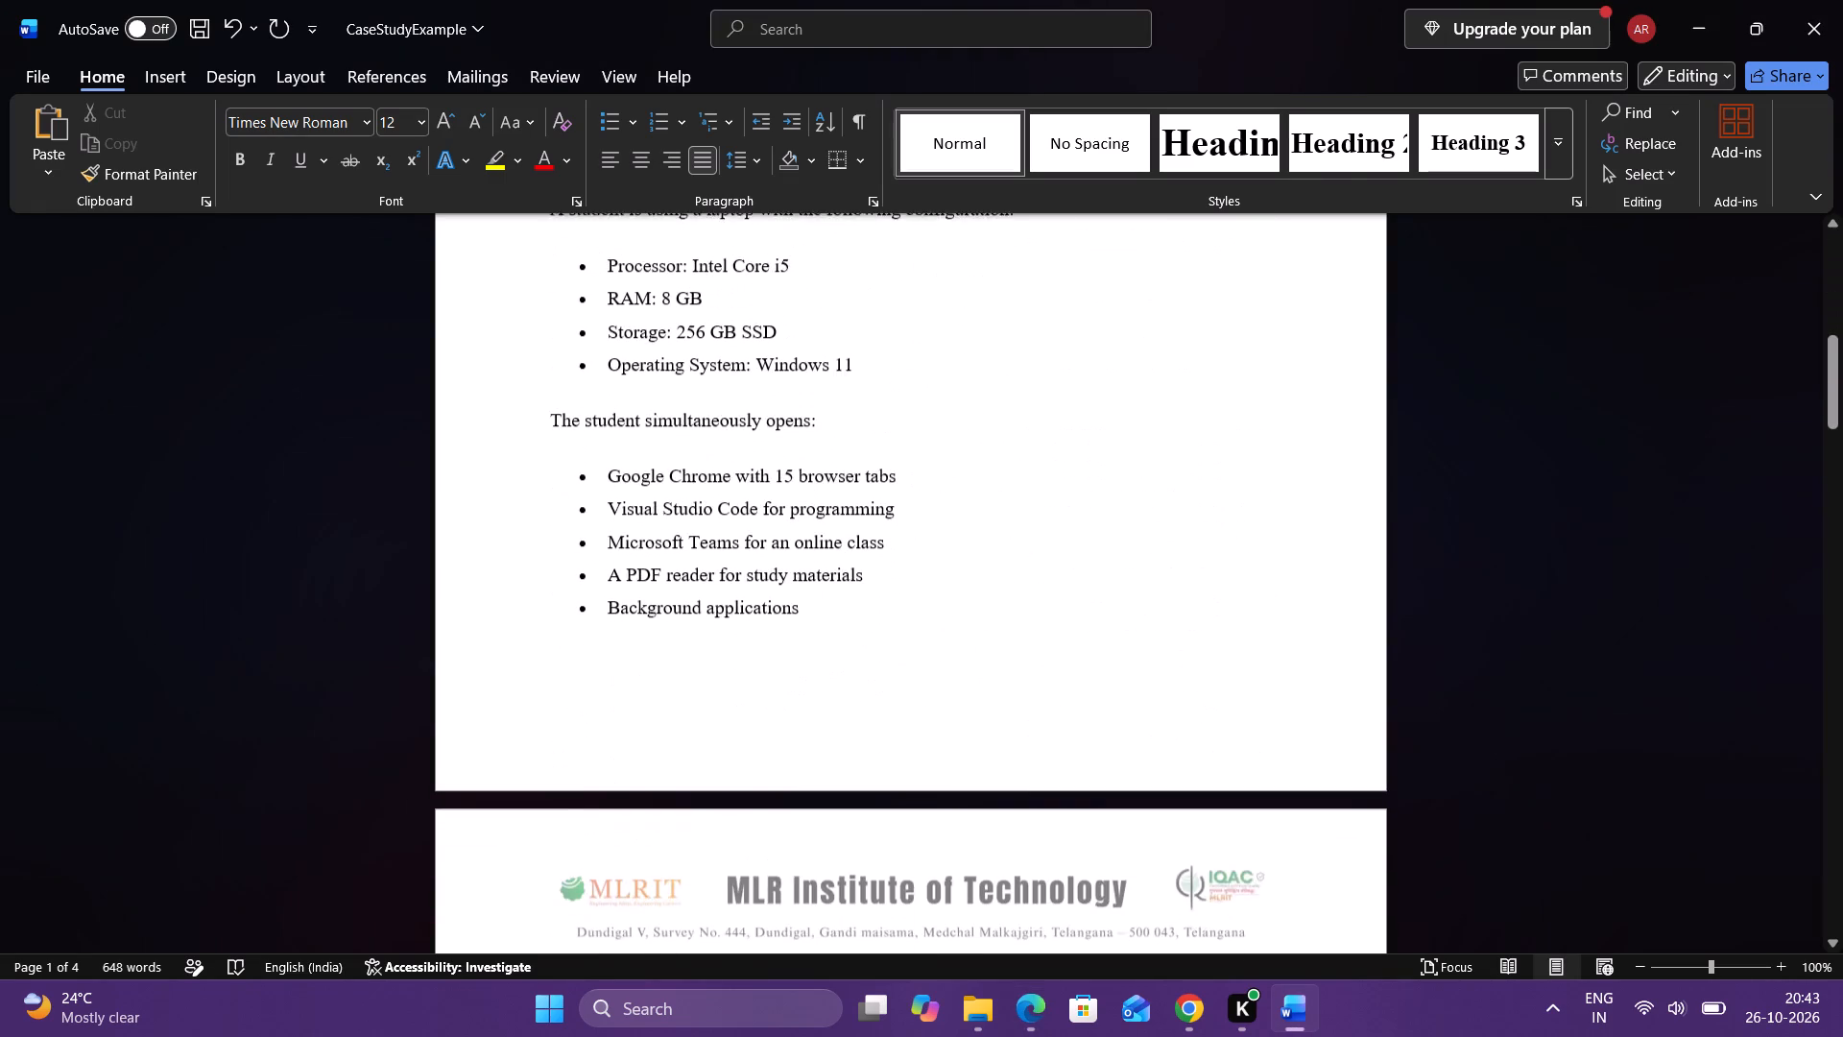
{"action": "scroll", "coordinate": [708, 557], "scroll_direction": "down", "scroll_amount": 4}
{"action": "scroll", "coordinate": [708, 557], "scroll_direction": "up", "scroll_amount": 1}
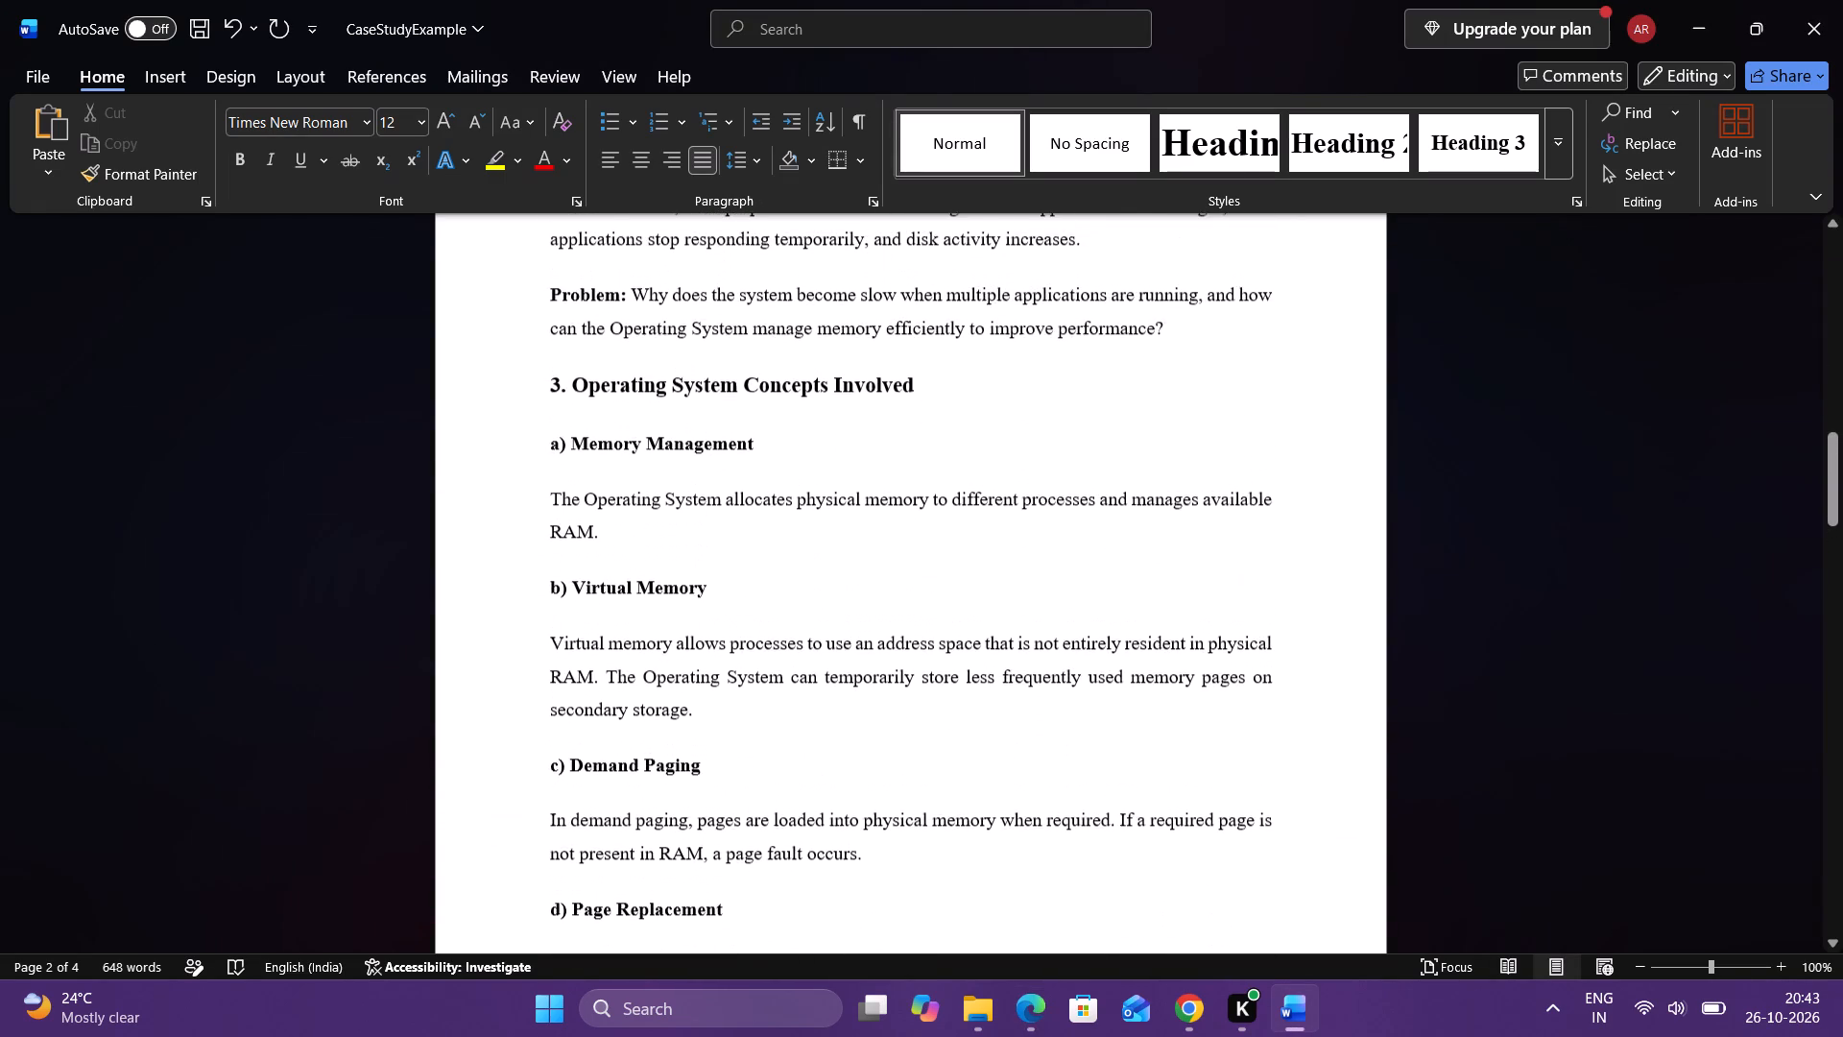
{"action": "key", "text": "alt+Tab"}
{"action": "scroll", "coordinate": [727, 623], "scroll_direction": "down", "scroll_amount": 4}
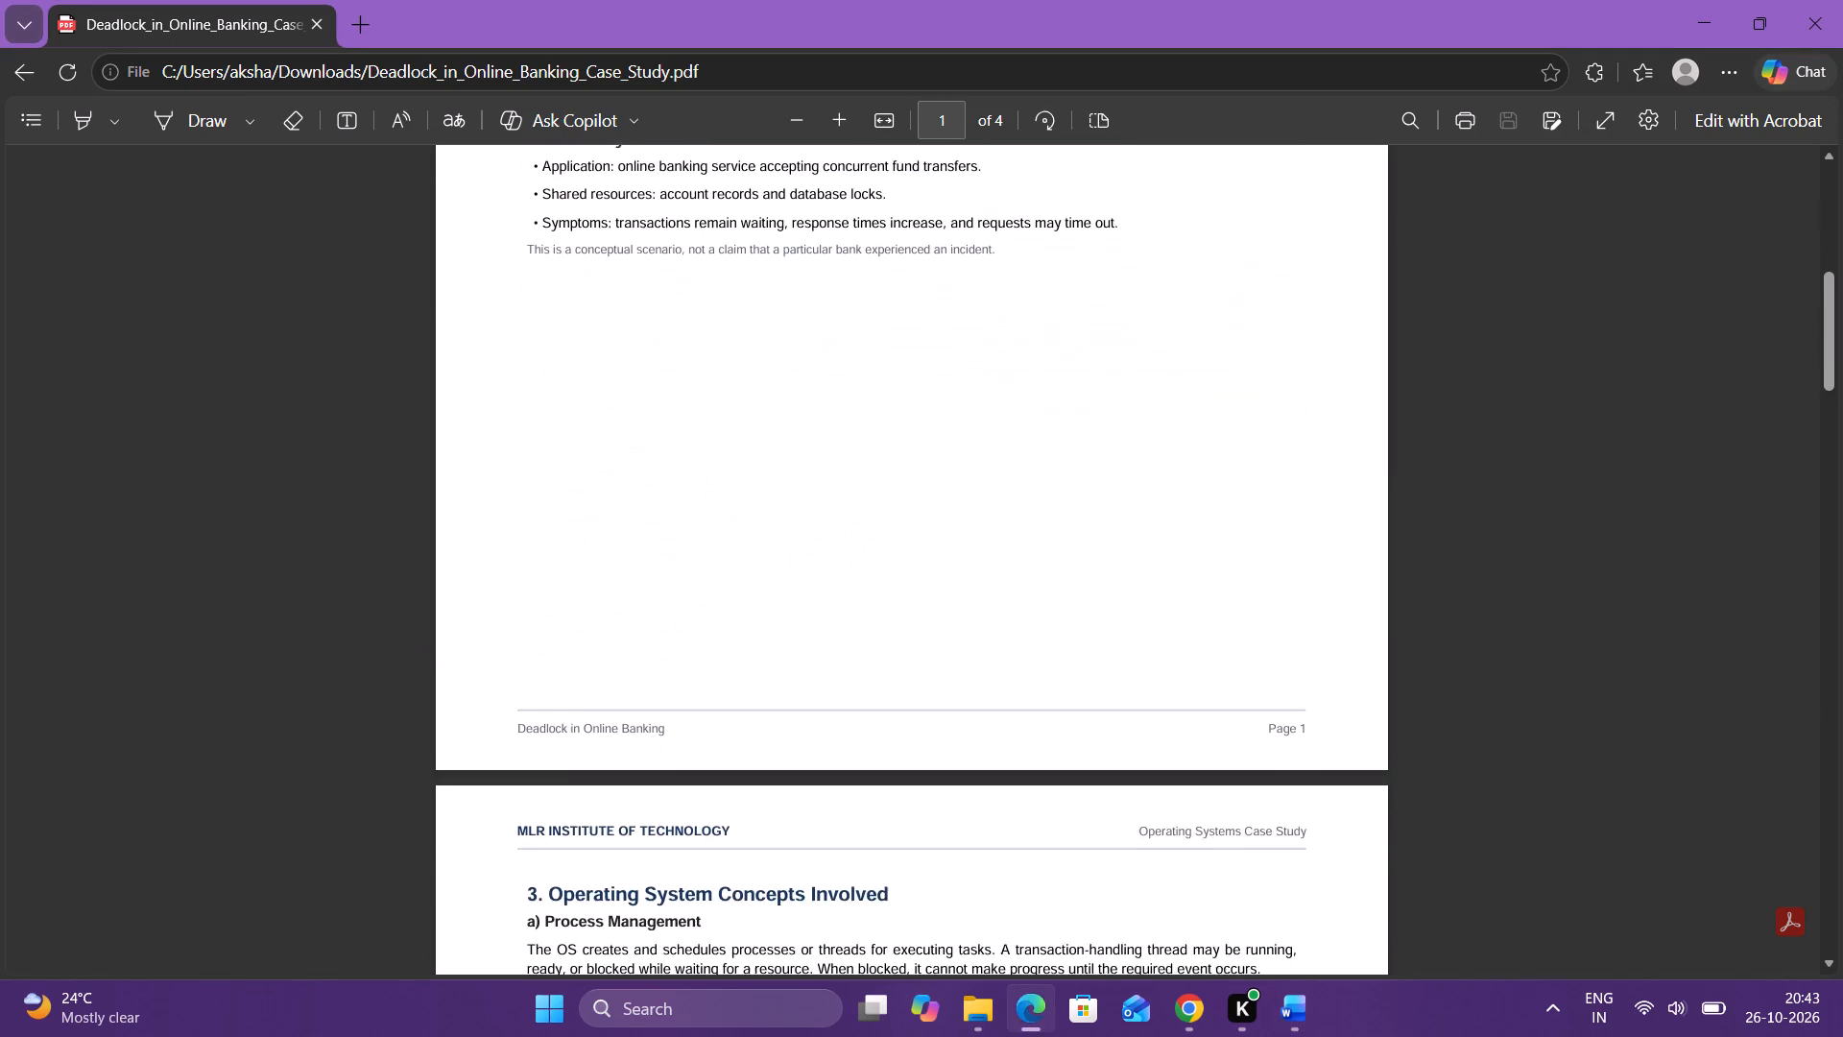
{"action": "scroll", "coordinate": [727, 623], "scroll_direction": "up", "scroll_amount": 1}
{"action": "key", "text": "alt+Tab"}
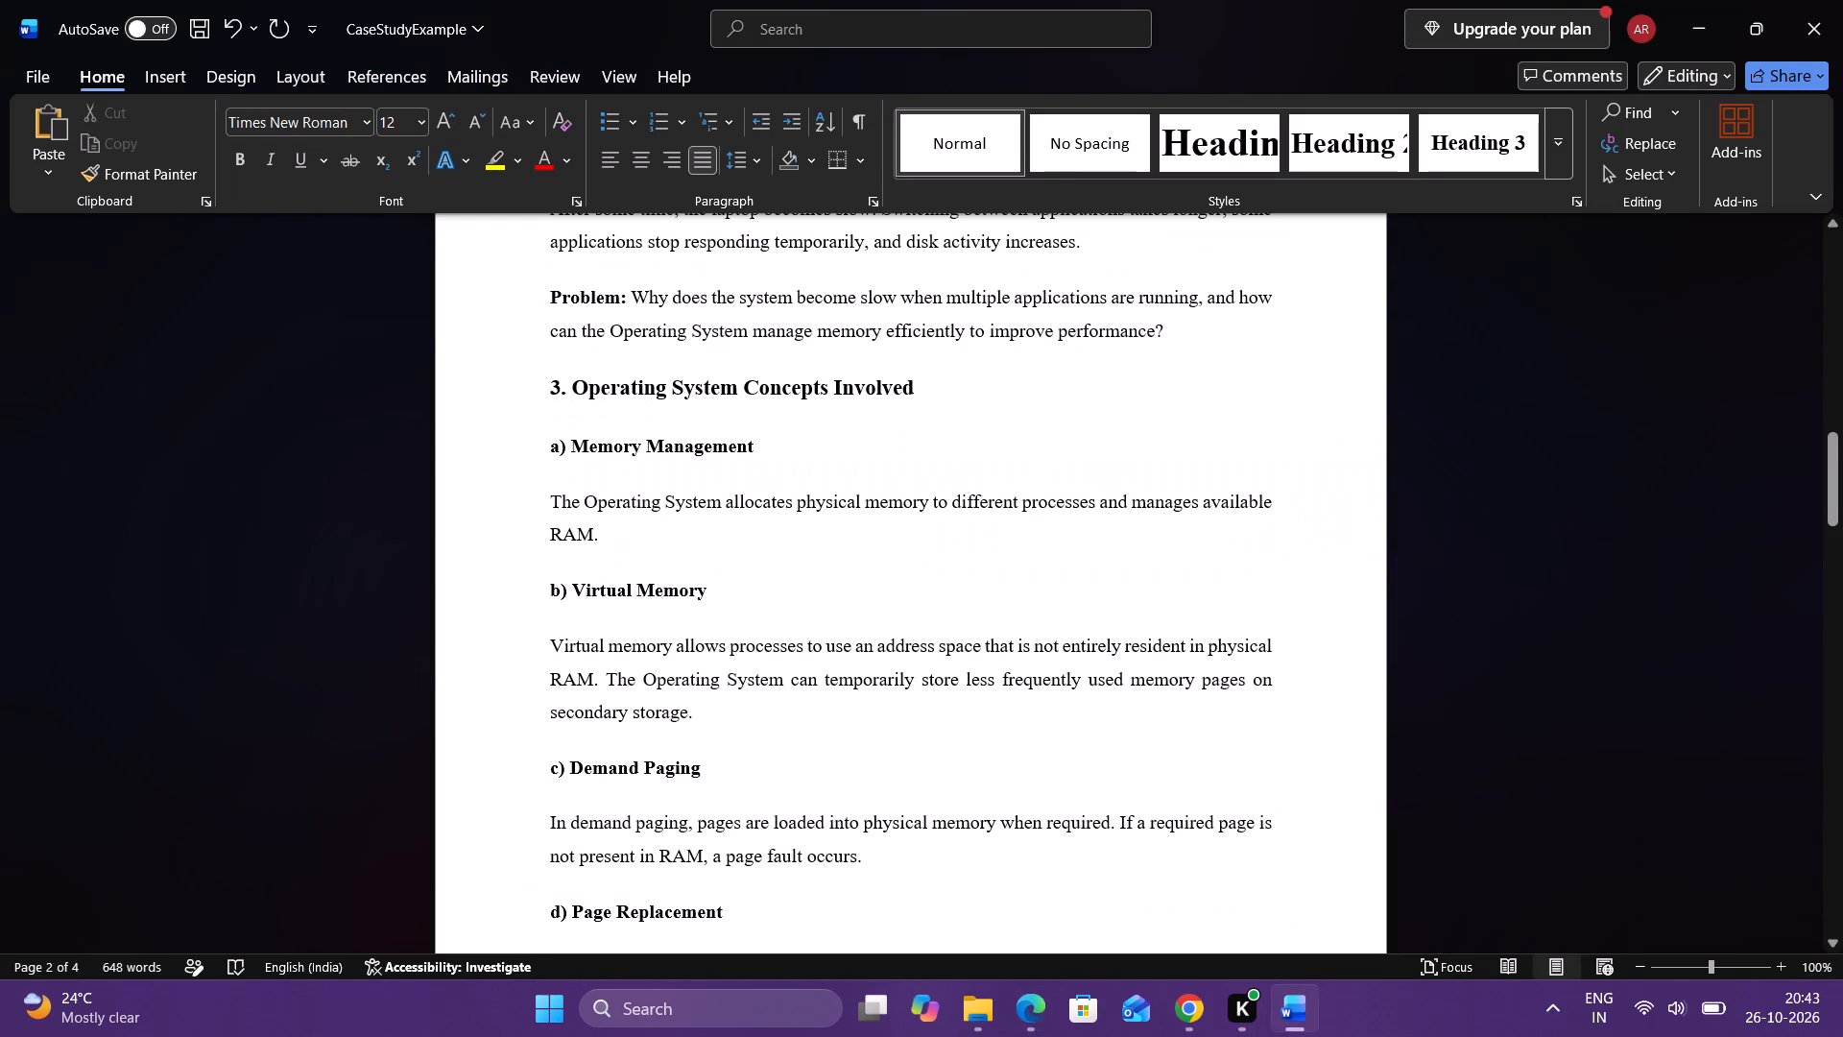
{"action": "scroll", "coordinate": [727, 623], "scroll_direction": "up", "scroll_amount": 2}
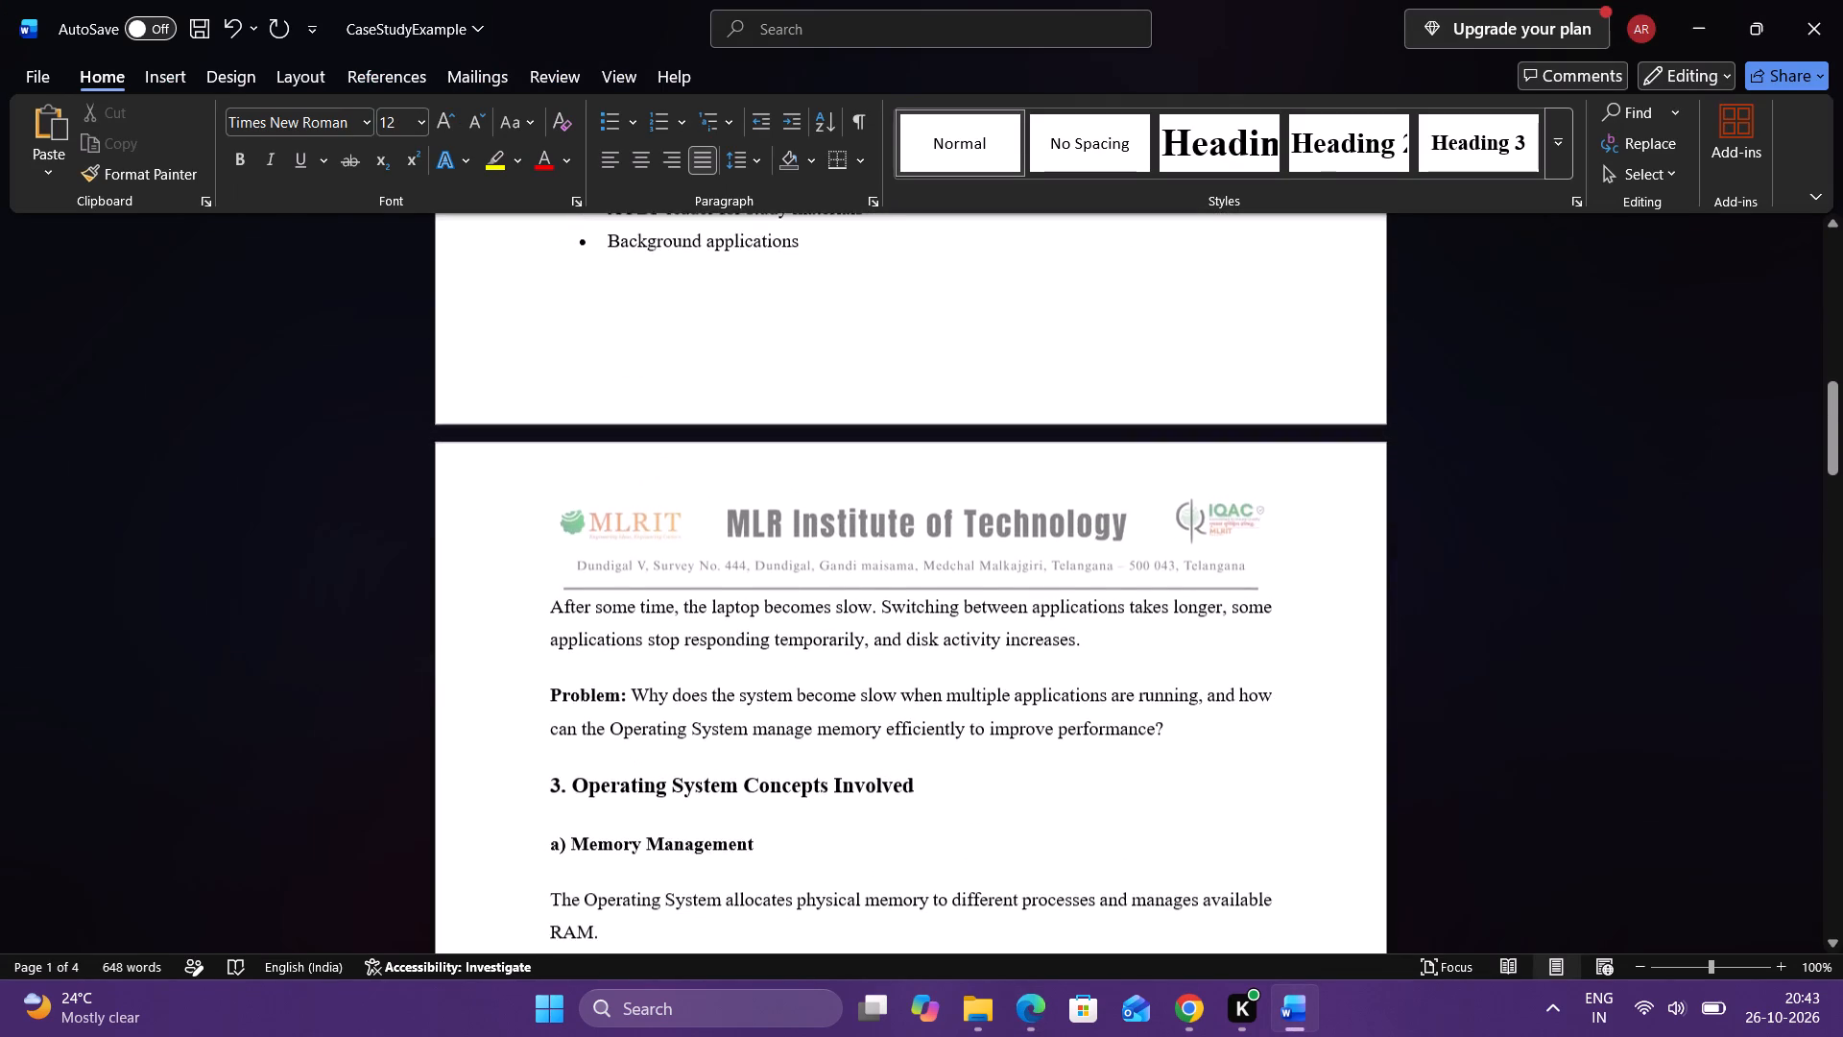
{"action": "key", "text": "alt+Tab"}
{"action": "scroll", "coordinate": [727, 623], "scroll_direction": "down", "scroll_amount": 1}
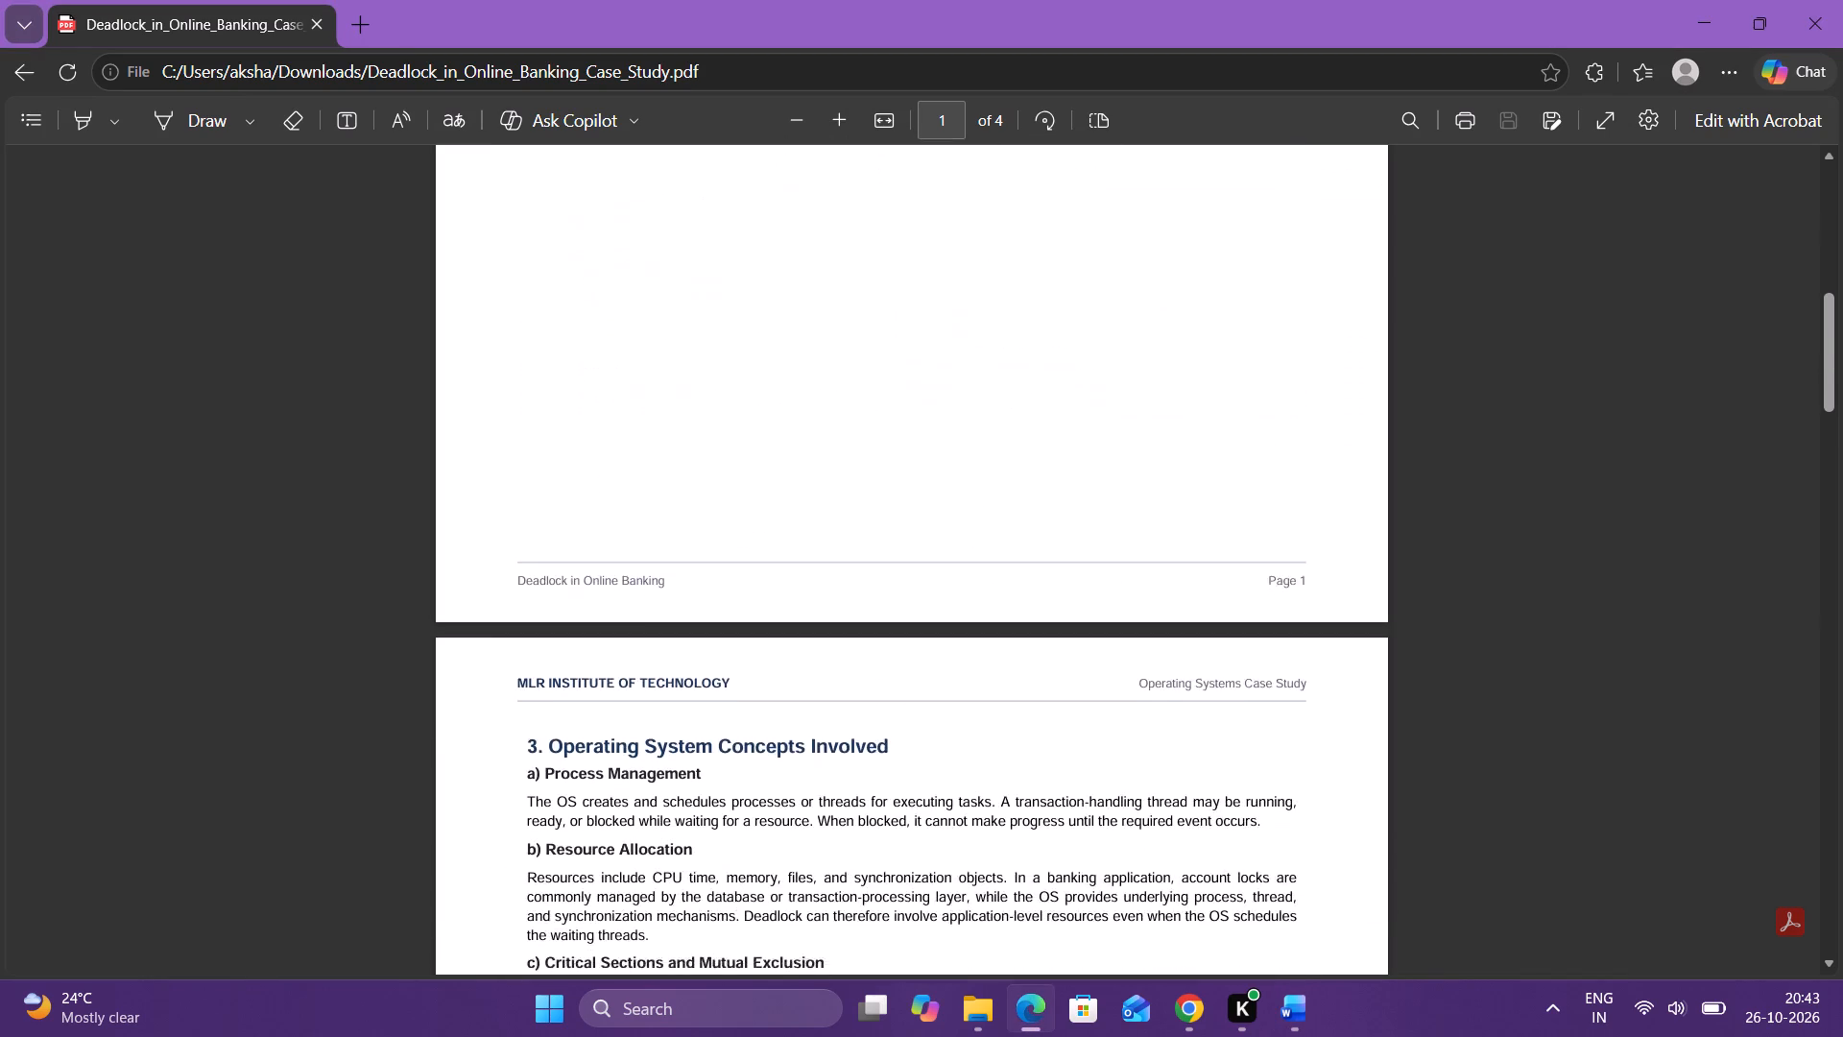
{"action": "scroll", "coordinate": [727, 623], "scroll_direction": "up", "scroll_amount": 1}
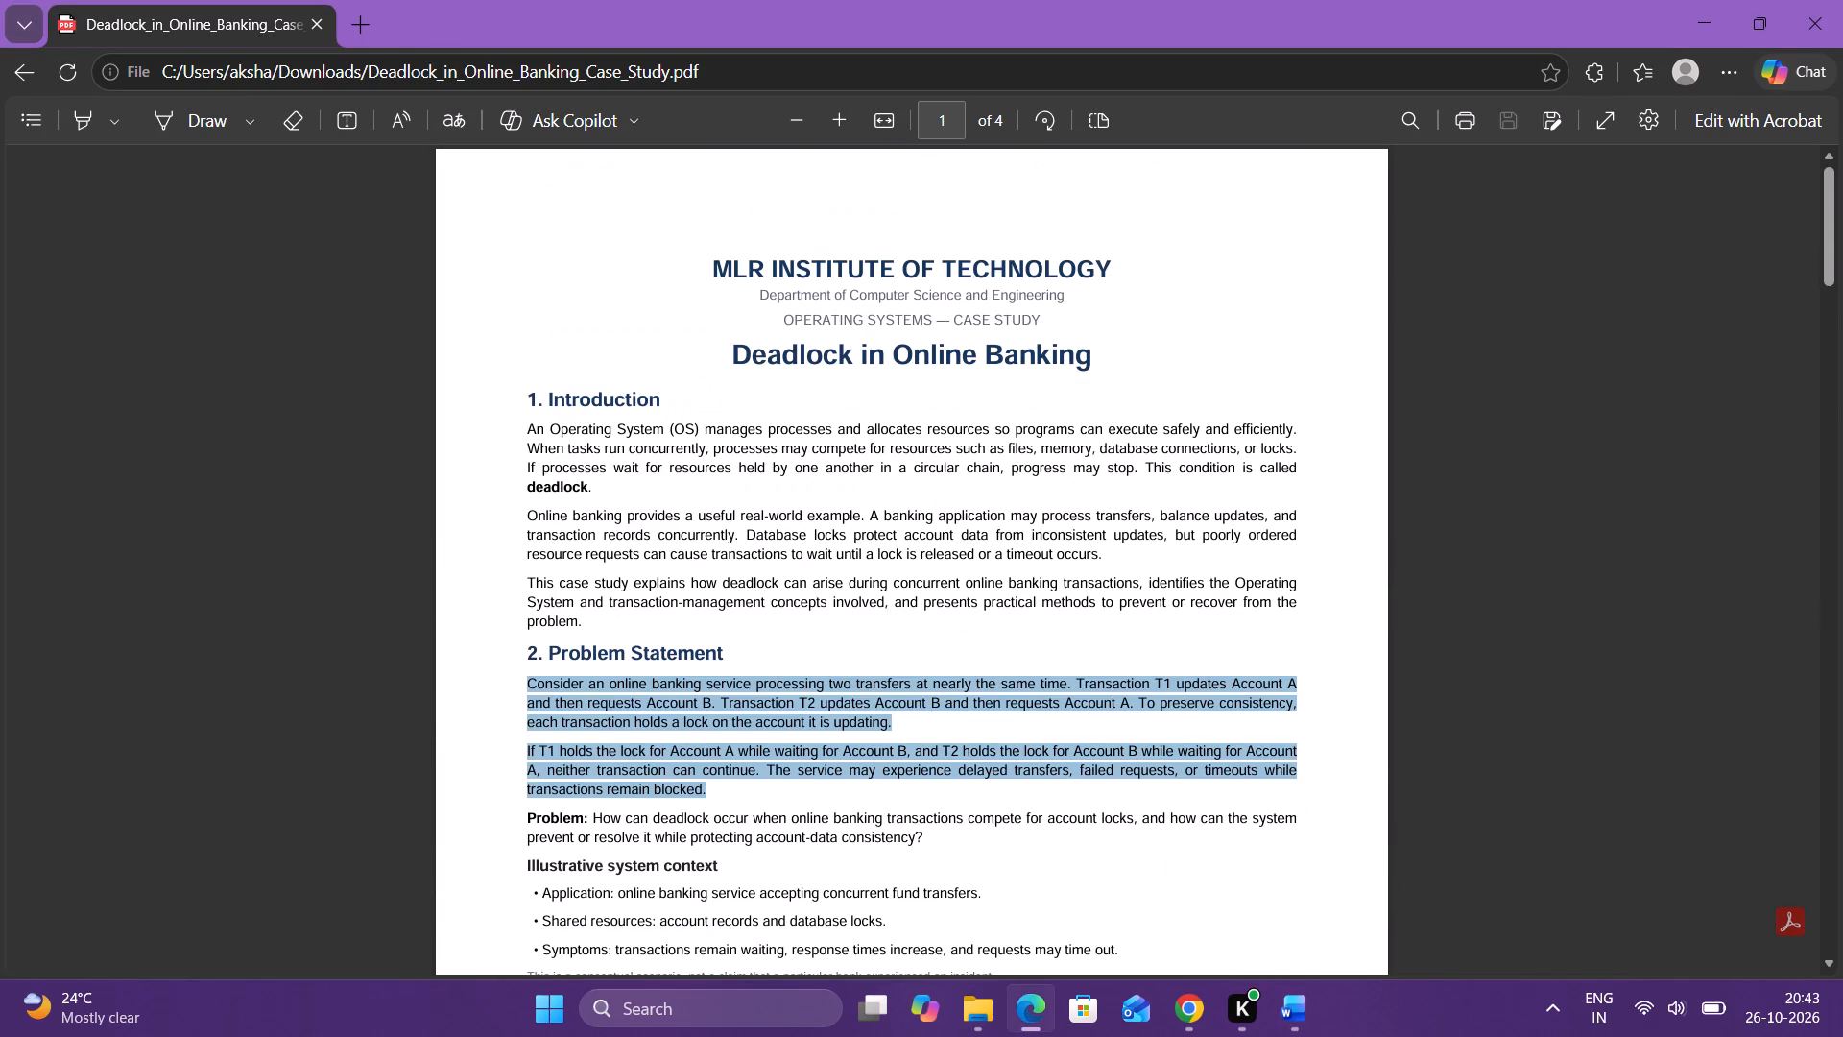
{"action": "scroll", "coordinate": [634, 626], "scroll_direction": "down", "scroll_amount": 1}
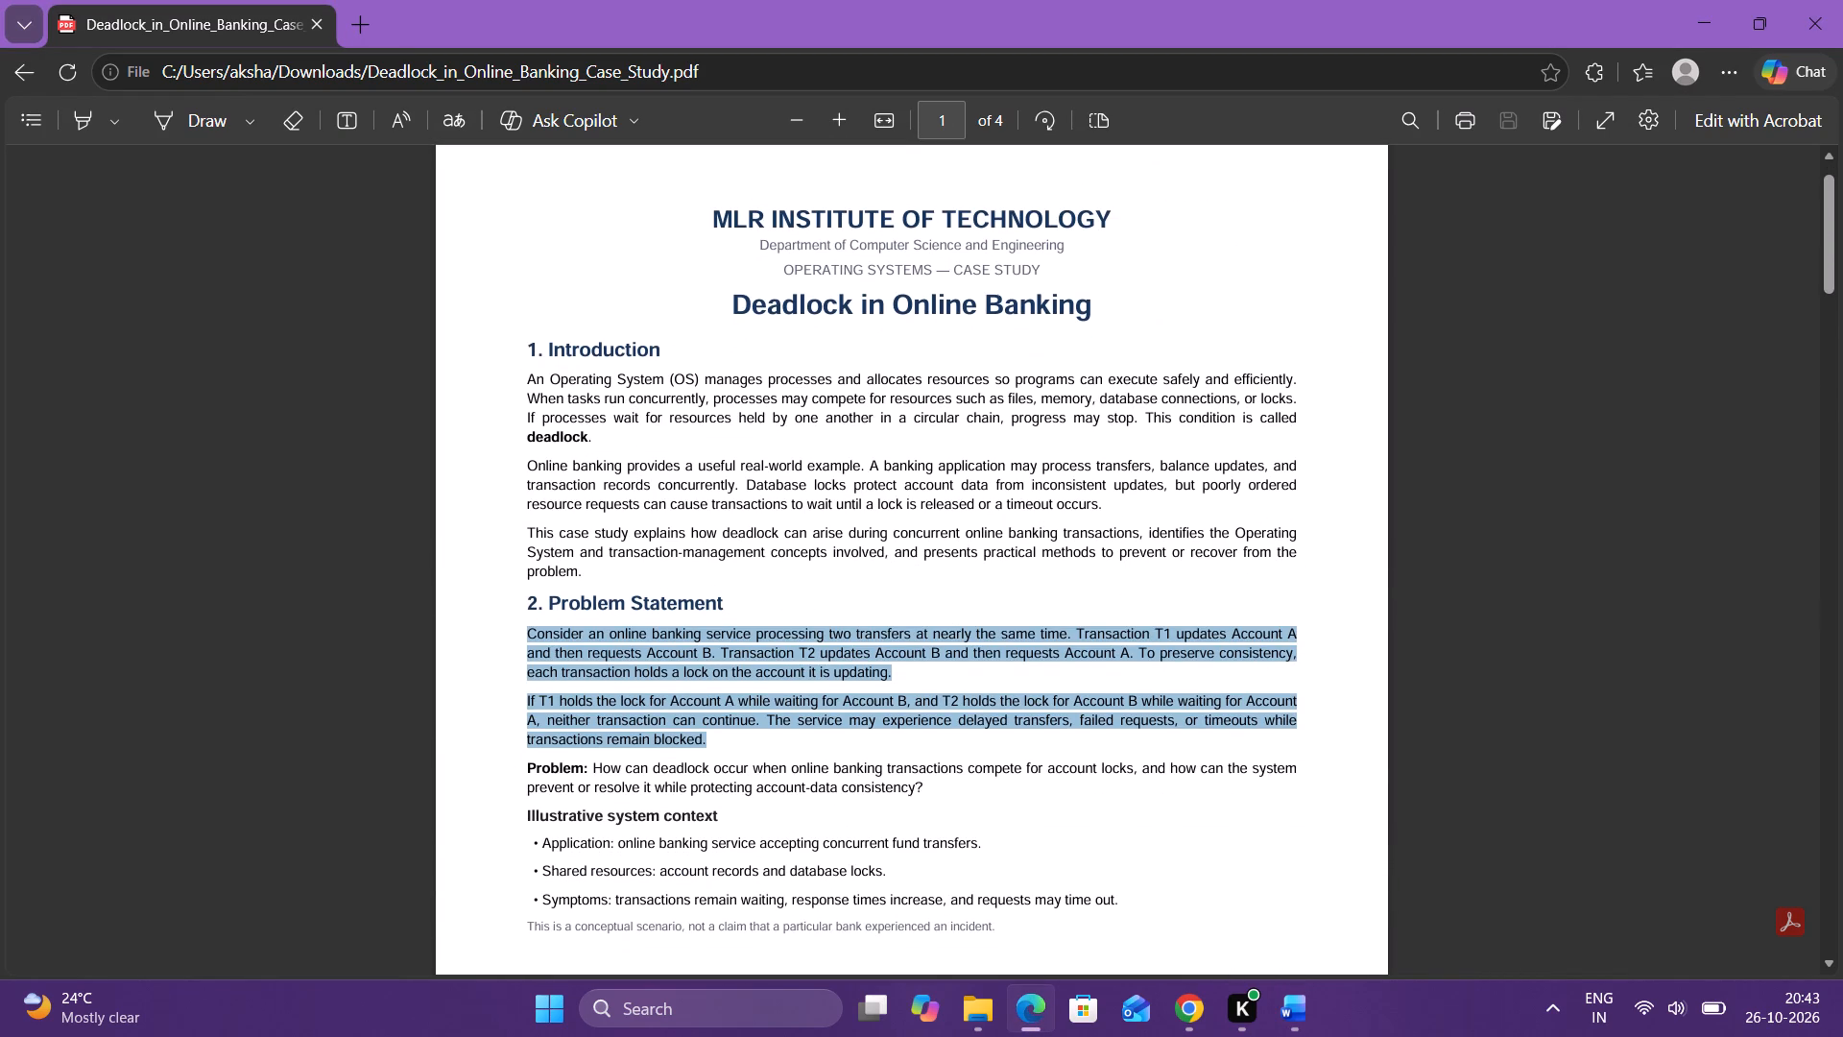
Copy the PDF's Problem Statement text from "Consider an online banking service" through the end of the "Problem:" question.
{"action": "left_click", "coordinate": [522, 626]}
{"action": "left_click_drag", "start_coordinate": [522, 626], "coordinate": [796, 748]}
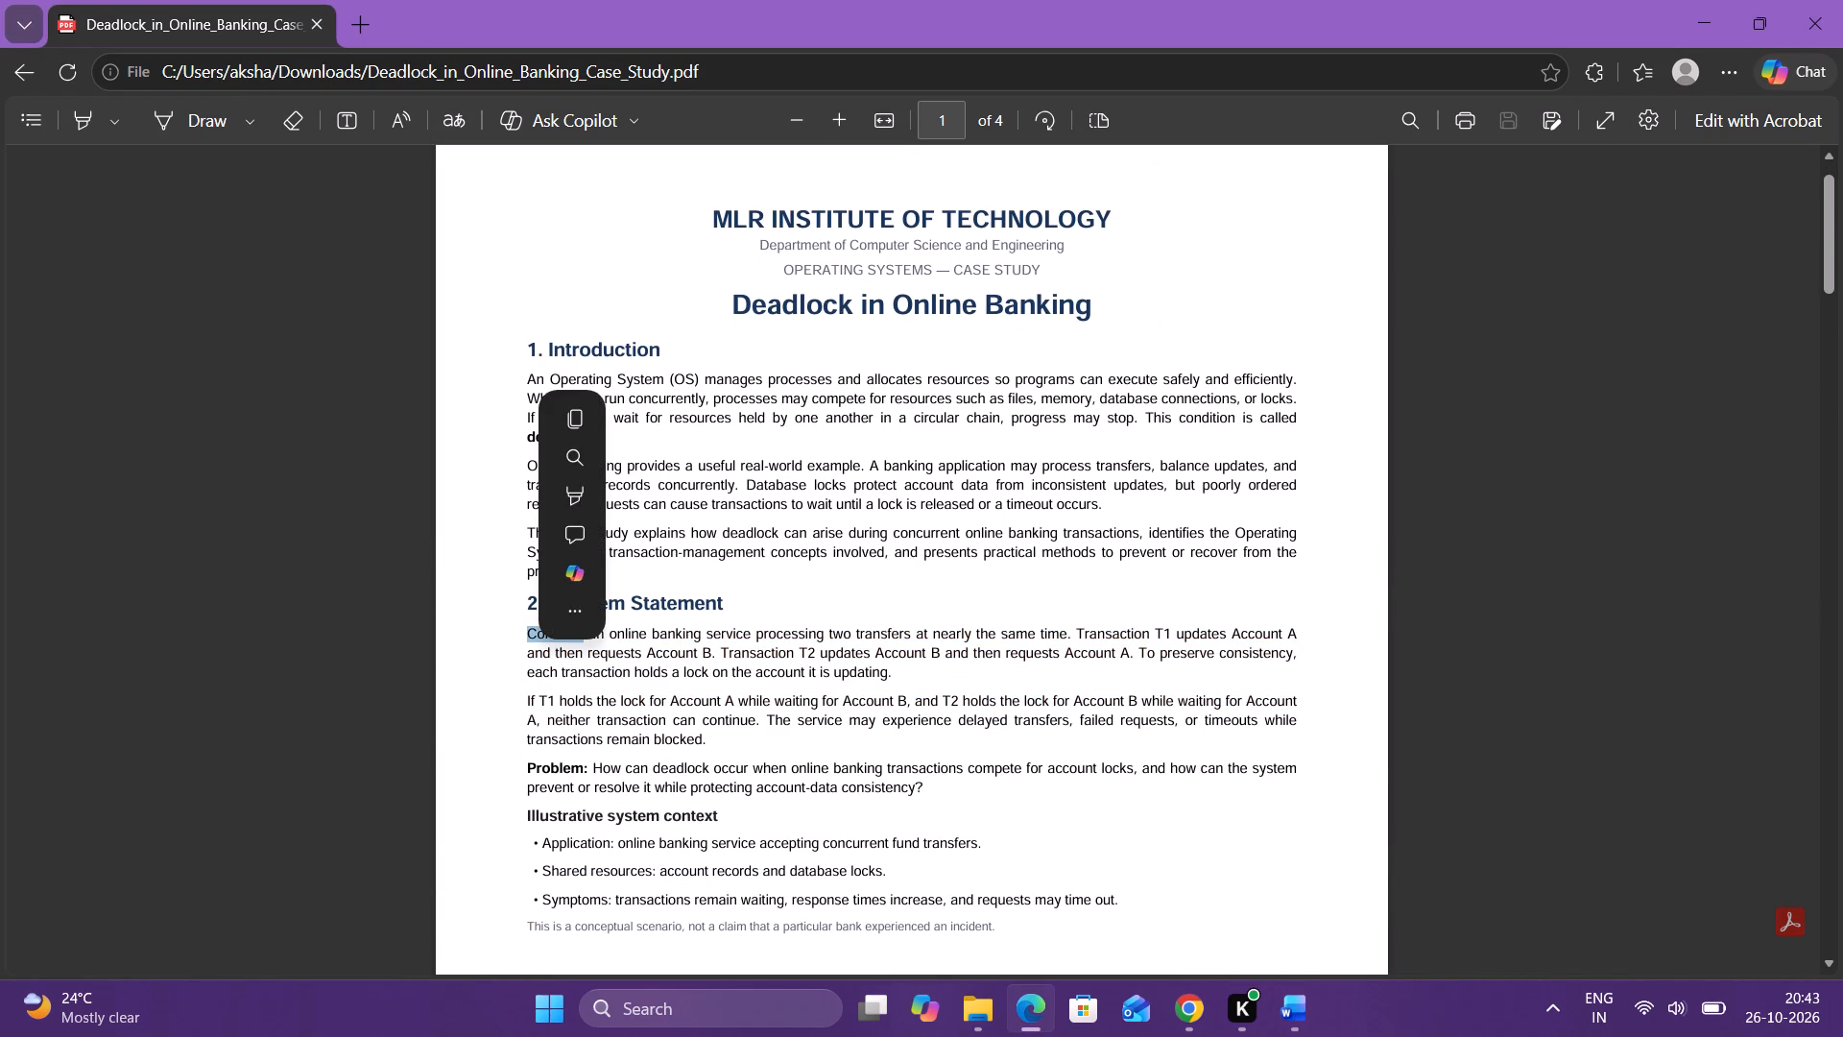
{"action": "left_click", "coordinate": [525, 669]}
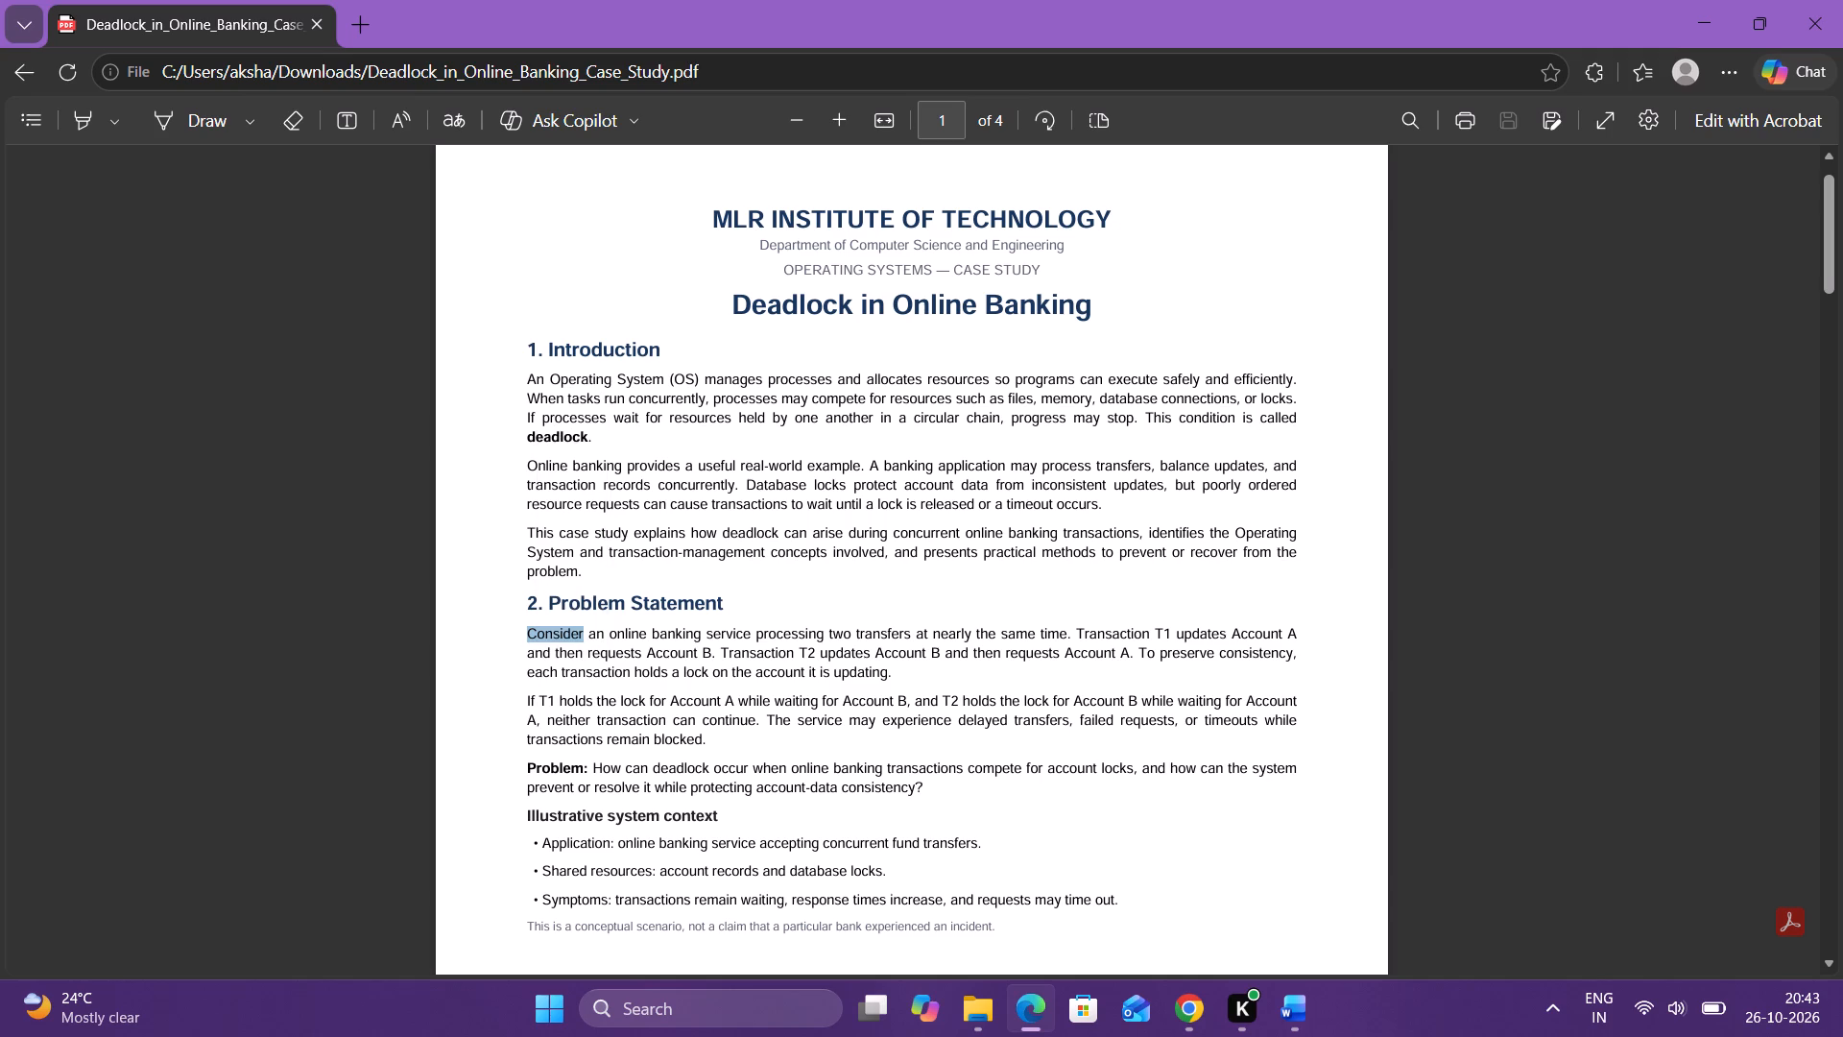
{"action": "left_click_drag", "start_coordinate": [521, 630], "coordinate": [956, 785]}
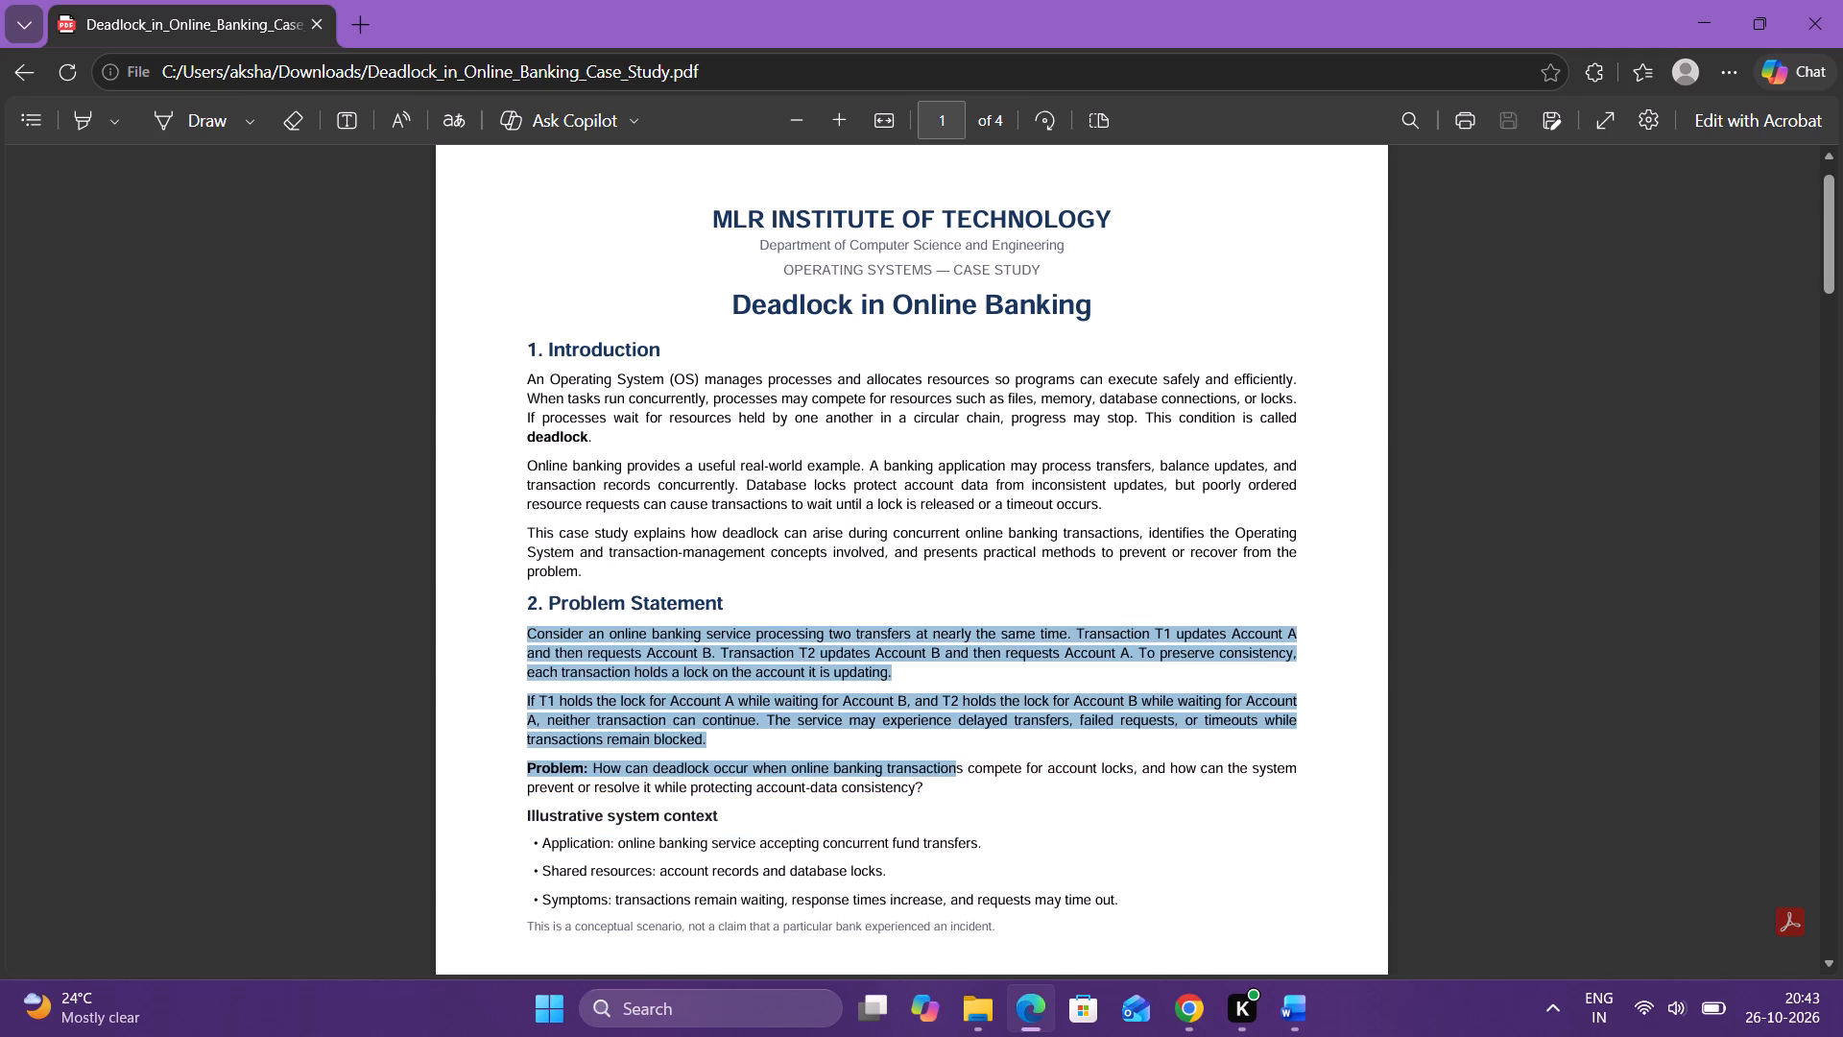
{"action": "left_click_drag", "start_coordinate": [956, 785], "coordinate": [932, 786]}
{"action": "key", "text": "ctrl+c"}
In the Word document, replace the laptop text under "2. Problem Statement", including its Problem question, with the copied text.
{"action": "key", "text": "alt+Tab"}
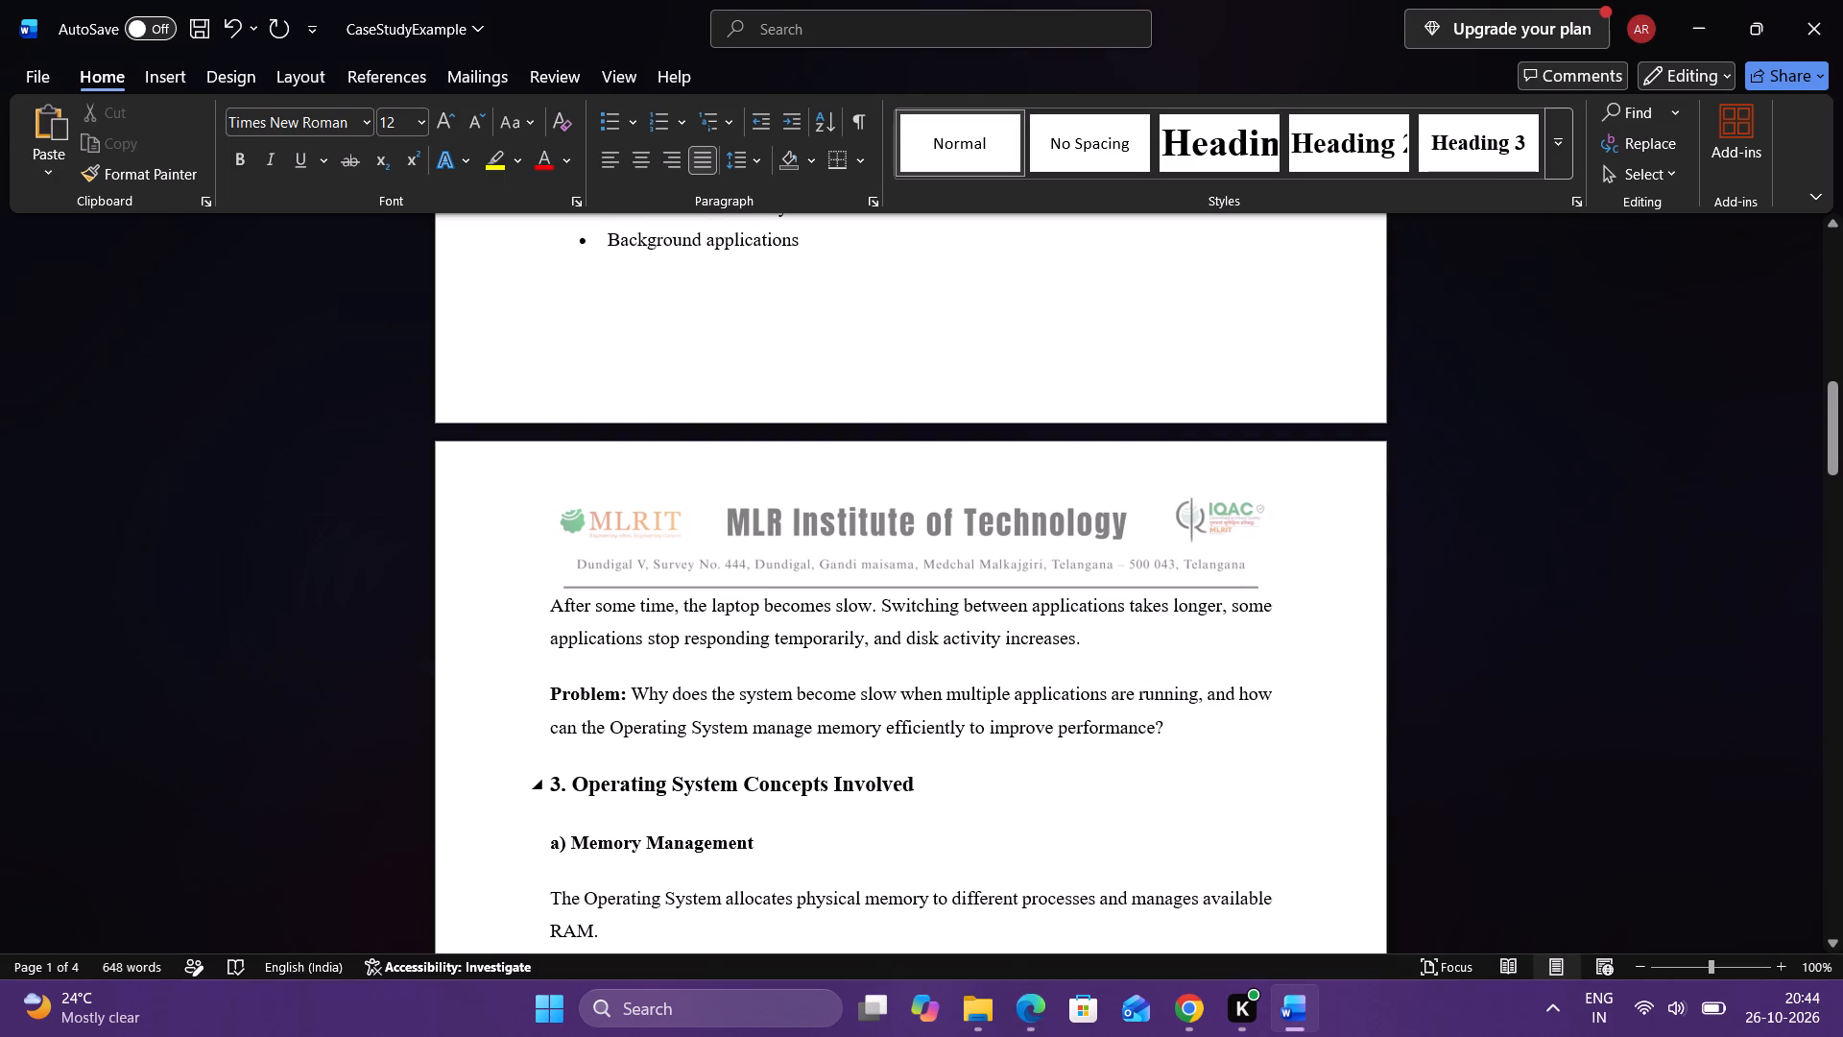
{"action": "scroll", "coordinate": [754, 777], "scroll_direction": "up", "scroll_amount": 3}
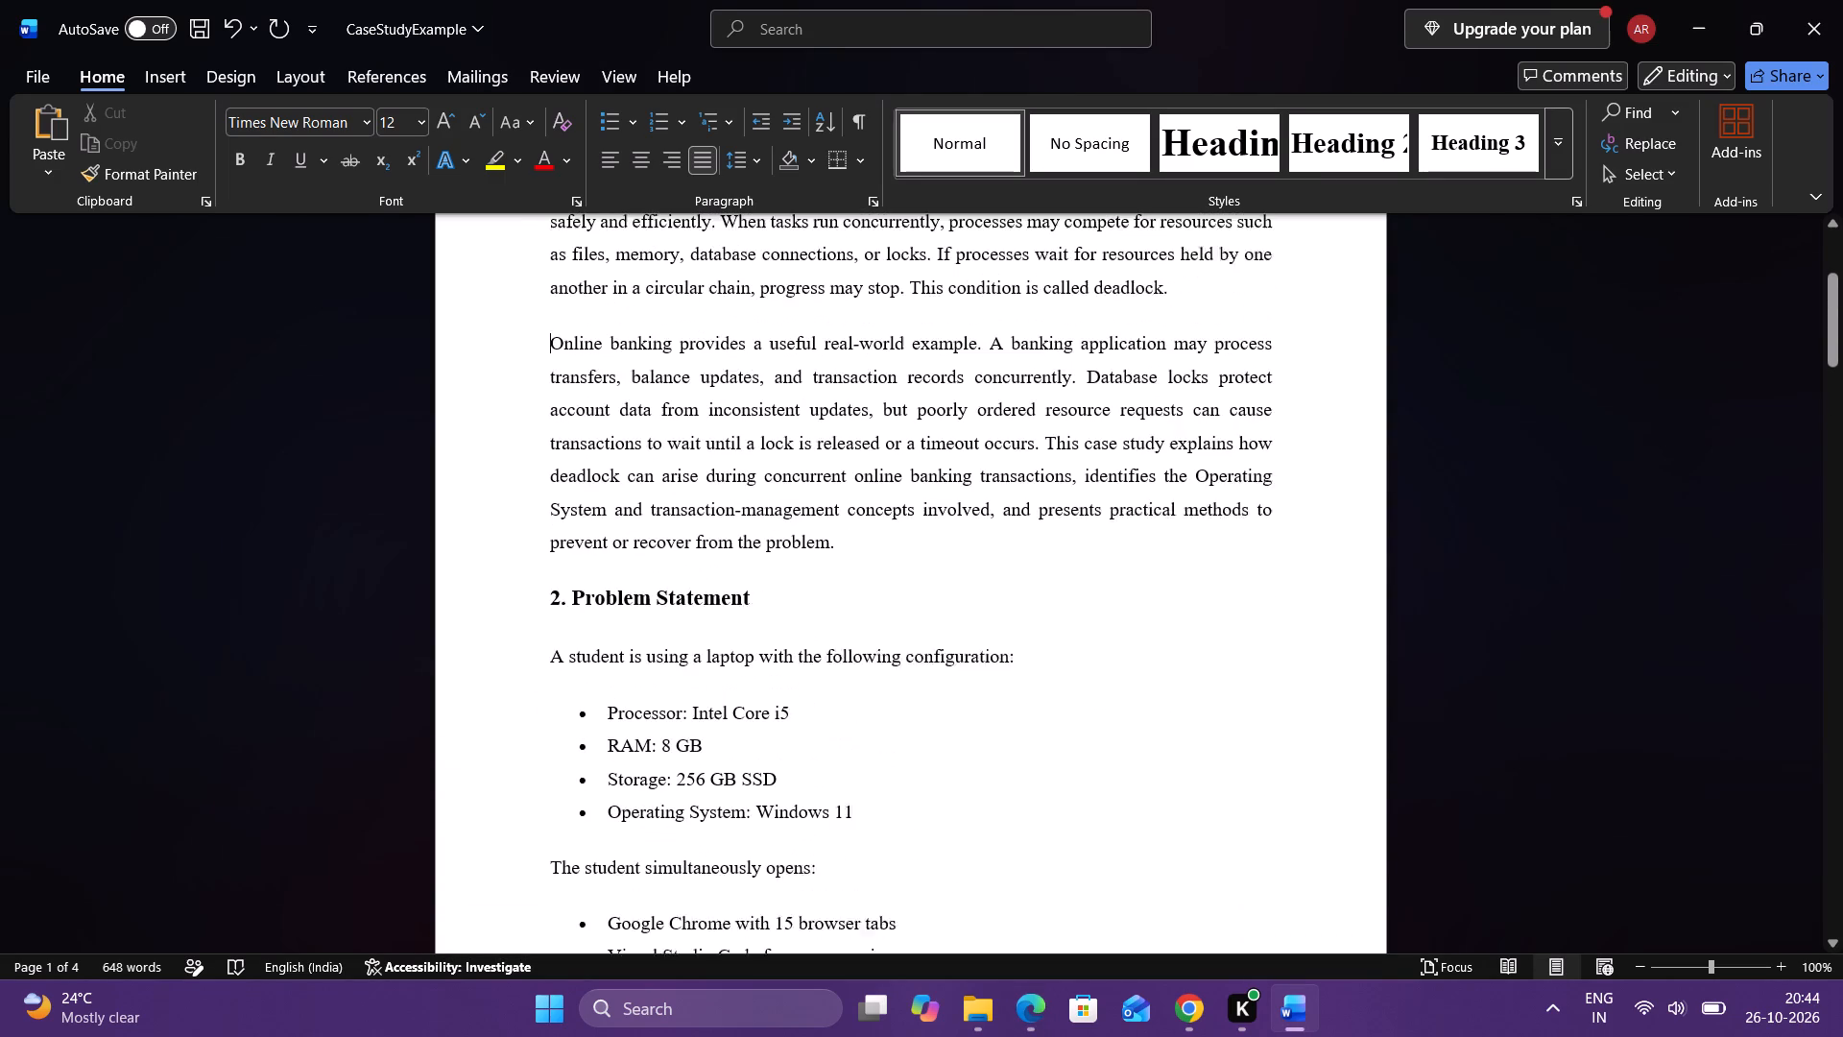
{"action": "scroll", "coordinate": [754, 777], "scroll_direction": "up", "scroll_amount": 1}
{"action": "left_click_drag", "start_coordinate": [543, 689], "coordinate": [826, 877]}
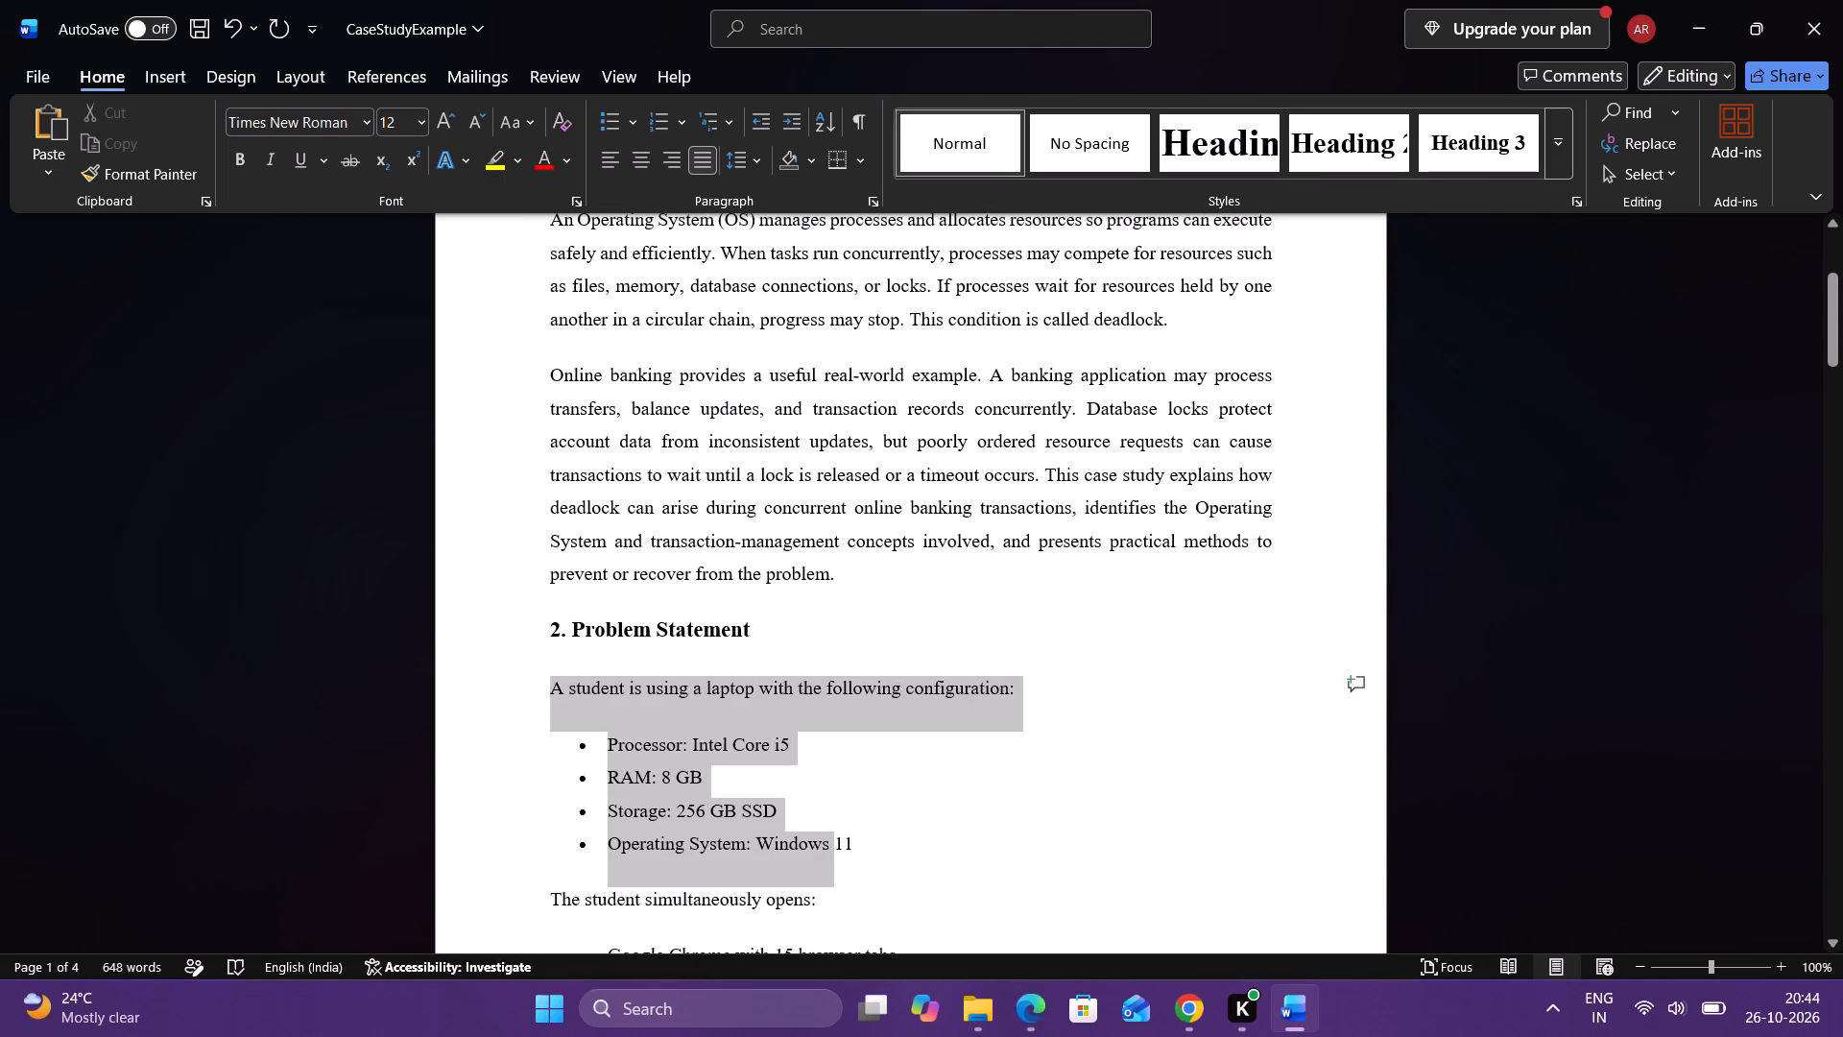
{"action": "left_click_drag", "start_coordinate": [826, 877], "coordinate": [1042, 860]}
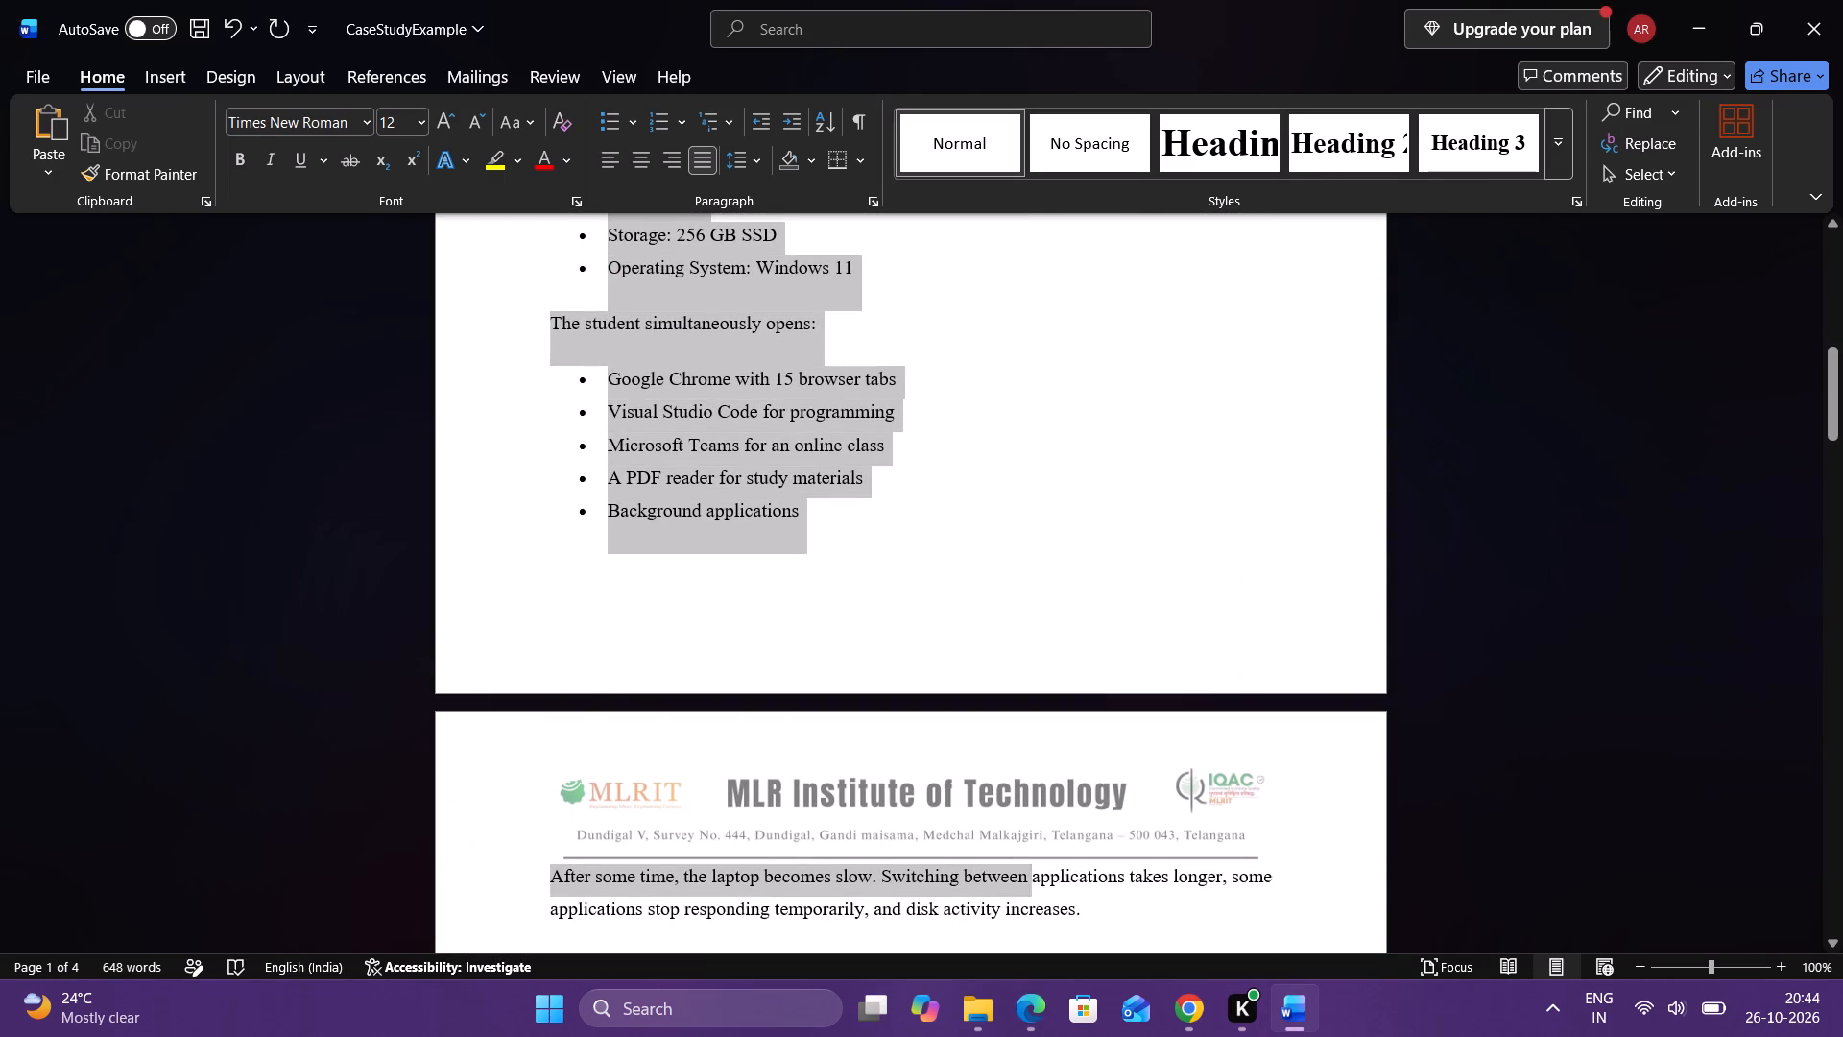
{"action": "left_click_drag", "start_coordinate": [1042, 860], "coordinate": [1132, 724]}
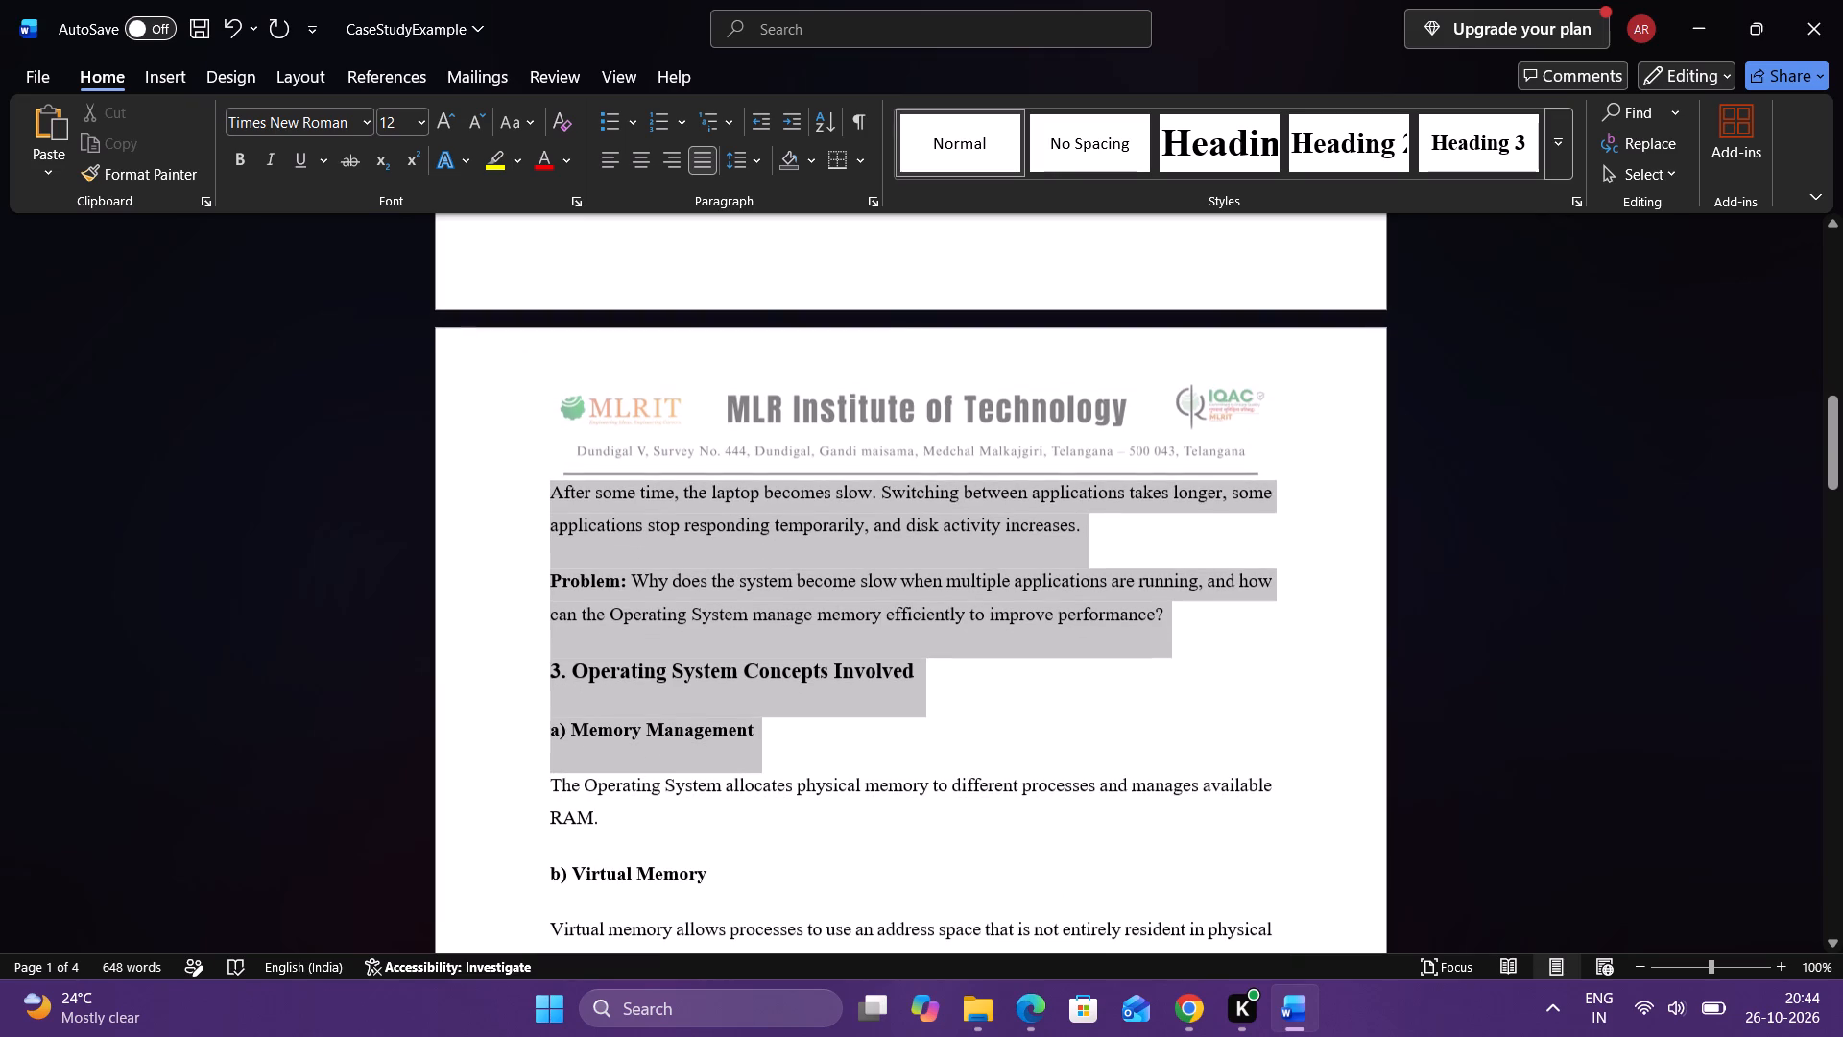
{"action": "left_click_drag", "start_coordinate": [1132, 724], "coordinate": [1168, 620]}
{"action": "key", "text": "ctrl+v"}
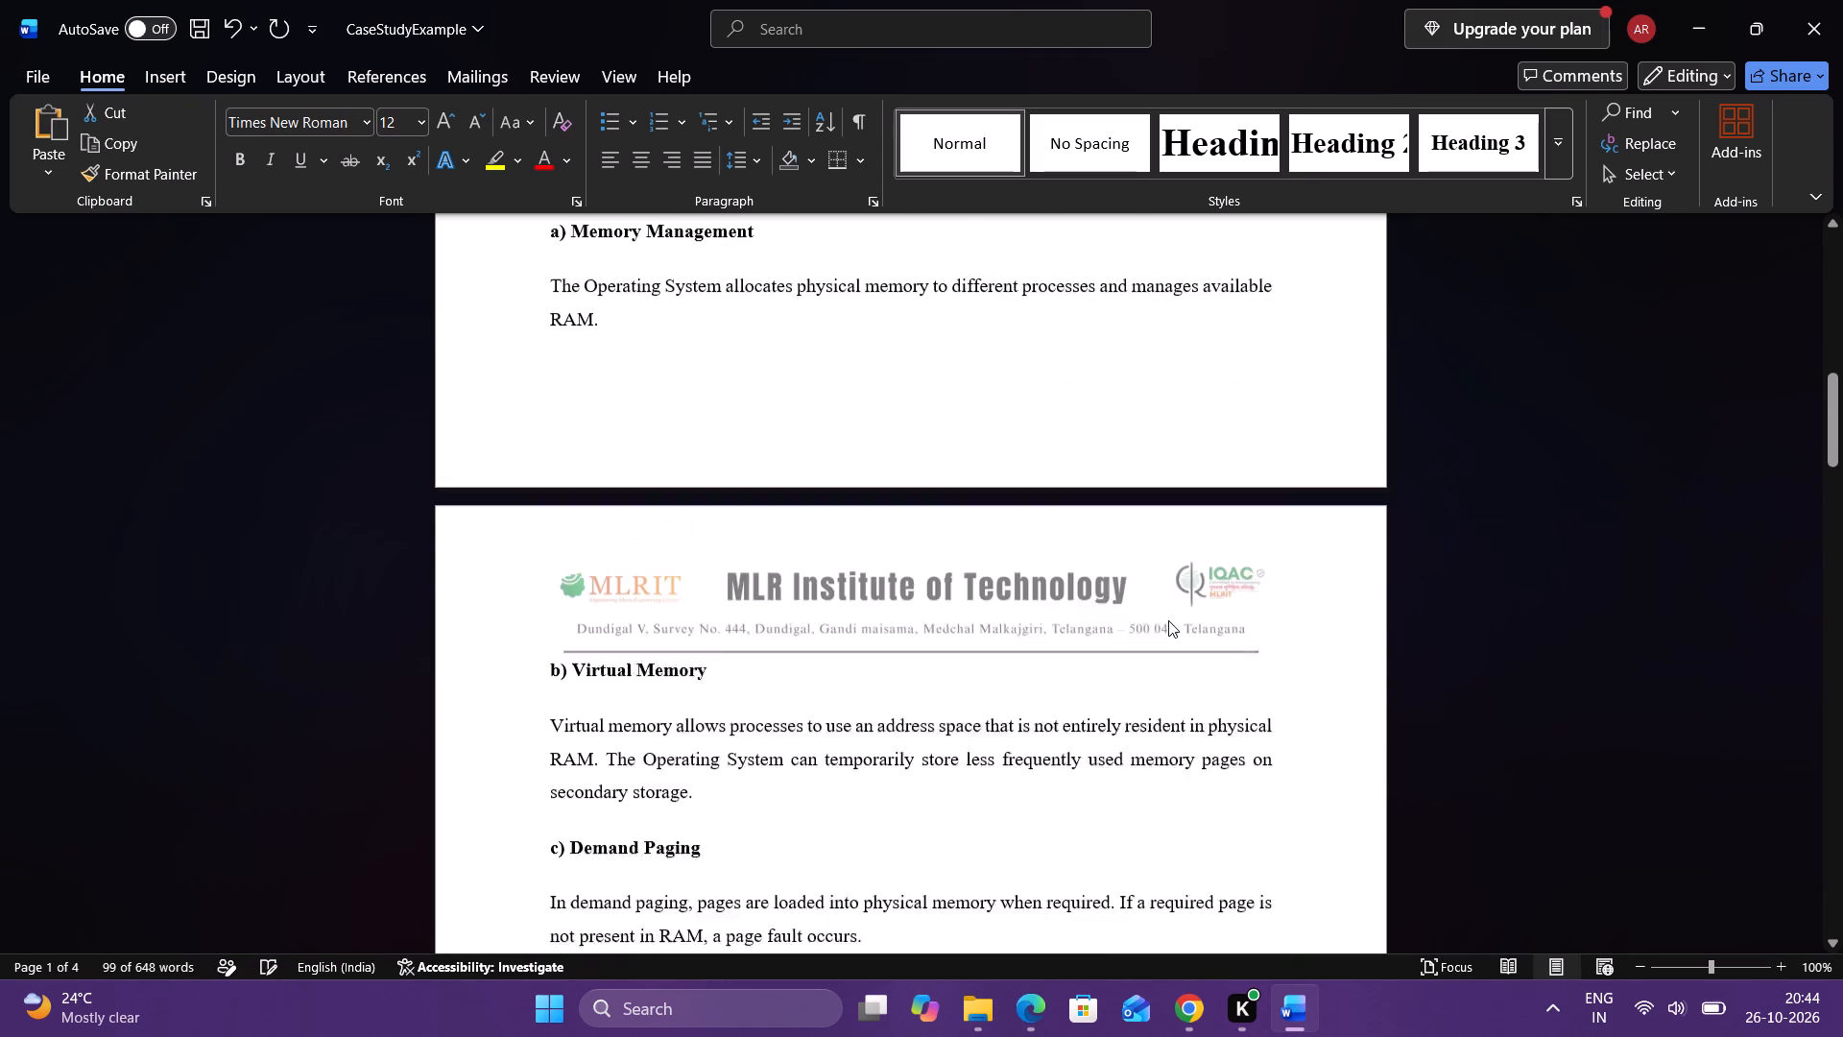
Move the "3. Operating System Concepts Involved" heading onto its own line after the Problem Statement text.
{"action": "scroll", "coordinate": [1168, 620], "scroll_direction": "up", "scroll_amount": 2}
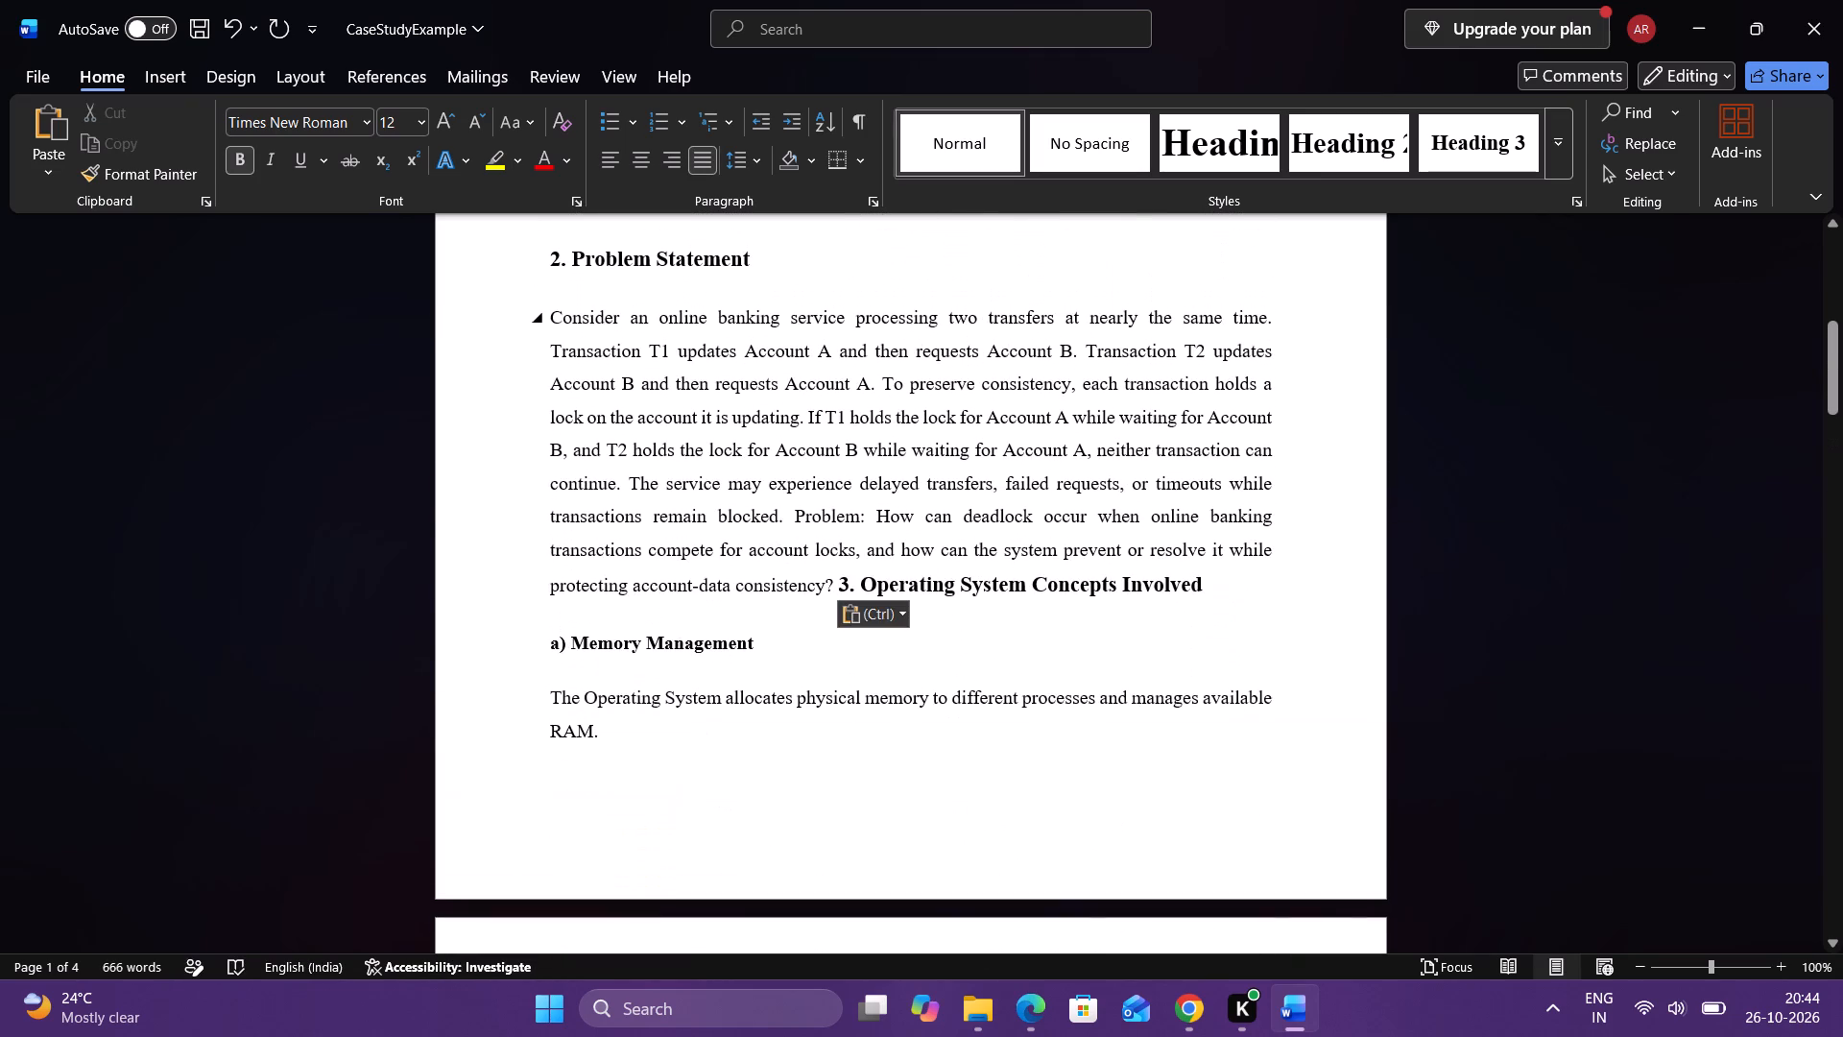
{"action": "scroll", "coordinate": [1168, 620], "scroll_direction": "up", "scroll_amount": 1}
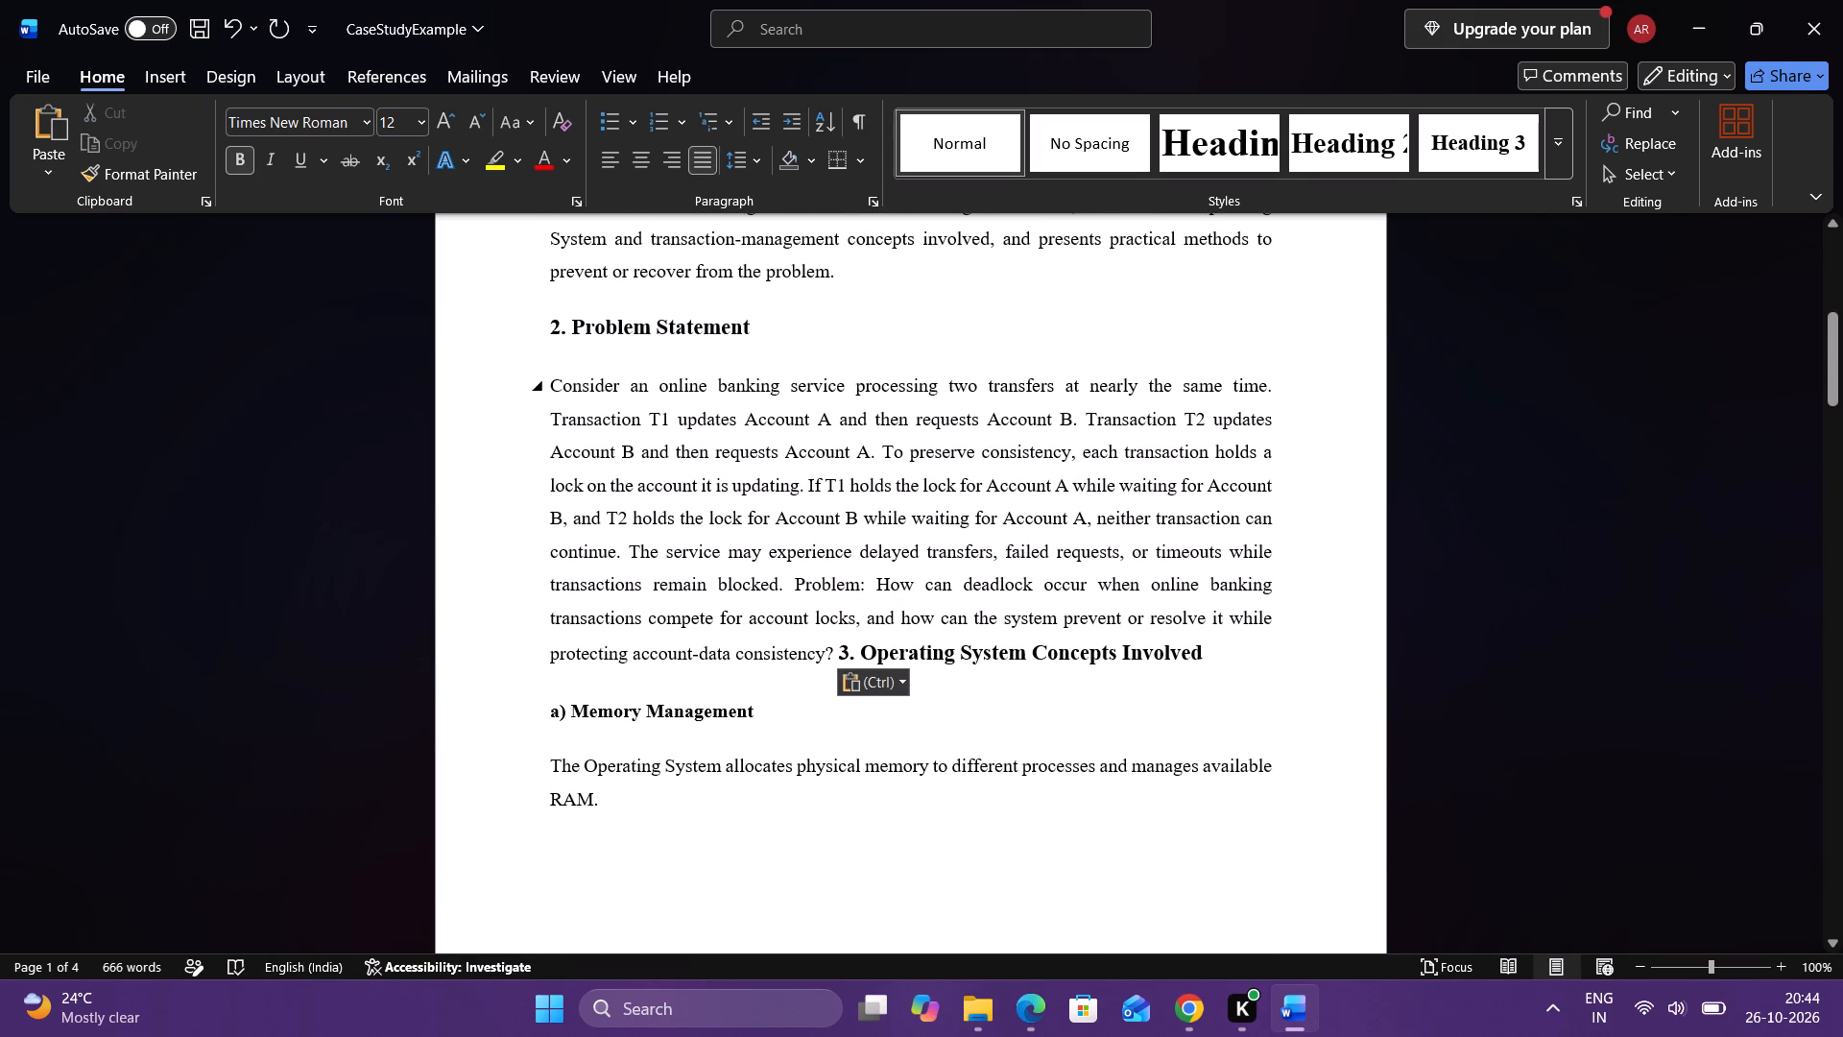
{"action": "key", "text": "Return"}
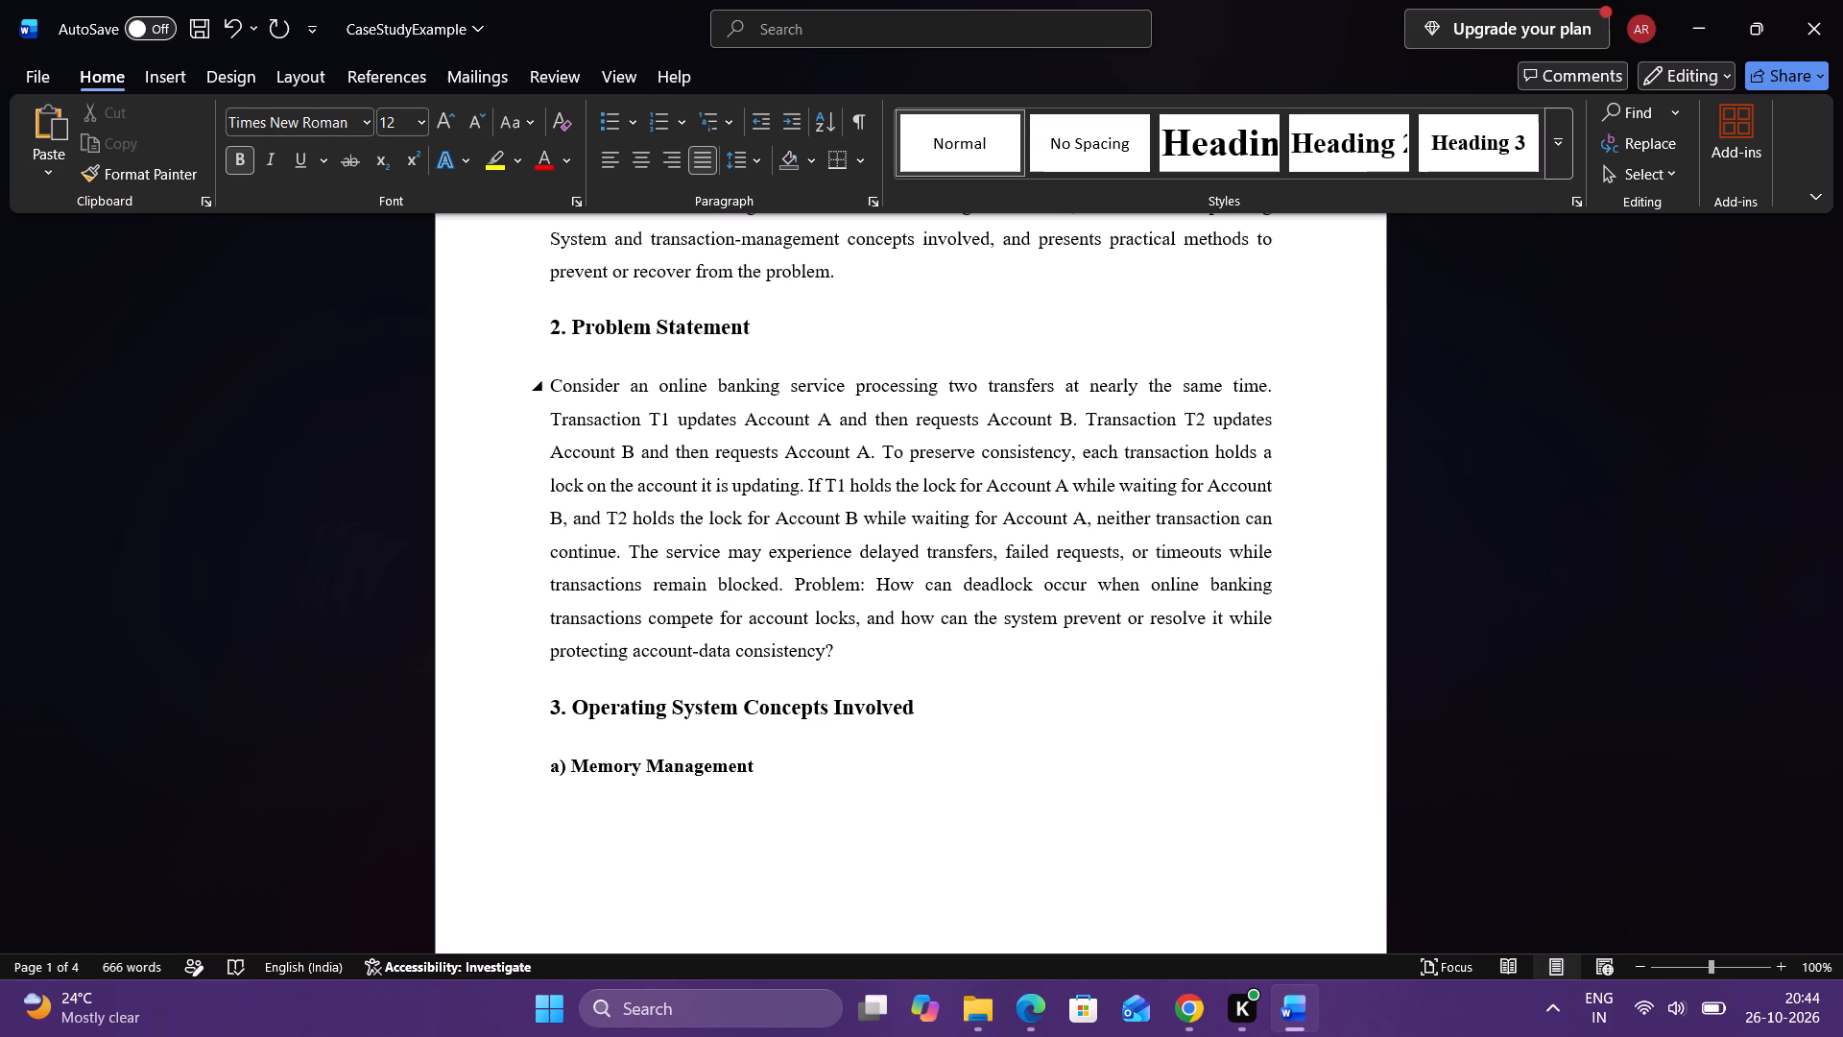
Start a new paragraph in the Problem Statement section at "Problem: How can deadlock occur".
{"action": "left_click", "coordinate": [788, 581]}
{"action": "key", "text": "Right"}
{"action": "key", "text": "Right"}
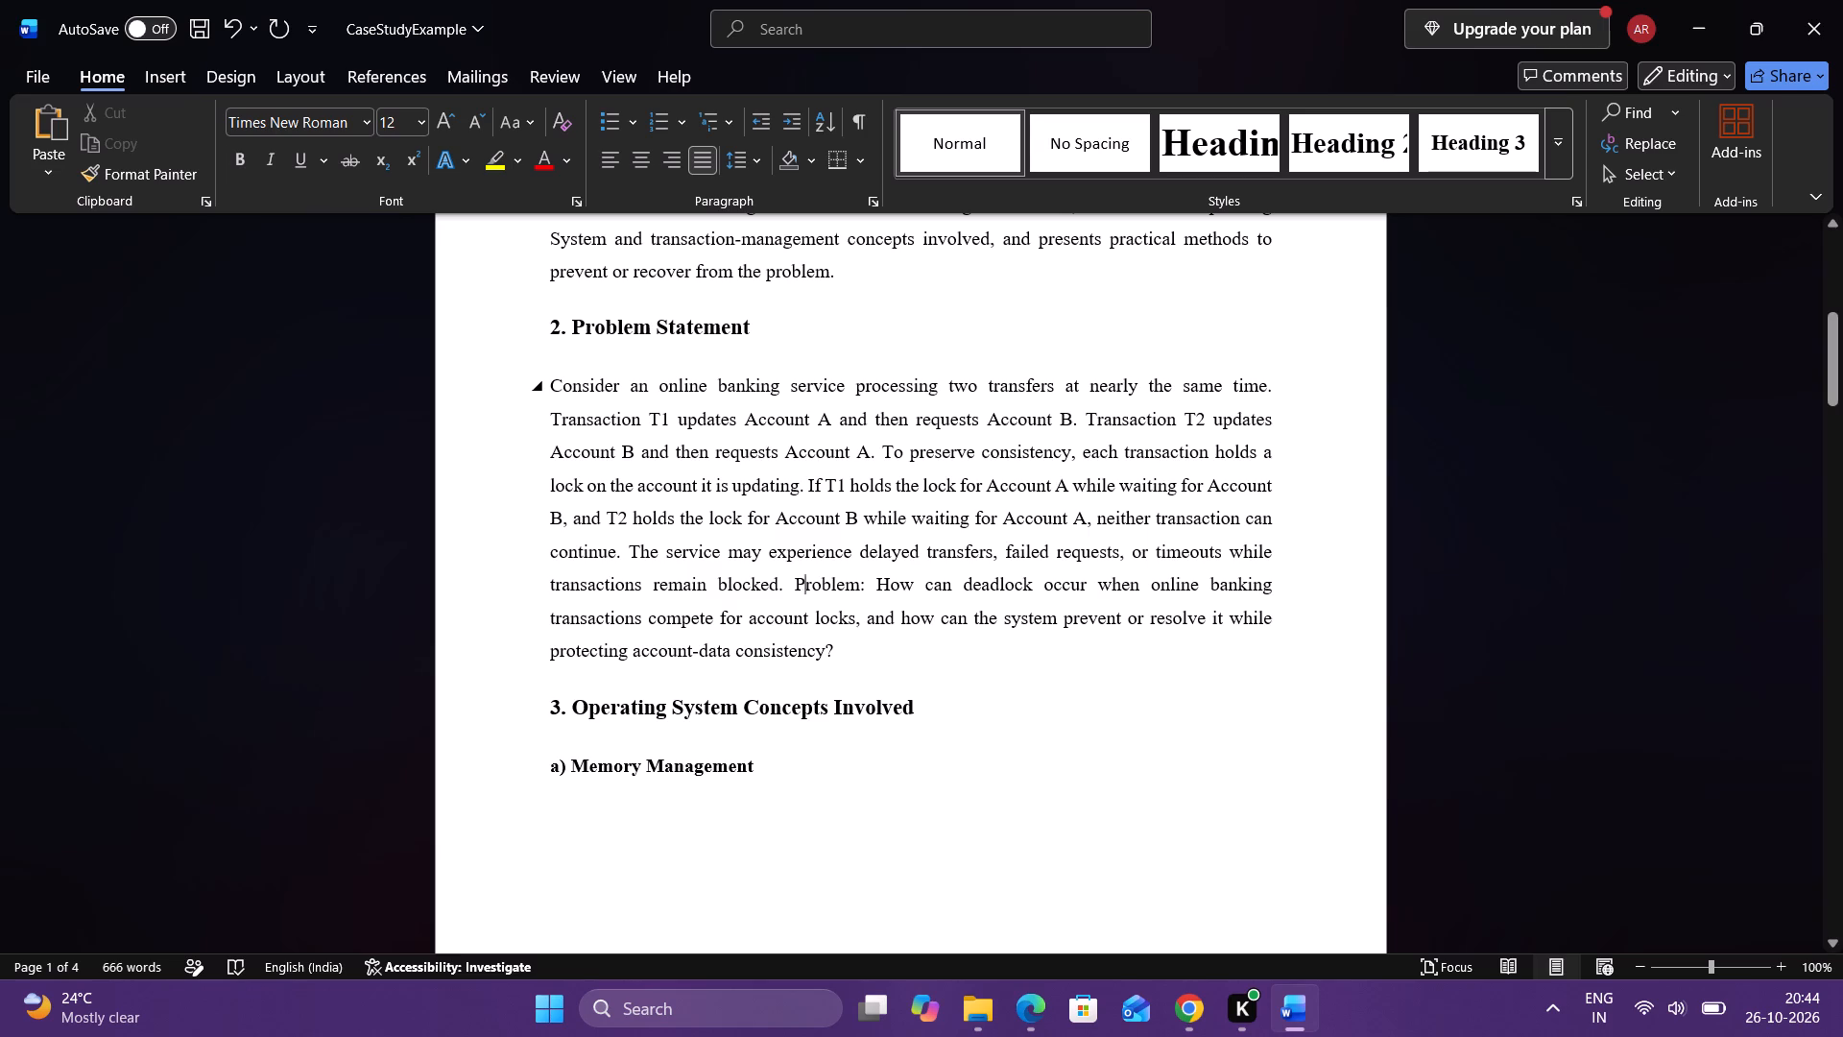
{"action": "key", "text": "Left"}
{"action": "key", "text": "Return"}
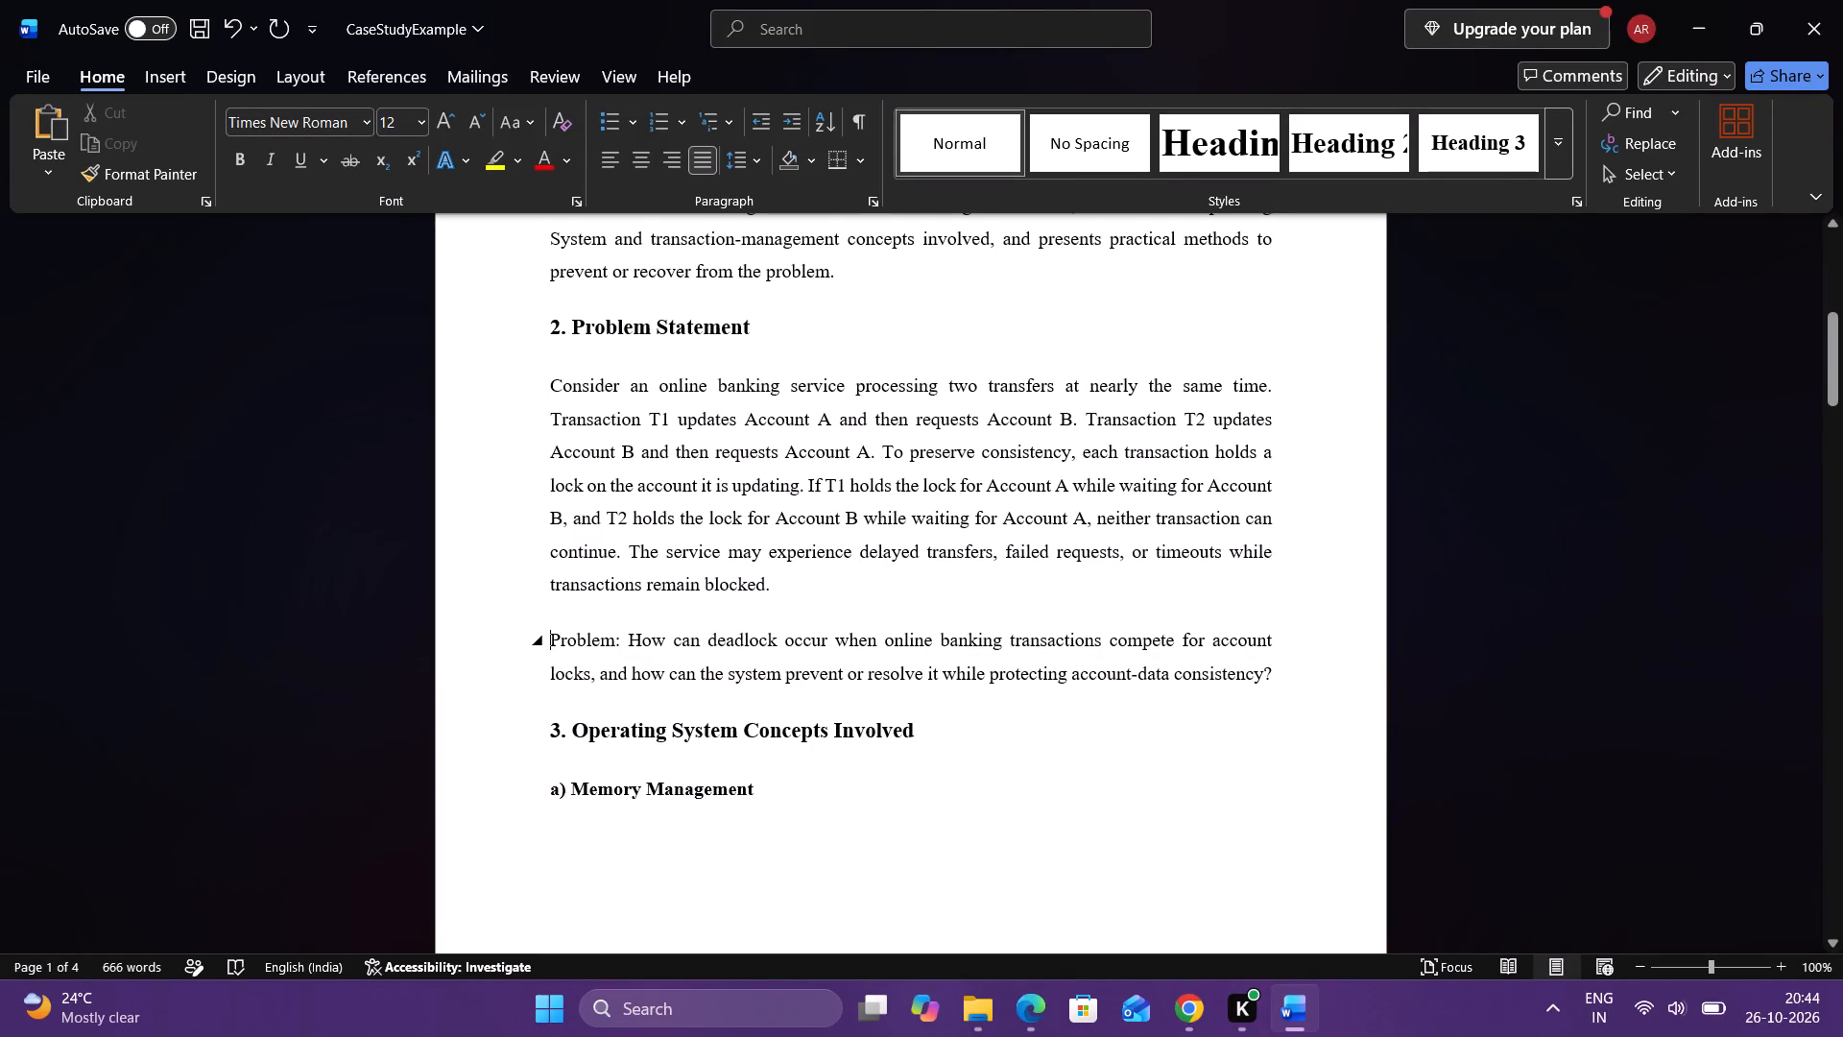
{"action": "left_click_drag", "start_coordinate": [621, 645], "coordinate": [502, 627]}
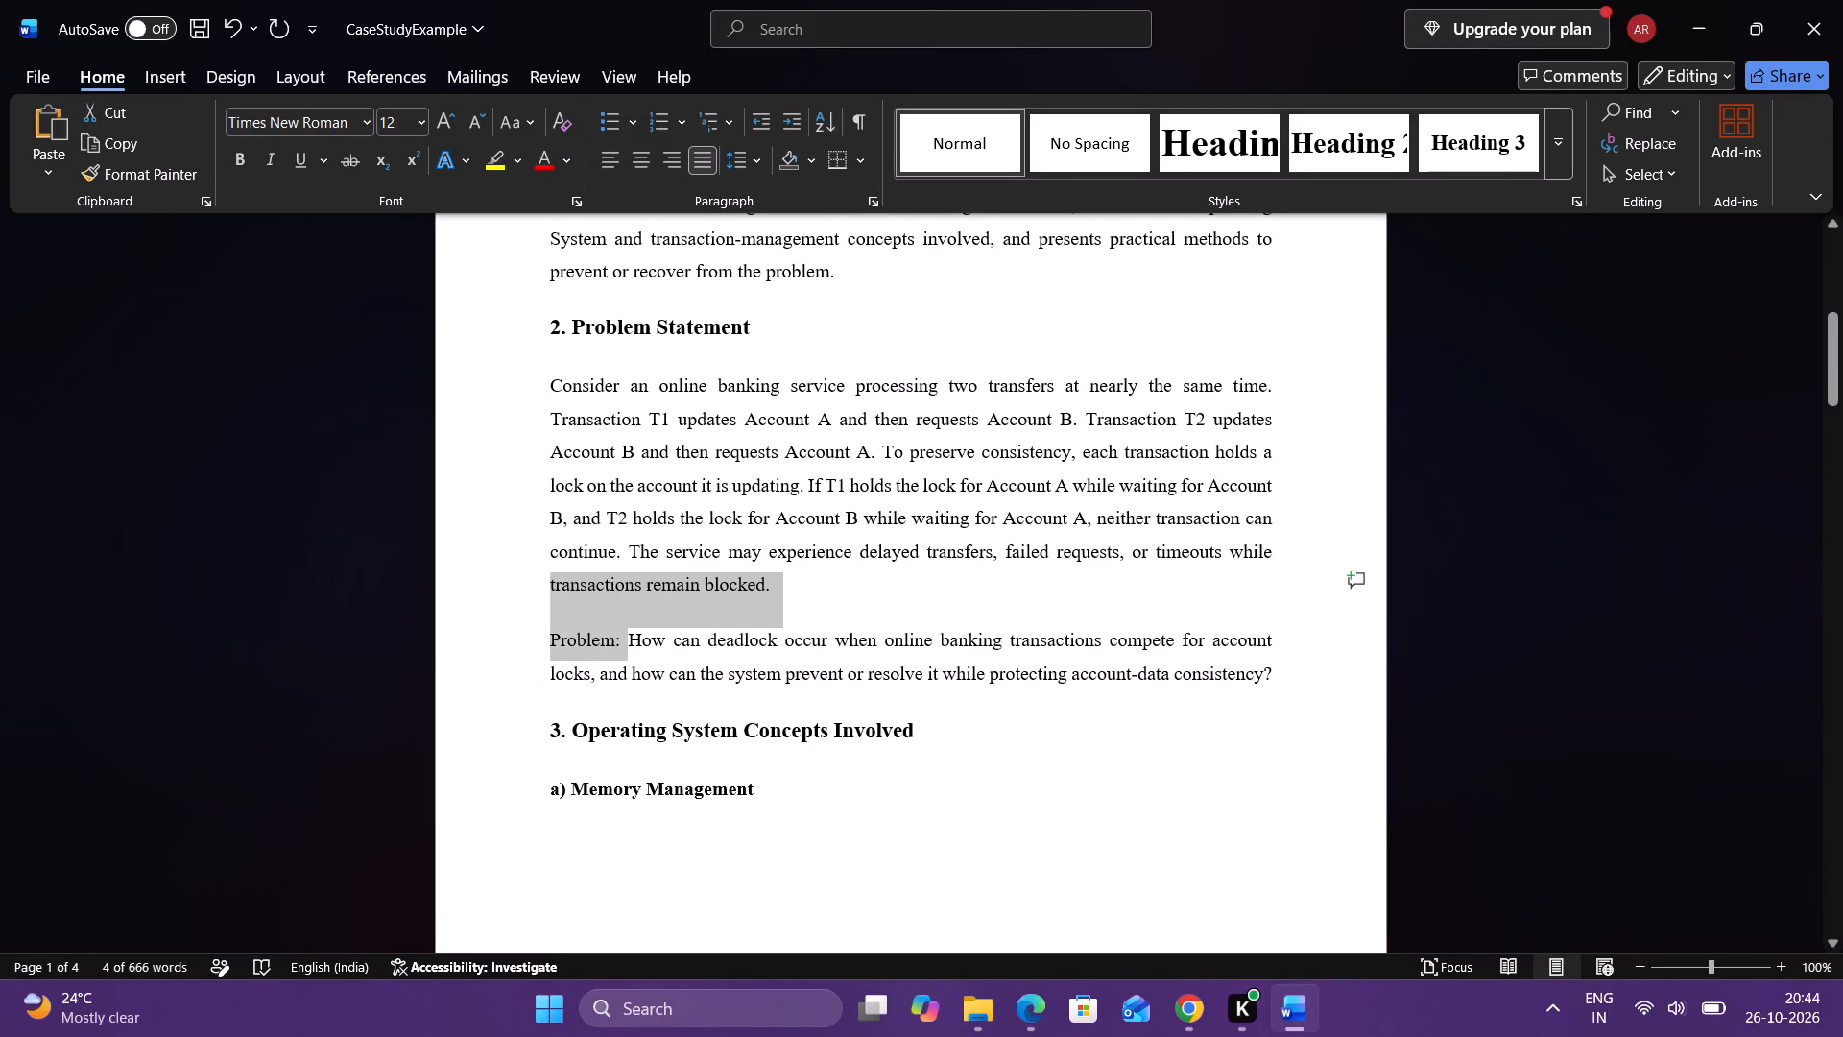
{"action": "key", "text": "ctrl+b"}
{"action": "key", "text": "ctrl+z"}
Make only the "Problem:" label bold at the start of the new paragraph.
{"action": "left_click", "coordinate": [576, 634]}
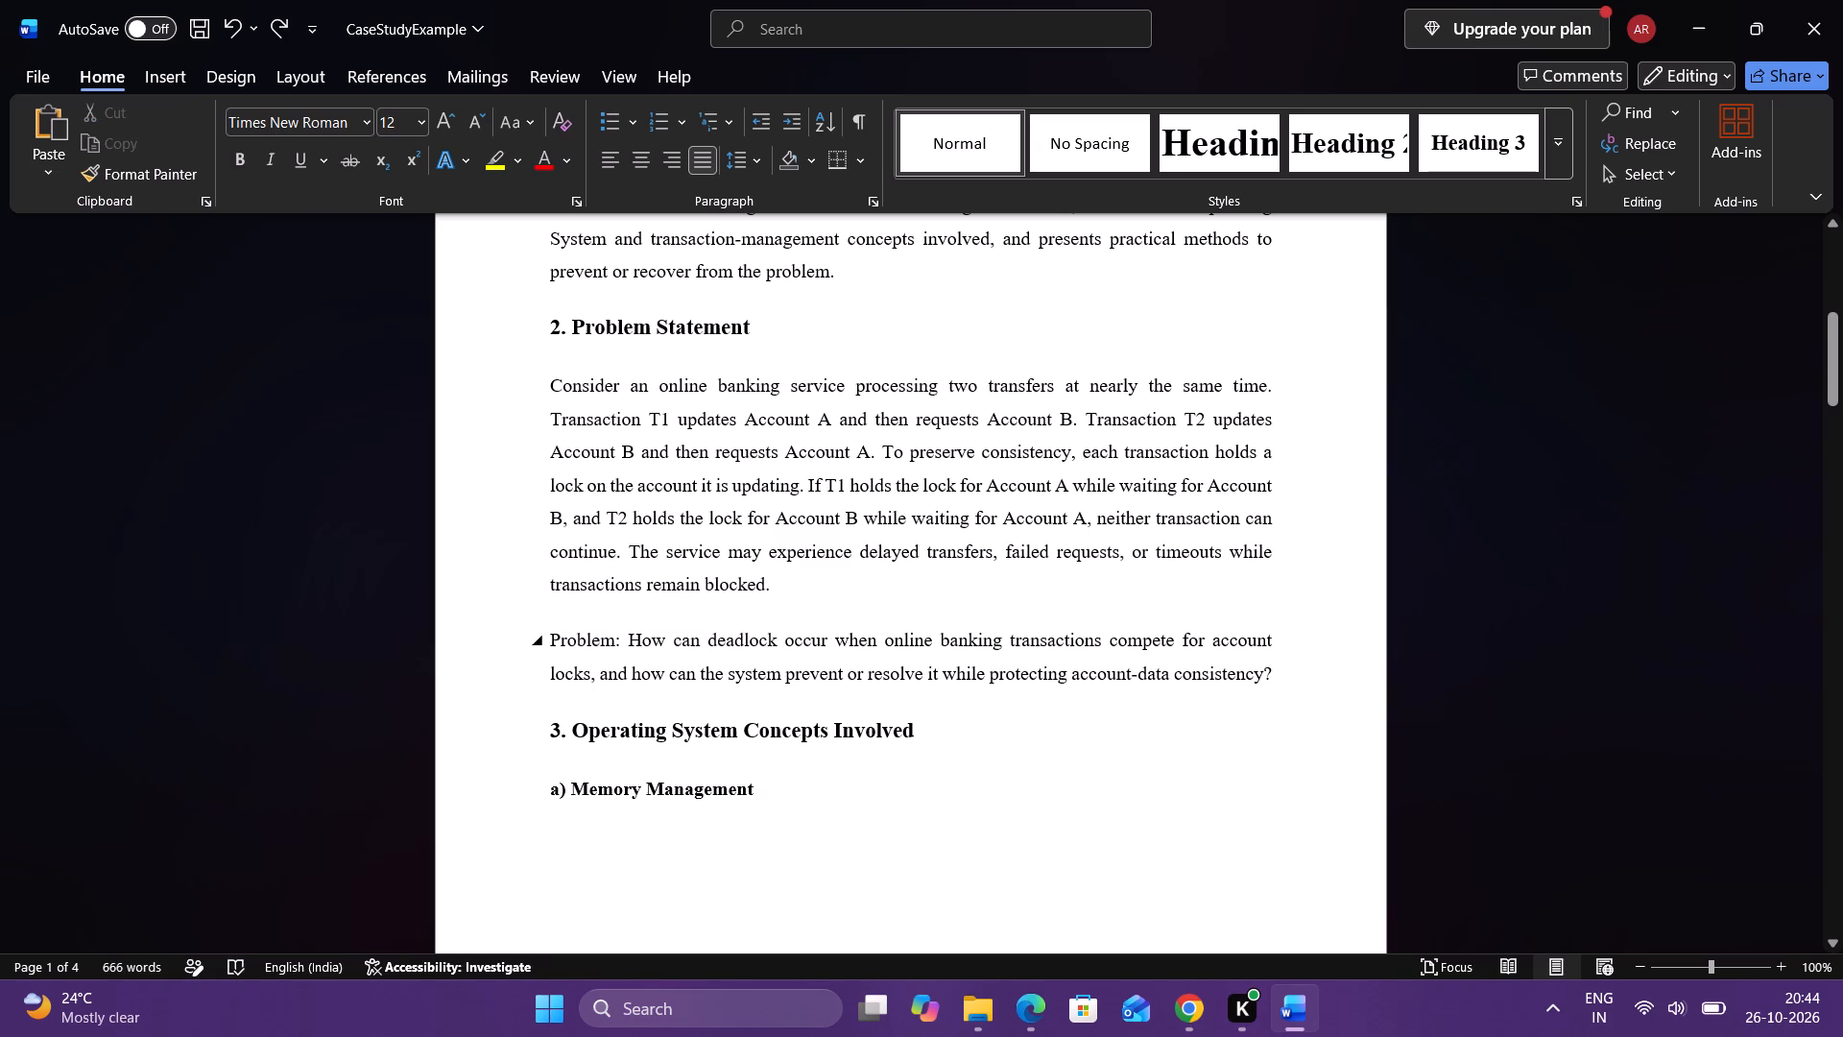
{"action": "left_click_drag", "start_coordinate": [623, 642], "coordinate": [565, 635]}
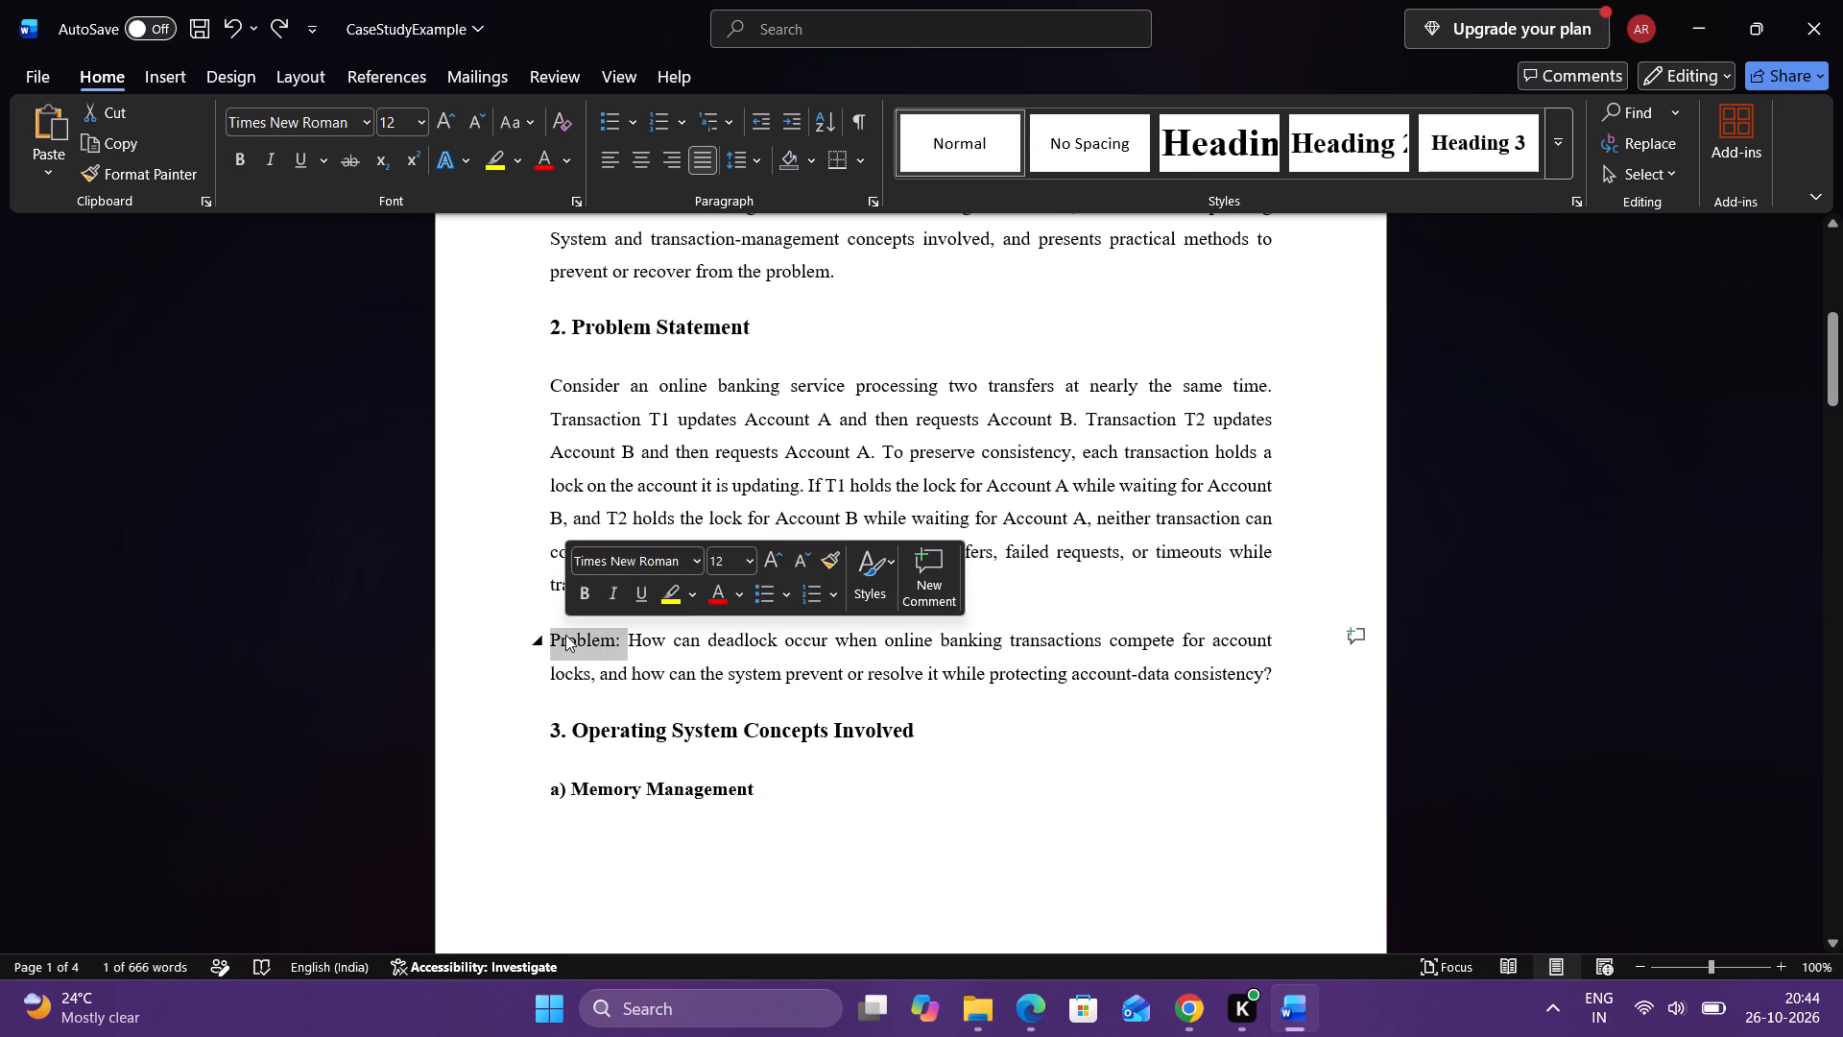
{"action": "key", "text": "ctrl+b"}
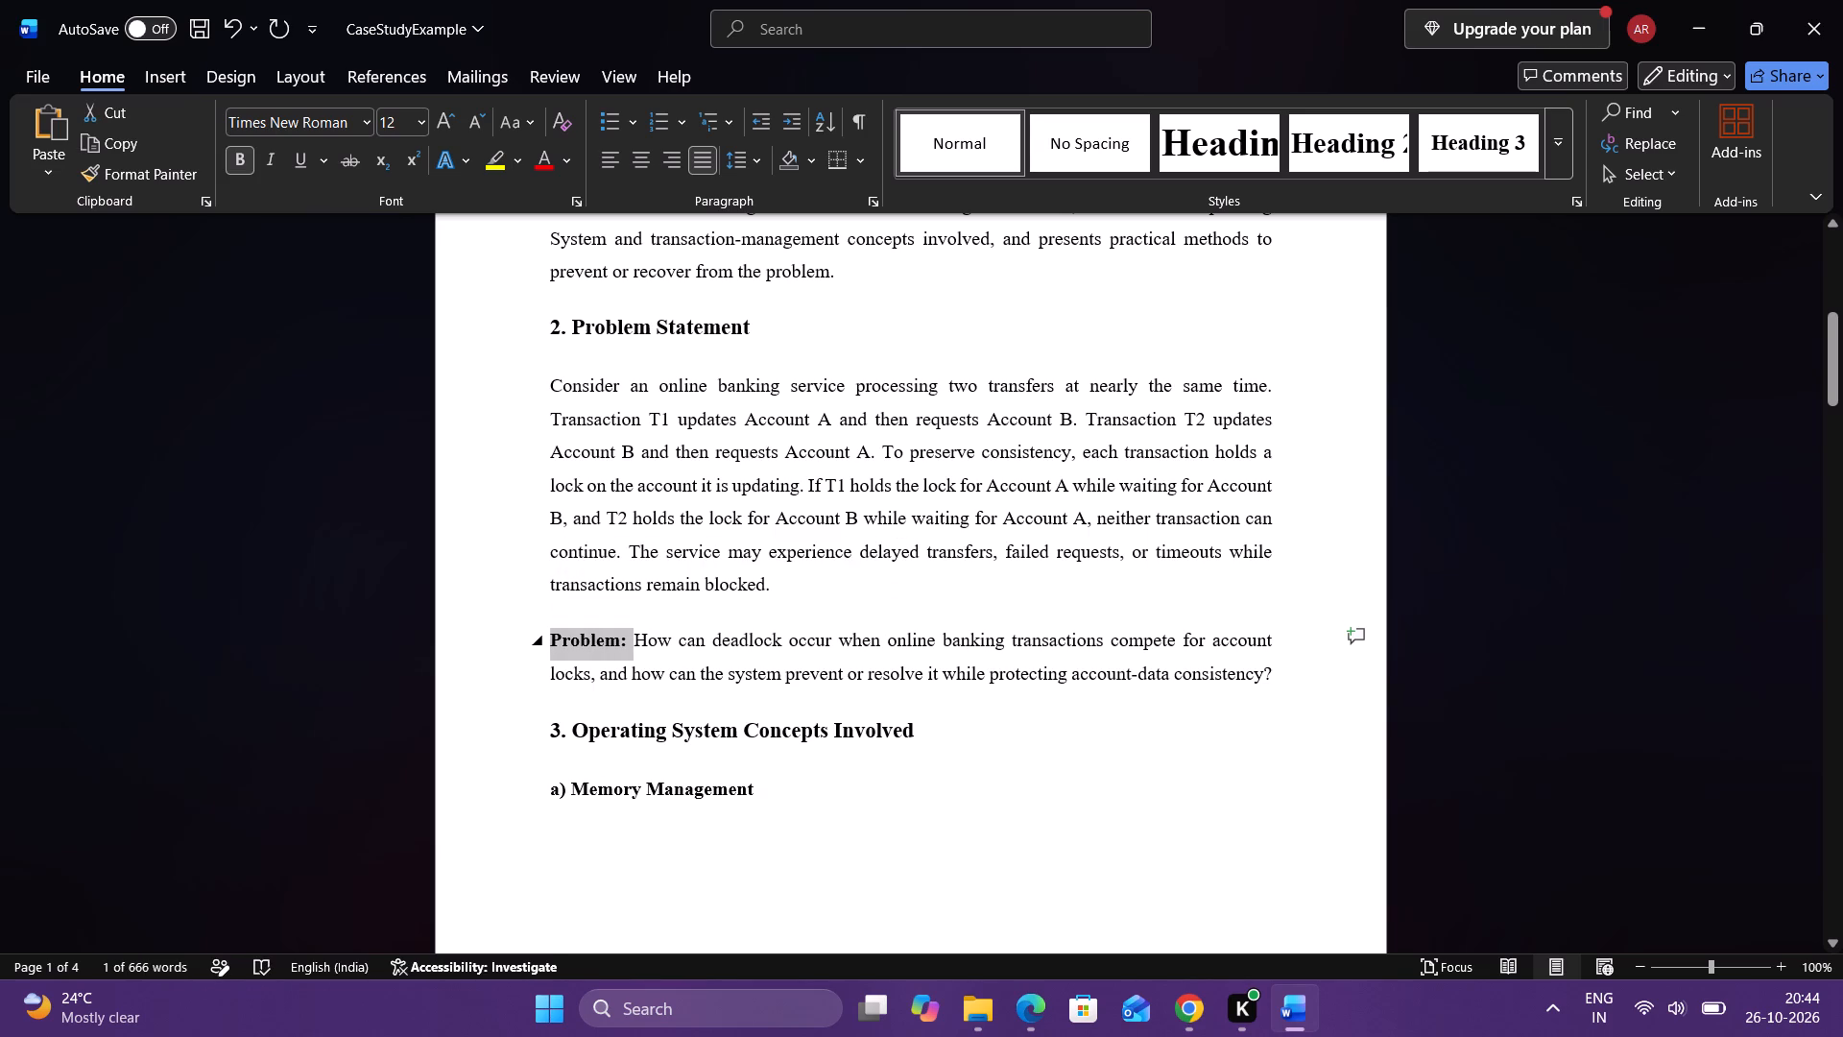
{"action": "left_click", "coordinate": [936, 581]}
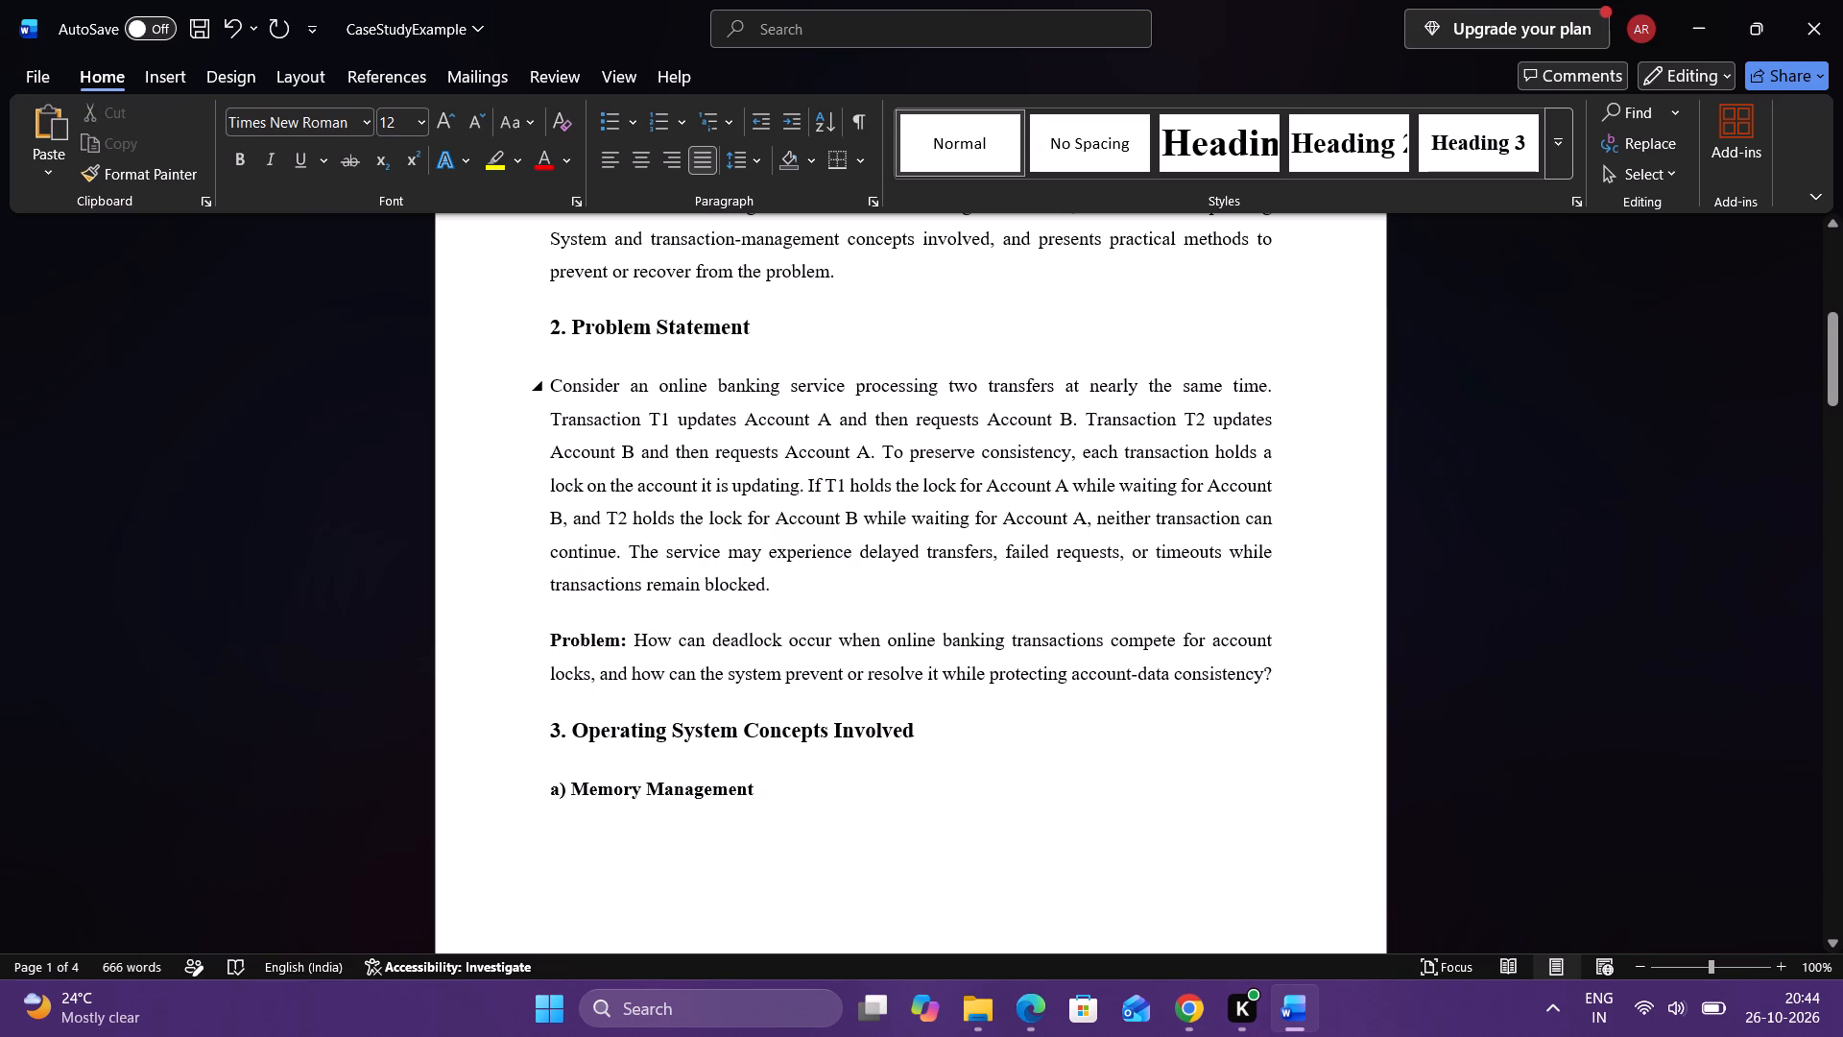
Copy section 3's content from the Edge PDF, from "a) Process Management" through the closing paragraph before "4. Analysis of the Problem".
{"action": "scroll", "coordinate": [936, 581], "scroll_direction": "down", "scroll_amount": 4}
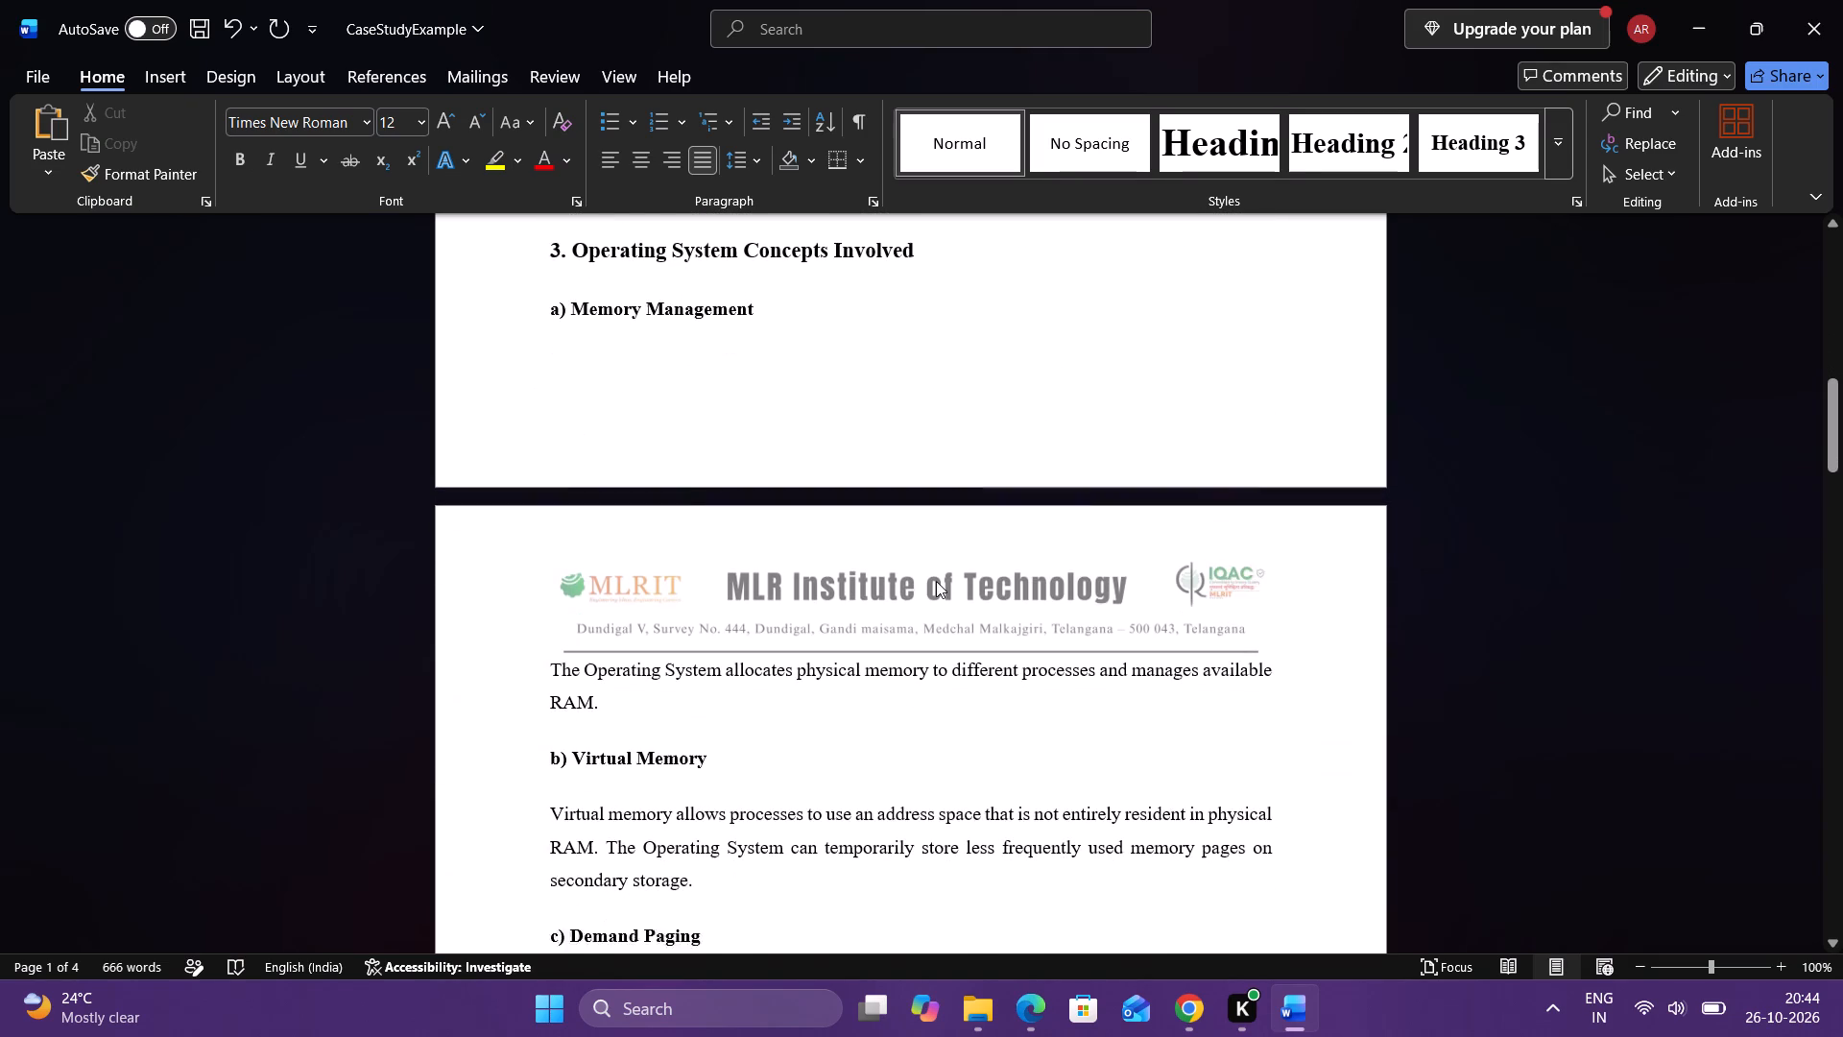
{"action": "scroll", "coordinate": [936, 581], "scroll_direction": "down", "scroll_amount": 1}
{"action": "key", "text": "alt+Tab"}
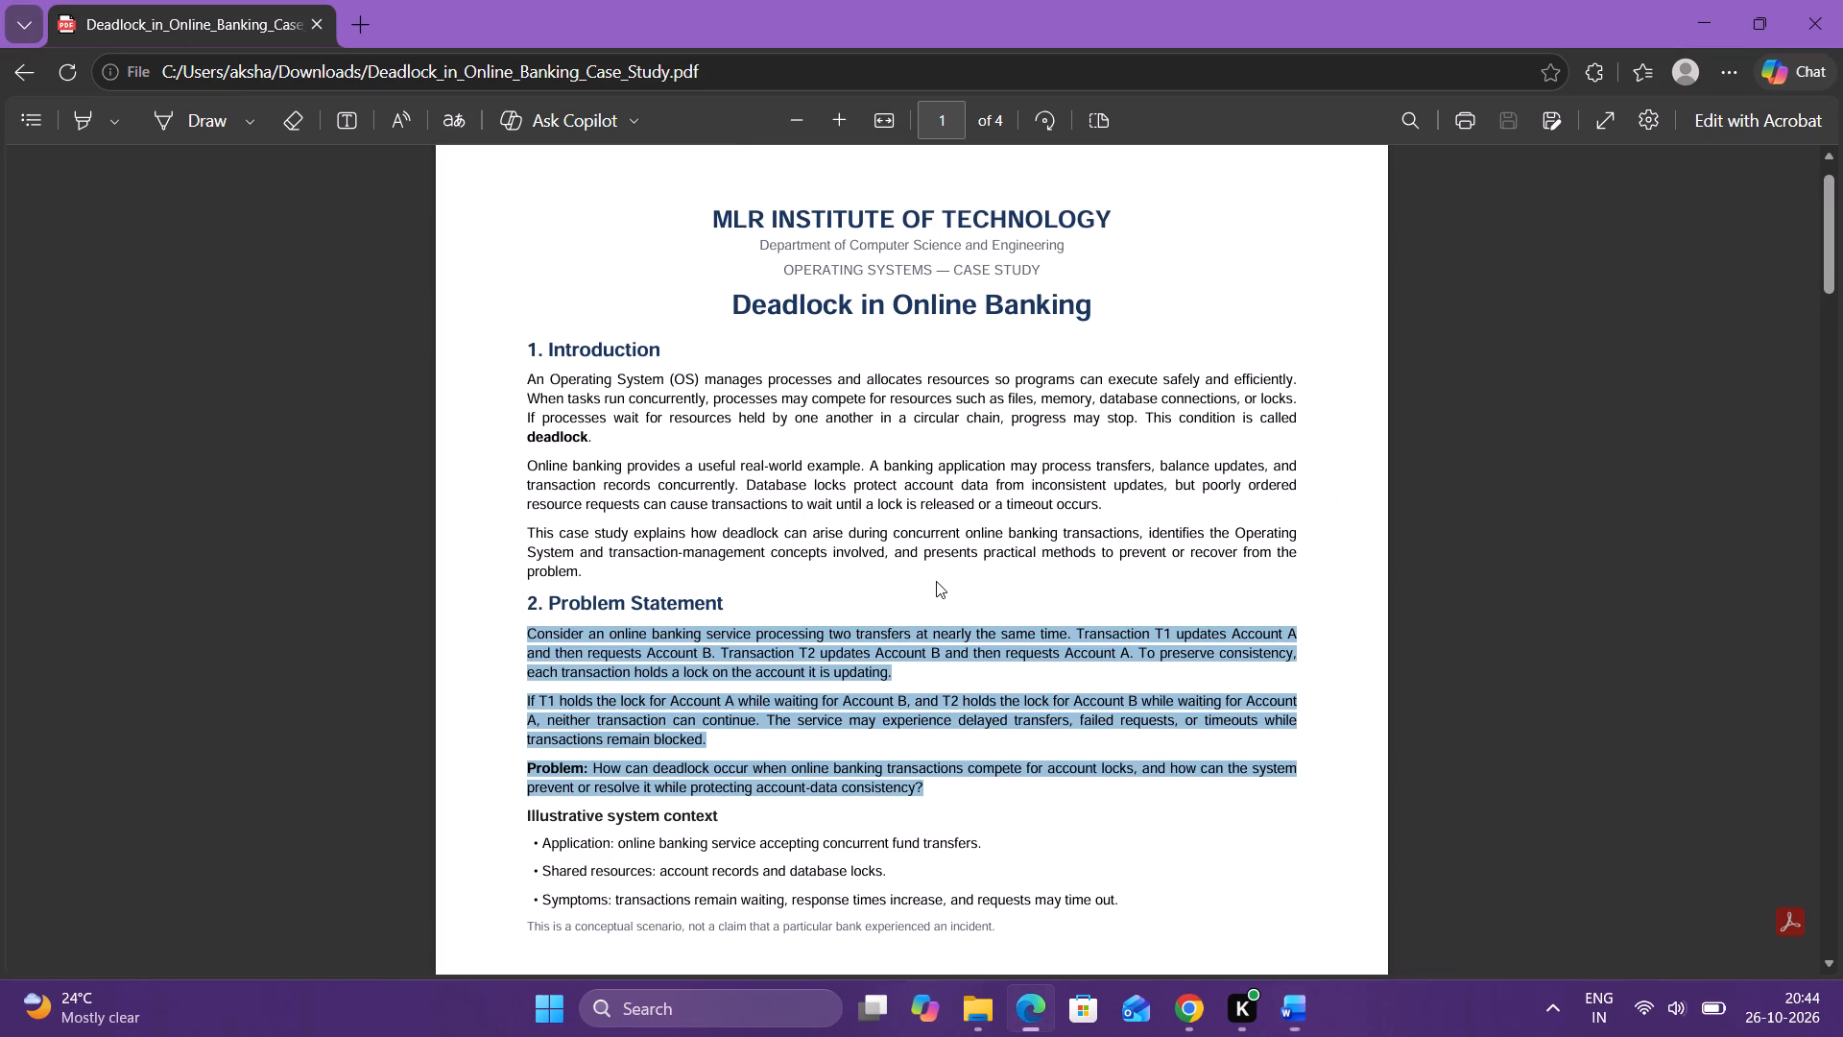
{"action": "scroll", "coordinate": [936, 581], "scroll_direction": "down", "scroll_amount": 5}
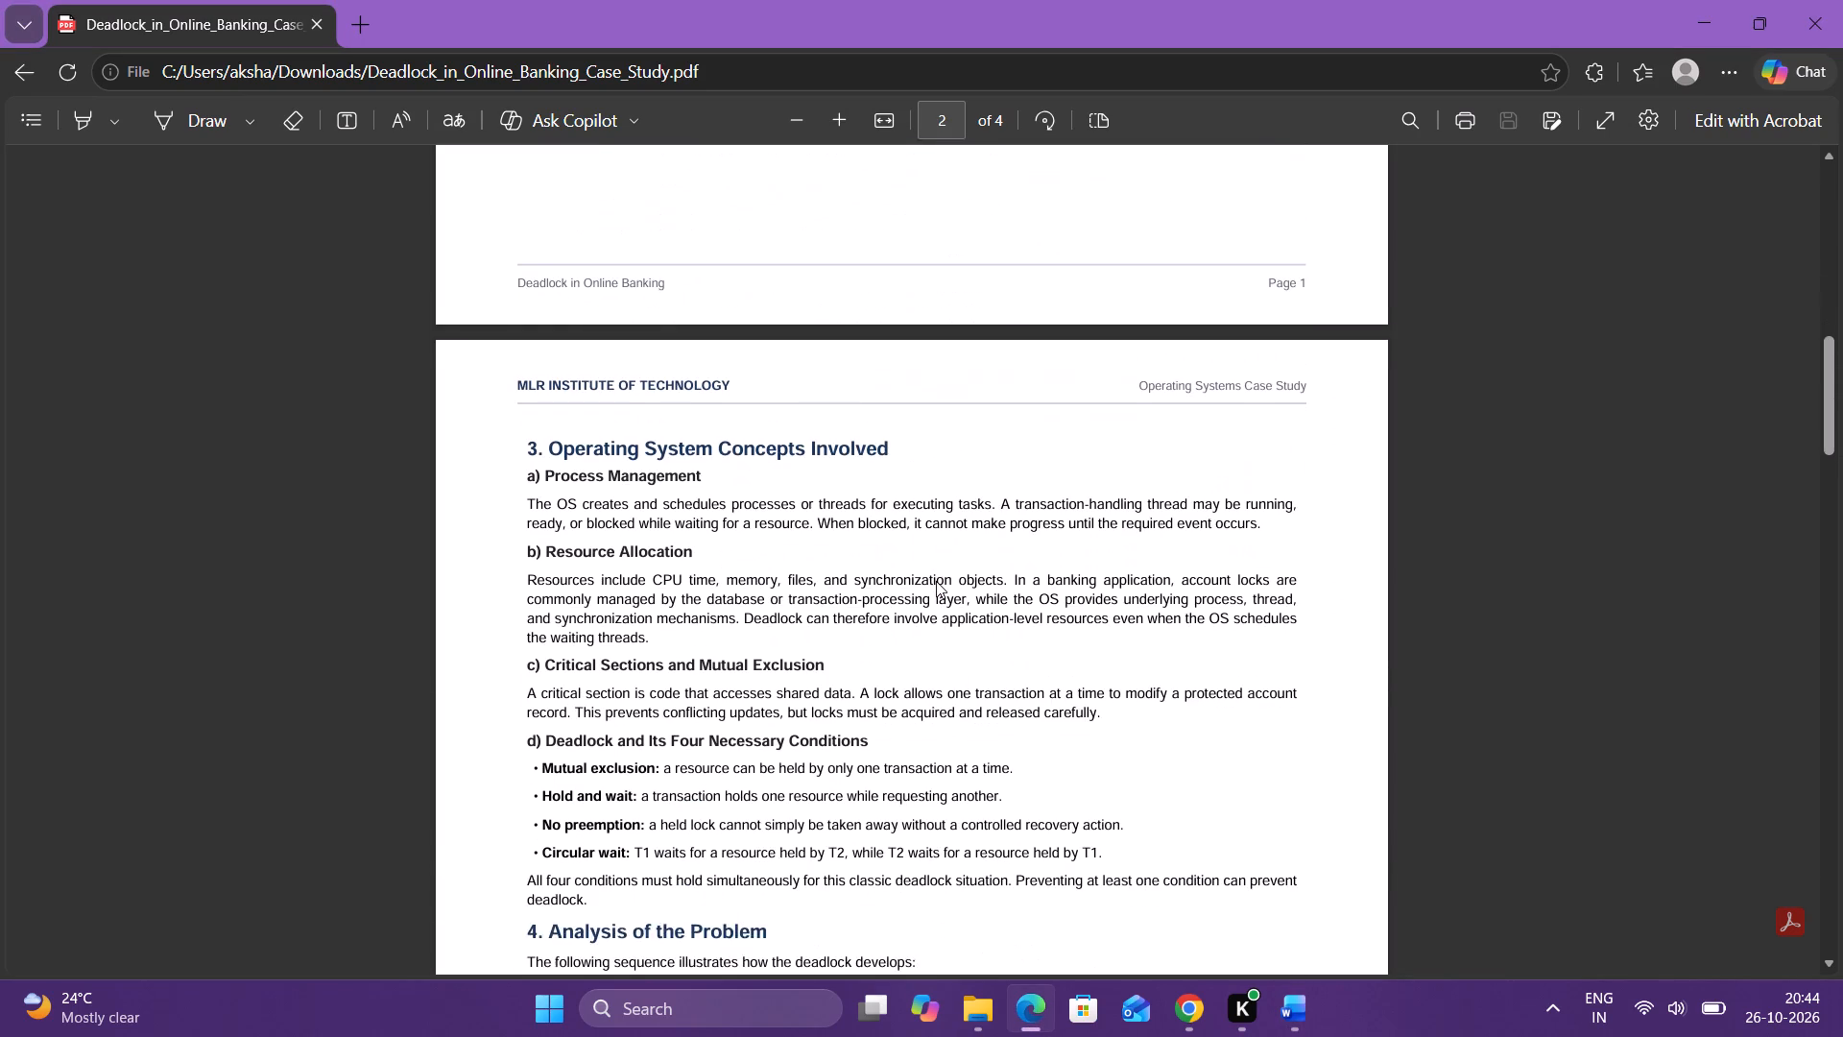
{"action": "scroll", "coordinate": [936, 581], "scroll_direction": "down", "scroll_amount": 5}
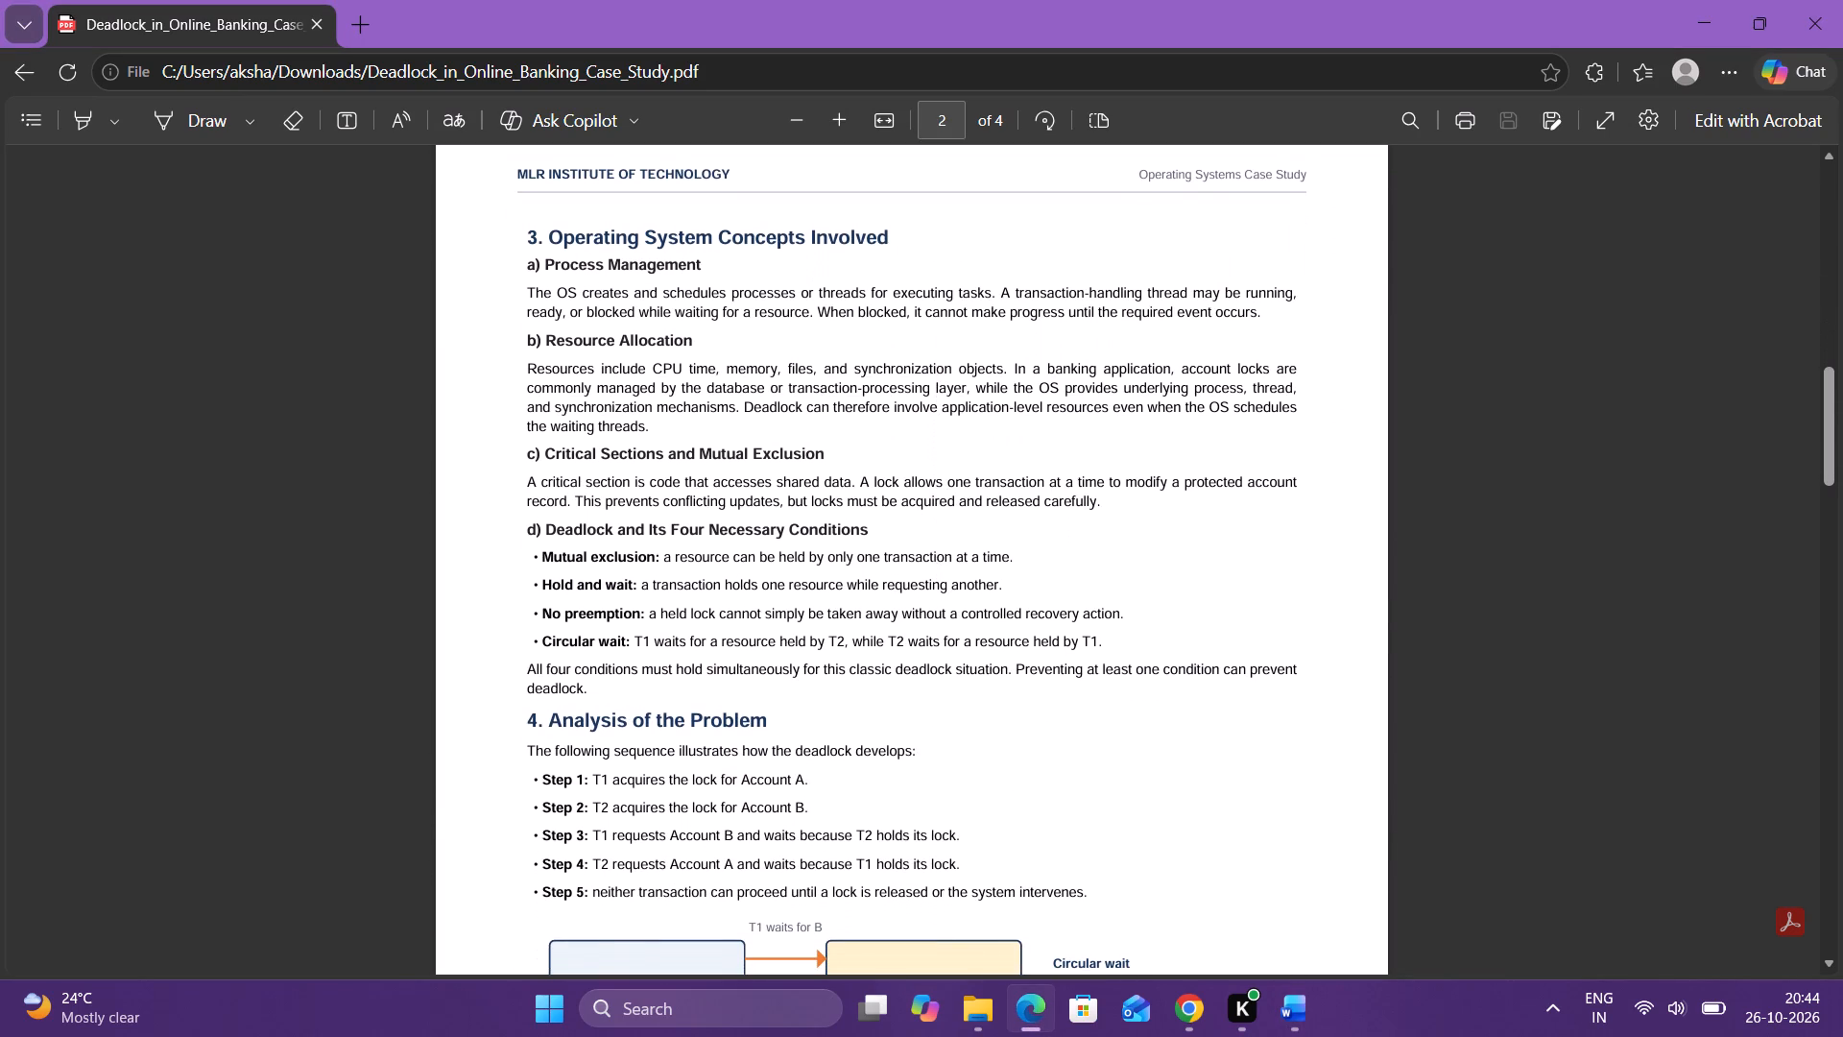
{"action": "left_click_drag", "start_coordinate": [526, 265], "coordinate": [623, 395]}
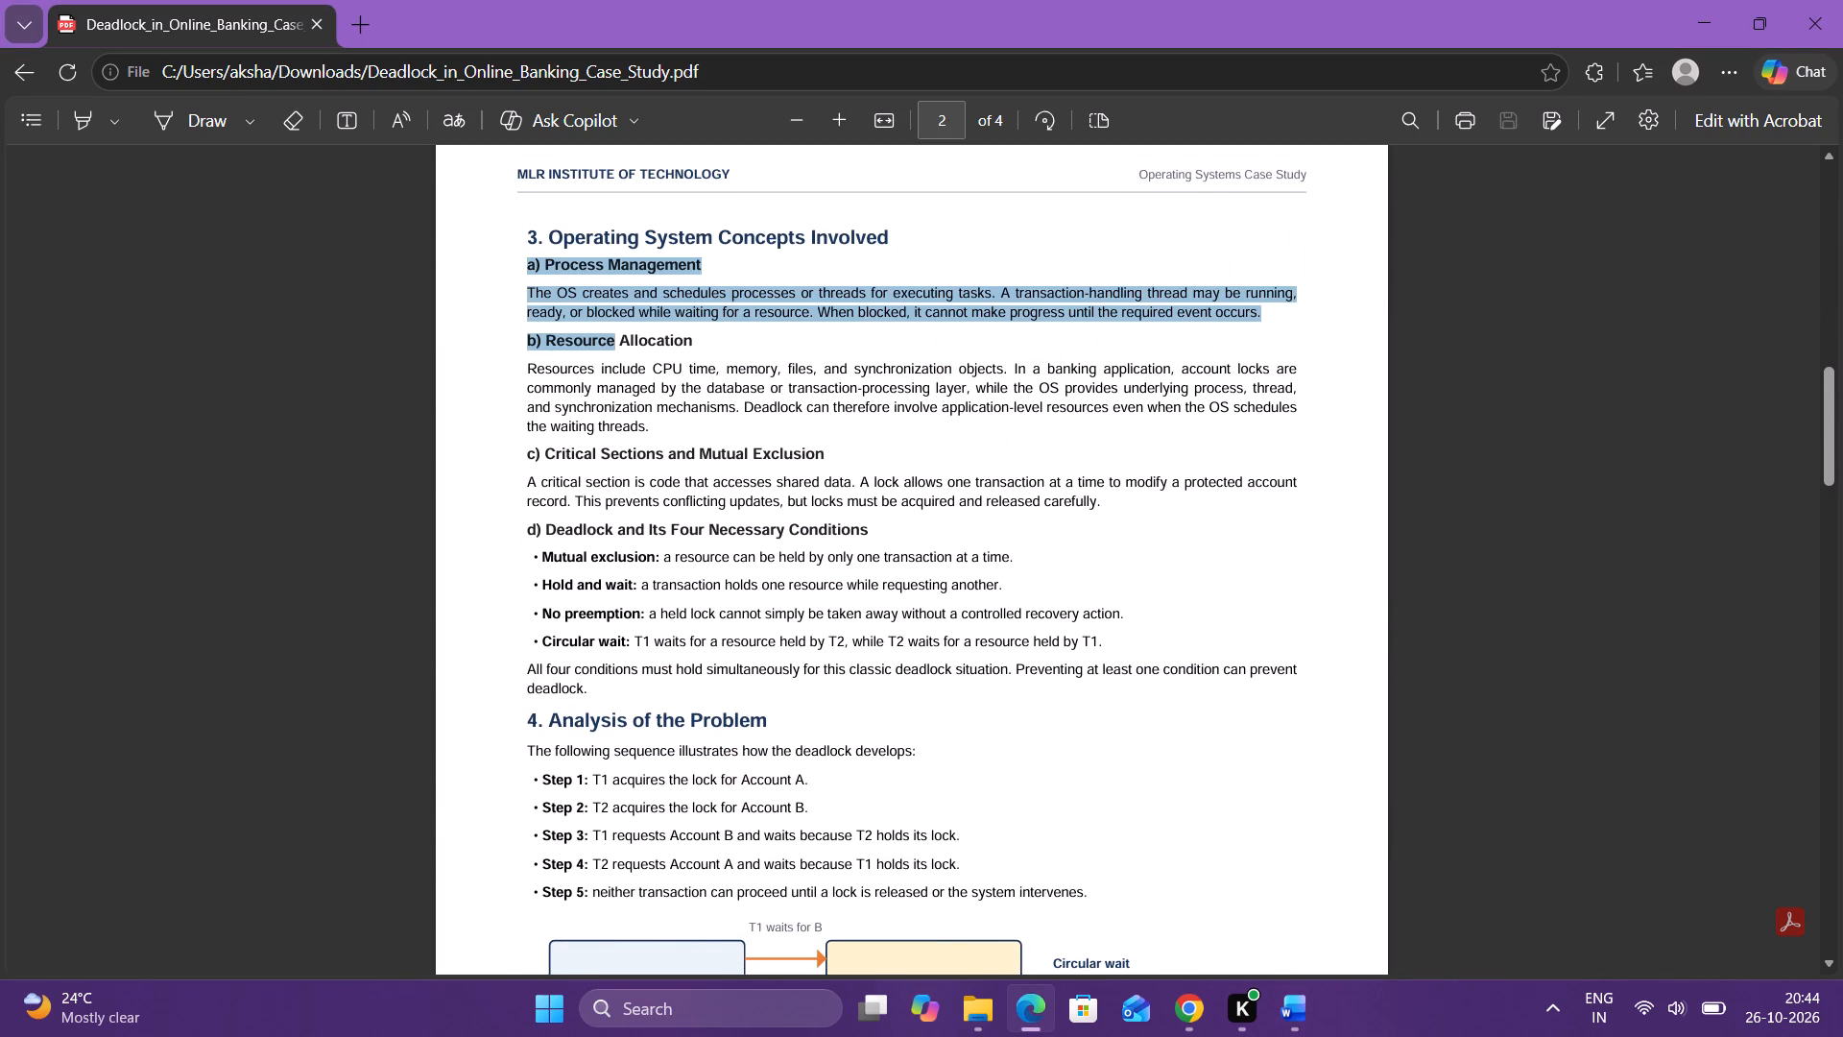
{"action": "left_click_drag", "start_coordinate": [623, 395], "coordinate": [645, 692]}
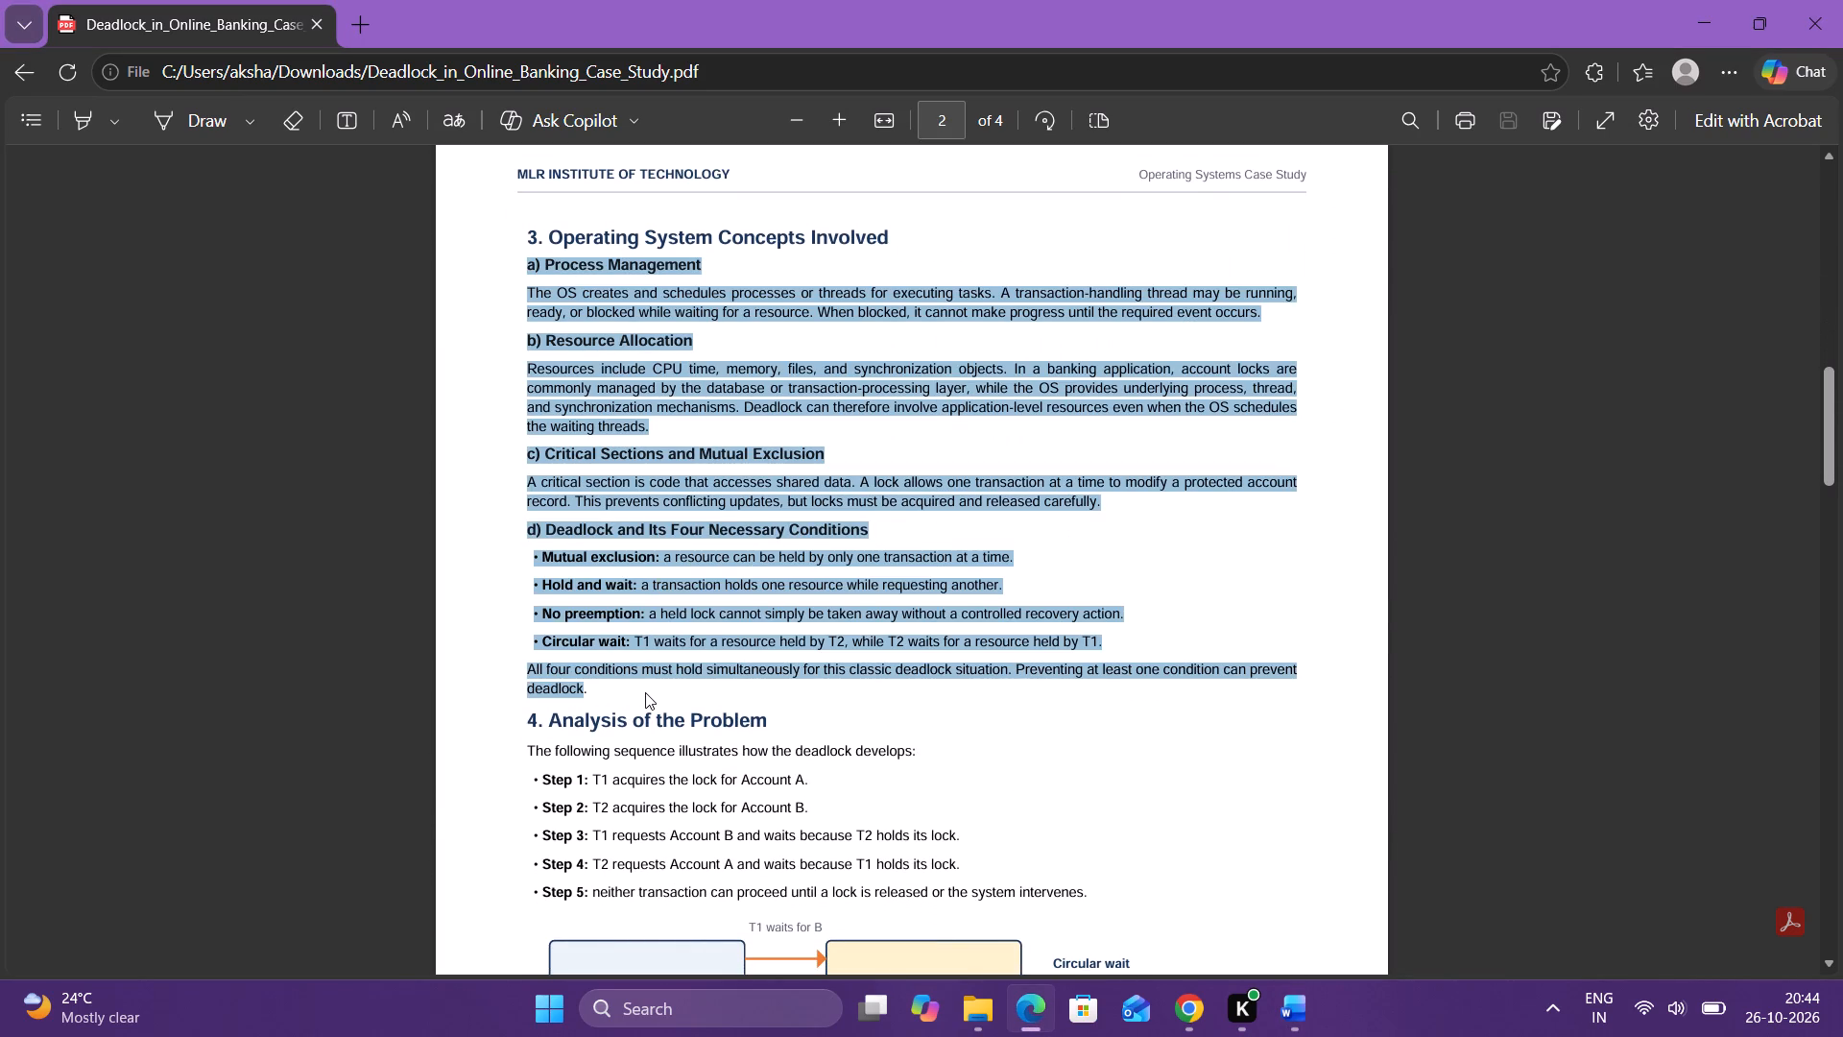
{"action": "key", "text": "ctrl+c"}
In the Word document, replace everything from "a) Memory Management" to just before "5. Proposed Solution" with the copied section 3 content.
{"action": "key", "text": "alt+Tab"}
{"action": "scroll", "coordinate": [645, 692], "scroll_direction": "up", "scroll_amount": 2}
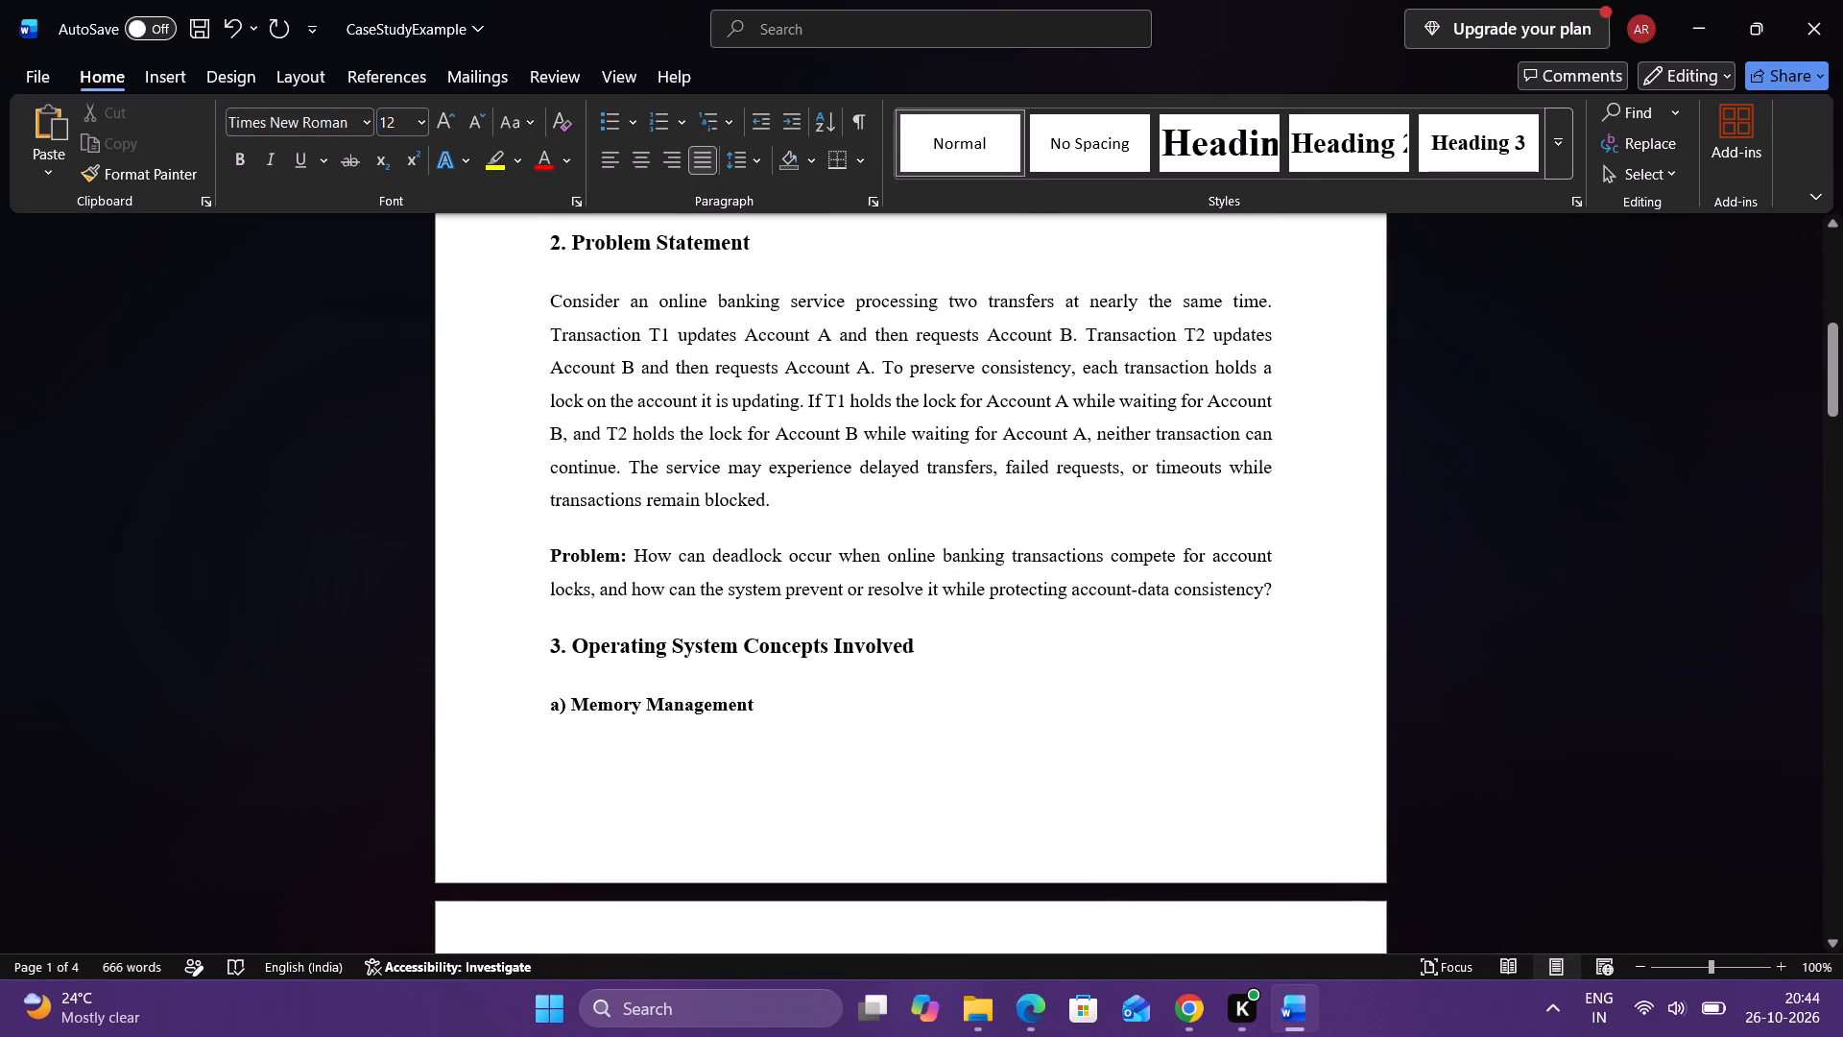
{"action": "left_click_drag", "start_coordinate": [552, 705], "coordinate": [705, 860]}
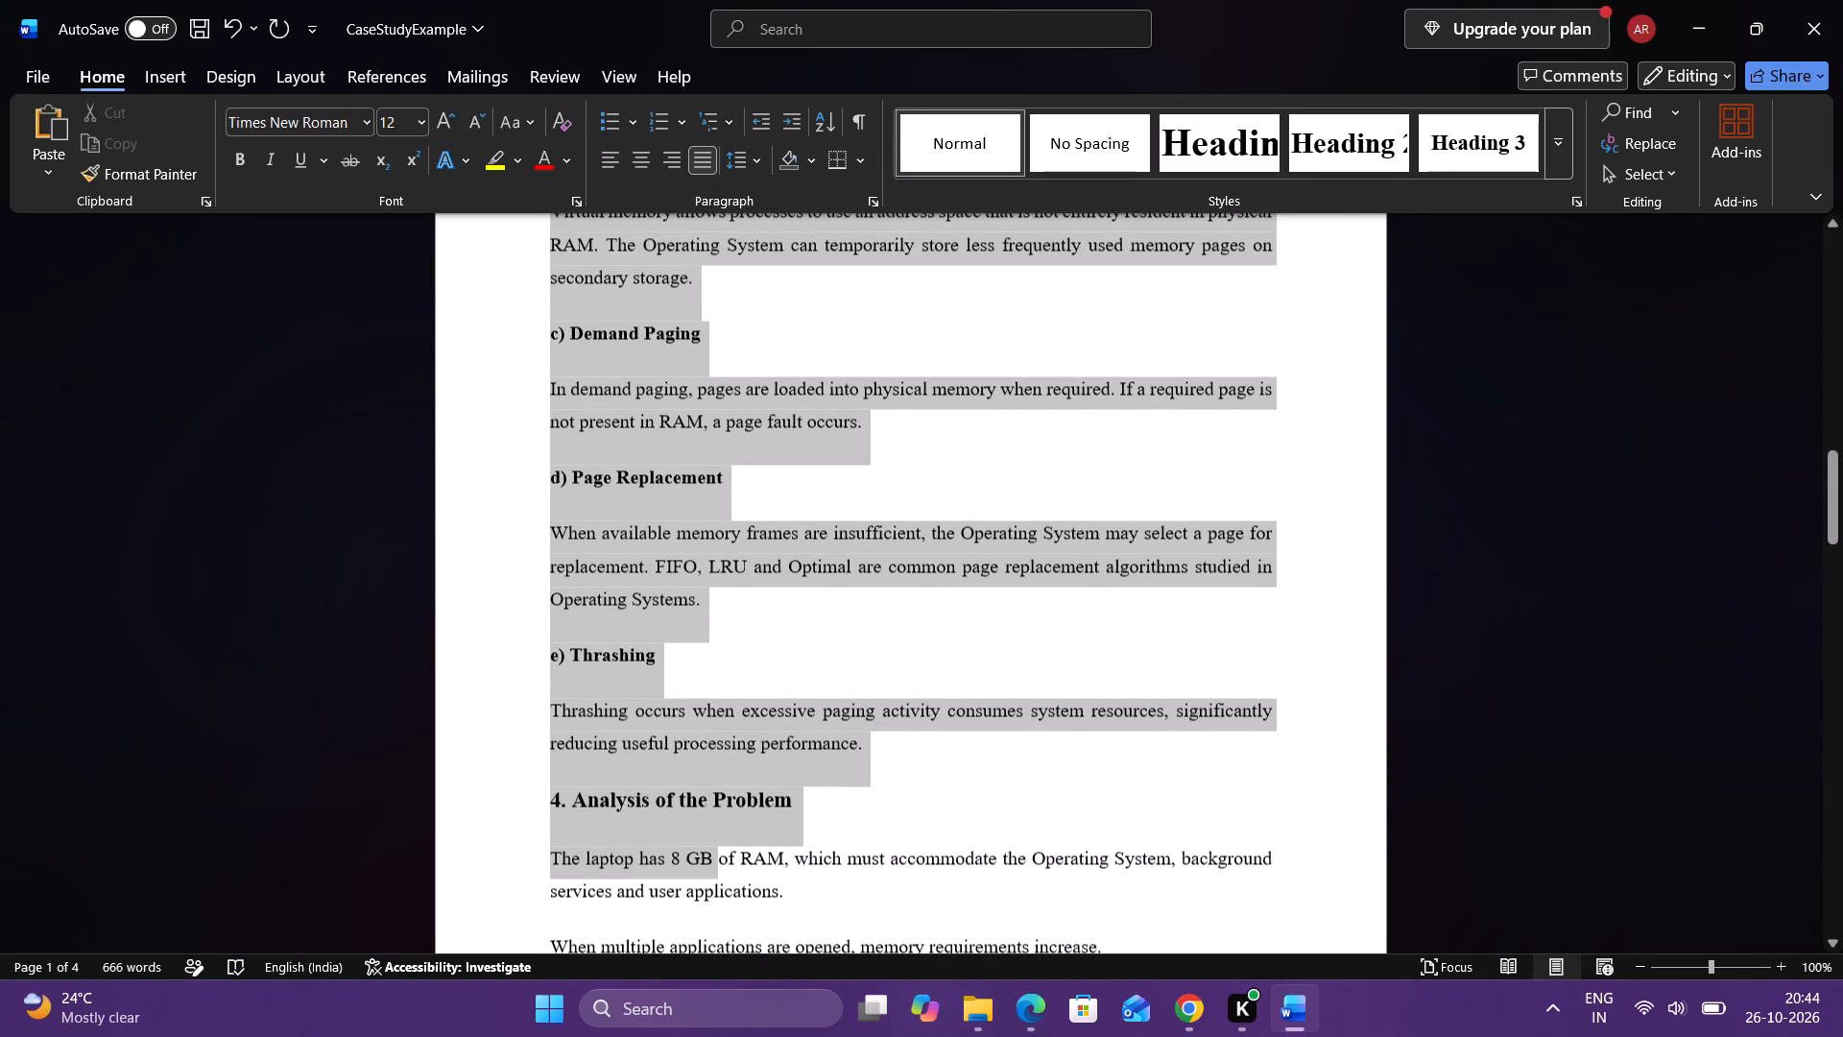
{"action": "left_click_drag", "start_coordinate": [705, 860], "coordinate": [740, 905]}
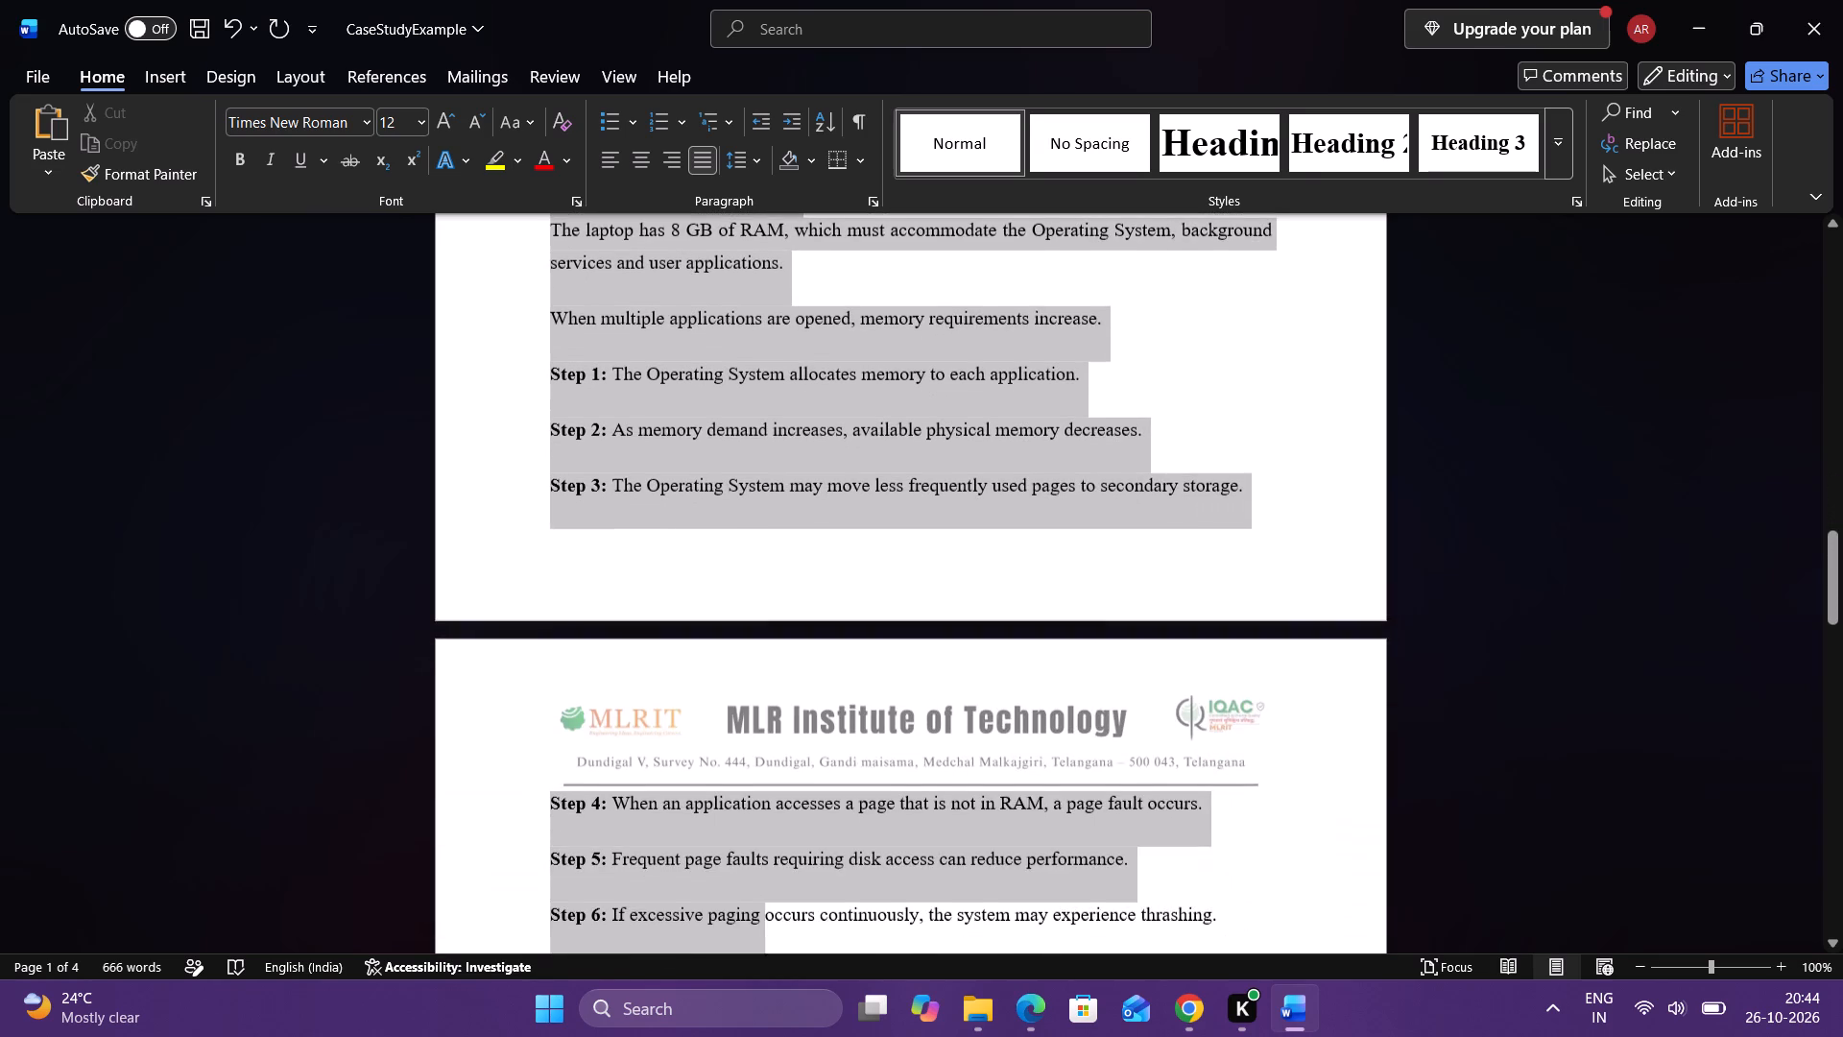
{"action": "left_click_drag", "start_coordinate": [740, 905], "coordinate": [822, 284]}
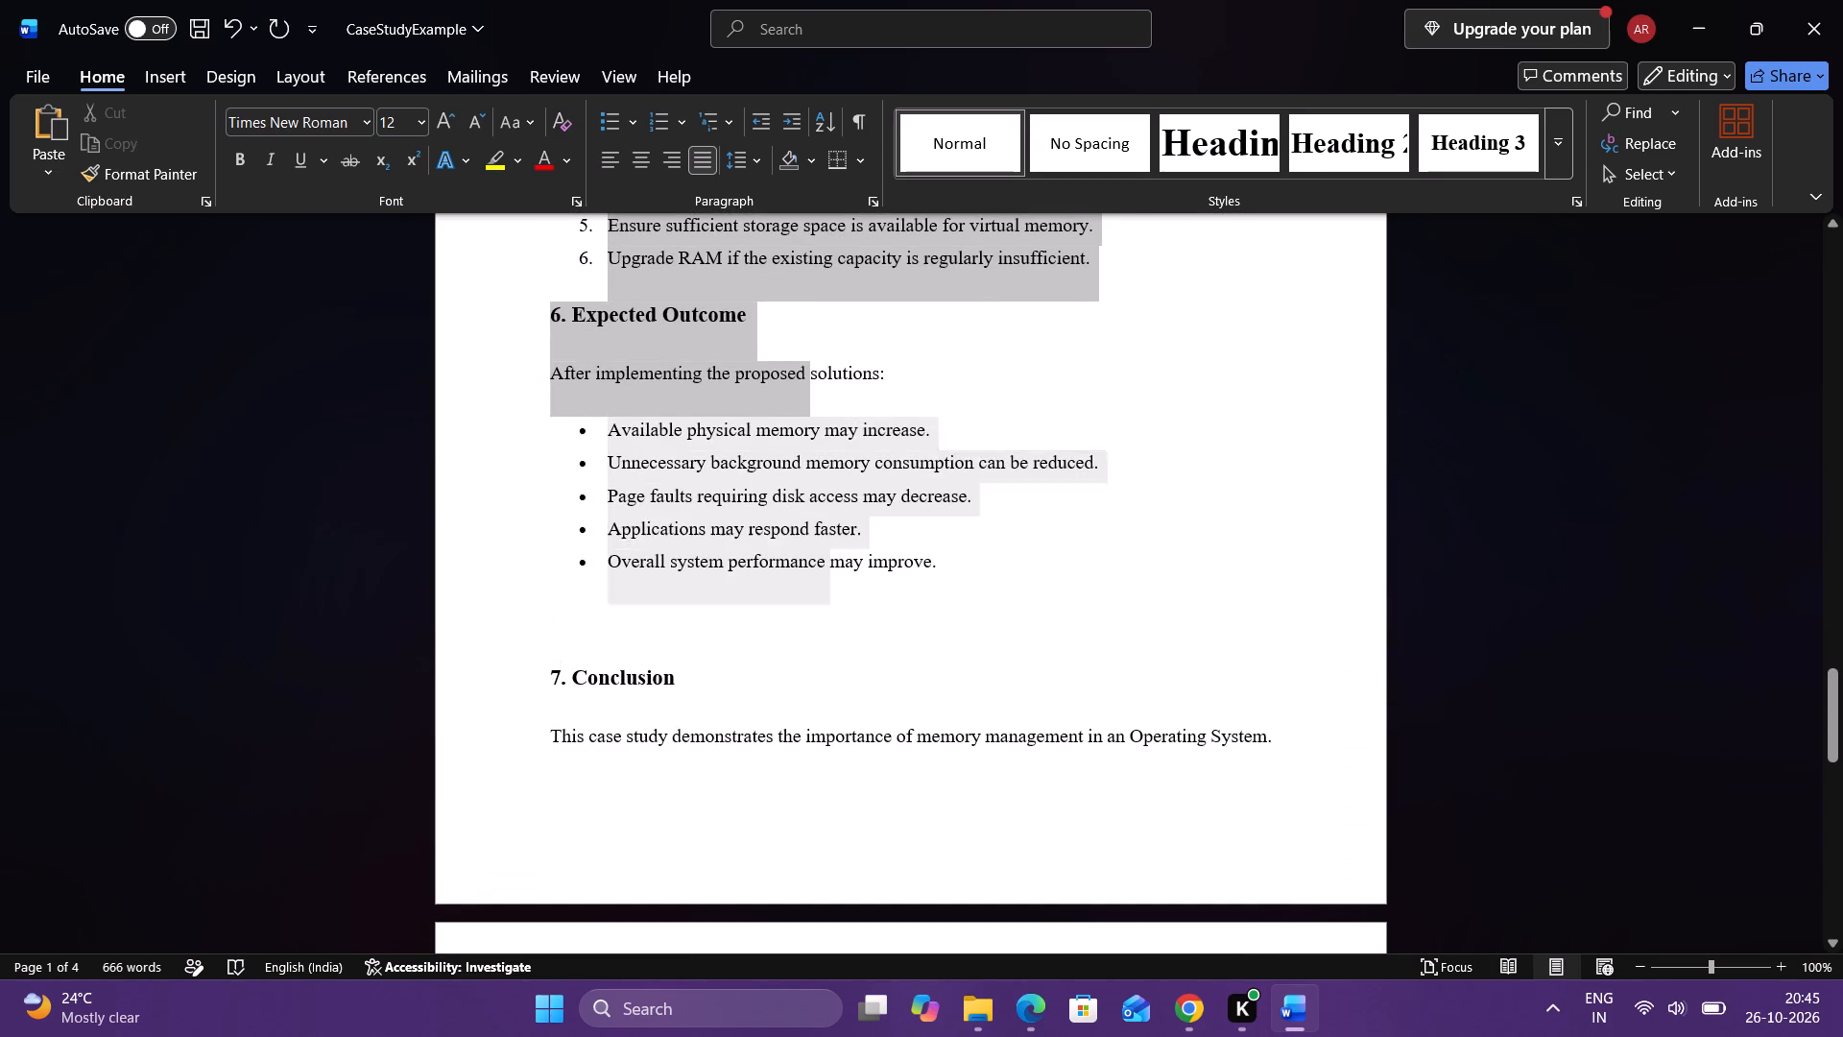
{"action": "left_click_drag", "start_coordinate": [822, 284], "coordinate": [849, 425]}
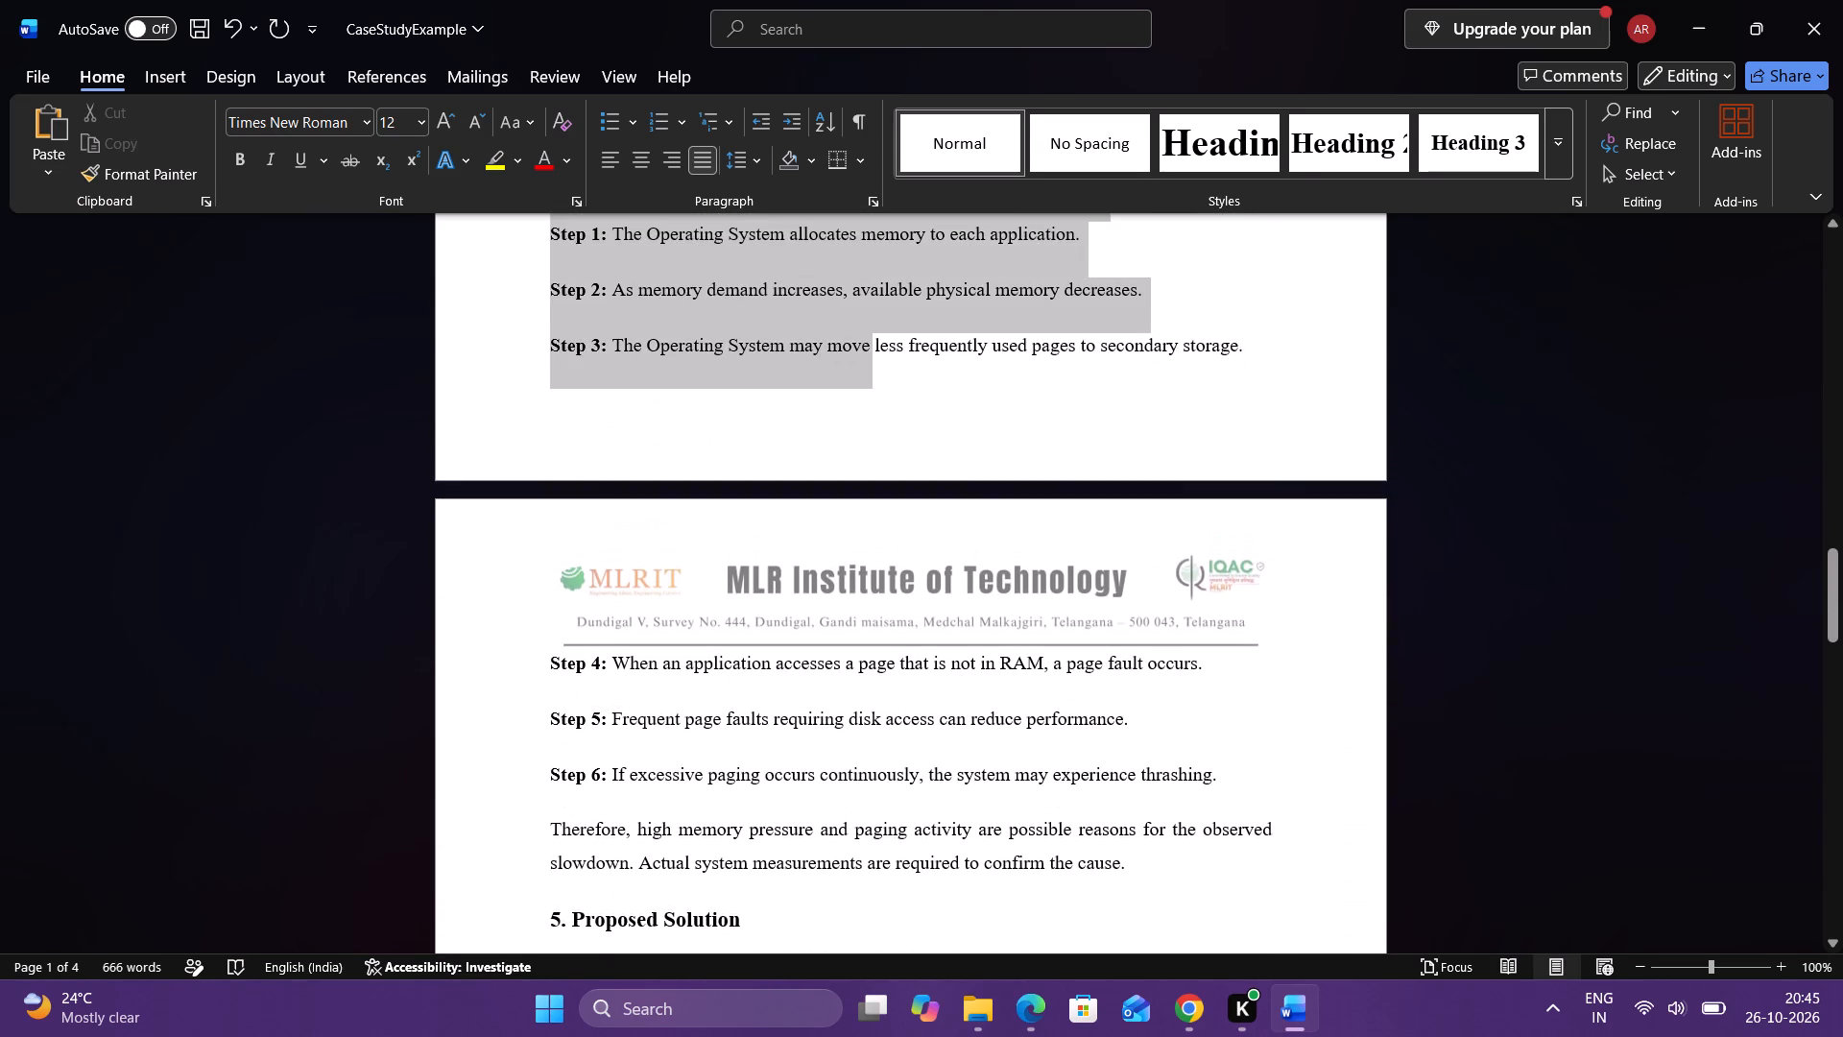
{"action": "left_click_drag", "start_coordinate": [849, 425], "coordinate": [1129, 861]}
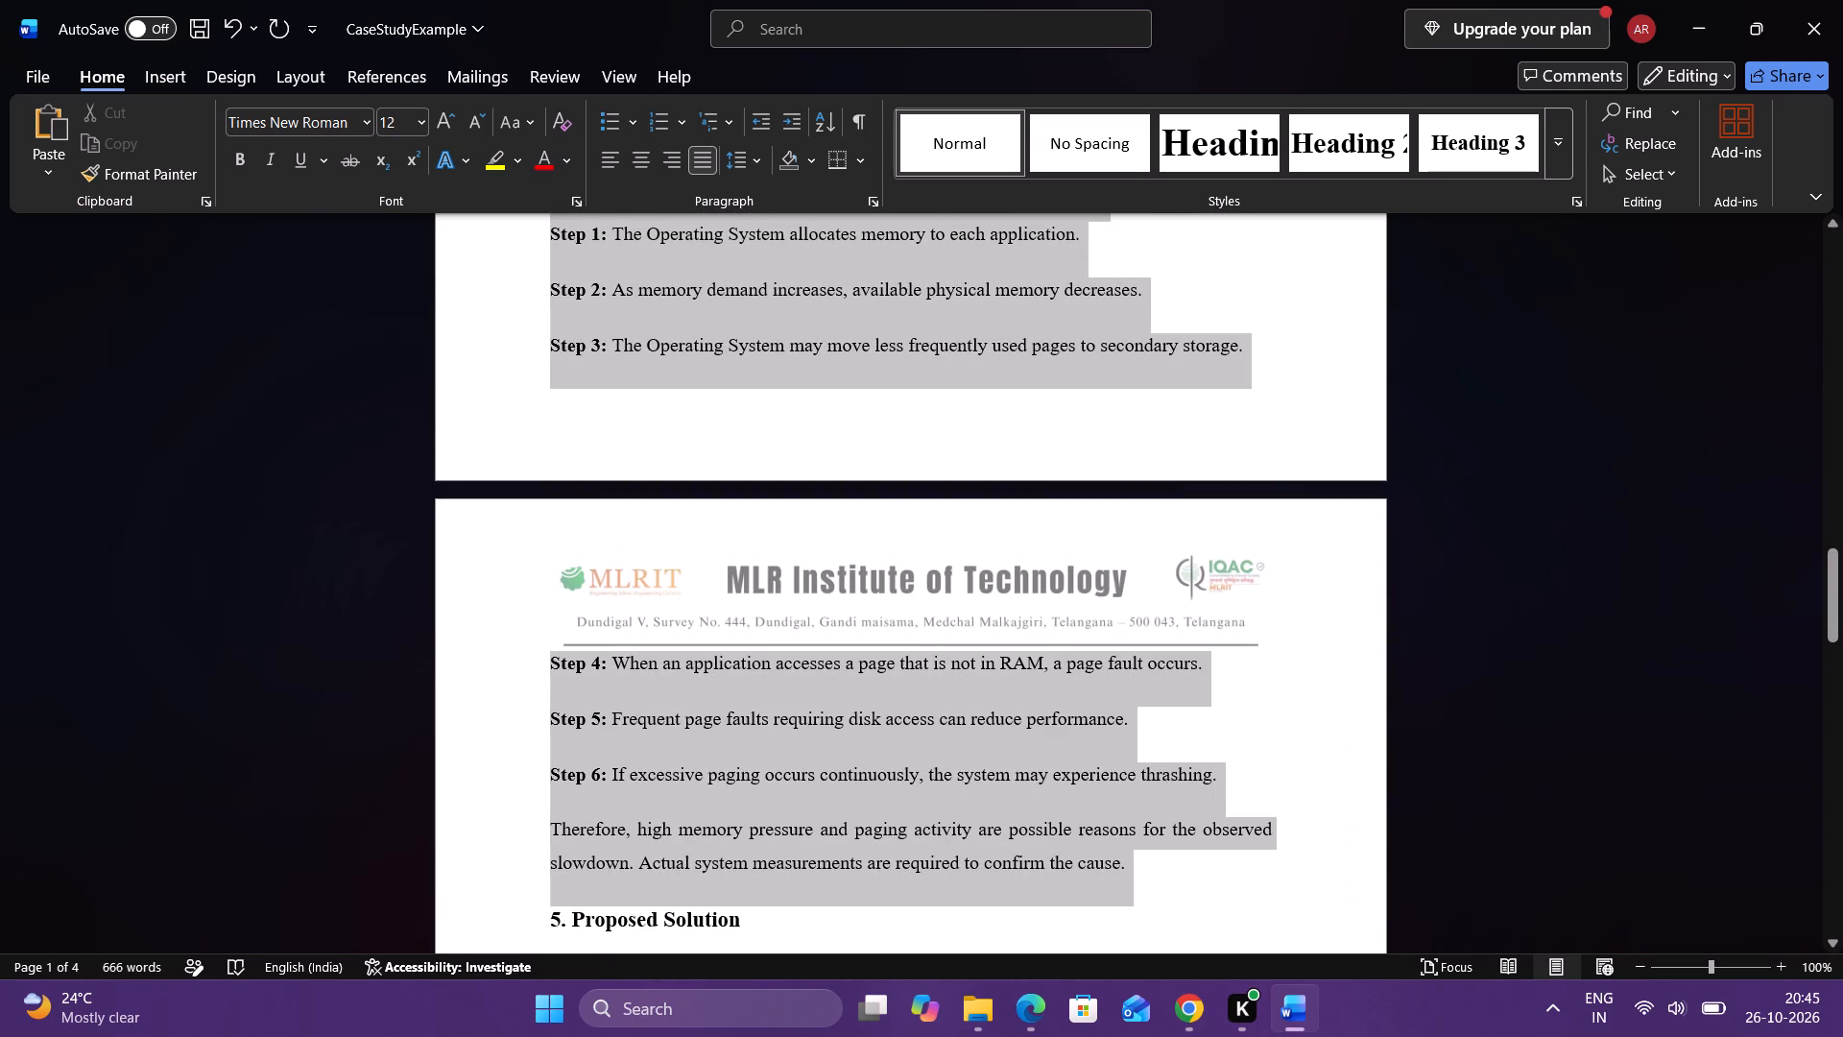
{"action": "left_click_drag", "start_coordinate": [1129, 861], "coordinate": [1131, 853]}
{"action": "key", "text": "ctrl+v"}
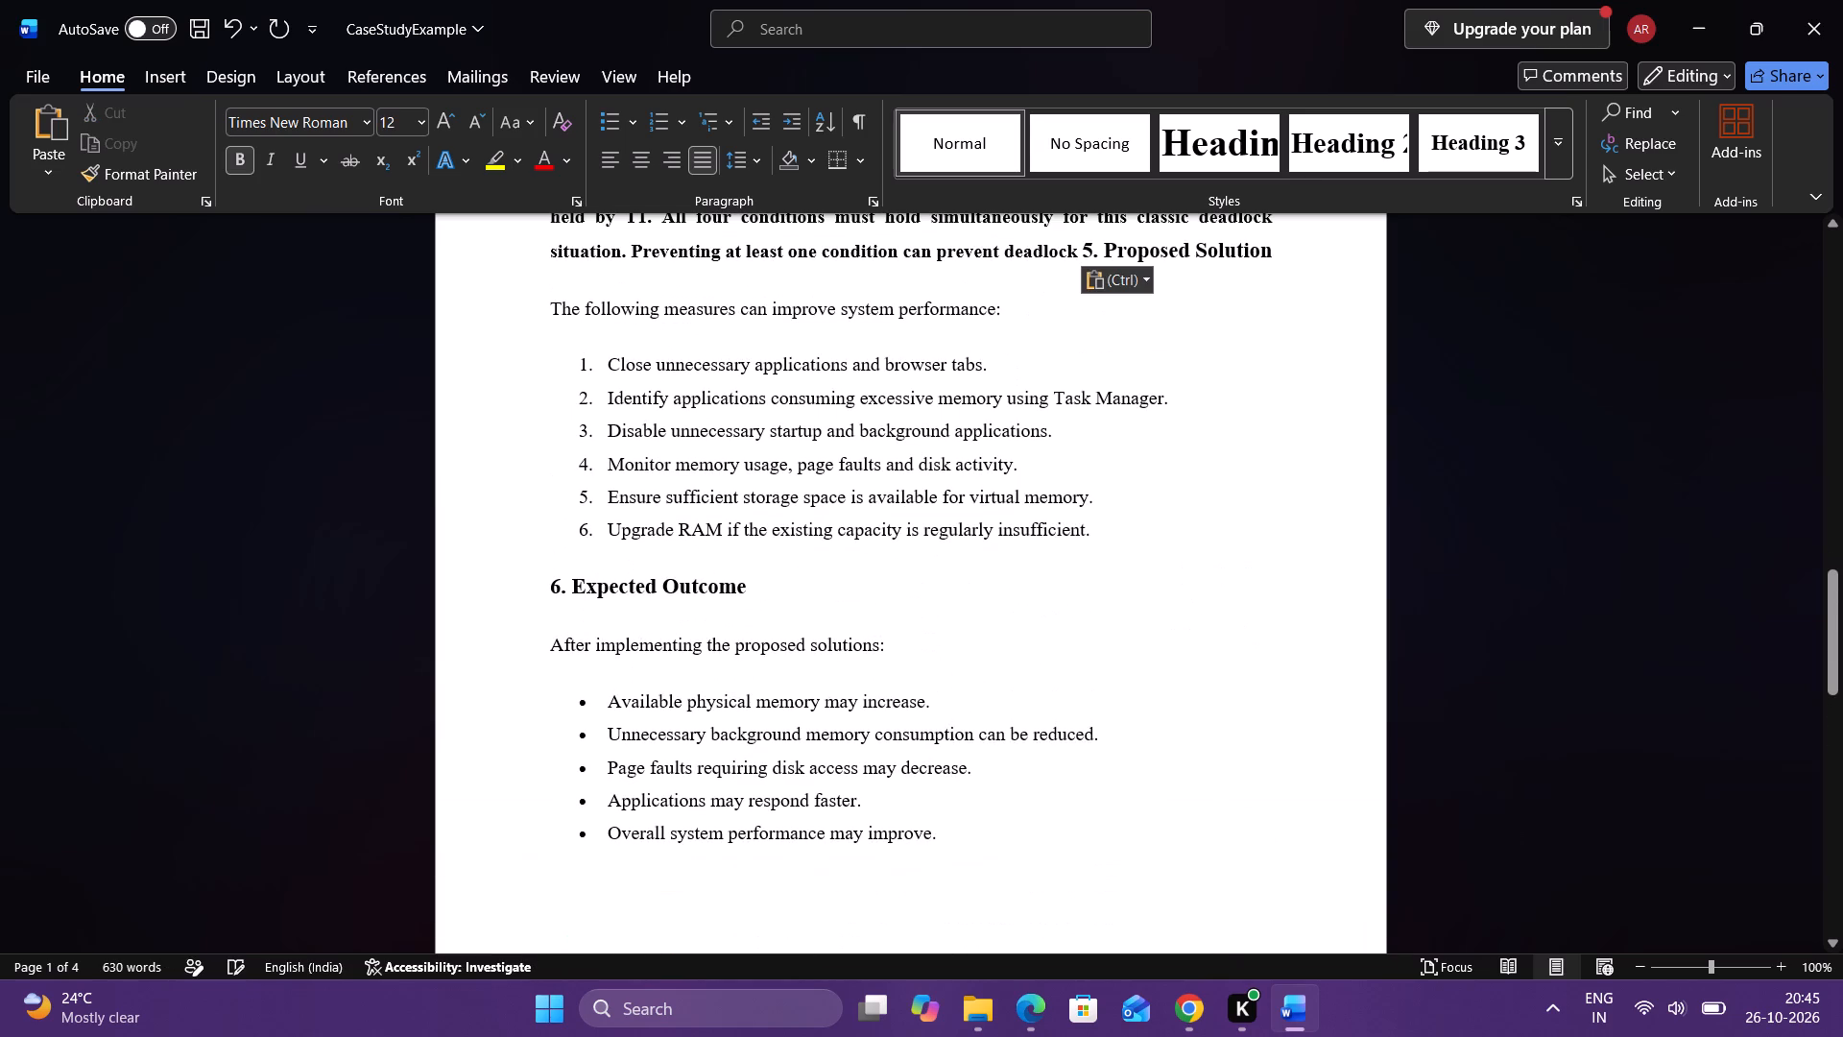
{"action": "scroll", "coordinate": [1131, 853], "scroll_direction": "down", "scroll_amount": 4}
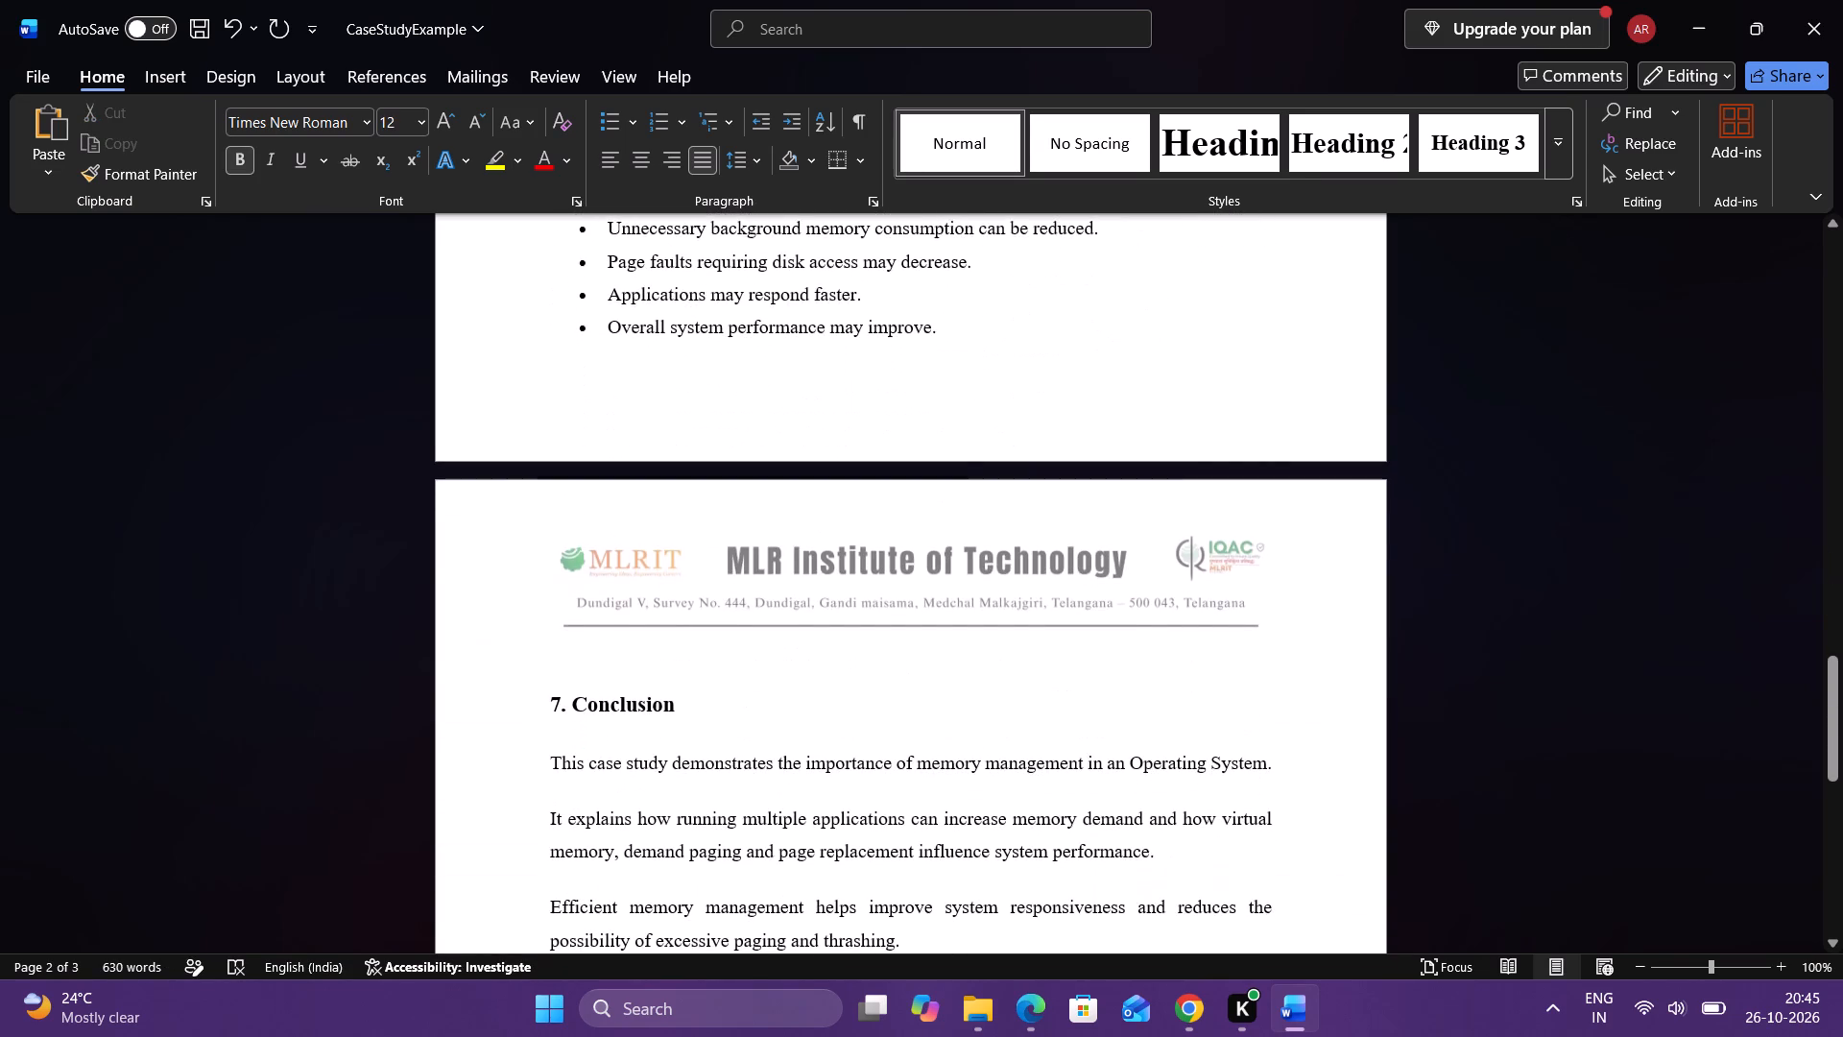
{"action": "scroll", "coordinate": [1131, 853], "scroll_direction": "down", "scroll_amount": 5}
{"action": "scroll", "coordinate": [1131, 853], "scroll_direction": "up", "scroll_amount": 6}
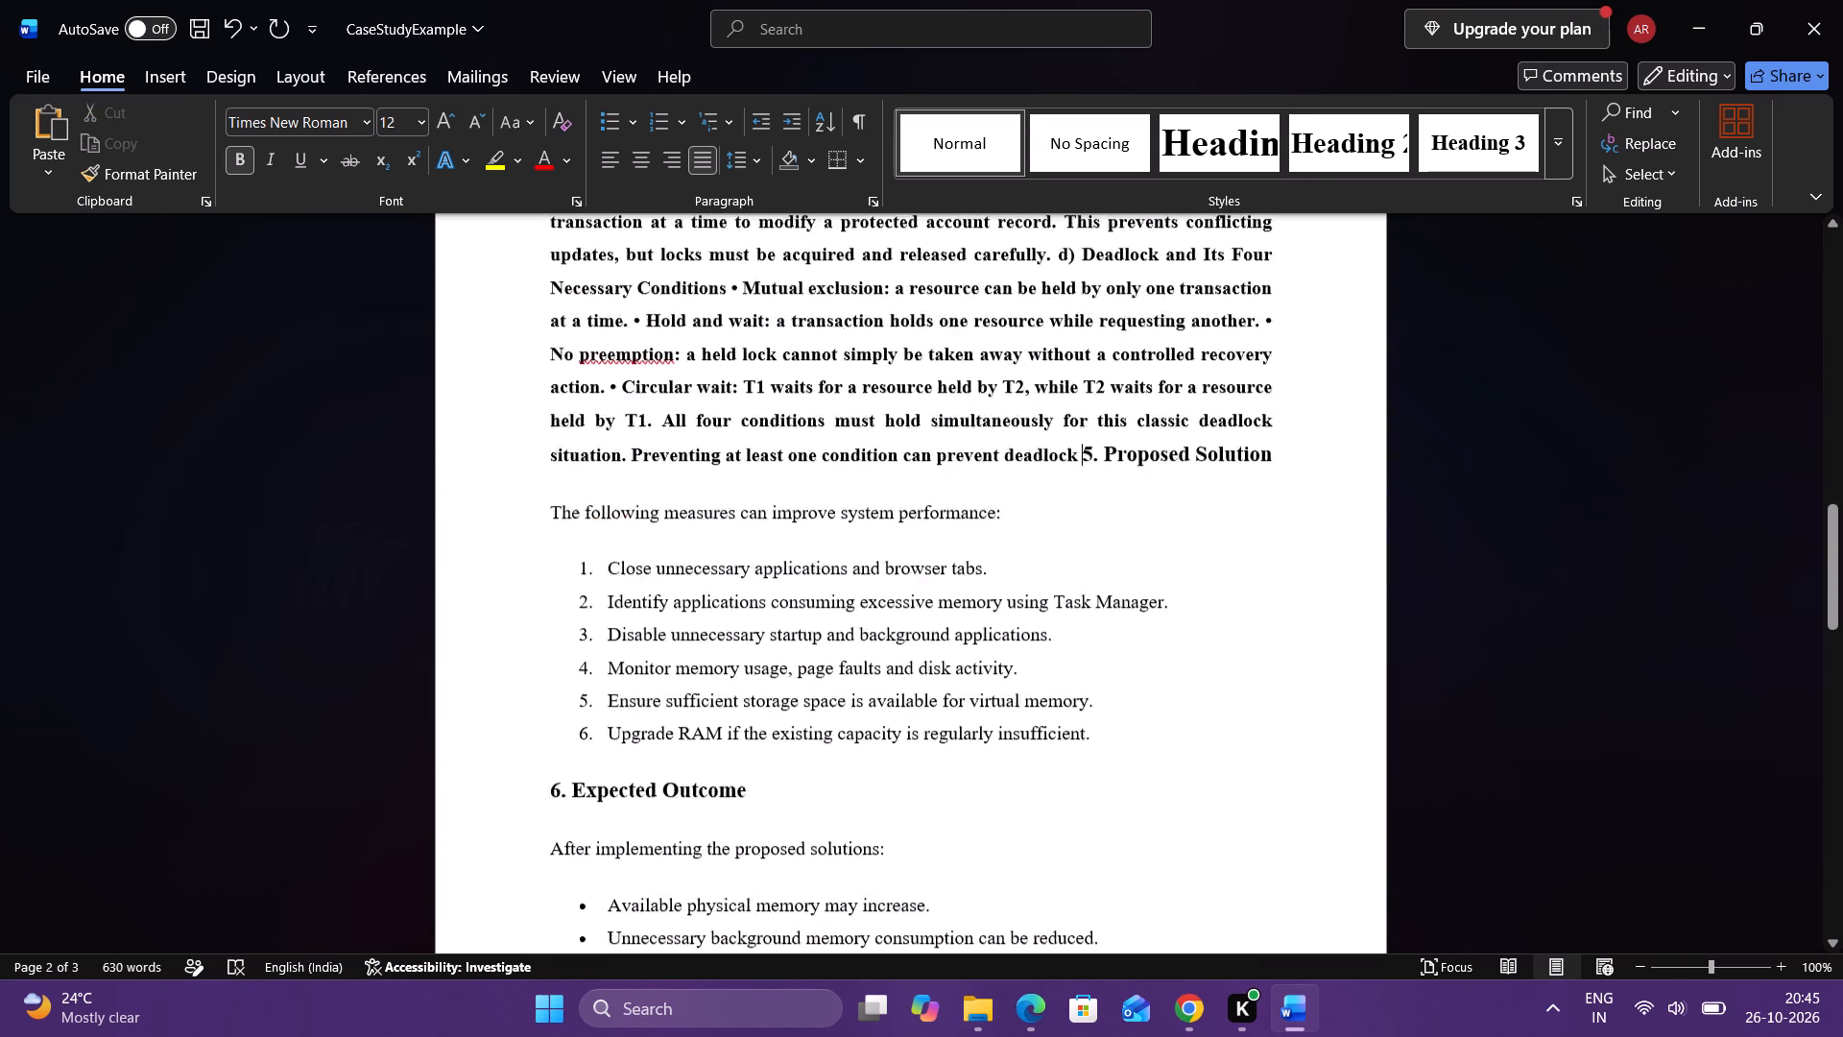
Remove the bold formatting from the pasted section 3 content, from "a) Process Management" through "can prevent deadlock".
{"action": "scroll", "coordinate": [1131, 853], "scroll_direction": "up", "scroll_amount": 2}
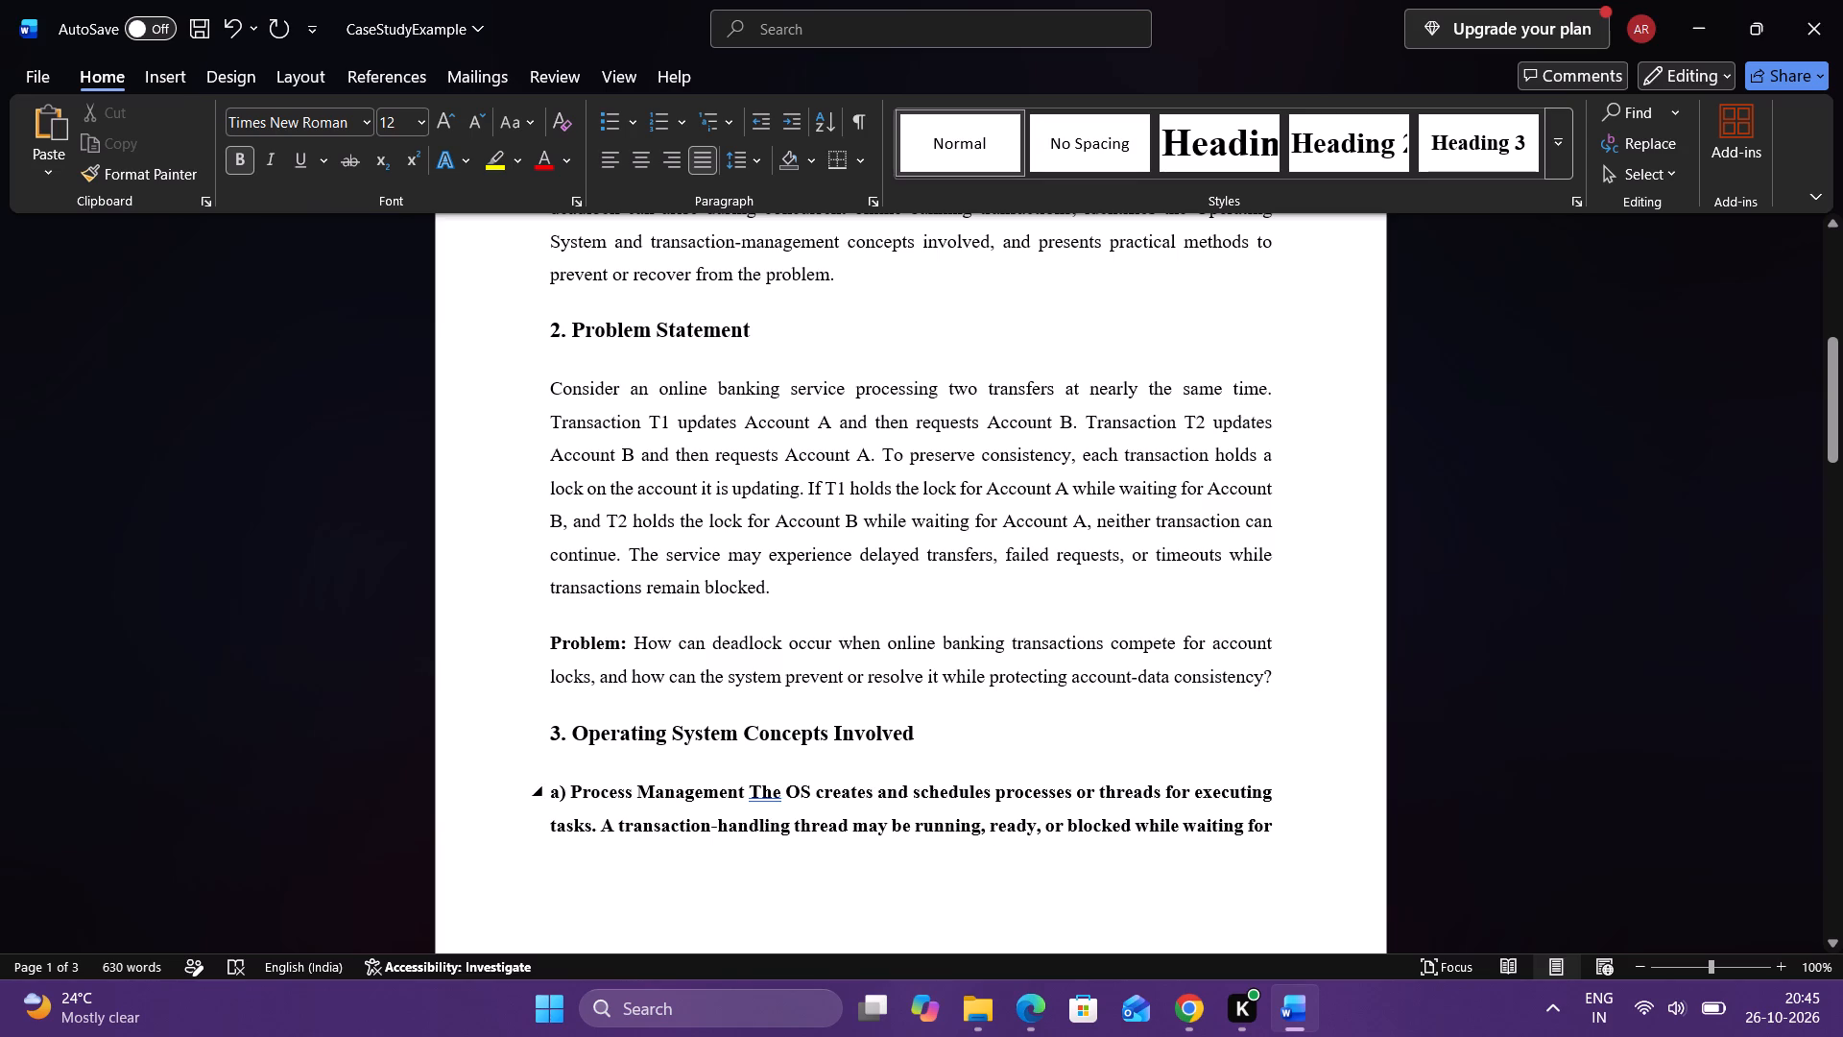
{"action": "left_click_drag", "start_coordinate": [546, 793], "coordinate": [892, 573]}
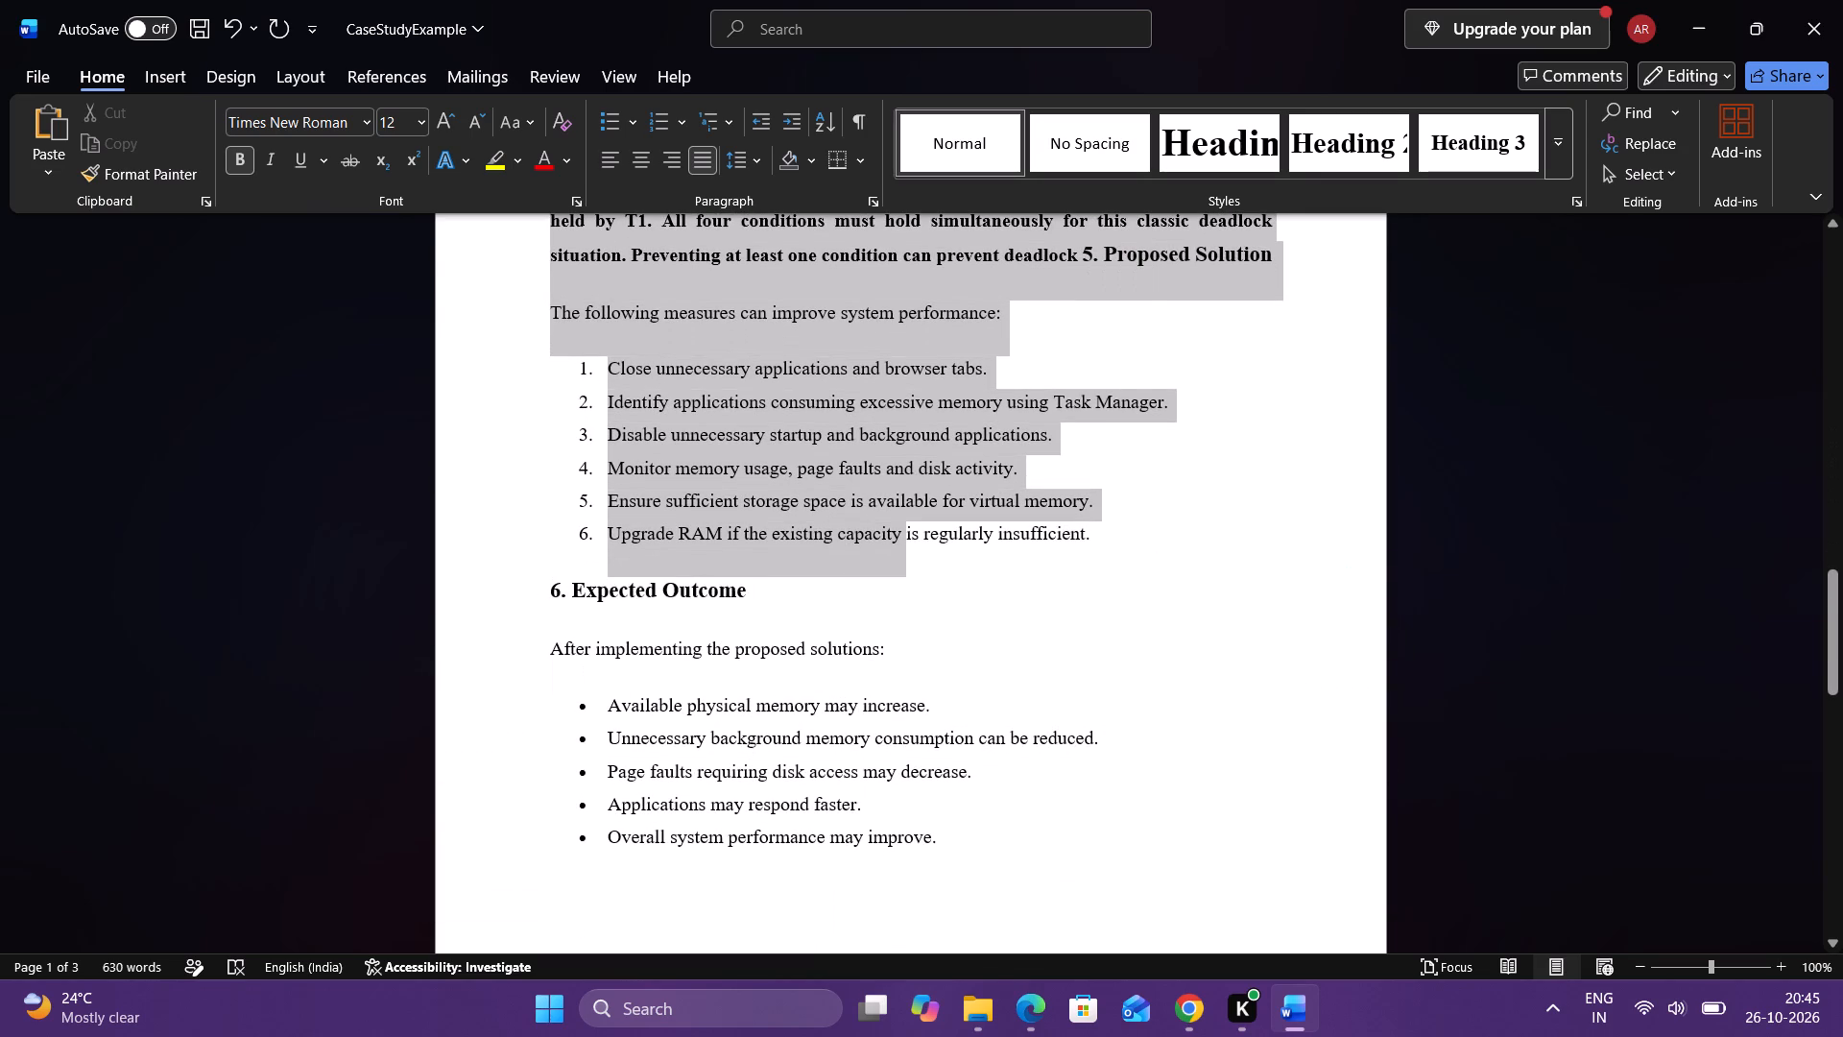
{"action": "left_click_drag", "start_coordinate": [892, 573], "coordinate": [1093, 523]}
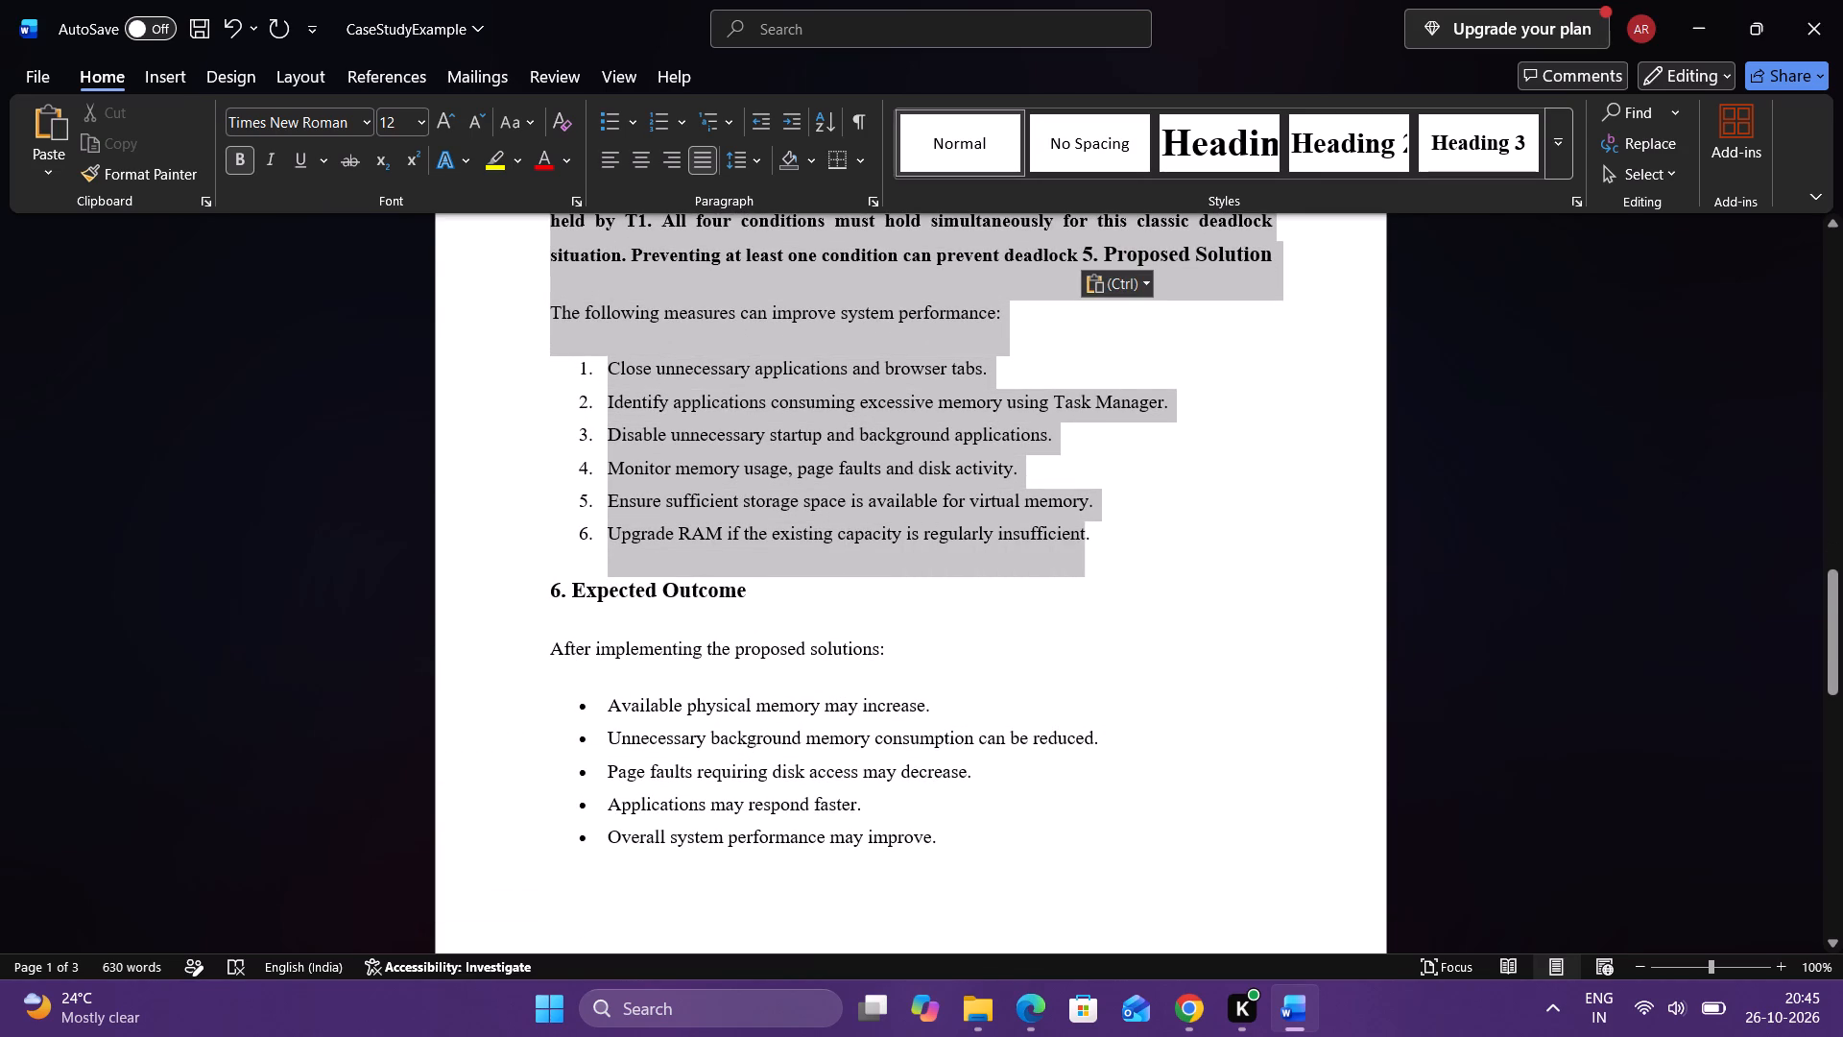
{"action": "left_click_drag", "start_coordinate": [1093, 523], "coordinate": [1091, 220]}
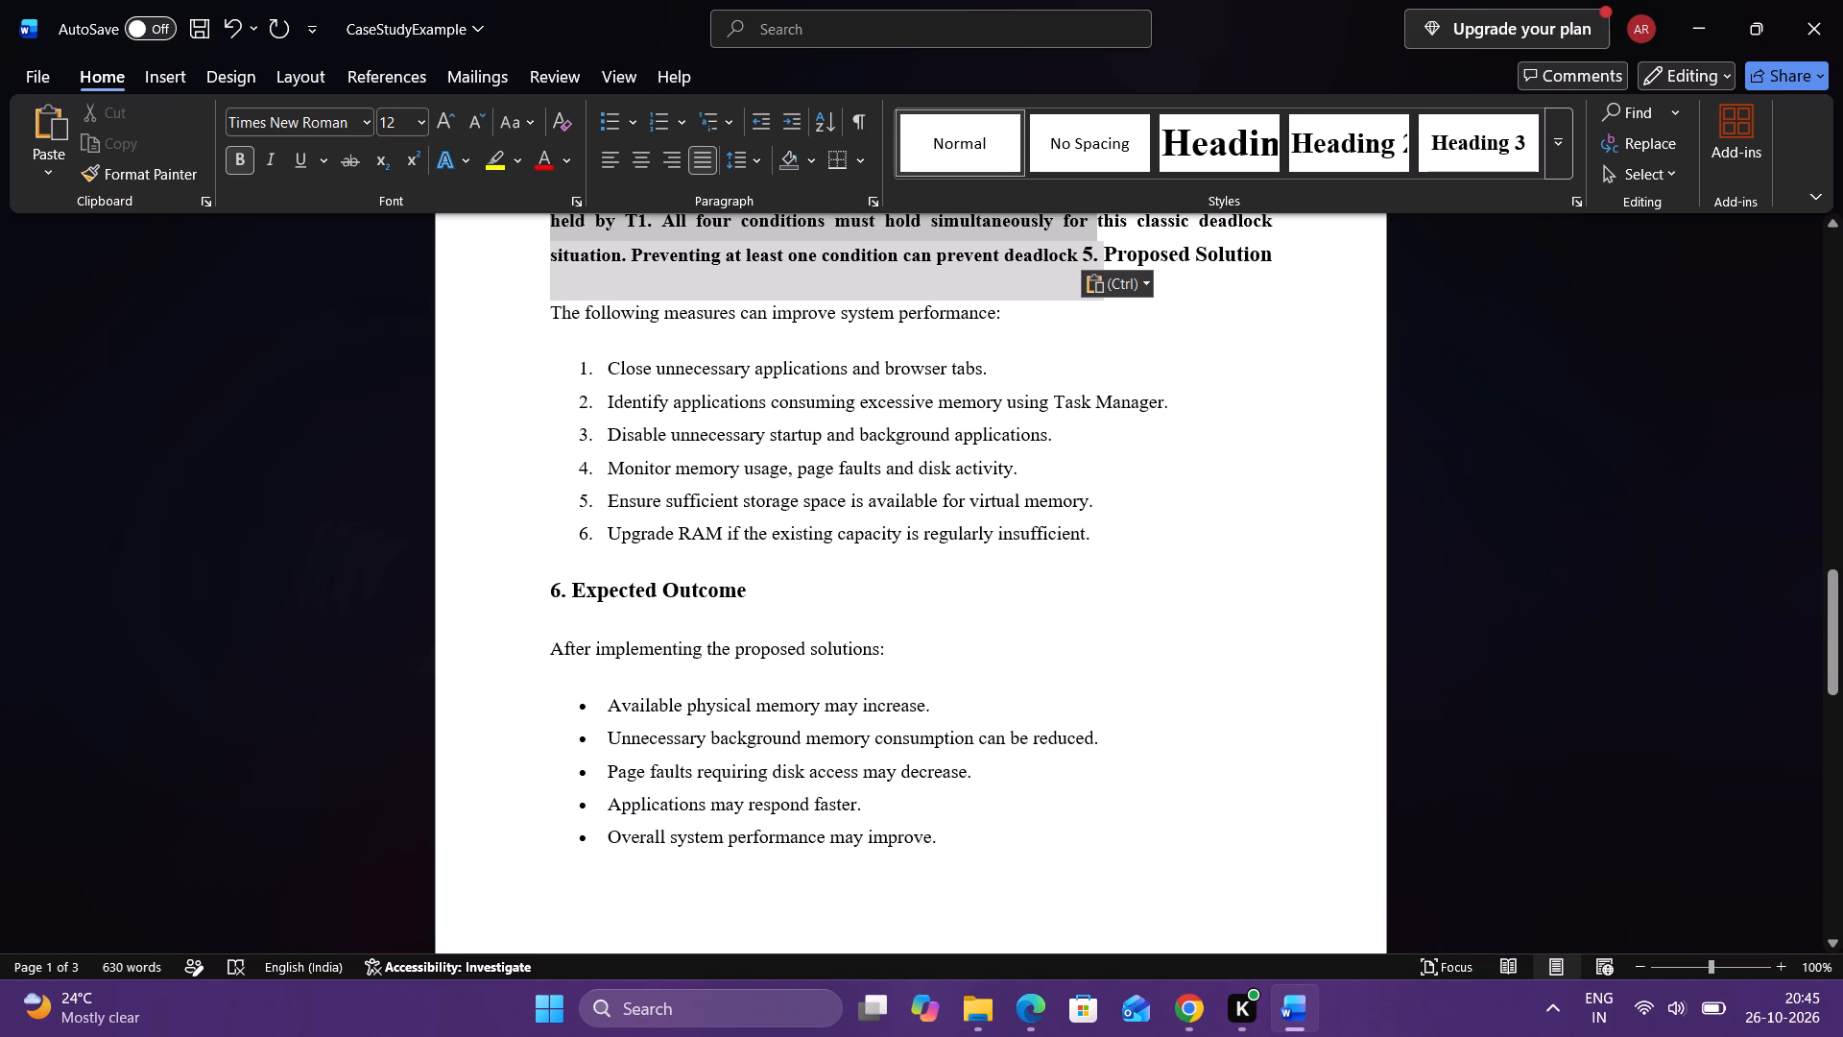
{"action": "left_click_drag", "start_coordinate": [1091, 220], "coordinate": [1050, 866]}
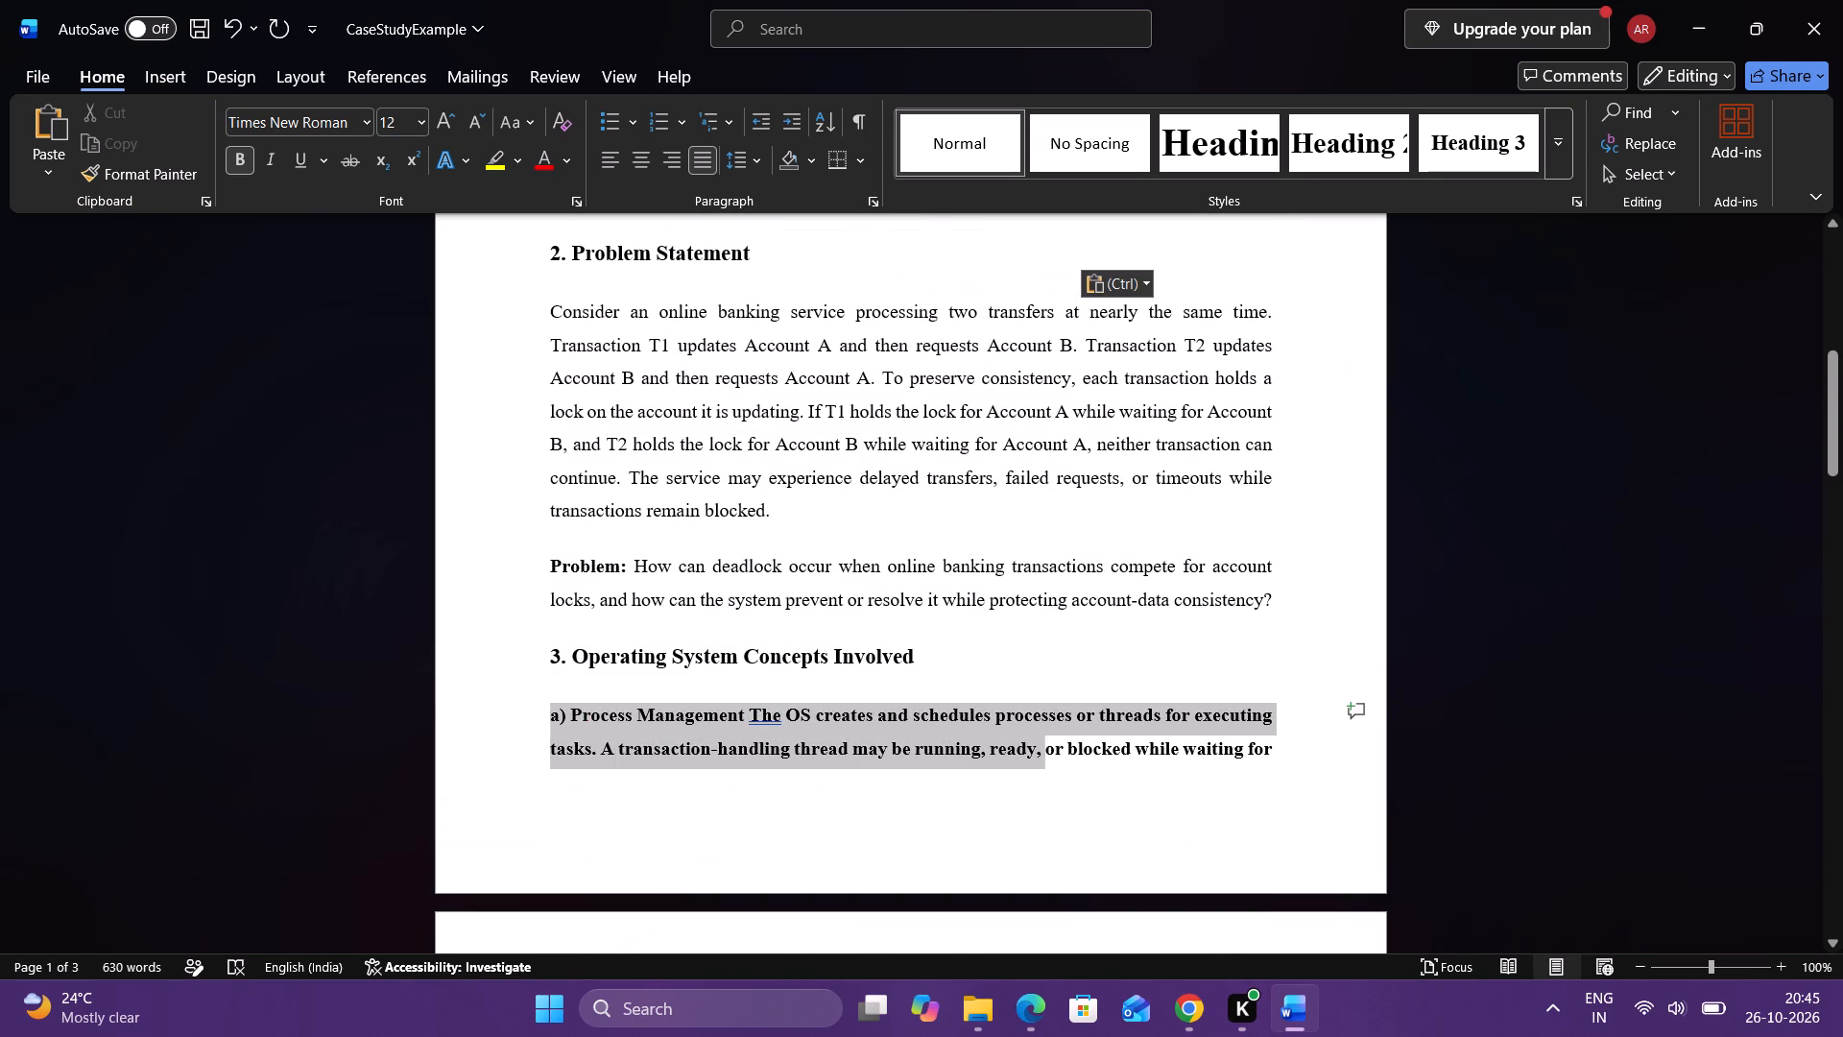
{"action": "left_click_drag", "start_coordinate": [1050, 866], "coordinate": [1083, 749]}
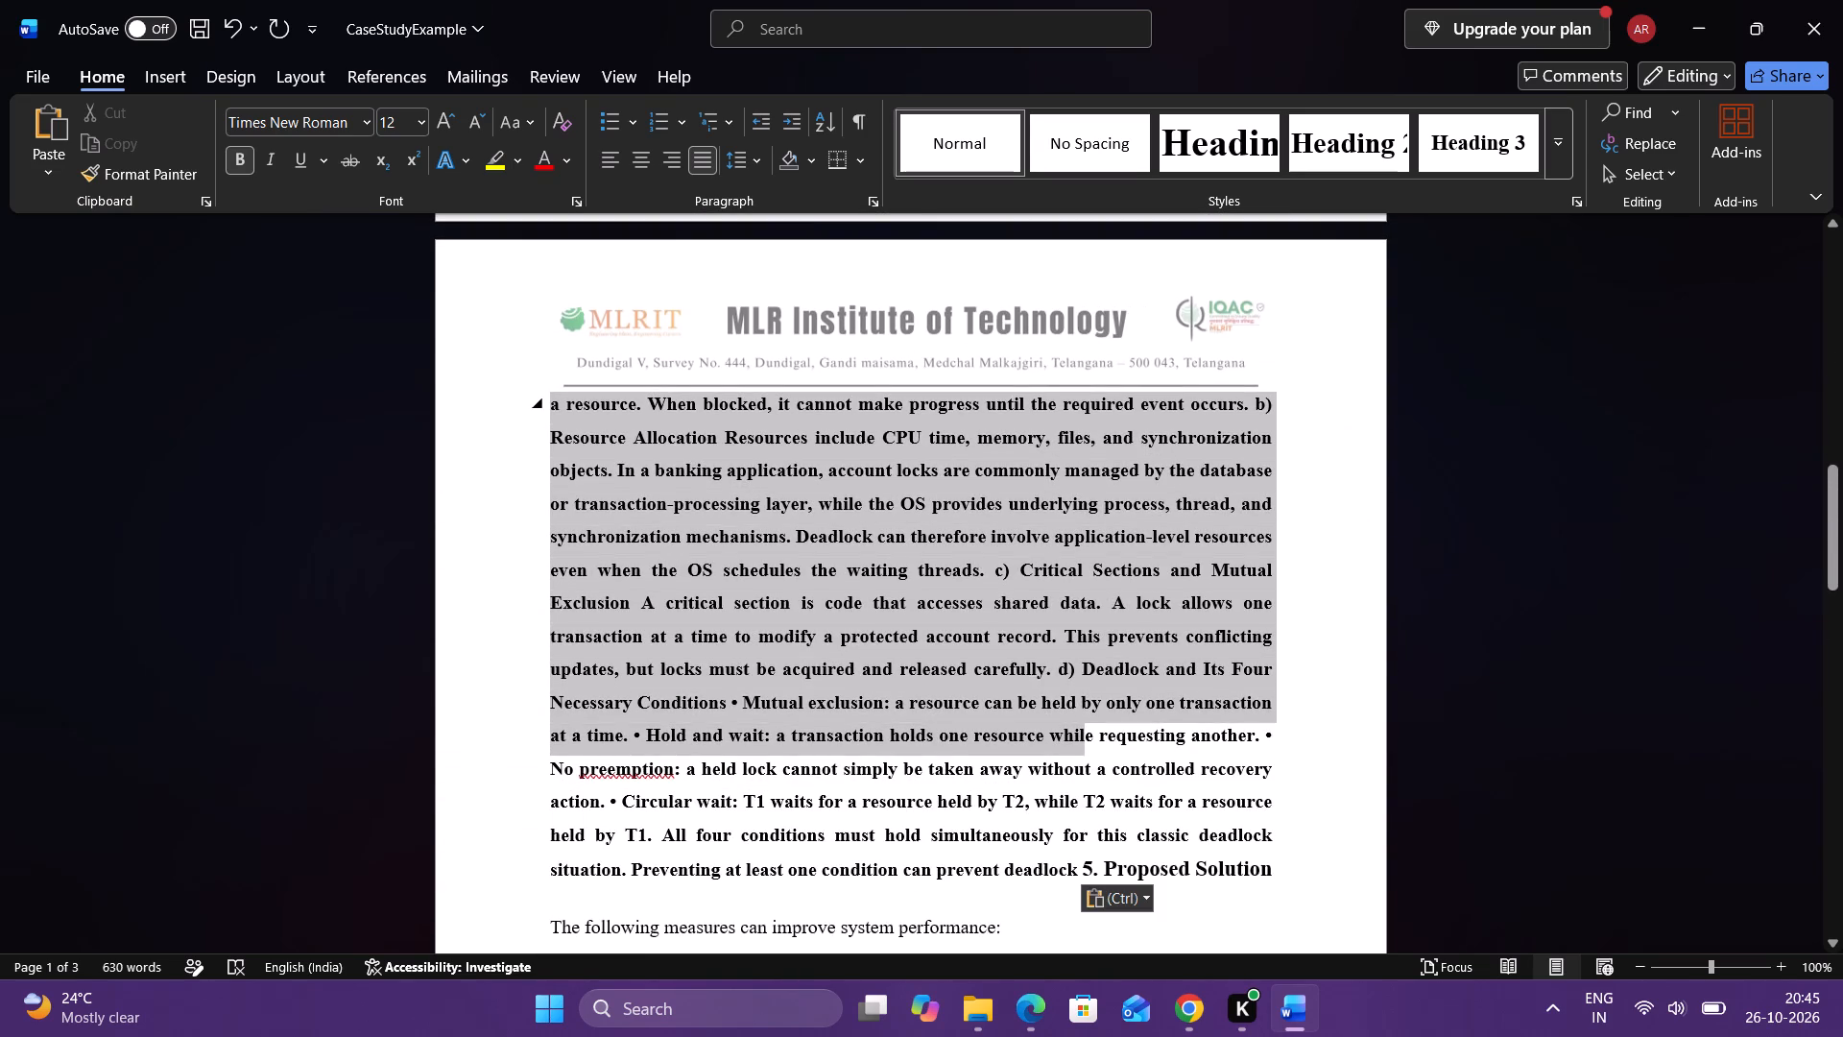
{"action": "left_click_drag", "start_coordinate": [1083, 749], "coordinate": [1081, 860]}
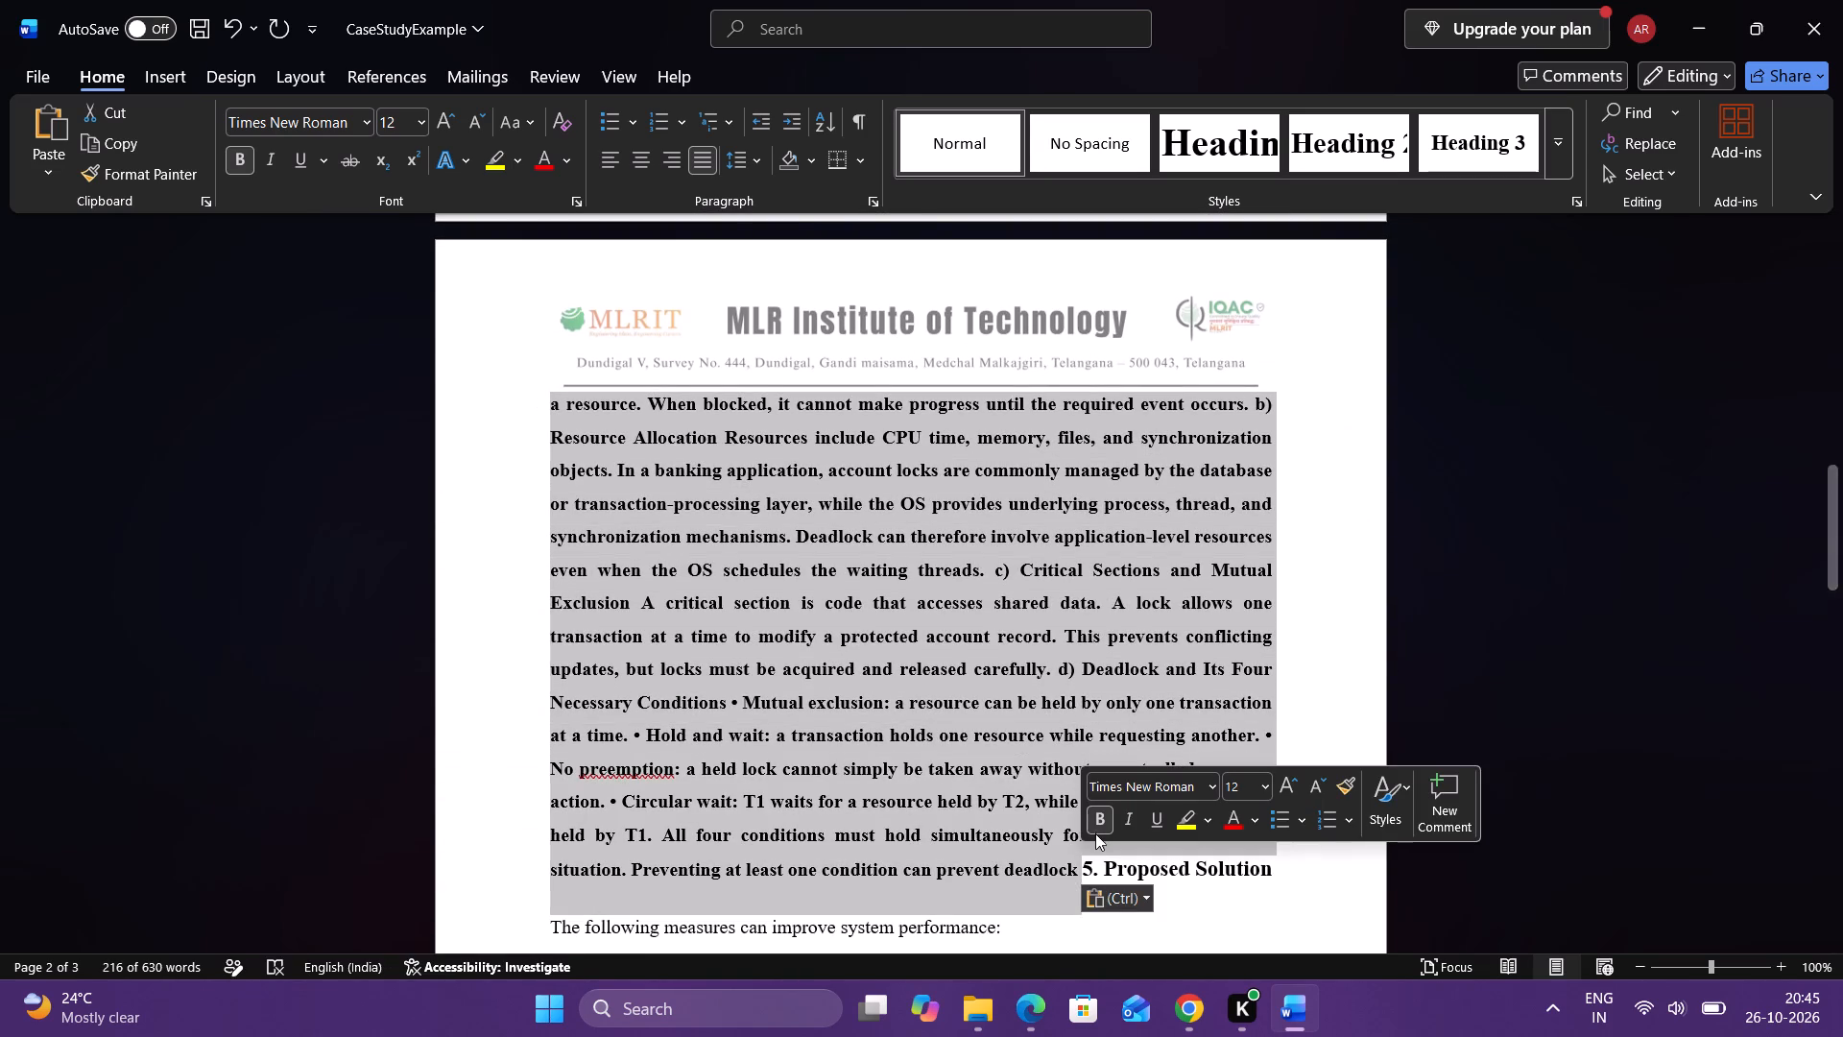
{"action": "left_click", "coordinate": [1096, 824]}
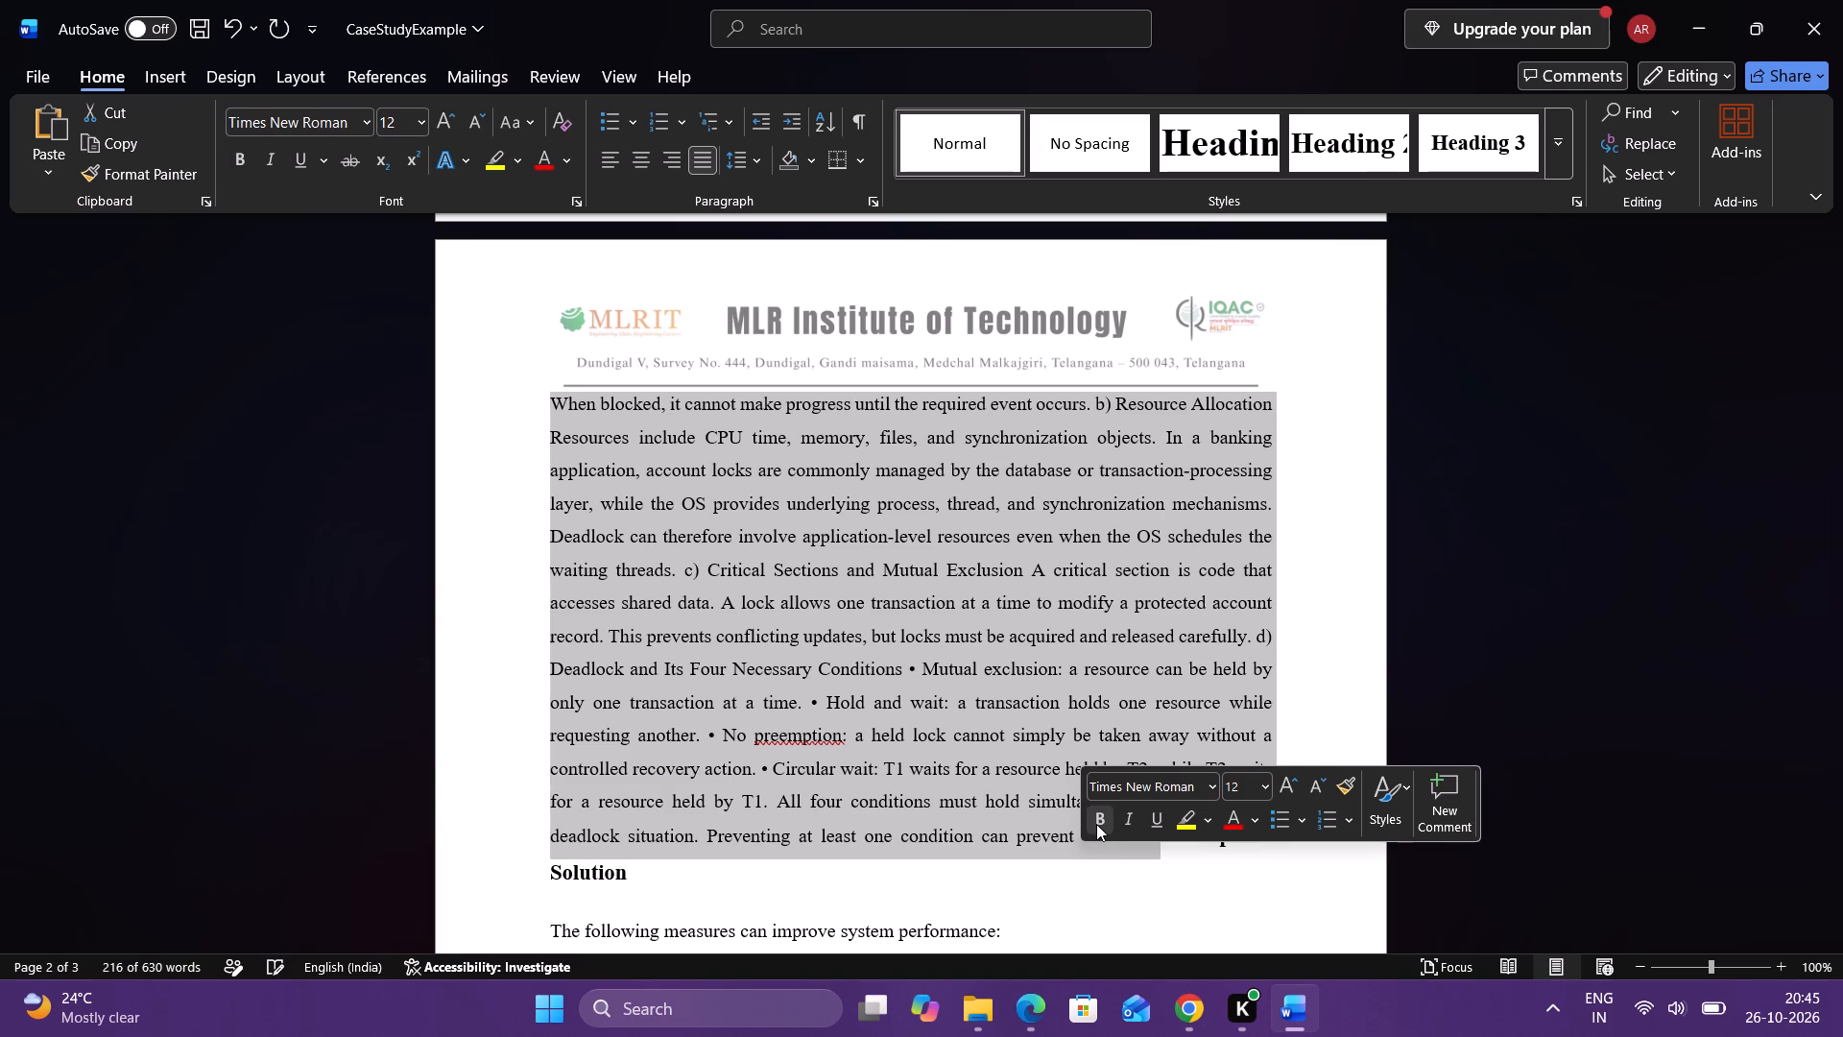
Move the "5. Proposed Solution" heading into its own paragraph below the pasted section 3 text.
{"action": "left_click", "coordinate": [1045, 894]}
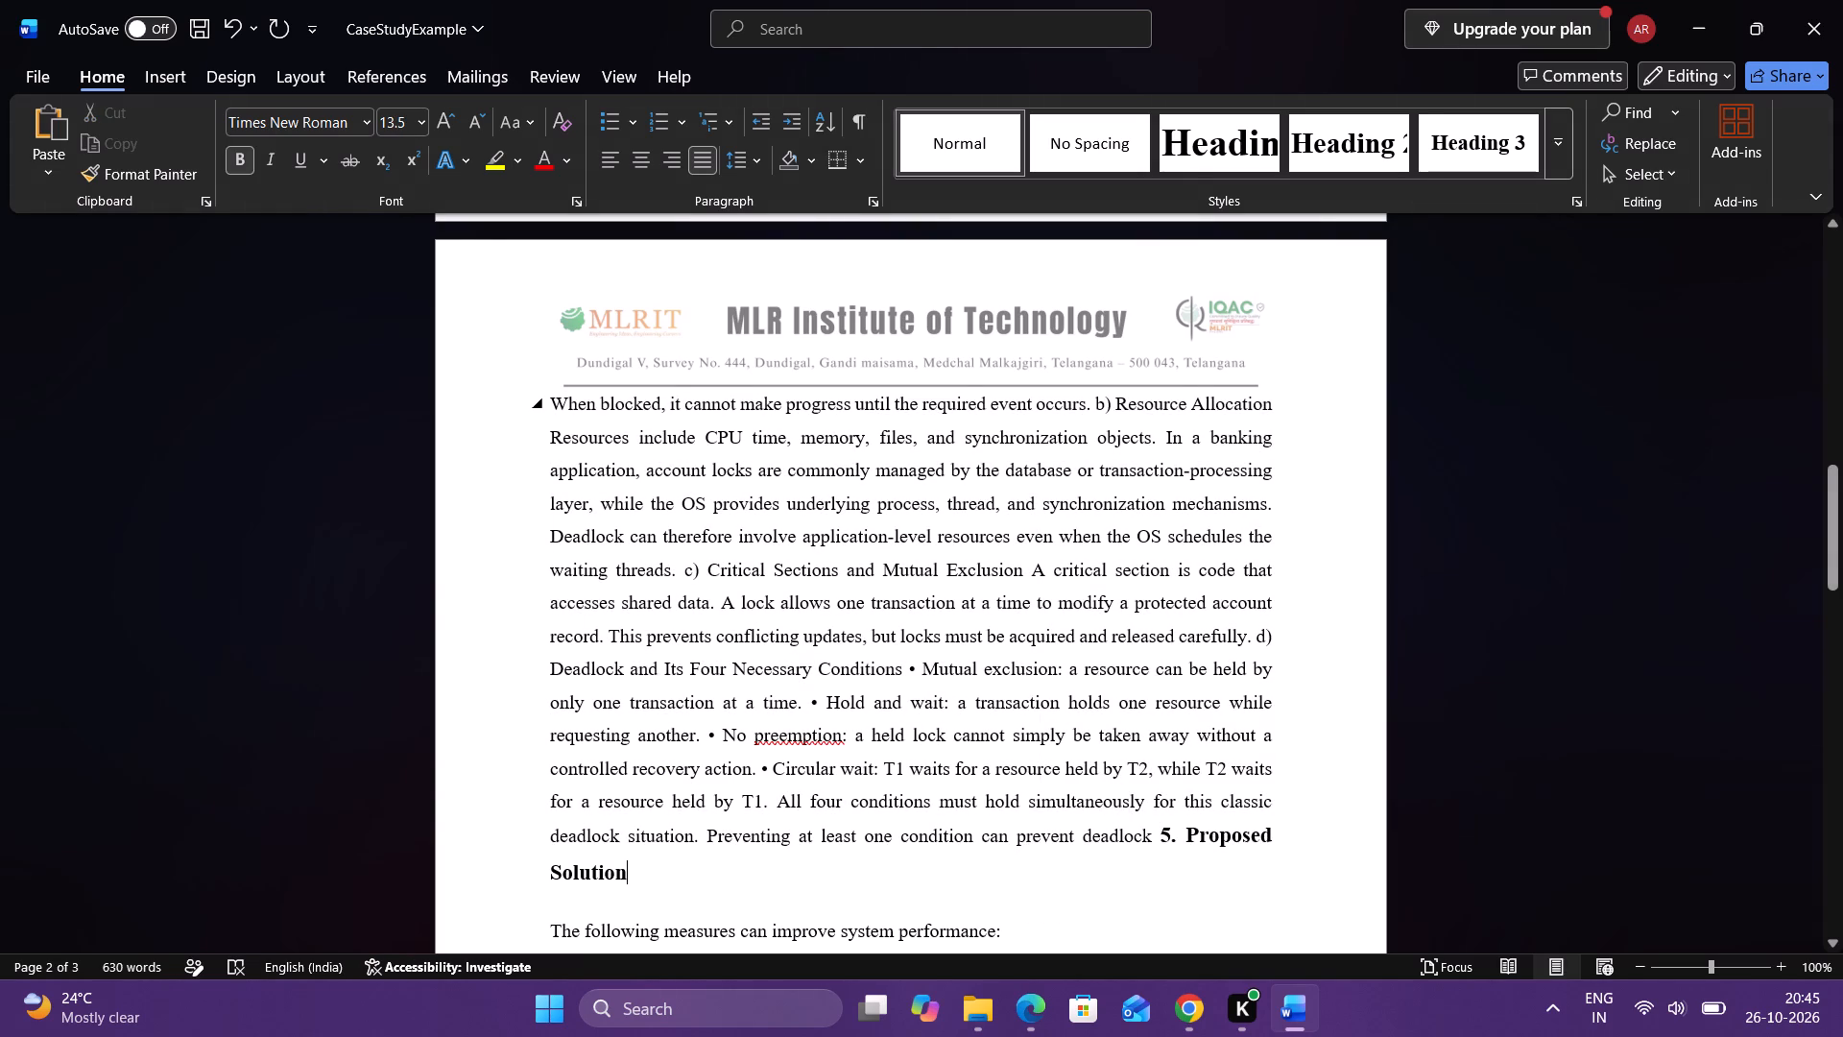
{"action": "left_click", "coordinate": [1160, 833]}
{"action": "key", "text": "Return"}
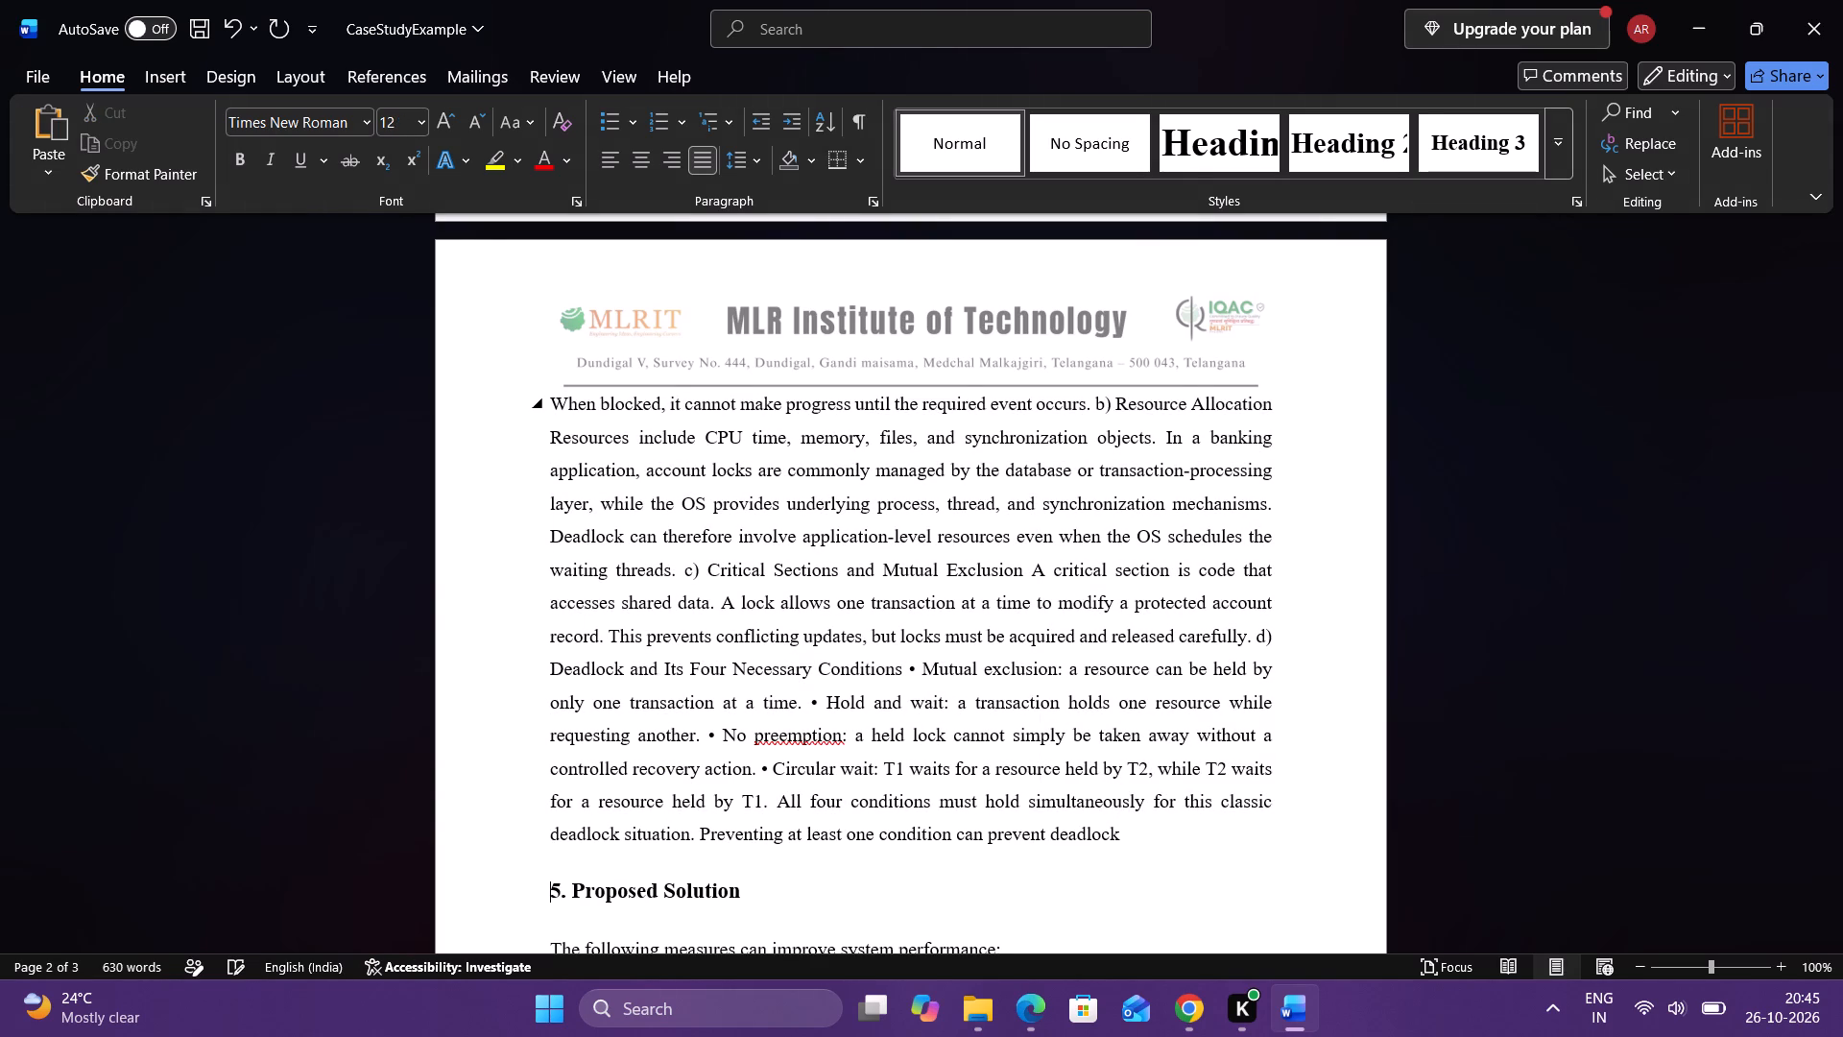
Following the PDF's layout, start new paragraphs at "b) Resource Allocation", "c) Critical Sections and Mutual Exclusion" and "d) Deadlock and Its Four Necessary Conditions".
{"action": "scroll", "coordinate": [1081, 374], "scroll_direction": "up", "scroll_amount": 1}
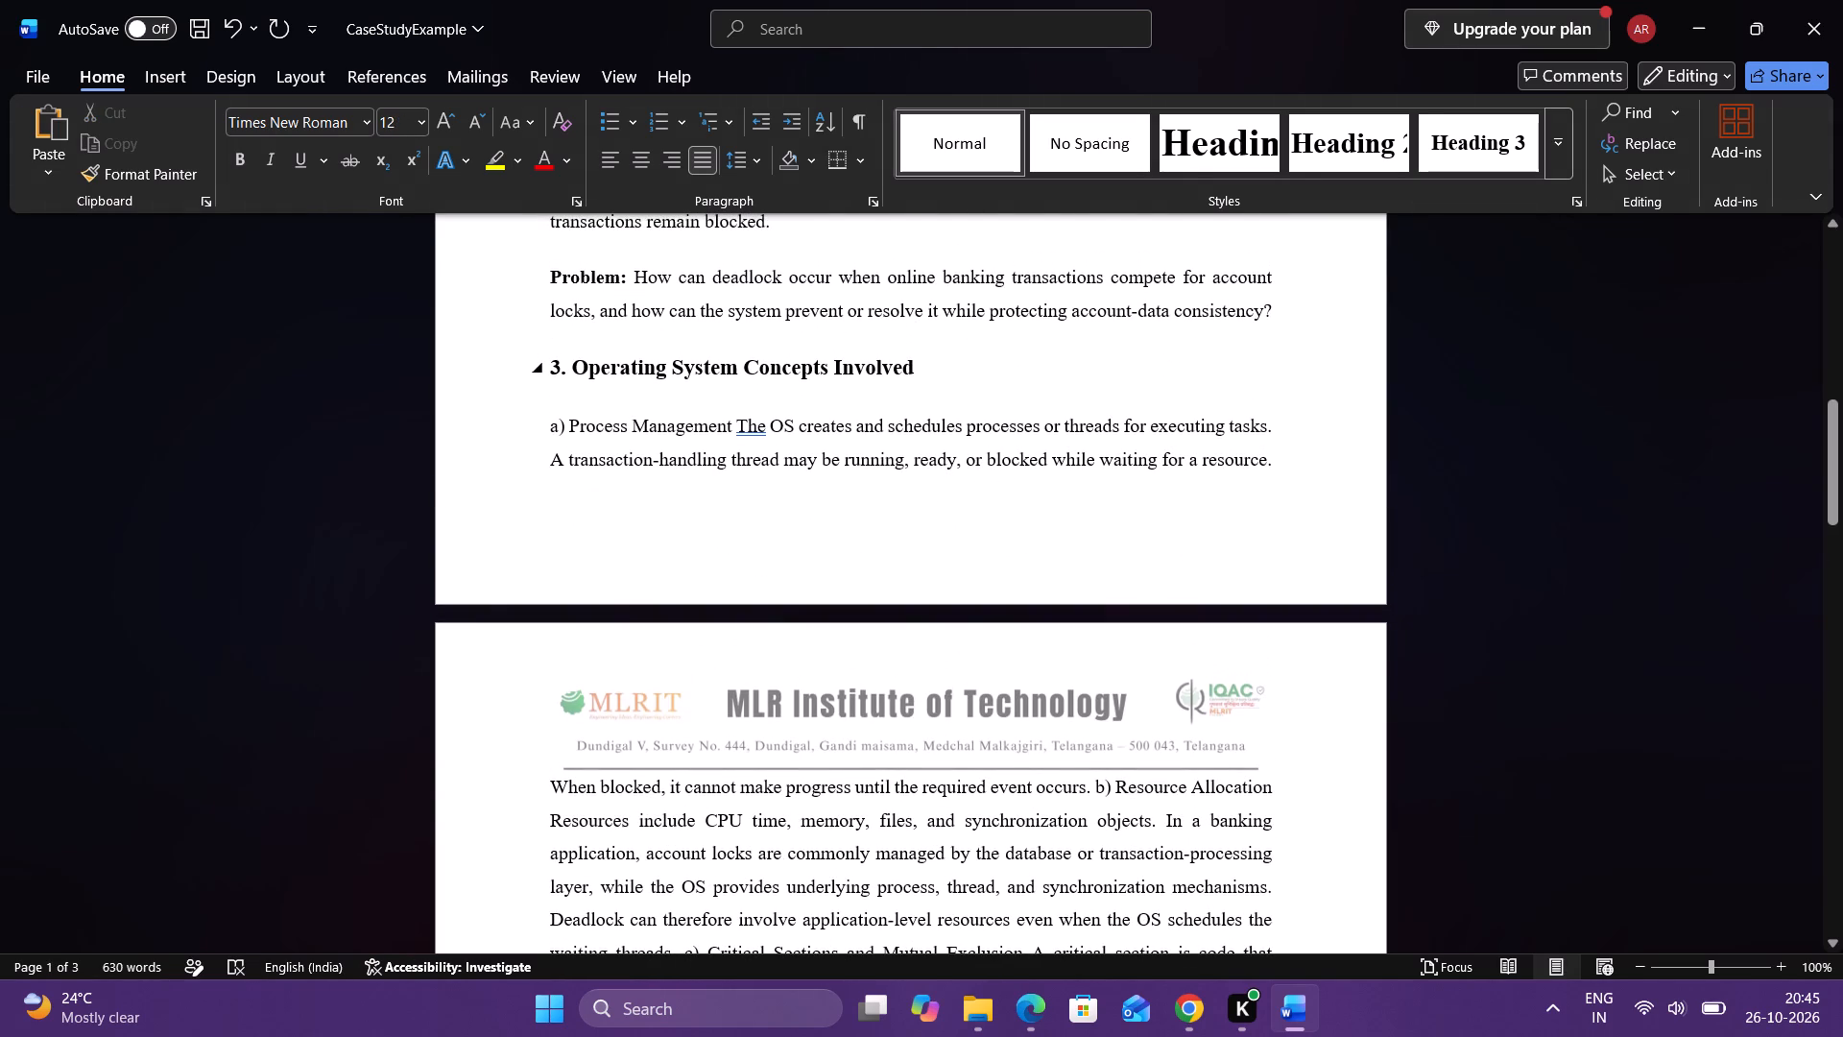
{"action": "key", "text": "alt+Tab"}
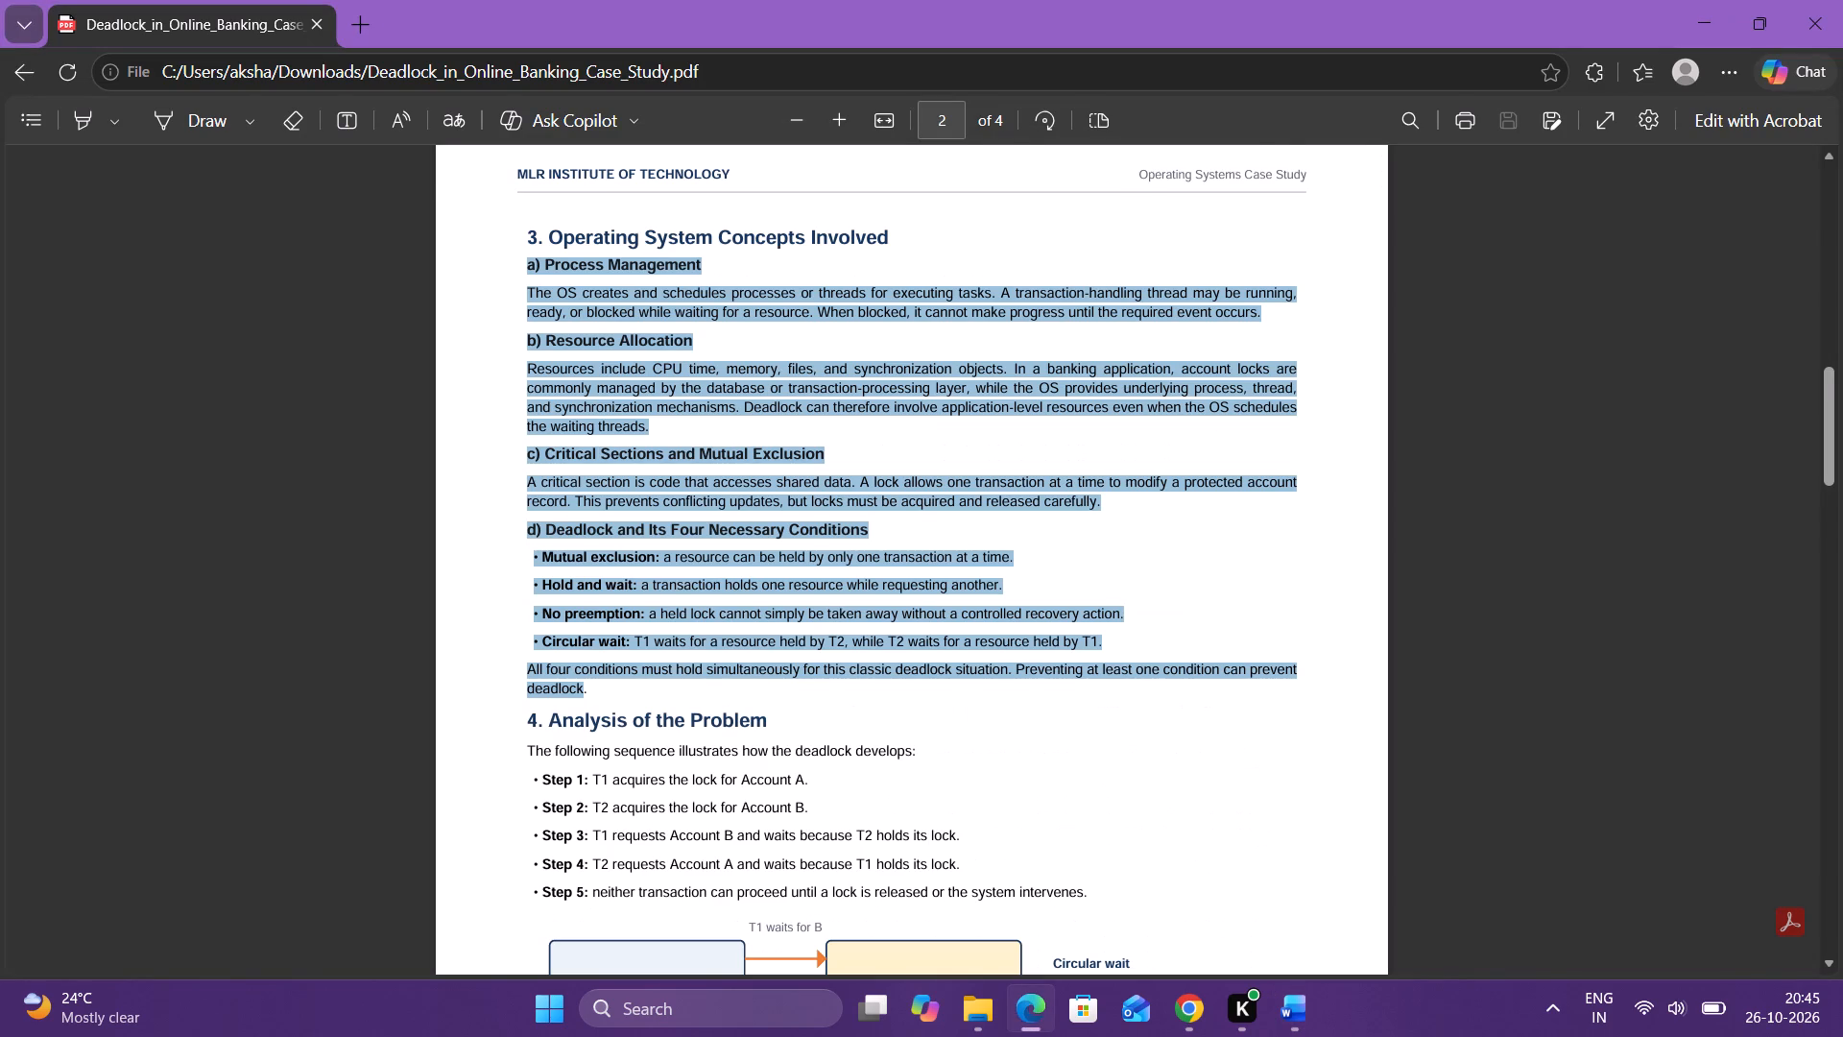
{"action": "key", "text": "alt+Tab"}
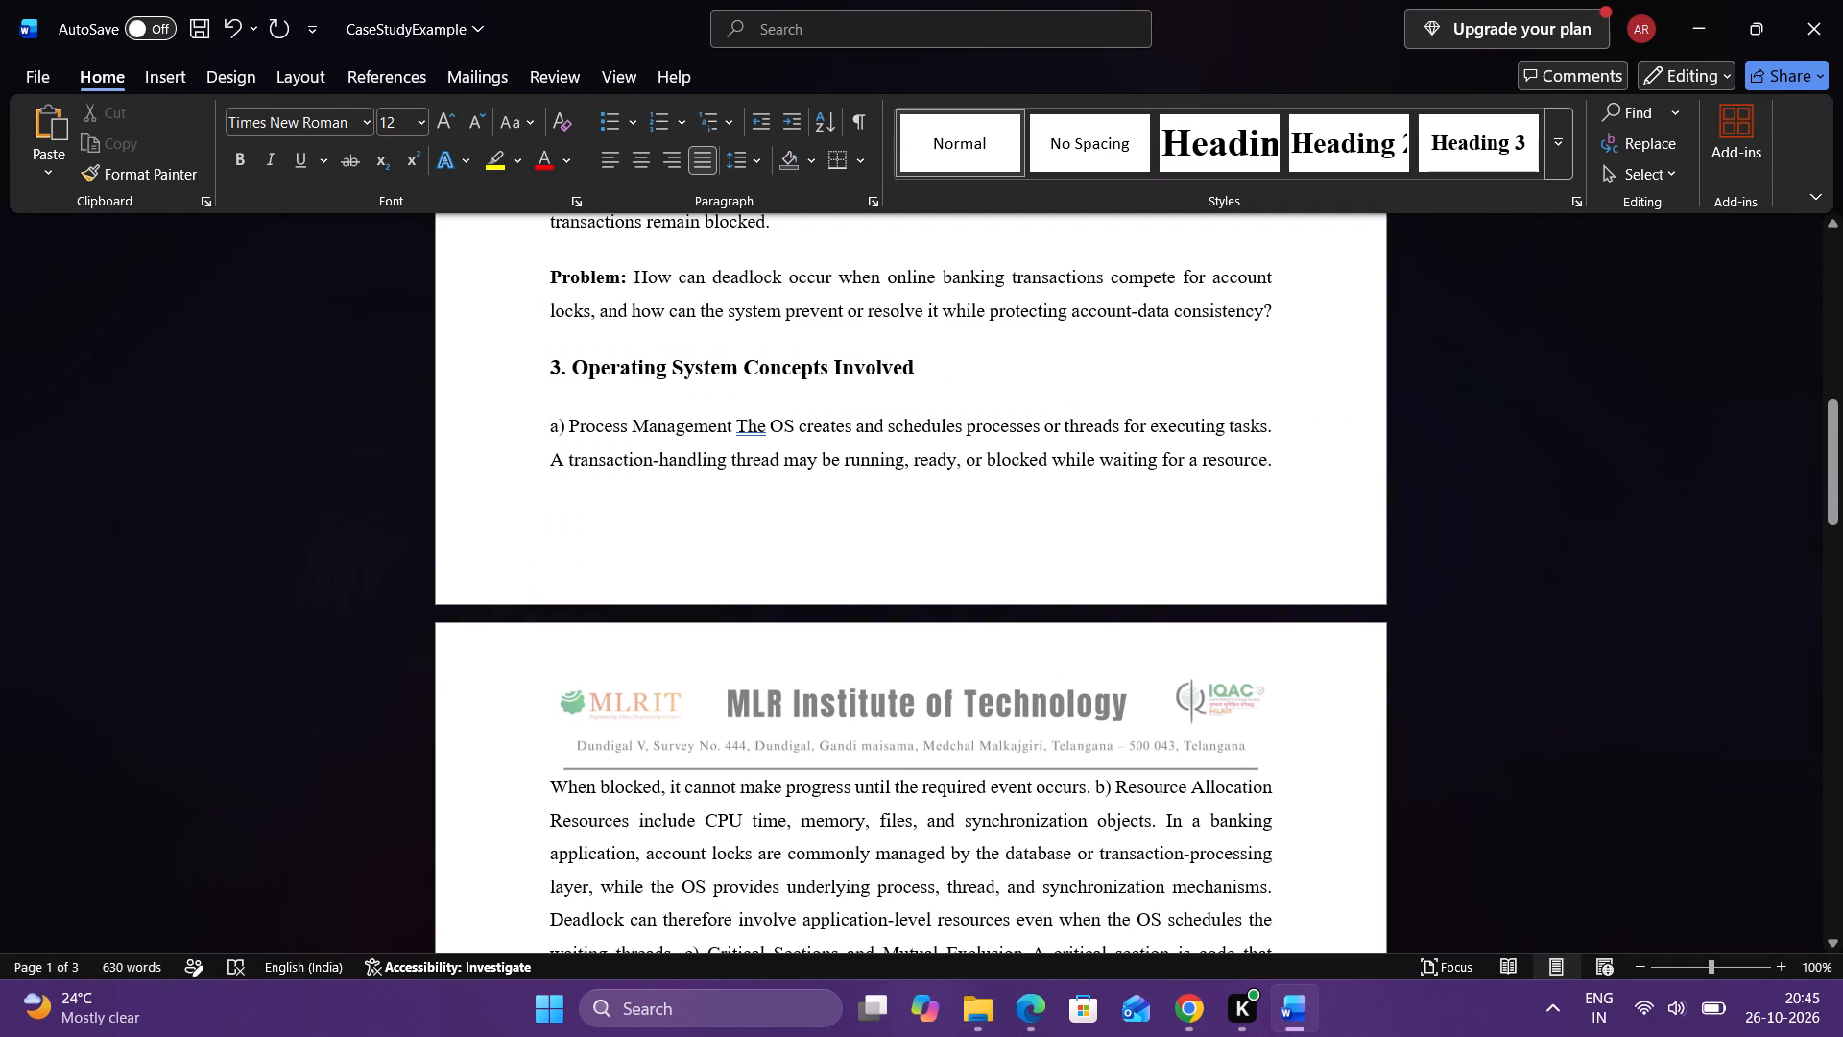
{"action": "left_click", "coordinate": [1095, 785]}
{"action": "key", "text": "Return"}
{"action": "scroll", "coordinate": [1095, 785], "scroll_direction": "down", "scroll_amount": 2}
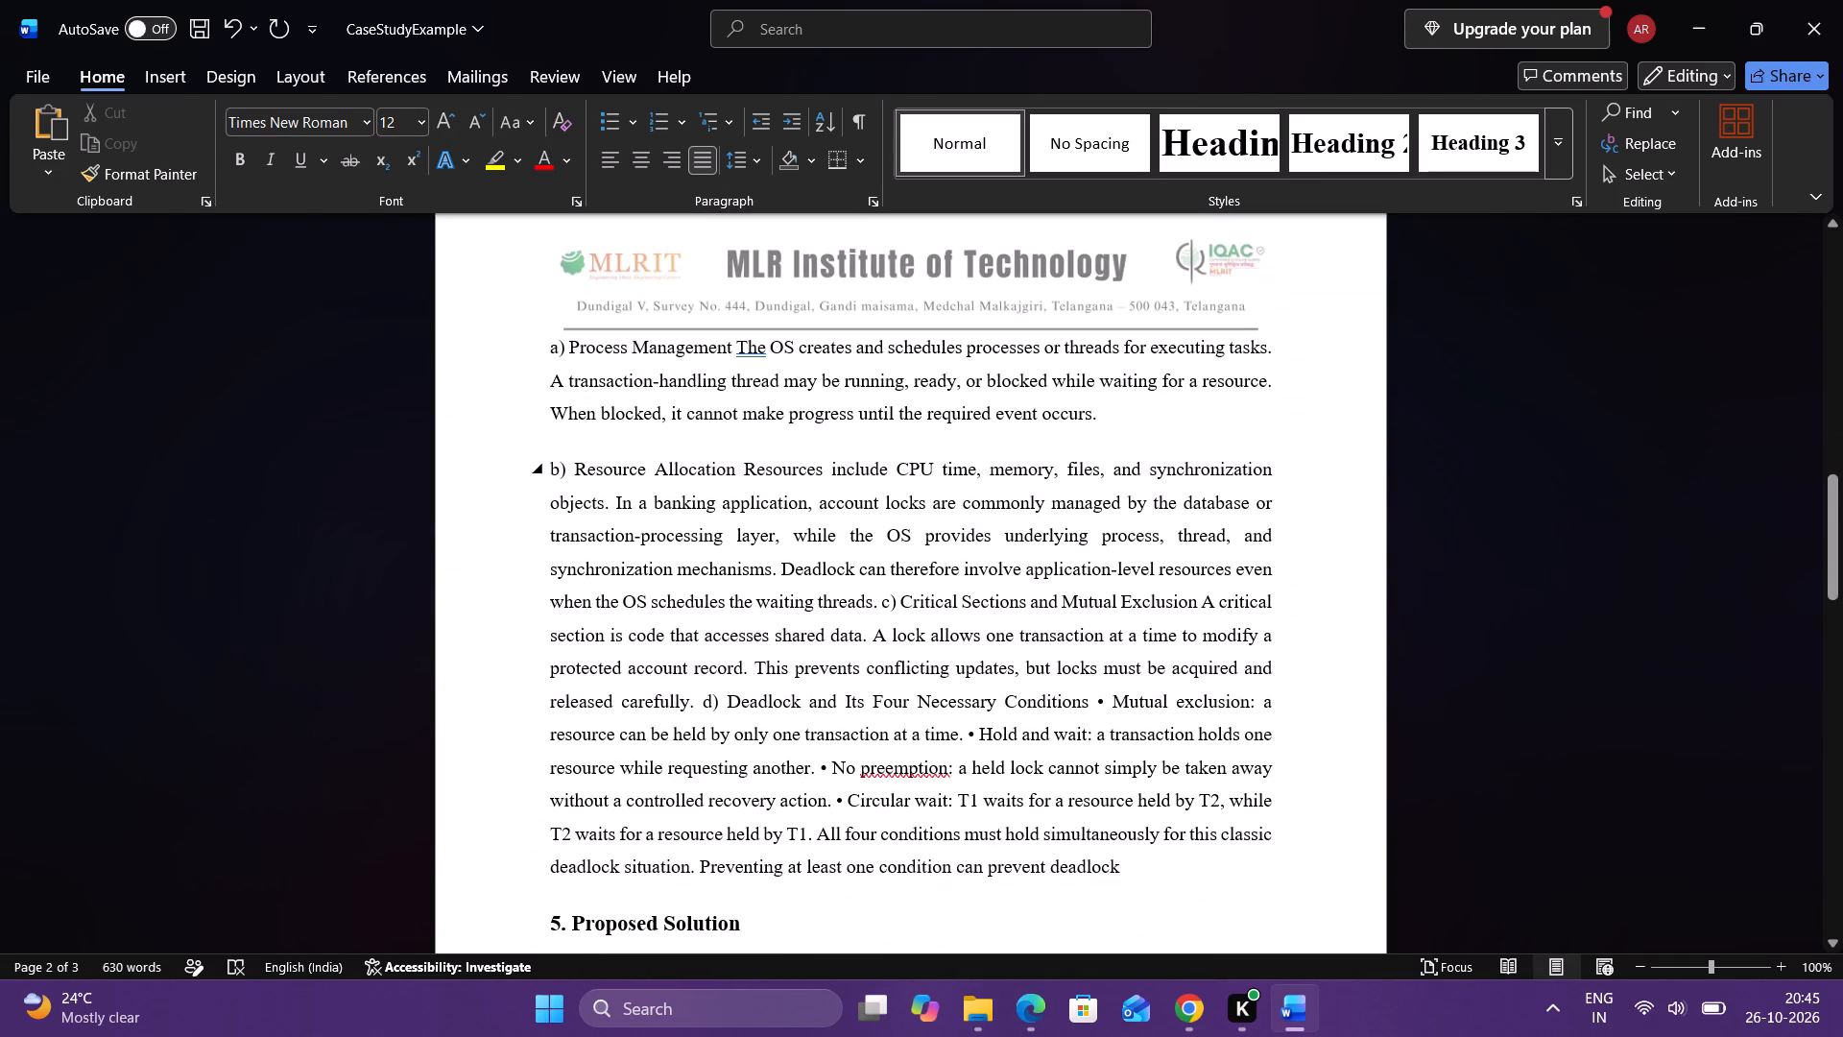
{"action": "left_click", "coordinate": [880, 605]}
{"action": "key", "text": "Return"}
{"action": "scroll", "coordinate": [880, 605], "scroll_direction": "down", "scroll_amount": 1}
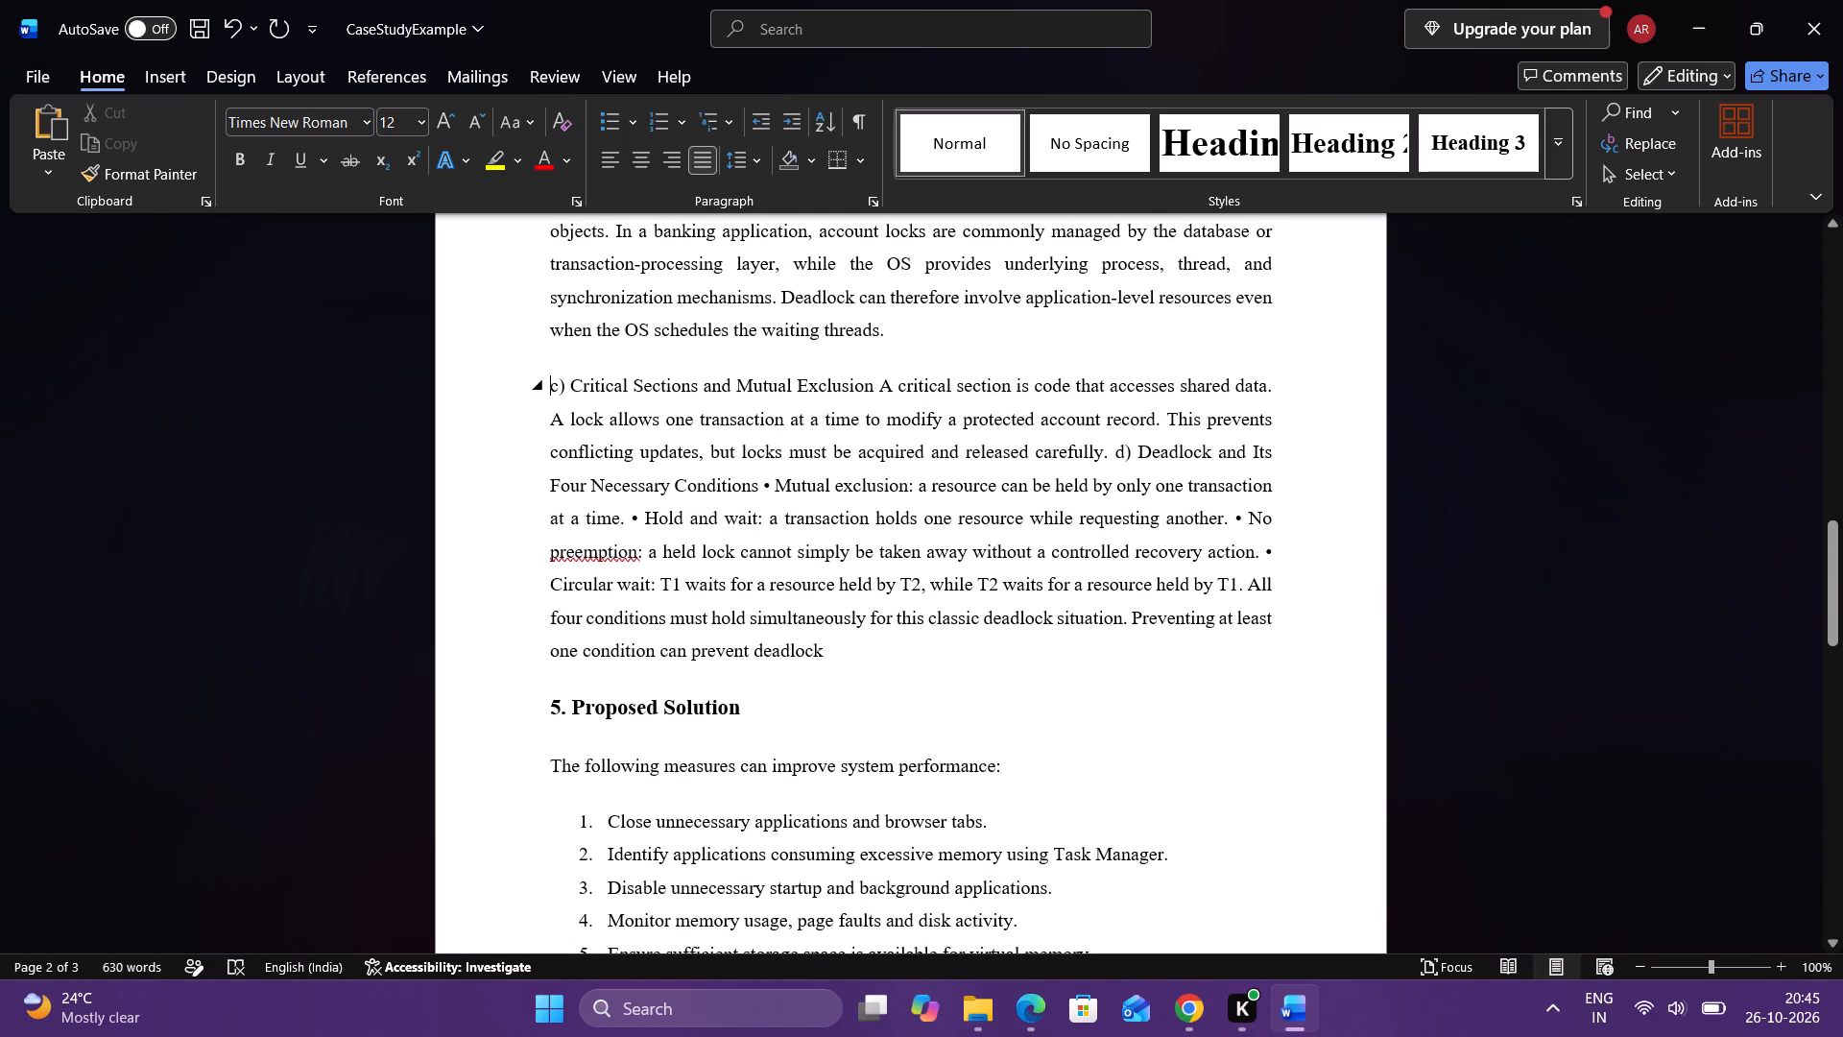
{"action": "left_click", "coordinate": [1113, 451]}
{"action": "key", "text": "Return"}
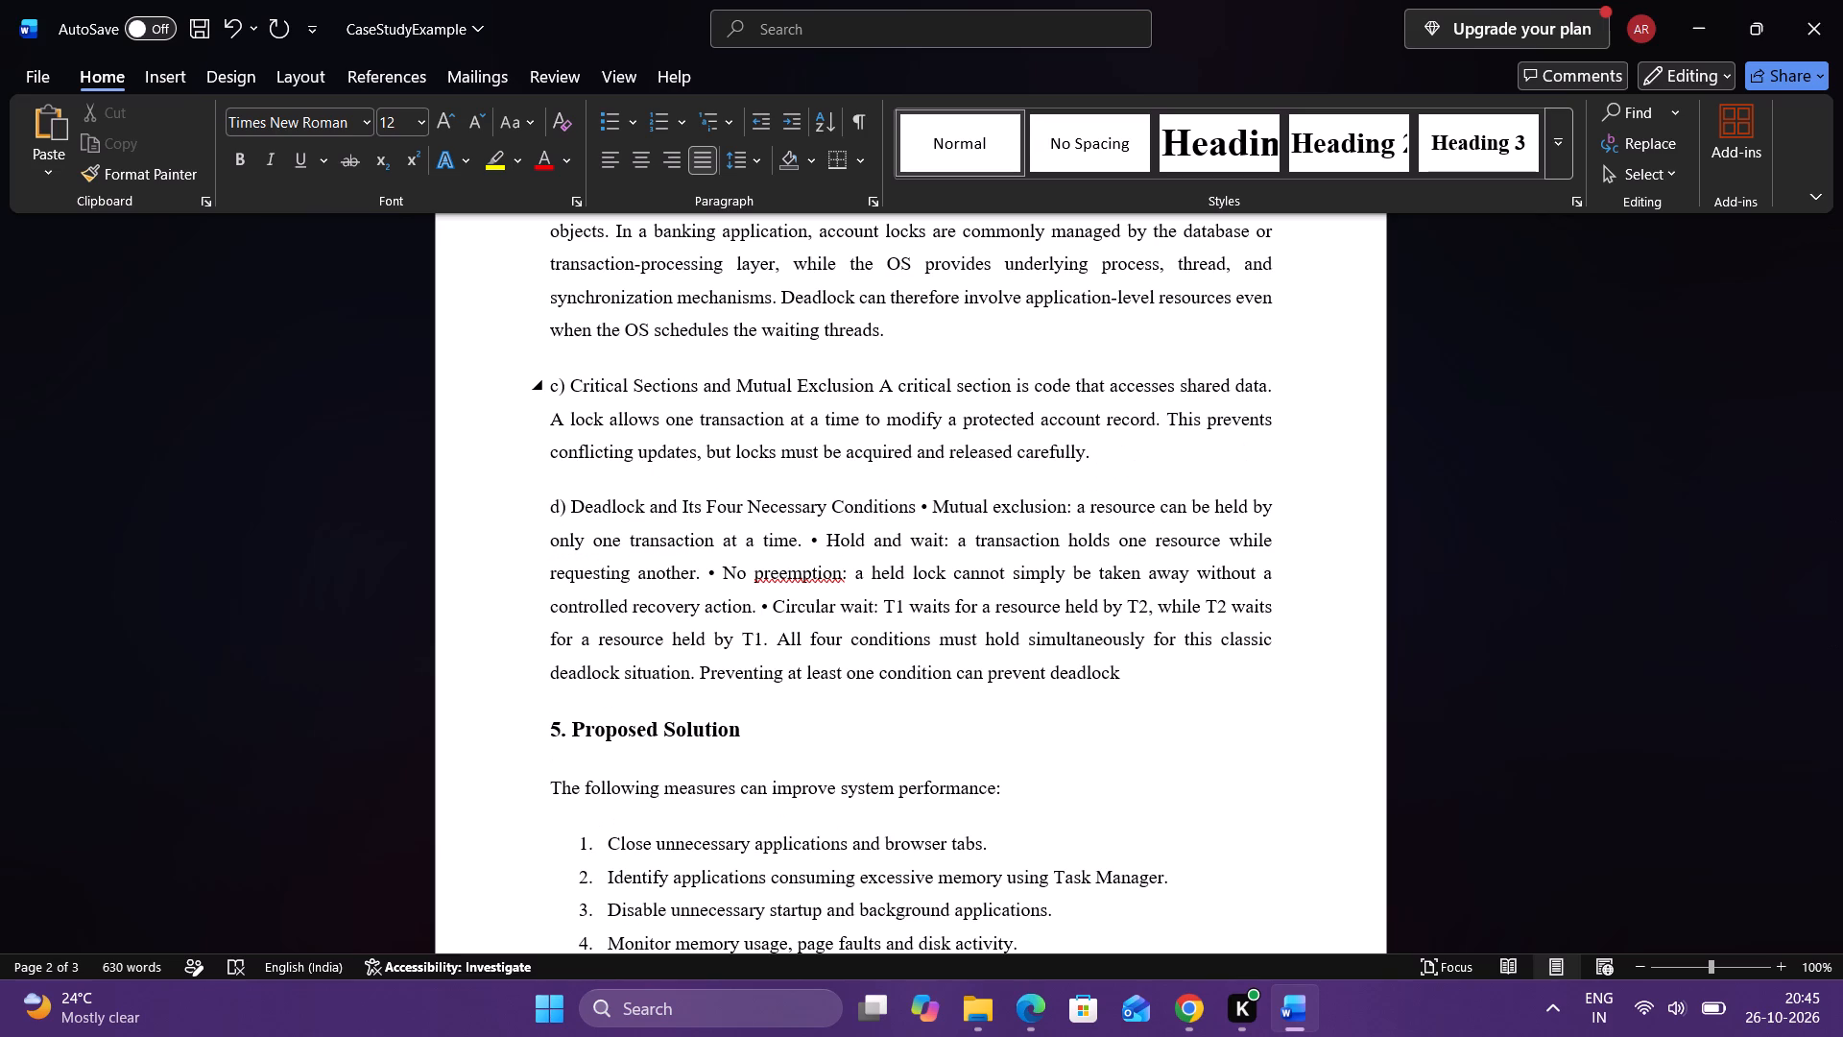
Break subsection d) into separate paragraphs at "Mutual exclusion", "Hold and wait" and "No preemption", matching the PDF.
{"action": "key", "text": "alt+Tab"}
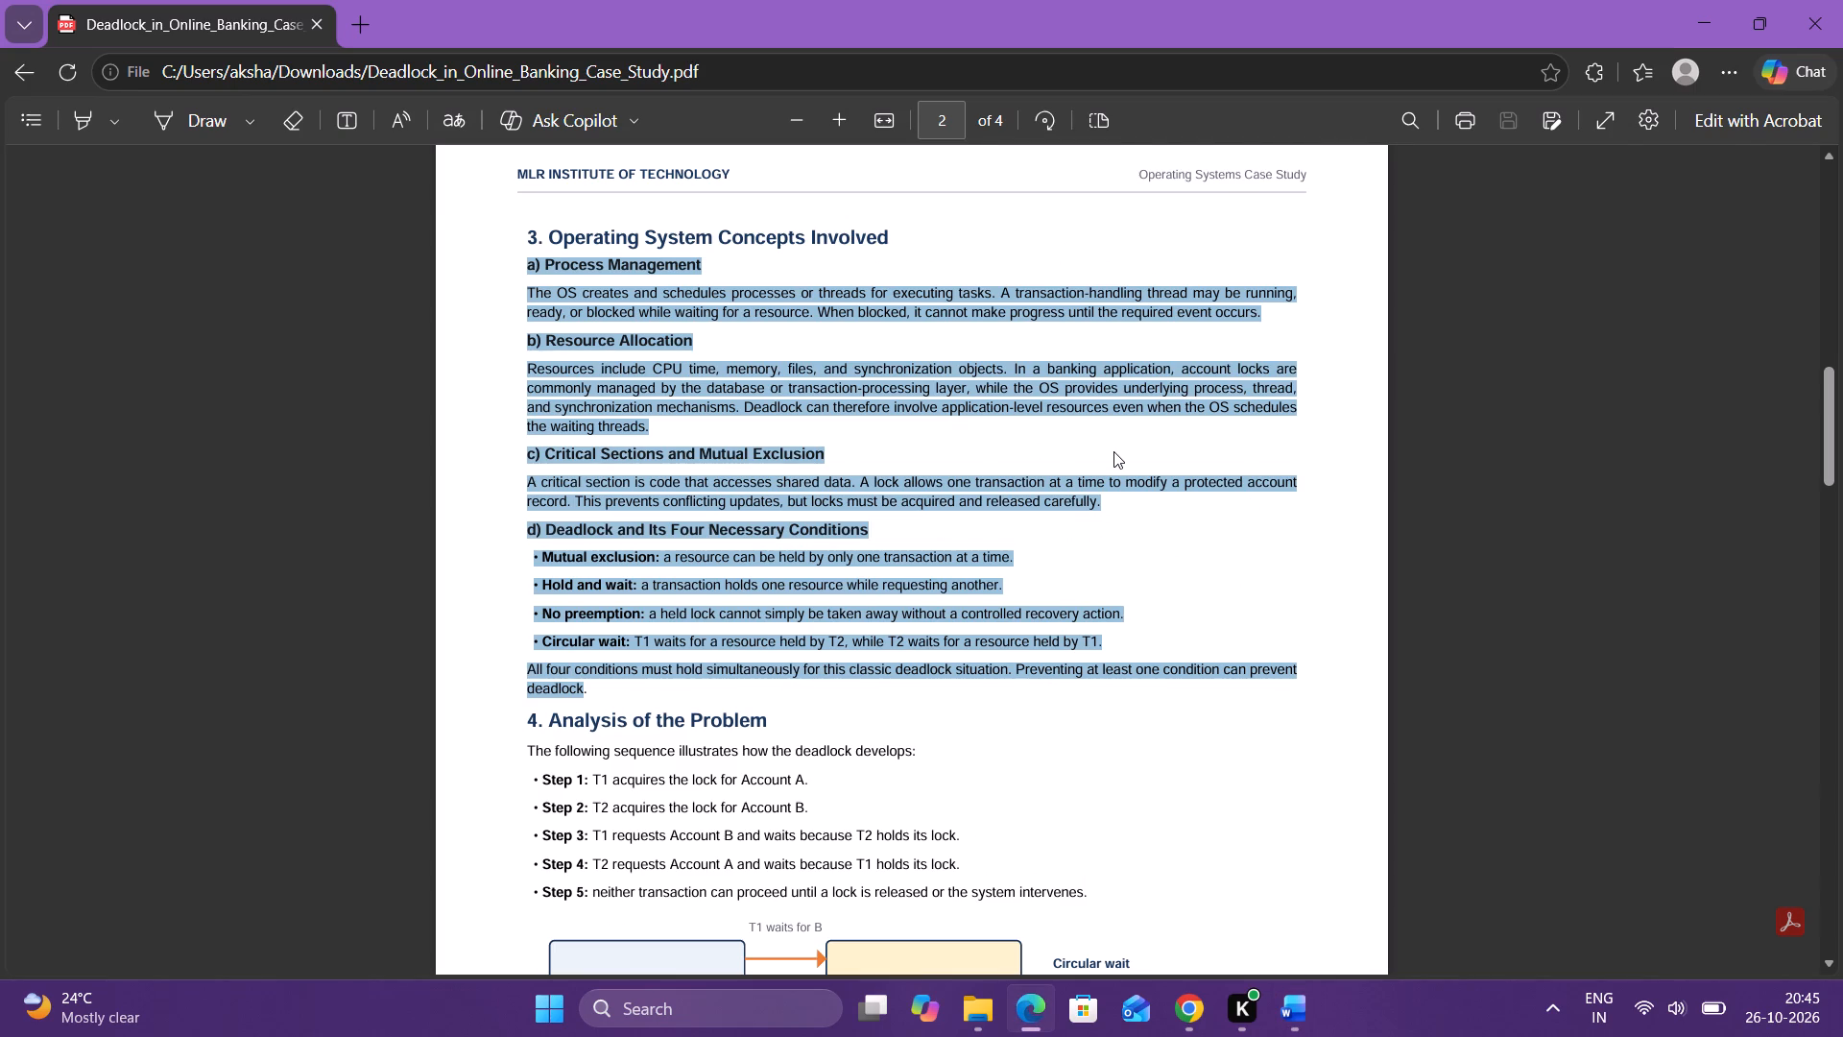
{"action": "key", "text": "alt+Tab"}
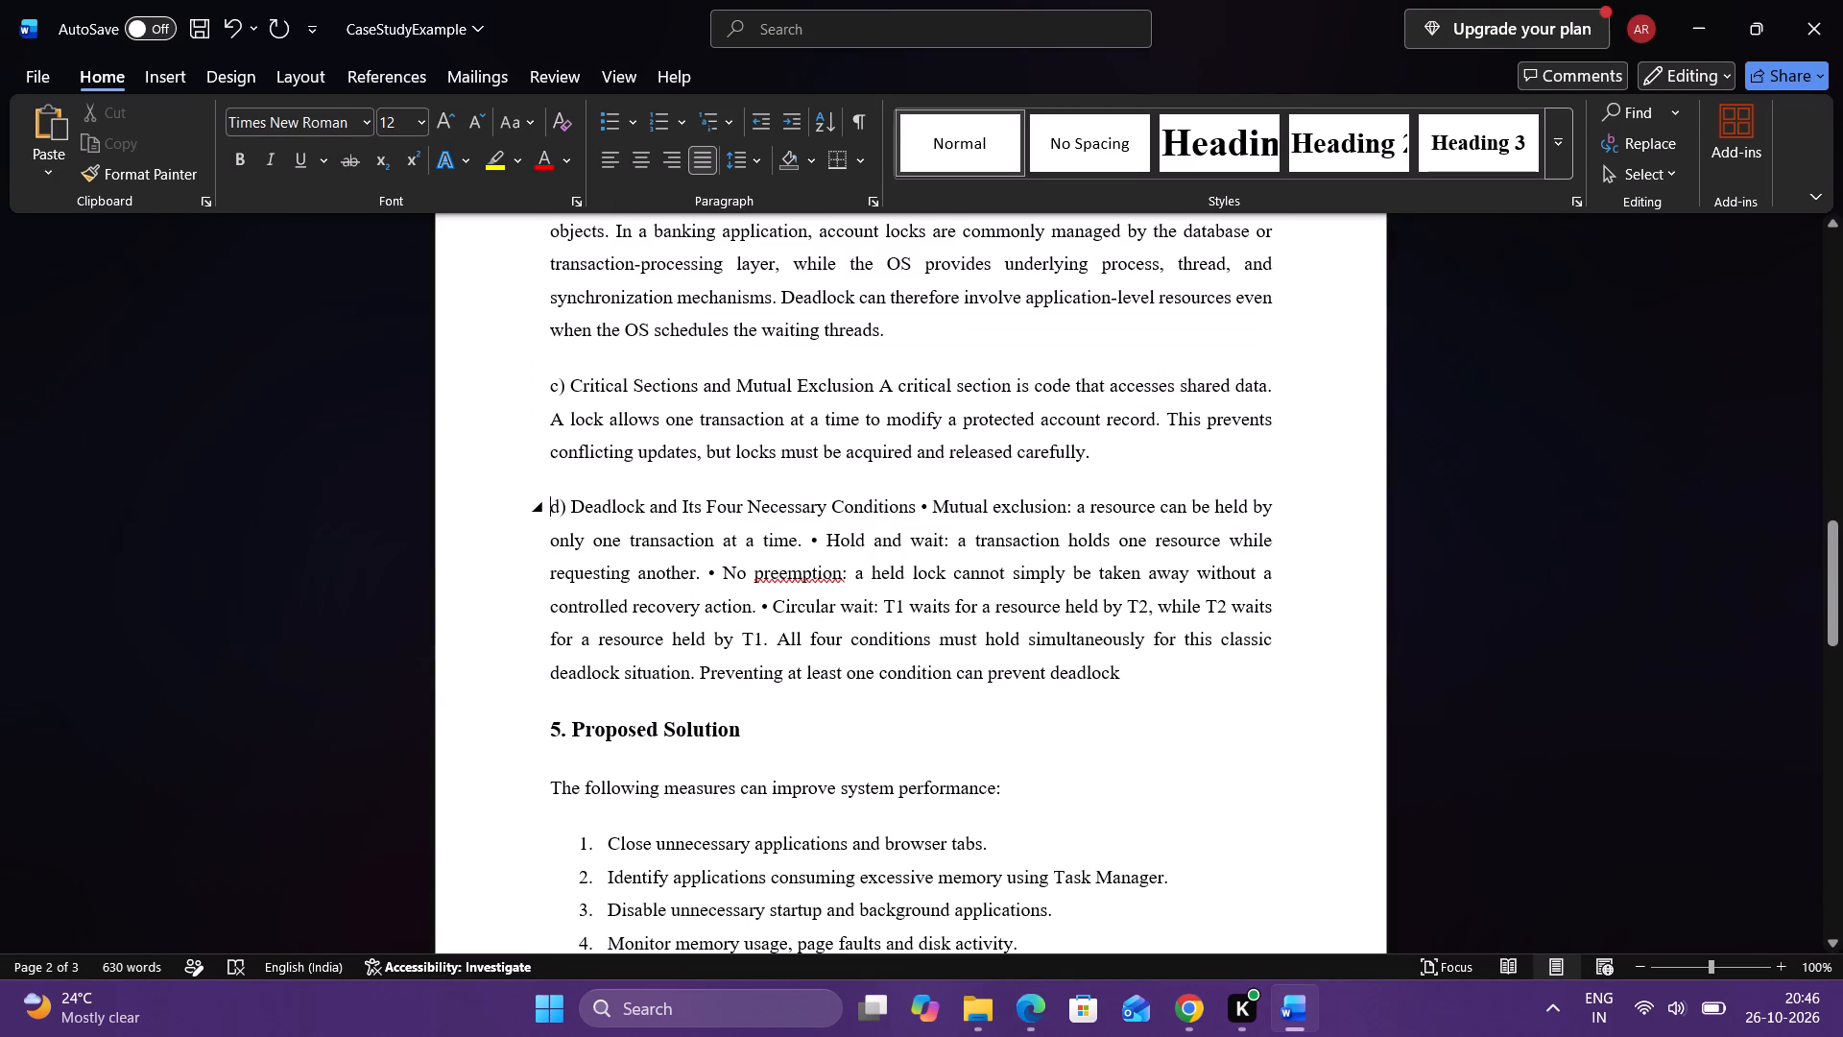
{"action": "left_click", "coordinate": [920, 507]}
{"action": "key", "text": "Return"}
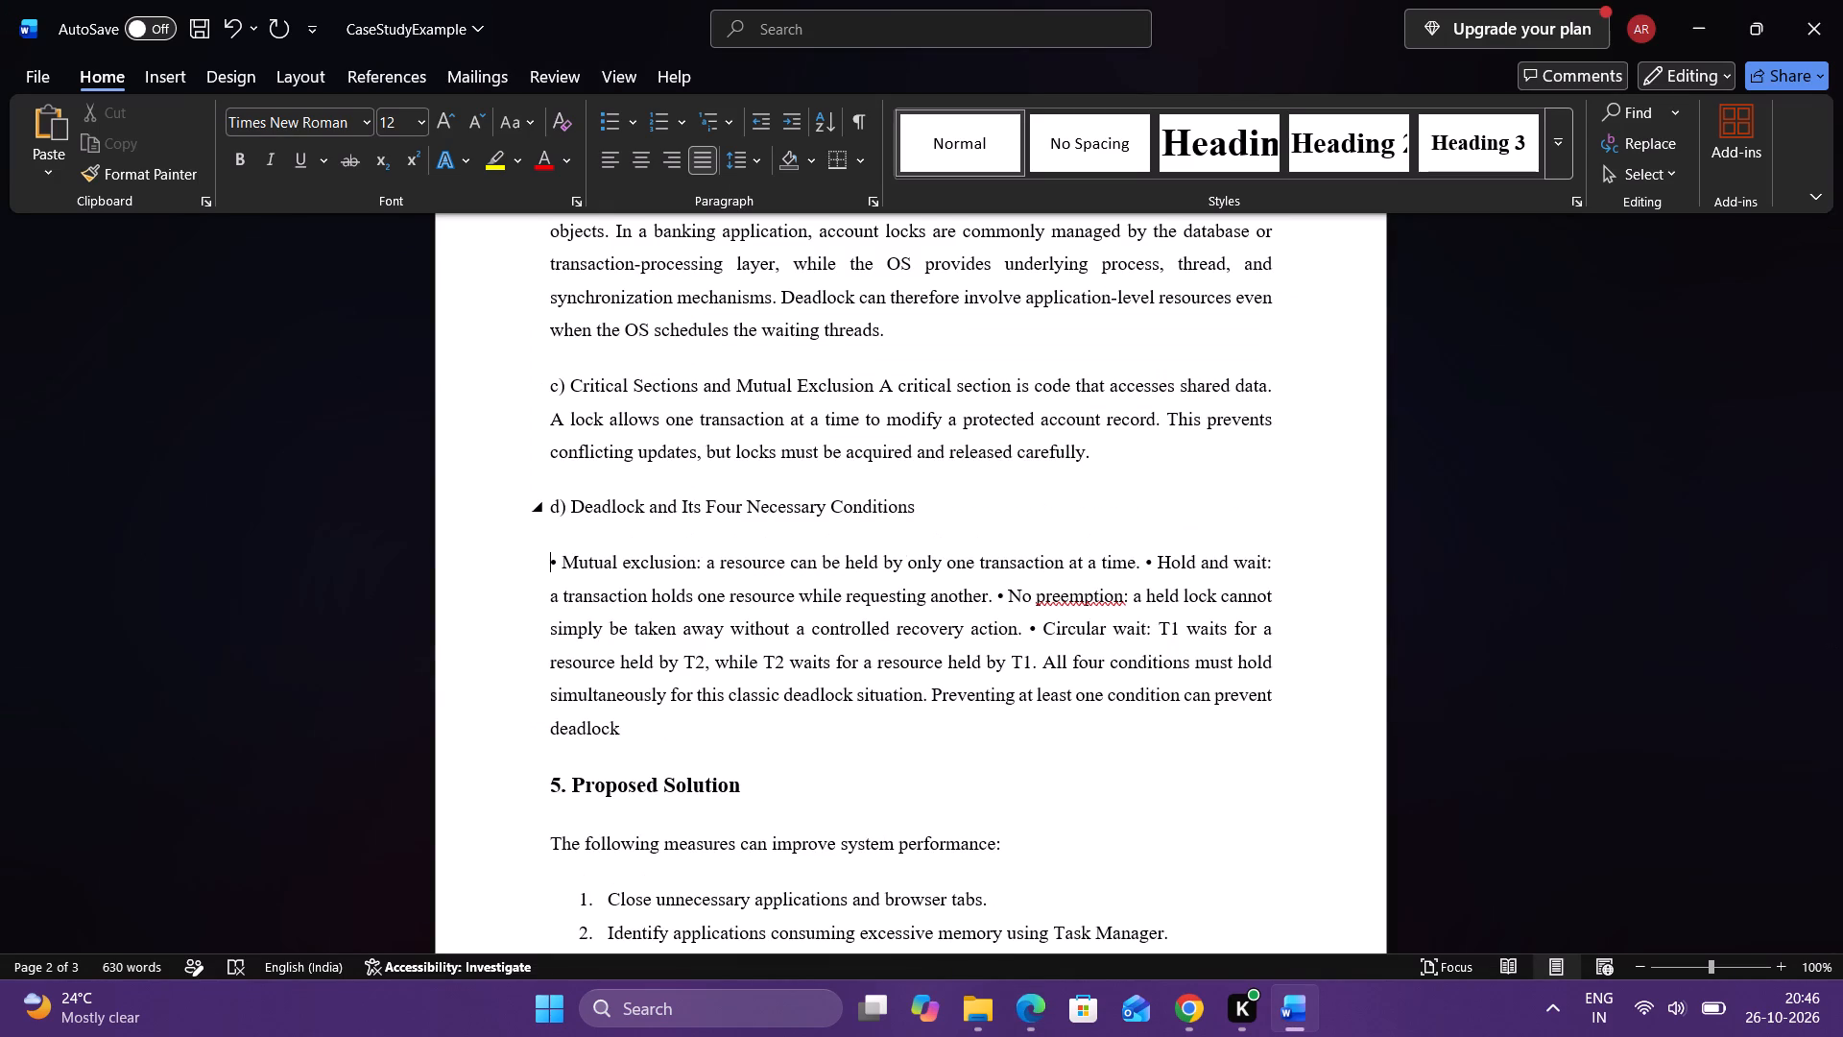
{"action": "left_click", "coordinate": [1147, 566]}
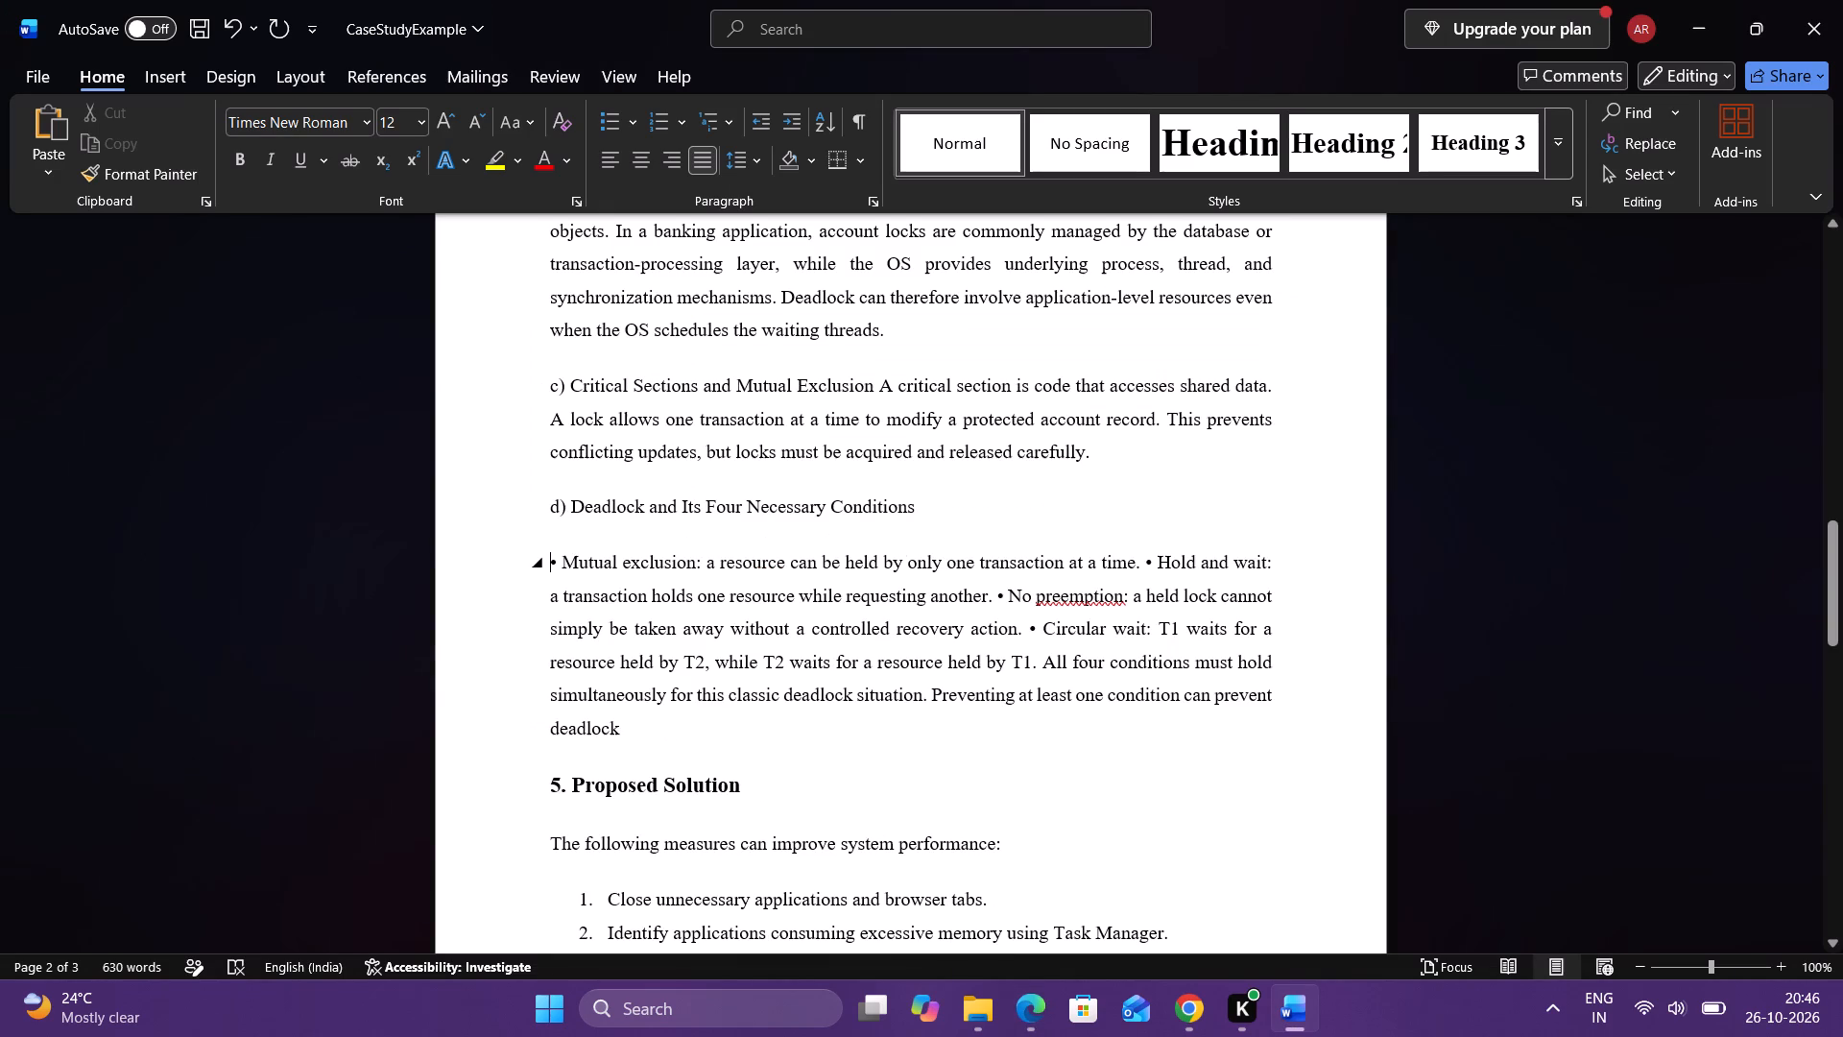
{"action": "key", "text": "Return"}
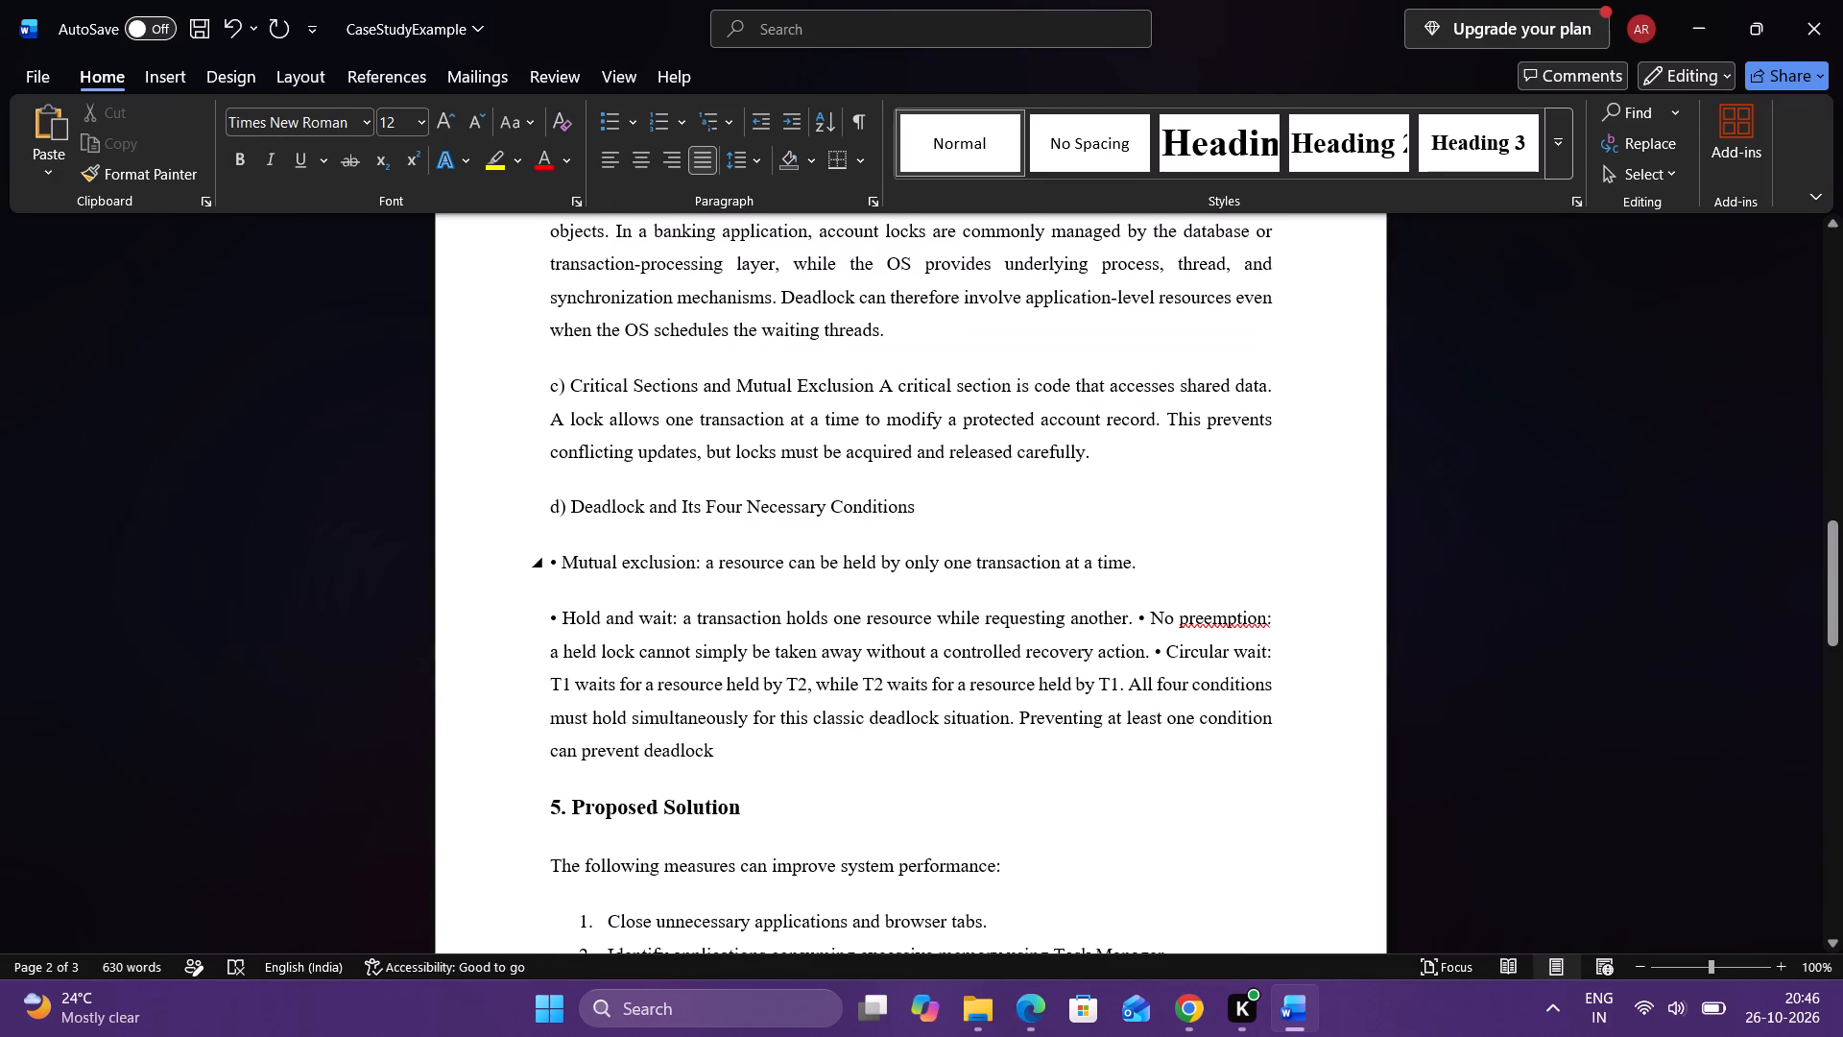
{"action": "left_click", "coordinate": [1141, 615]}
{"action": "key", "text": "Return"}
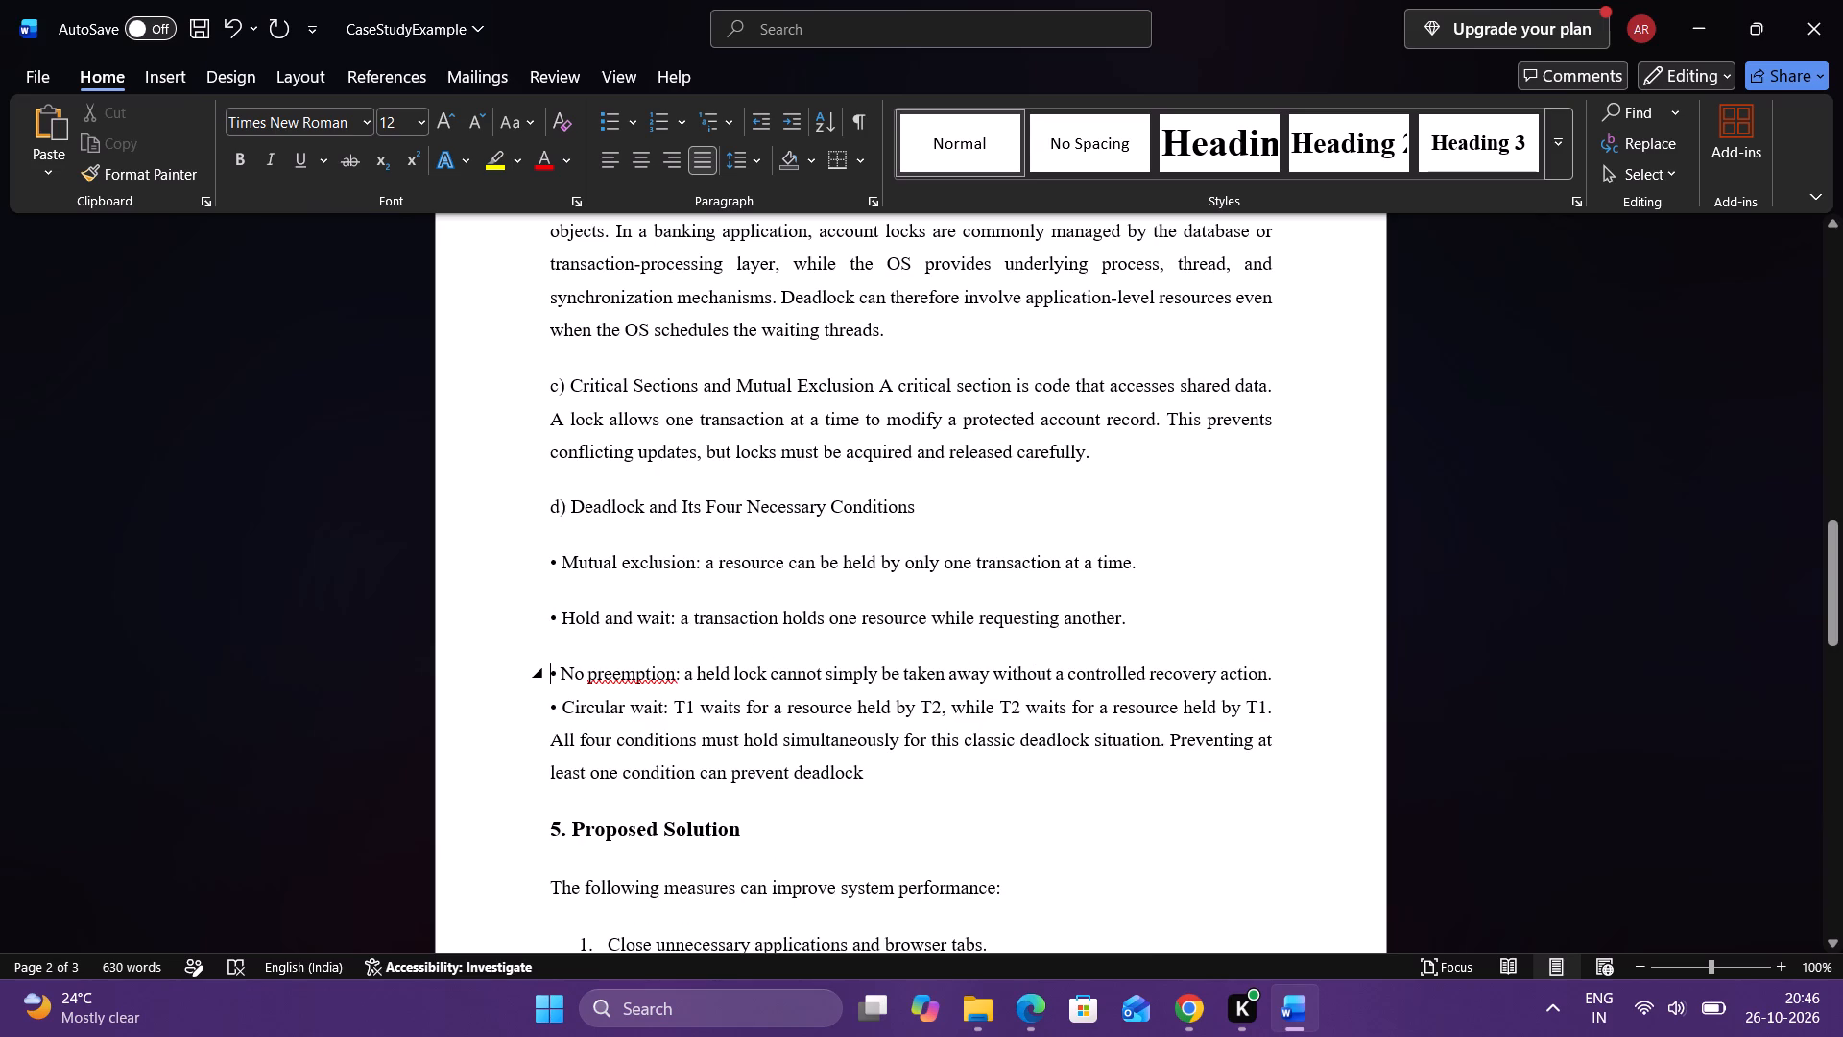
Format the text from "Mutual exclusion" through the end of the "Circular wait" sentence as a bulleted list.
{"action": "key", "text": "alt+Tab"}
{"action": "key", "text": "alt+Tab"}
{"action": "left_click_drag", "start_coordinate": [562, 561], "coordinate": [1052, 673]}
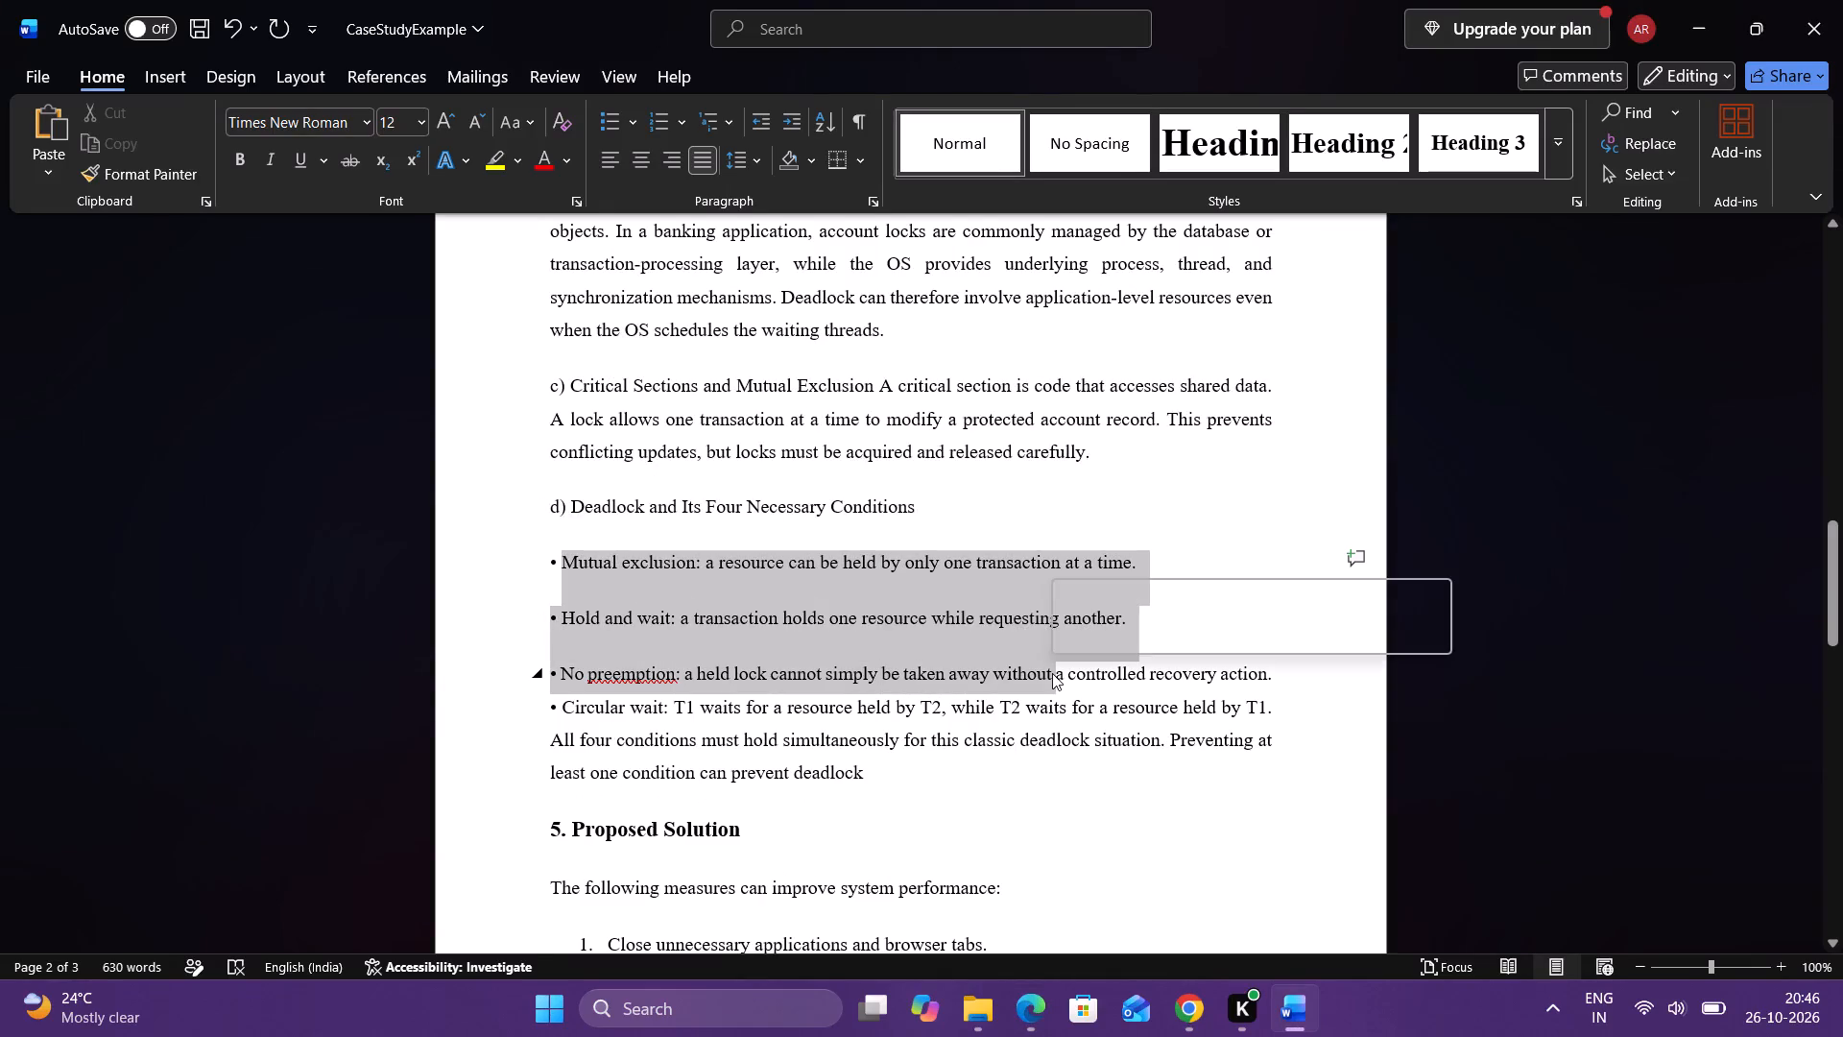
{"action": "left_click", "coordinate": [550, 560]}
{"action": "left_click_drag", "start_coordinate": [550, 560], "coordinate": [826, 624]}
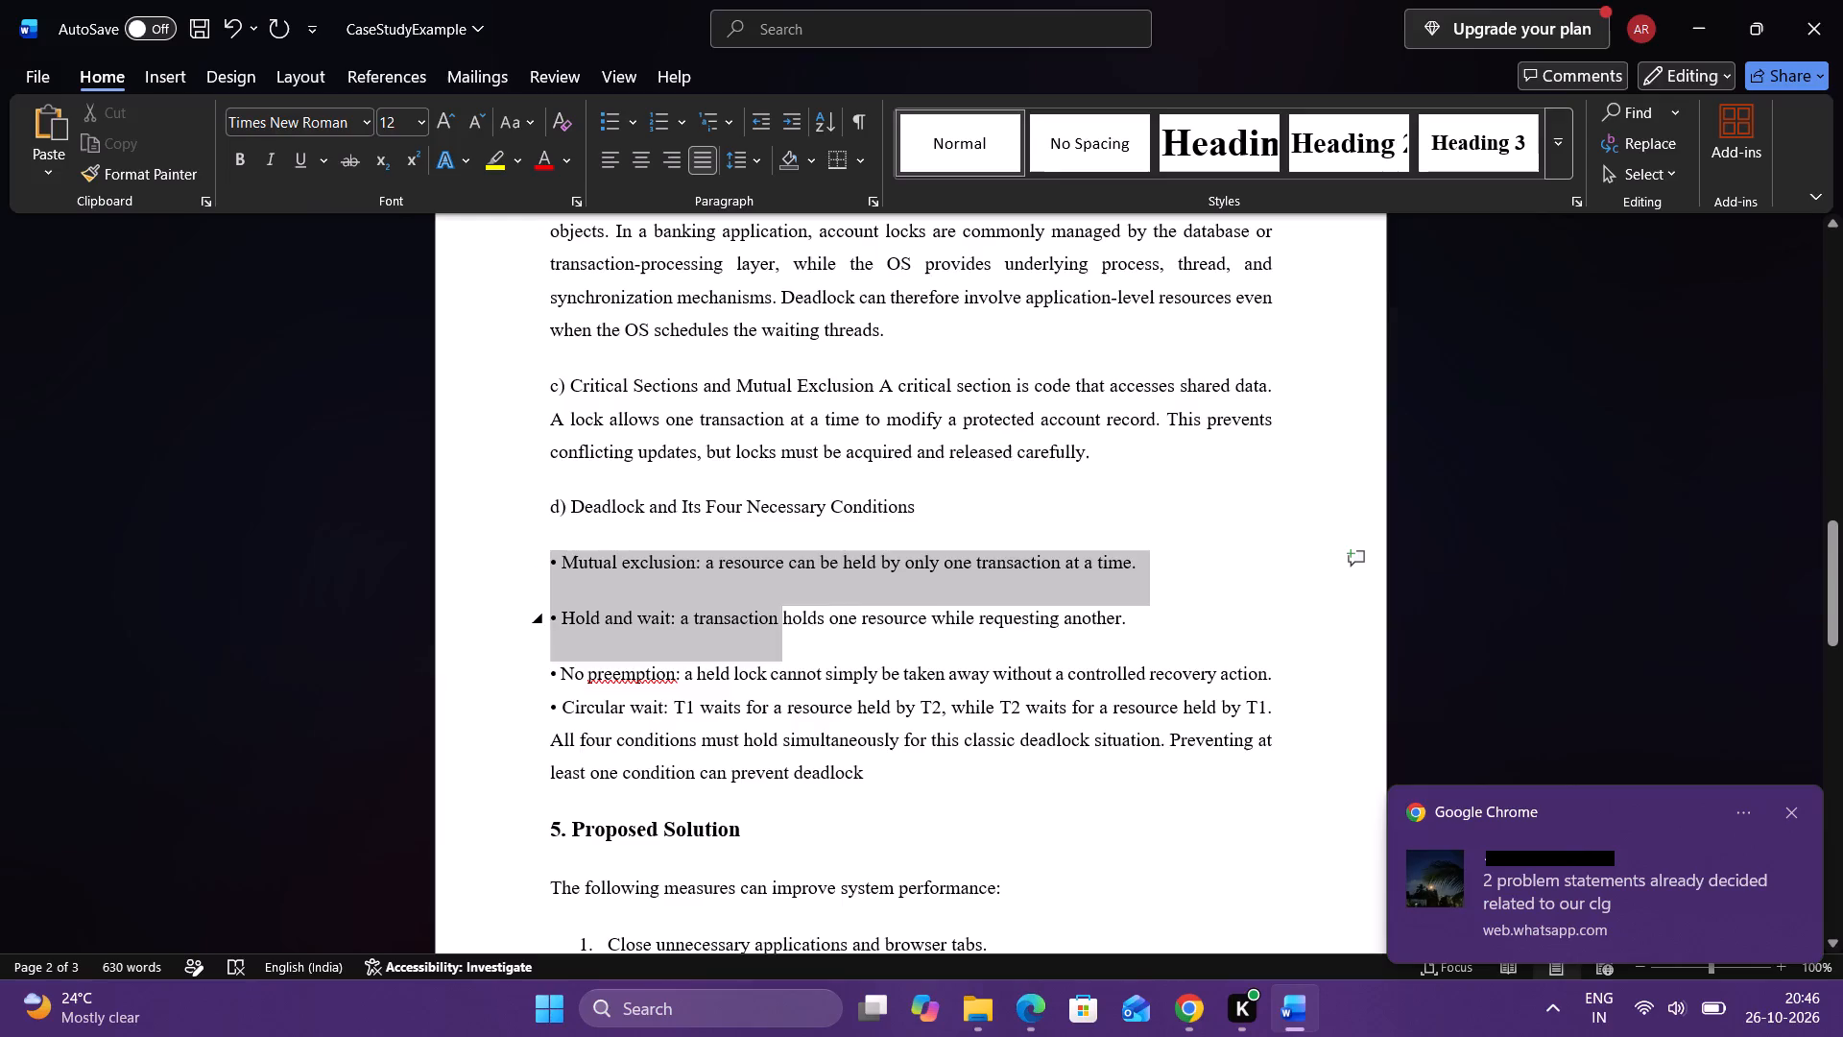
{"action": "left_click_drag", "start_coordinate": [826, 624], "coordinate": [1230, 668]}
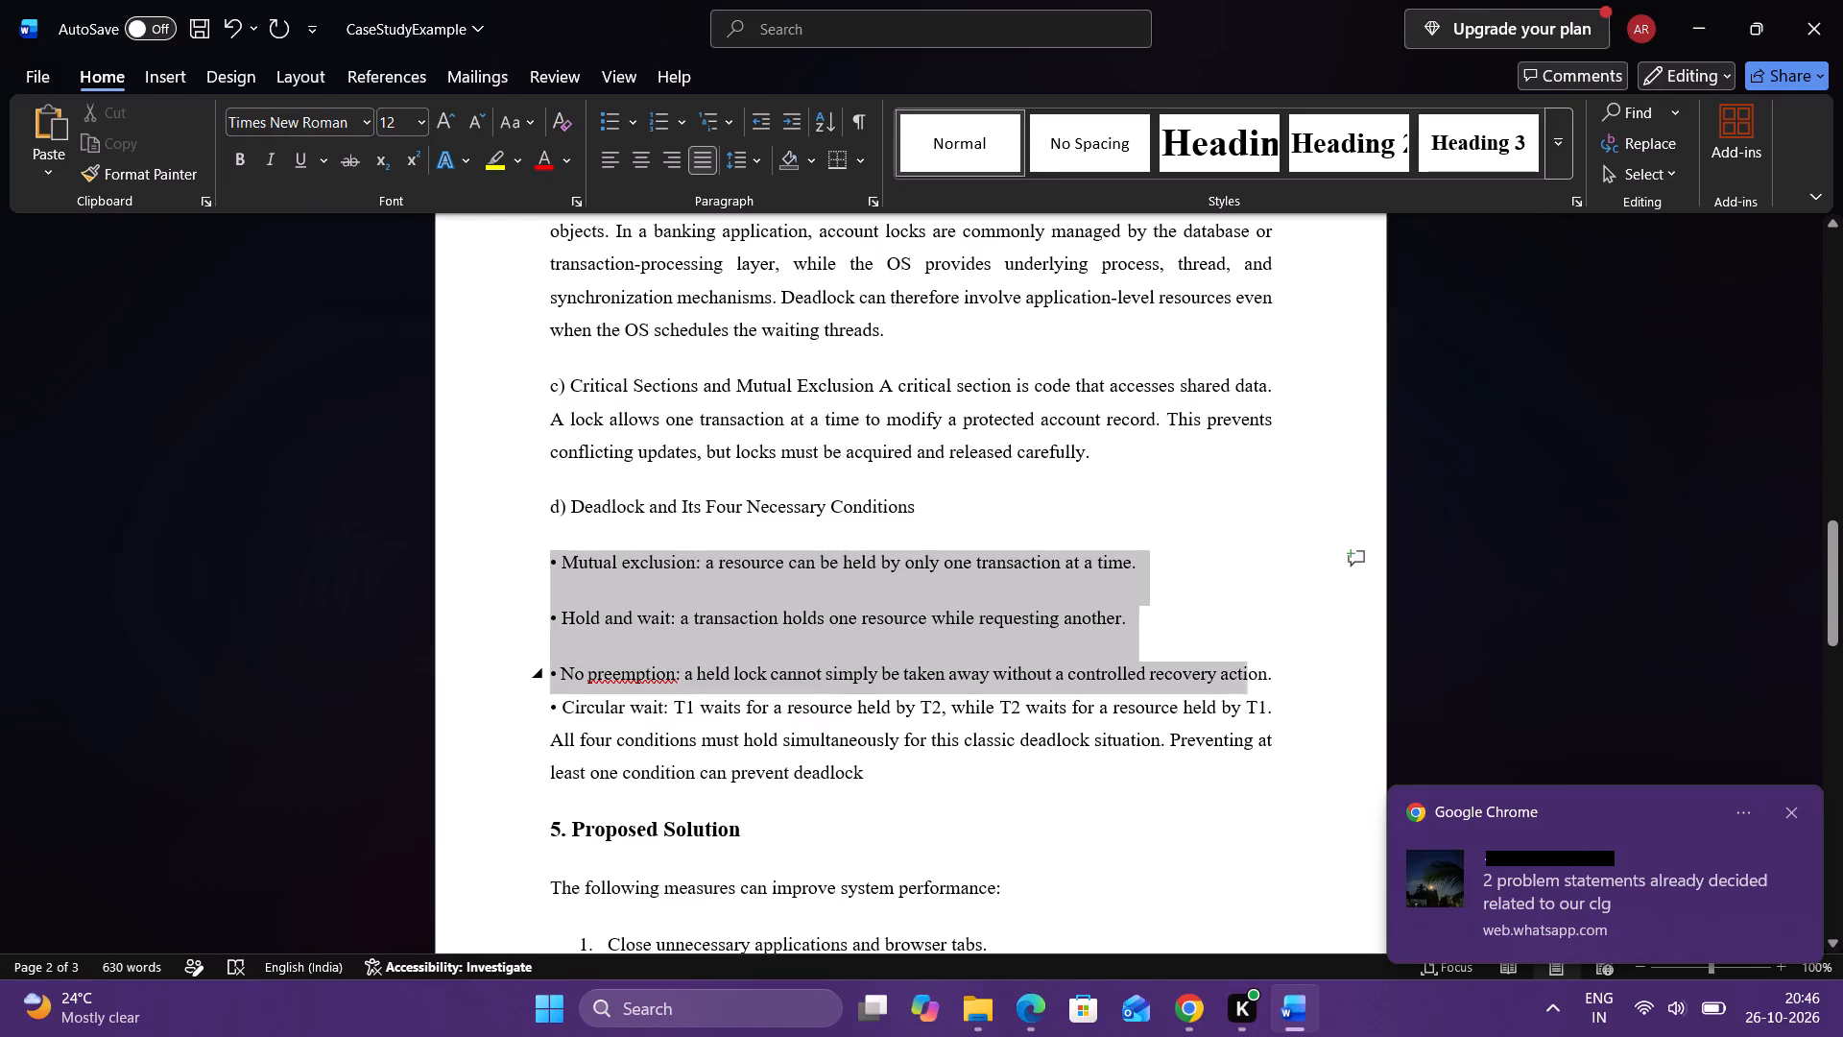
{"action": "left_click_drag", "start_coordinate": [1230, 668], "coordinate": [1289, 708]}
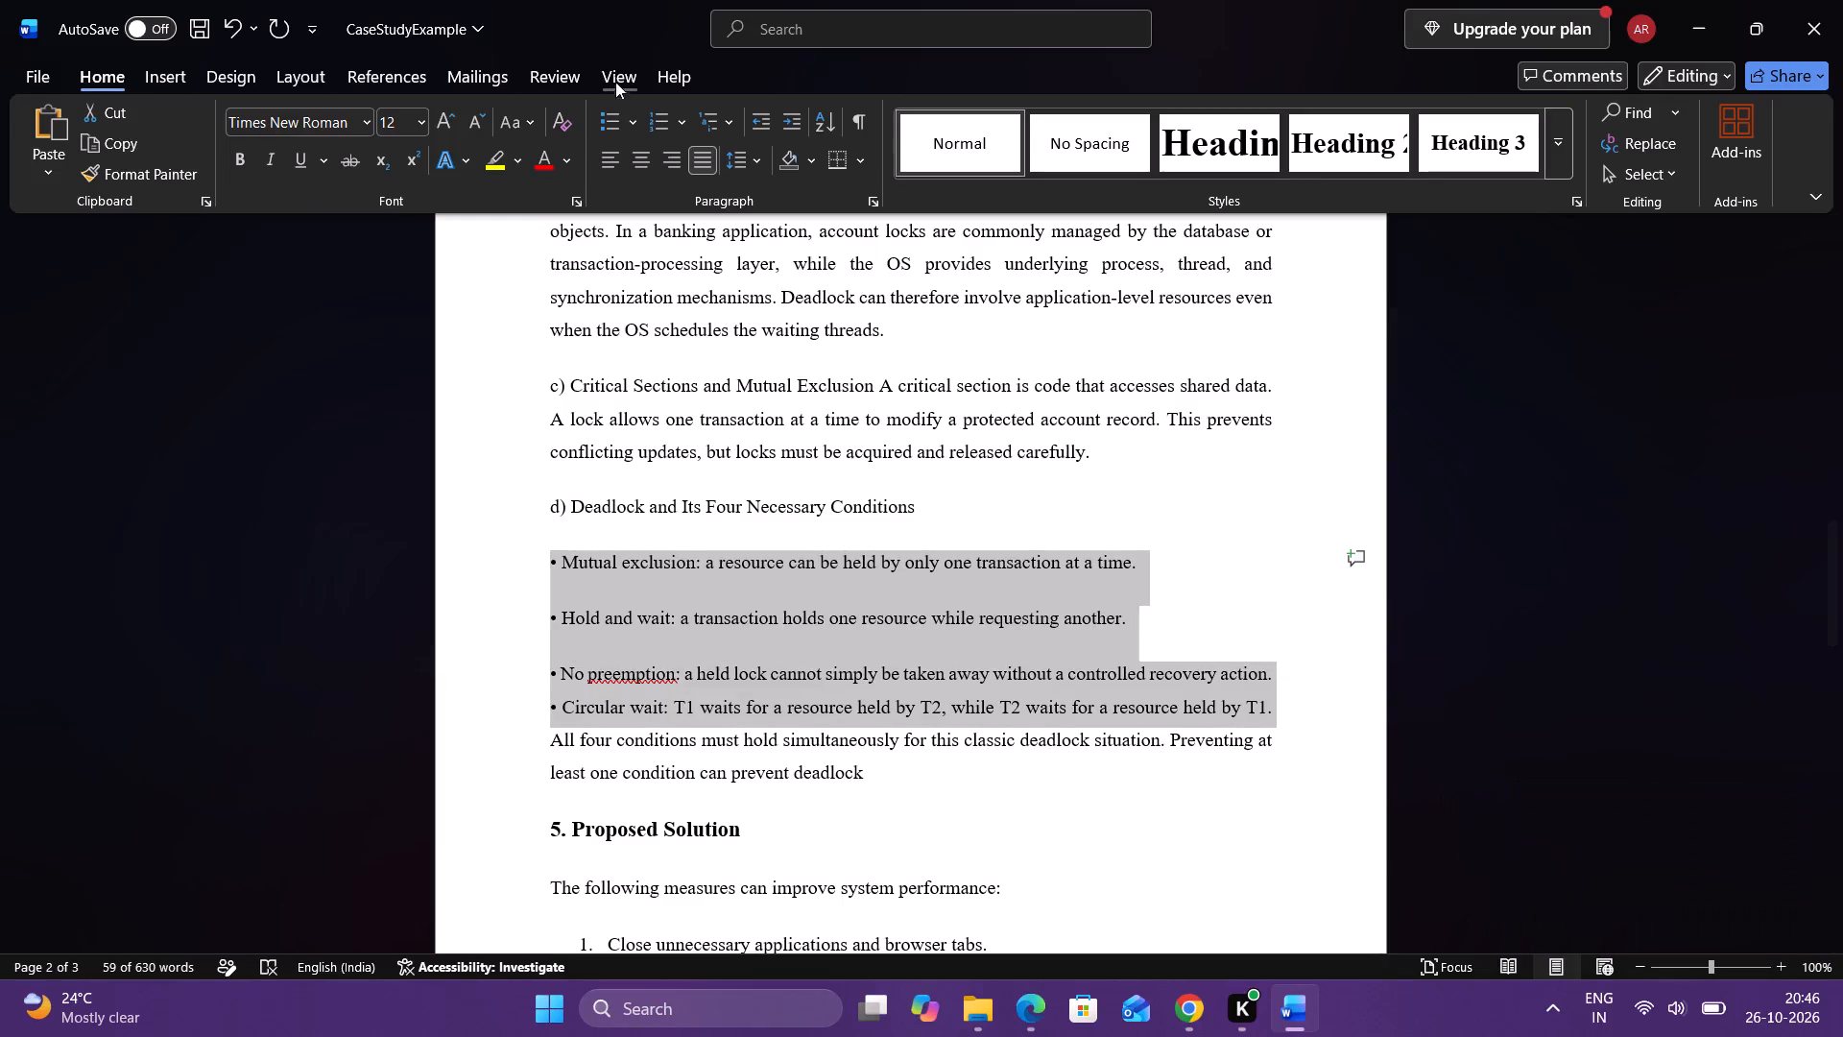
{"action": "left_click", "coordinate": [601, 121]}
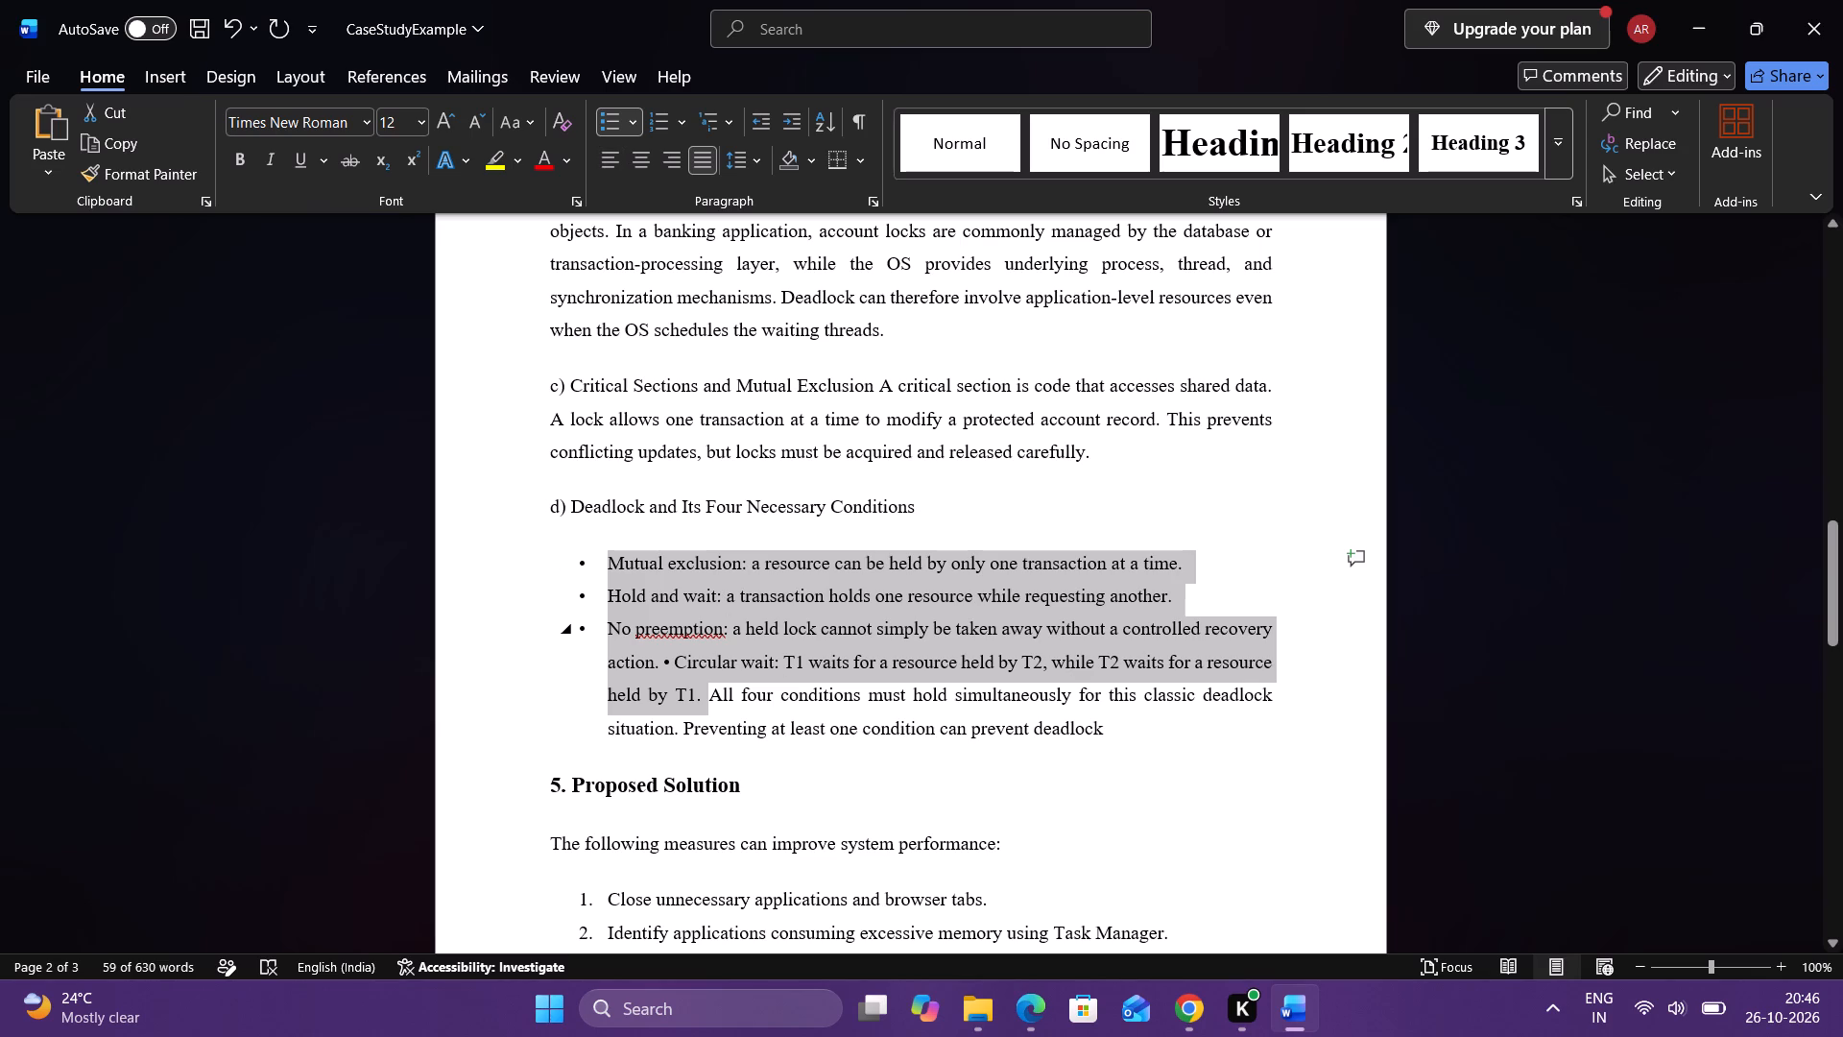
Delete the stray bullet character before "Circular wait" and make that sentence its own list item.
{"action": "left_click", "coordinate": [659, 655]}
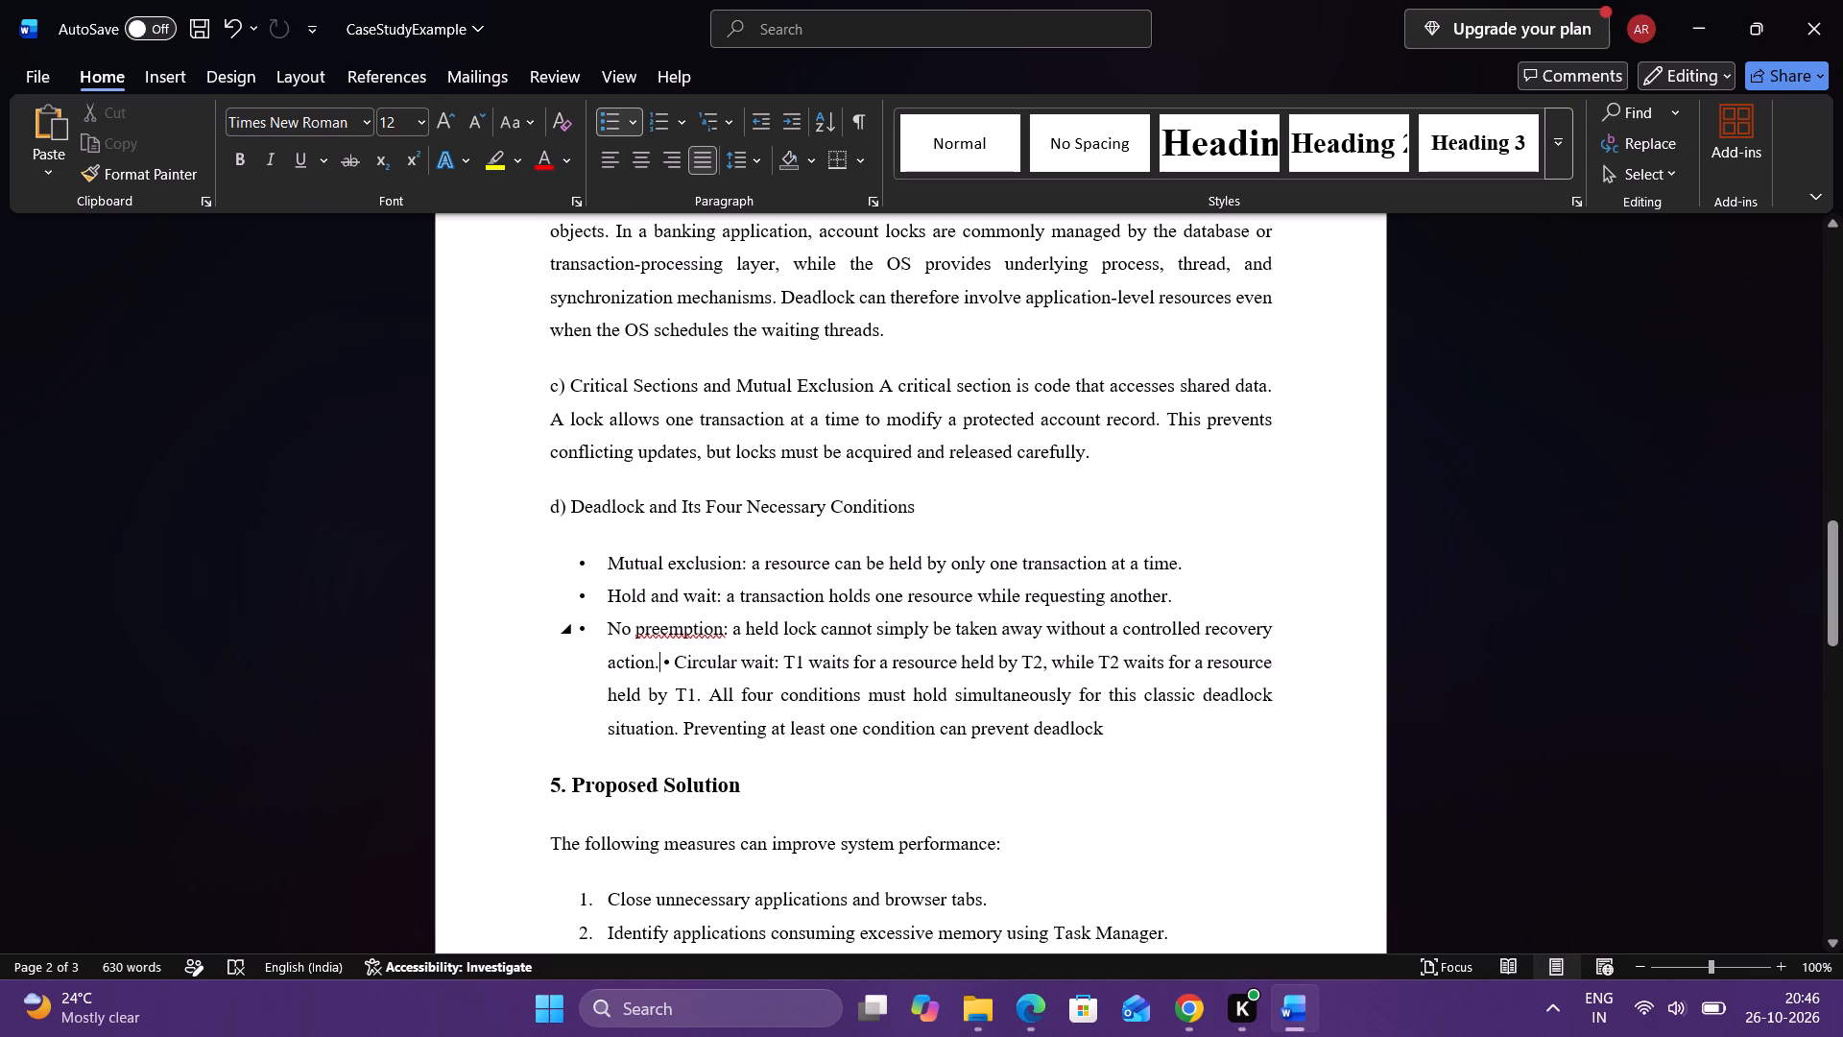
{"action": "key", "text": "Right"}
{"action": "key", "text": "Right"}
{"action": "key", "text": "BackSpace"}
{"action": "key", "text": "Right"}
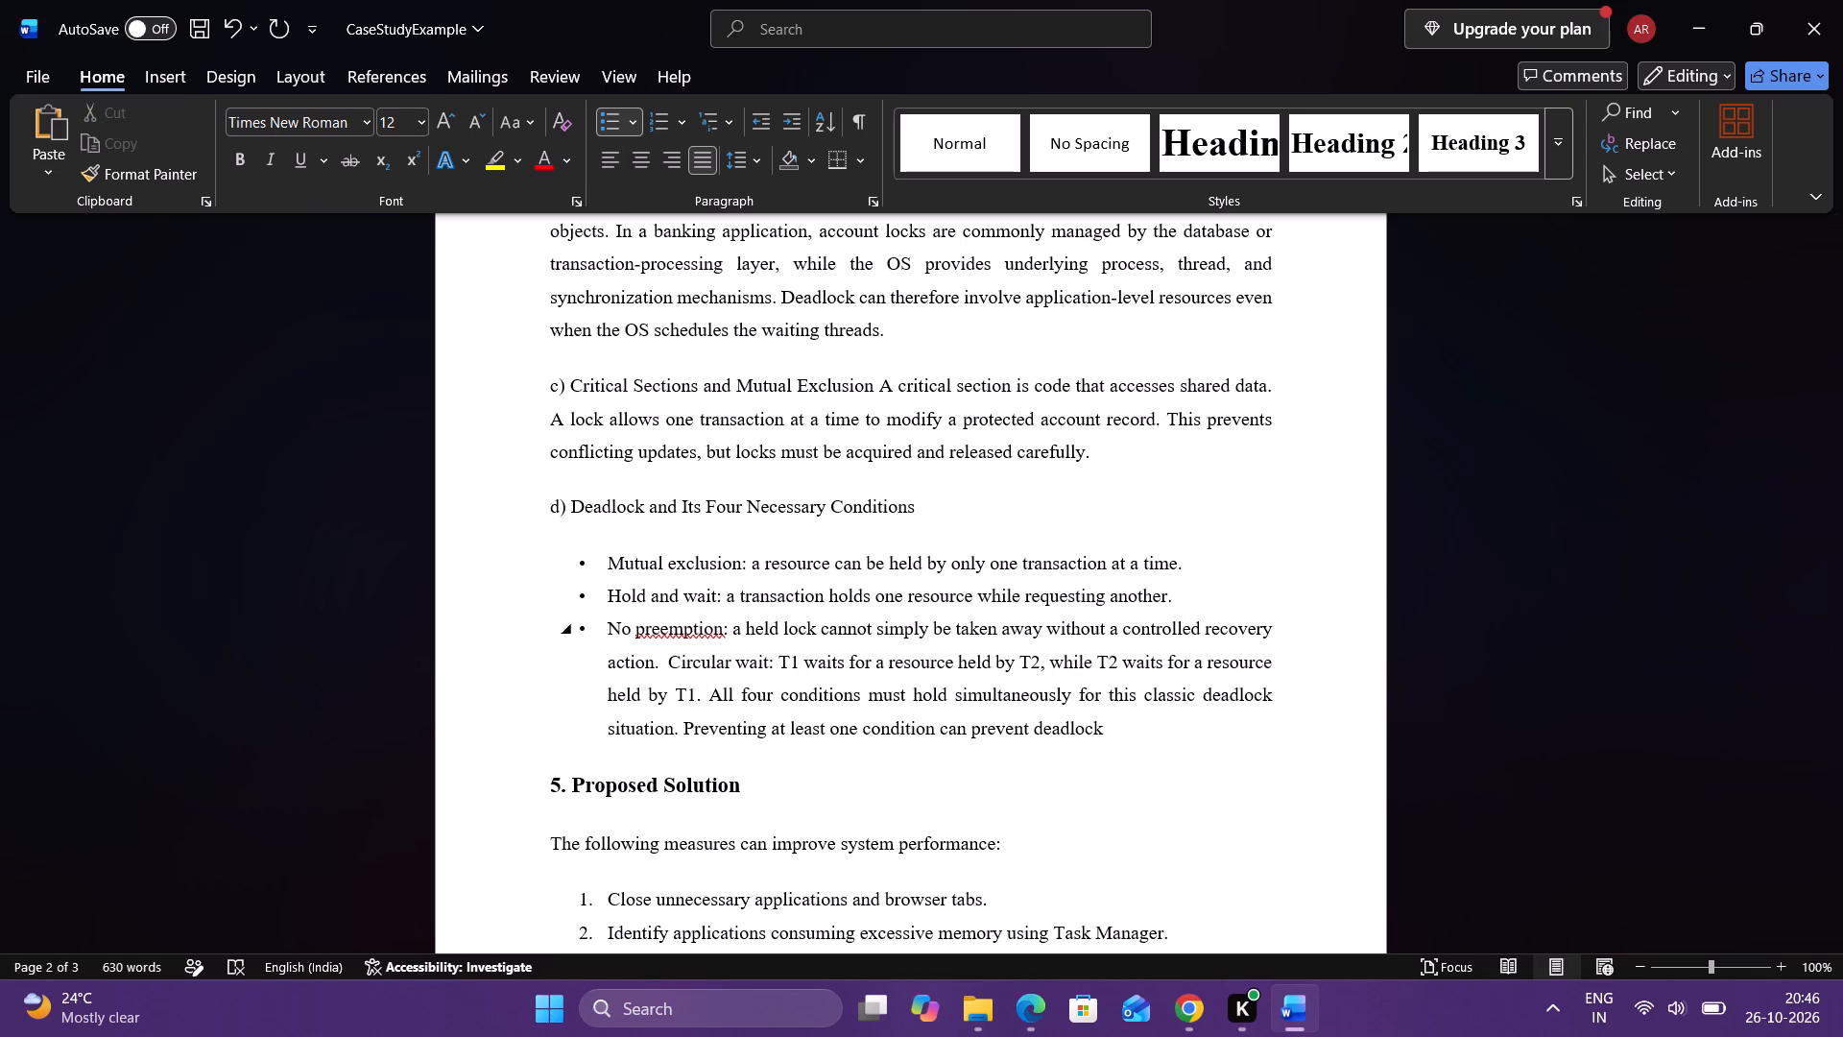
{"action": "key", "text": "Return"}
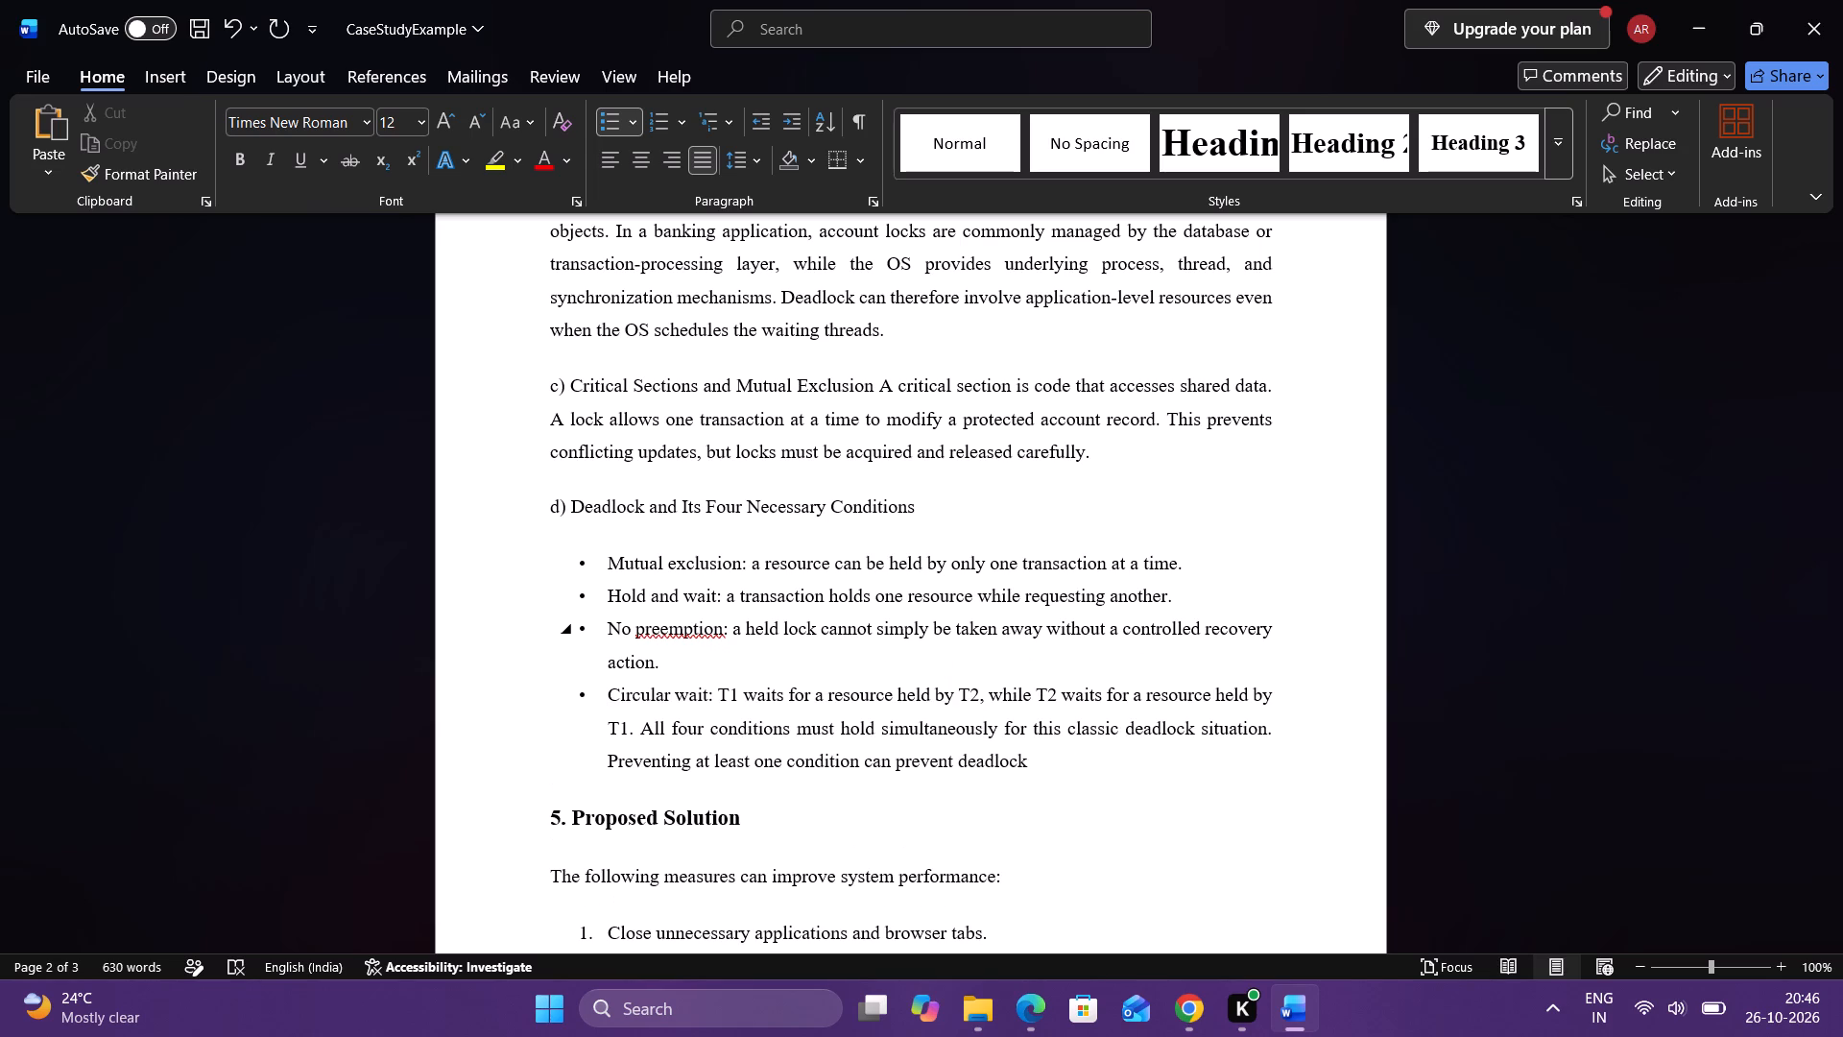
Separate "All four conditions must hold simultaneously" from the list as an unbulleted, unindented paragraph.
{"action": "left_click", "coordinate": [638, 730]}
{"action": "key", "text": "Return"}
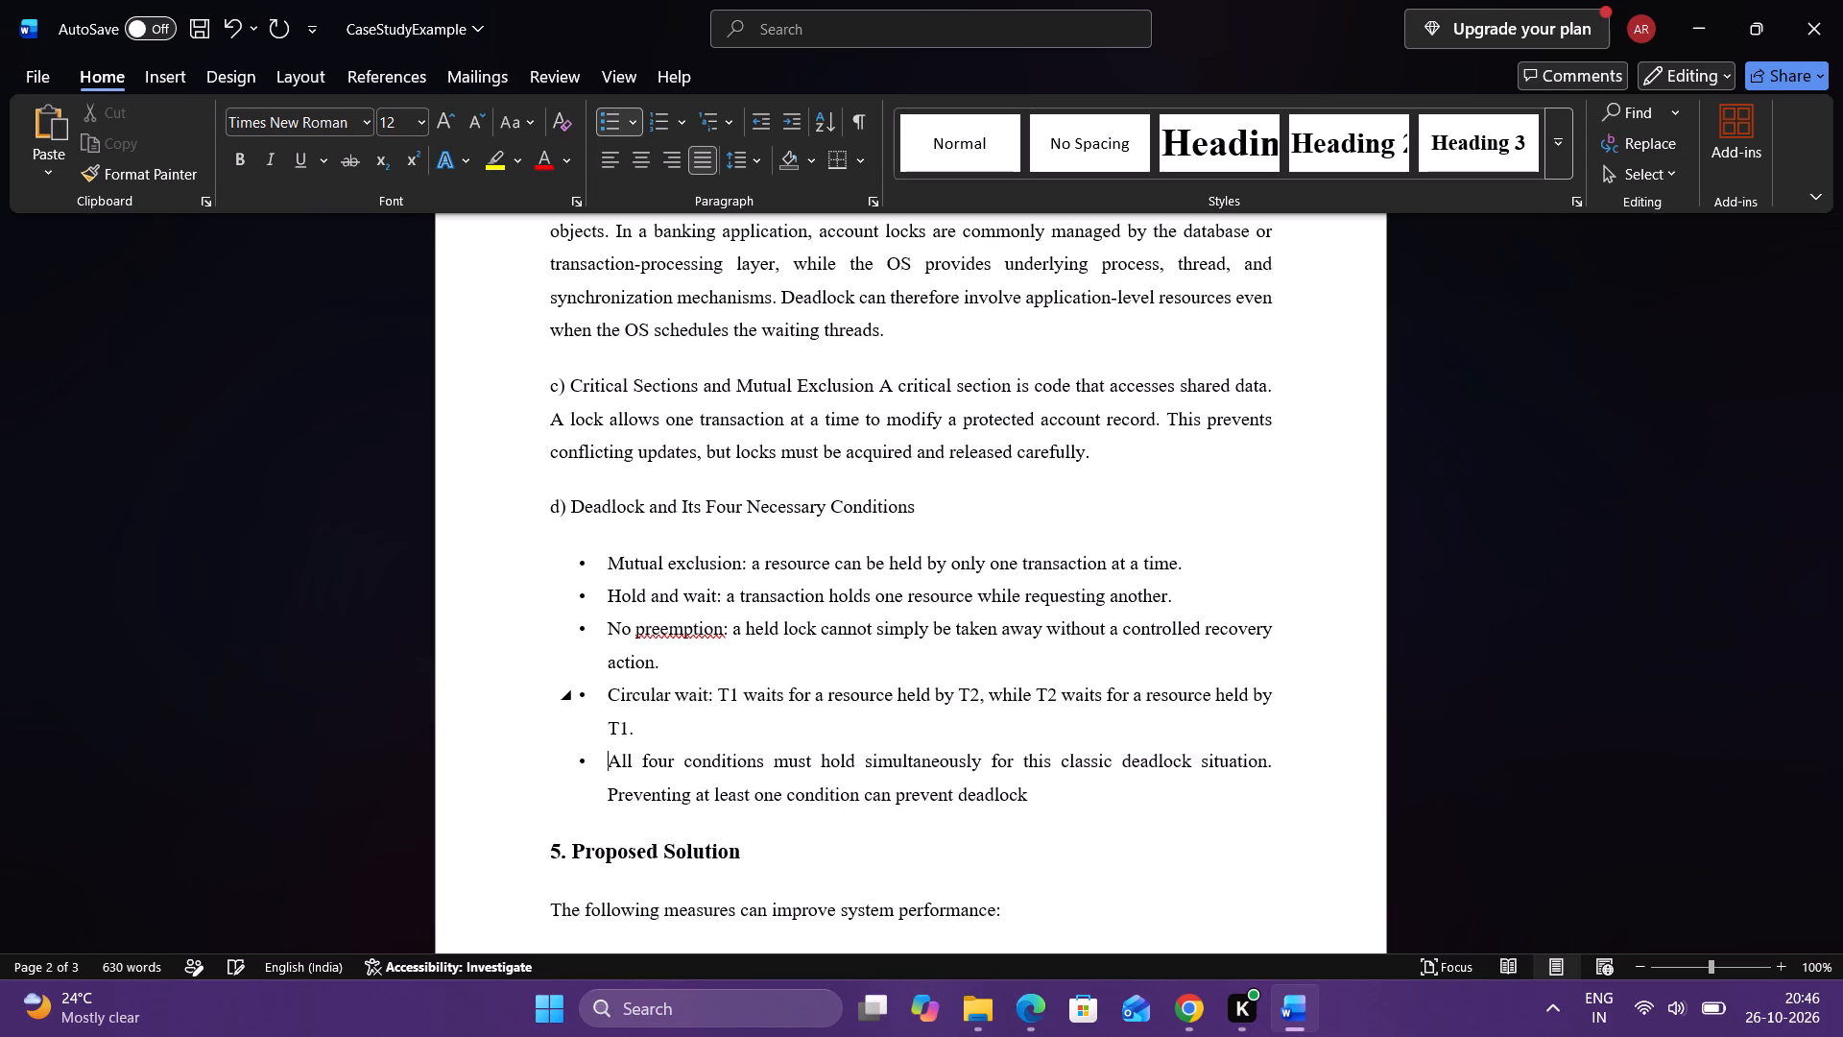
{"action": "key", "text": "BackSpace"}
{"action": "key", "text": "BackSpace"}
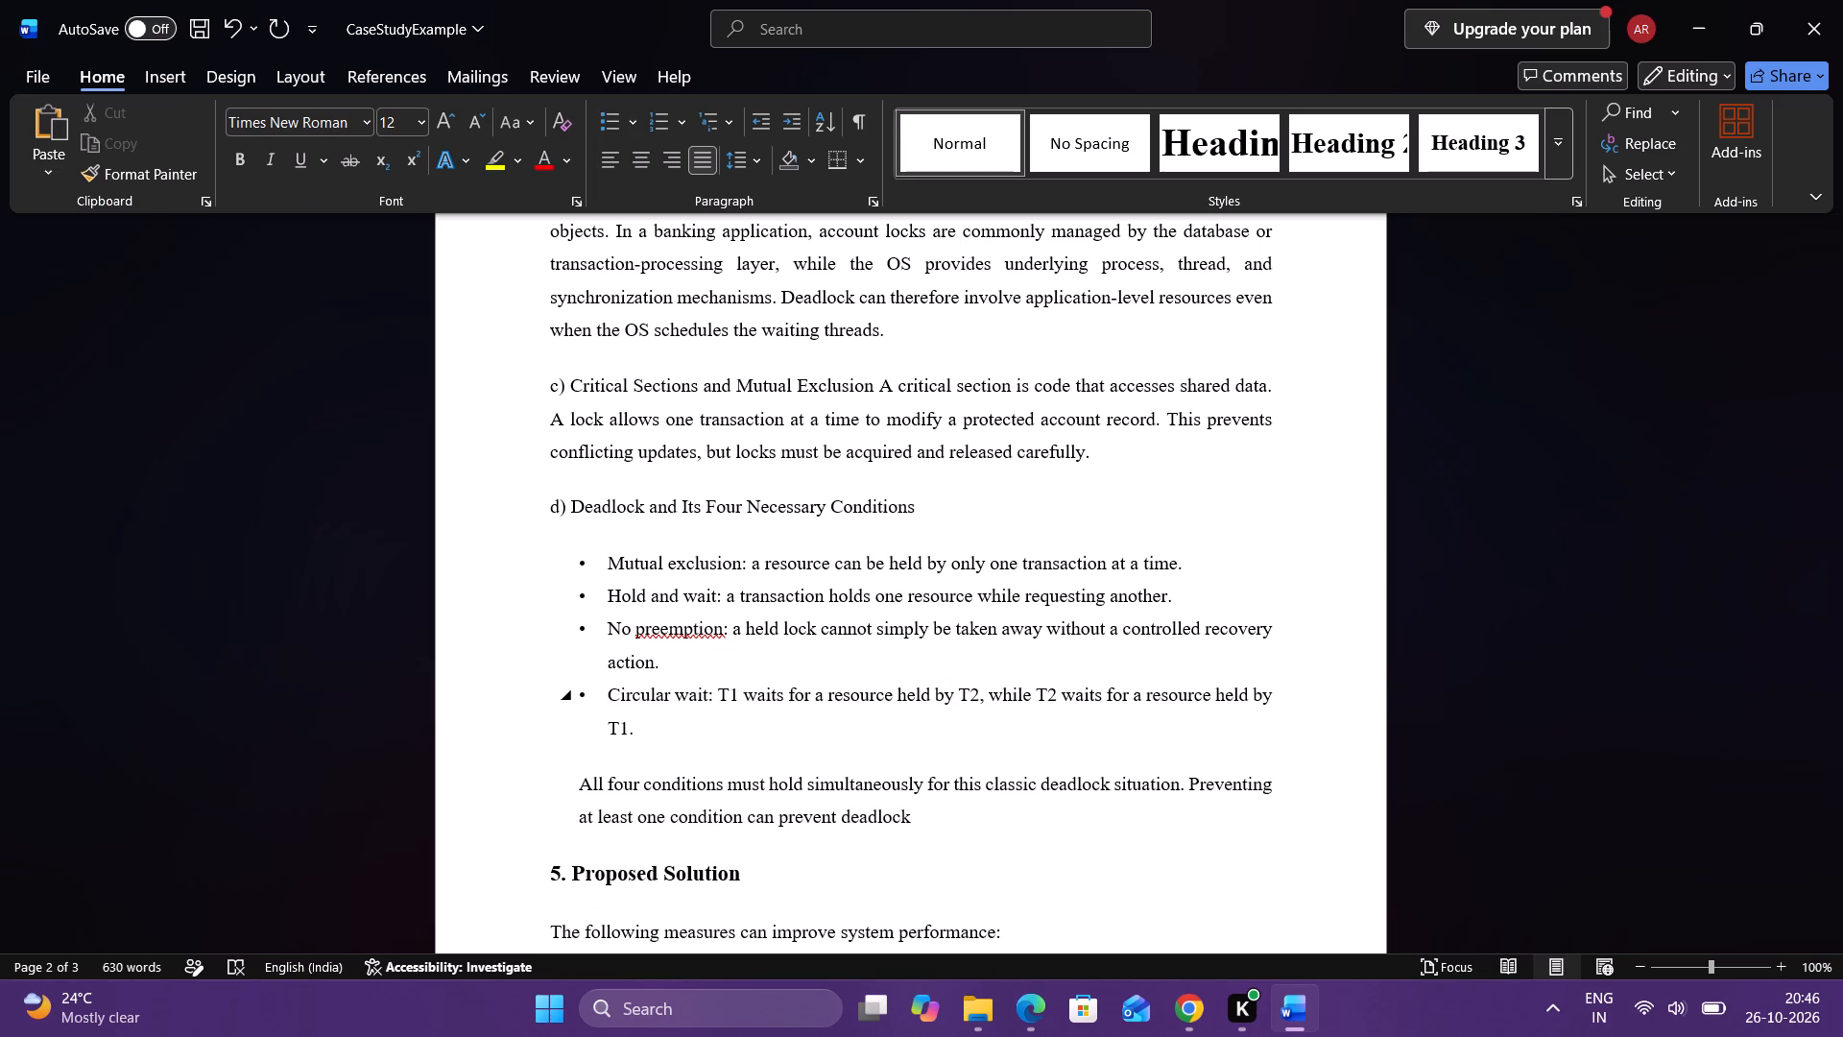
{"action": "key", "text": "BackSpace"}
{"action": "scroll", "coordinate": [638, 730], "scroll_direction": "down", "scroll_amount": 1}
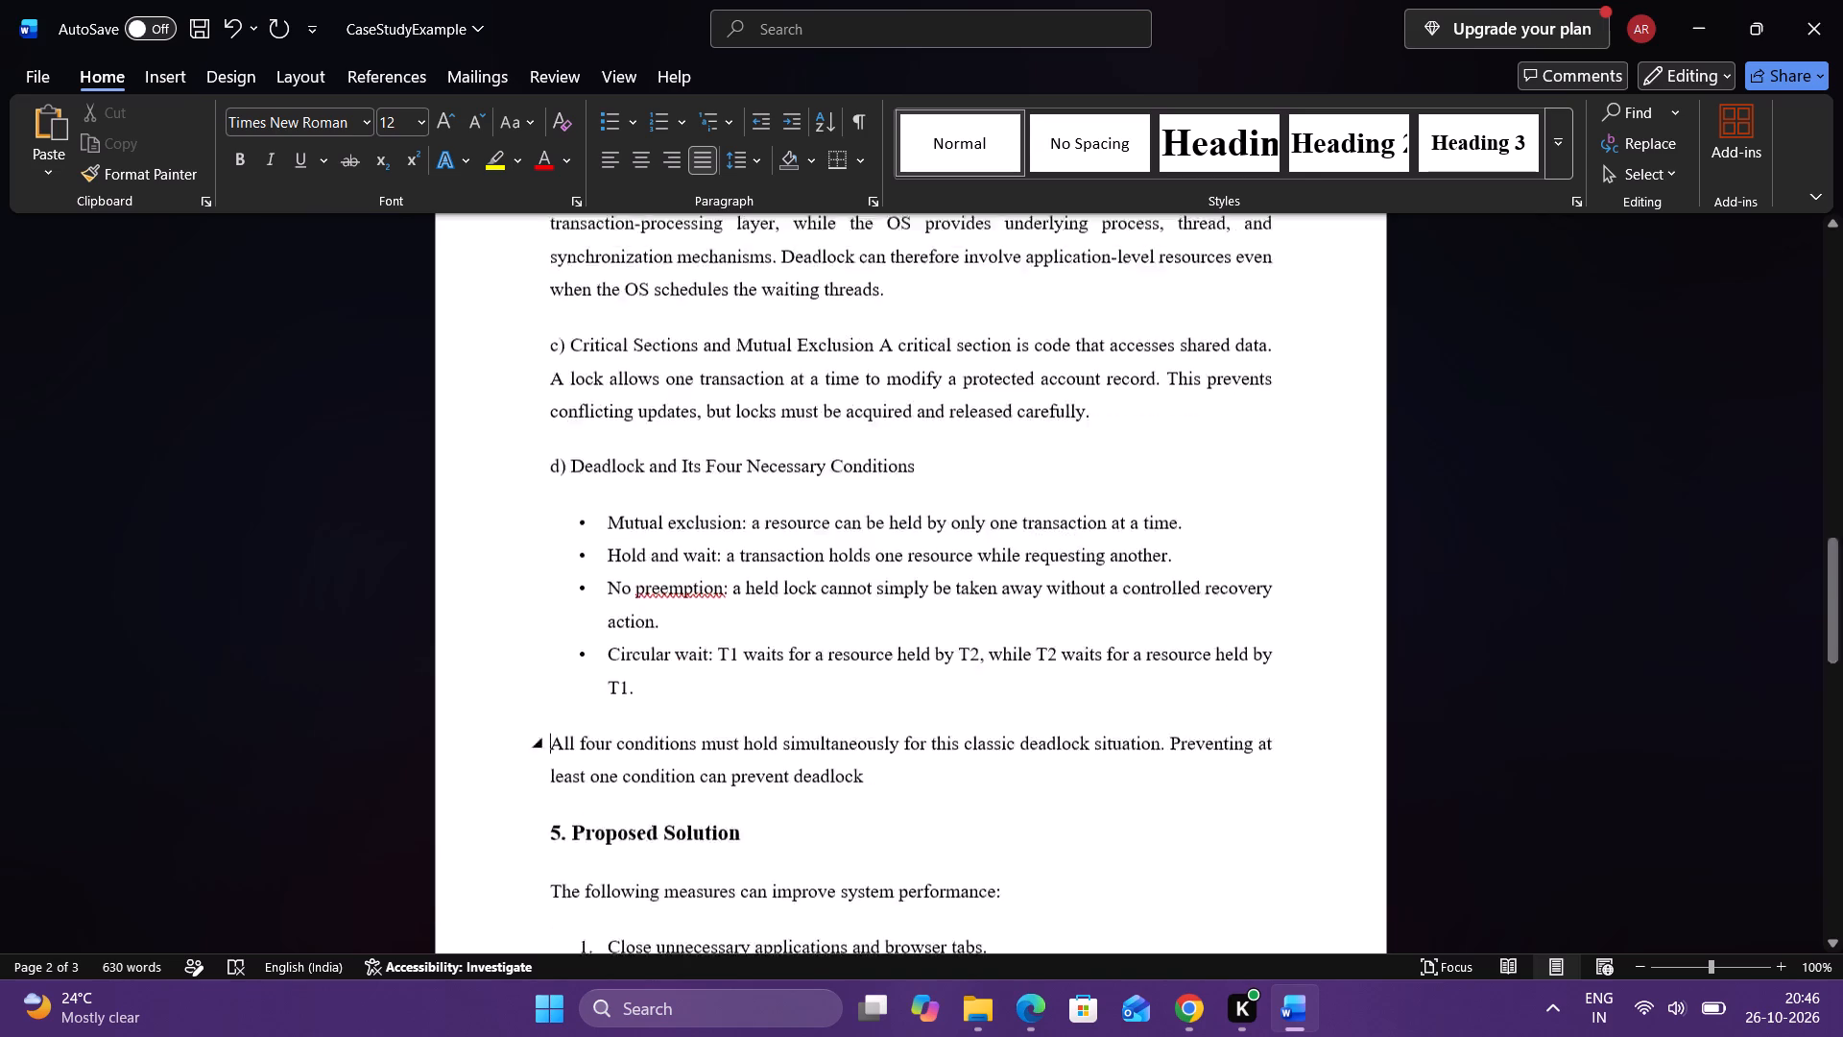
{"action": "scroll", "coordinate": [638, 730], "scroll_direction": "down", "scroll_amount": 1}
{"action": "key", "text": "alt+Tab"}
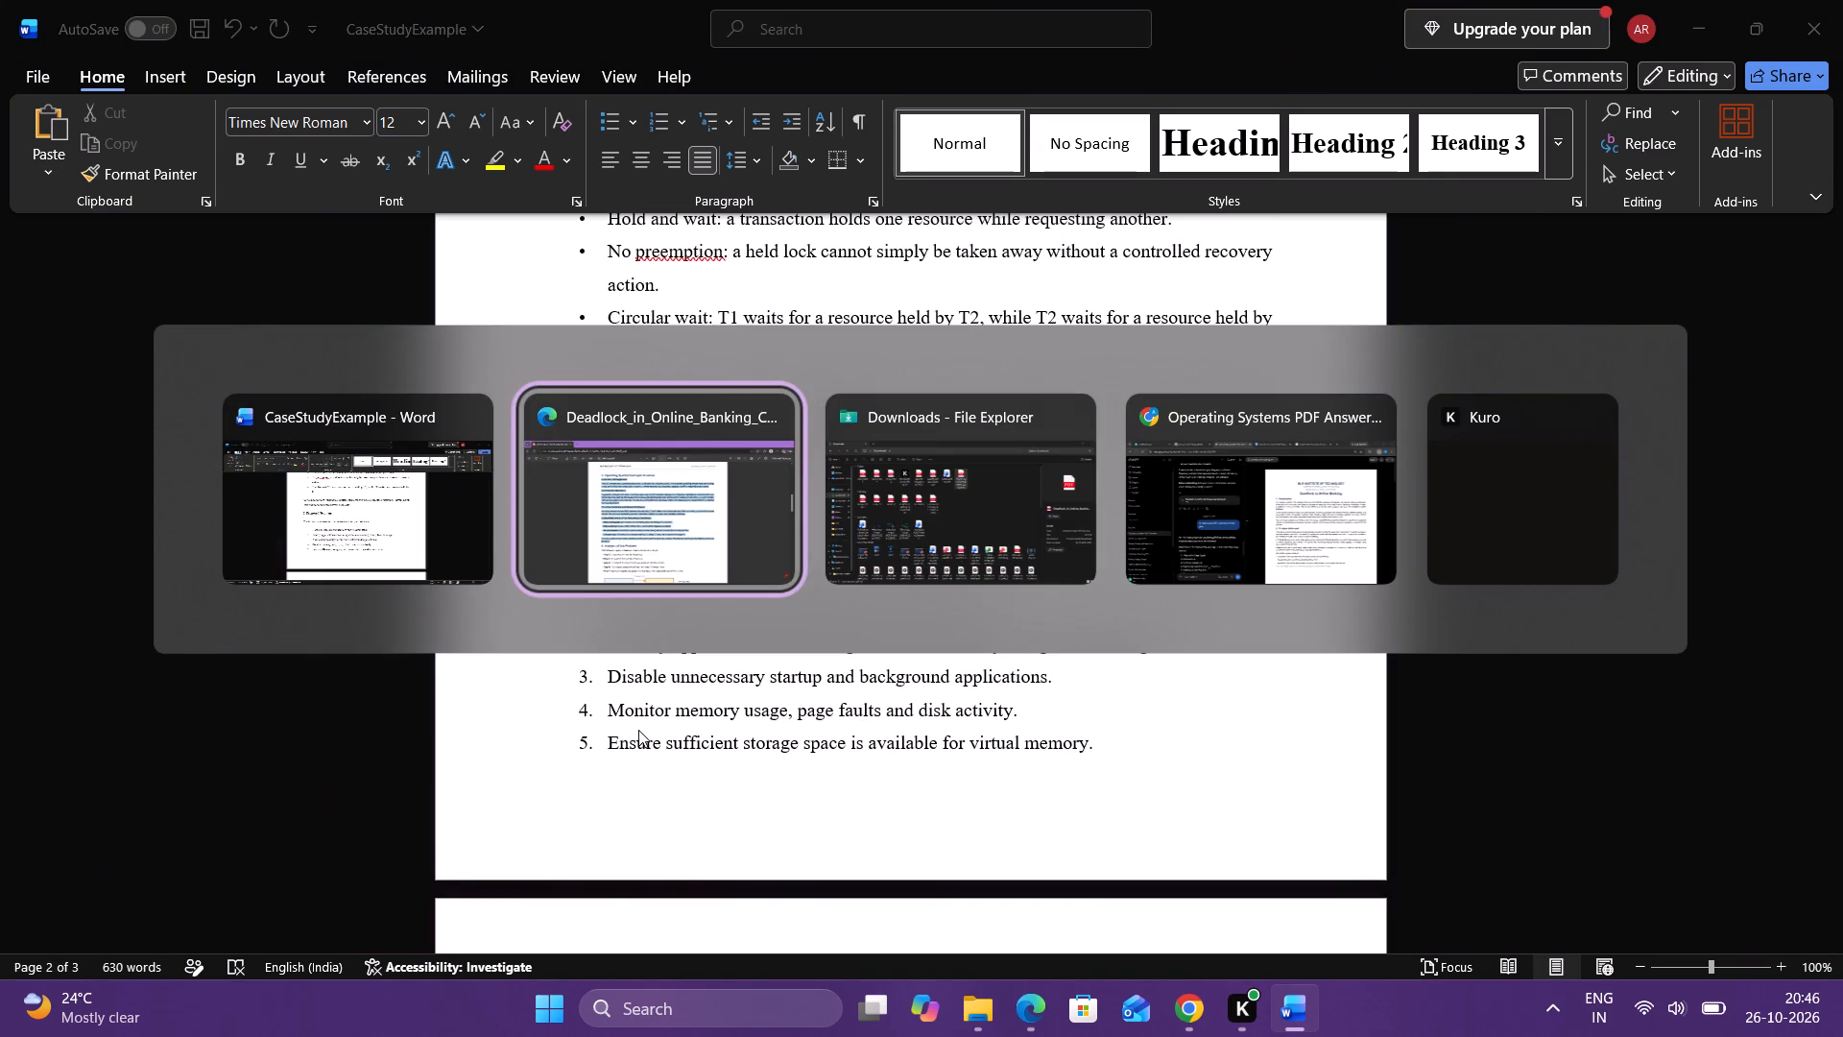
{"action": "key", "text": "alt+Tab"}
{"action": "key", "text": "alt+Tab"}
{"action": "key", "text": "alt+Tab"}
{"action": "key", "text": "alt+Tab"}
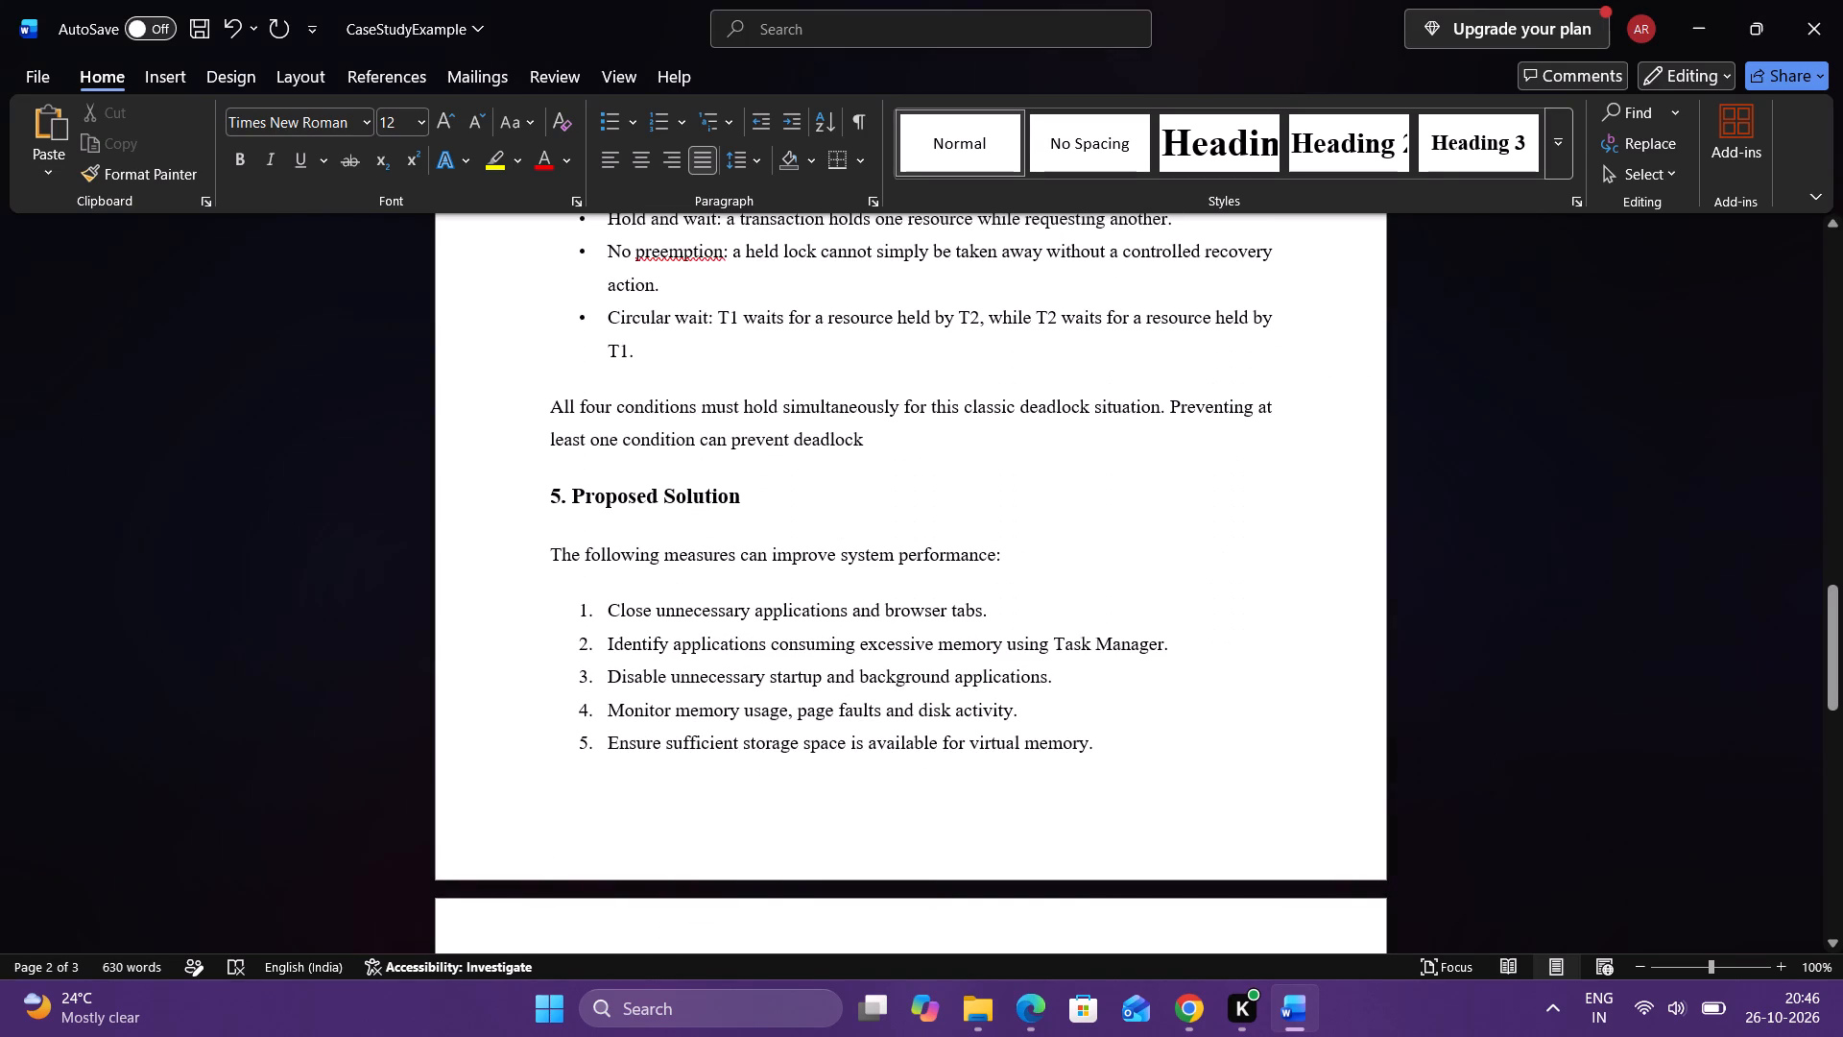
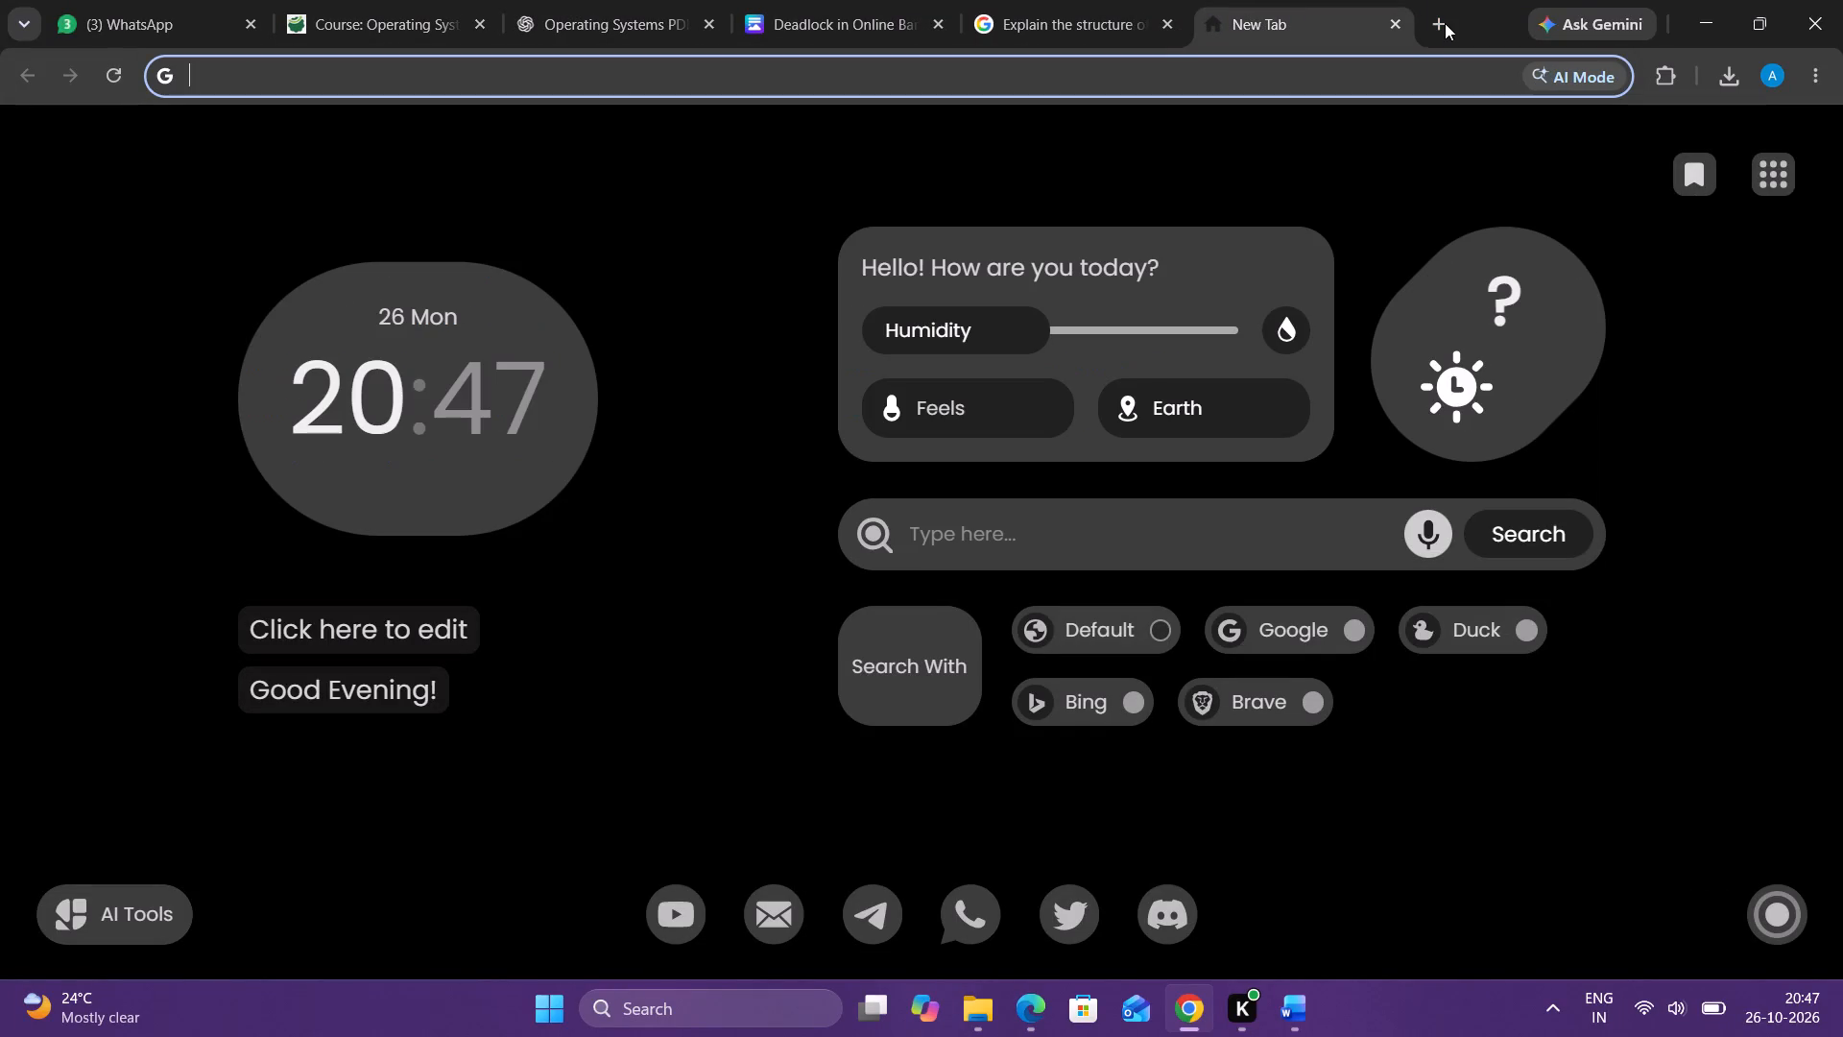
Search the web for "problem statements for hackathon".
{"action": "type", "text": "pro"}
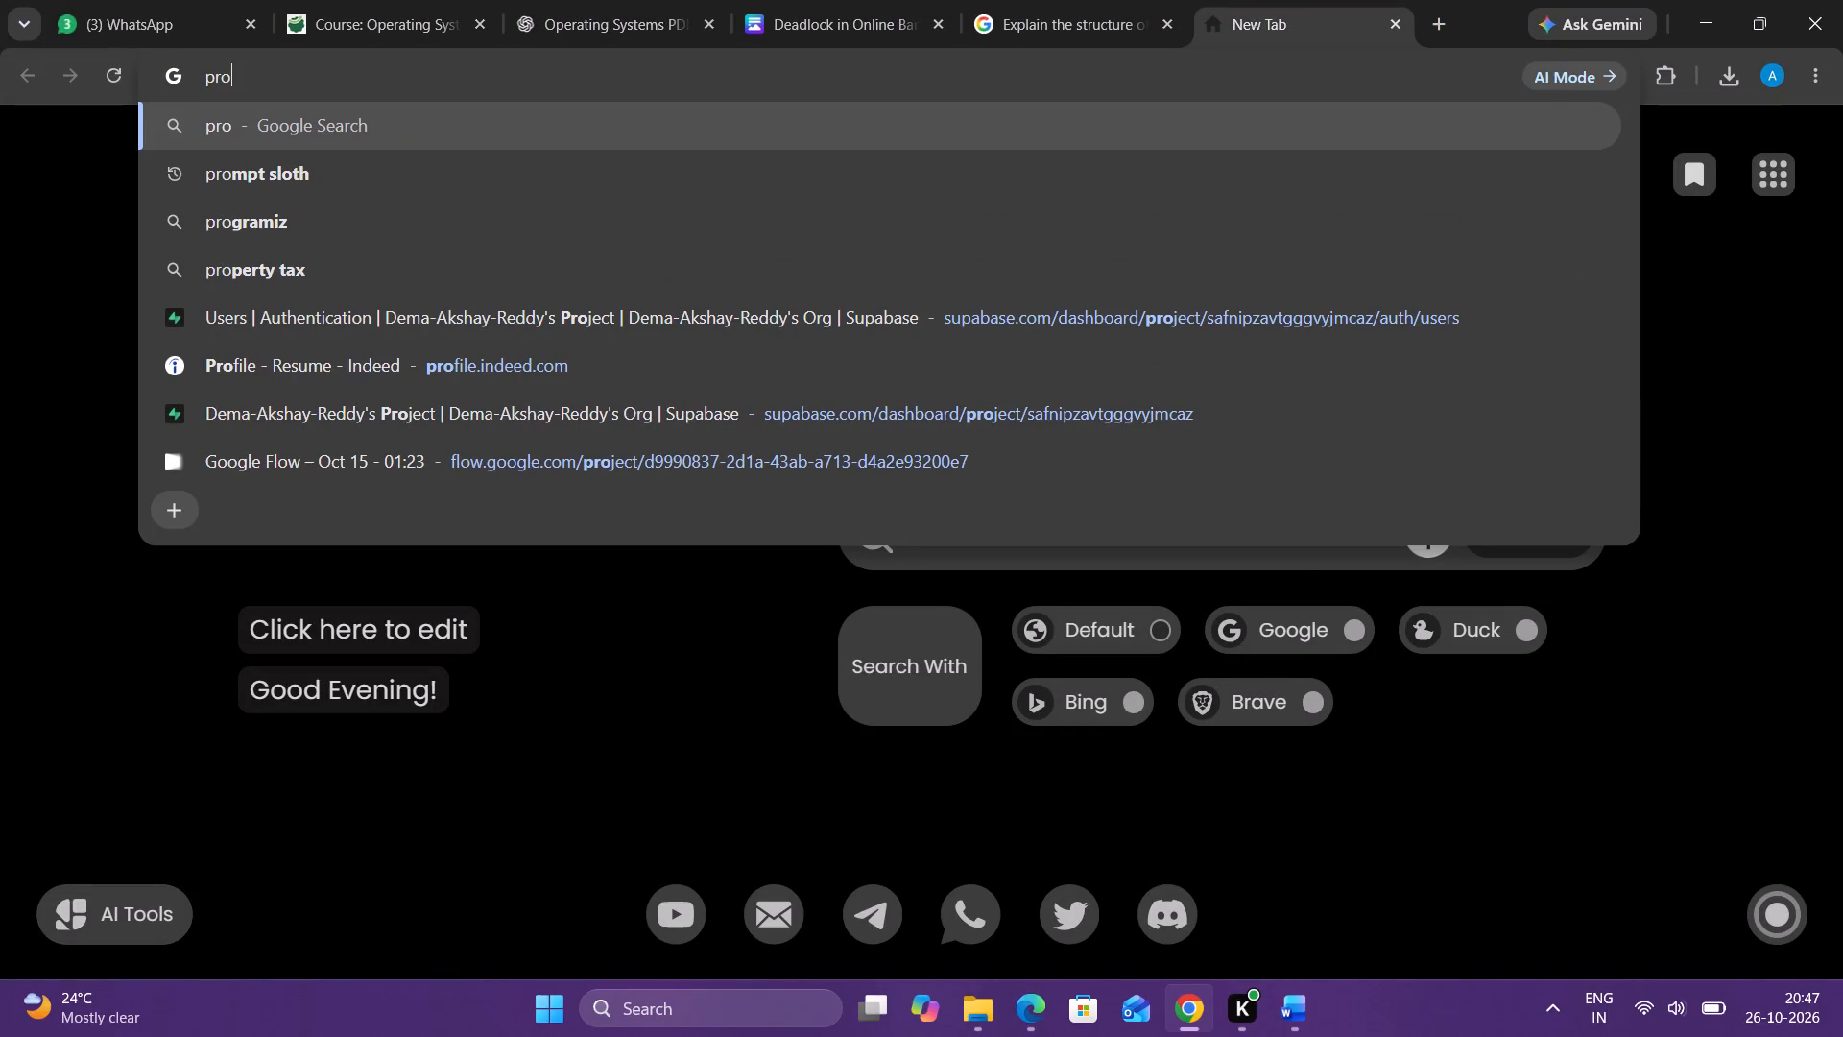
{"action": "type", "text": "blem"}
{"action": "key", "text": "space"}
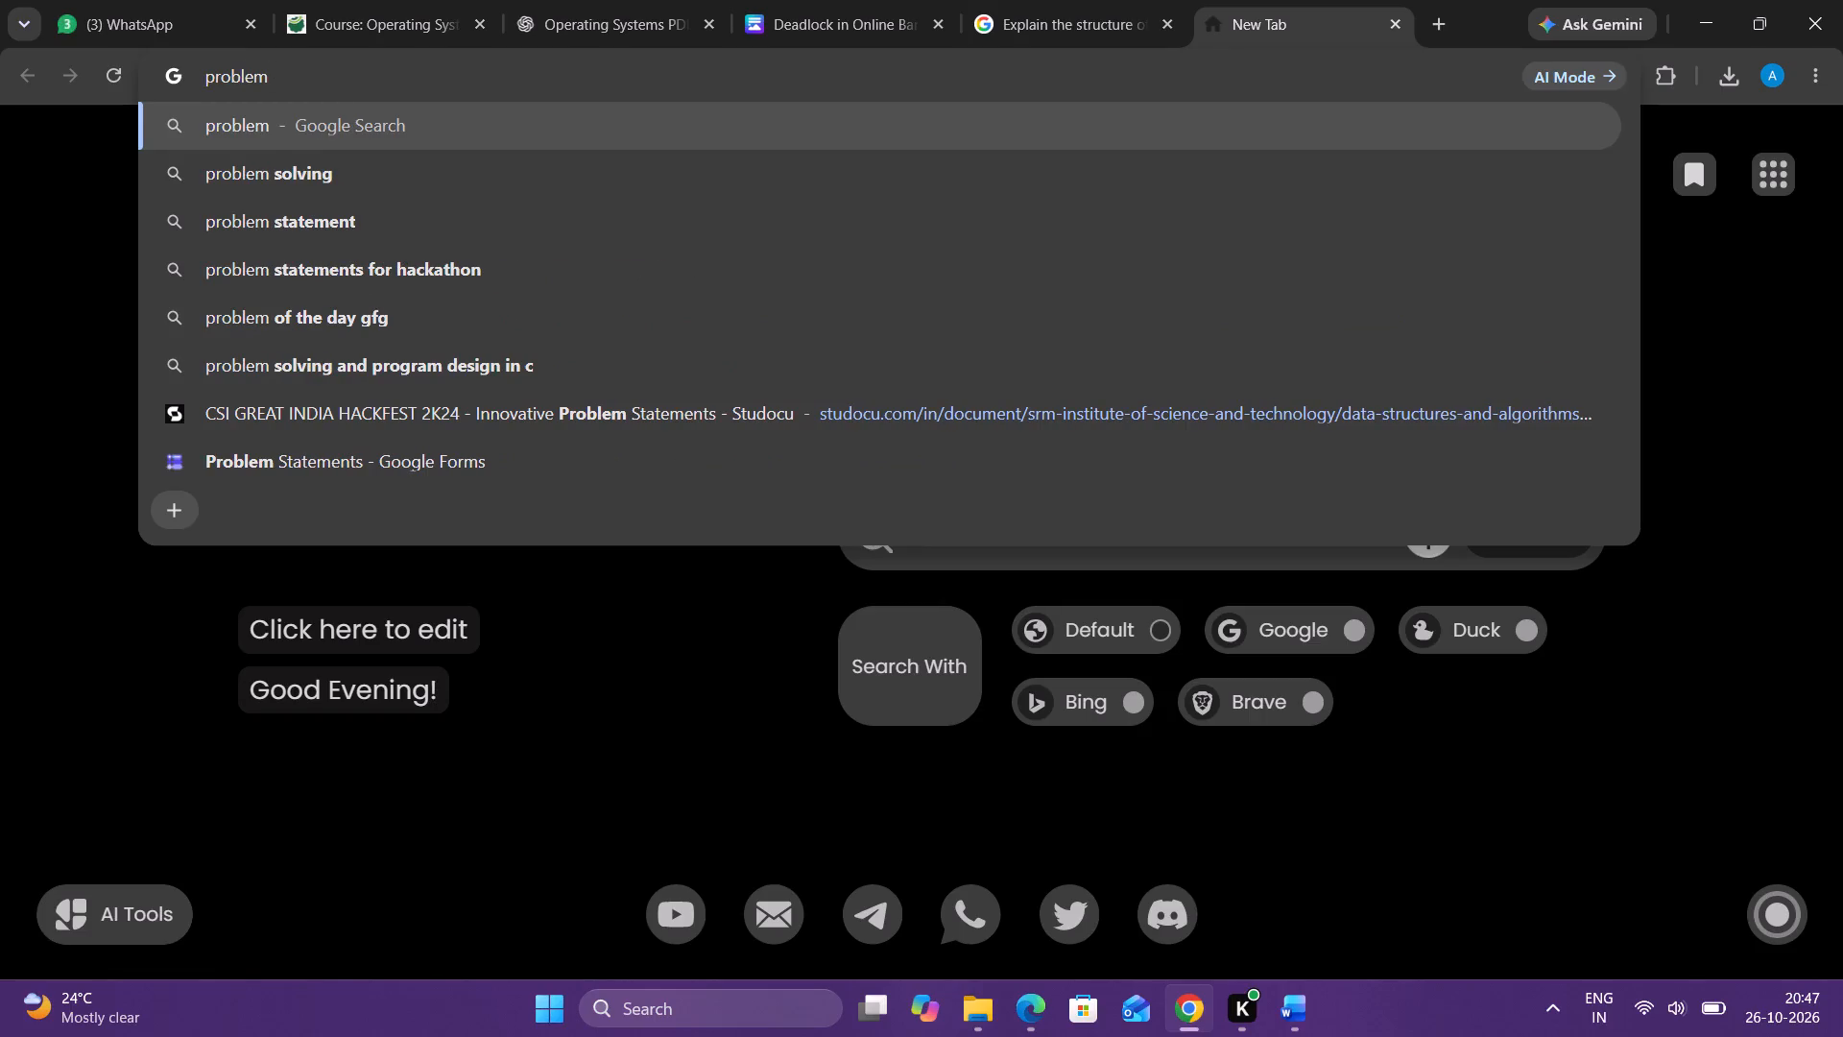
{"action": "key", "text": "Down"}
{"action": "key", "text": "Down"}
{"action": "key", "text": "Down"}
{"action": "key", "text": "Return"}
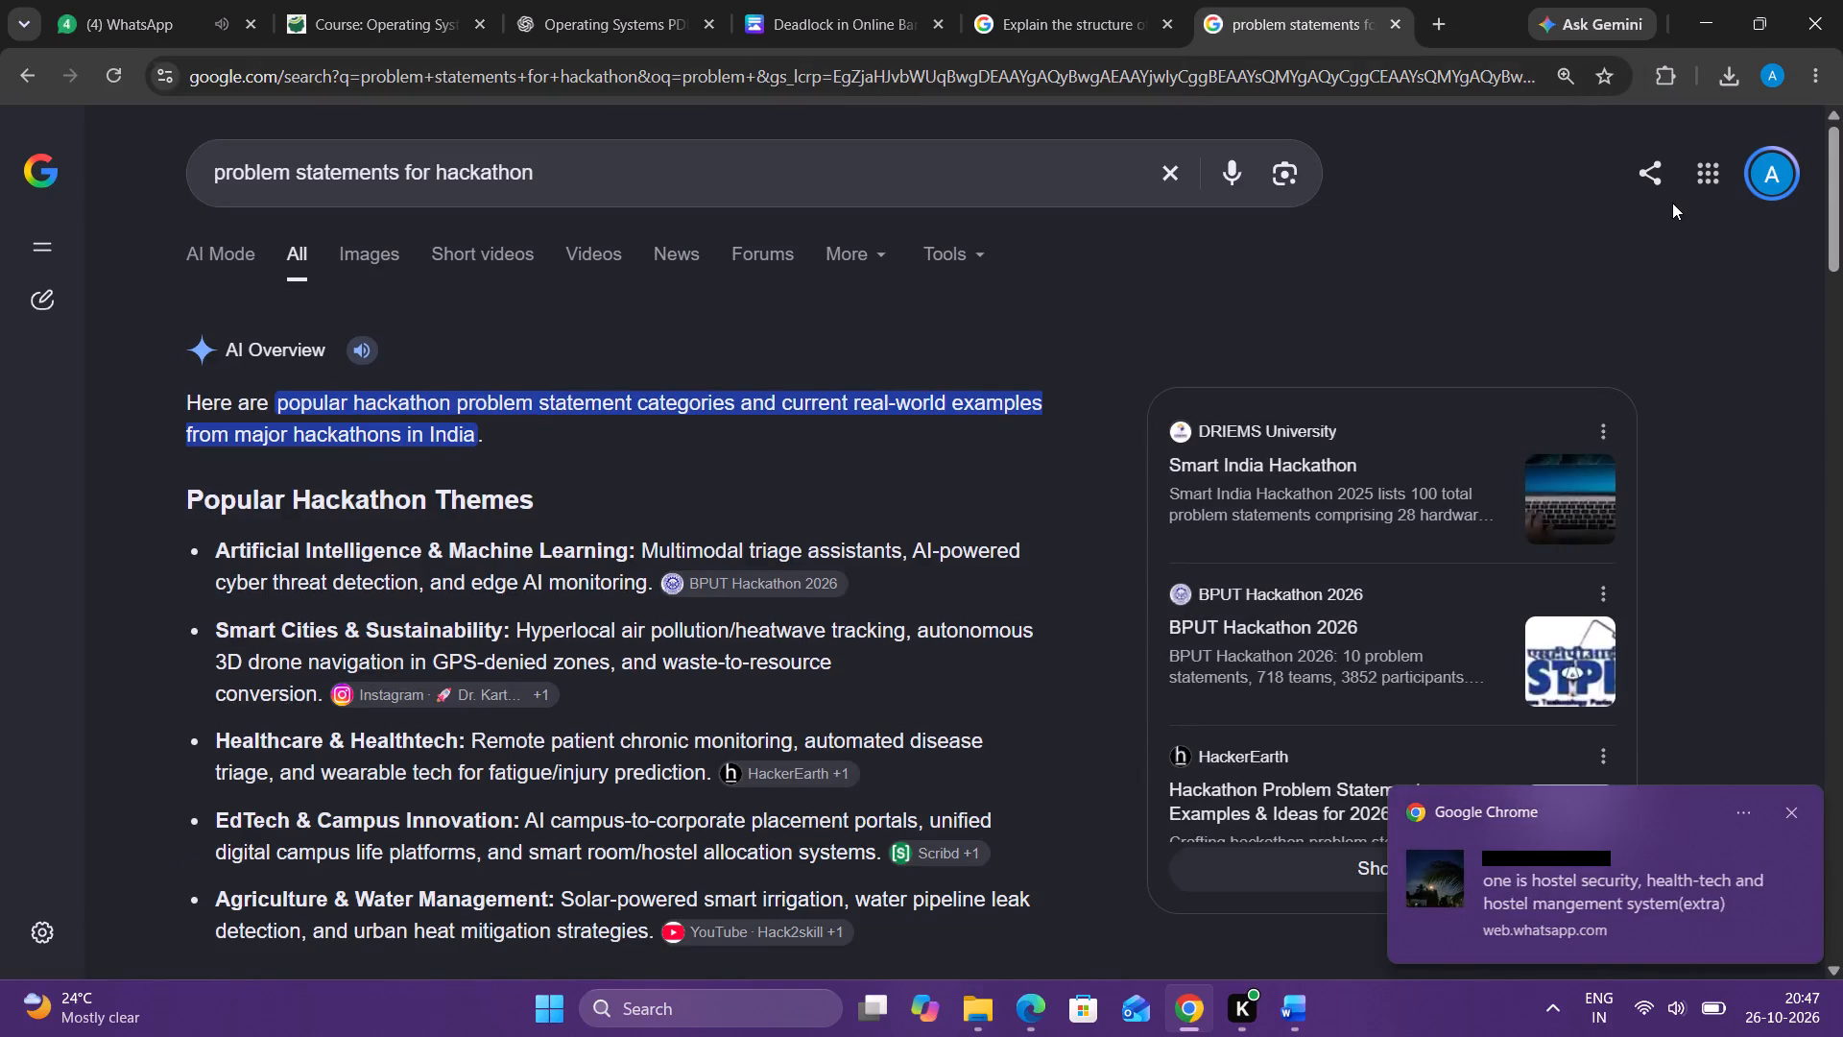
Open HackerEarth's "Hackathon Problem Statements: Examples & Ideas for 2026" article from the results, skim its example challenges, and return to the results.
{"action": "scroll", "coordinate": [1336, 416], "scroll_direction": "down", "scroll_amount": 3}
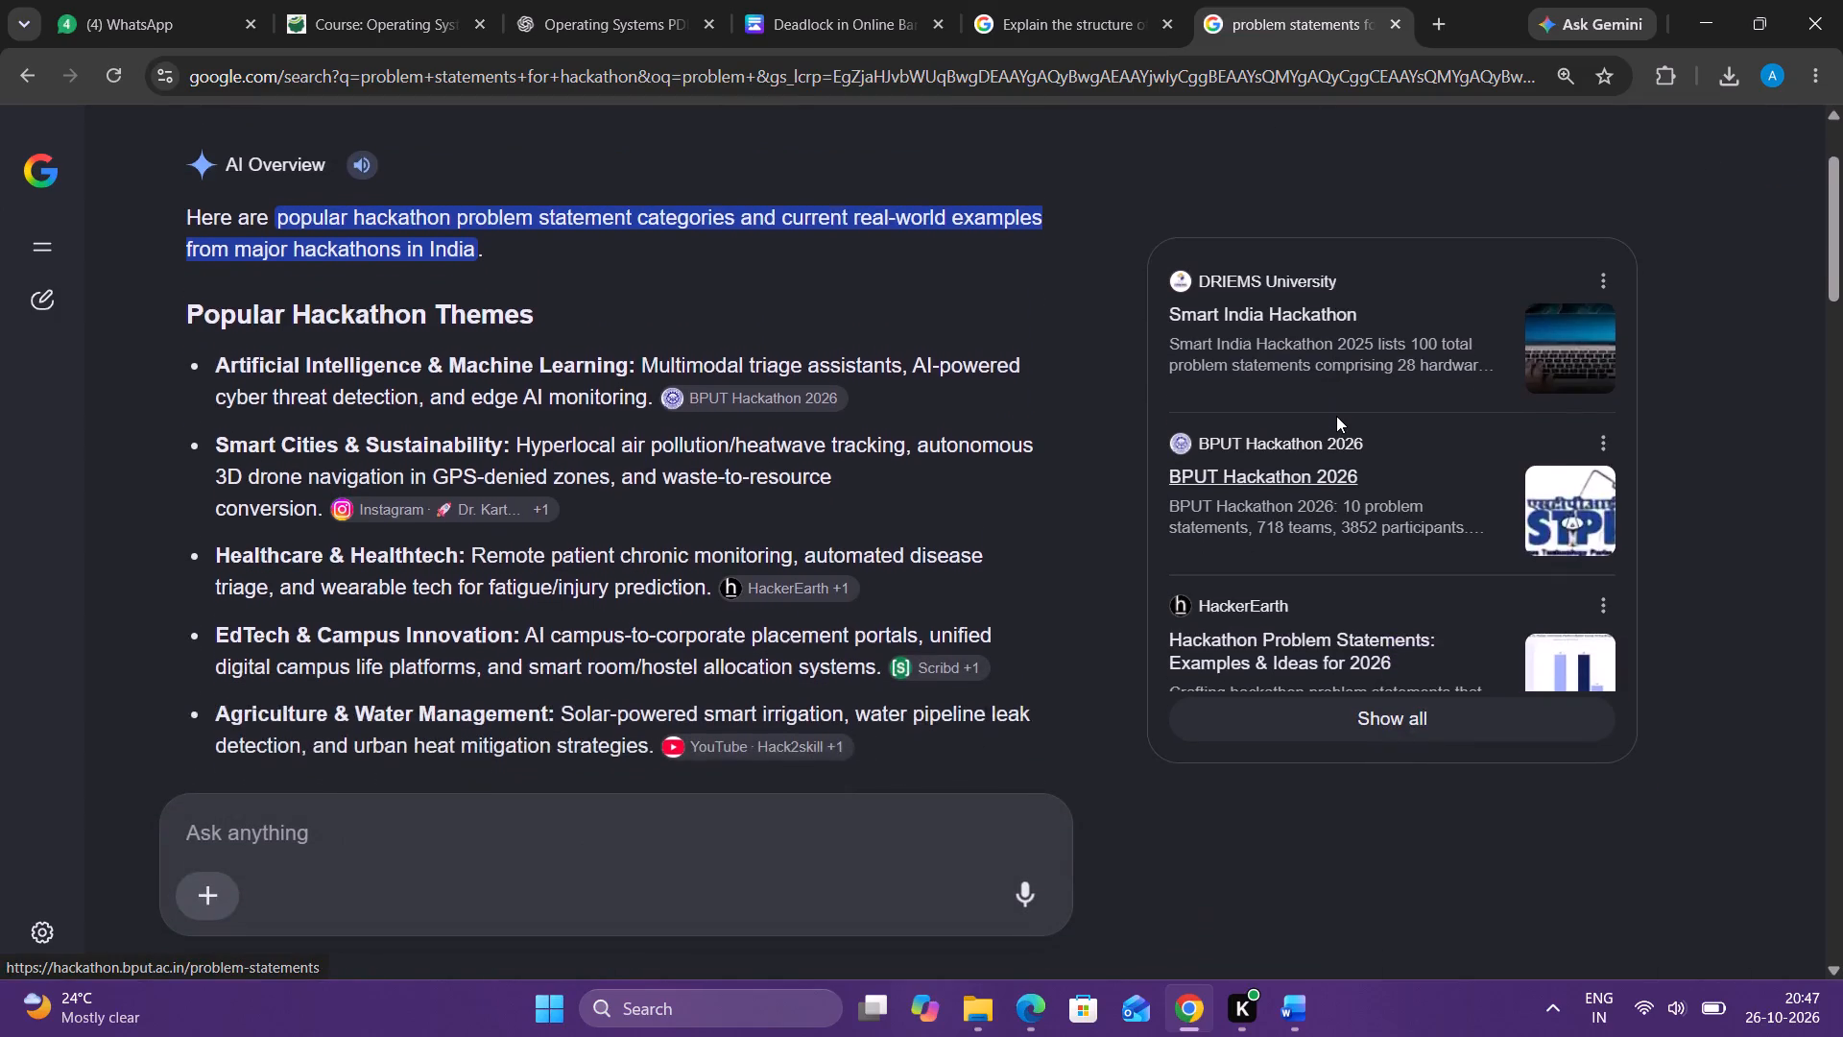
{"action": "scroll", "coordinate": [1336, 416], "scroll_direction": "down", "scroll_amount": 8}
{"action": "scroll", "coordinate": [1336, 416], "scroll_direction": "up", "scroll_amount": 2}
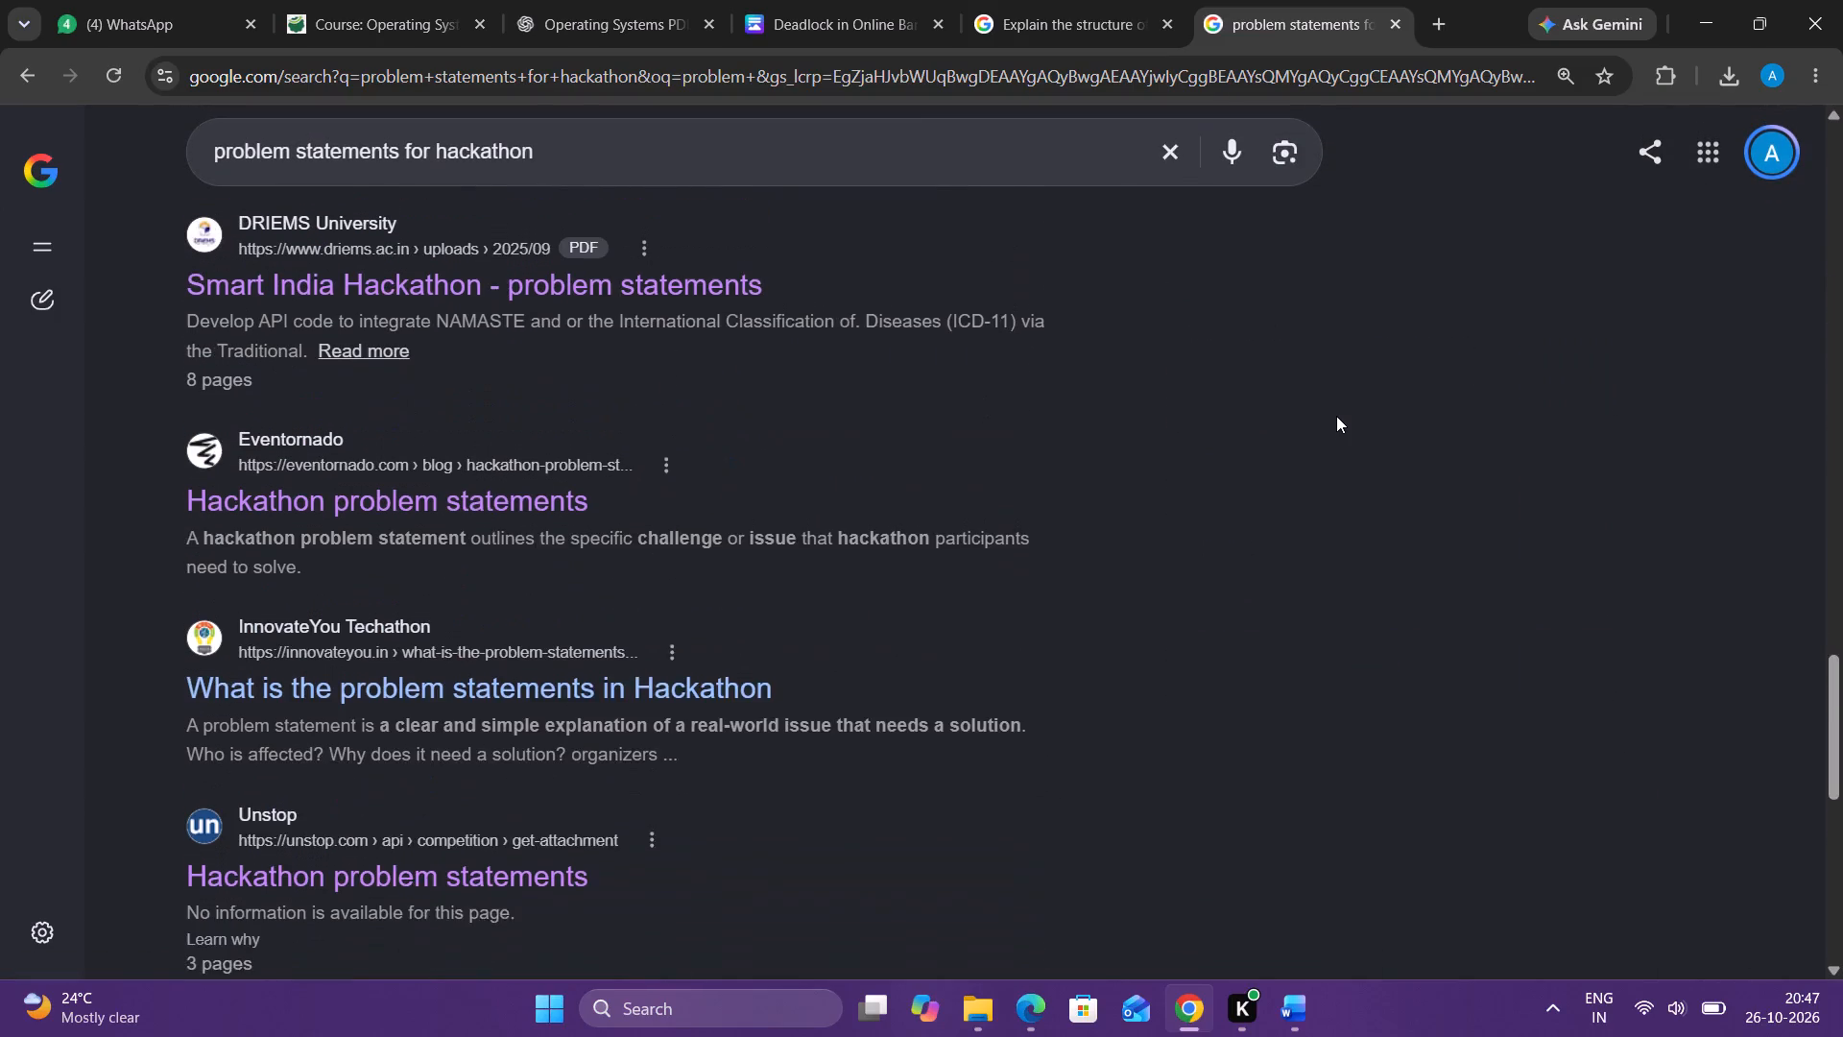
{"action": "scroll", "coordinate": [1336, 416], "scroll_direction": "up", "scroll_amount": 6}
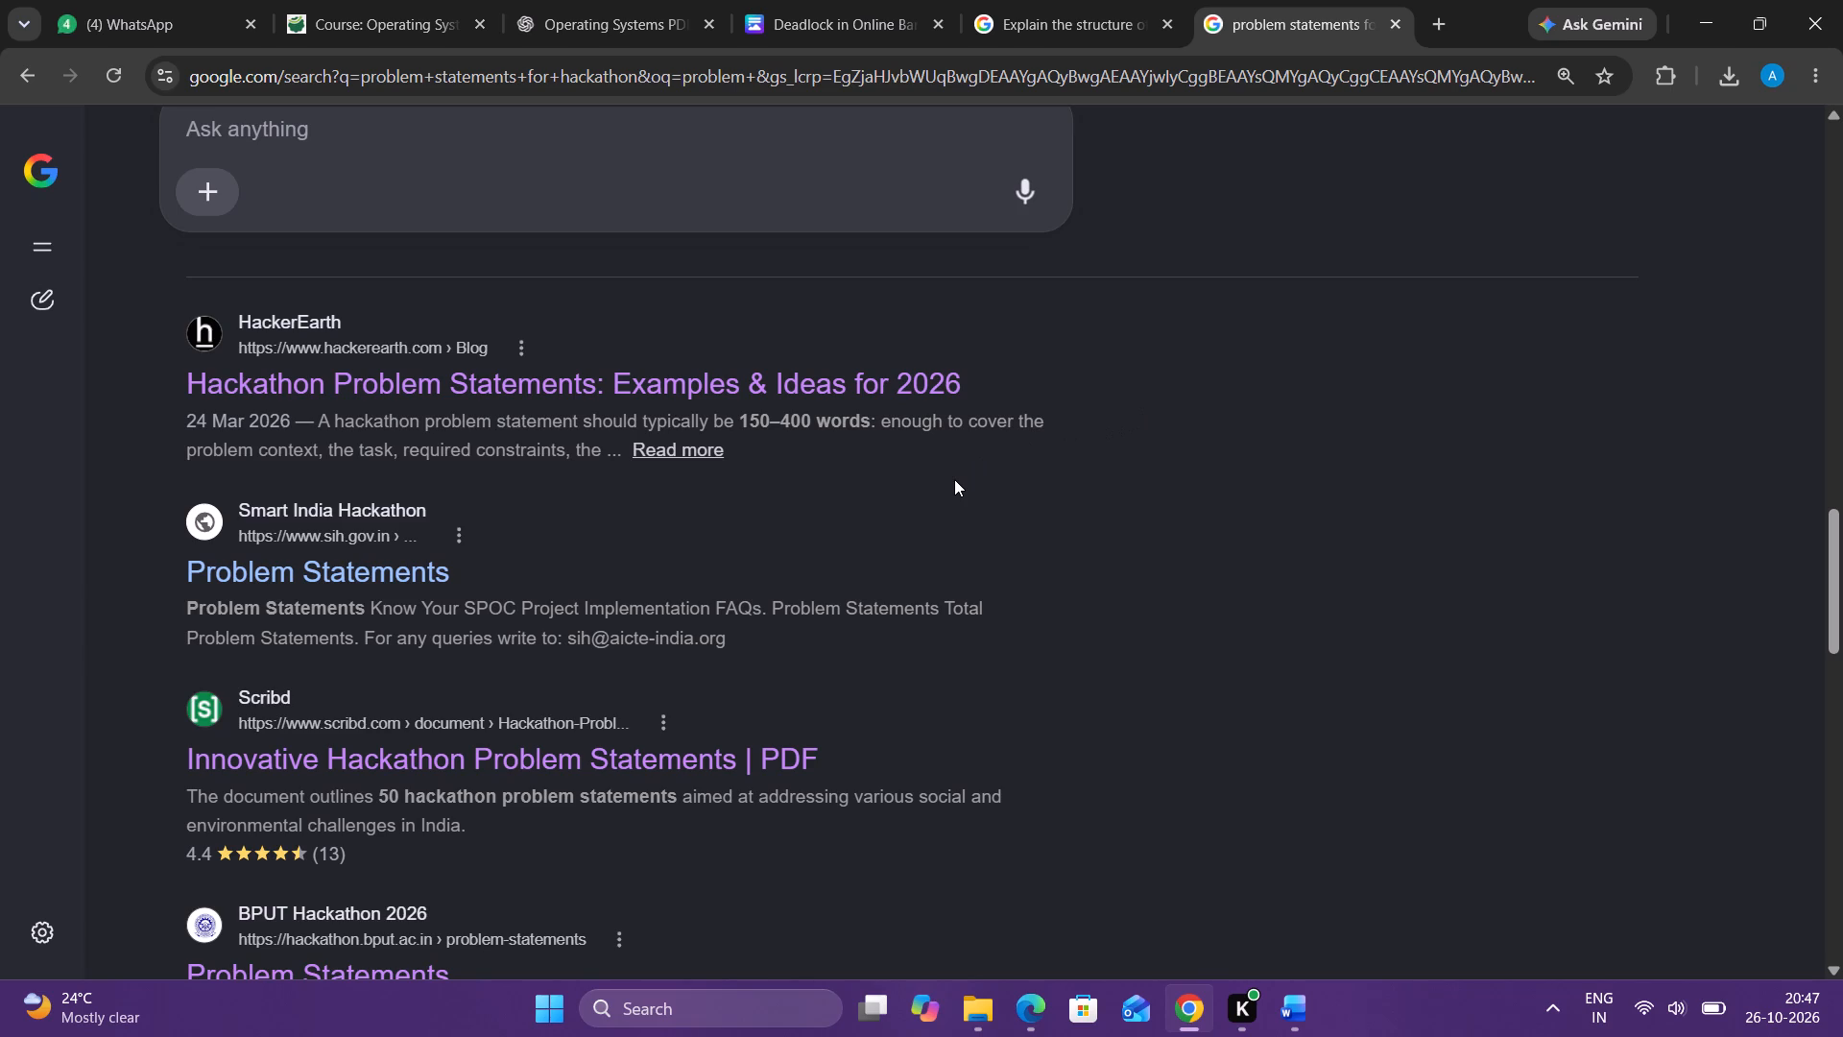
{"action": "left_click", "coordinate": [681, 397]}
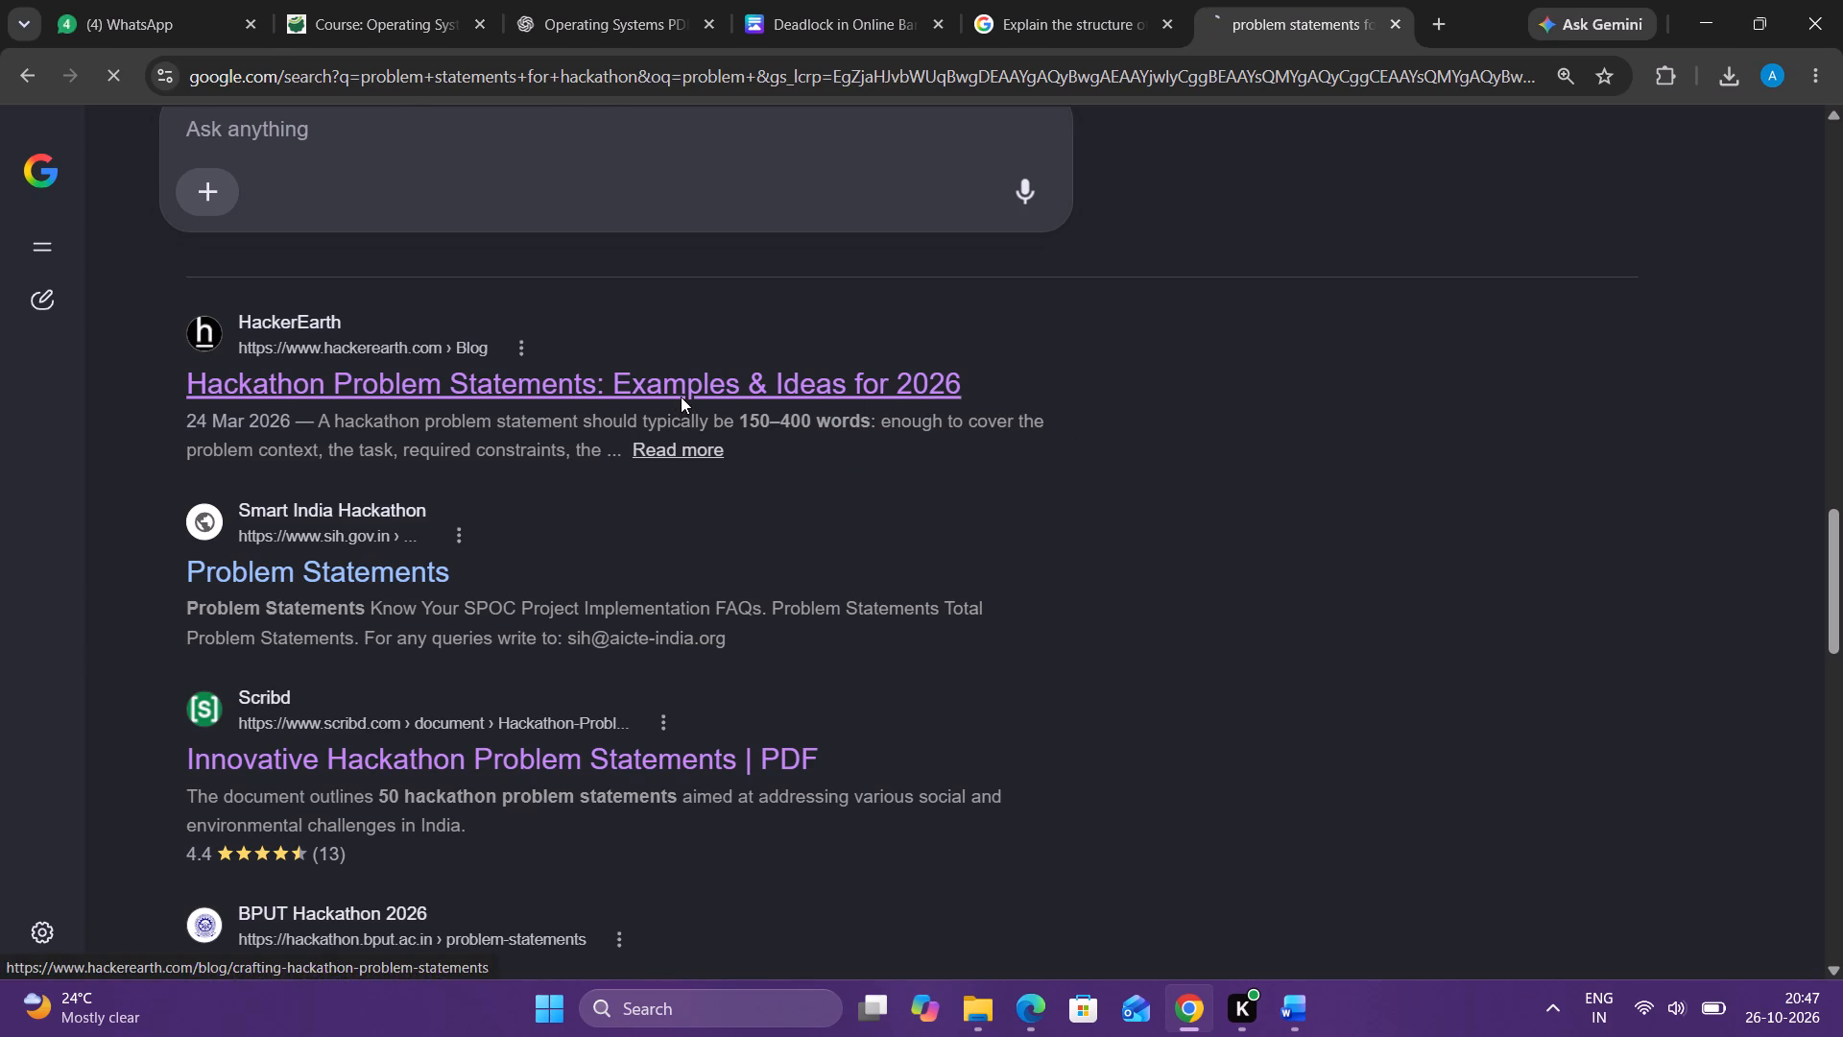
{"action": "scroll", "coordinate": [681, 397], "scroll_direction": "down", "scroll_amount": 8}
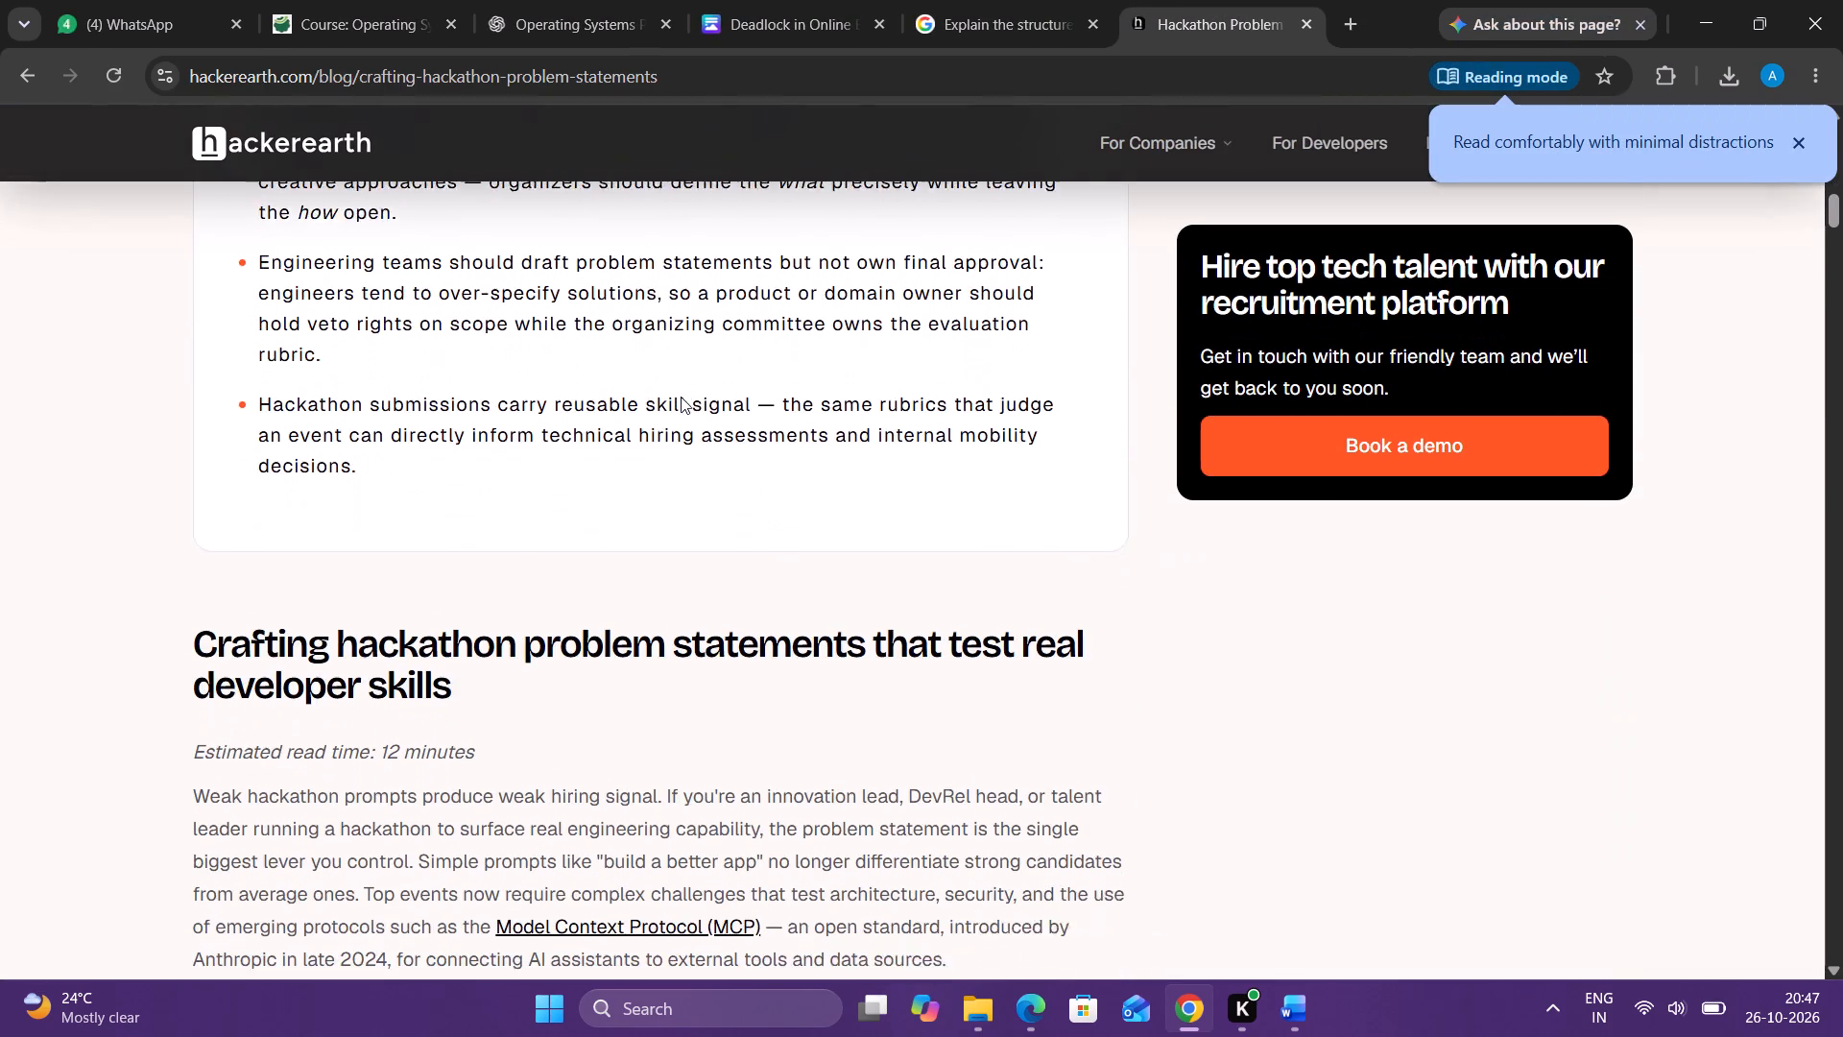
{"action": "scroll", "coordinate": [681, 397], "scroll_direction": "down", "scroll_amount": 15}
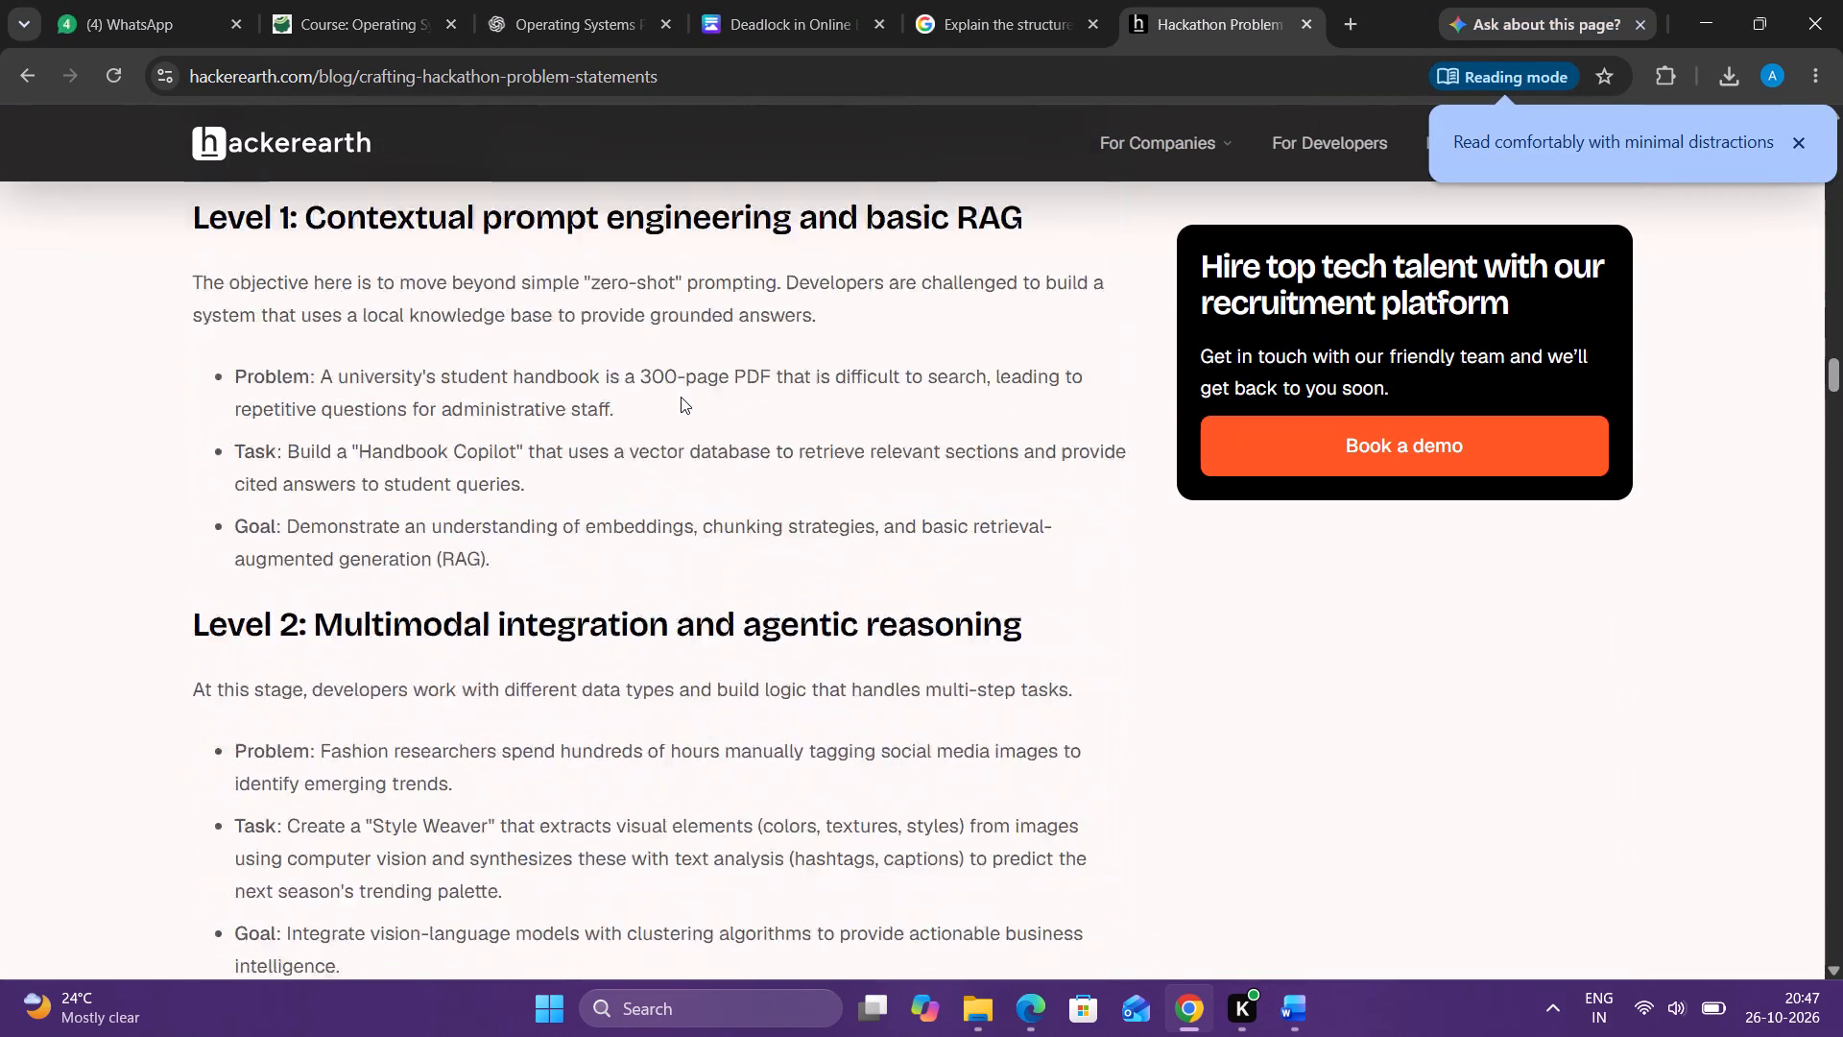
{"action": "scroll", "coordinate": [681, 397], "scroll_direction": "down", "scroll_amount": 2}
{"action": "left_click", "coordinate": [28, 73]}
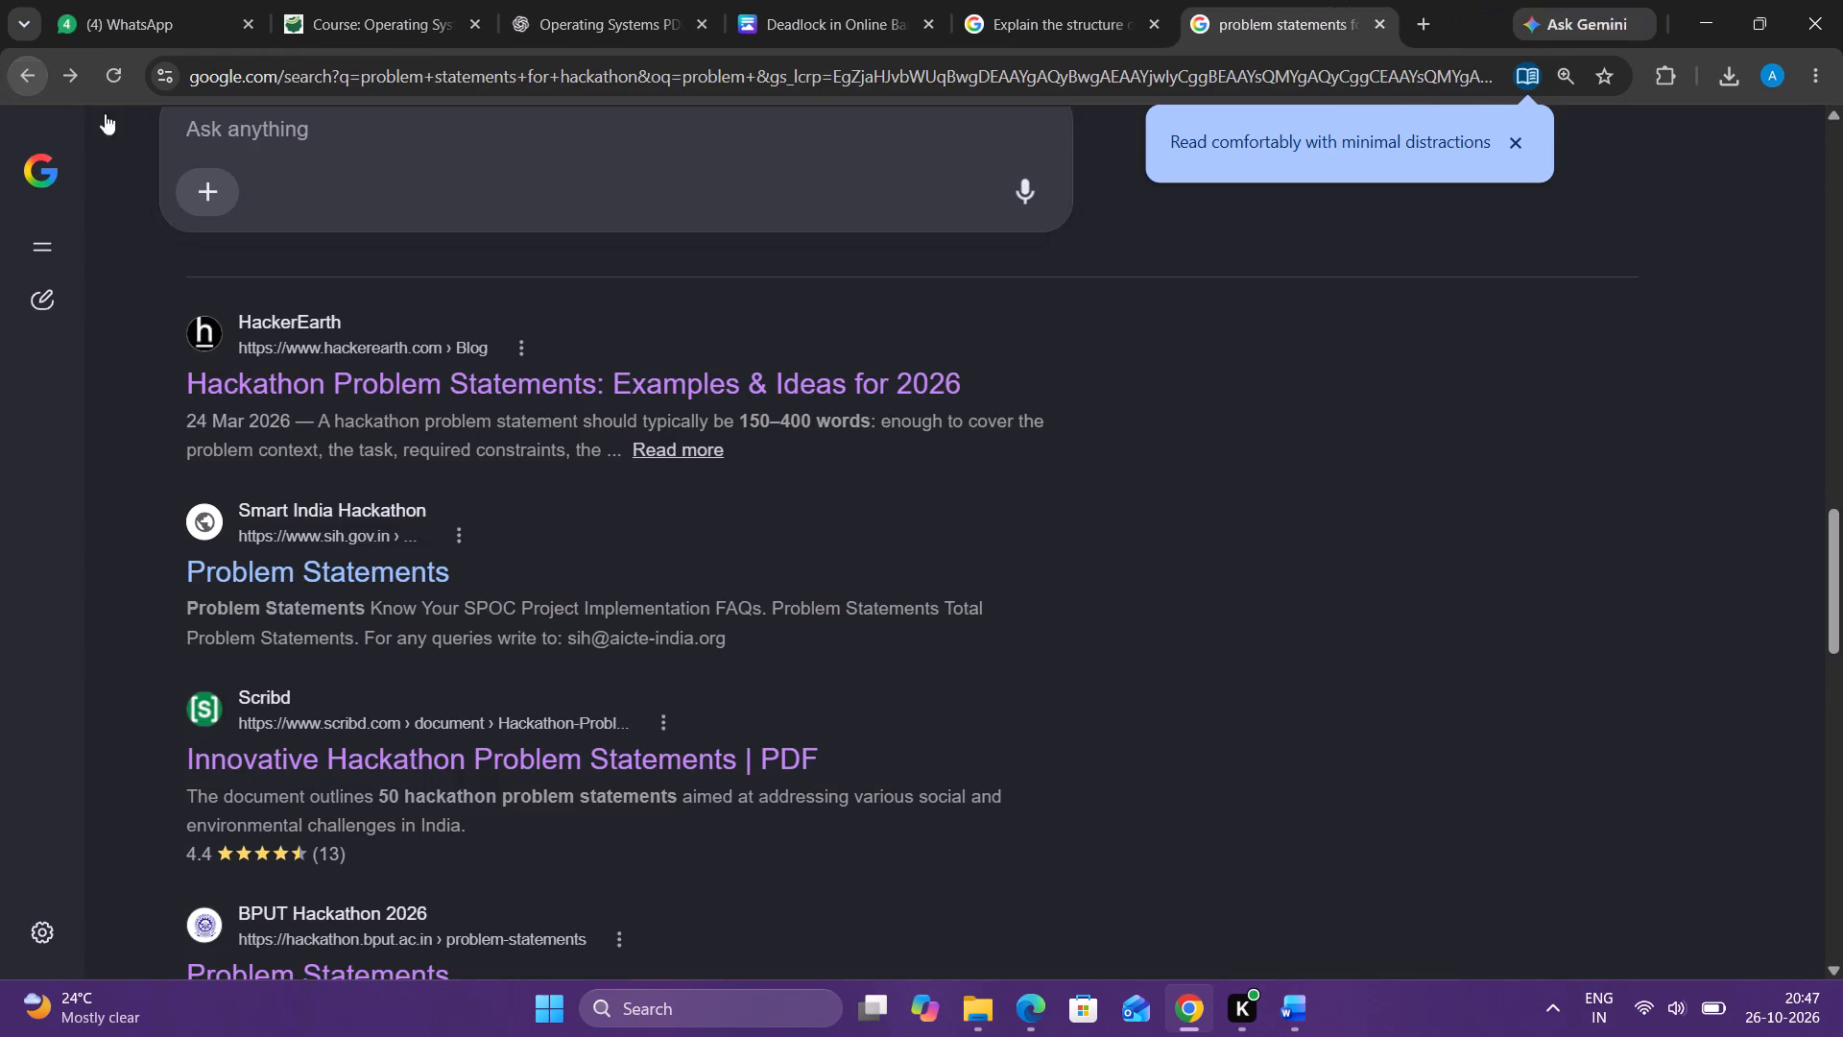
Read the "Examples of Real Problem Statements" section of the AI Overview in the search results.
{"action": "scroll", "coordinate": [604, 458], "scroll_direction": "down", "scroll_amount": 5}
{"action": "scroll", "coordinate": [604, 458], "scroll_direction": "up", "scroll_amount": 7}
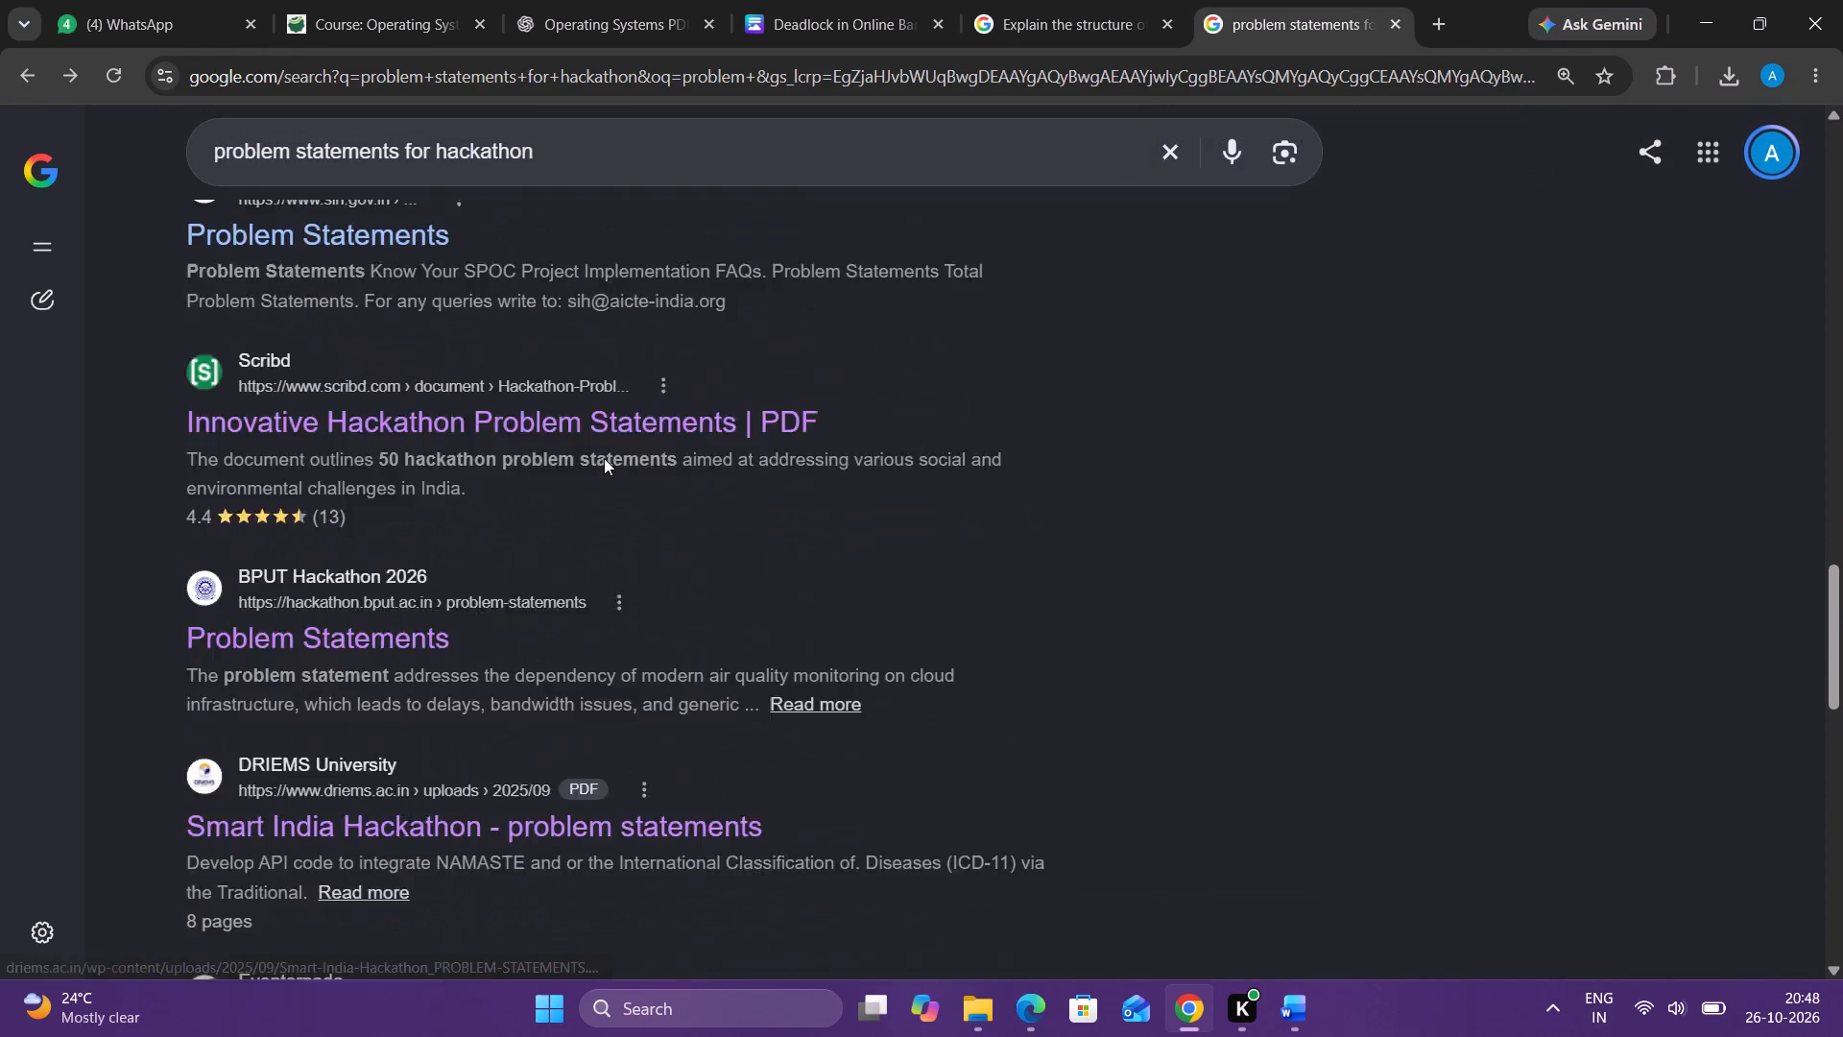
{"action": "scroll", "coordinate": [604, 458], "scroll_direction": "up", "scroll_amount": 1}
{"action": "left_click", "coordinate": [610, 438]}
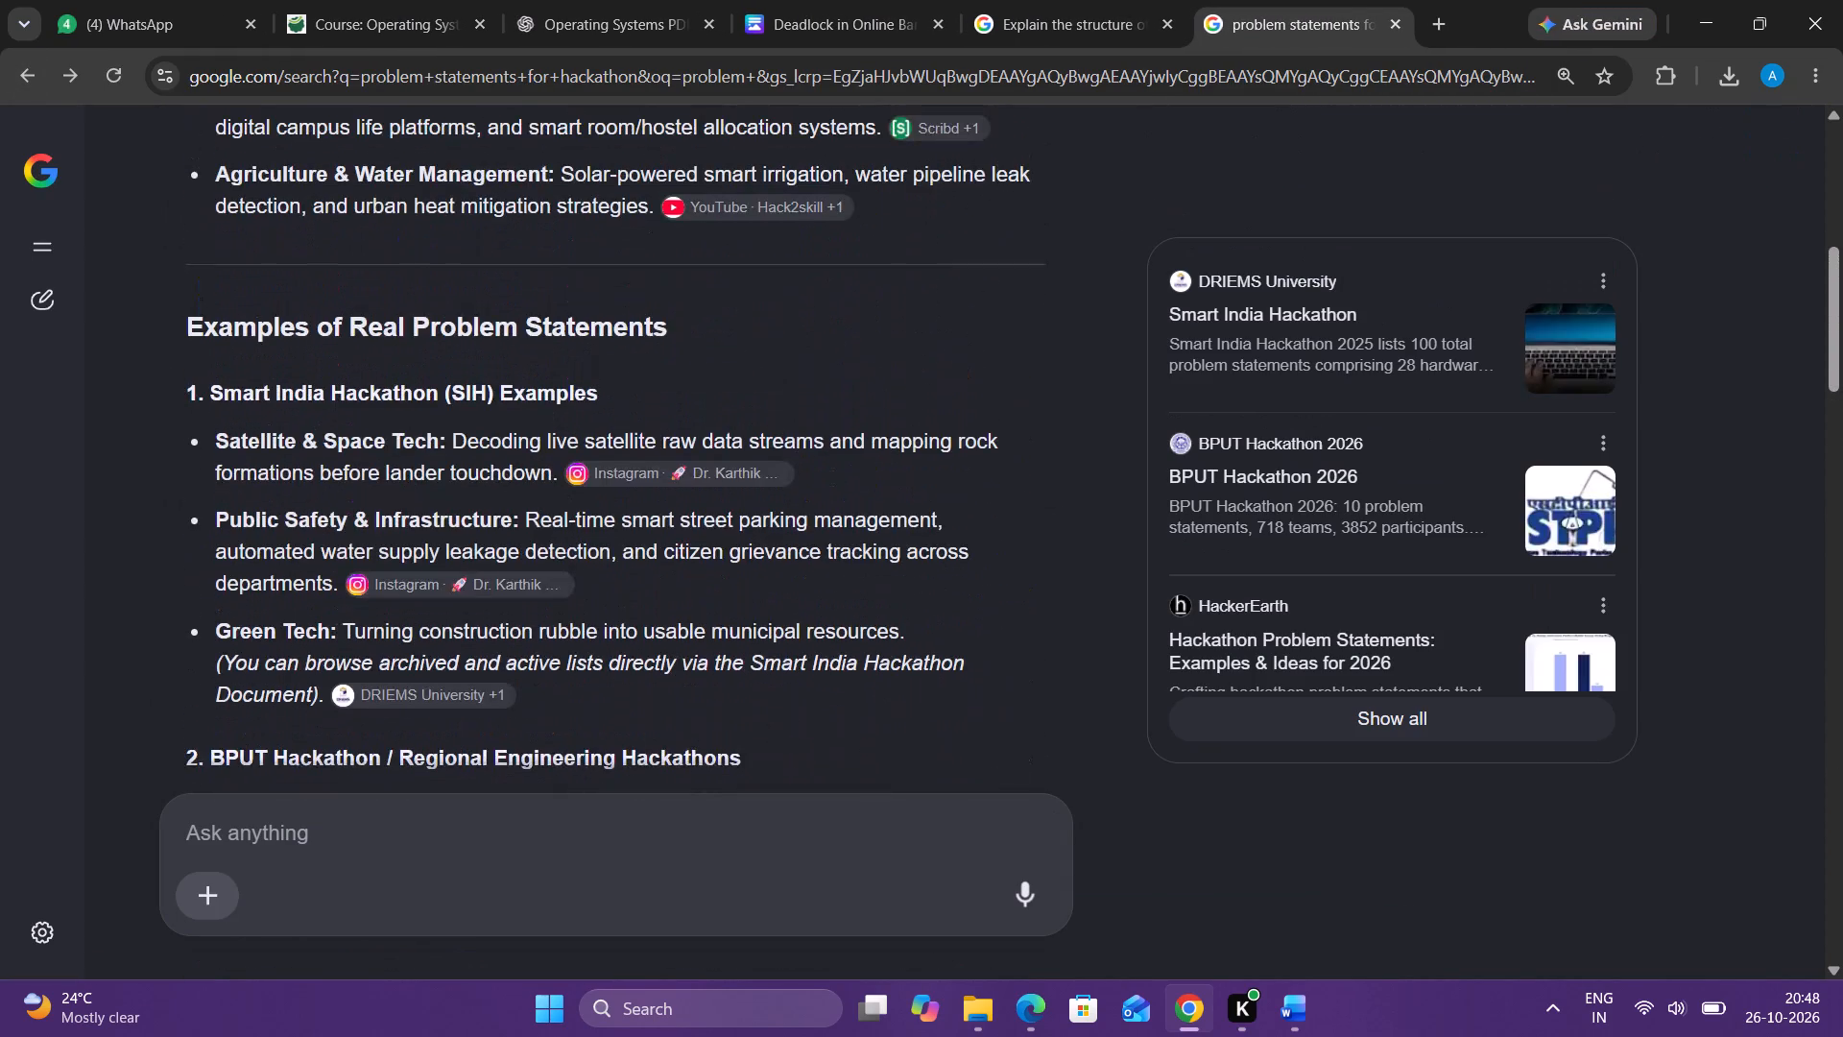
{"action": "scroll", "coordinate": [691, 329], "scroll_direction": "down", "scroll_amount": 1}
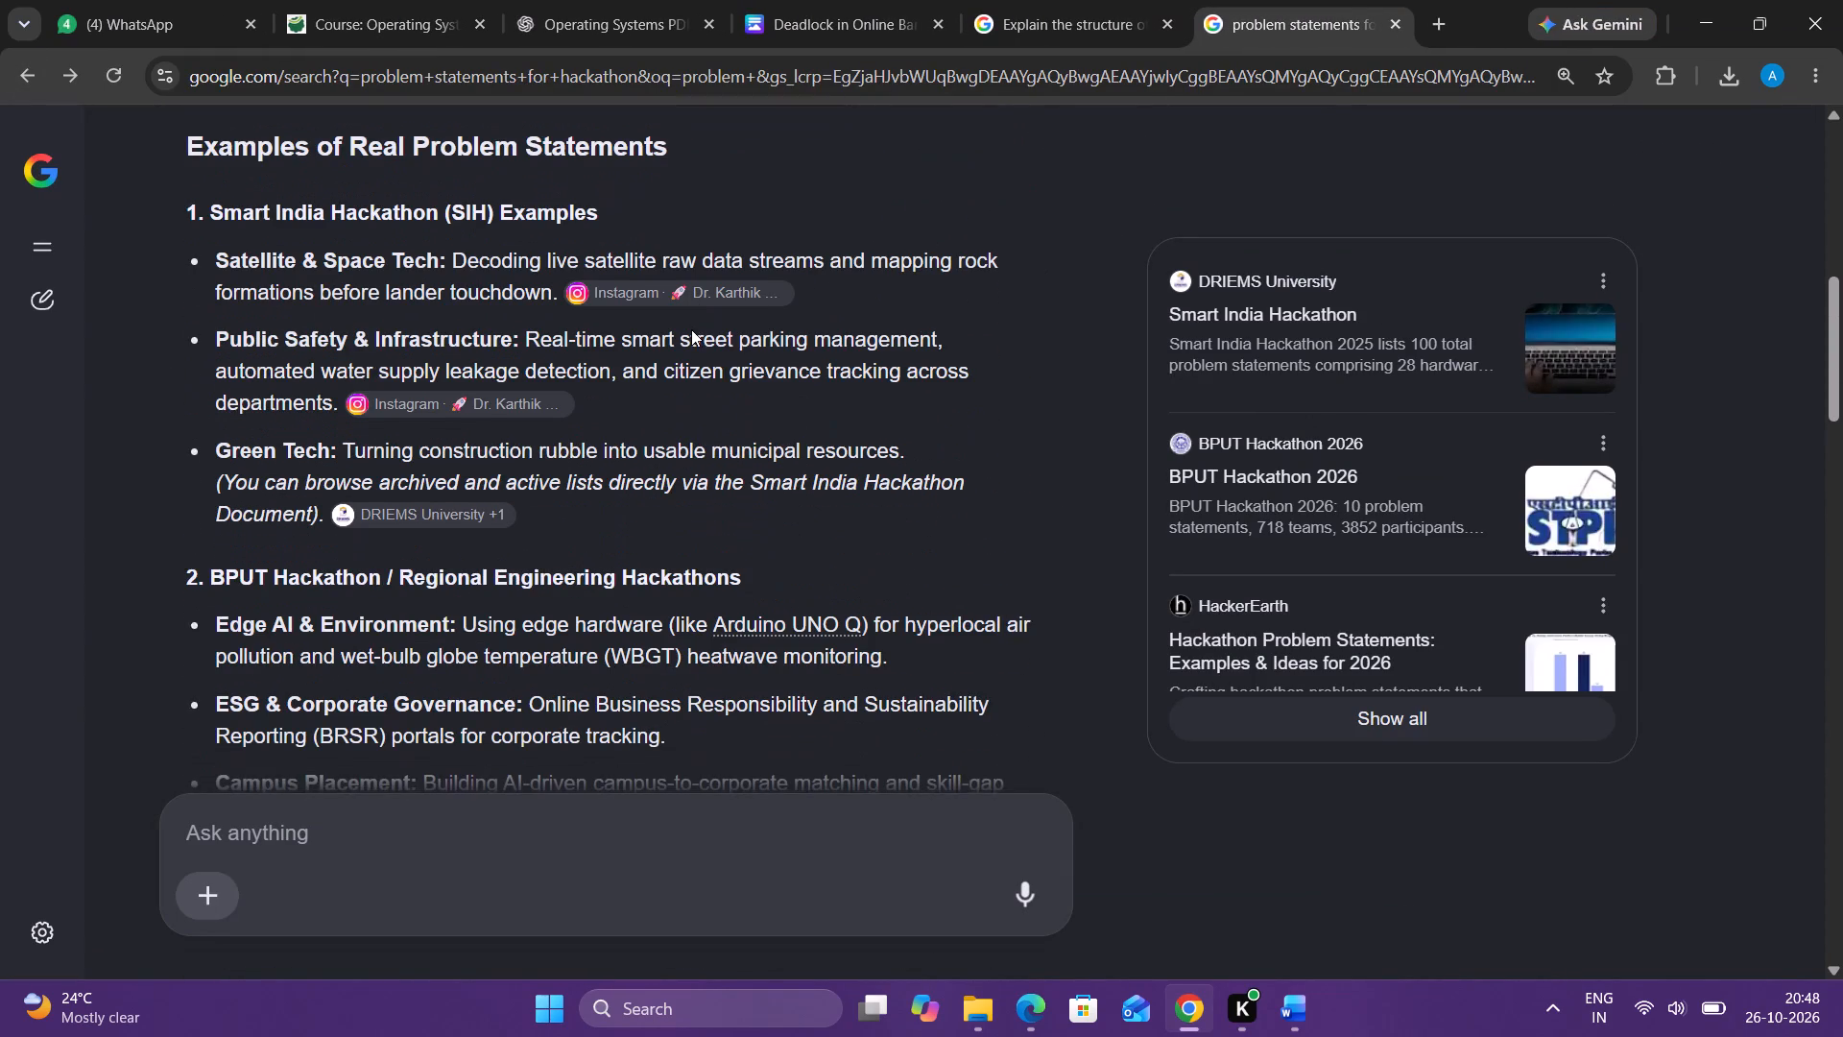
{"action": "scroll", "coordinate": [691, 329], "scroll_direction": "down", "scroll_amount": 3}
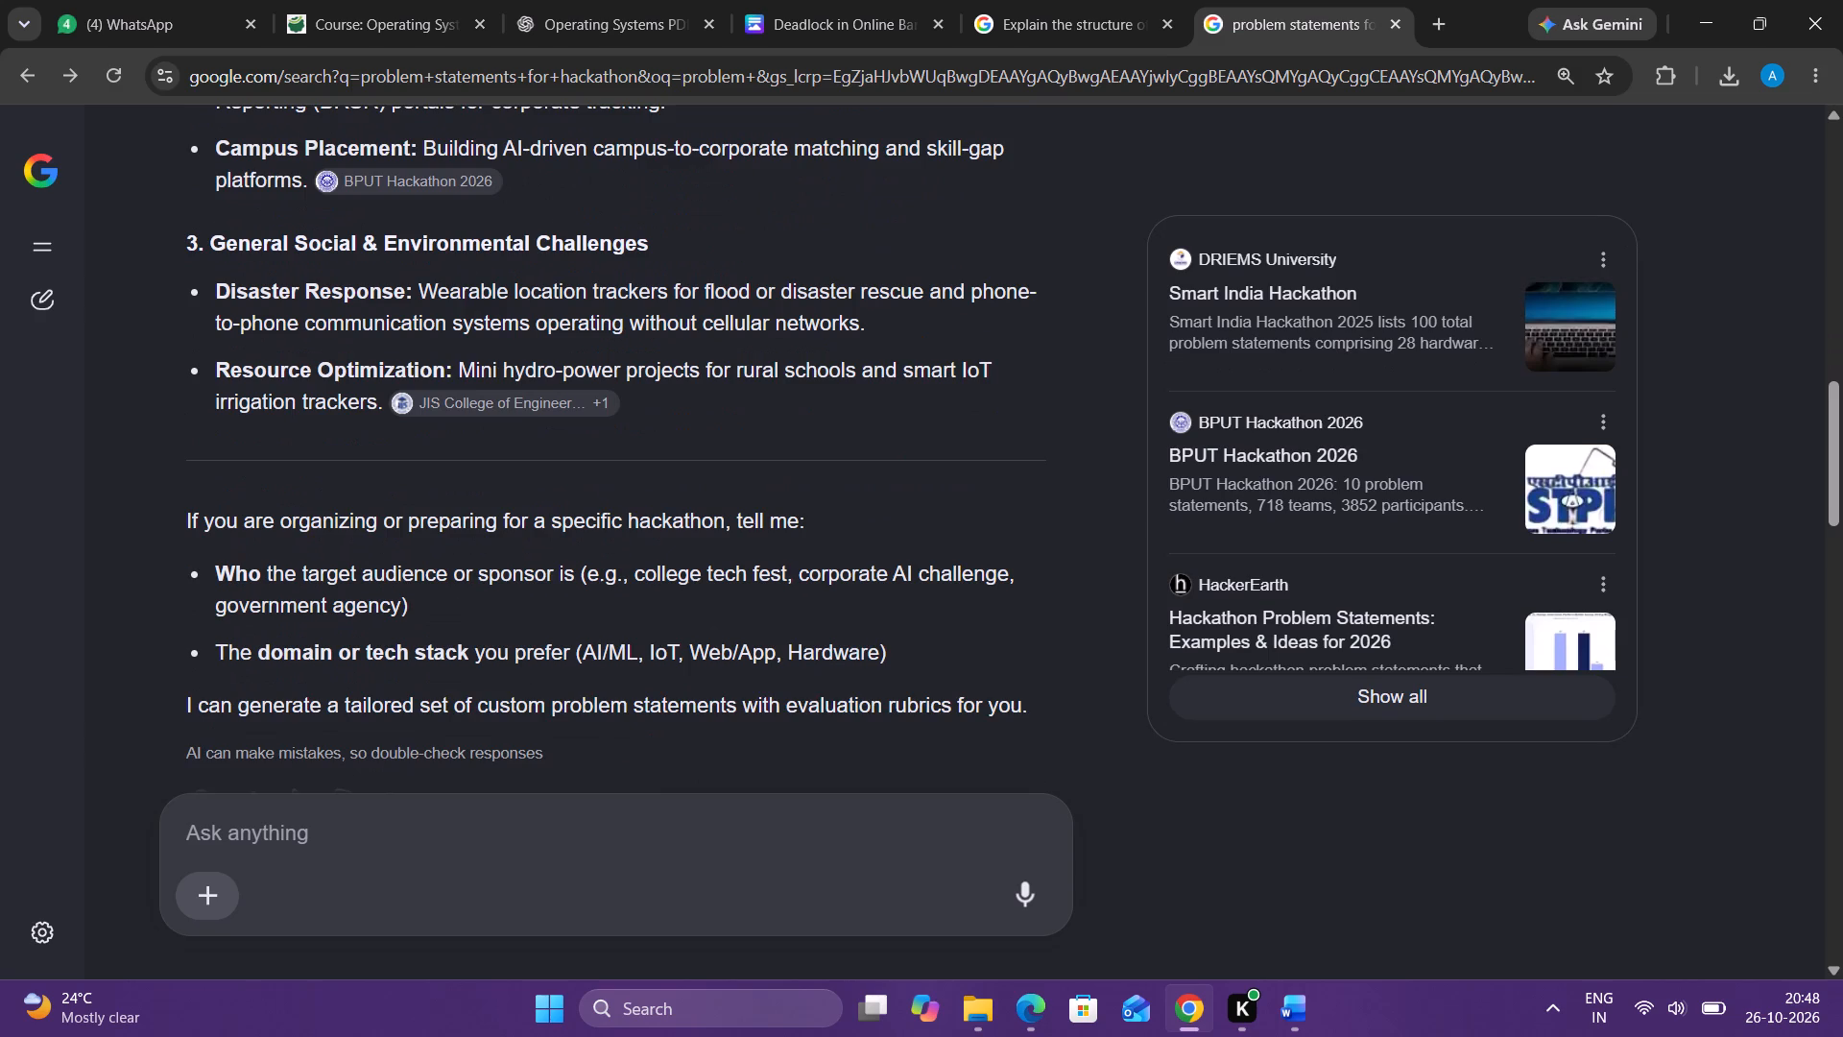
{"action": "scroll", "coordinate": [691, 329], "scroll_direction": "up", "scroll_amount": 2}
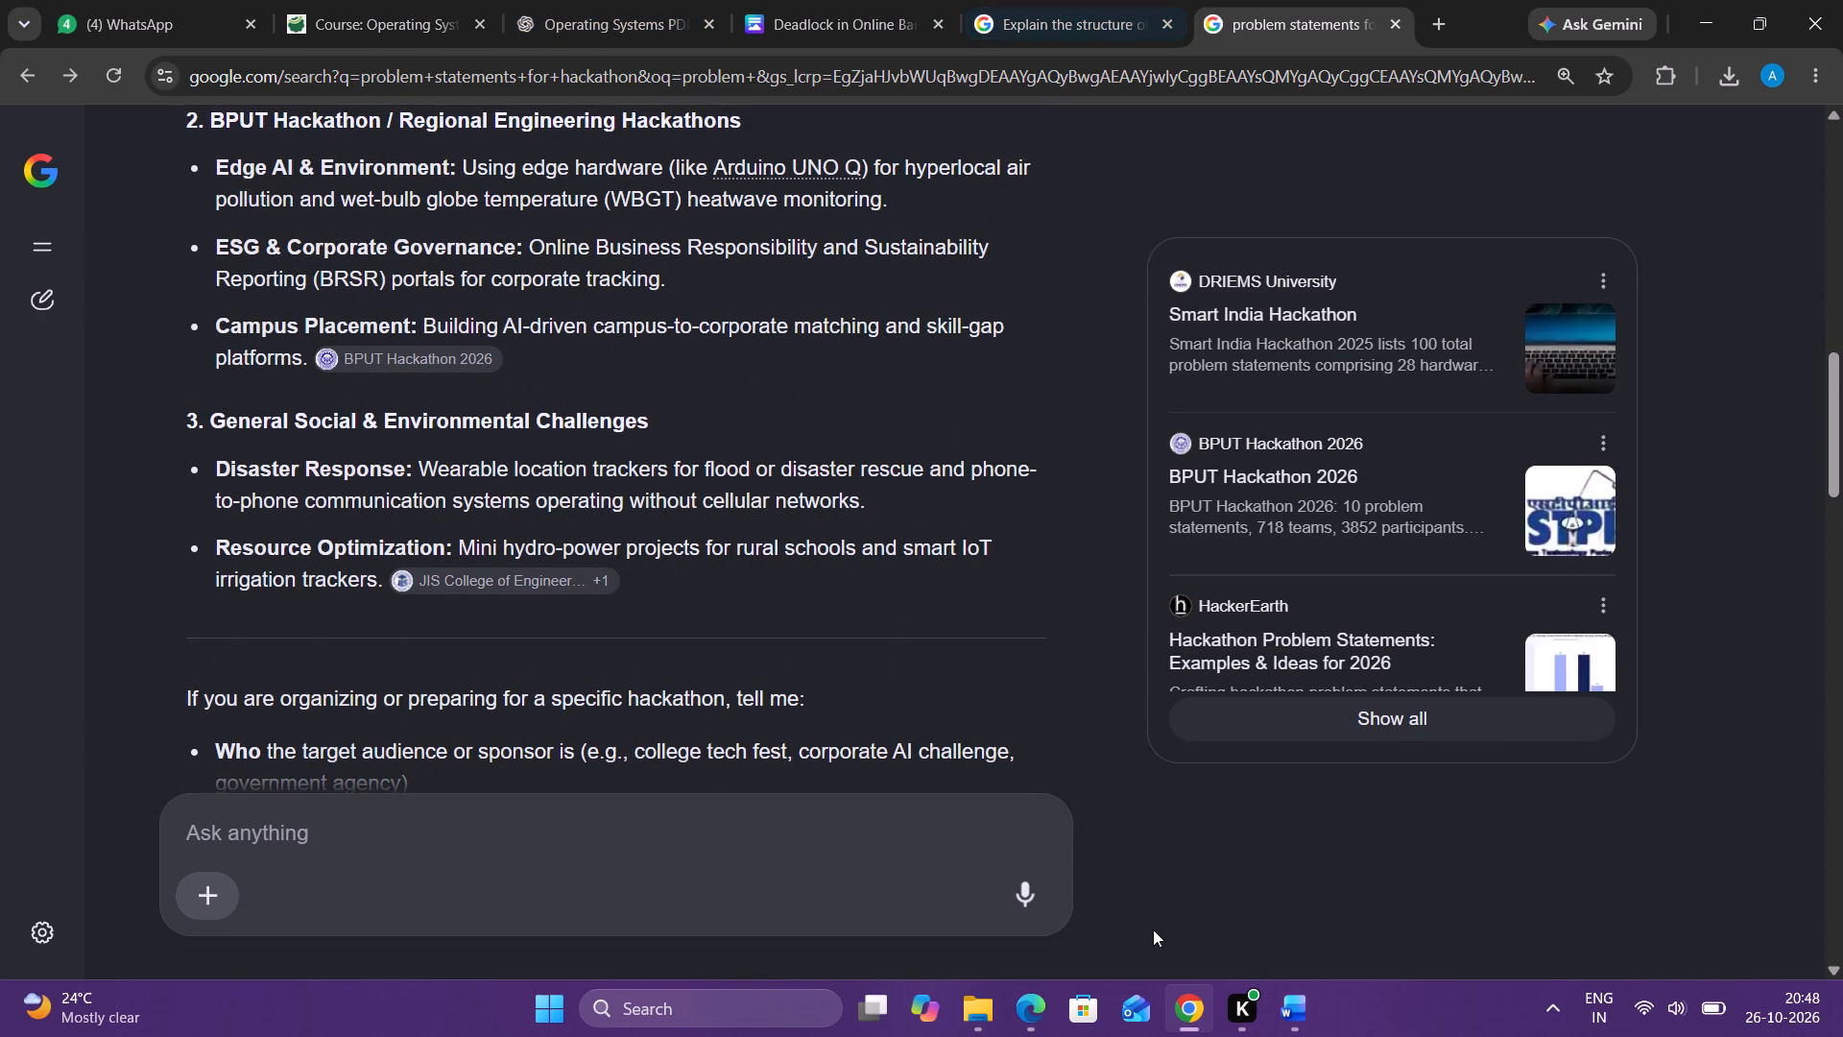
{"action": "left_click", "coordinate": [740, 1018]}
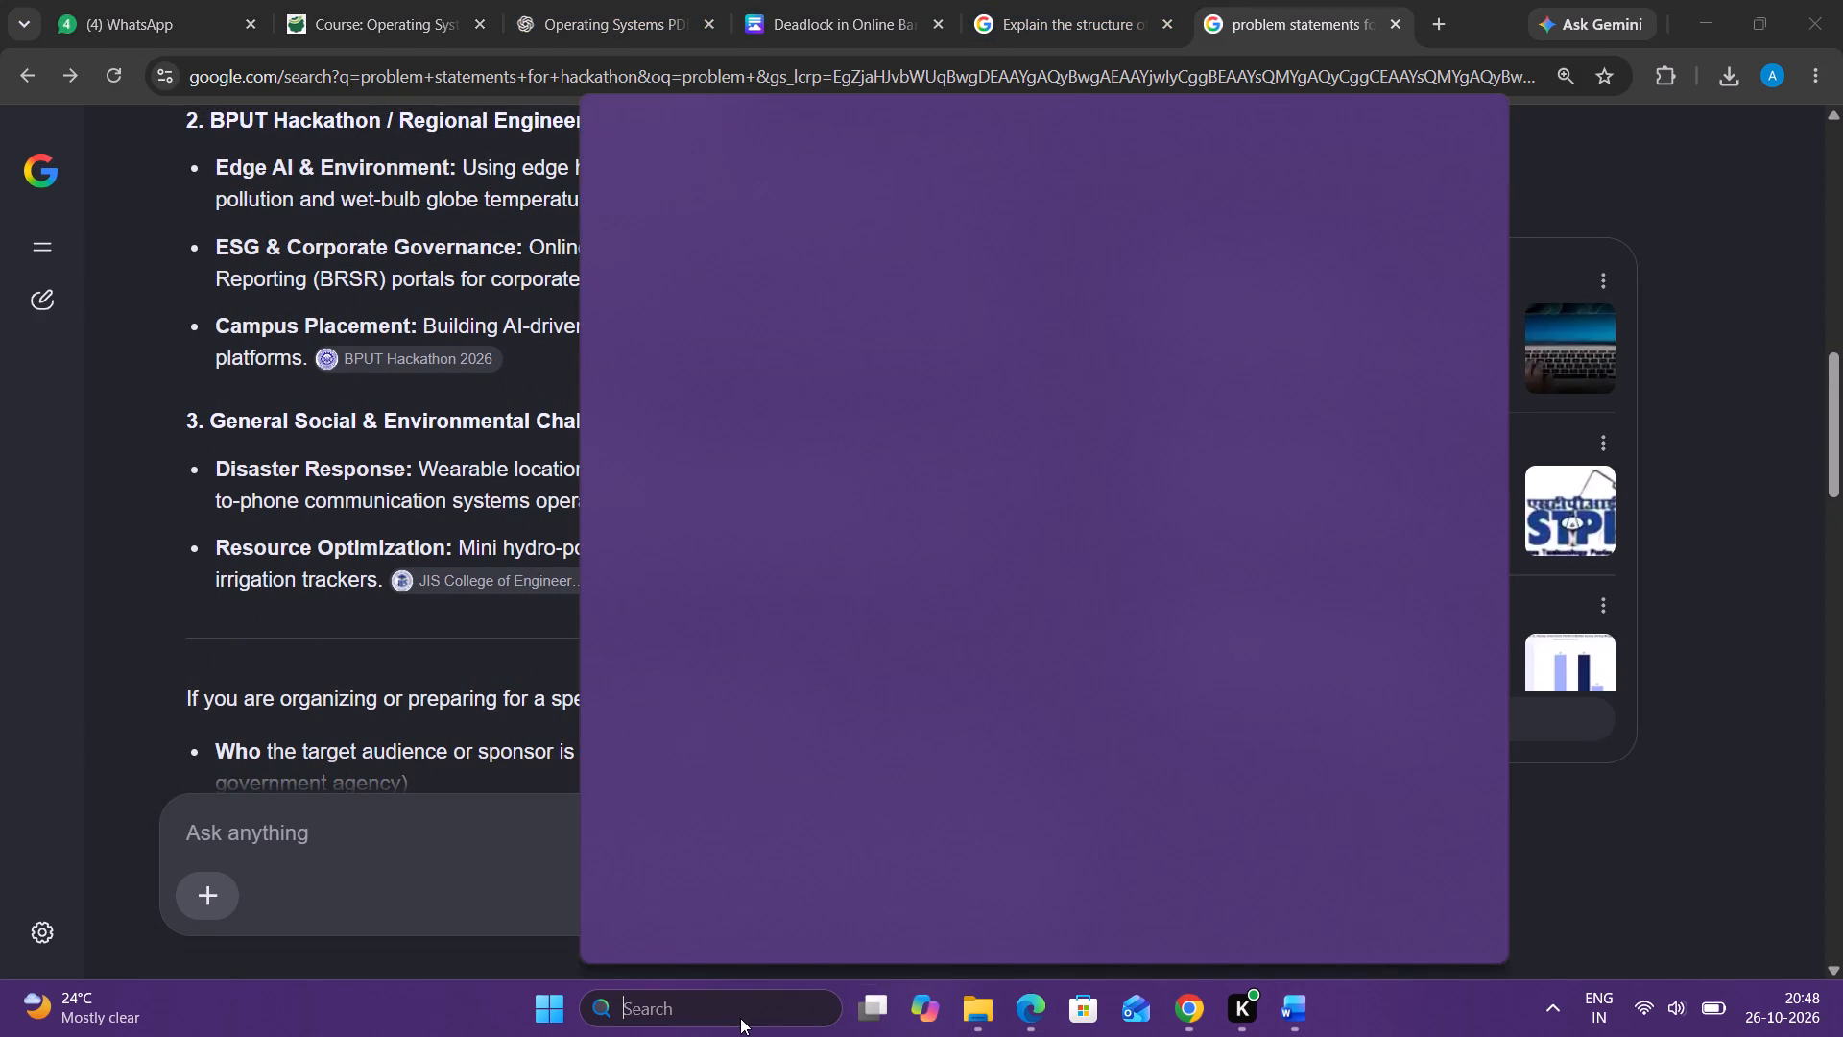
{"action": "left_click", "coordinate": [1603, 874]}
Open Eventornado's "Hackathon problem statements" article from the results and skim its introduction and list of macro topics.
{"action": "scroll", "coordinate": [685, 513], "scroll_direction": "down", "scroll_amount": 4}
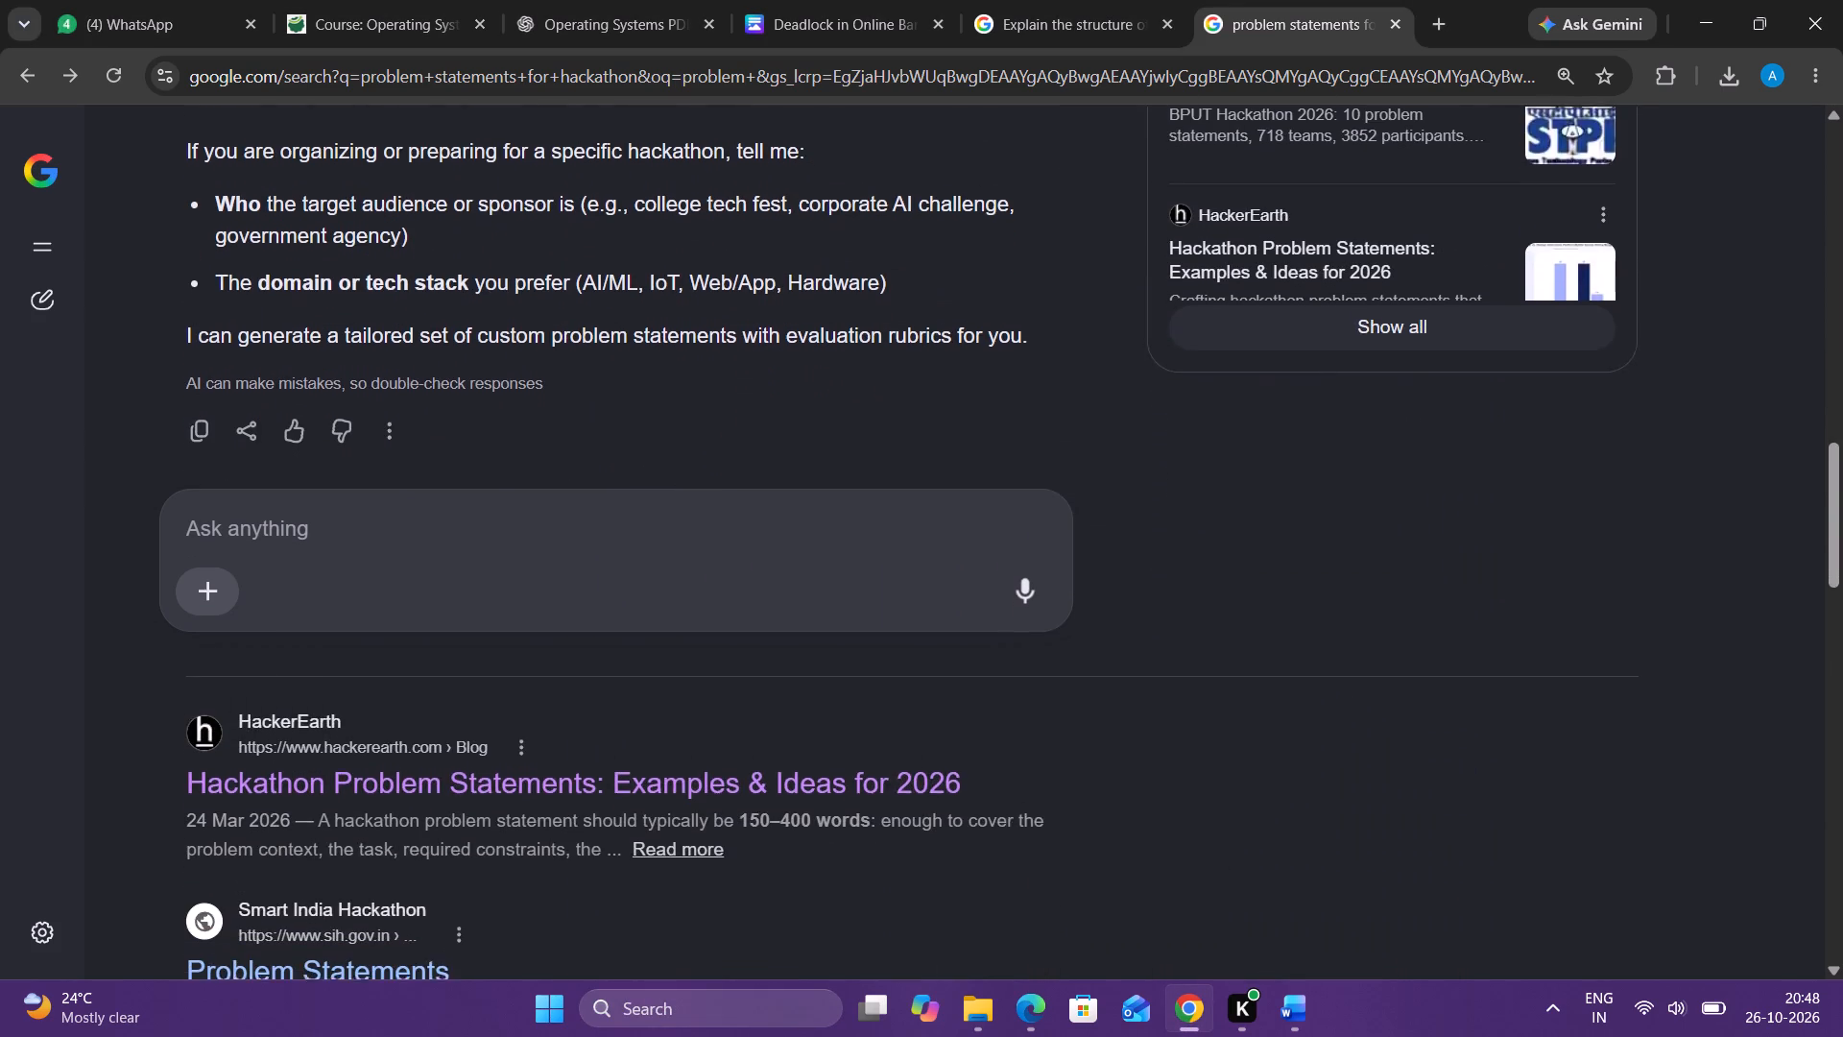
{"action": "scroll", "coordinate": [685, 513], "scroll_direction": "down", "scroll_amount": 6}
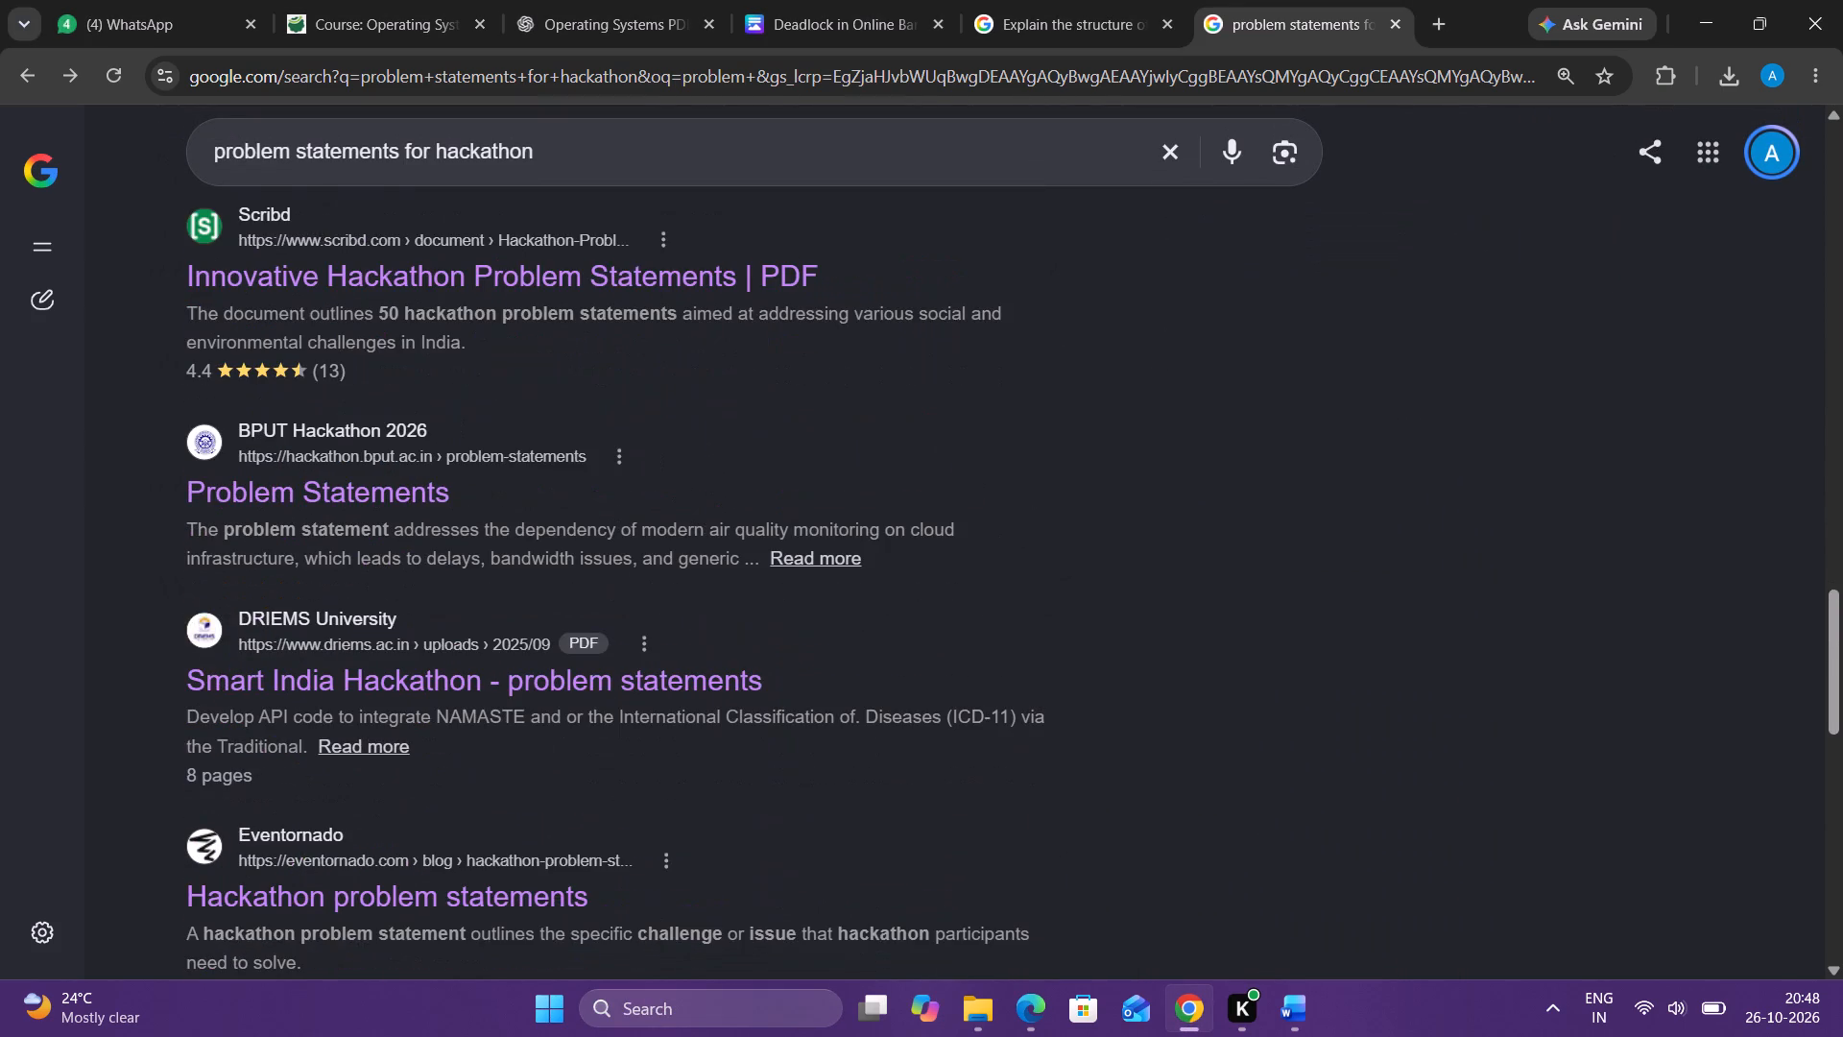
{"action": "scroll", "coordinate": [685, 513], "scroll_direction": "down", "scroll_amount": 2}
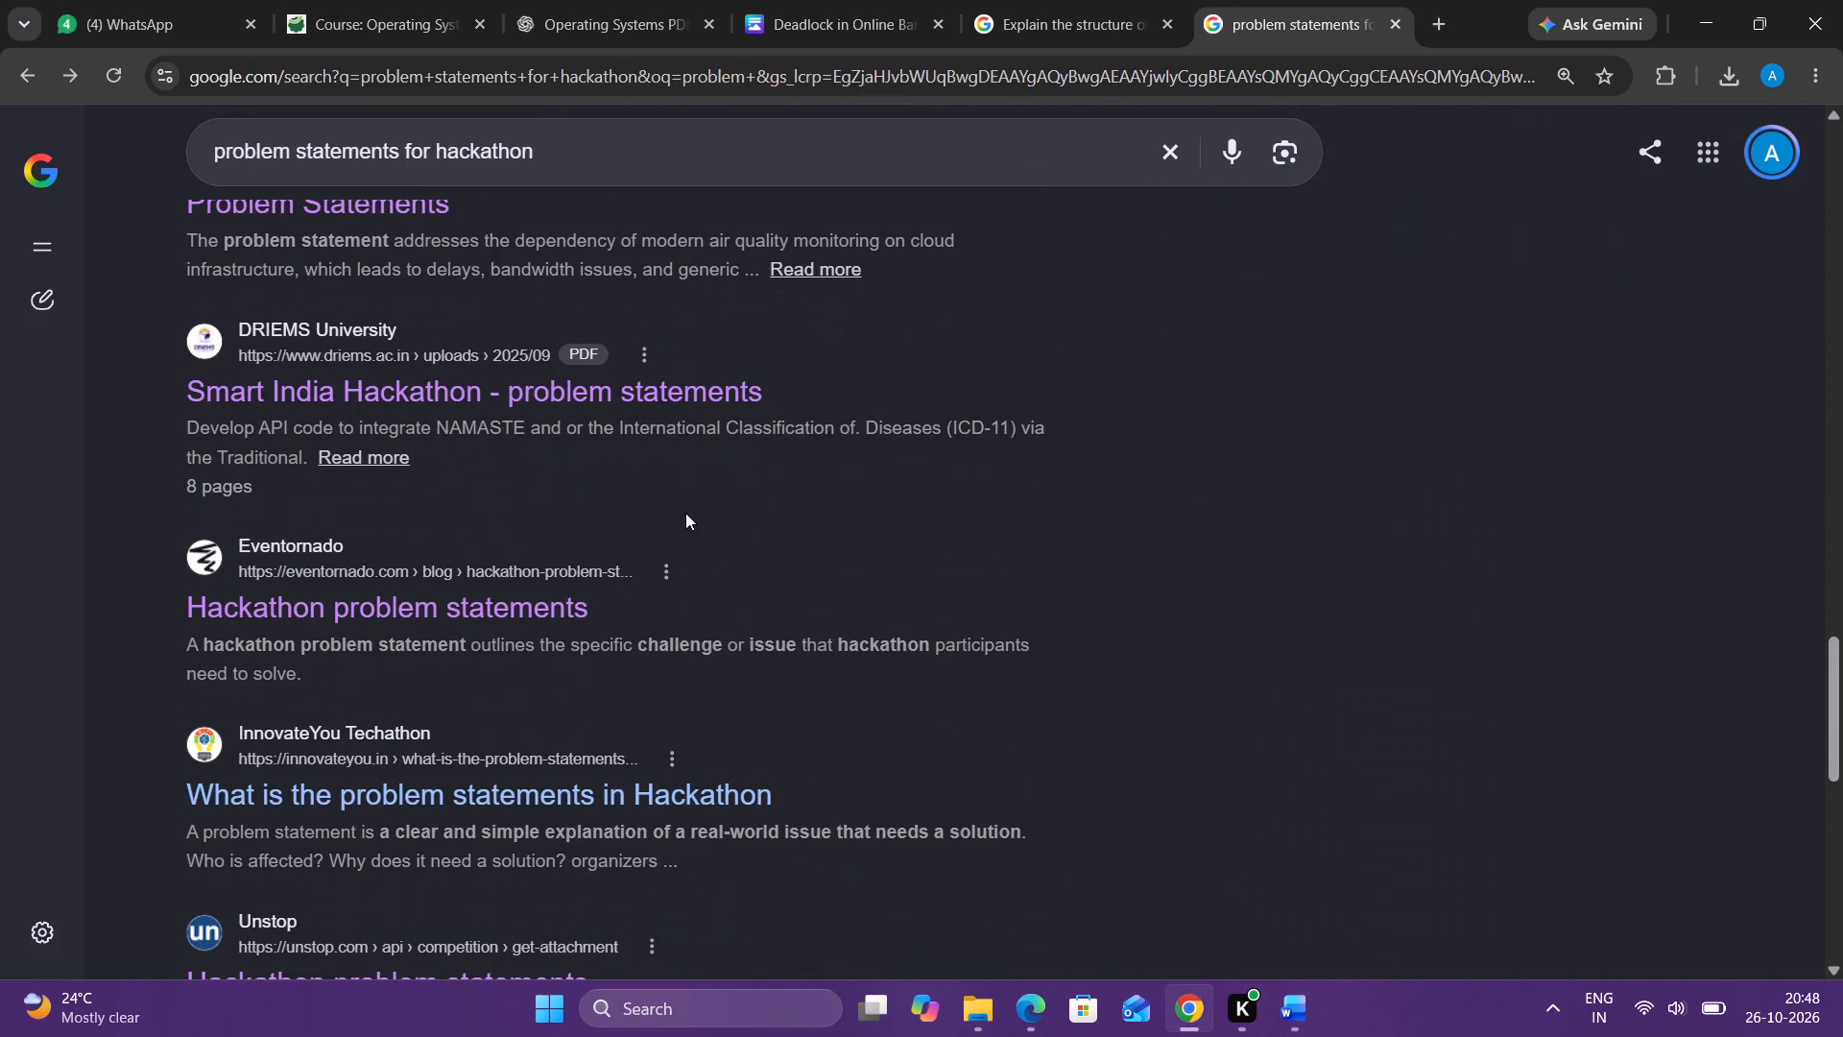
{"action": "left_click", "coordinate": [476, 616]}
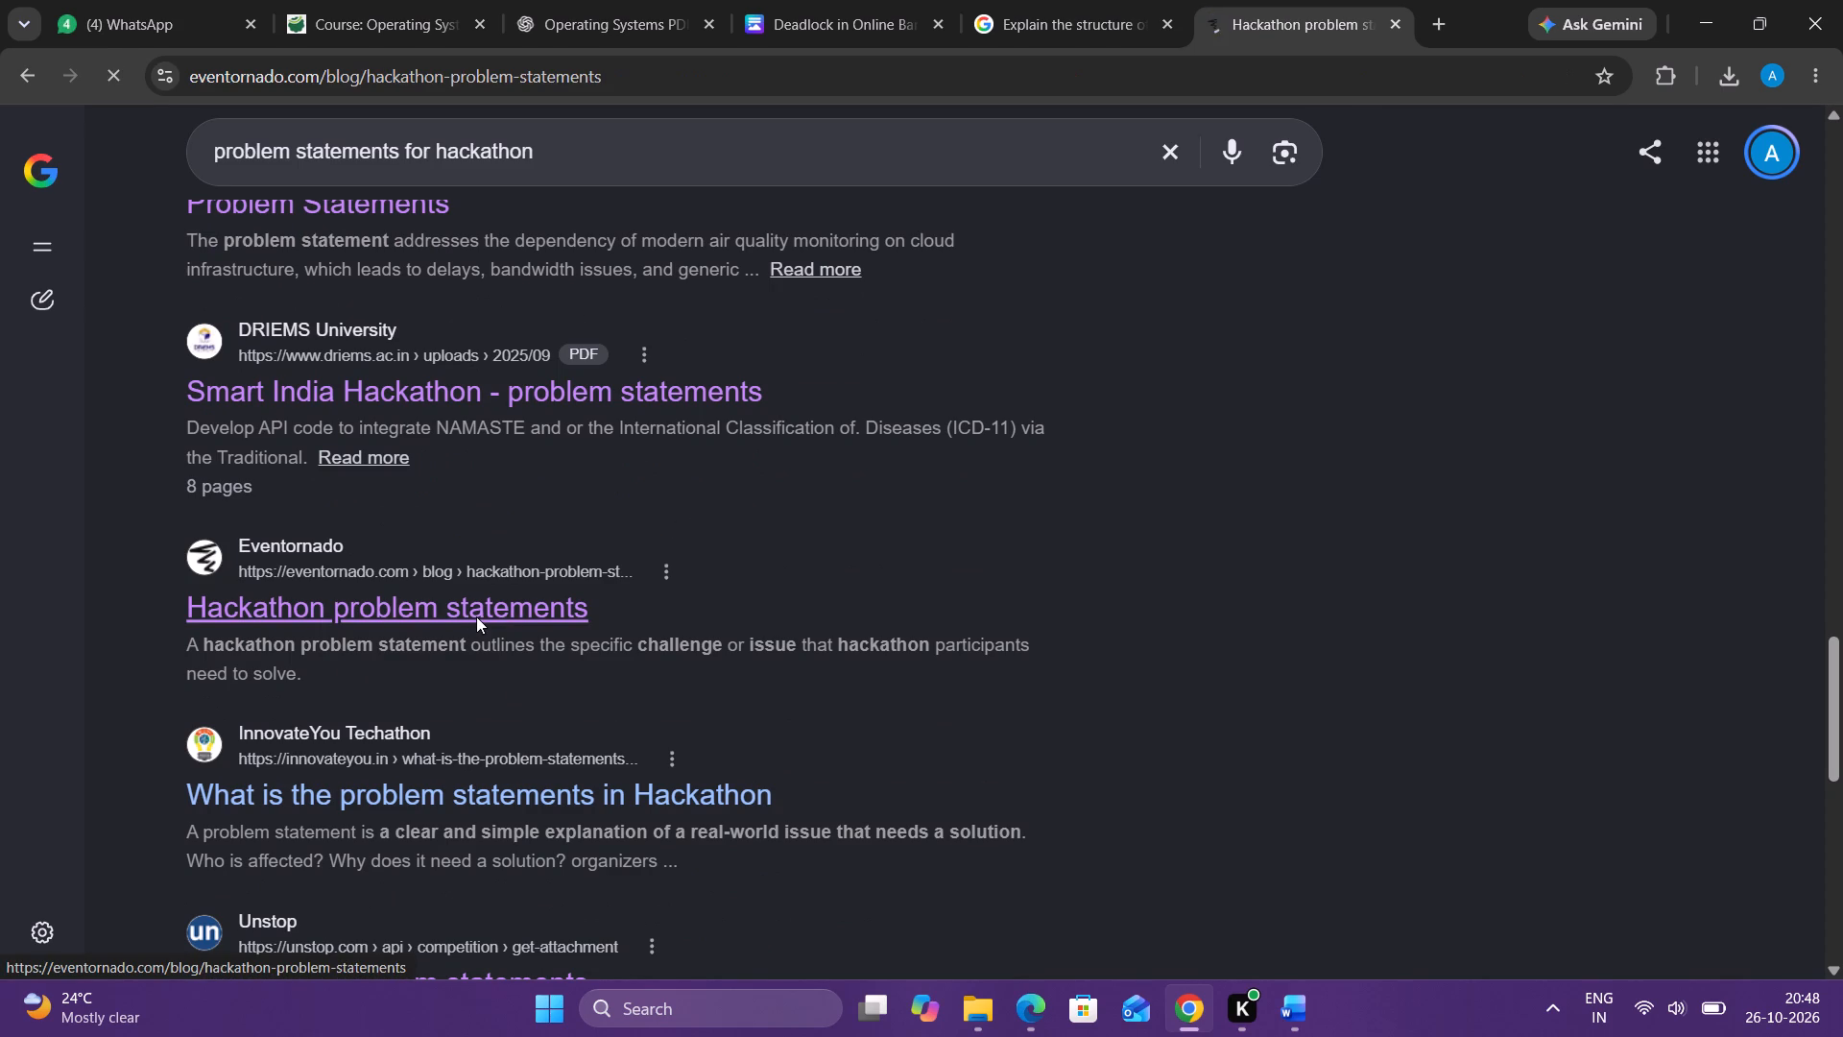
{"action": "scroll", "coordinate": [476, 616], "scroll_direction": "down", "scroll_amount": 6}
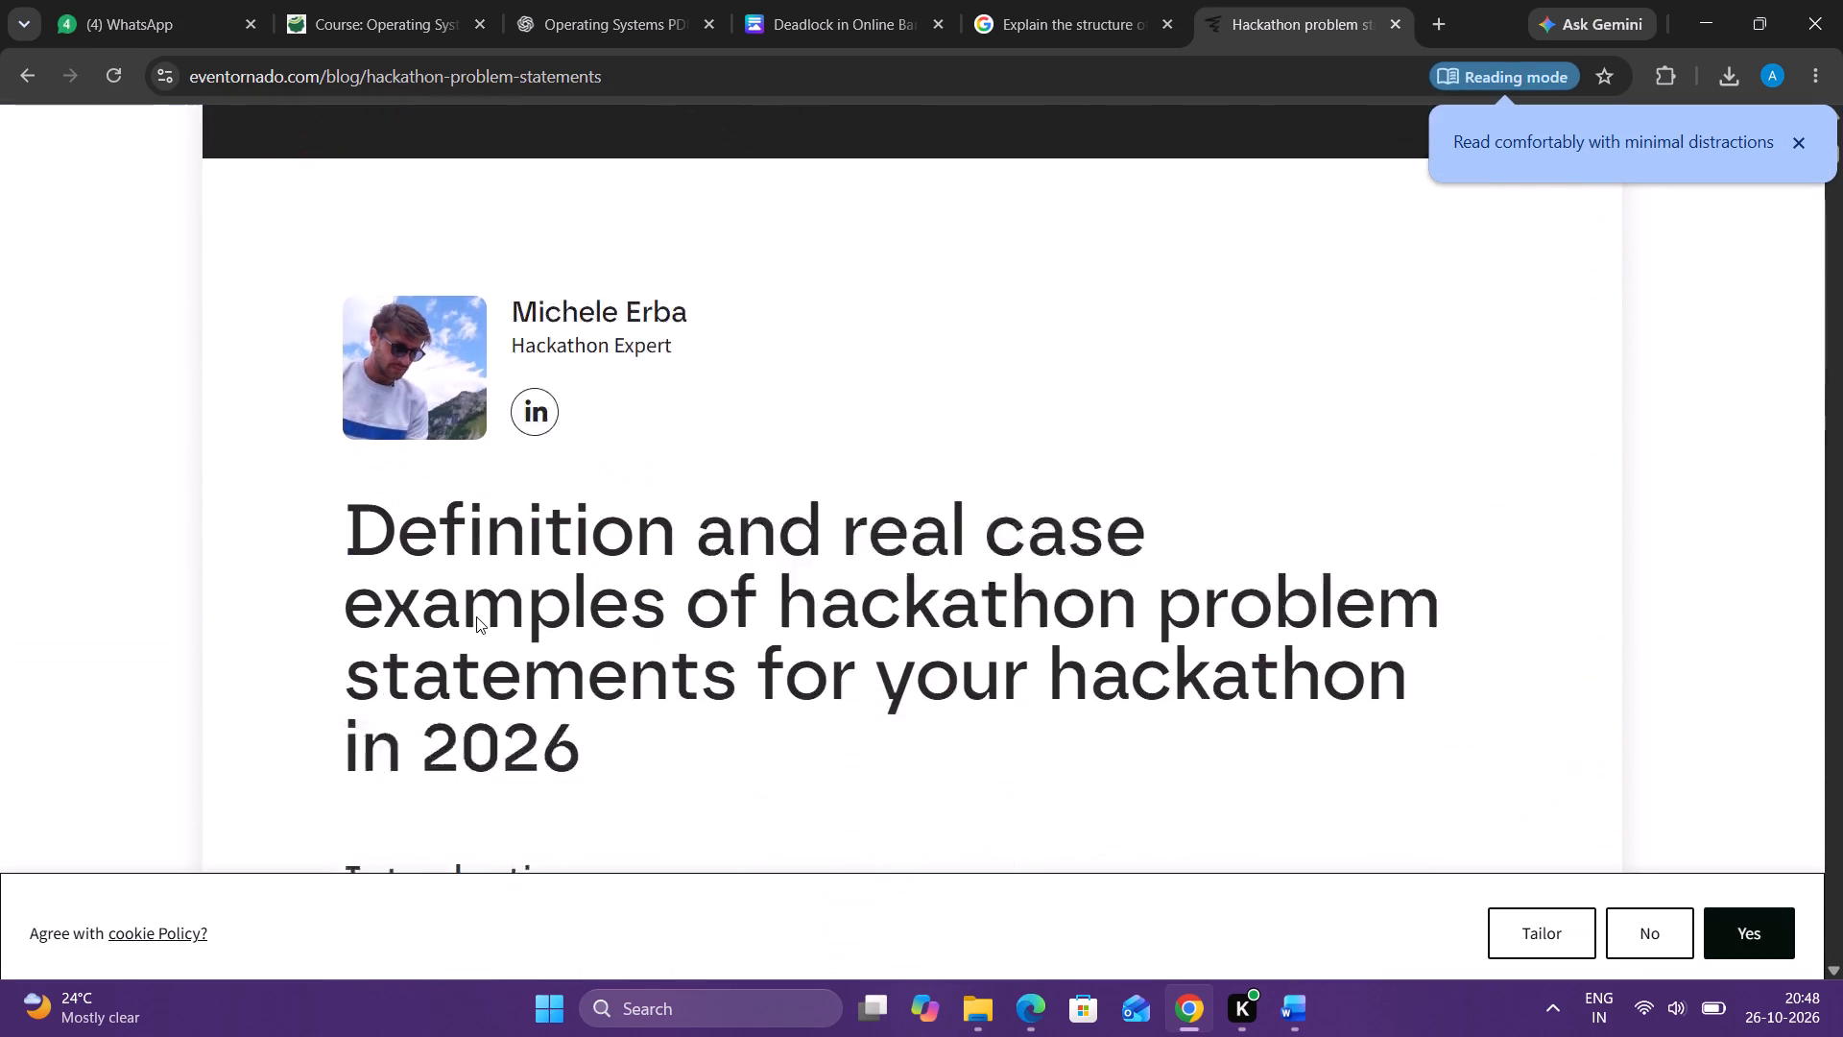
{"action": "scroll", "coordinate": [476, 616], "scroll_direction": "down", "scroll_amount": 5}
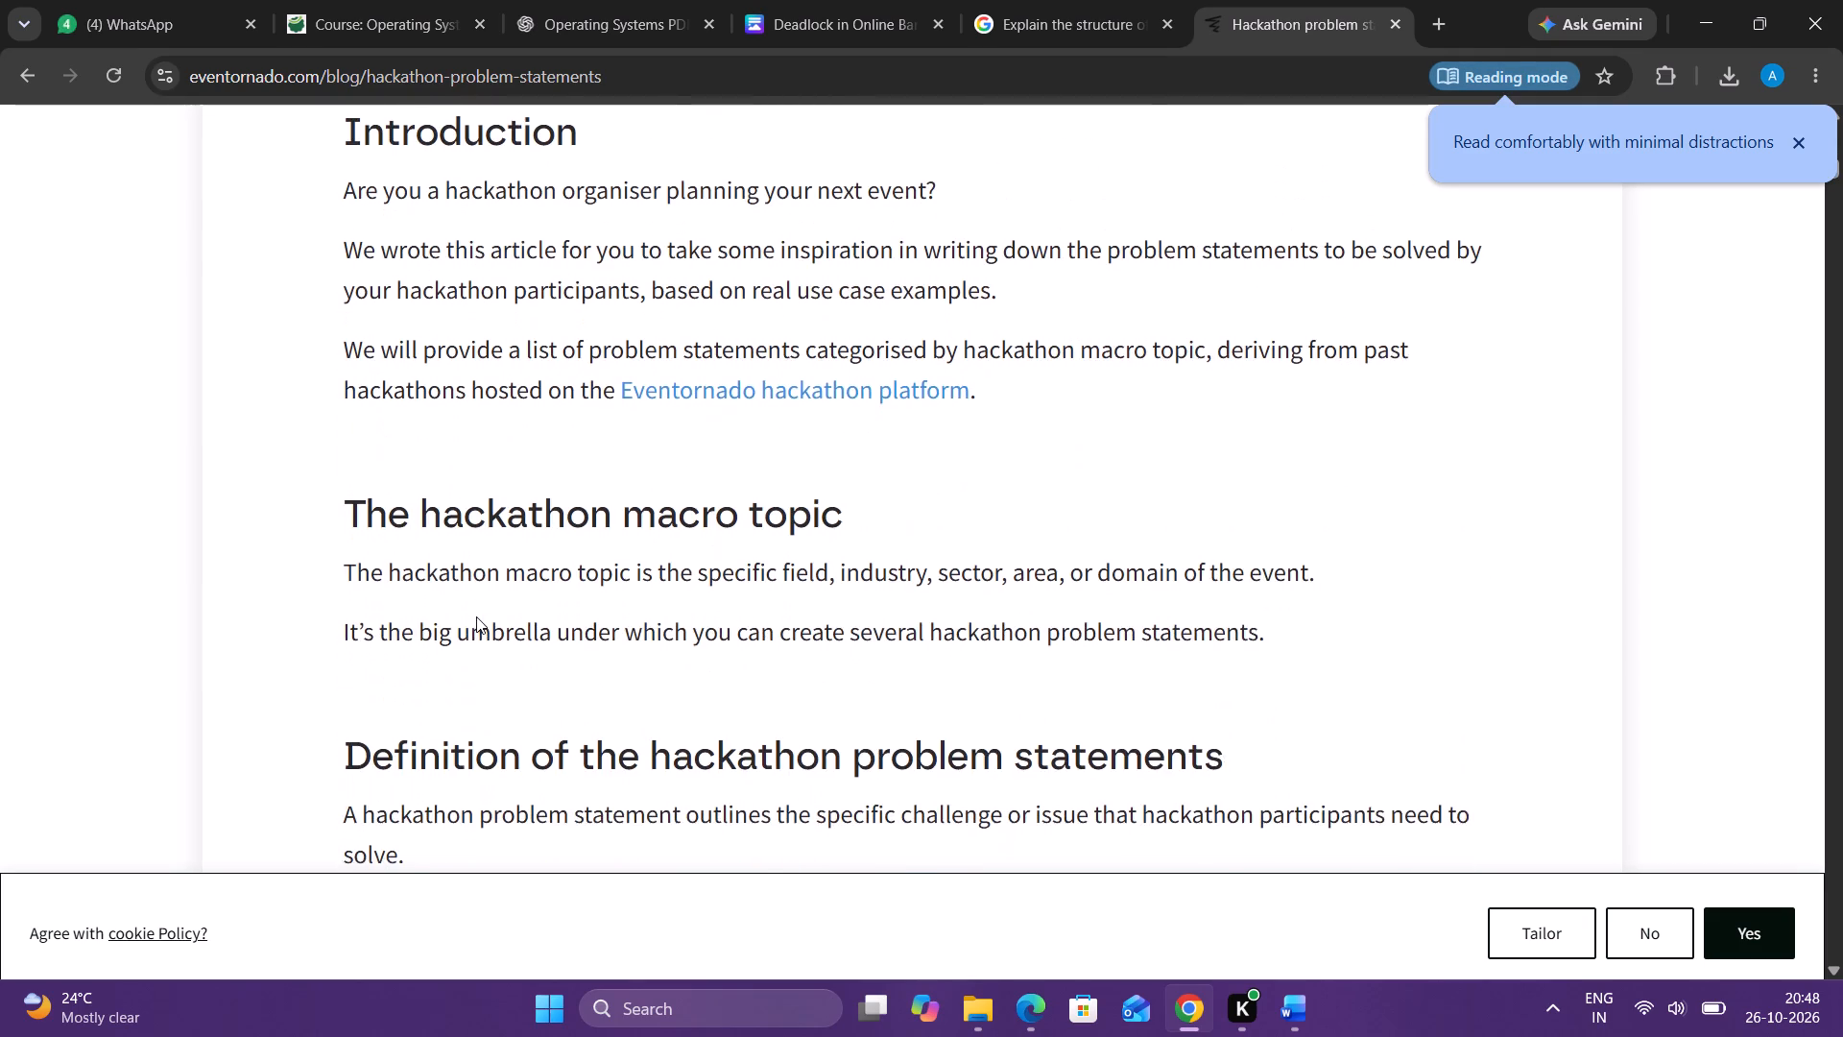
{"action": "scroll", "coordinate": [476, 616], "scroll_direction": "down", "scroll_amount": 12}
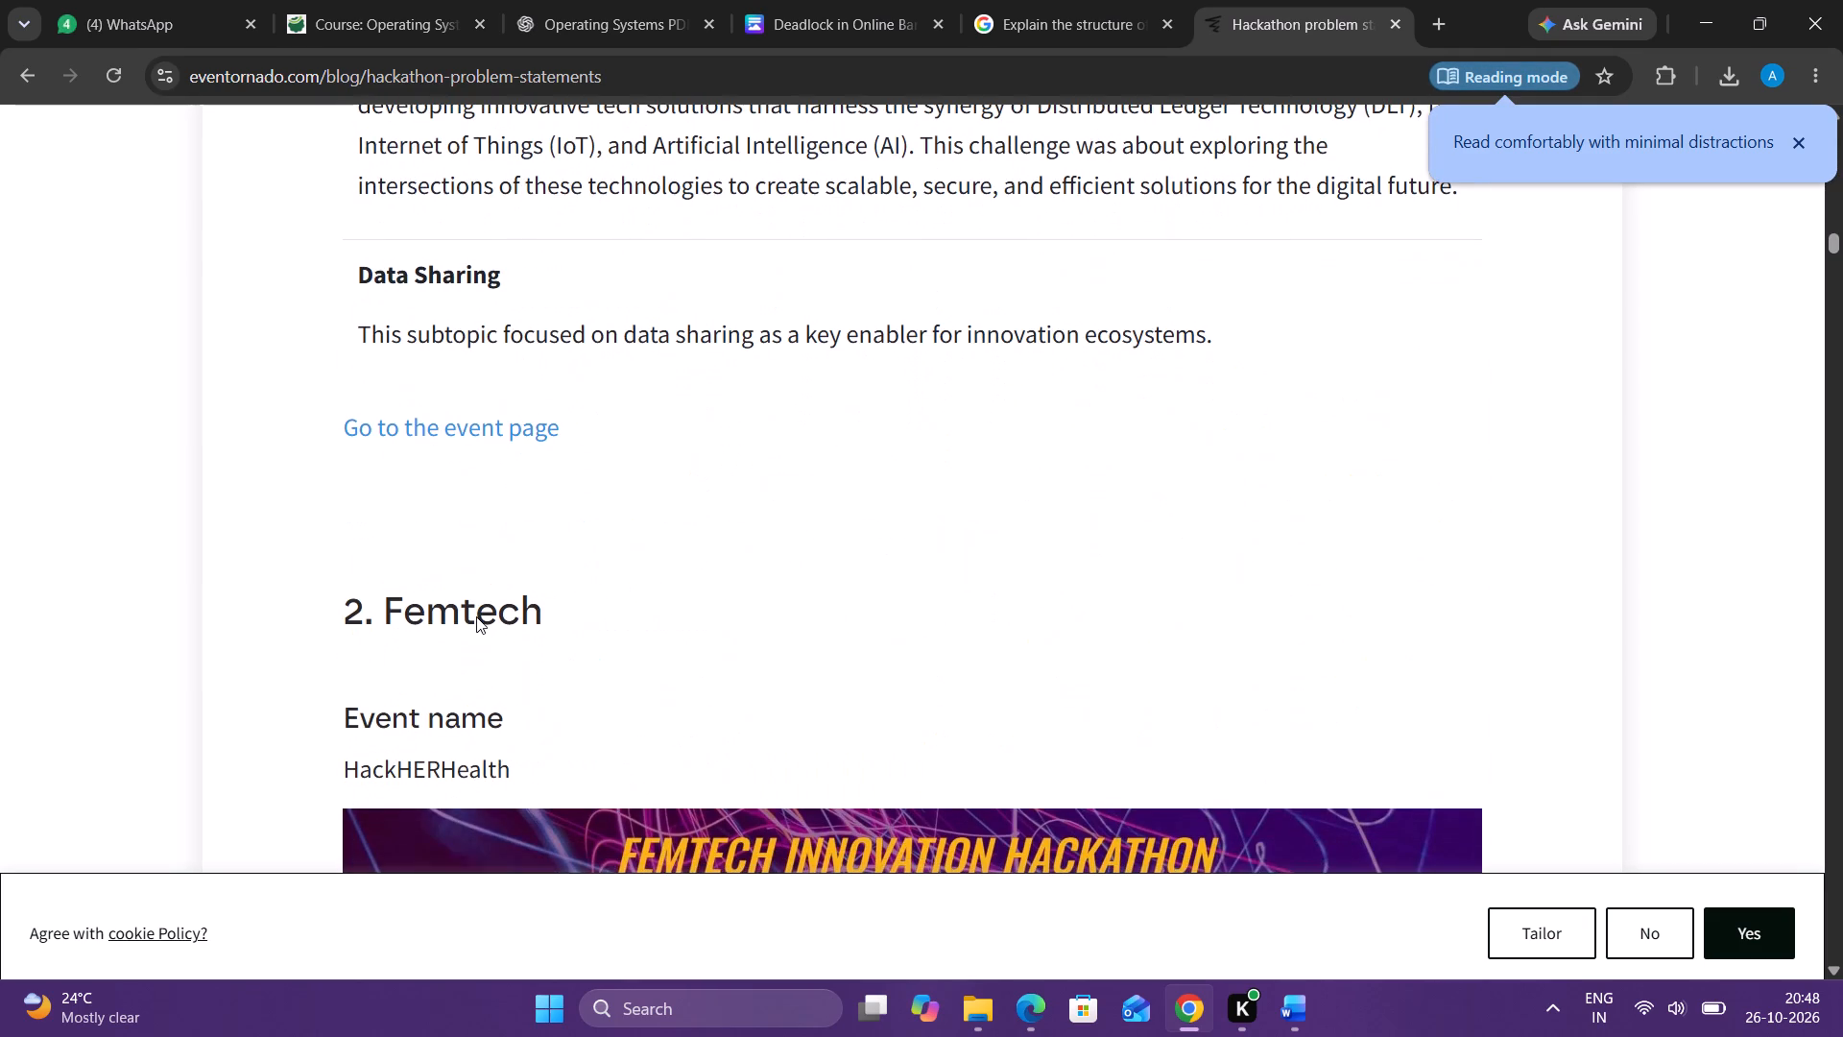
{"action": "scroll", "coordinate": [476, 616], "scroll_direction": "up", "scroll_amount": 4}
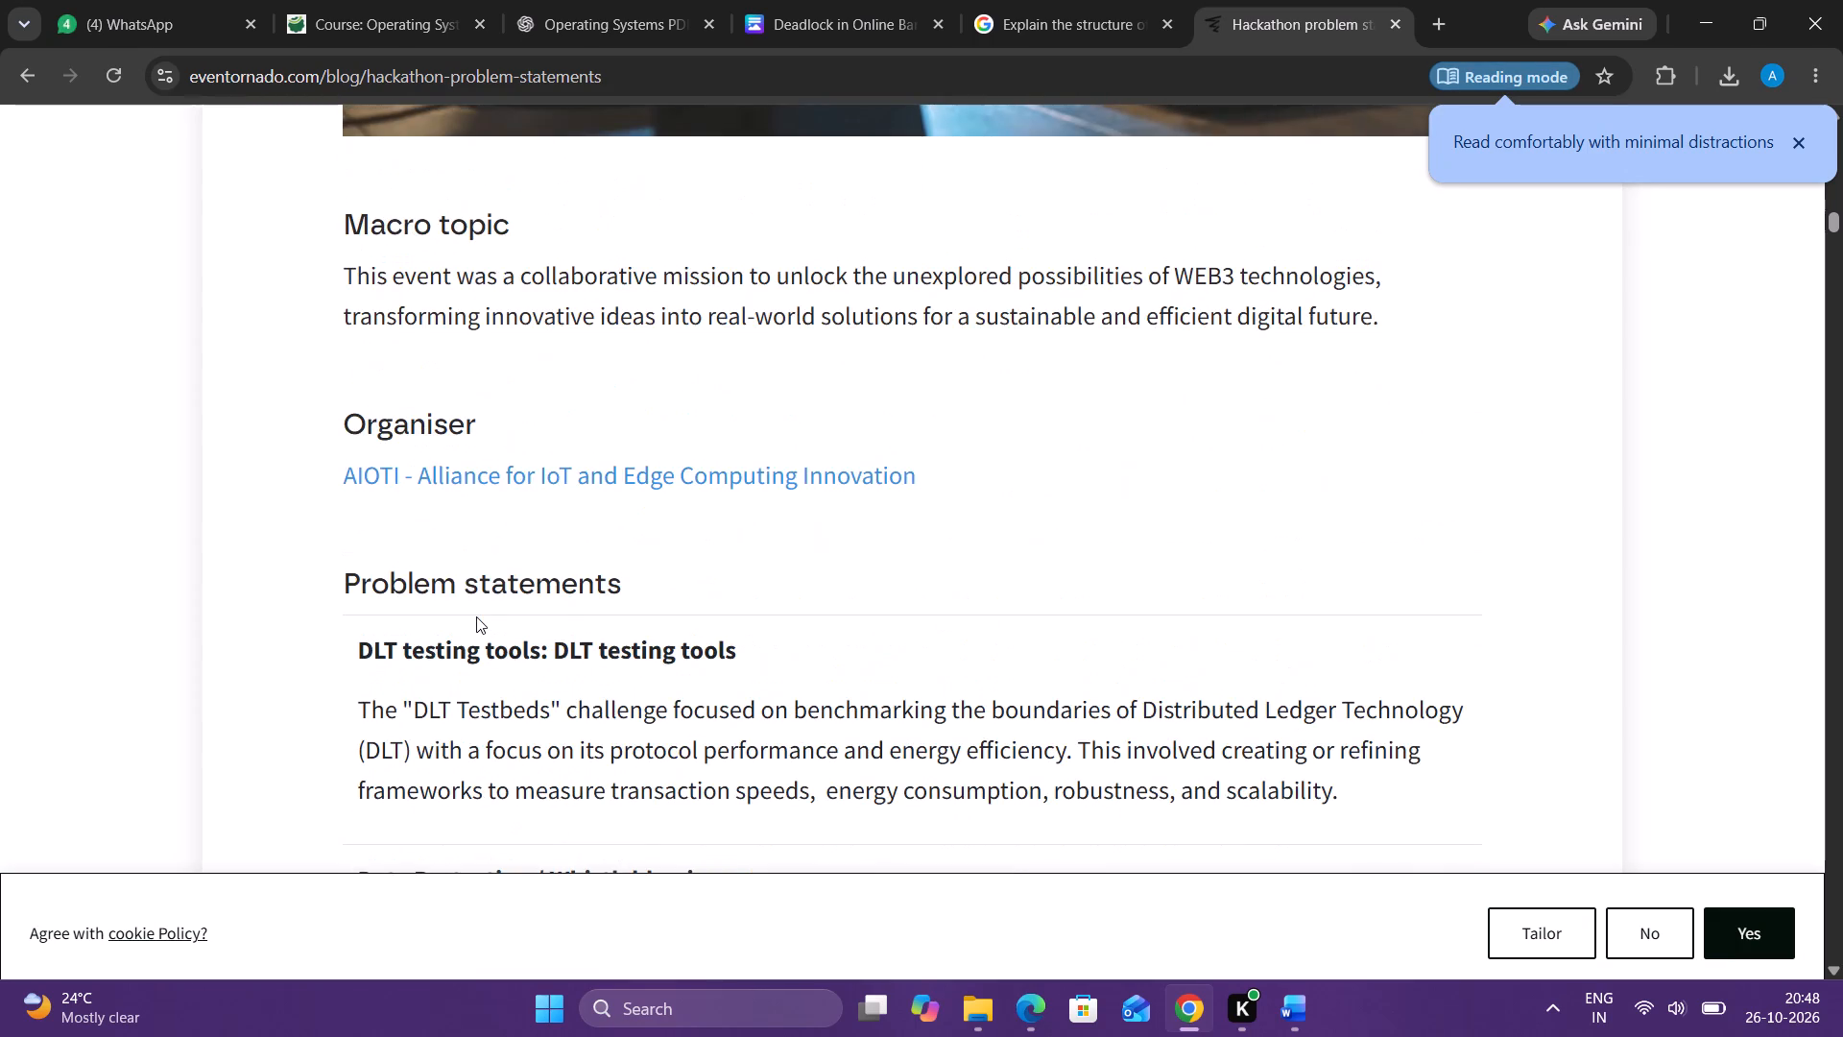
{"action": "scroll", "coordinate": [476, 616], "scroll_direction": "up", "scroll_amount": 4}
{"action": "scroll", "coordinate": [476, 616], "scroll_direction": "right", "scroll_amount": 1}
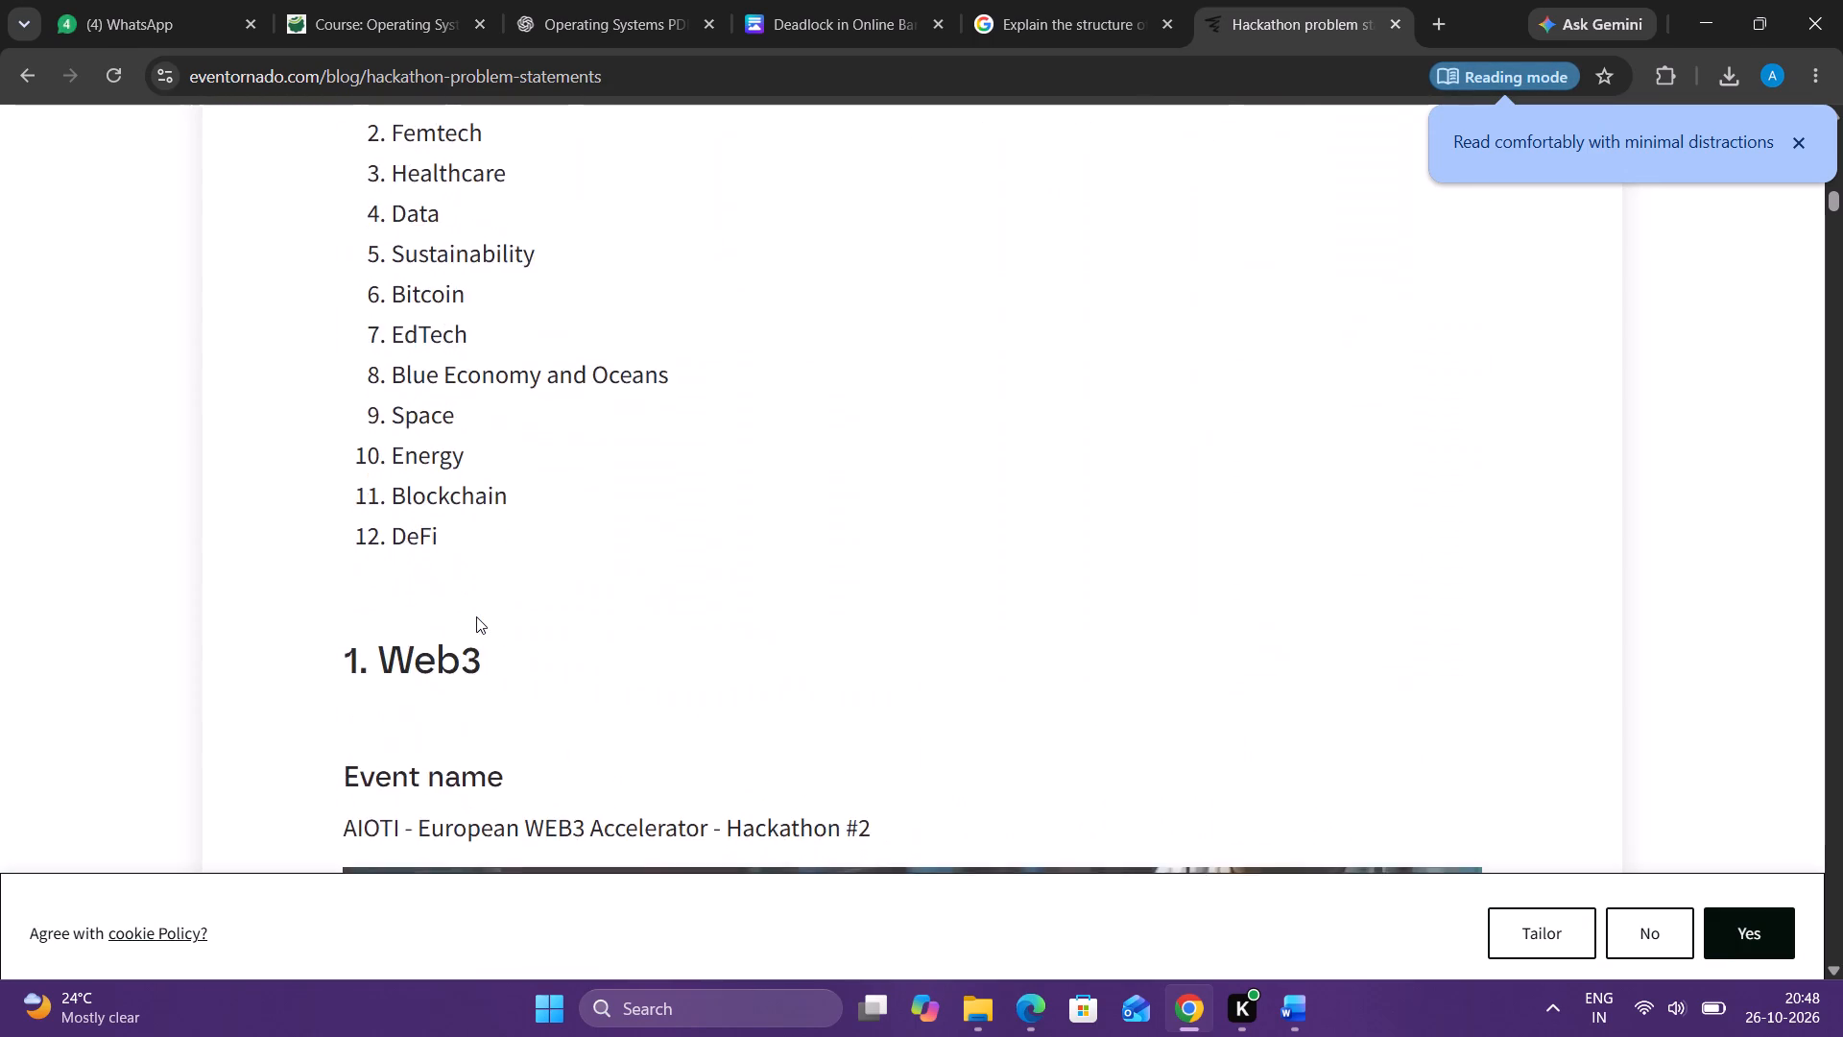
{"action": "scroll", "coordinate": [476, 616], "scroll_direction": "right", "scroll_amount": 1}
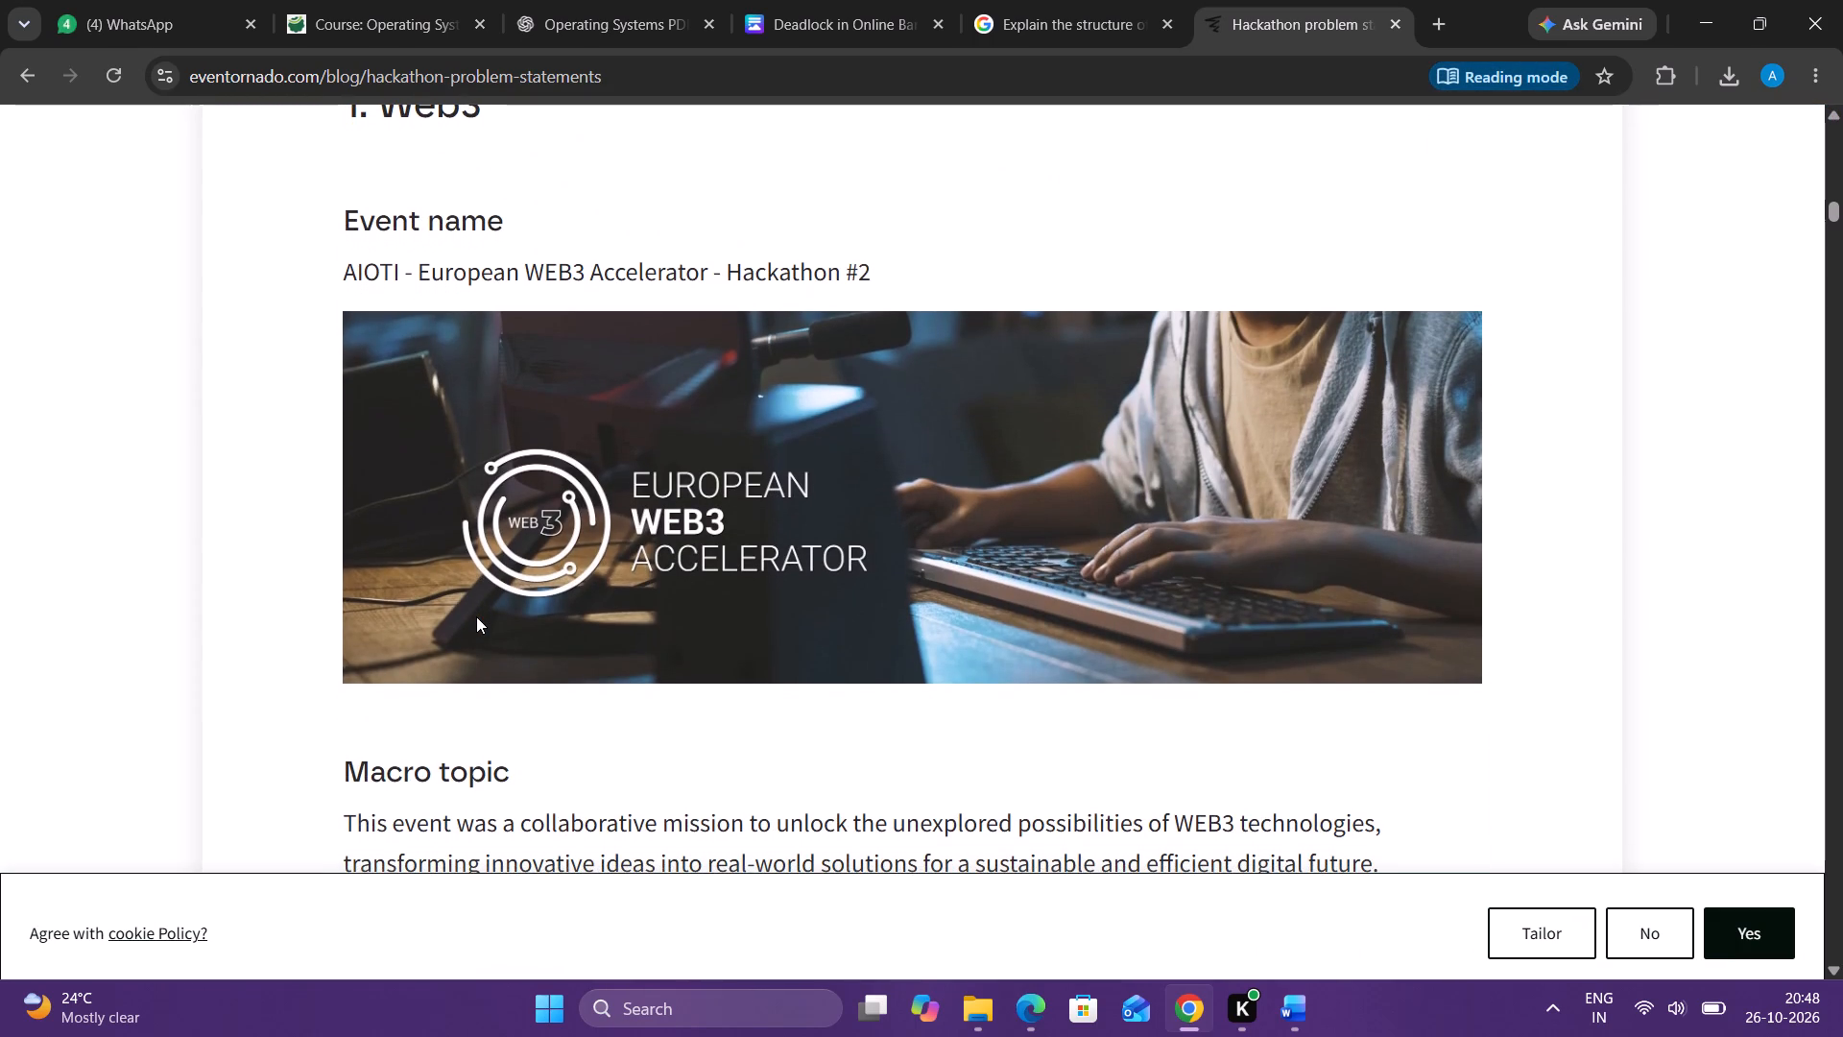
Read the Web3 problem statements from the AIOTI European WEB3 Accelerator hackathon in the article.
{"action": "scroll", "coordinate": [476, 616], "scroll_direction": "down", "scroll_amount": 2}
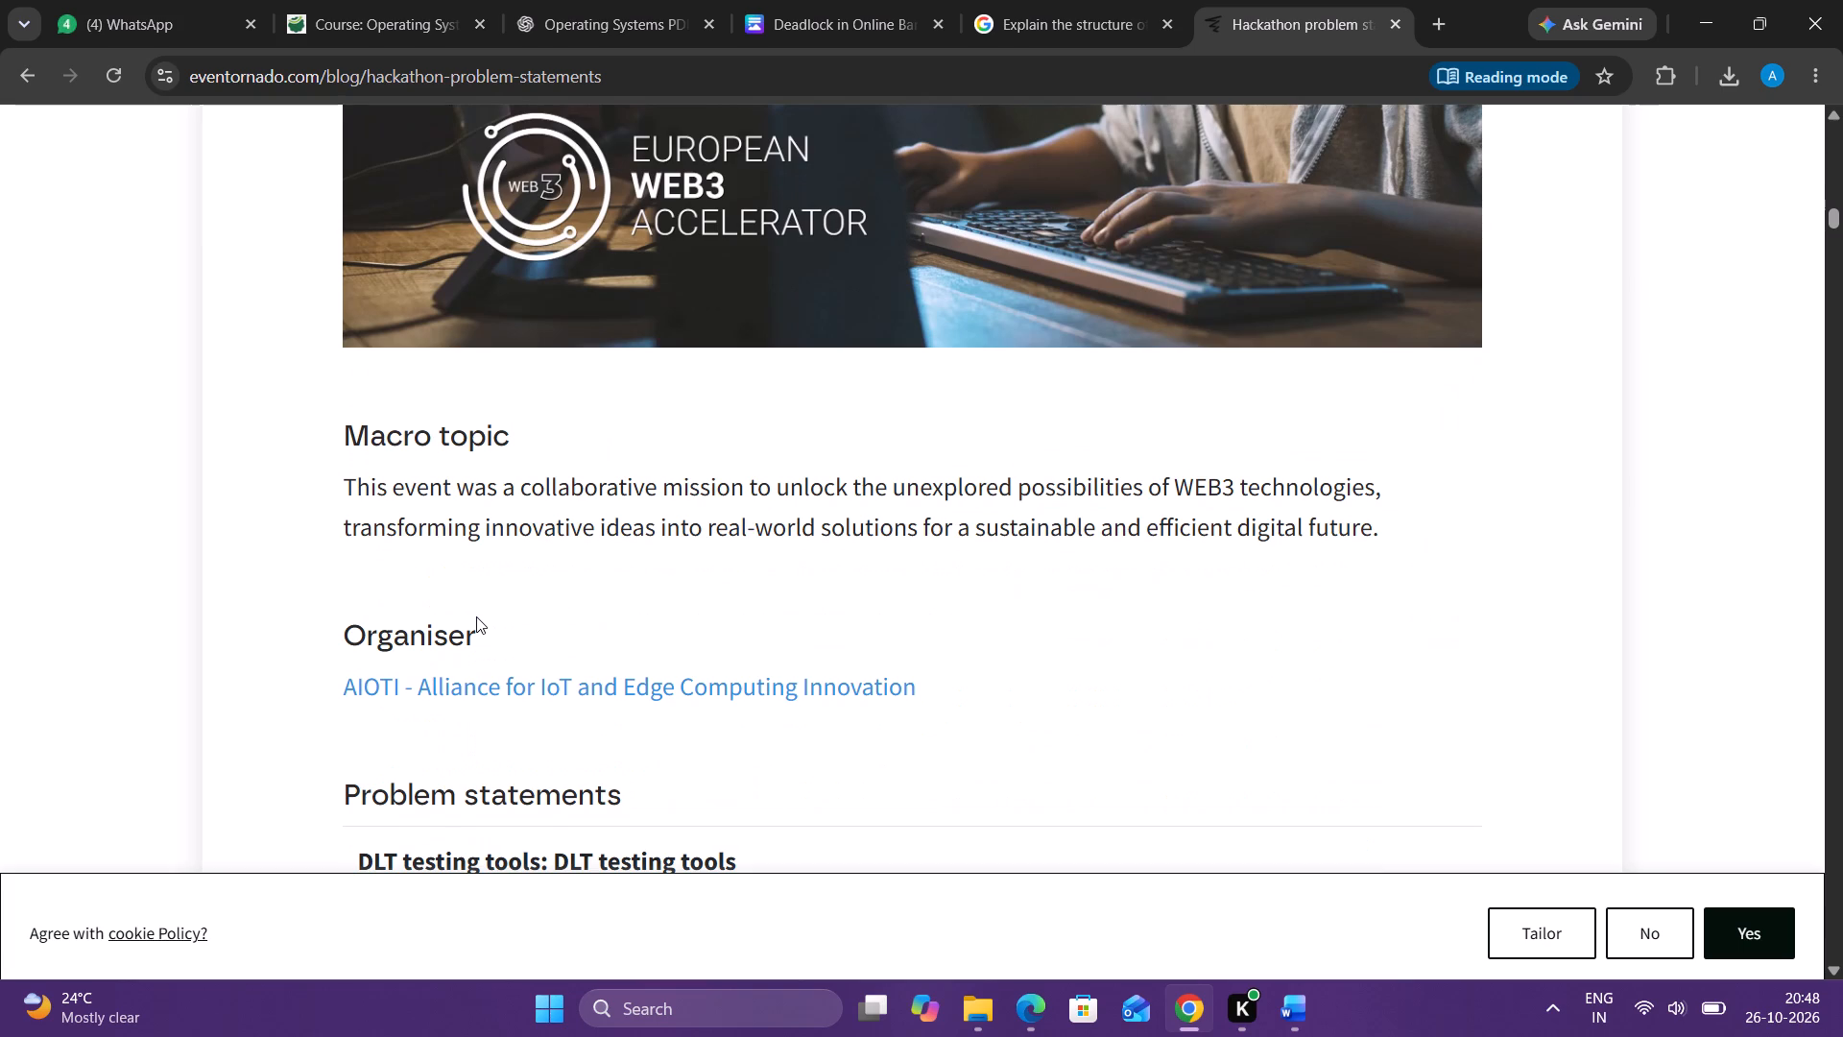
{"action": "scroll", "coordinate": [476, 616], "scroll_direction": "down", "scroll_amount": 5}
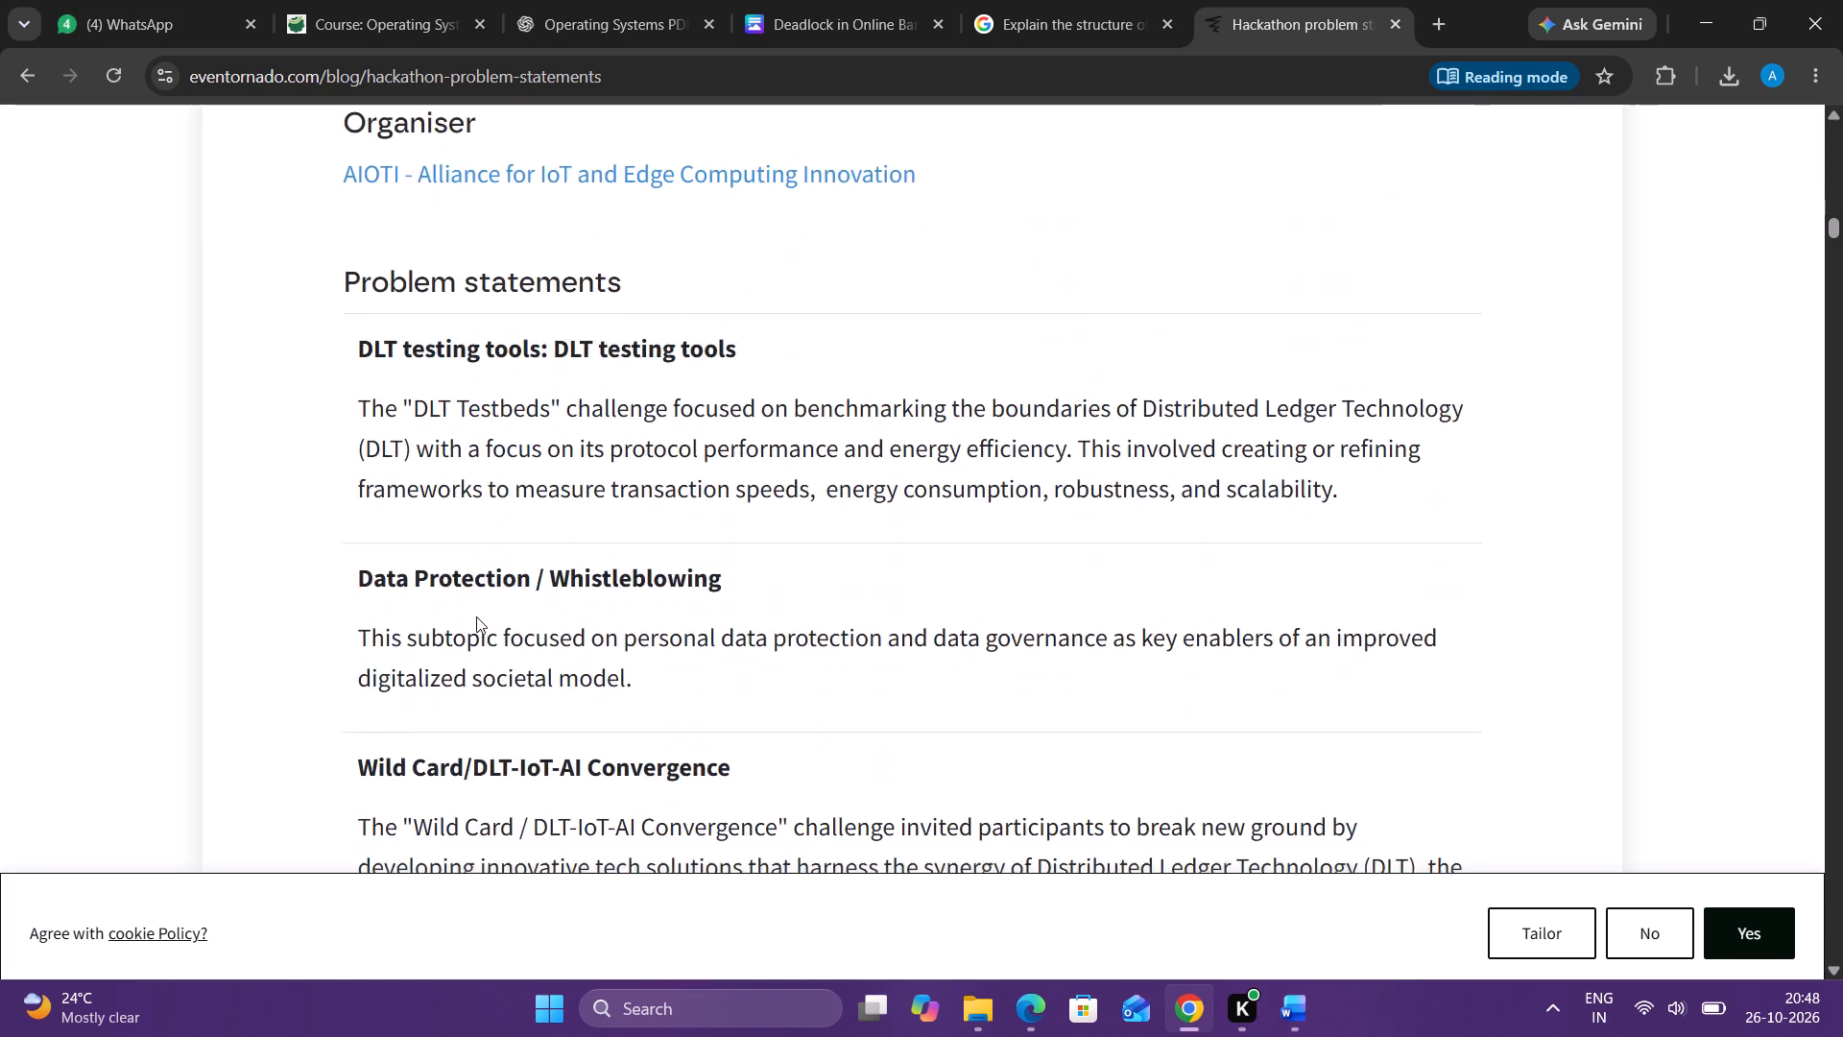
{"action": "scroll", "coordinate": [476, 616], "scroll_direction": "down", "scroll_amount": 5}
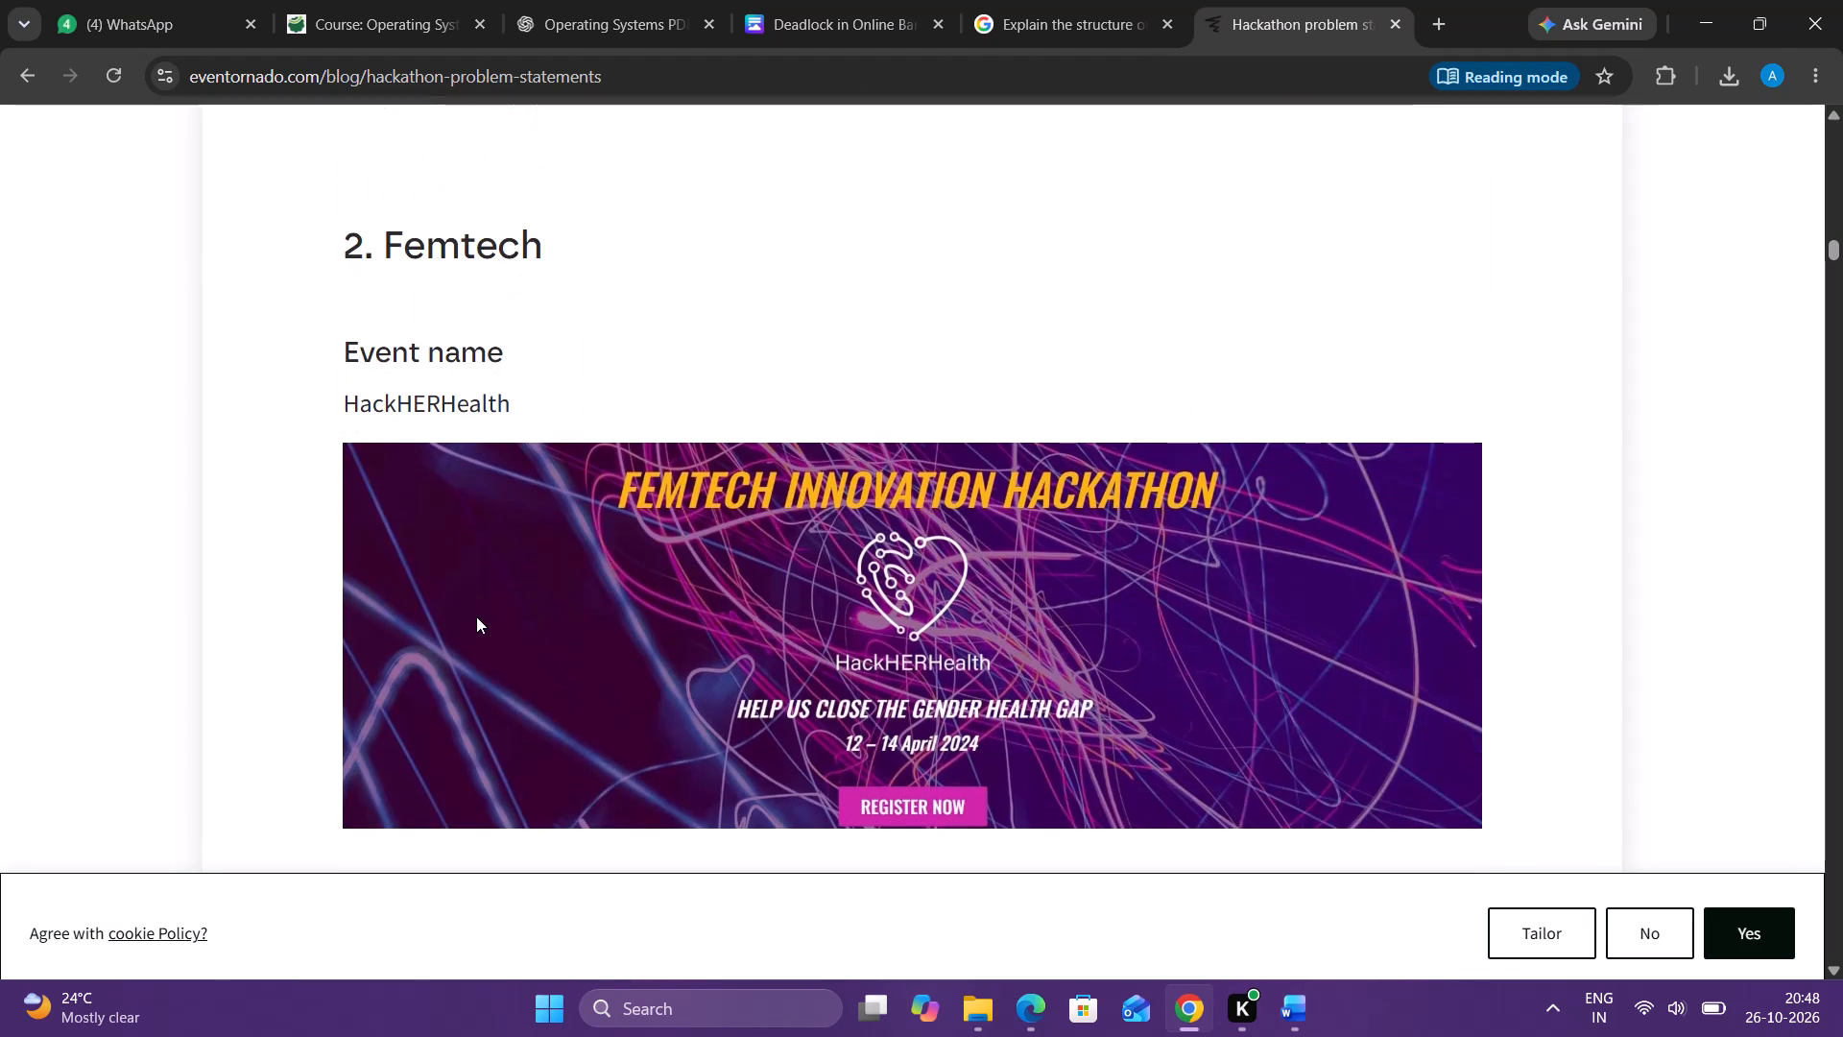
{"action": "scroll", "coordinate": [476, 616], "scroll_direction": "down", "scroll_amount": 2}
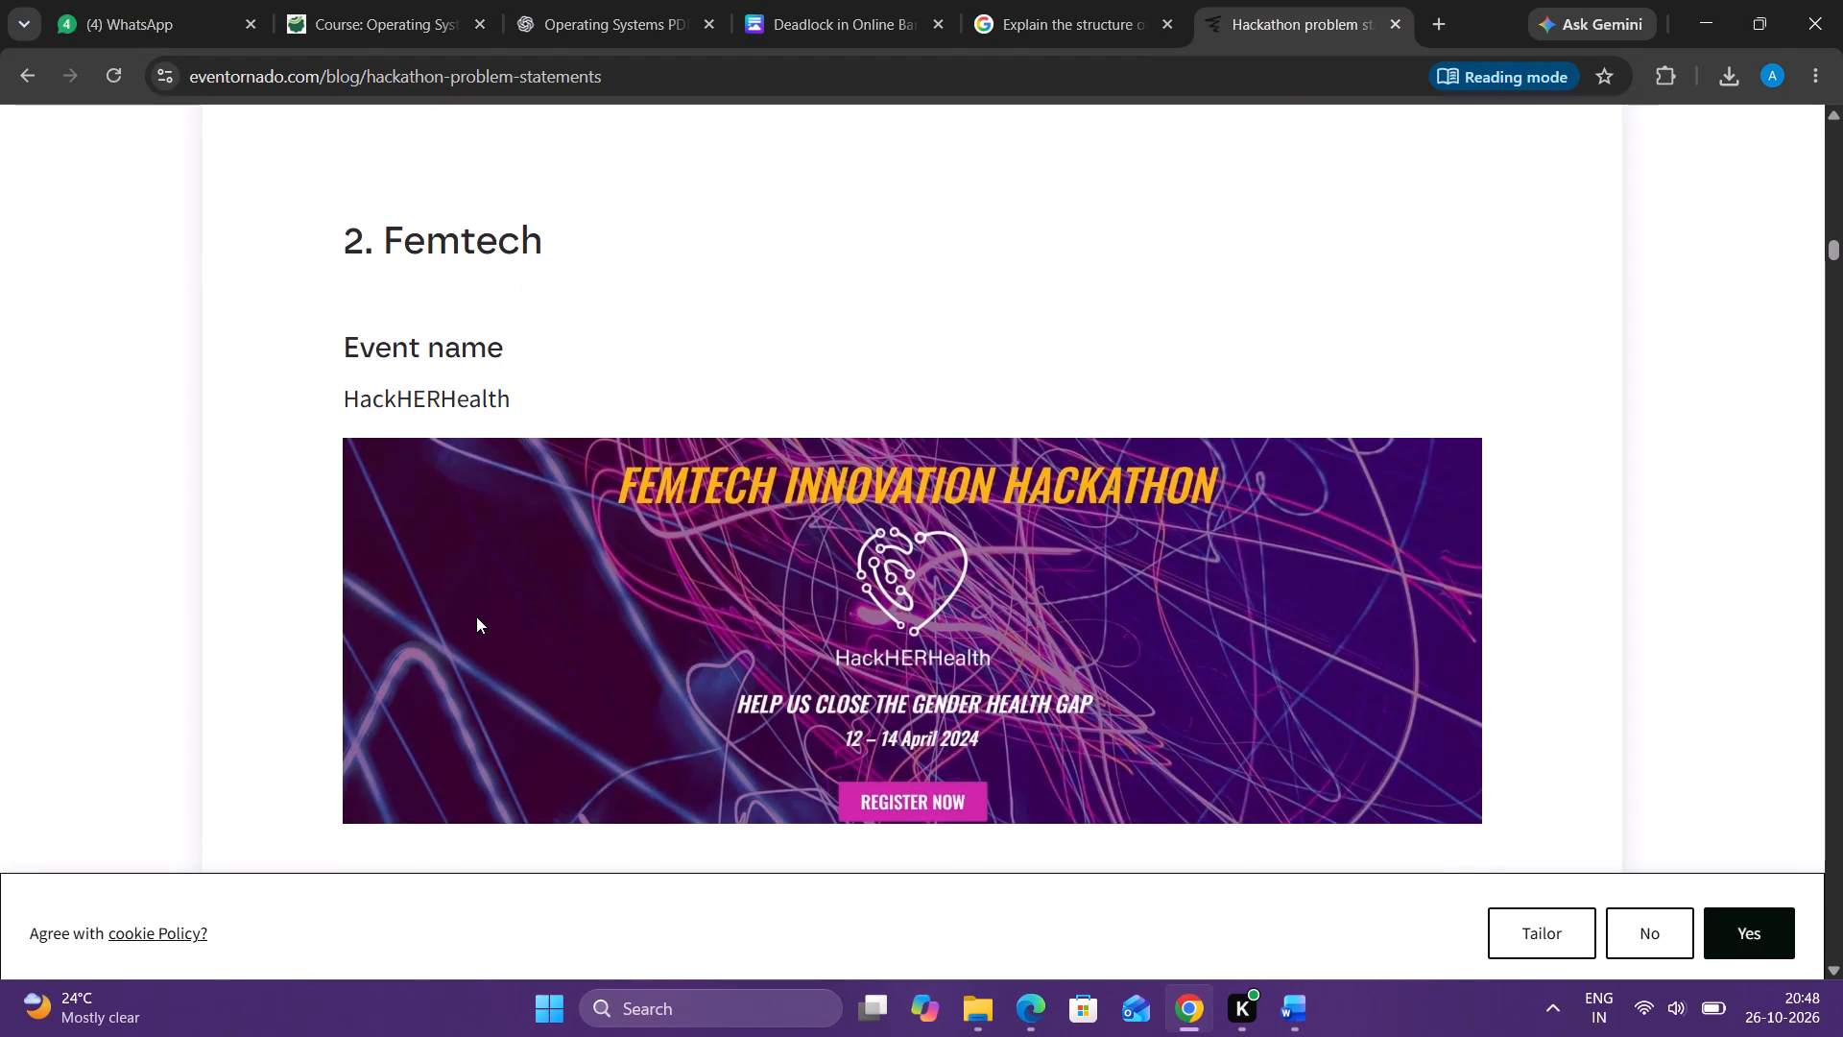
Read the Femtech problem statements from the HackHERHealth event and skim on to the Data section.
{"action": "scroll", "coordinate": [476, 616], "scroll_direction": "down", "scroll_amount": 2}
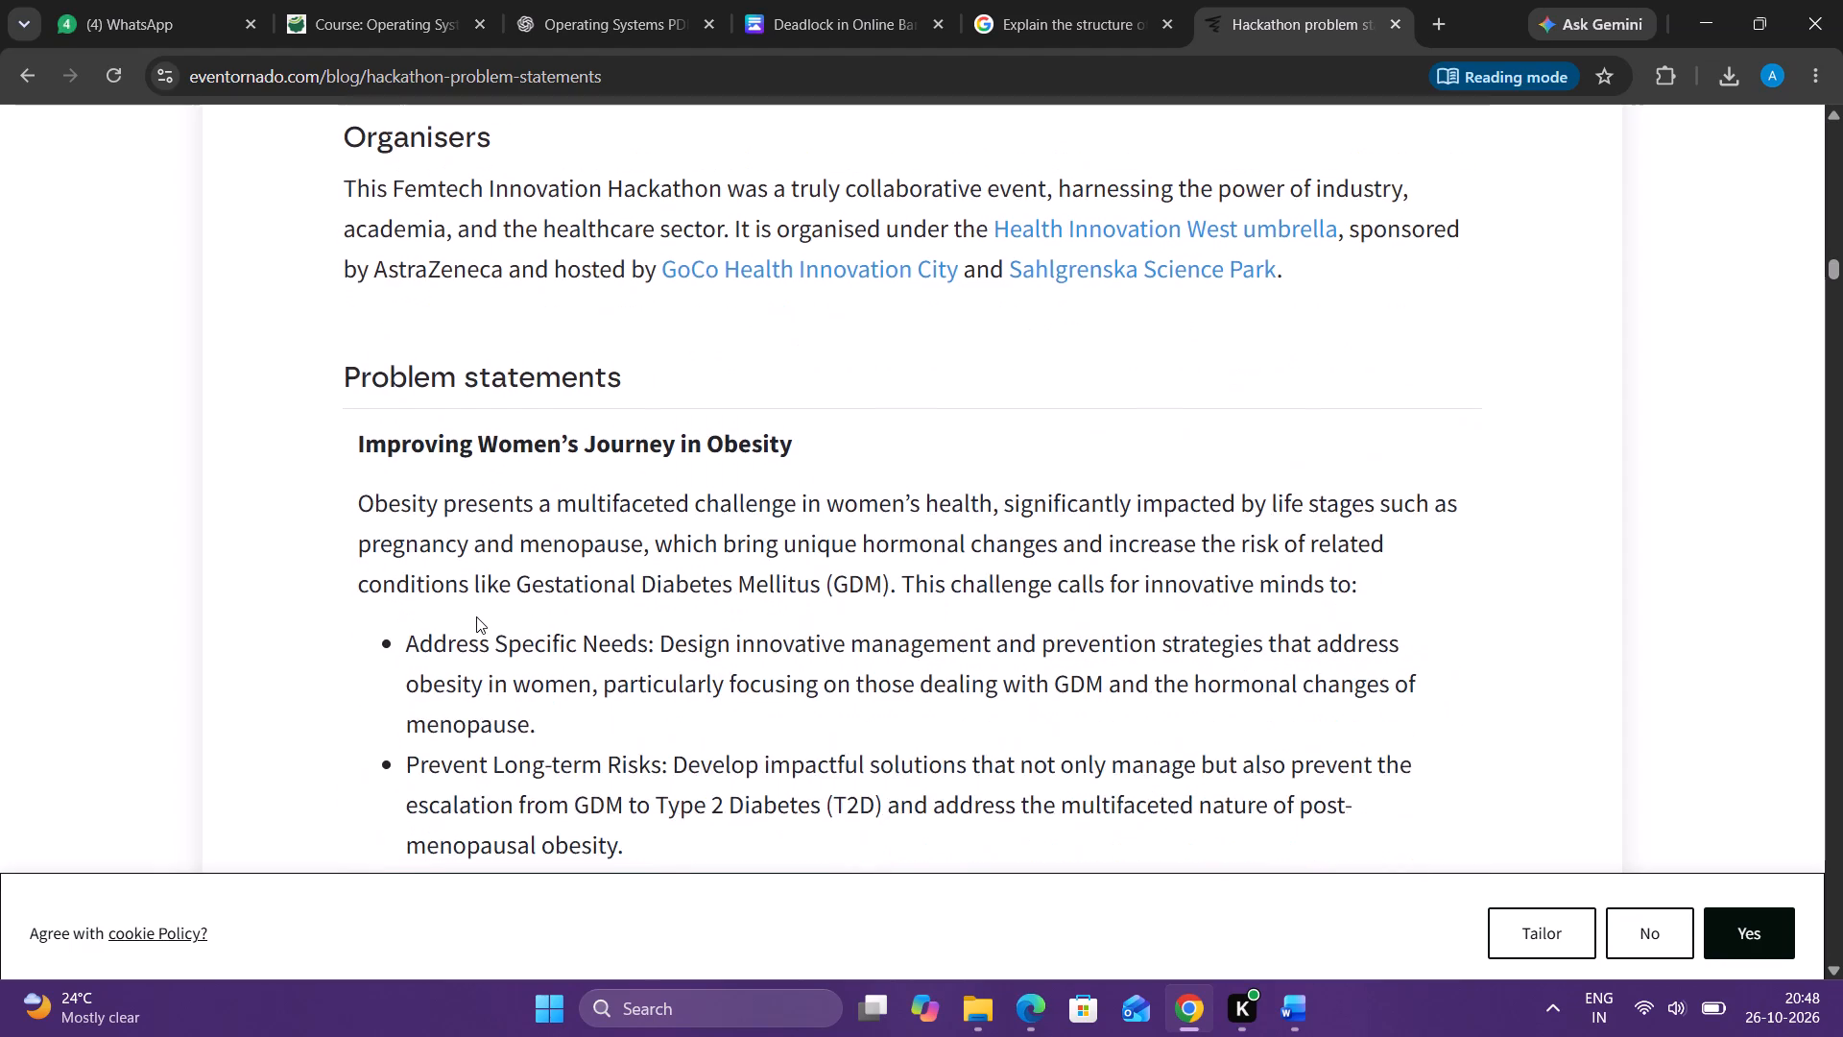
{"action": "scroll", "coordinate": [476, 616], "scroll_direction": "right", "scroll_amount": 1}
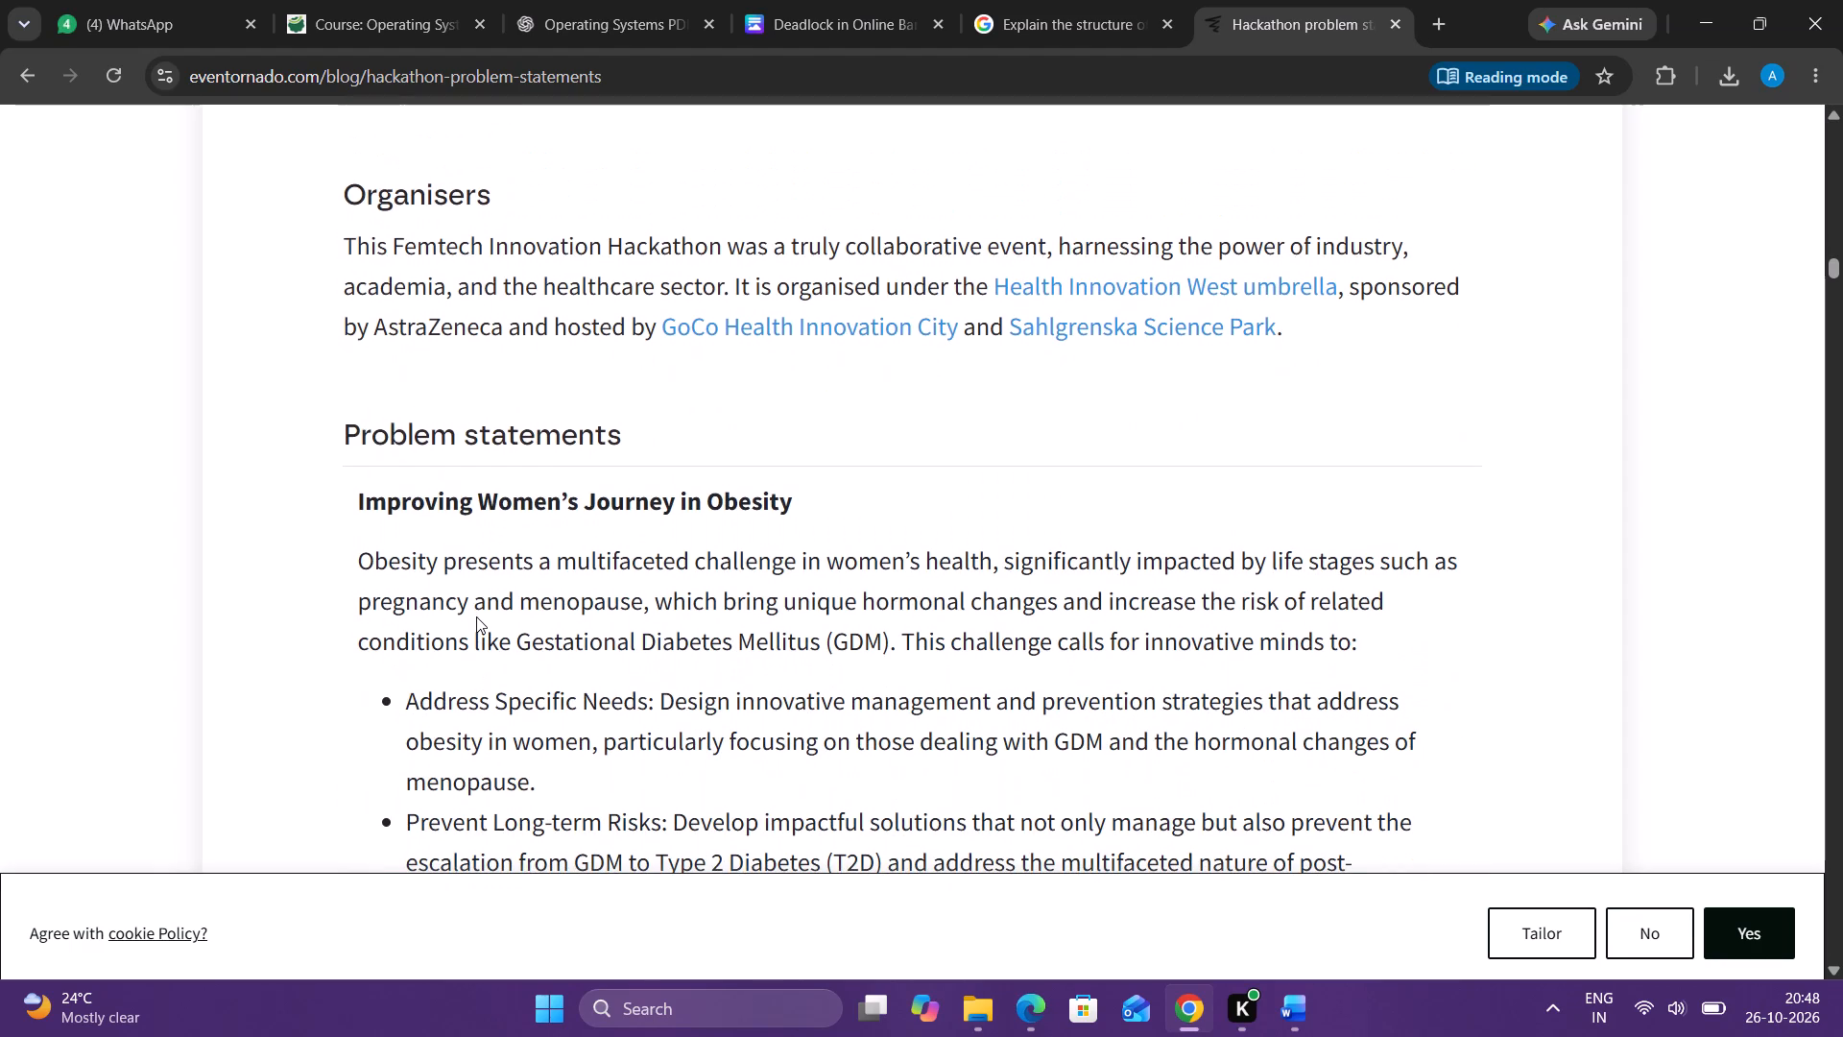
{"action": "scroll", "coordinate": [476, 616], "scroll_direction": "right", "scroll_amount": 2}
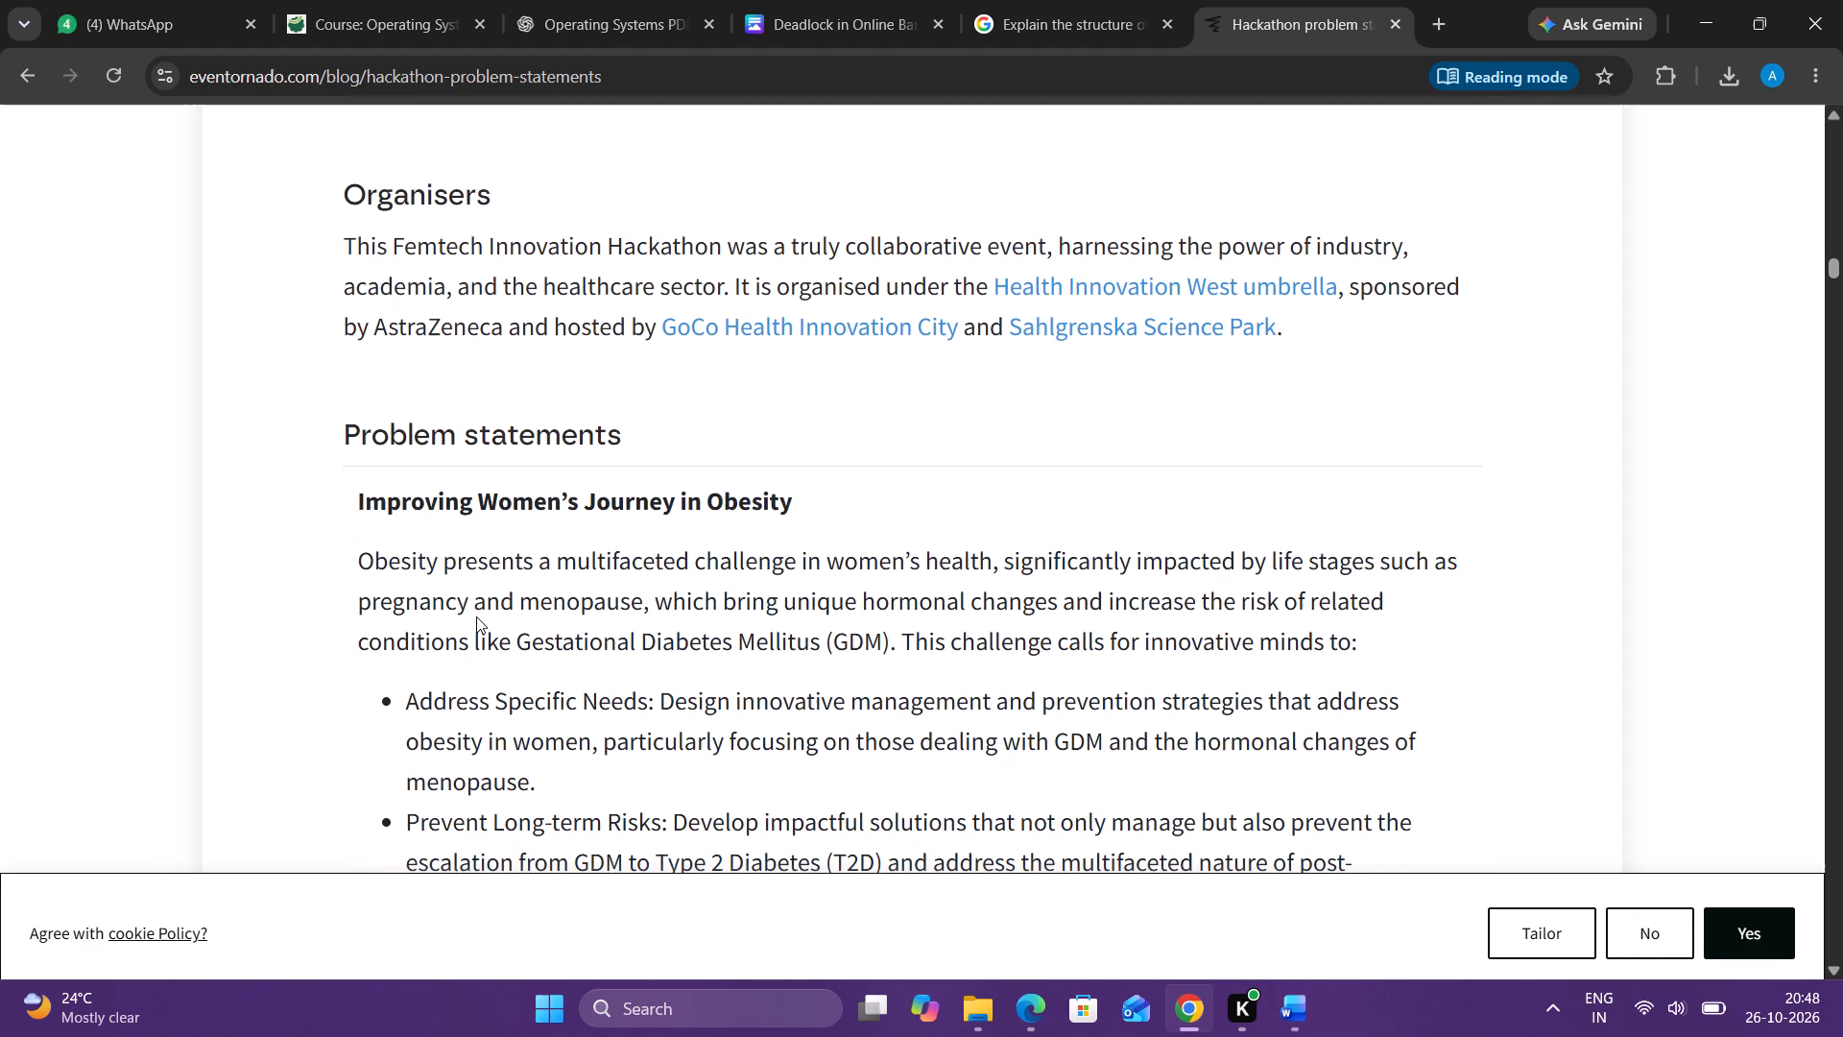
{"action": "scroll", "coordinate": [476, 616], "scroll_direction": "right", "scroll_amount": 1}
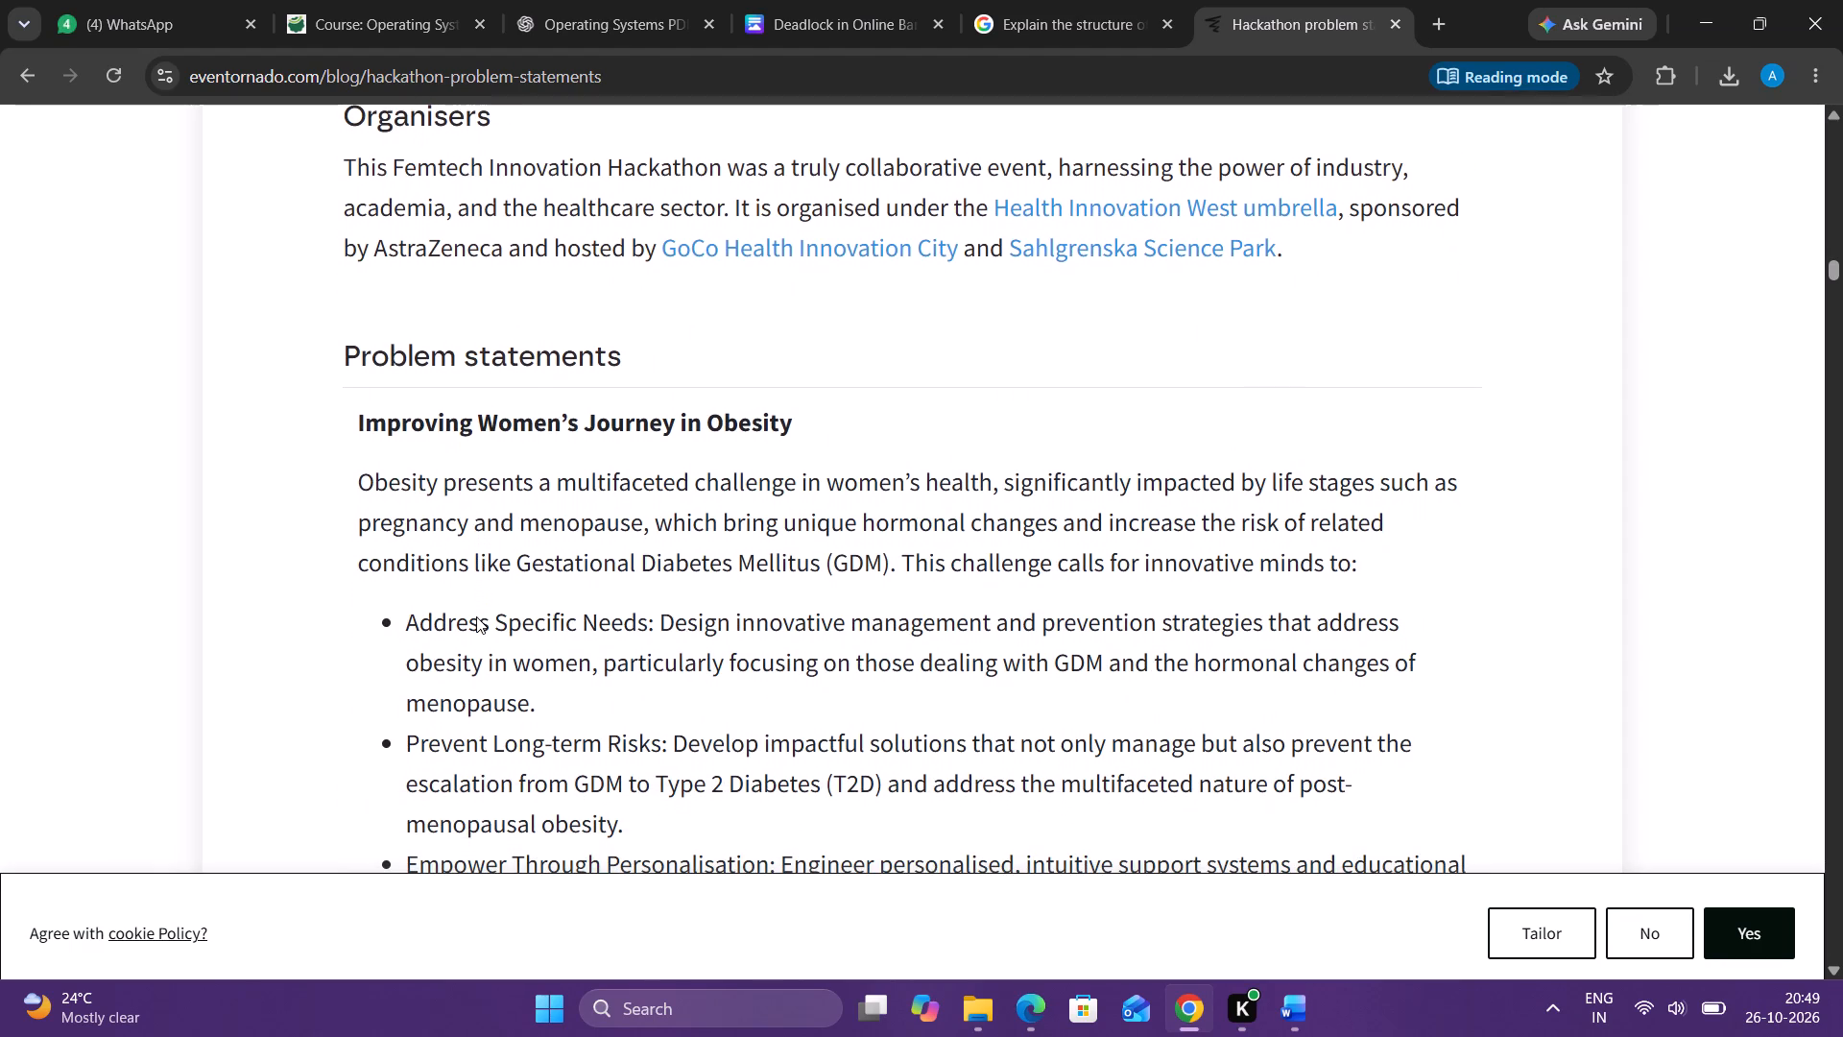
{"action": "scroll", "coordinate": [476, 616], "scroll_direction": "down", "scroll_amount": 1}
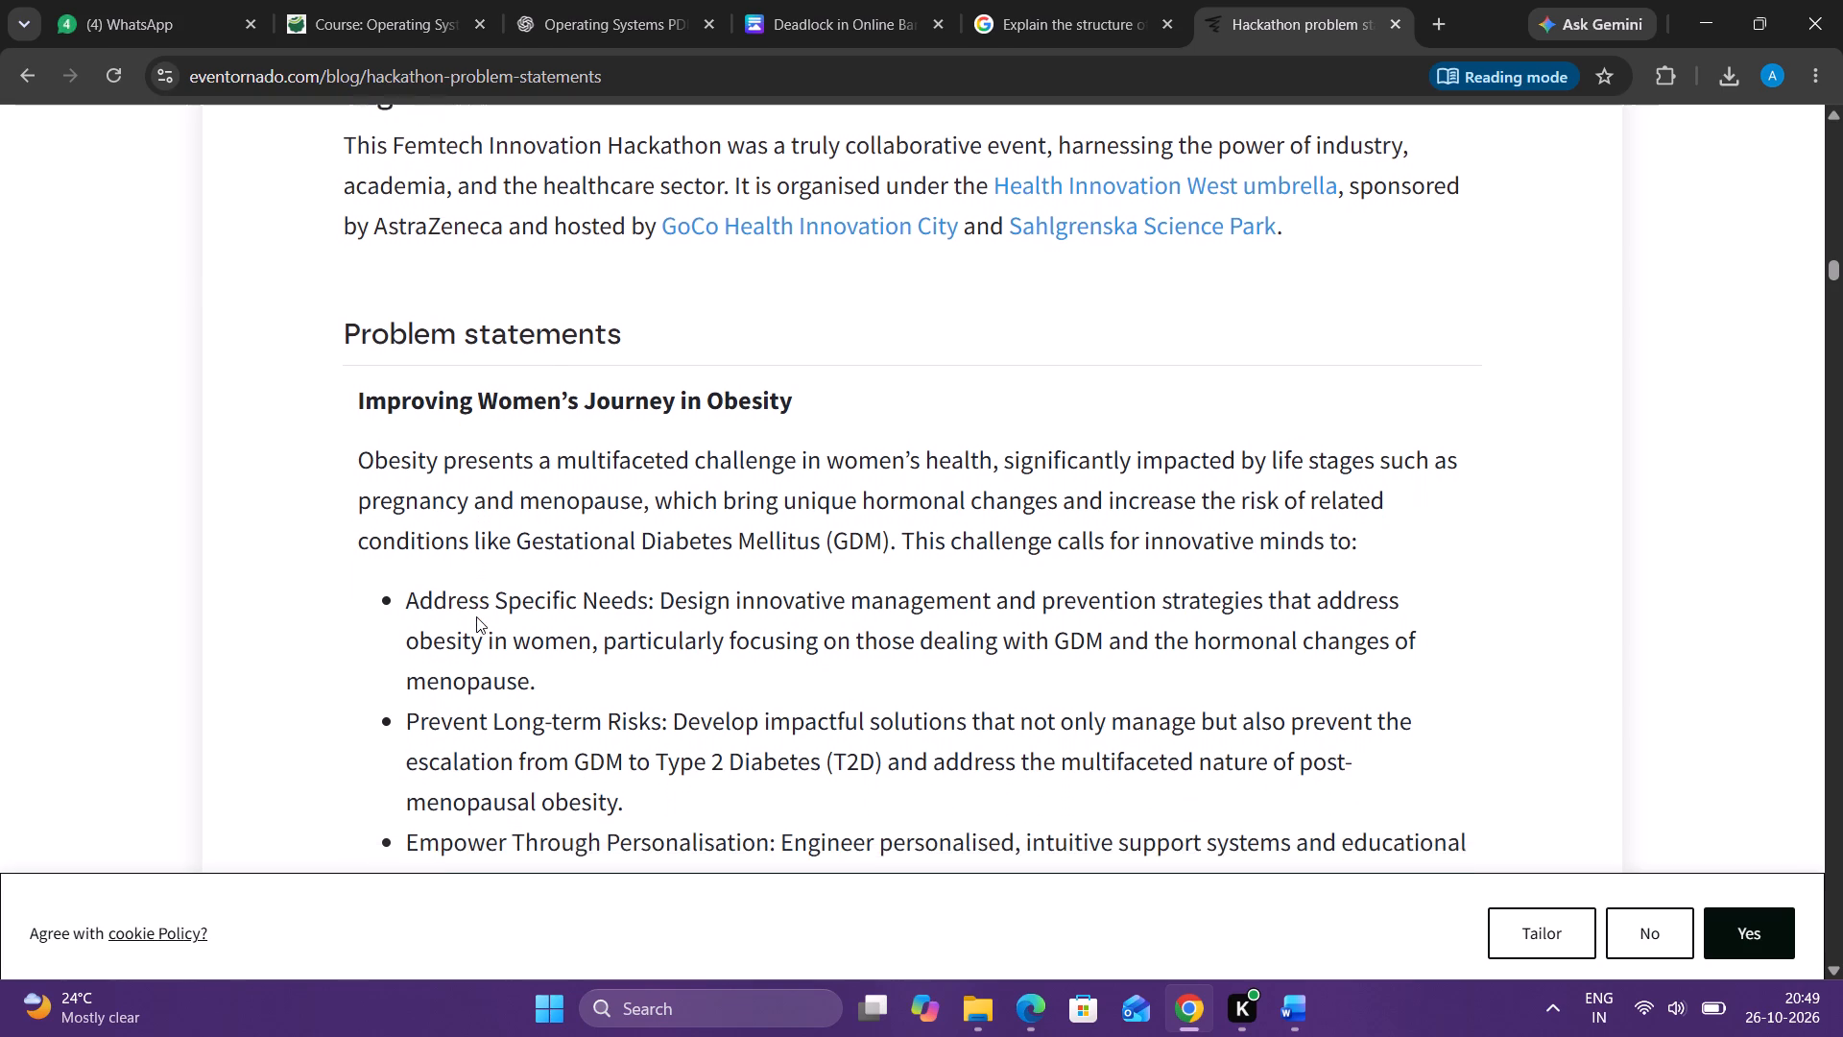
{"action": "scroll", "coordinate": [476, 616], "scroll_direction": "down", "scroll_amount": 2}
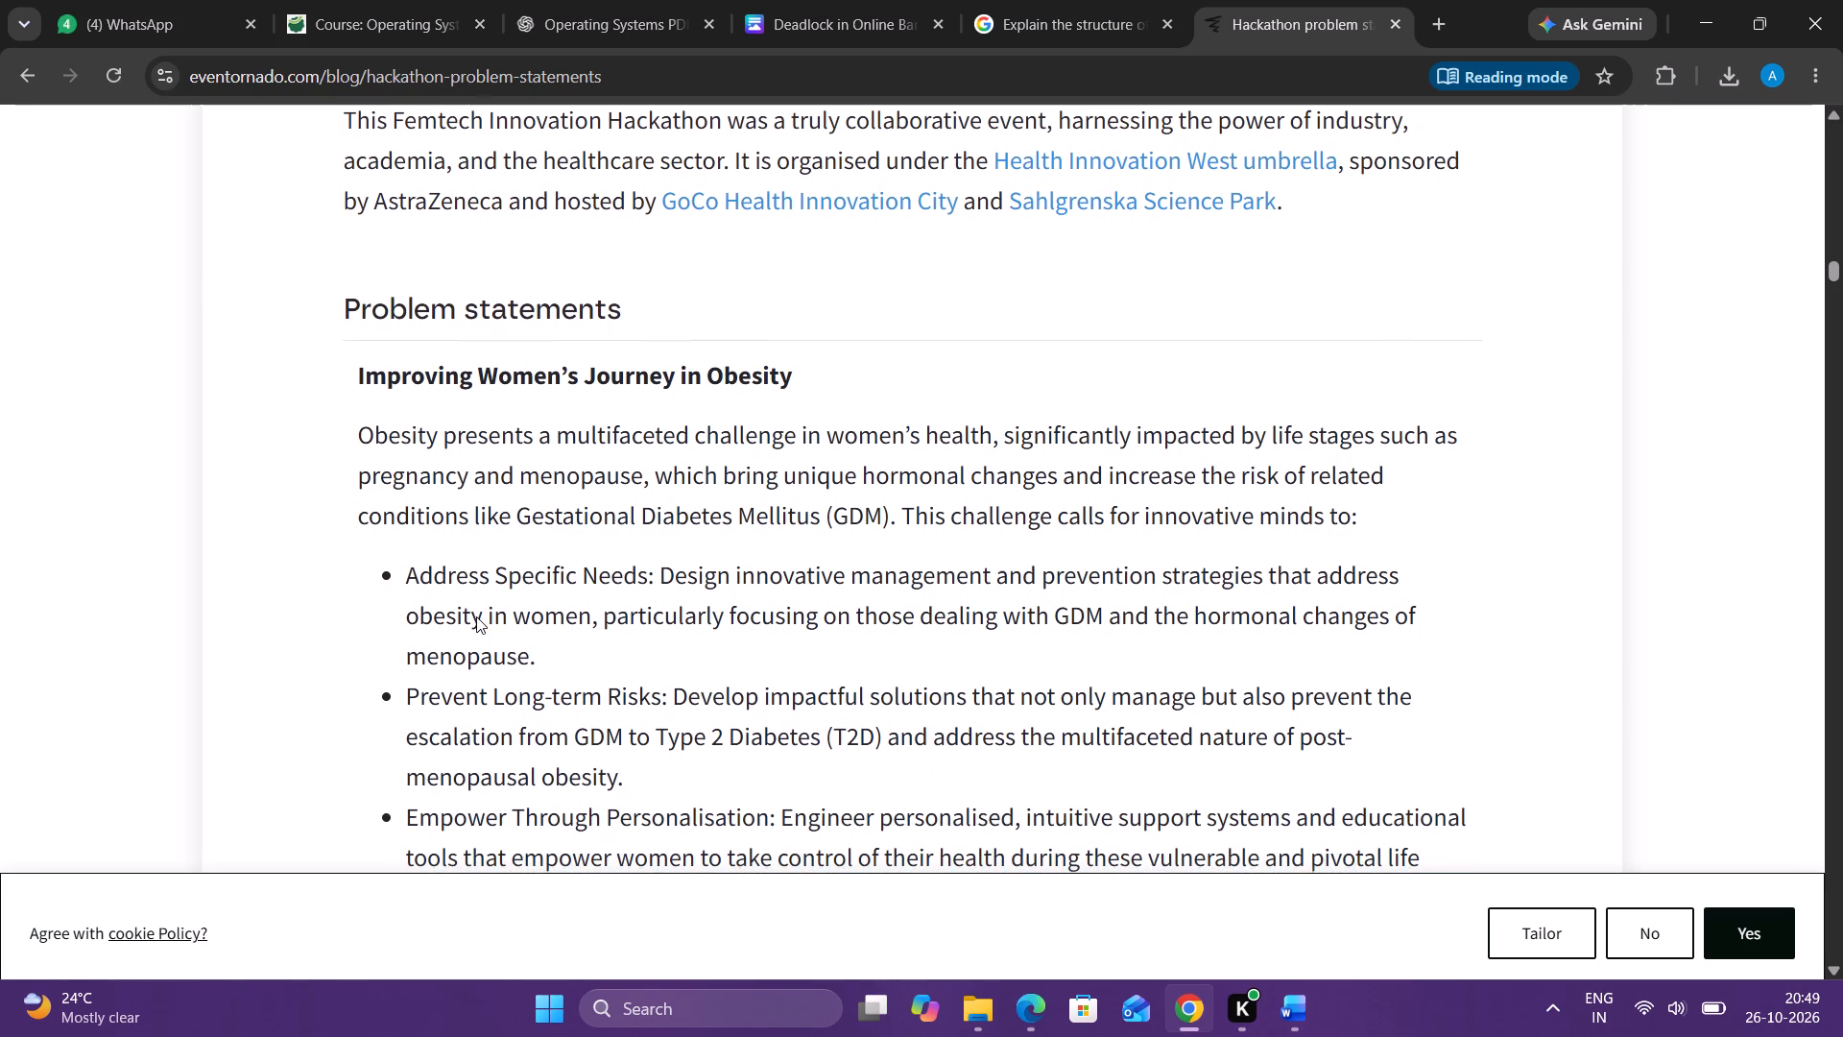
{"action": "scroll", "coordinate": [476, 616], "scroll_direction": "down", "scroll_amount": 1}
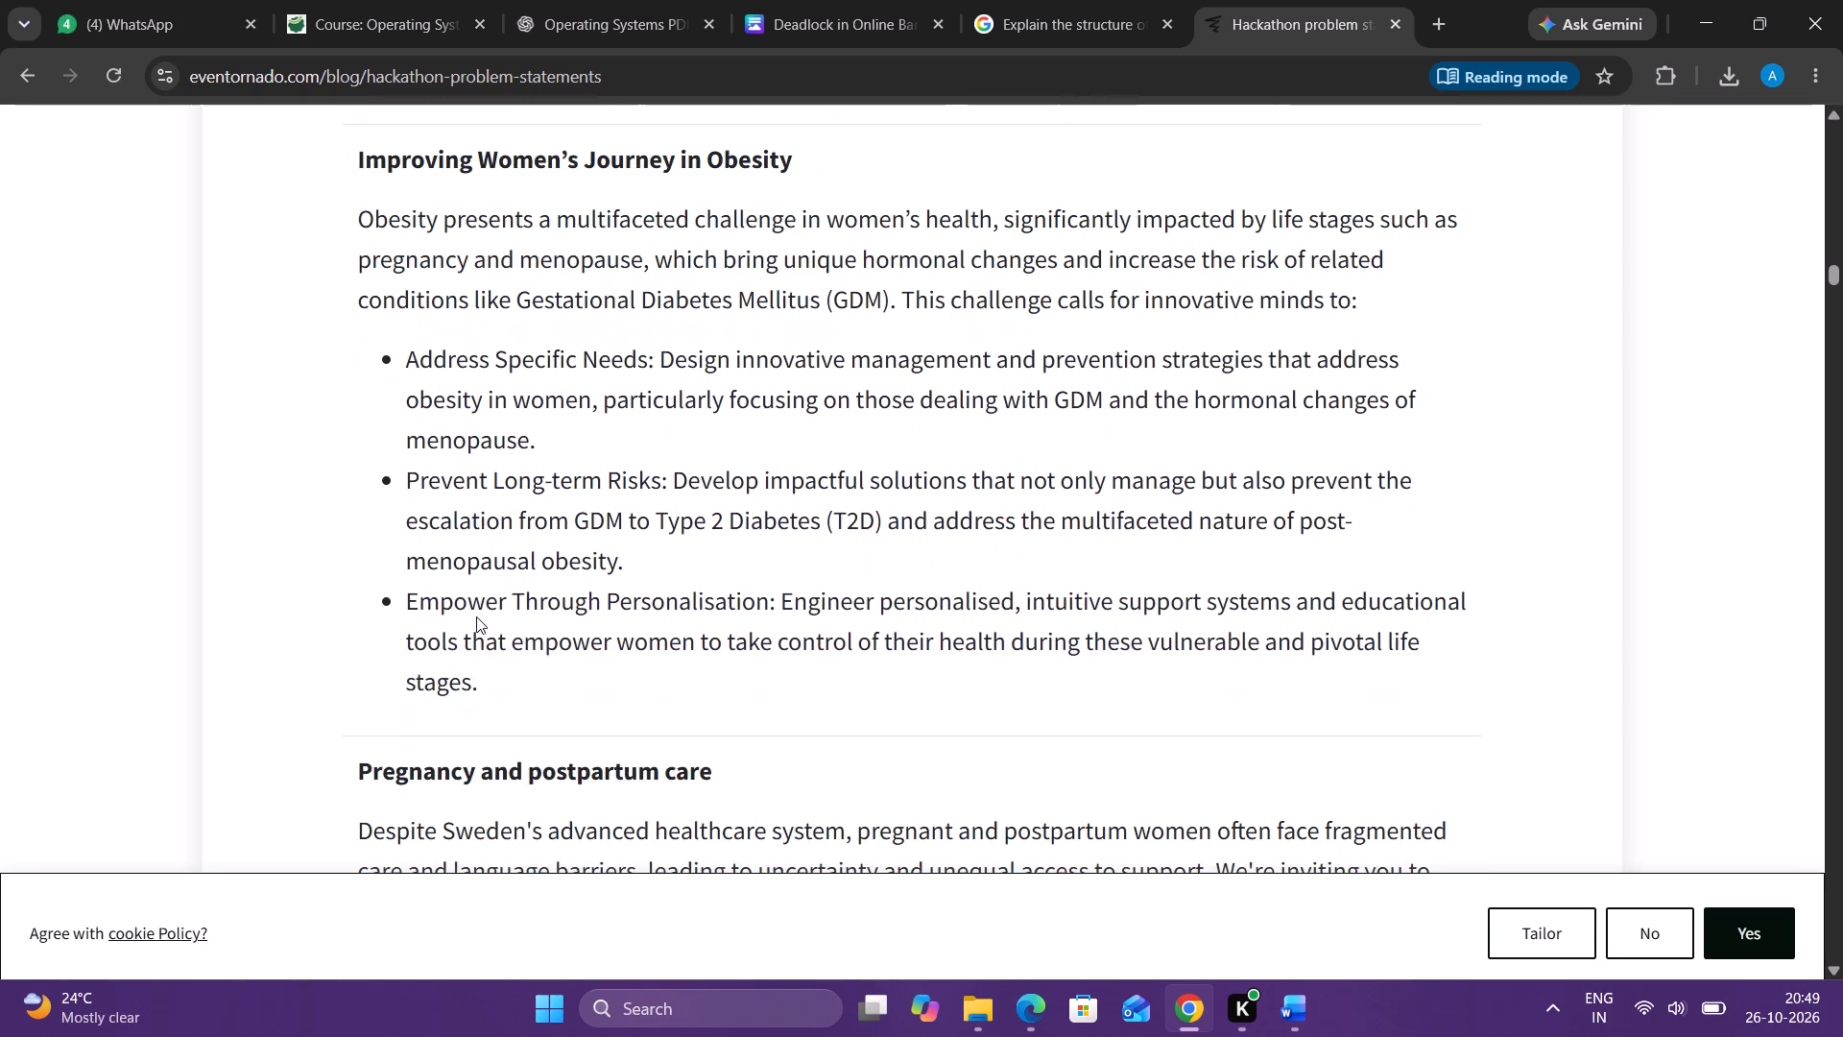
{"action": "scroll", "coordinate": [476, 616], "scroll_direction": "down", "scroll_amount": 10}
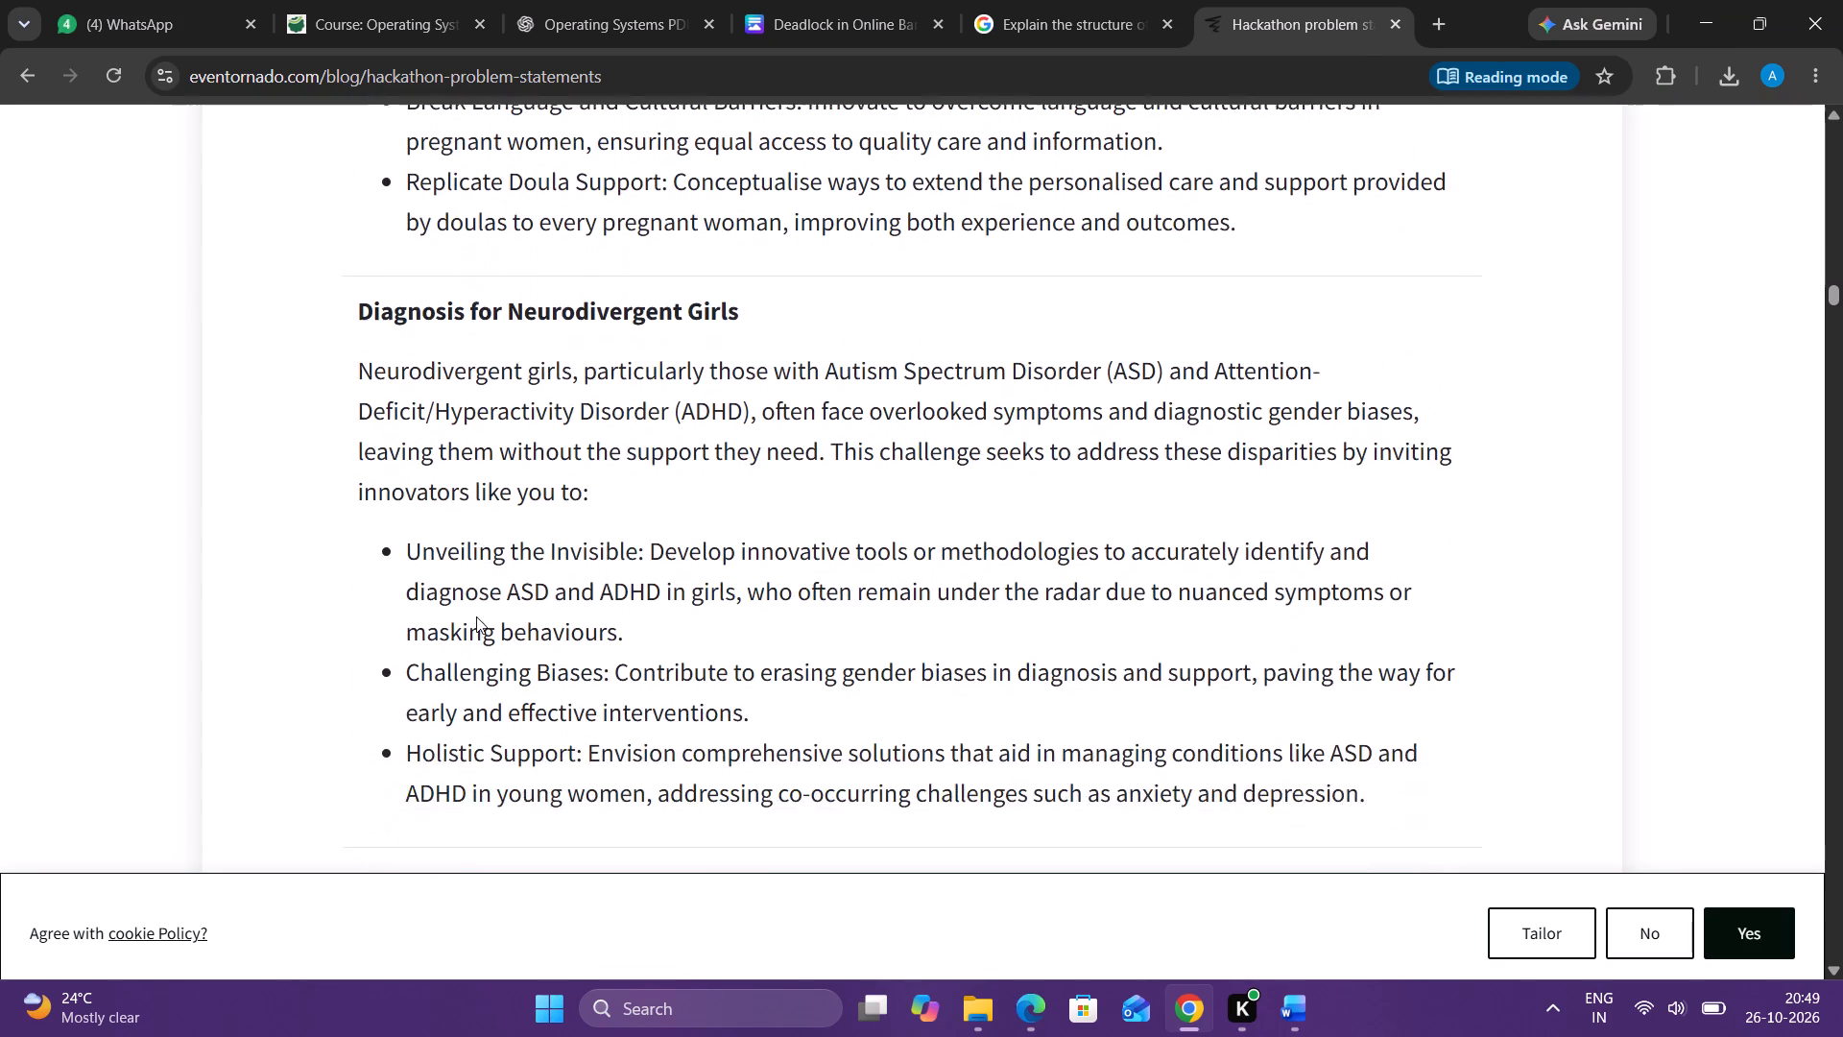
{"action": "scroll", "coordinate": [476, 616], "scroll_direction": "down", "scroll_amount": 8}
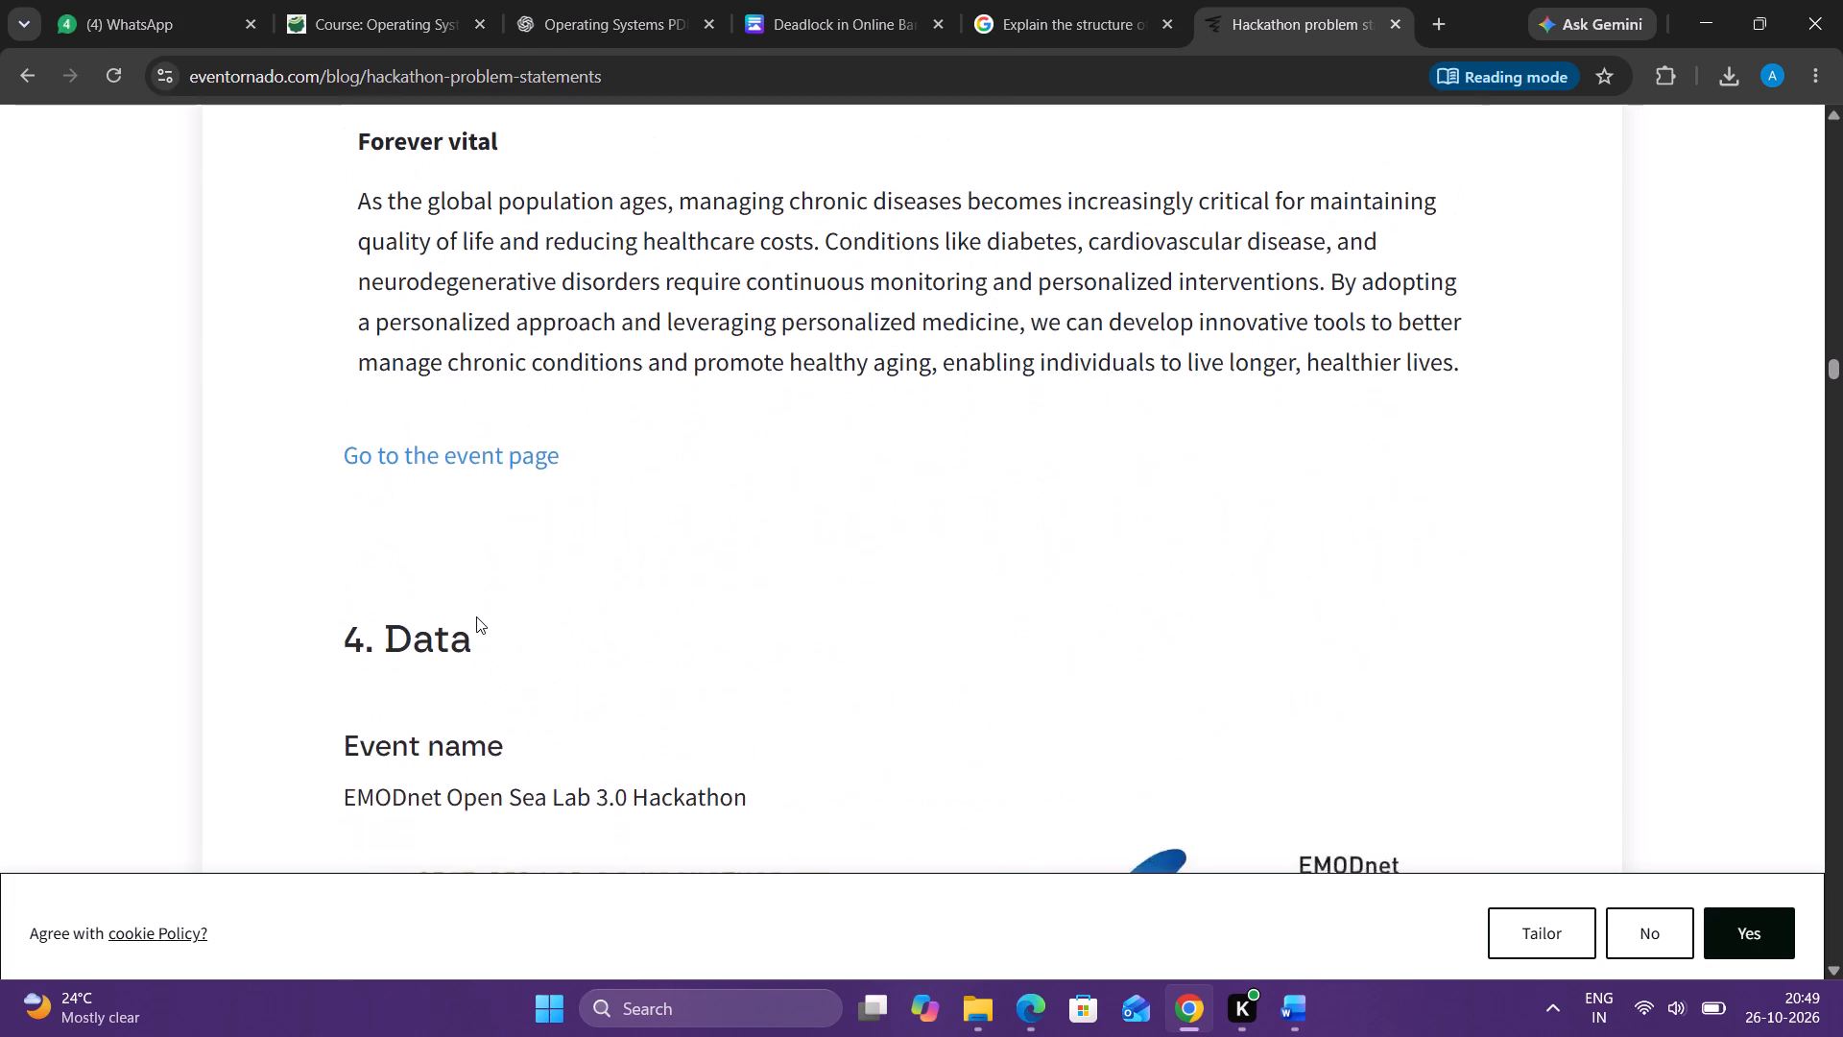
Read the Data section's problem statements from the EMODnet Open Sea Lab 3.0 Hackathon.
{"action": "scroll", "coordinate": [476, 616], "scroll_direction": "down", "scroll_amount": 7}
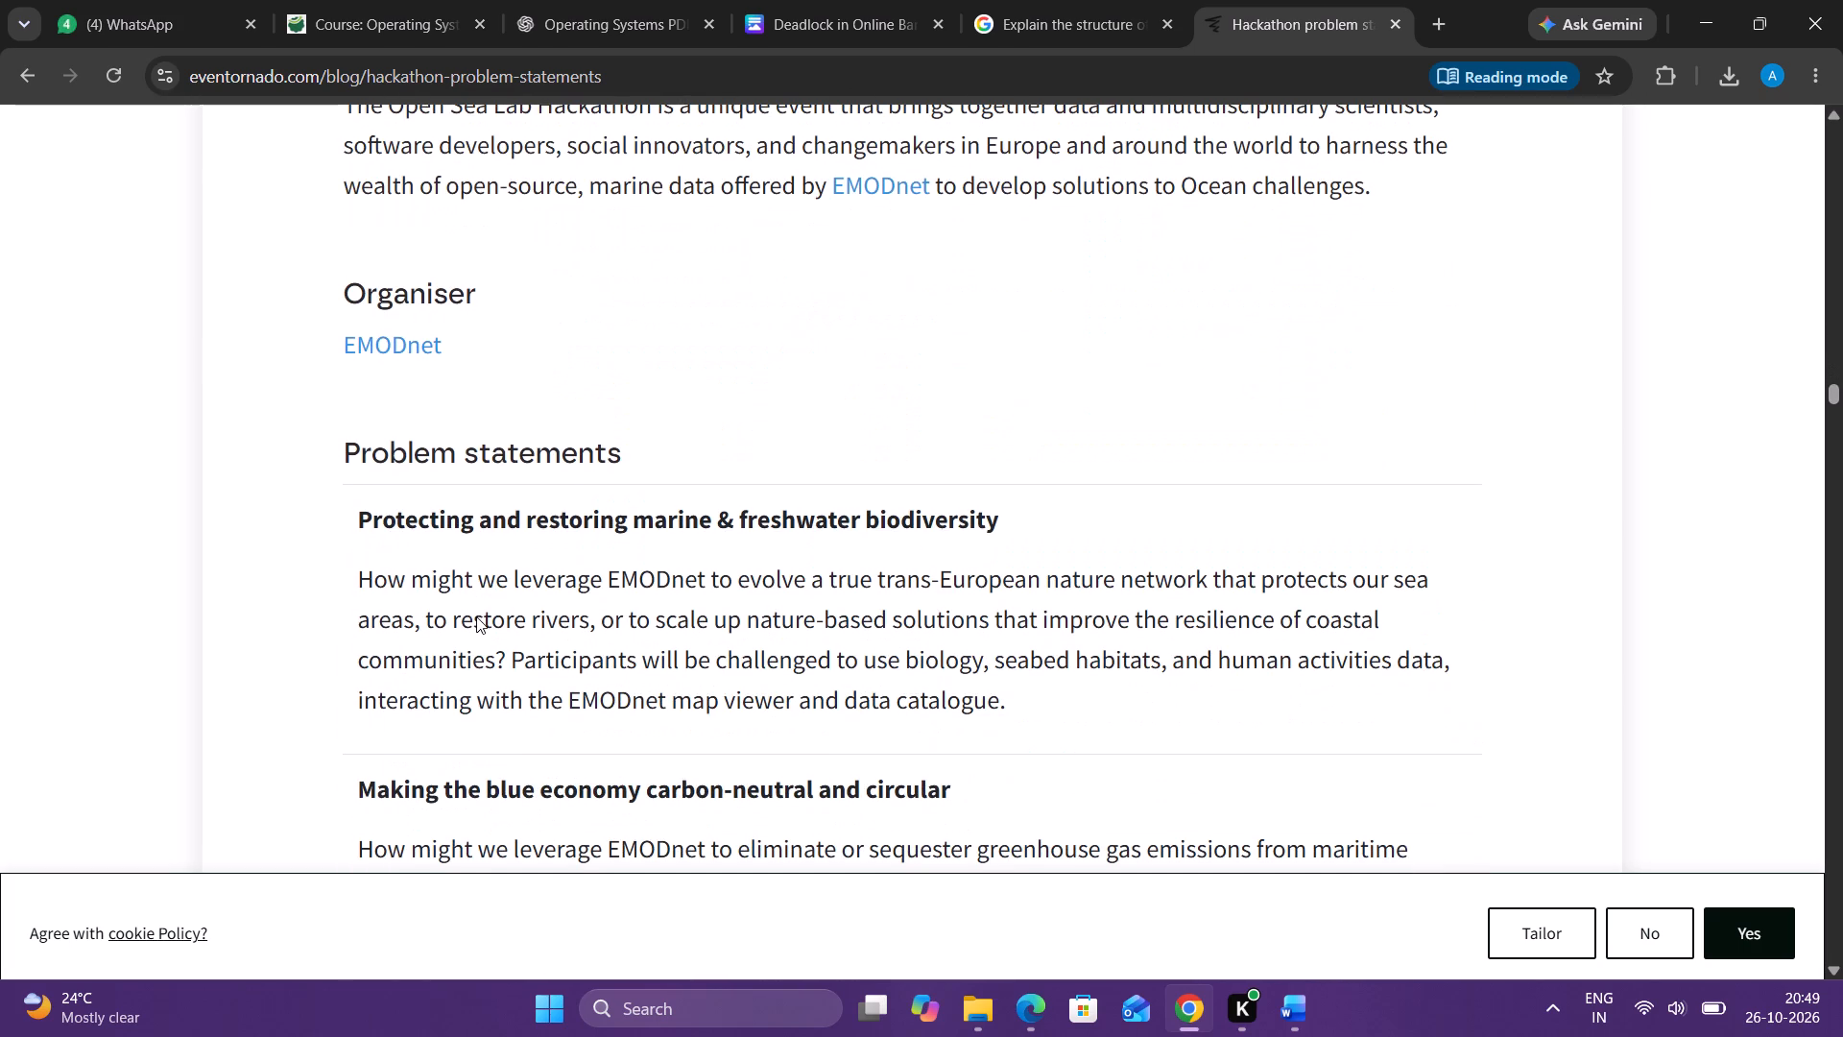
{"action": "scroll", "coordinate": [476, 616], "scroll_direction": "down", "scroll_amount": 2}
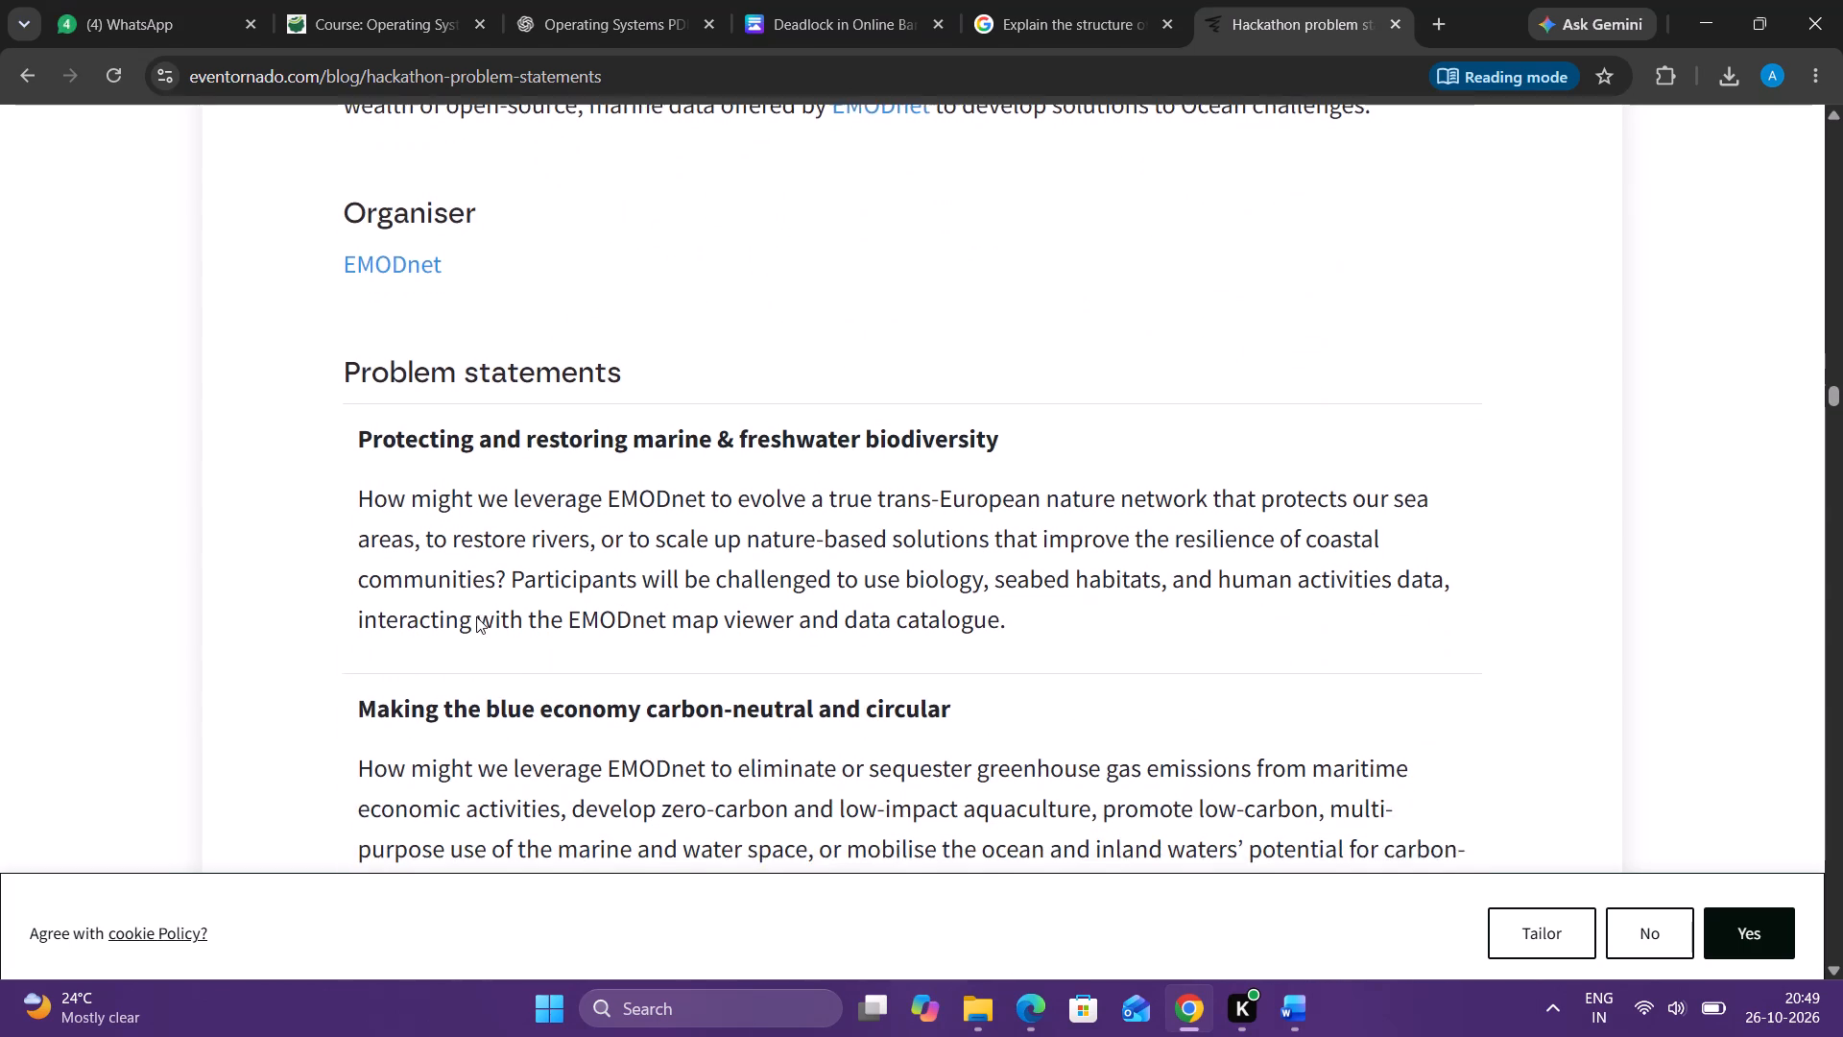
{"action": "scroll", "coordinate": [476, 616], "scroll_direction": "down", "scroll_amount": 6}
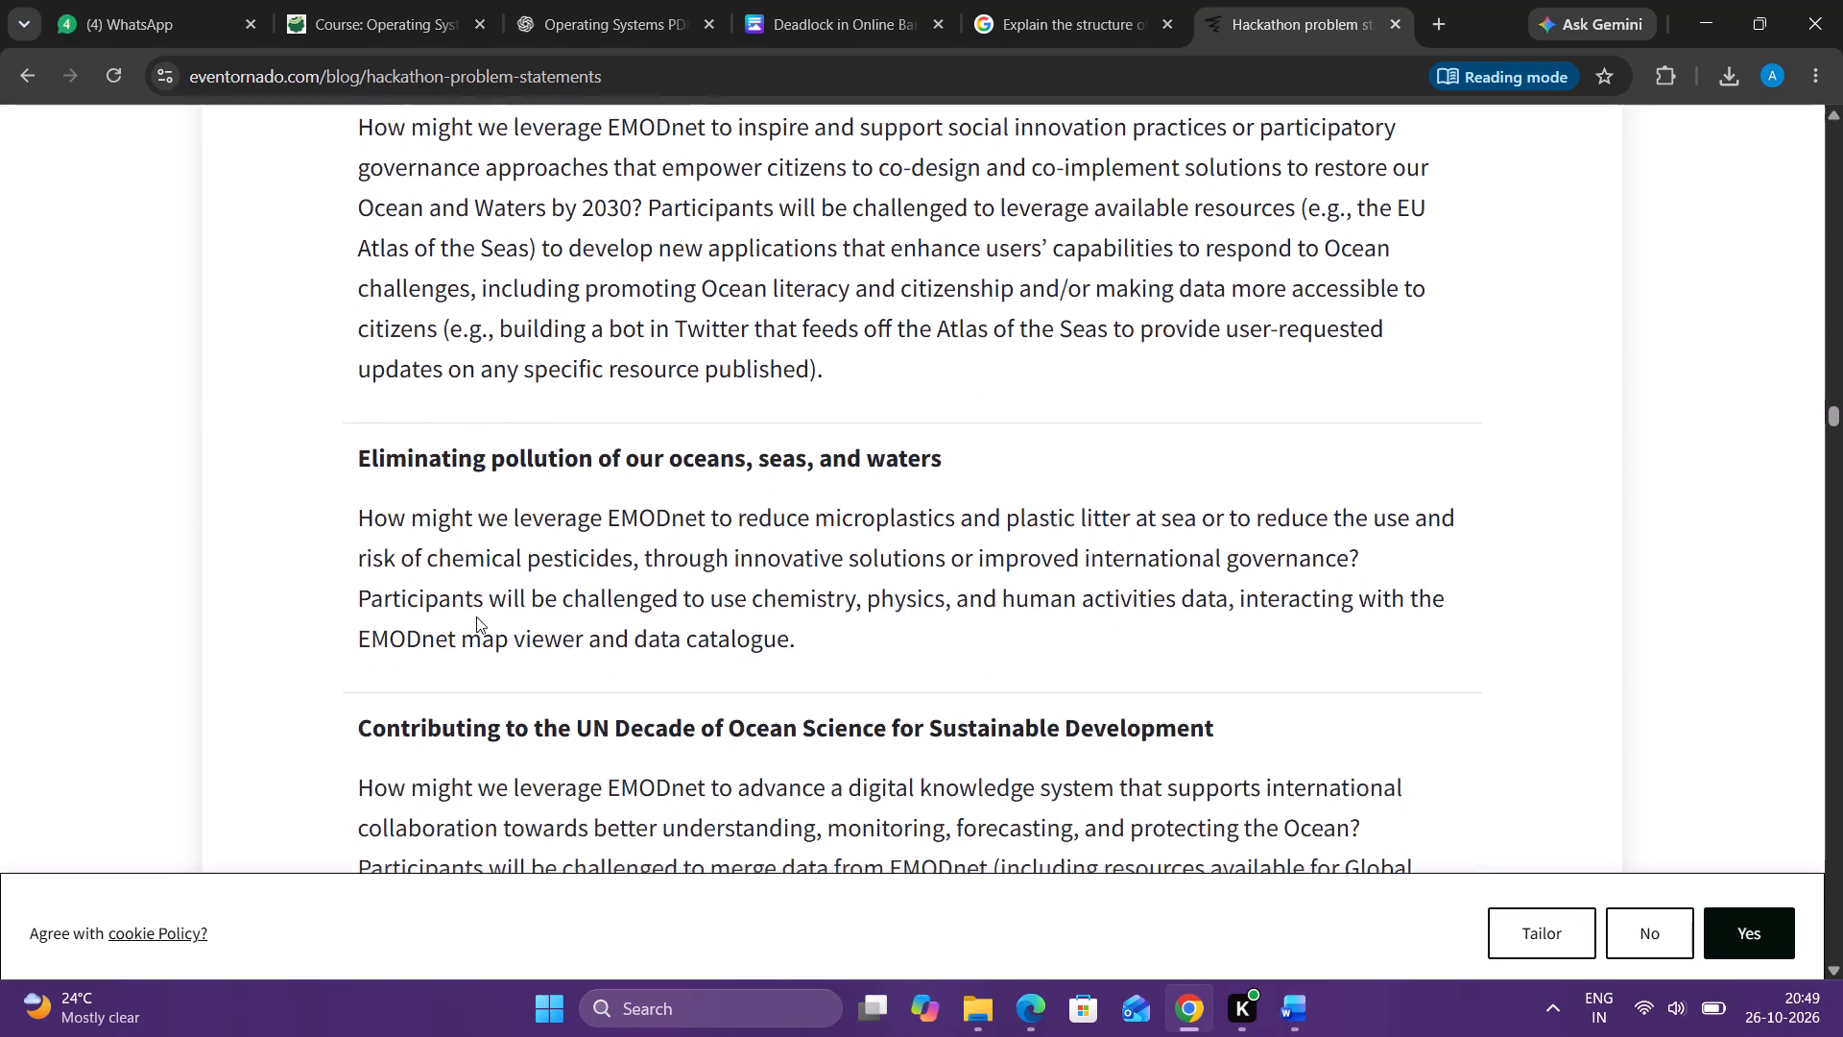
{"action": "scroll", "coordinate": [476, 616], "scroll_direction": "down", "scroll_amount": 5}
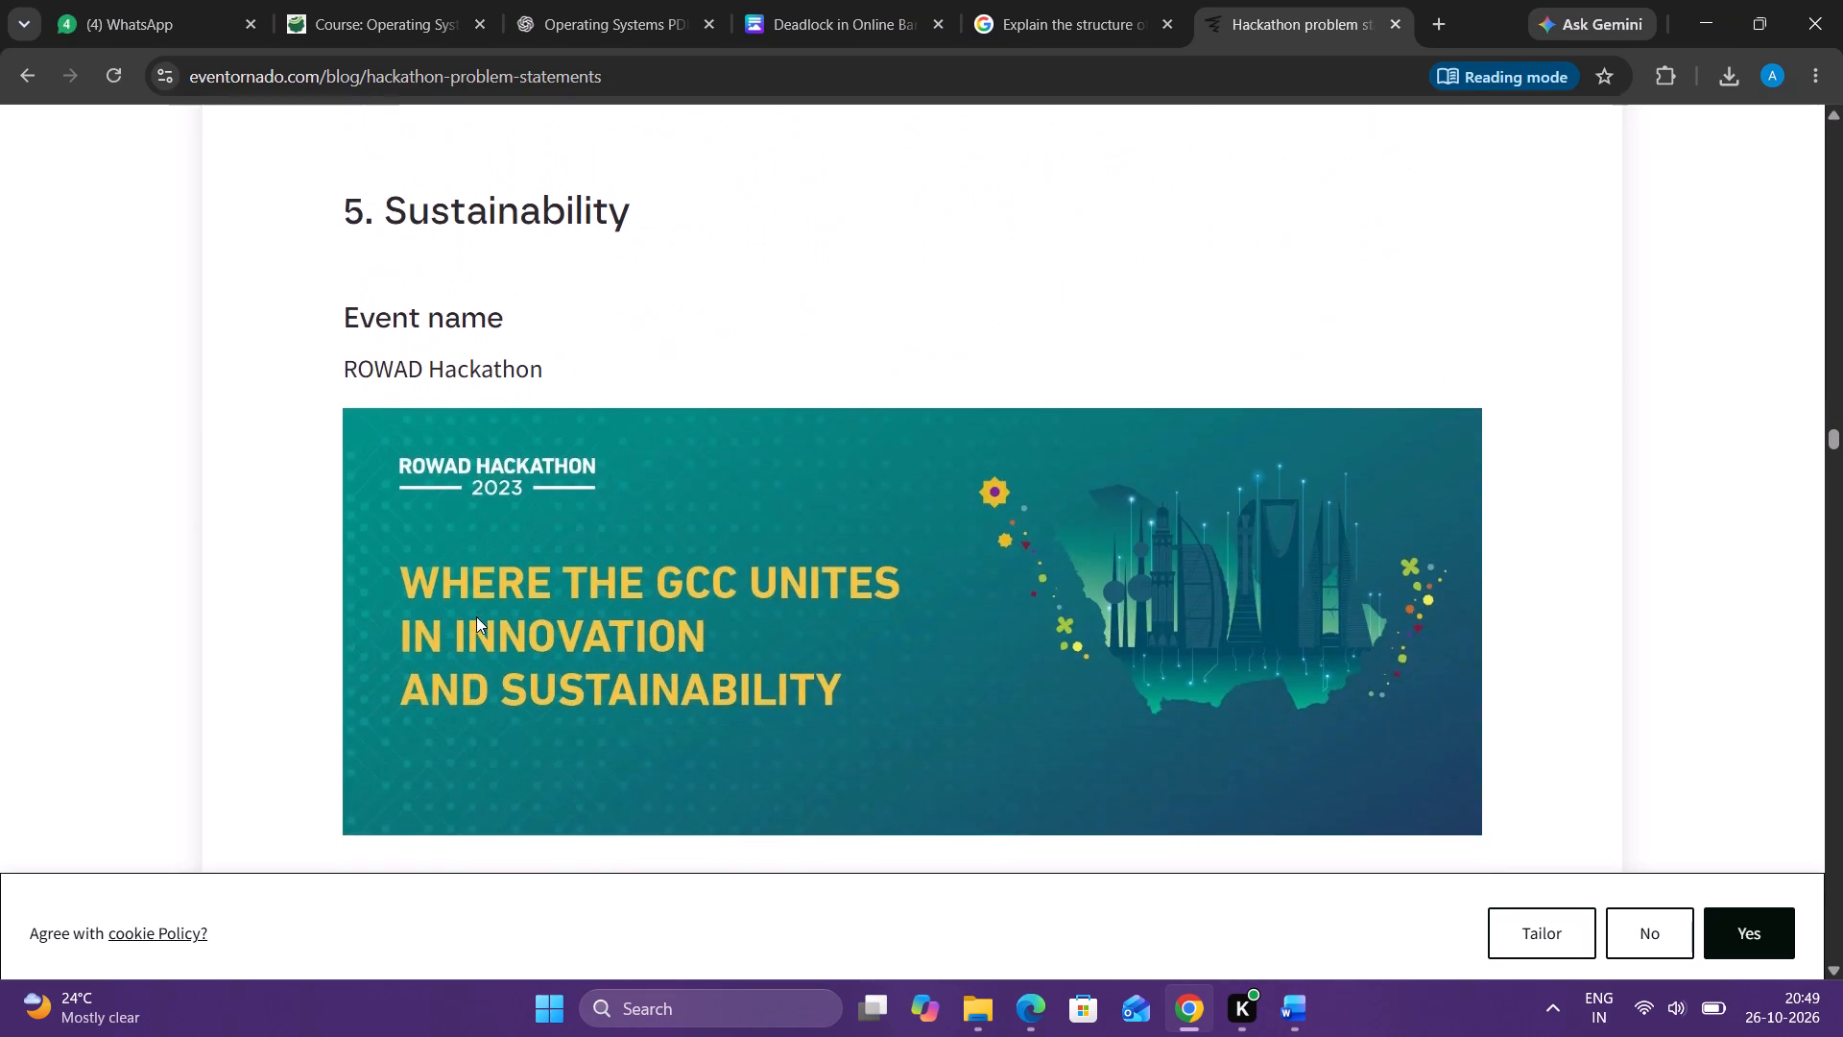
Read the ROWAD Hackathon's Sustainability problem statements and skim the Bitcoin challenges for Africa that follow.
{"action": "scroll", "coordinate": [476, 616], "scroll_direction": "down", "scroll_amount": 5}
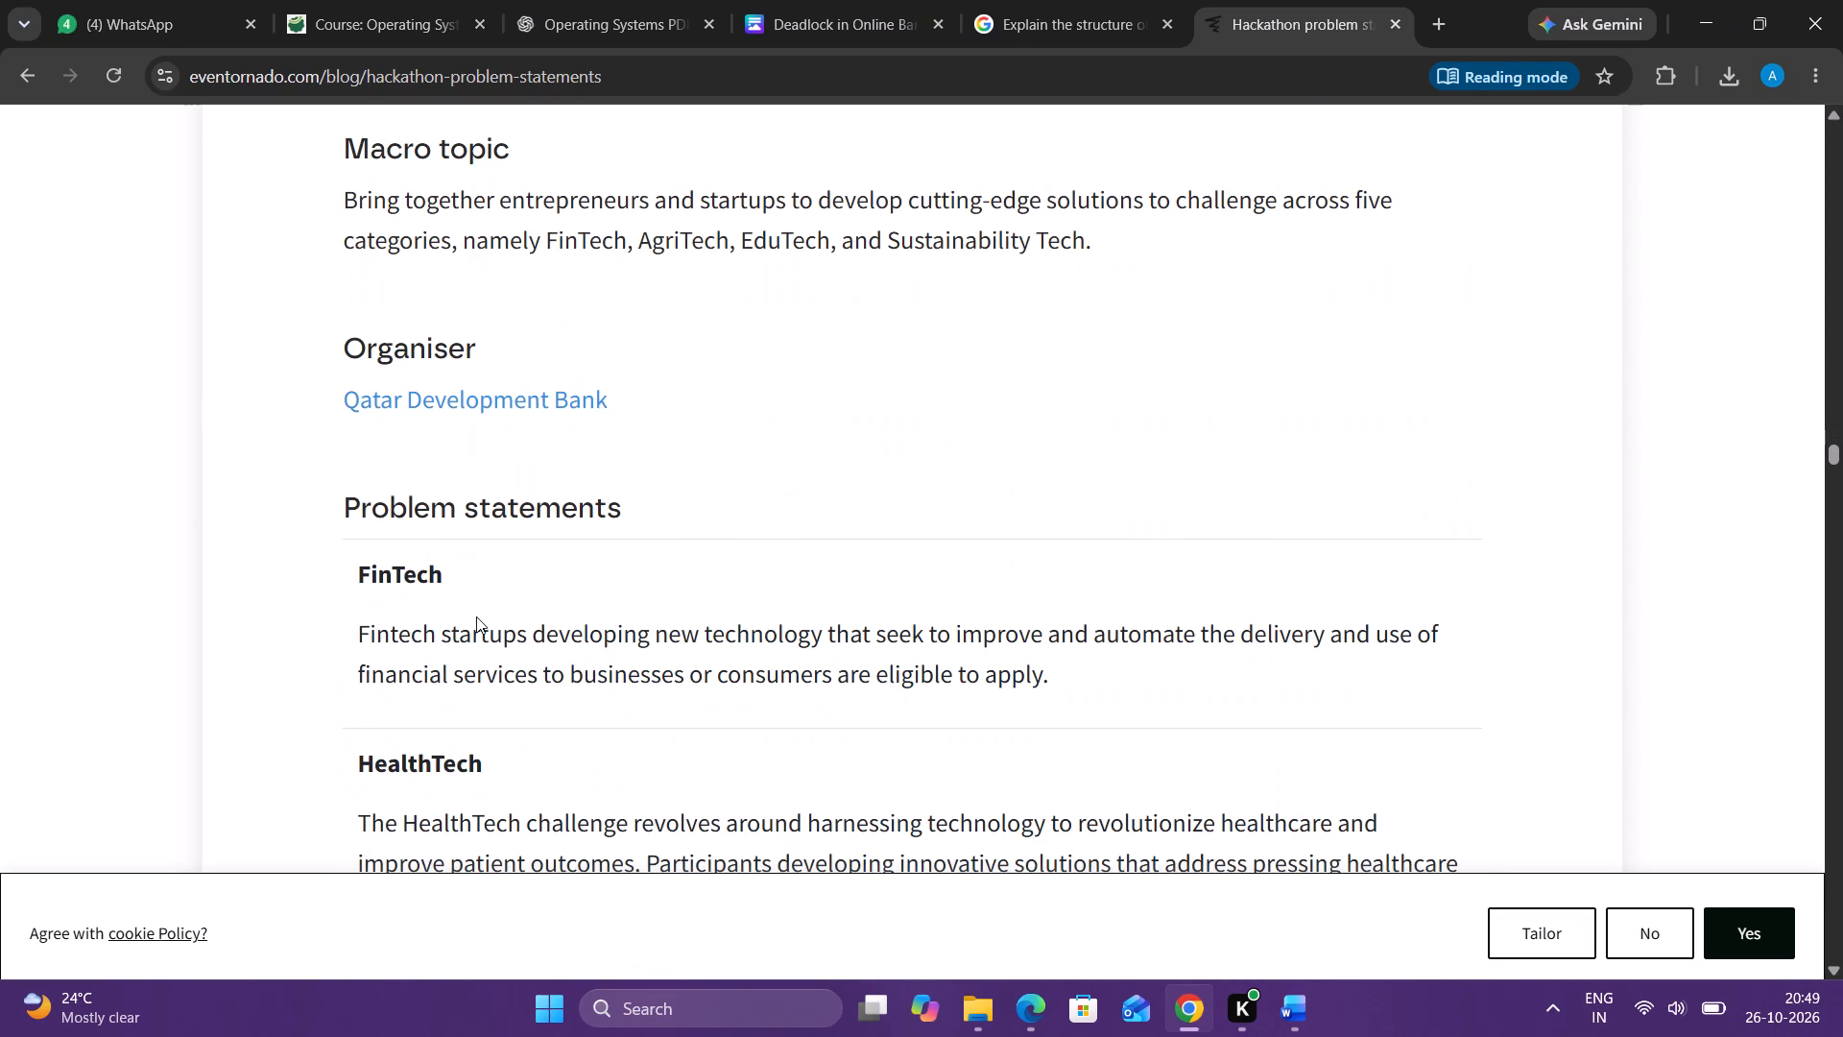
{"action": "scroll", "coordinate": [476, 616], "scroll_direction": "down", "scroll_amount": 1}
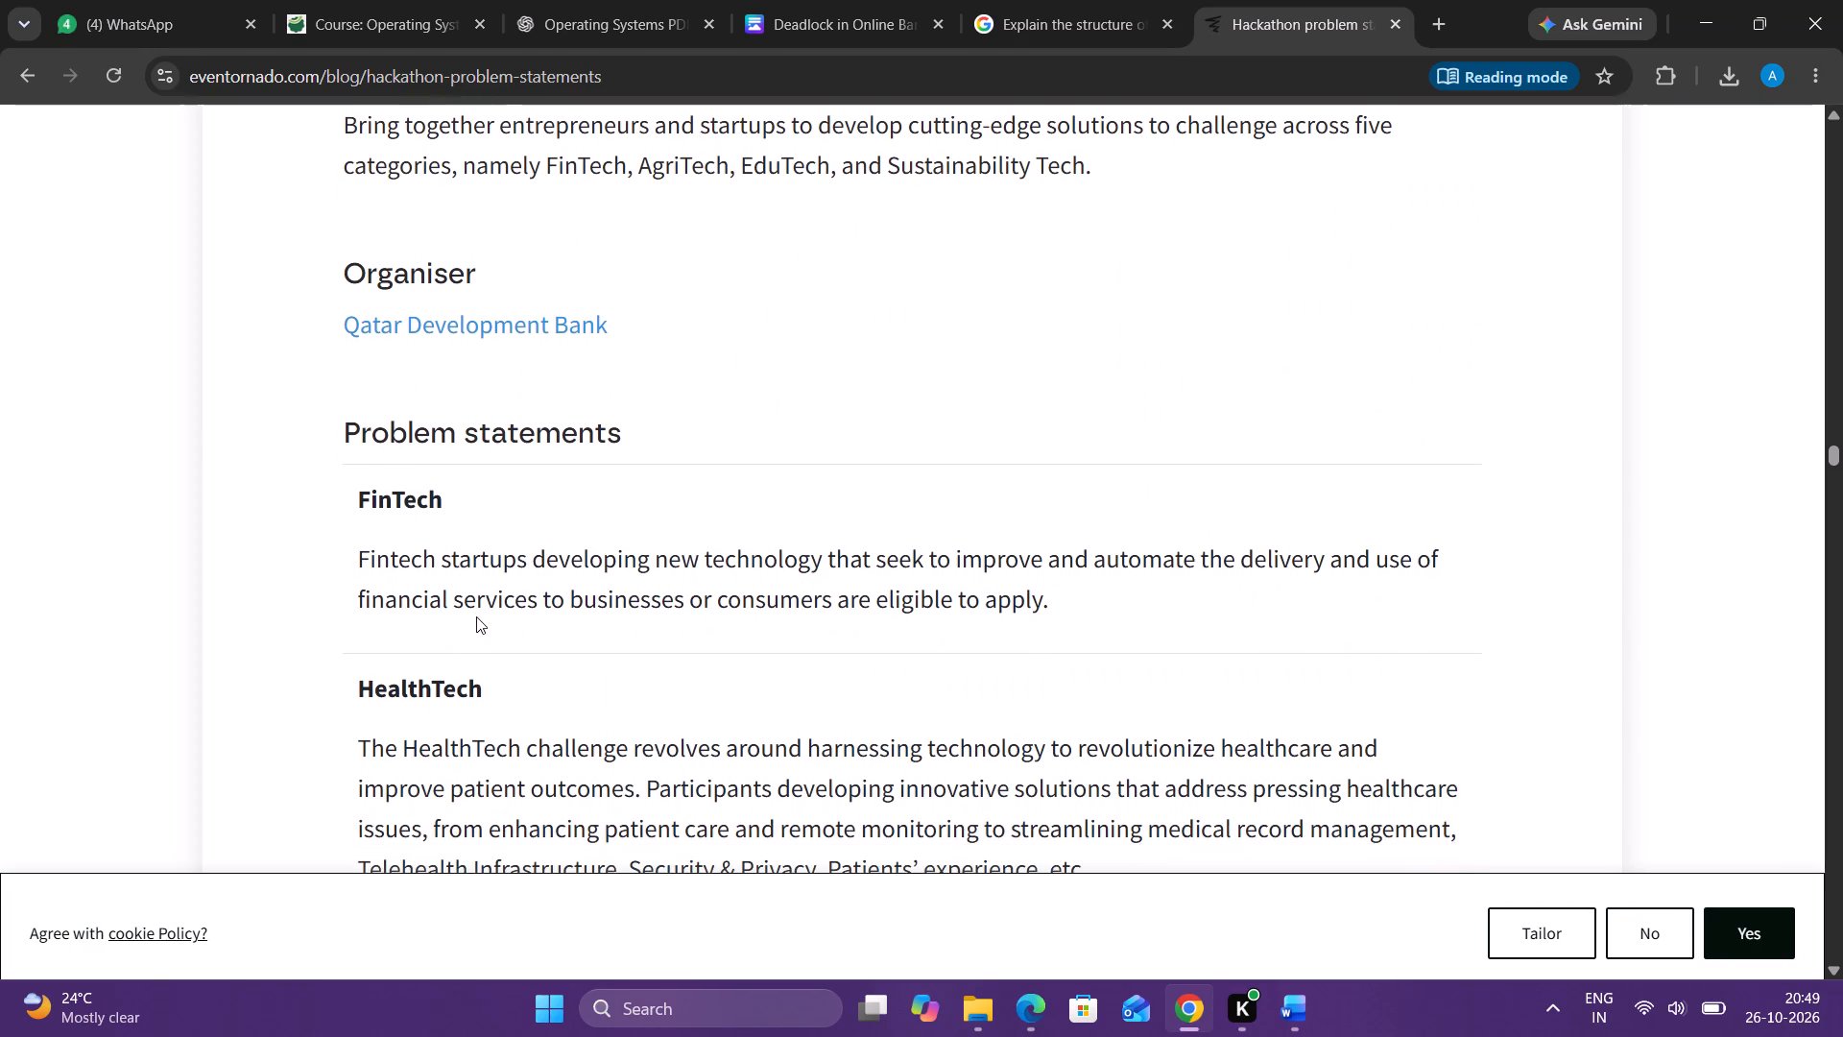
{"action": "scroll", "coordinate": [476, 616], "scroll_direction": "down", "scroll_amount": 1}
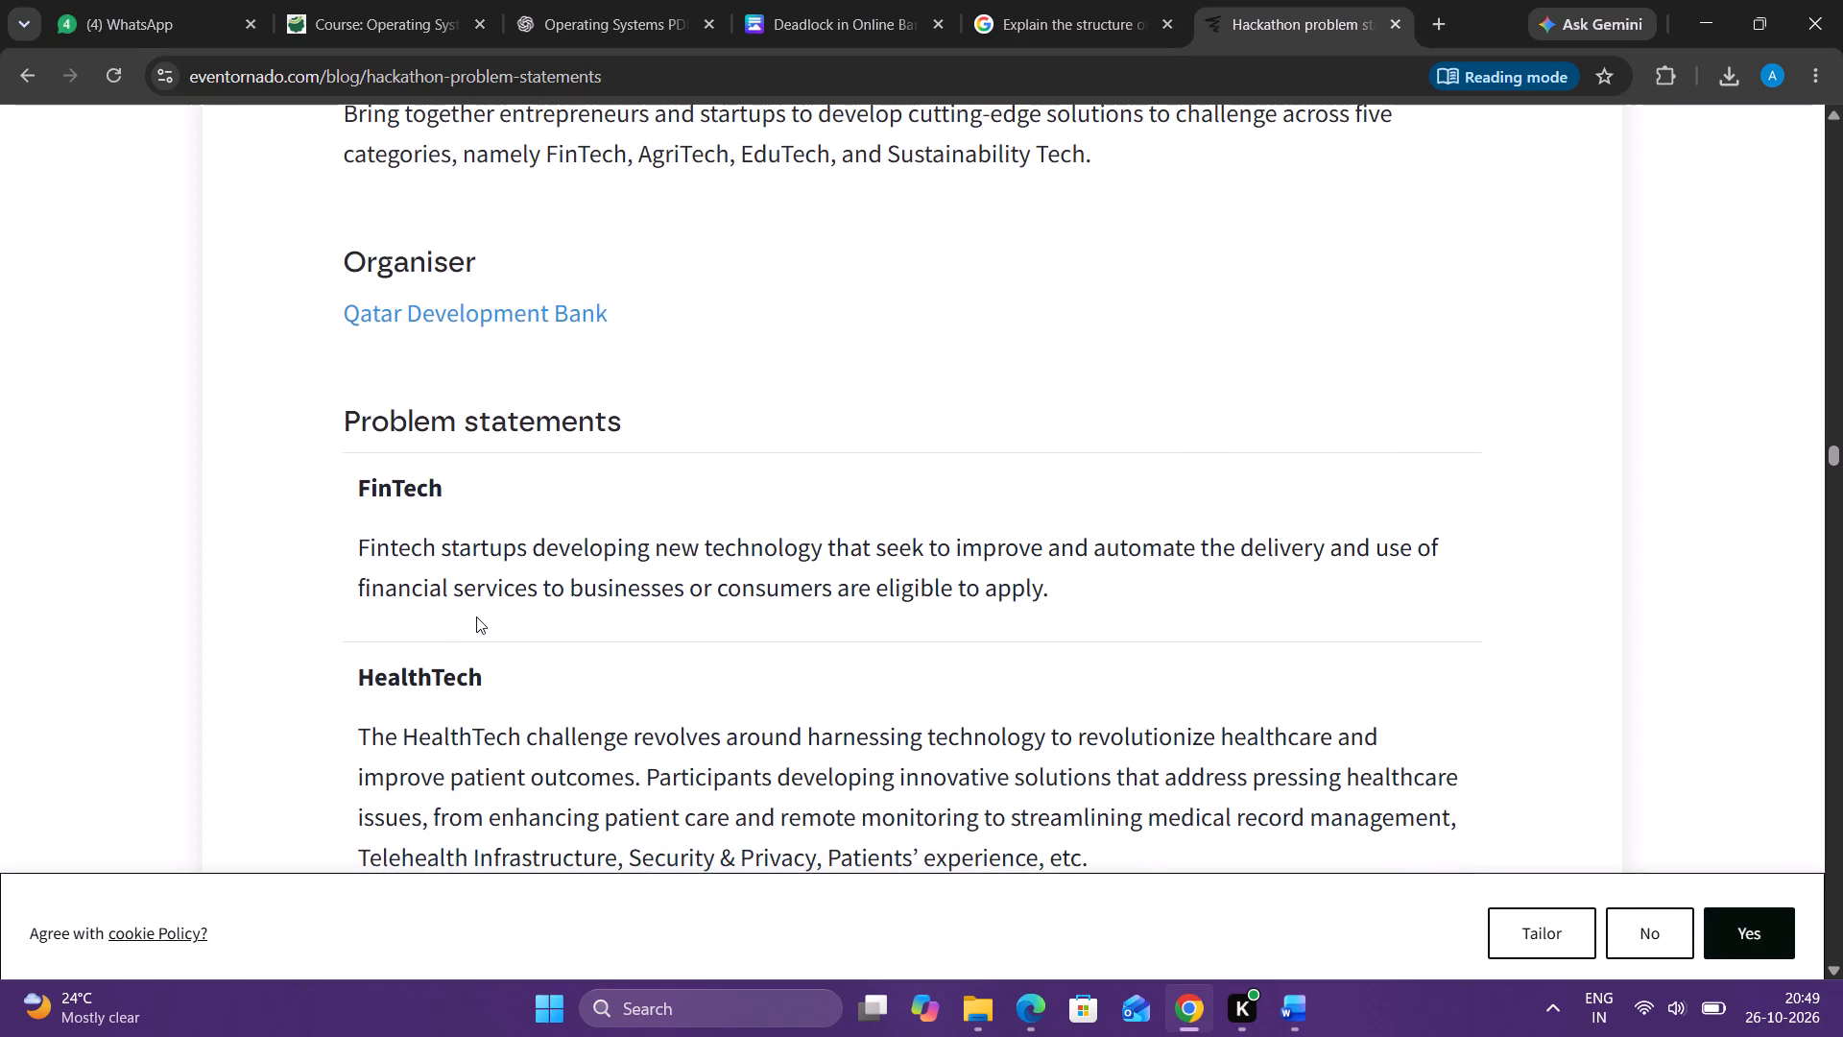
{"action": "scroll", "coordinate": [476, 616], "scroll_direction": "down", "scroll_amount": 3}
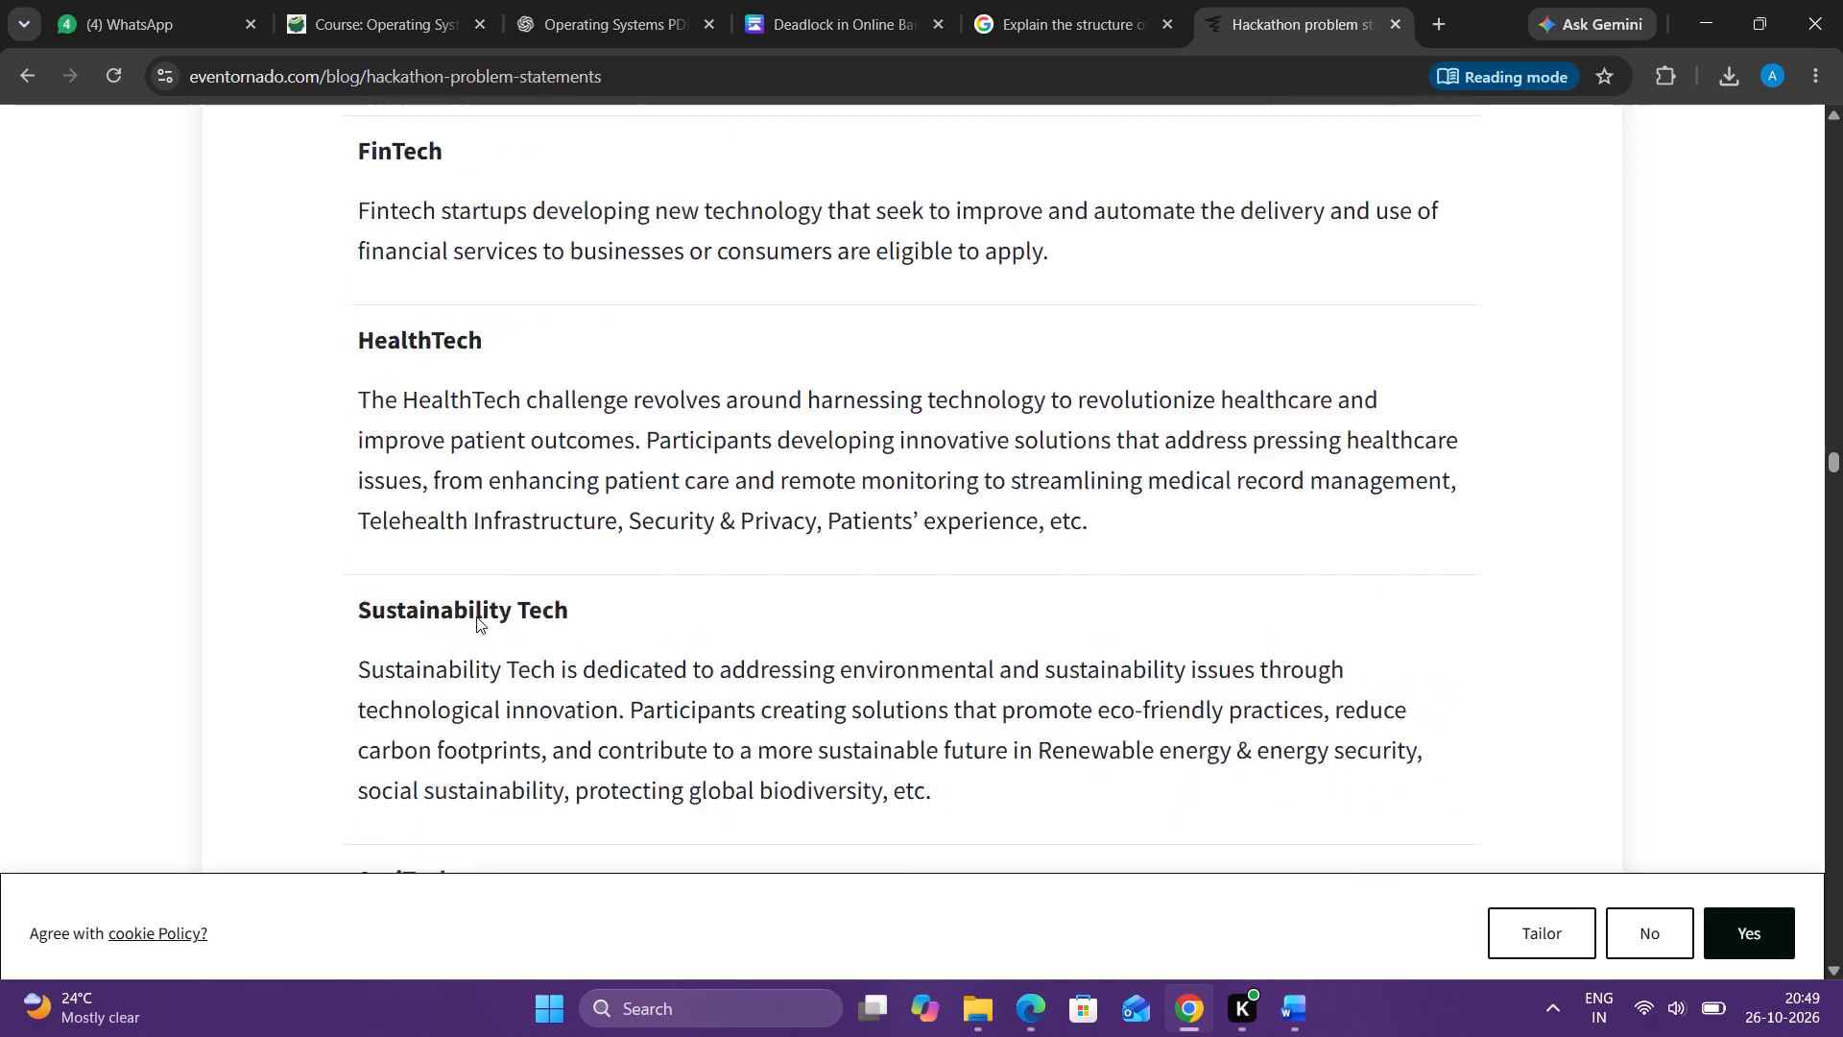
{"action": "scroll", "coordinate": [476, 616], "scroll_direction": "down", "scroll_amount": 12}
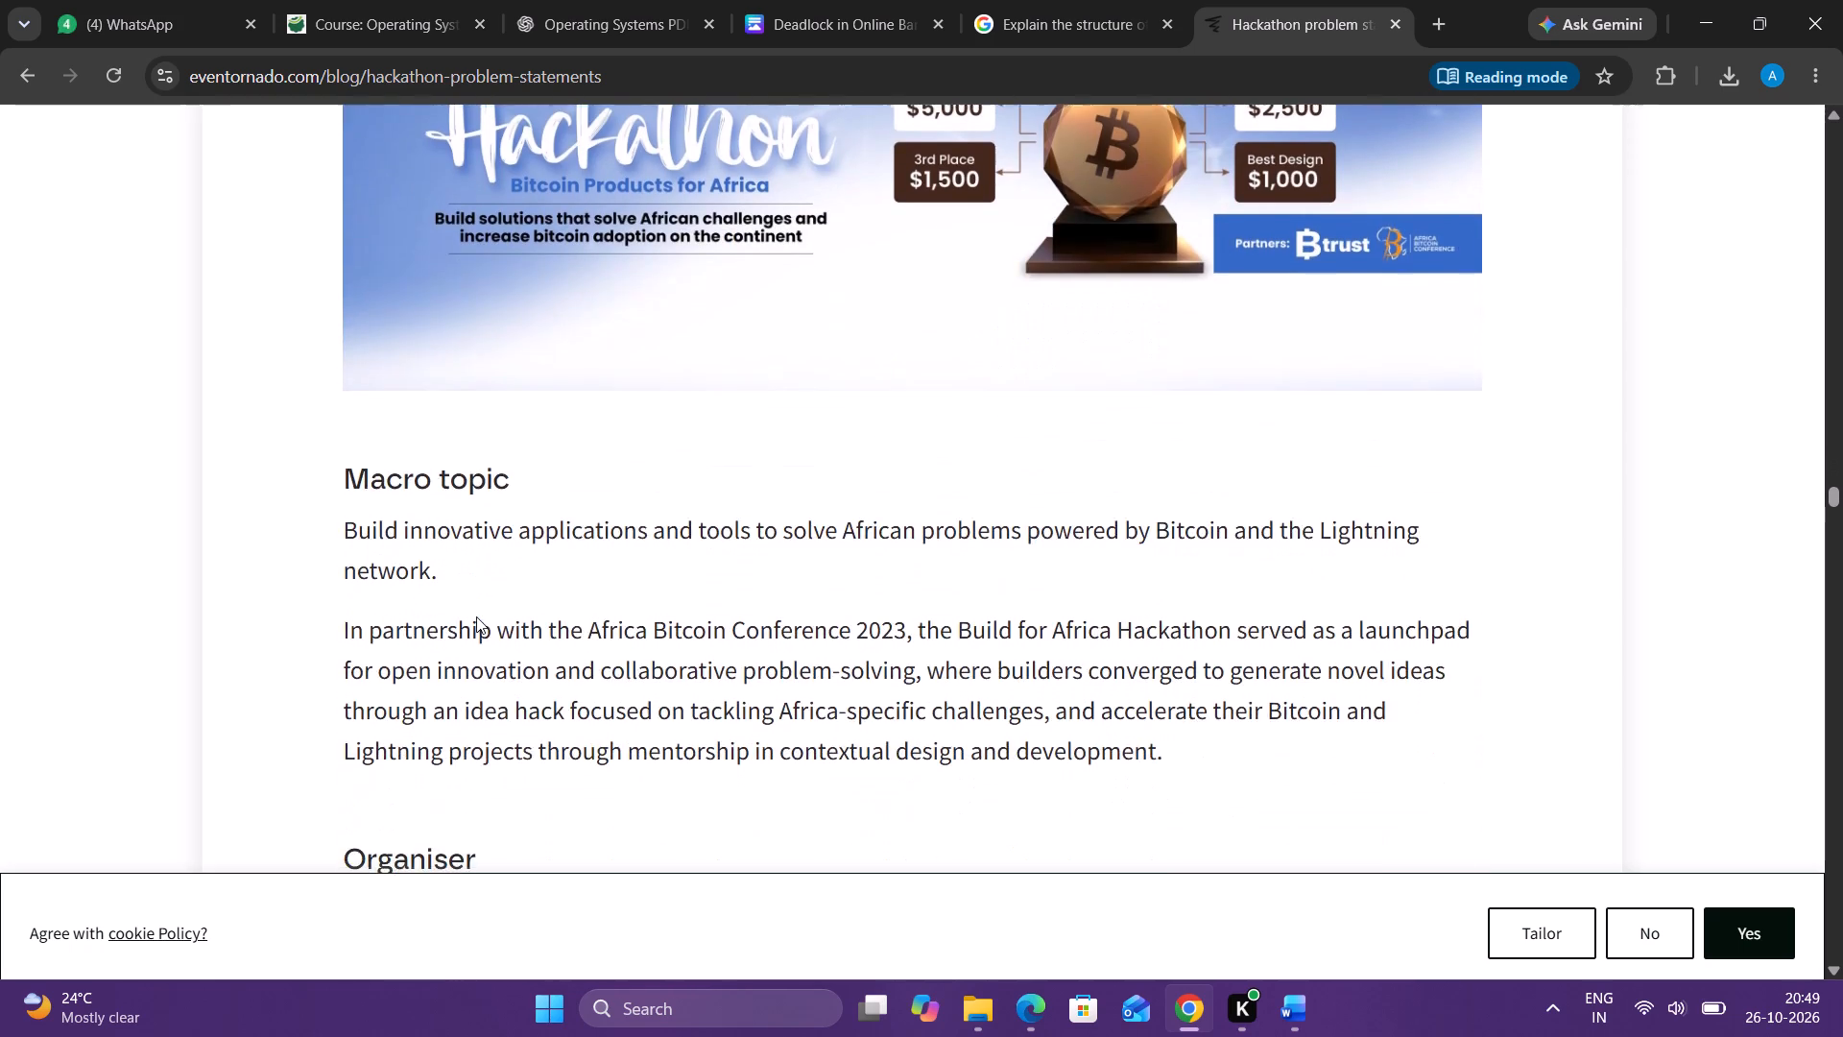
{"action": "scroll", "coordinate": [476, 616], "scroll_direction": "down", "scroll_amount": 8}
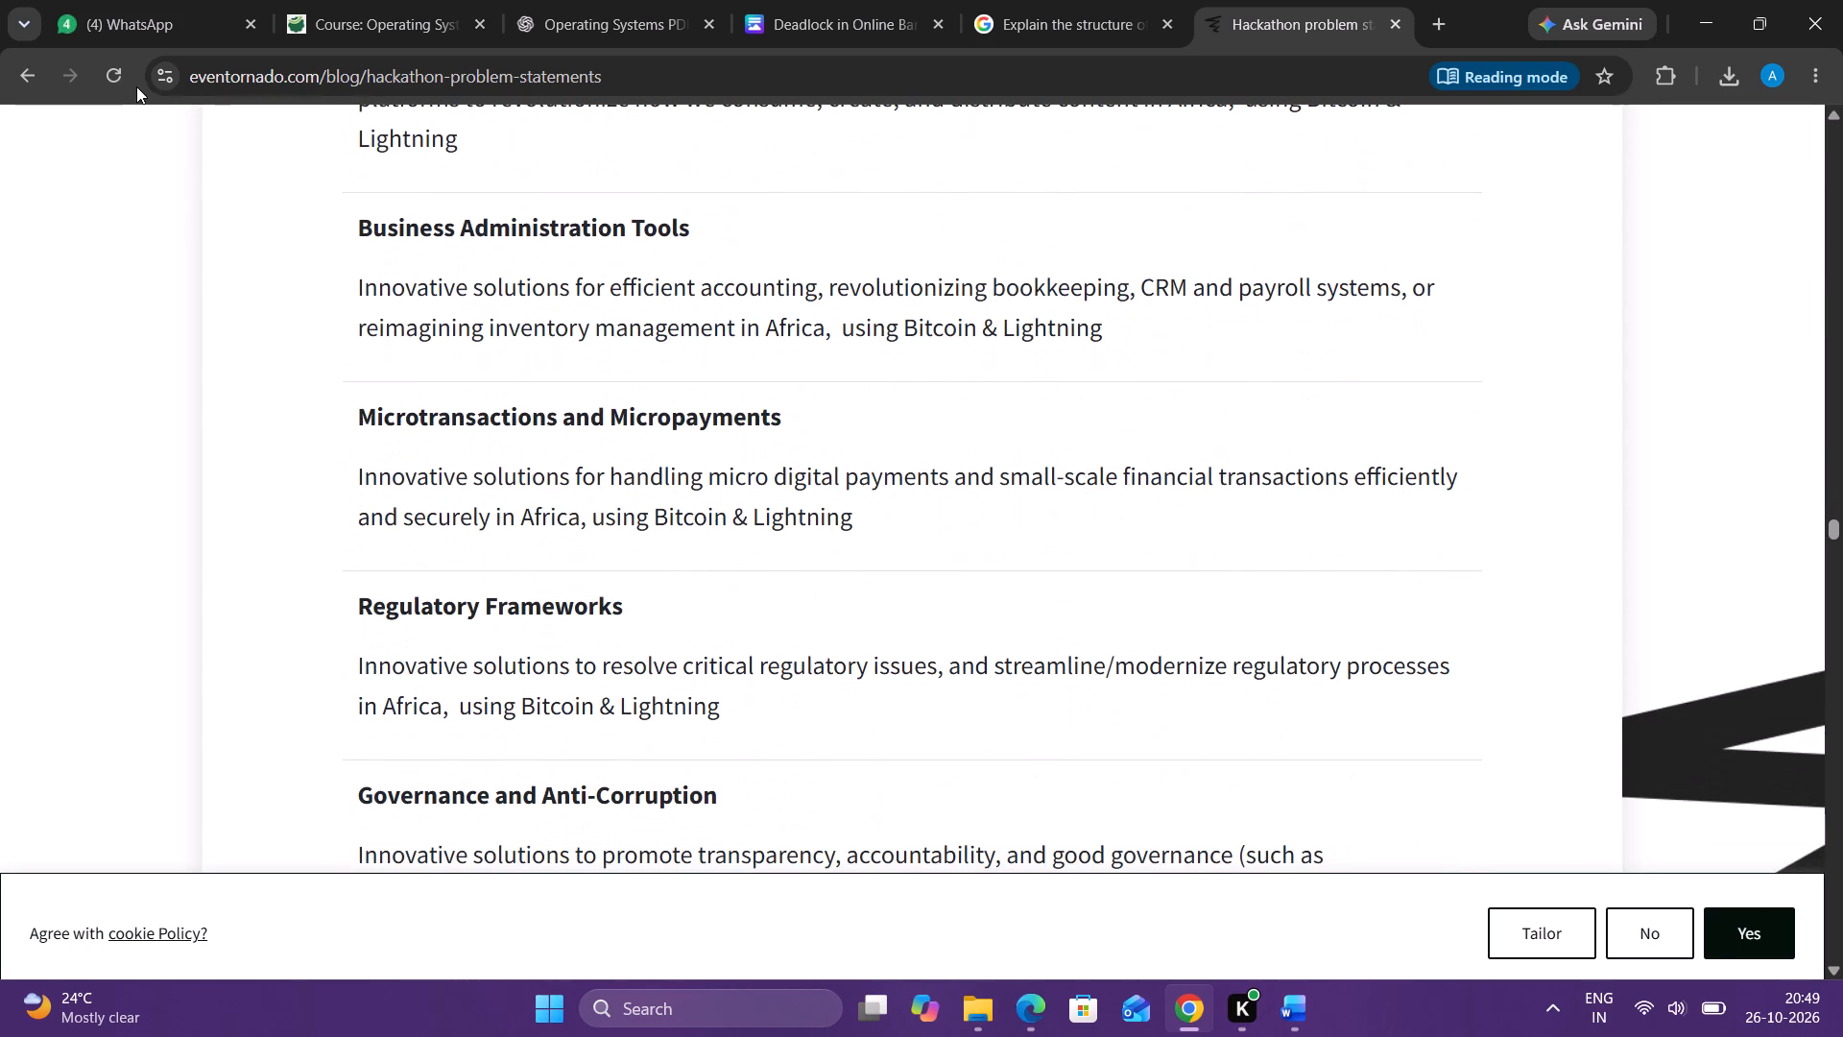
Return to the hackathon search results and skim the full AI Overview's example problem statements.
{"action": "left_click", "coordinate": [6, 80]}
{"action": "scroll", "coordinate": [518, 482], "scroll_direction": "down", "scroll_amount": 4}
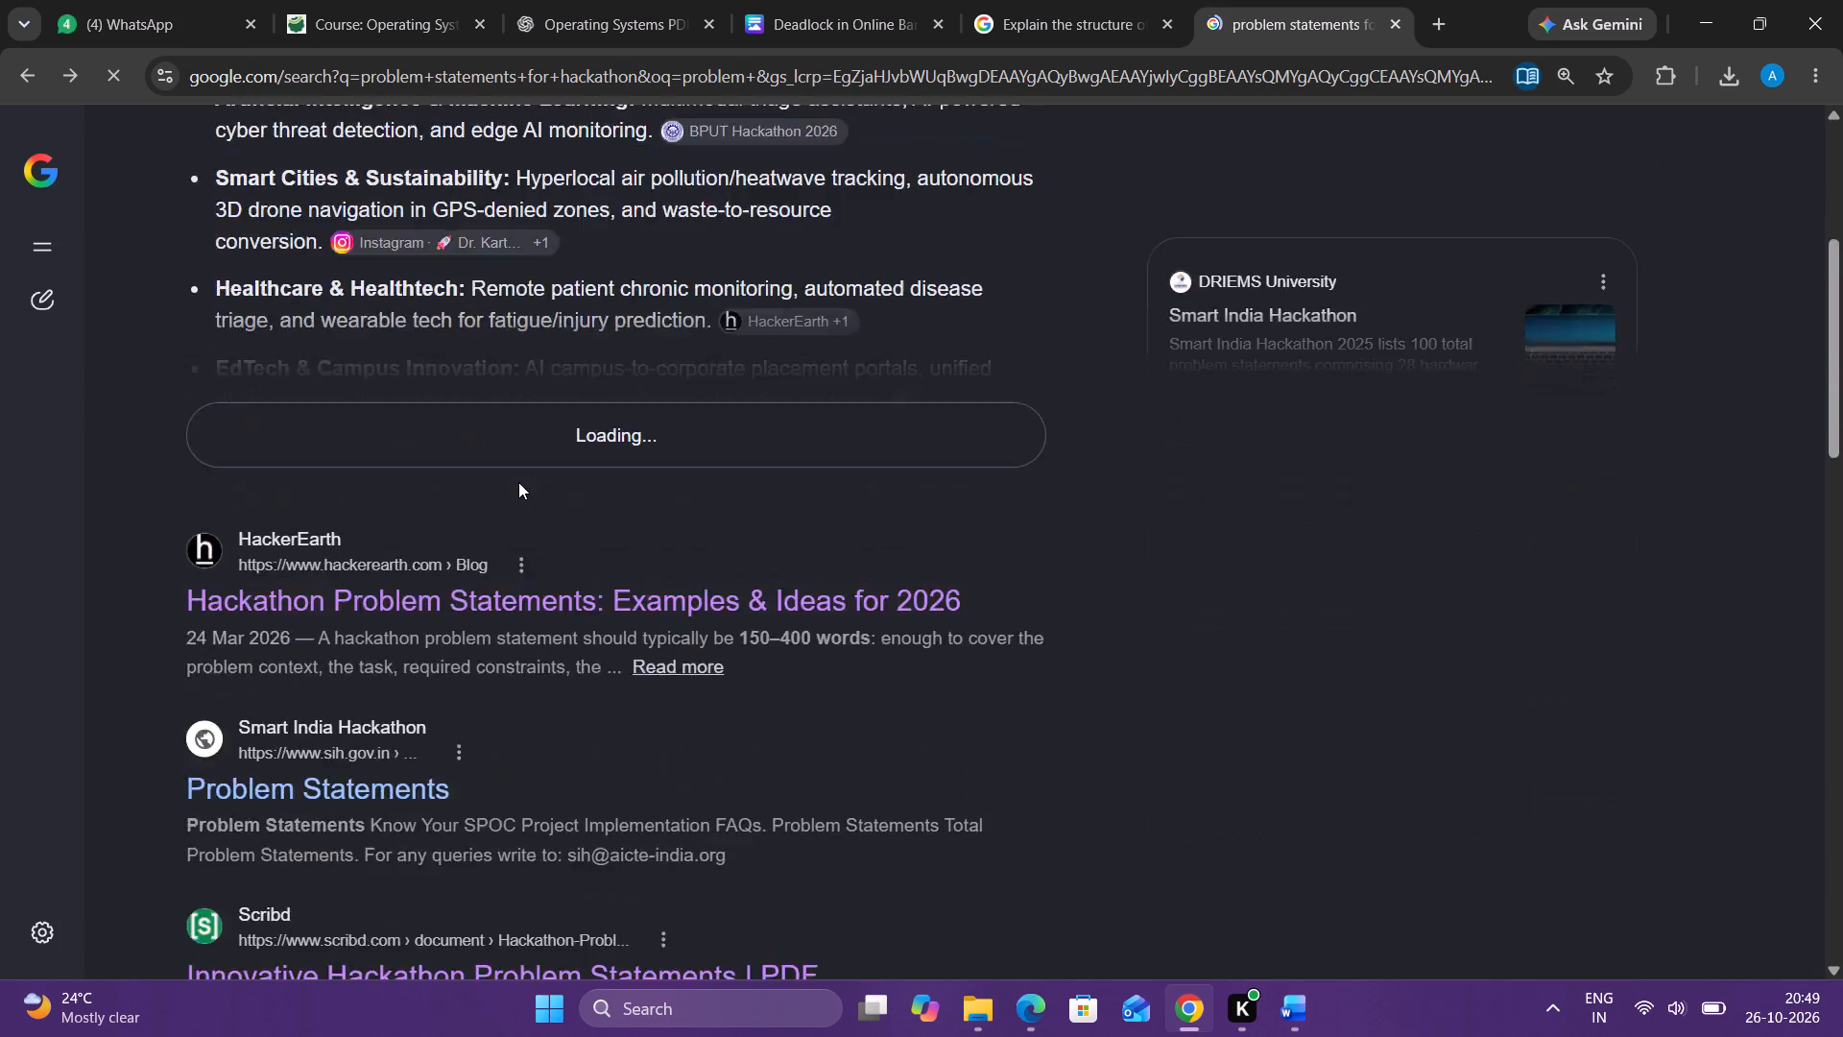
{"action": "scroll", "coordinate": [518, 482], "scroll_direction": "down", "scroll_amount": 3}
{"action": "scroll", "coordinate": [518, 482], "scroll_direction": "up", "scroll_amount": 10}
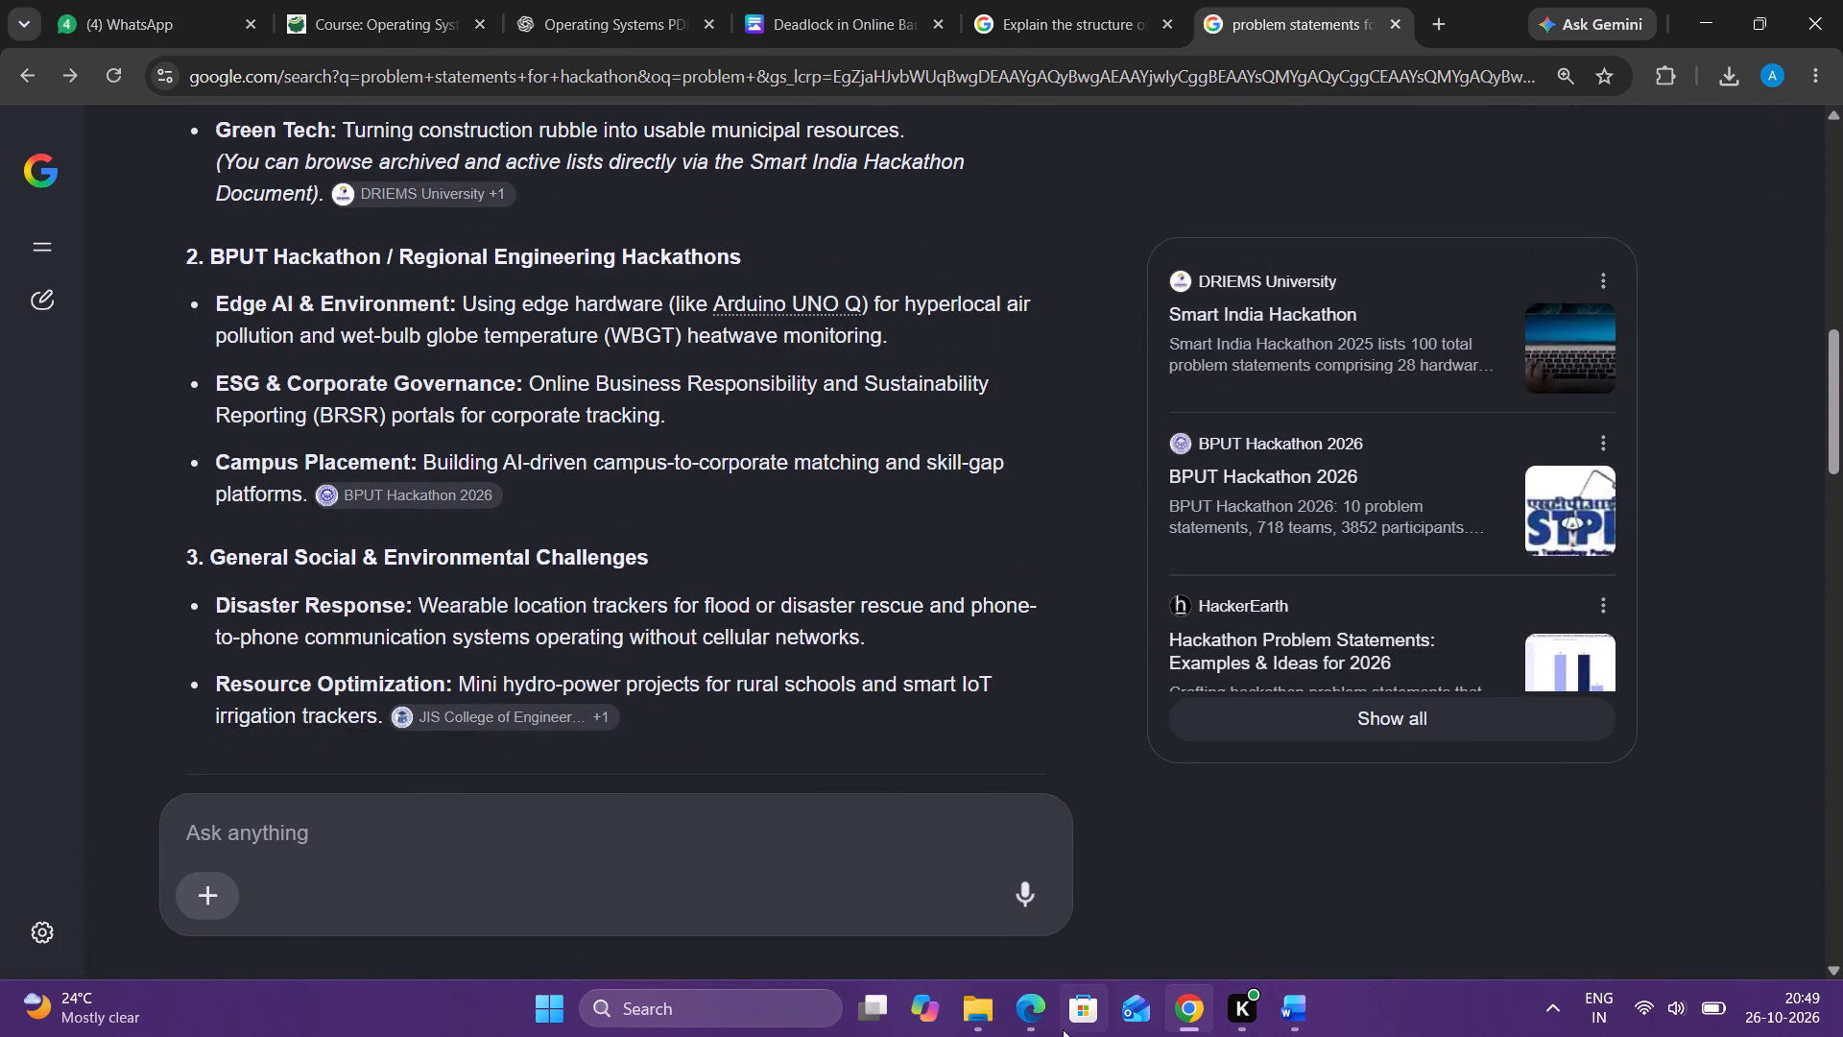
Switch to the Deadlock in Online Banking PDF in Edge and view sections 3 and 4.
{"action": "left_click", "coordinate": [1046, 1029]}
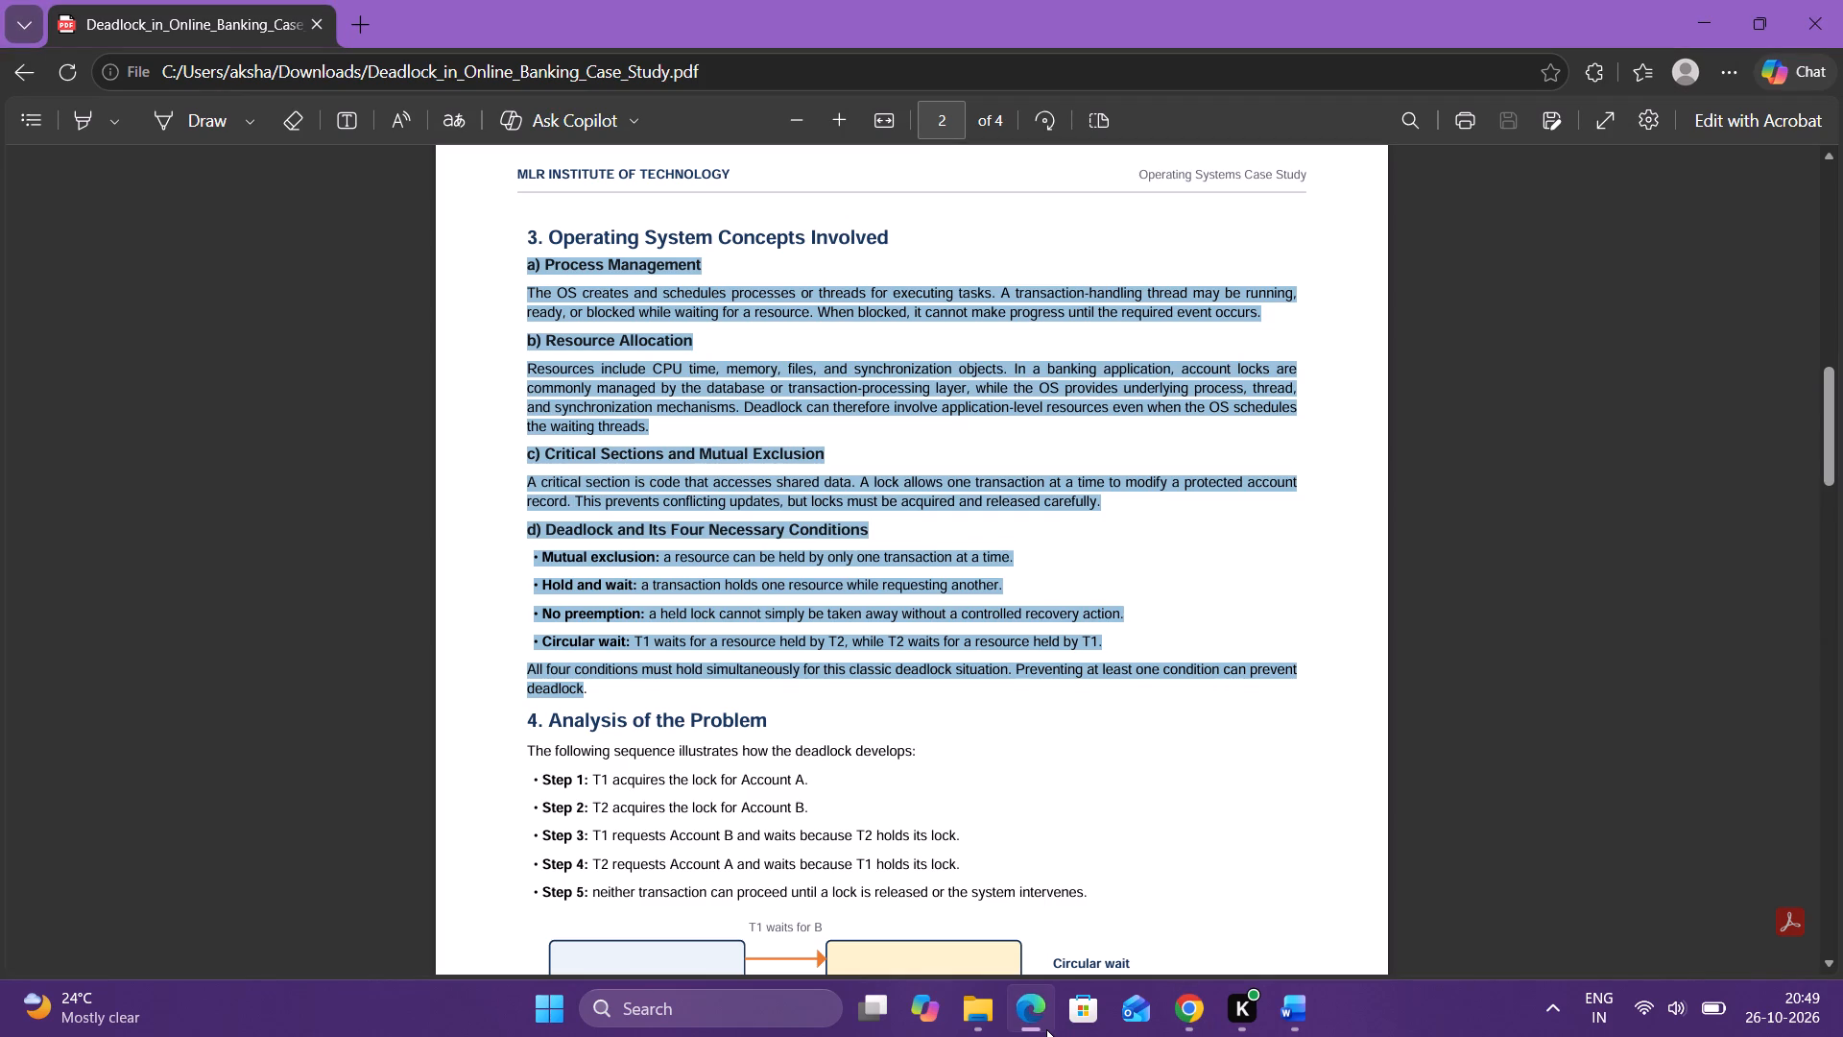
{"action": "scroll", "coordinate": [1046, 1029], "scroll_direction": "down", "scroll_amount": 2}
Switch to the CaseStudyExample document in Word and review sections 2 and 3 up to the Proposed Solution heading.
{"action": "key", "text": "alt+Tab"}
{"action": "key", "text": "alt+Tab"}
{"action": "key", "text": "alt+Tab"}
{"action": "key", "text": "alt+Tab"}
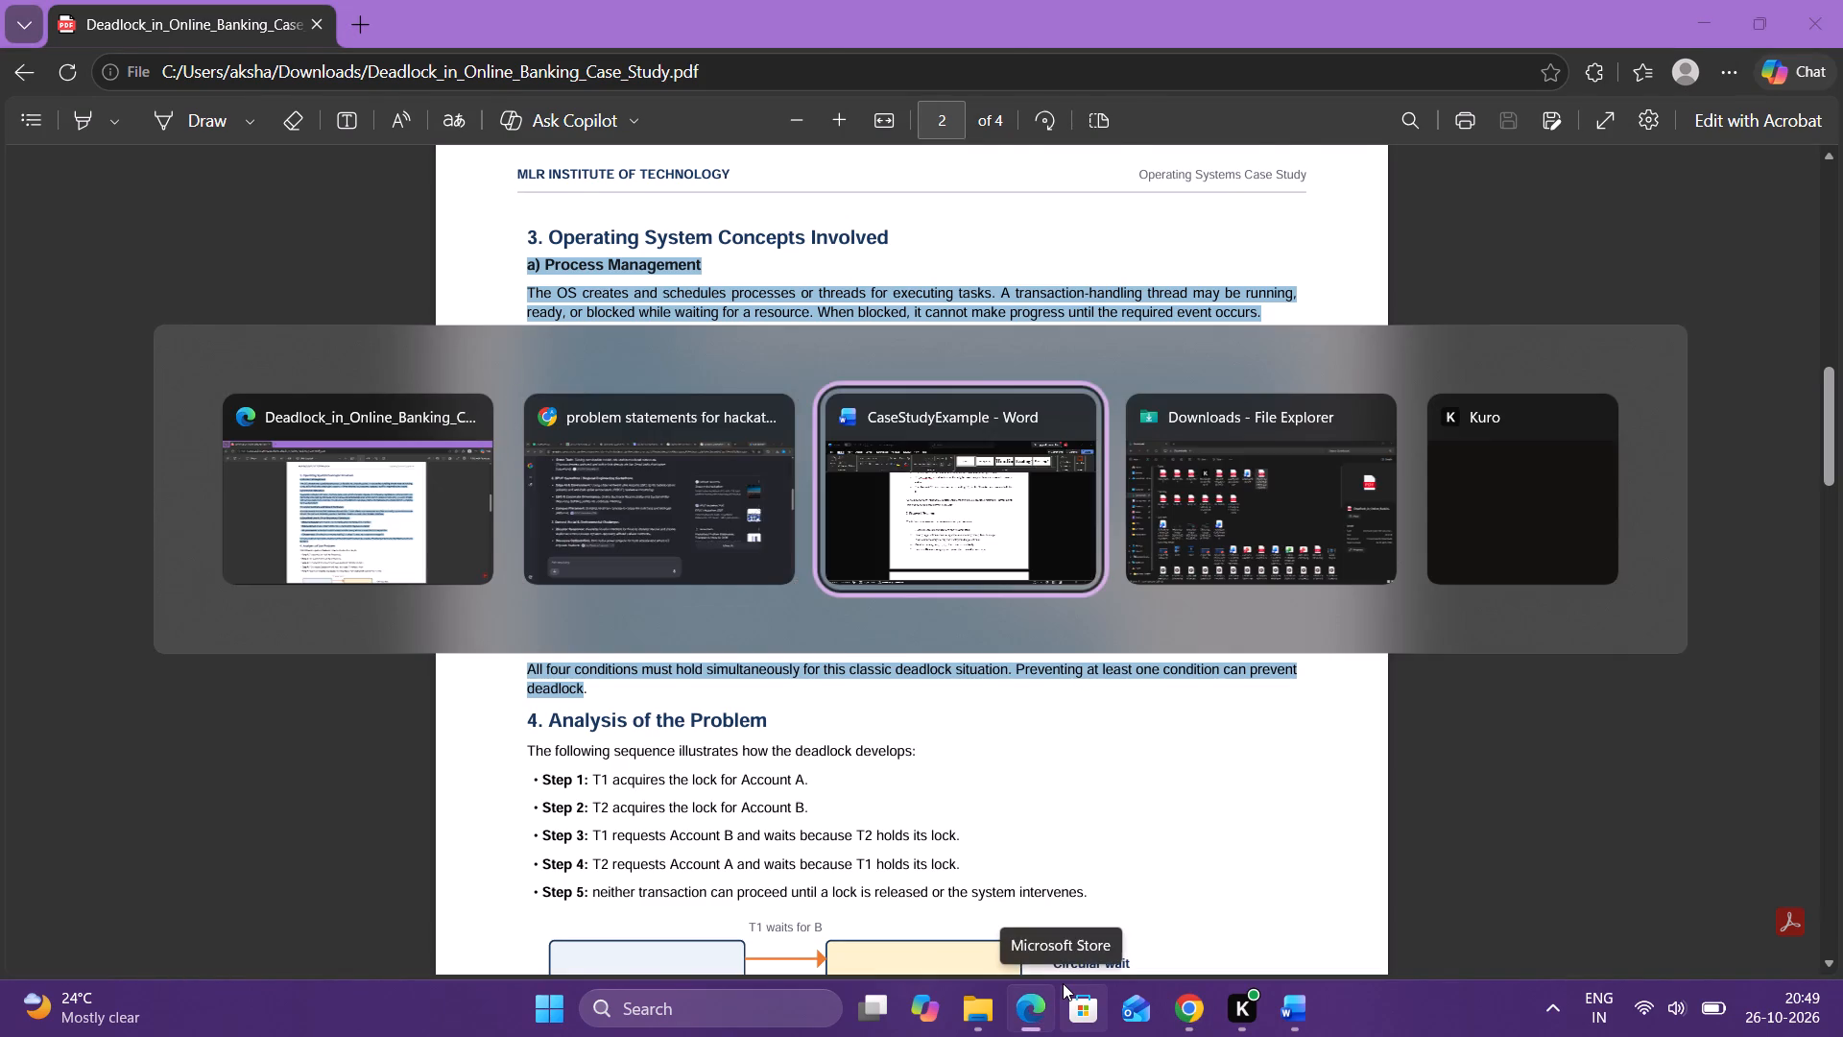
{"action": "scroll", "coordinate": [1072, 668], "scroll_direction": "up", "scroll_amount": 3}
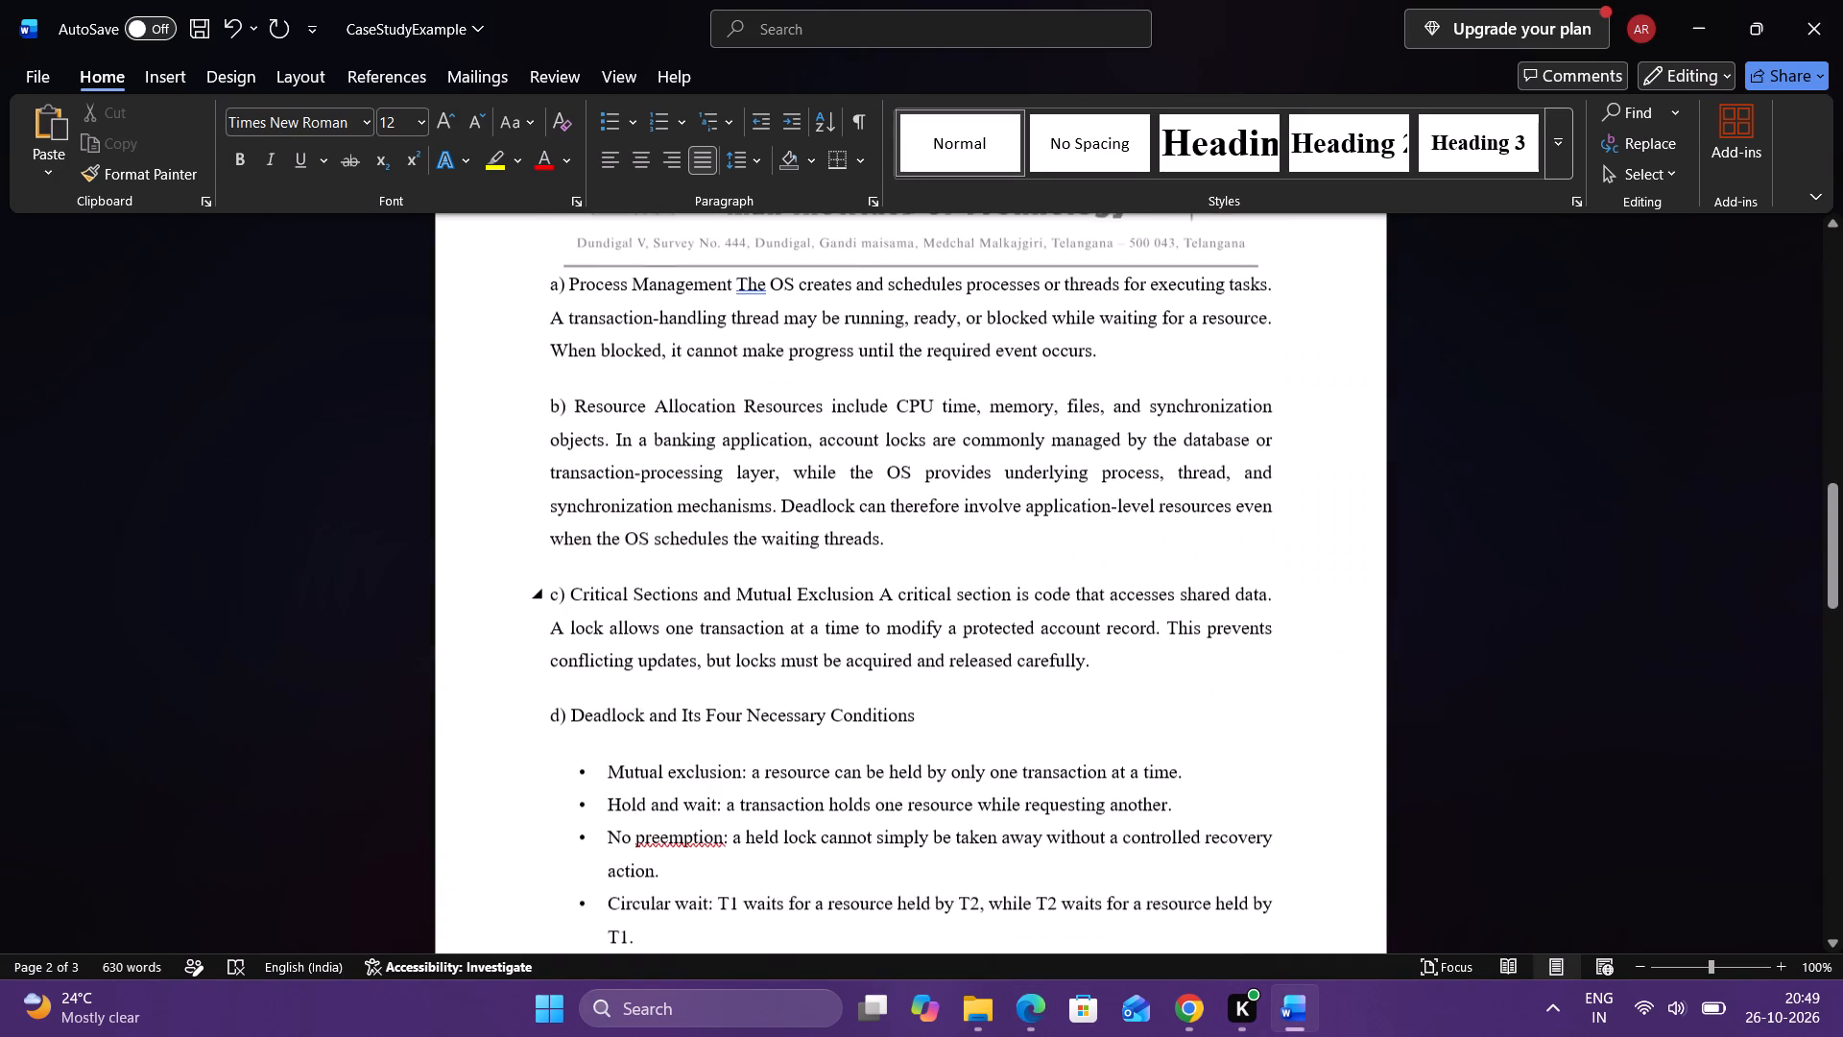
{"action": "scroll", "coordinate": [1072, 668], "scroll_direction": "up", "scroll_amount": 2}
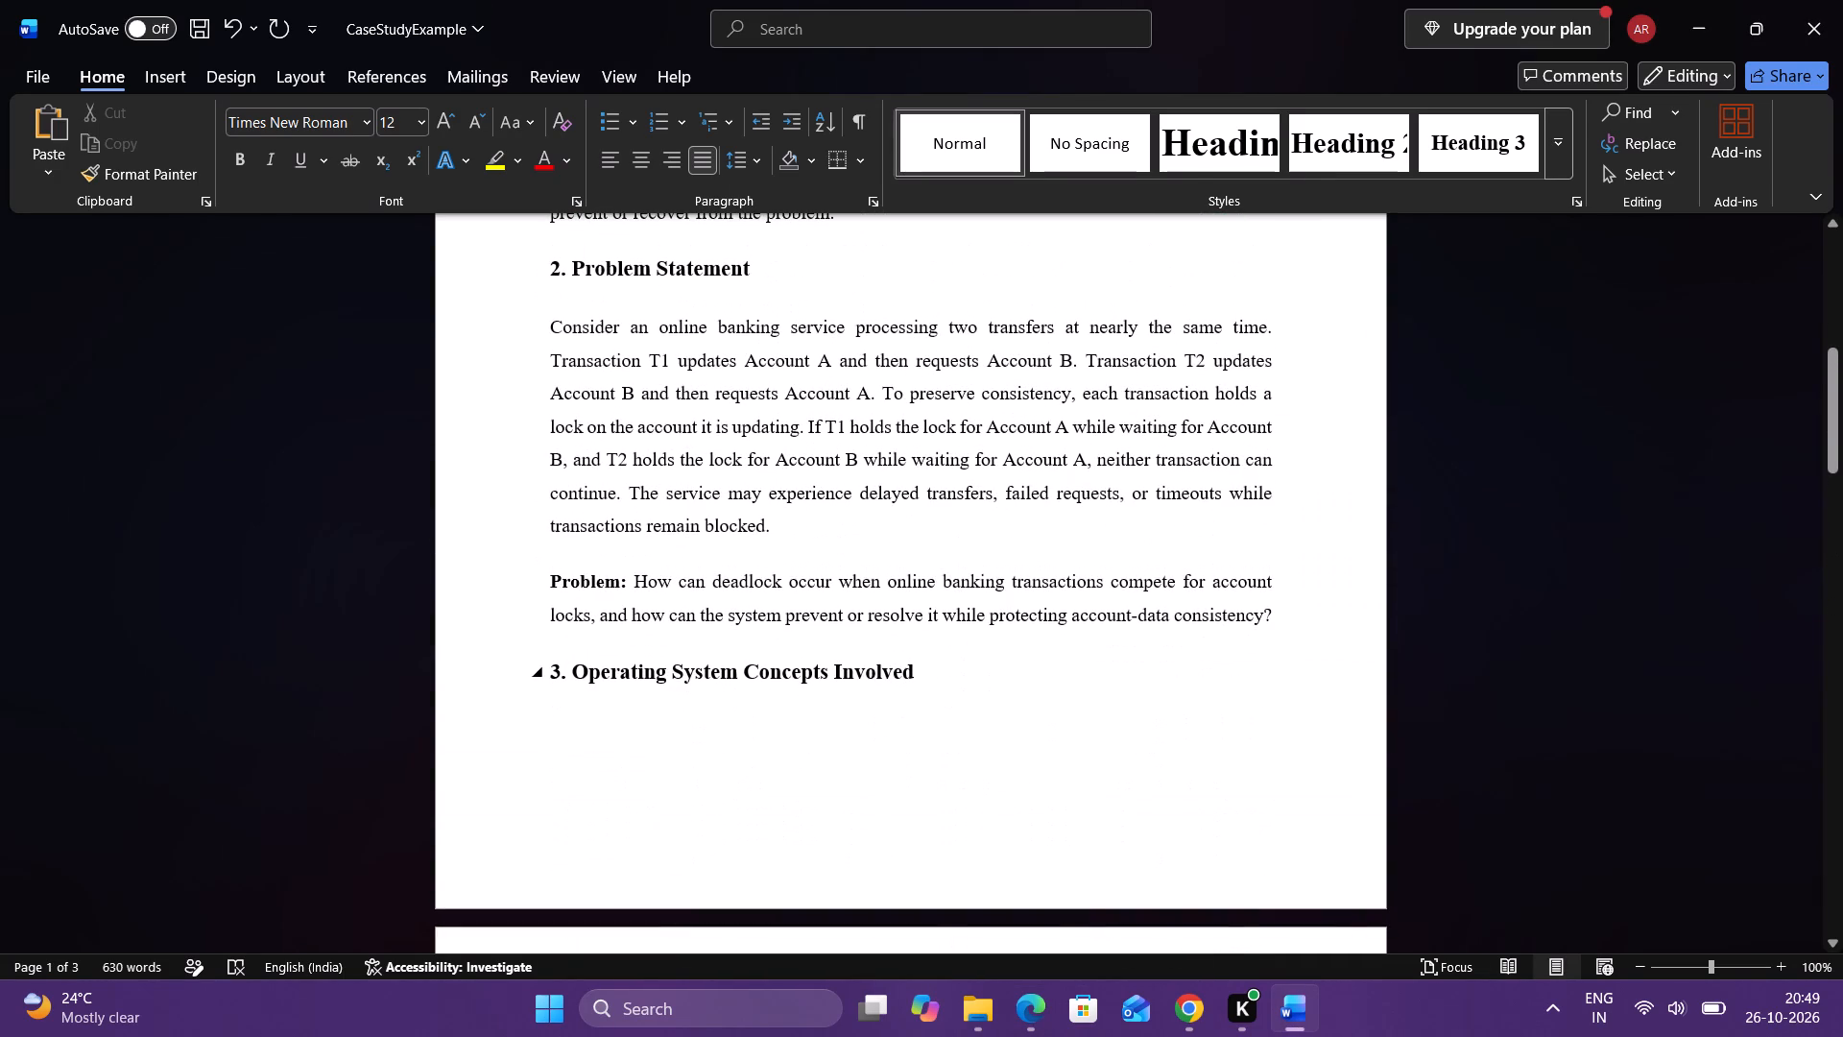
{"action": "scroll", "coordinate": [1072, 668], "scroll_direction": "down", "scroll_amount": 4}
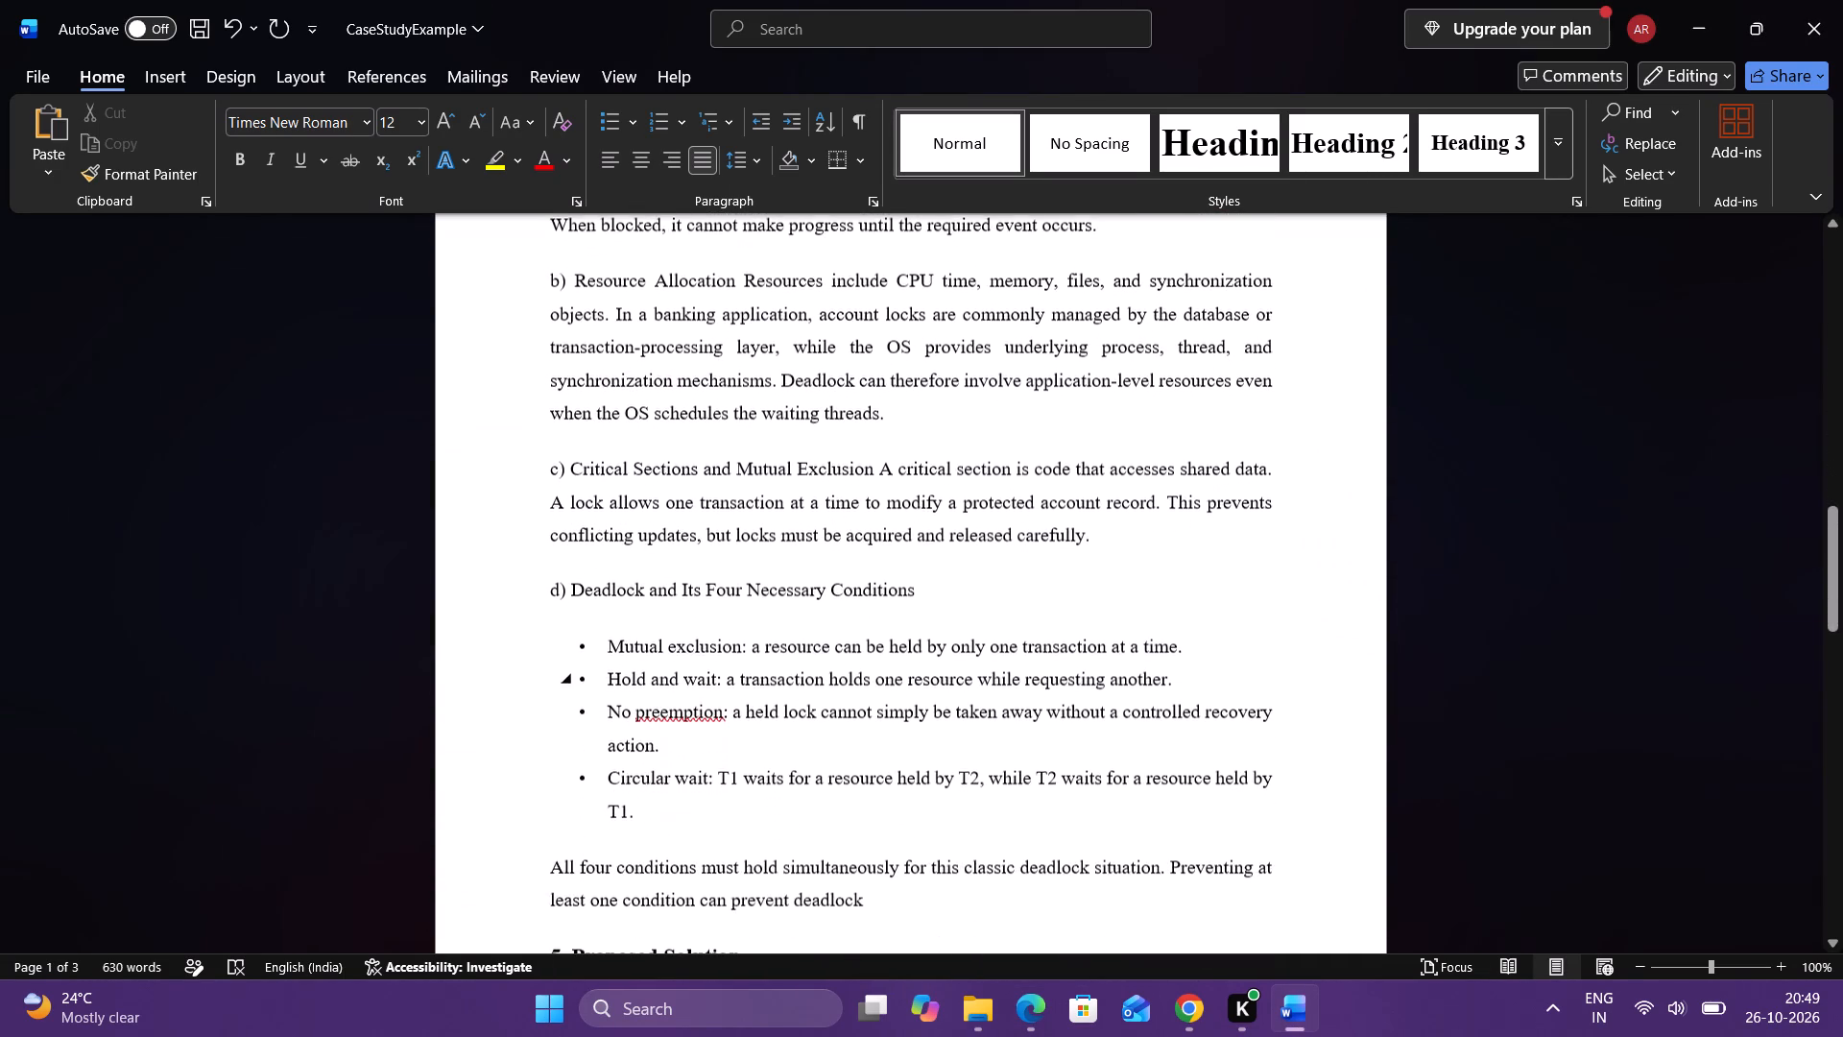
{"action": "scroll", "coordinate": [1072, 668], "scroll_direction": "down", "scroll_amount": 2}
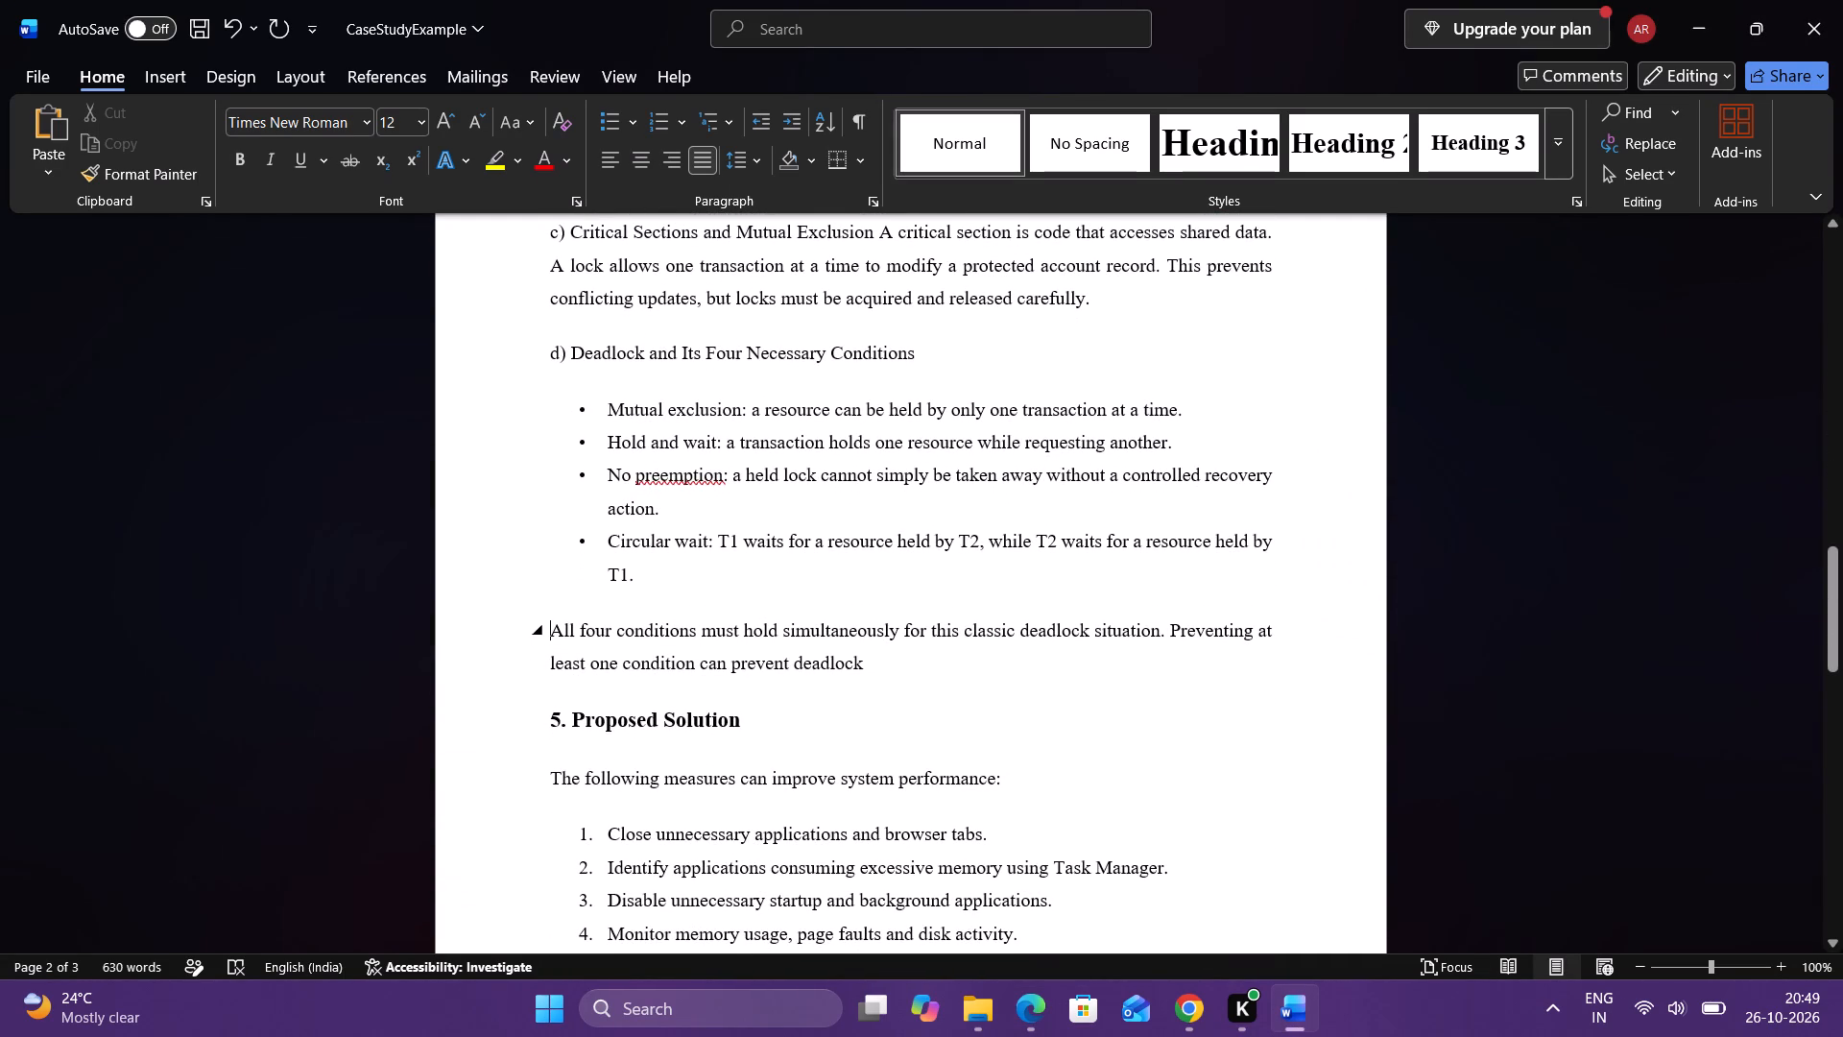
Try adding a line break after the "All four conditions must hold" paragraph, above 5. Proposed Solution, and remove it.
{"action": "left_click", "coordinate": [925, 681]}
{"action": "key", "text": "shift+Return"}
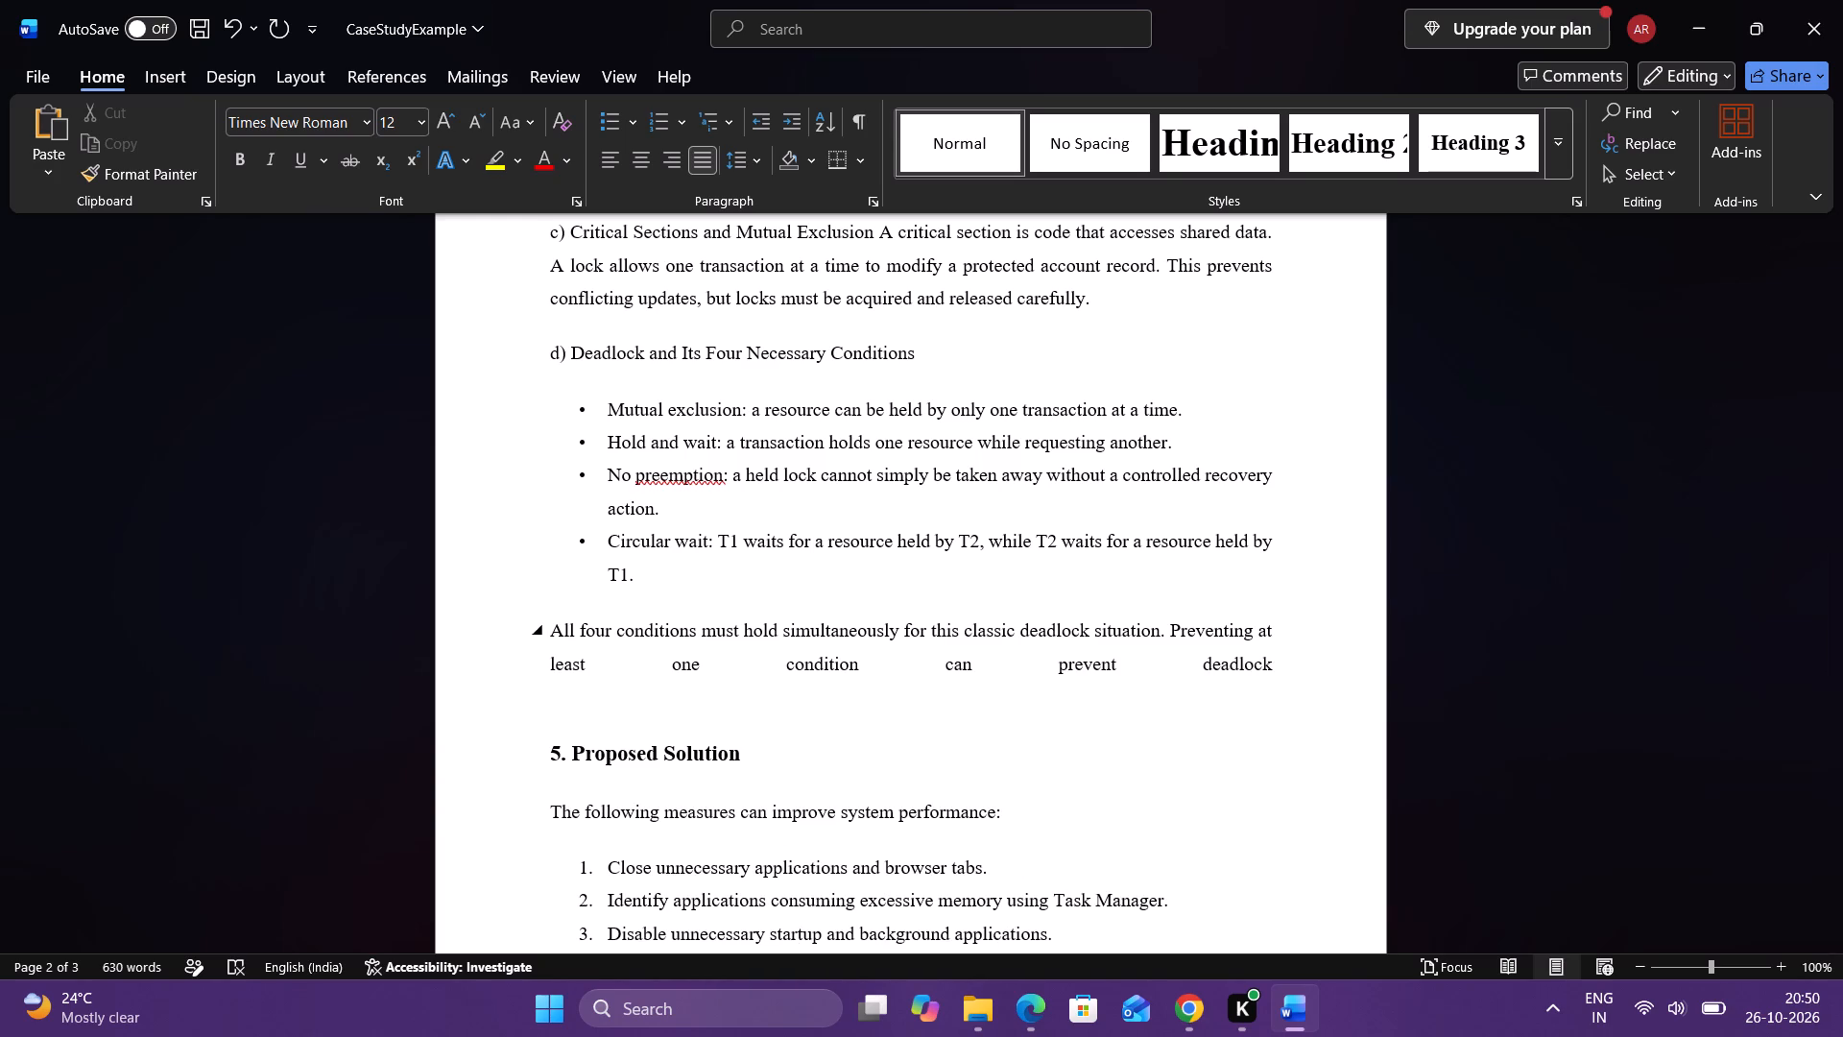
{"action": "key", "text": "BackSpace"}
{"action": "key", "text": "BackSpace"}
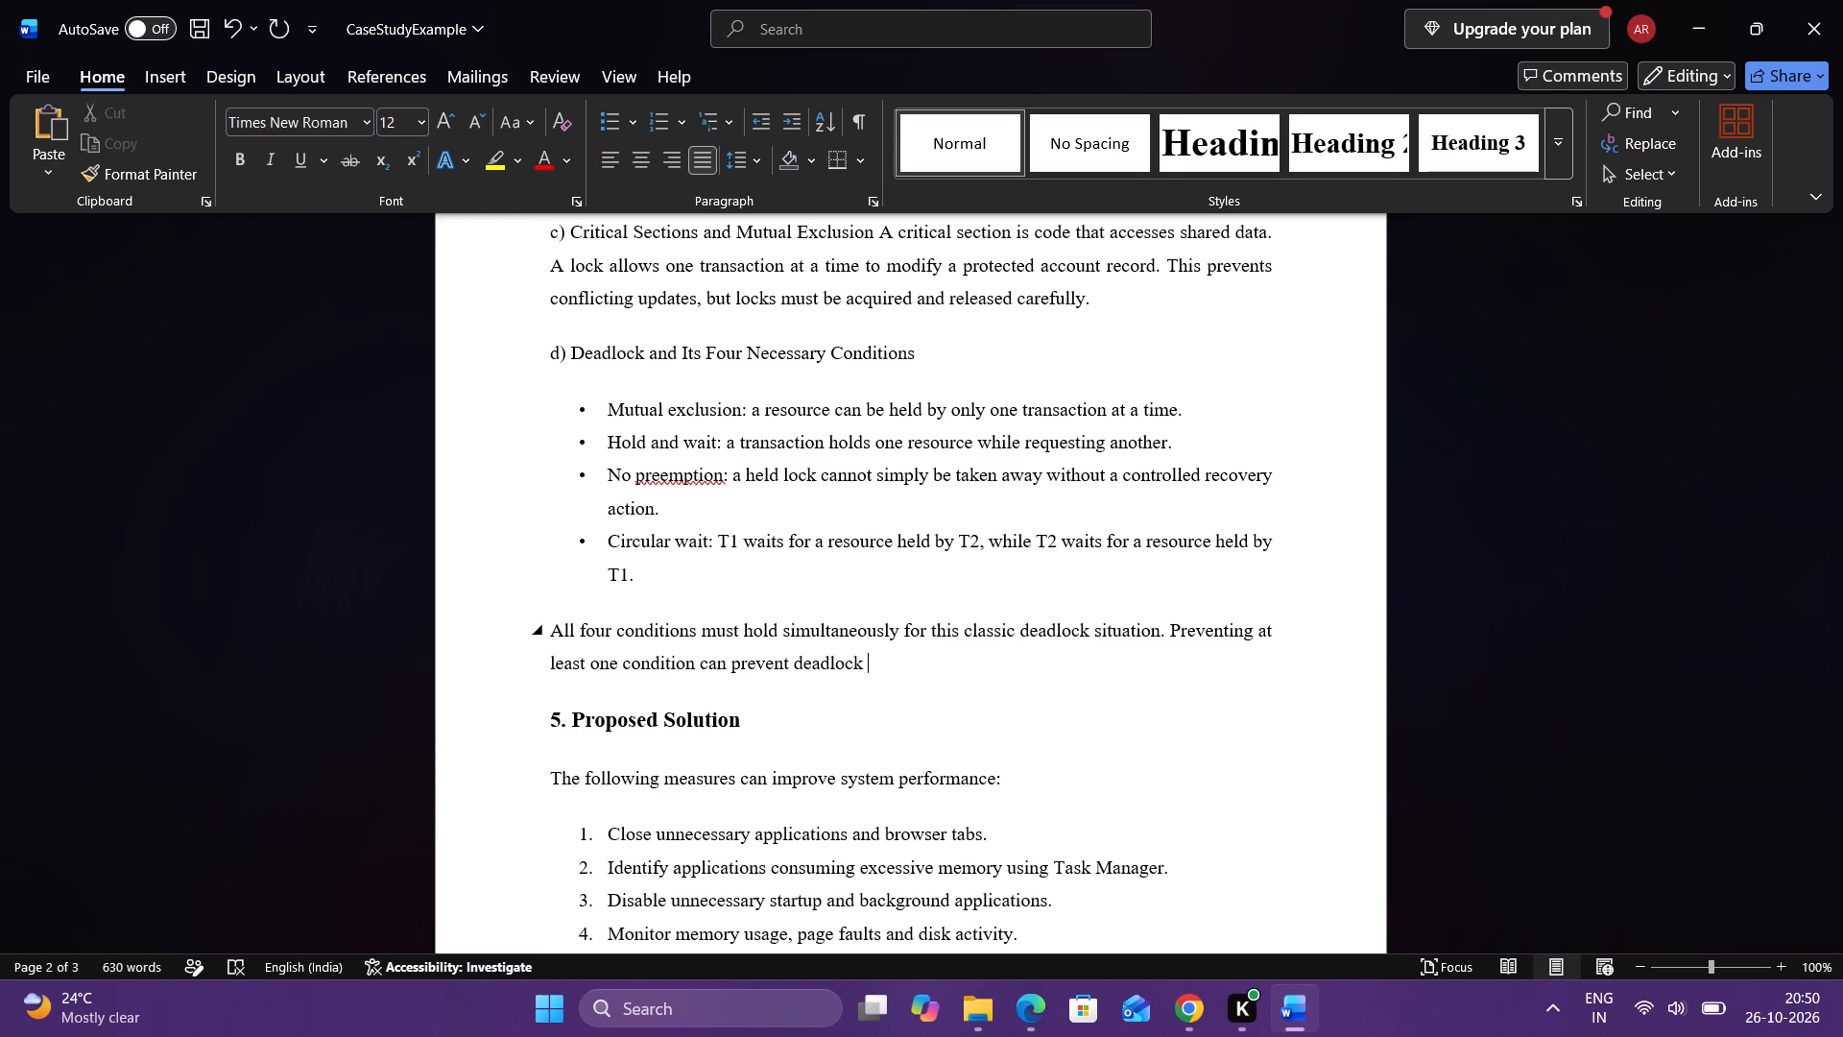
End the "All four conditions must hold" paragraph with a full stop and left-align it.
{"action": "key", "text": "period"}
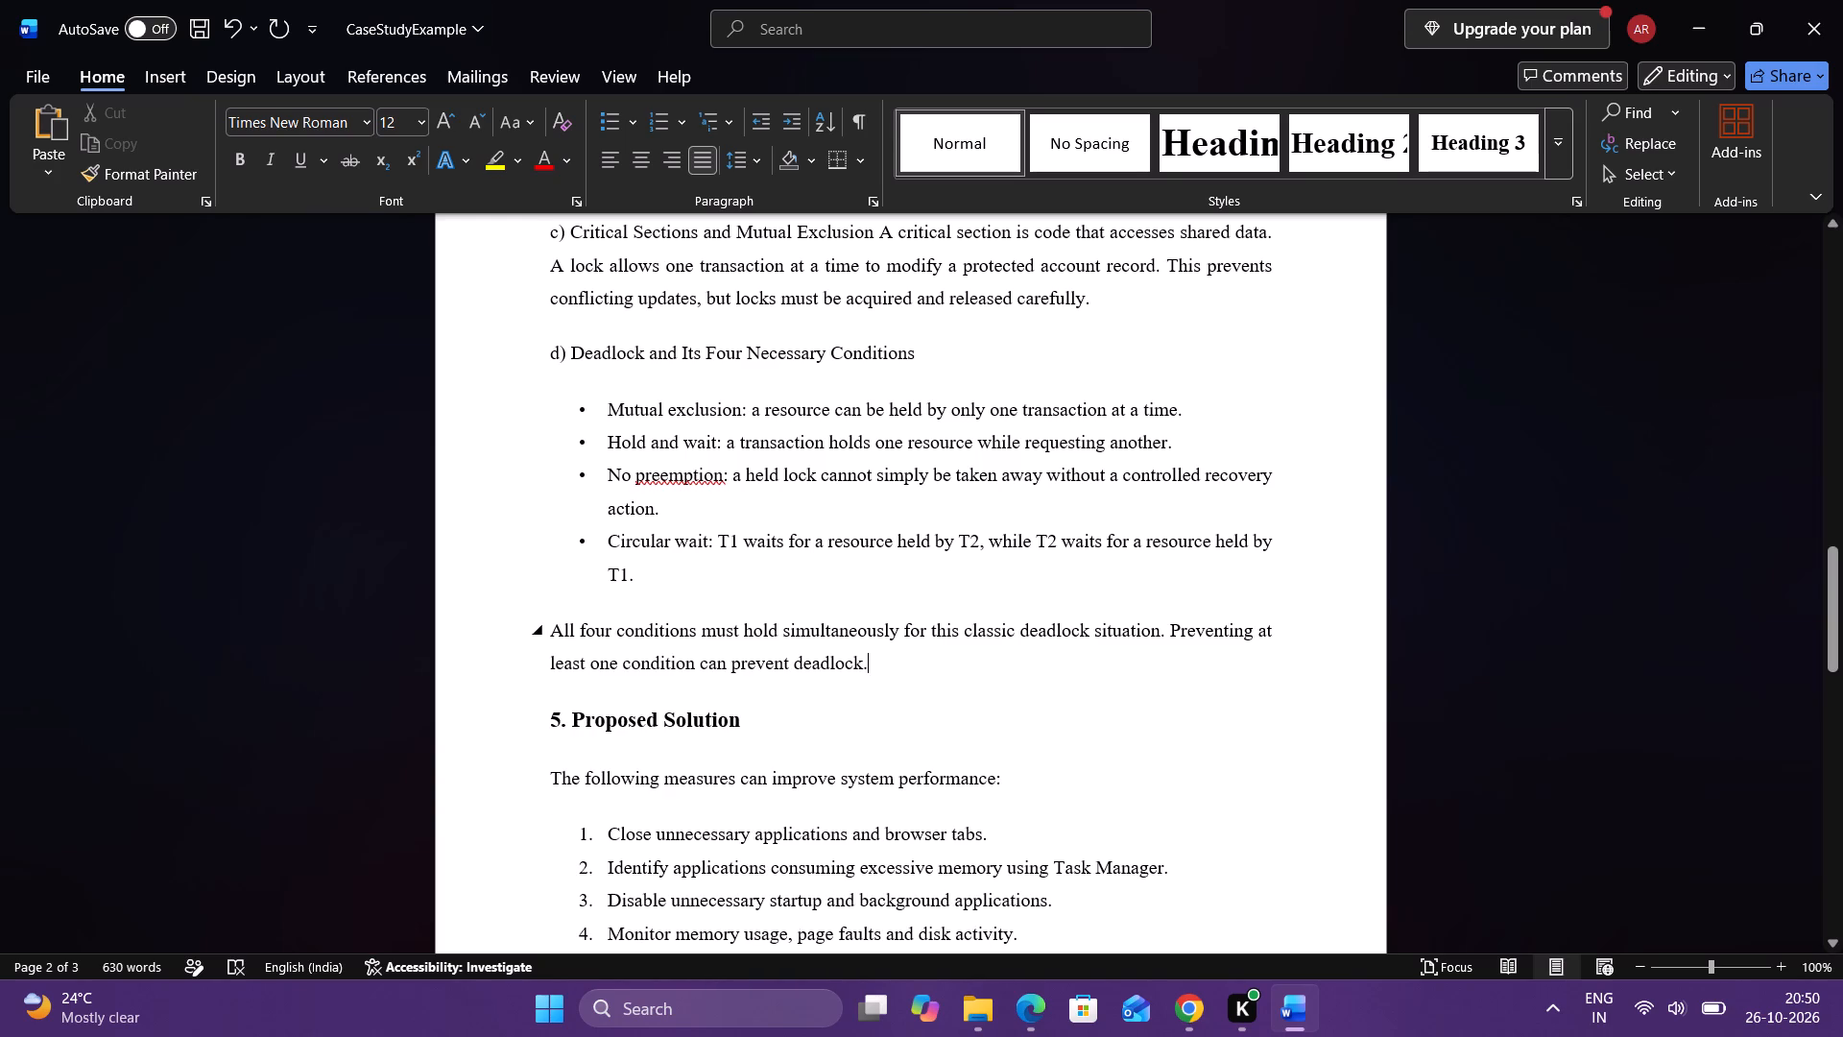
{"action": "left_click_drag", "start_coordinate": [870, 669], "coordinate": [627, 621]}
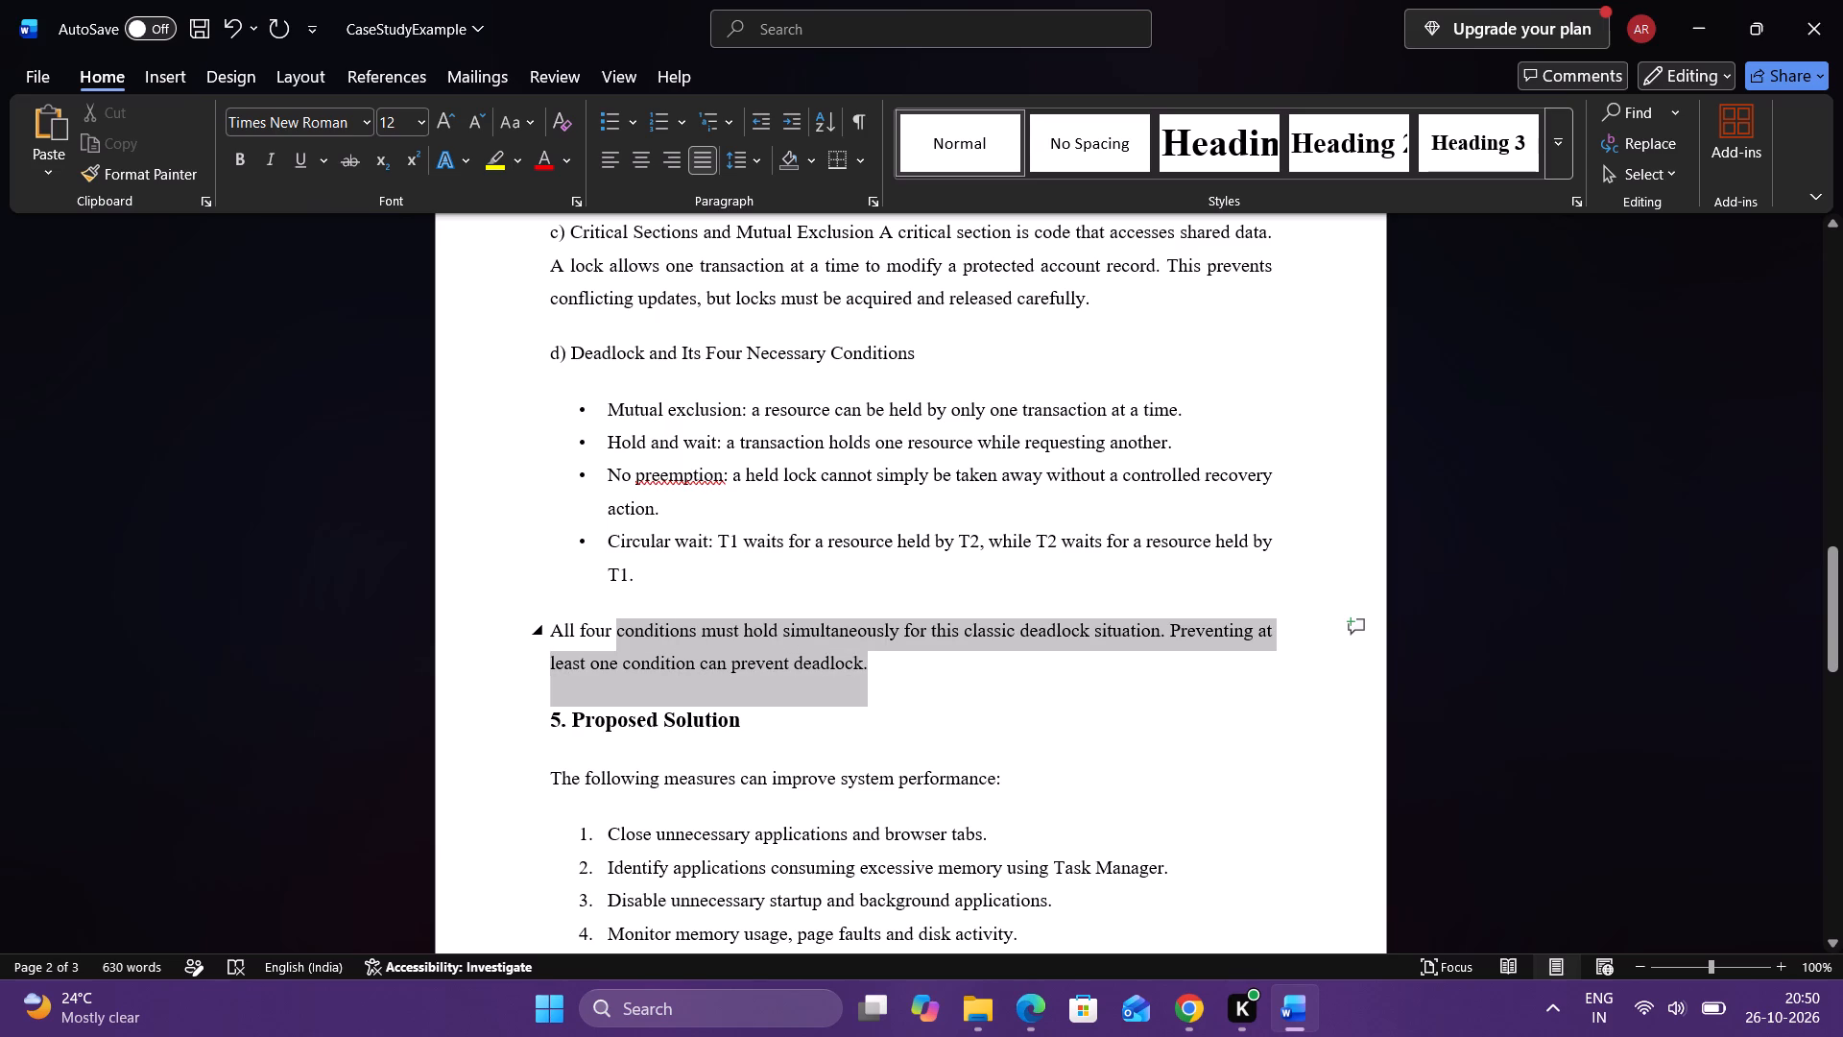
{"action": "left_click_drag", "start_coordinate": [627, 621], "coordinate": [557, 630]}
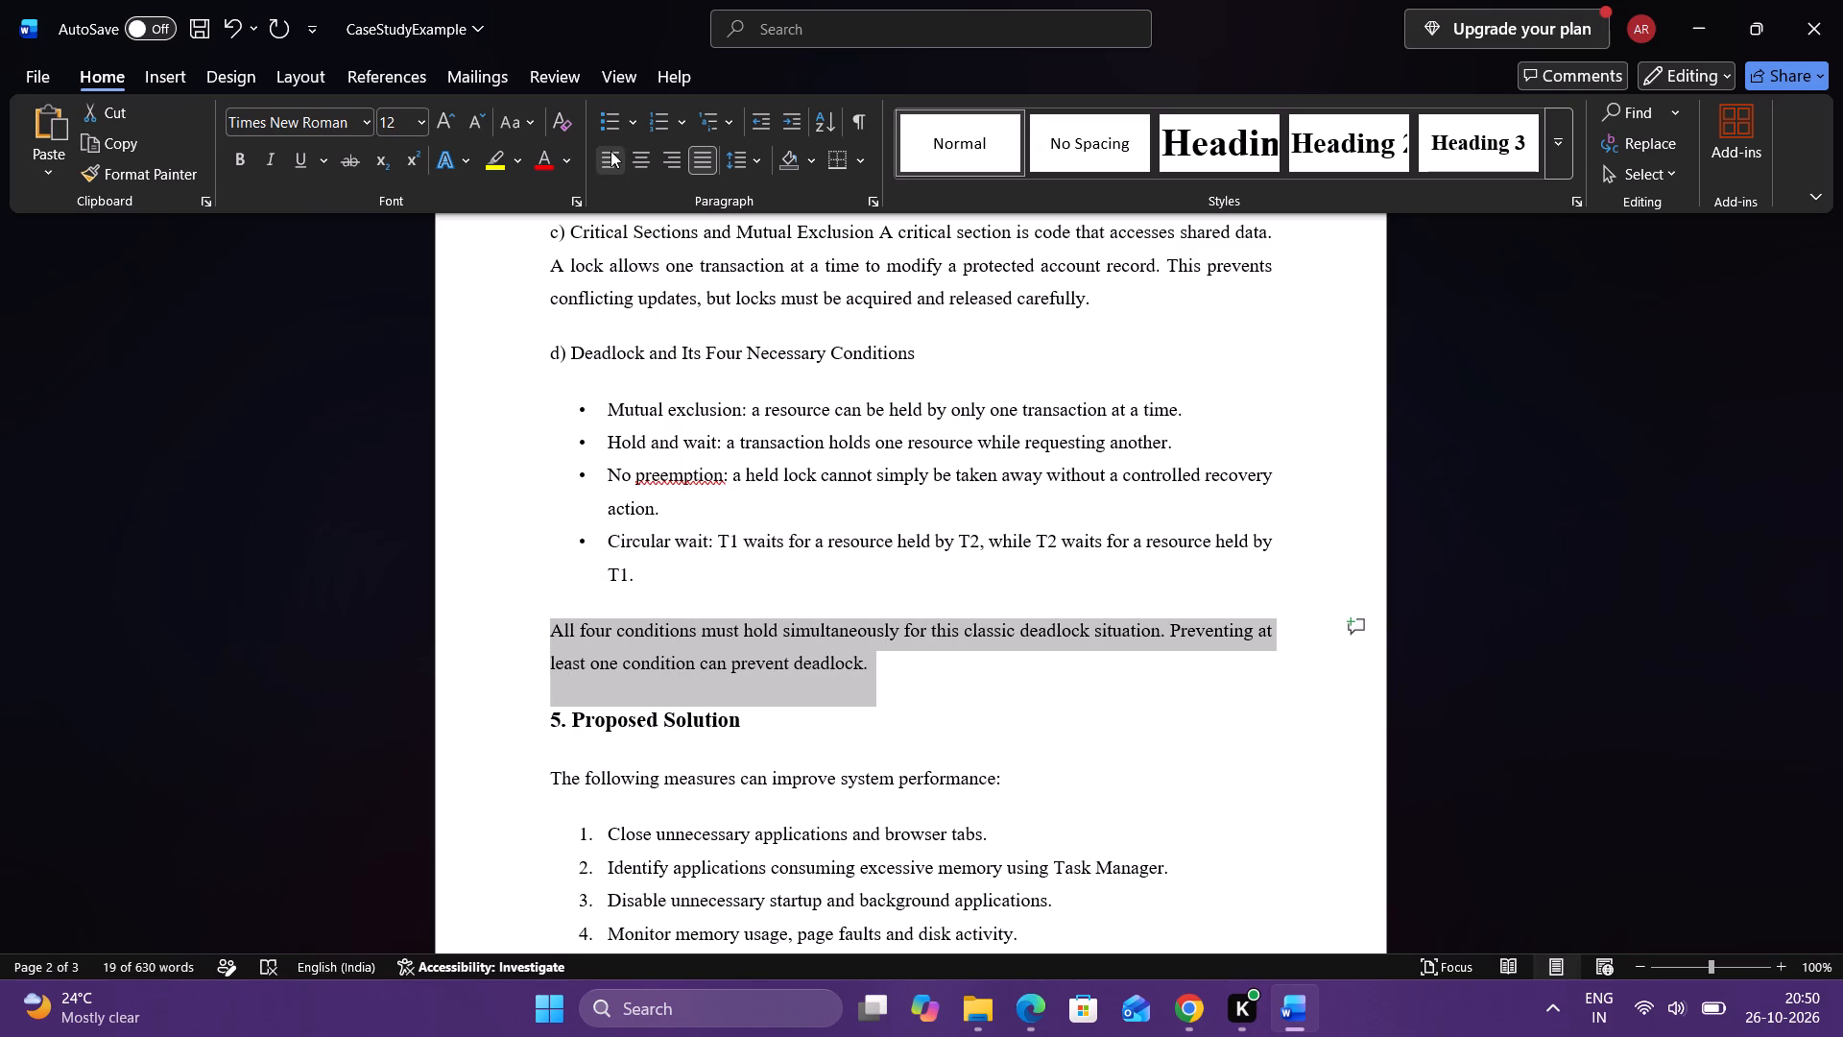
{"action": "left_click", "coordinate": [610, 151]}
{"action": "left_click", "coordinate": [915, 735]}
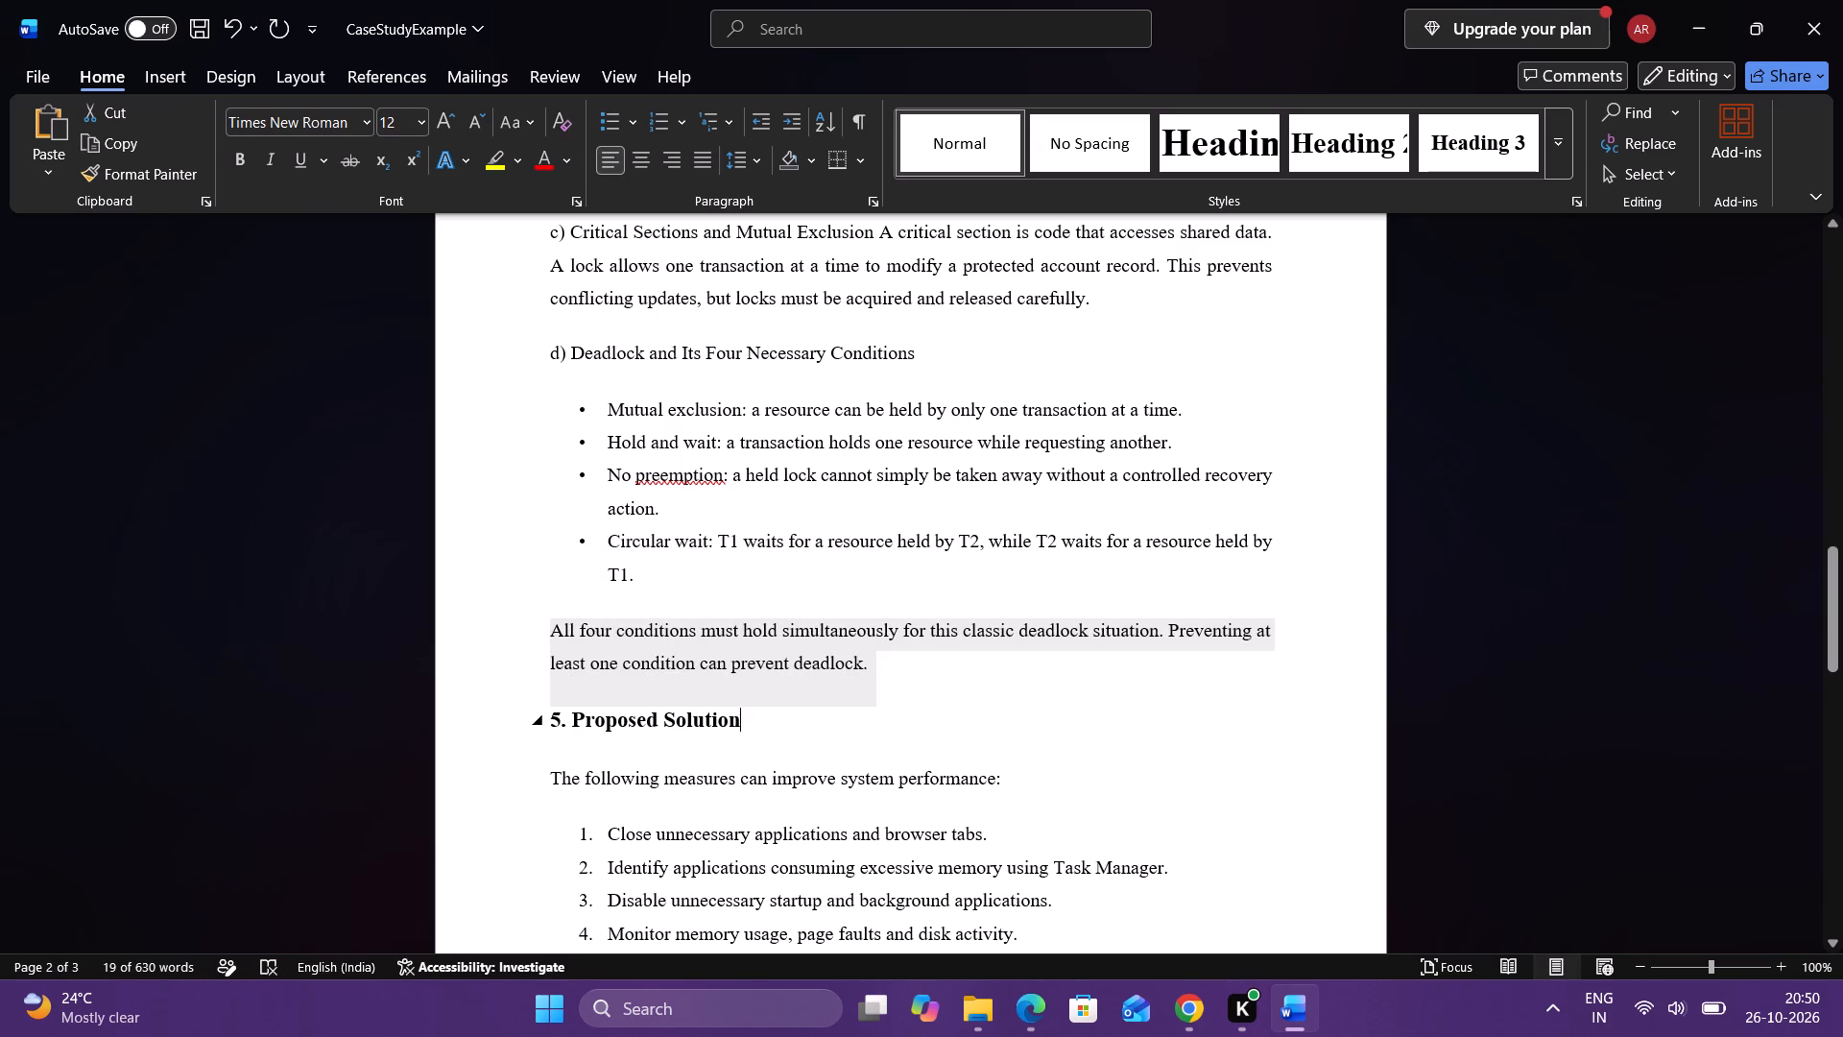
Copy the 4. Analysis of the Problem heading, intro and Steps 1 to 5 from the PDF into a new line above 5. Proposed Solution in Word.
{"action": "left_click", "coordinate": [903, 680]}
{"action": "key", "text": "Return"}
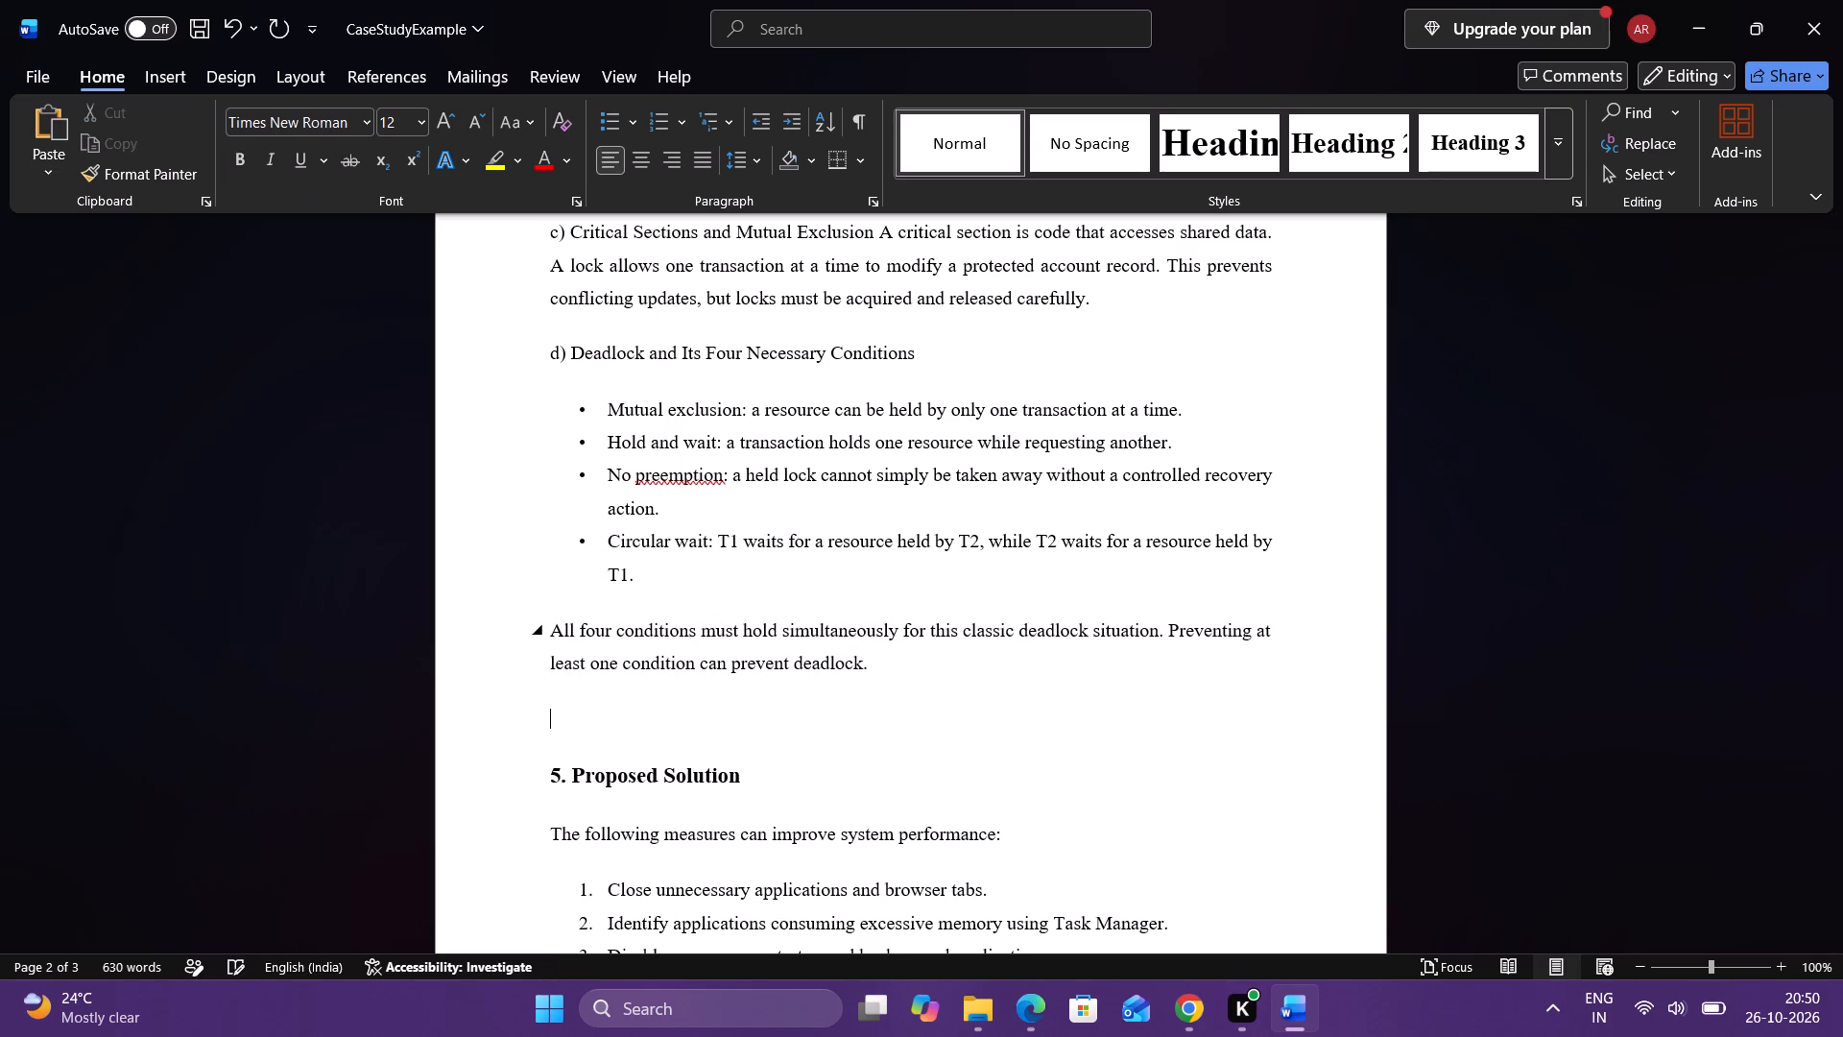
{"action": "key", "text": "alt+Tab"}
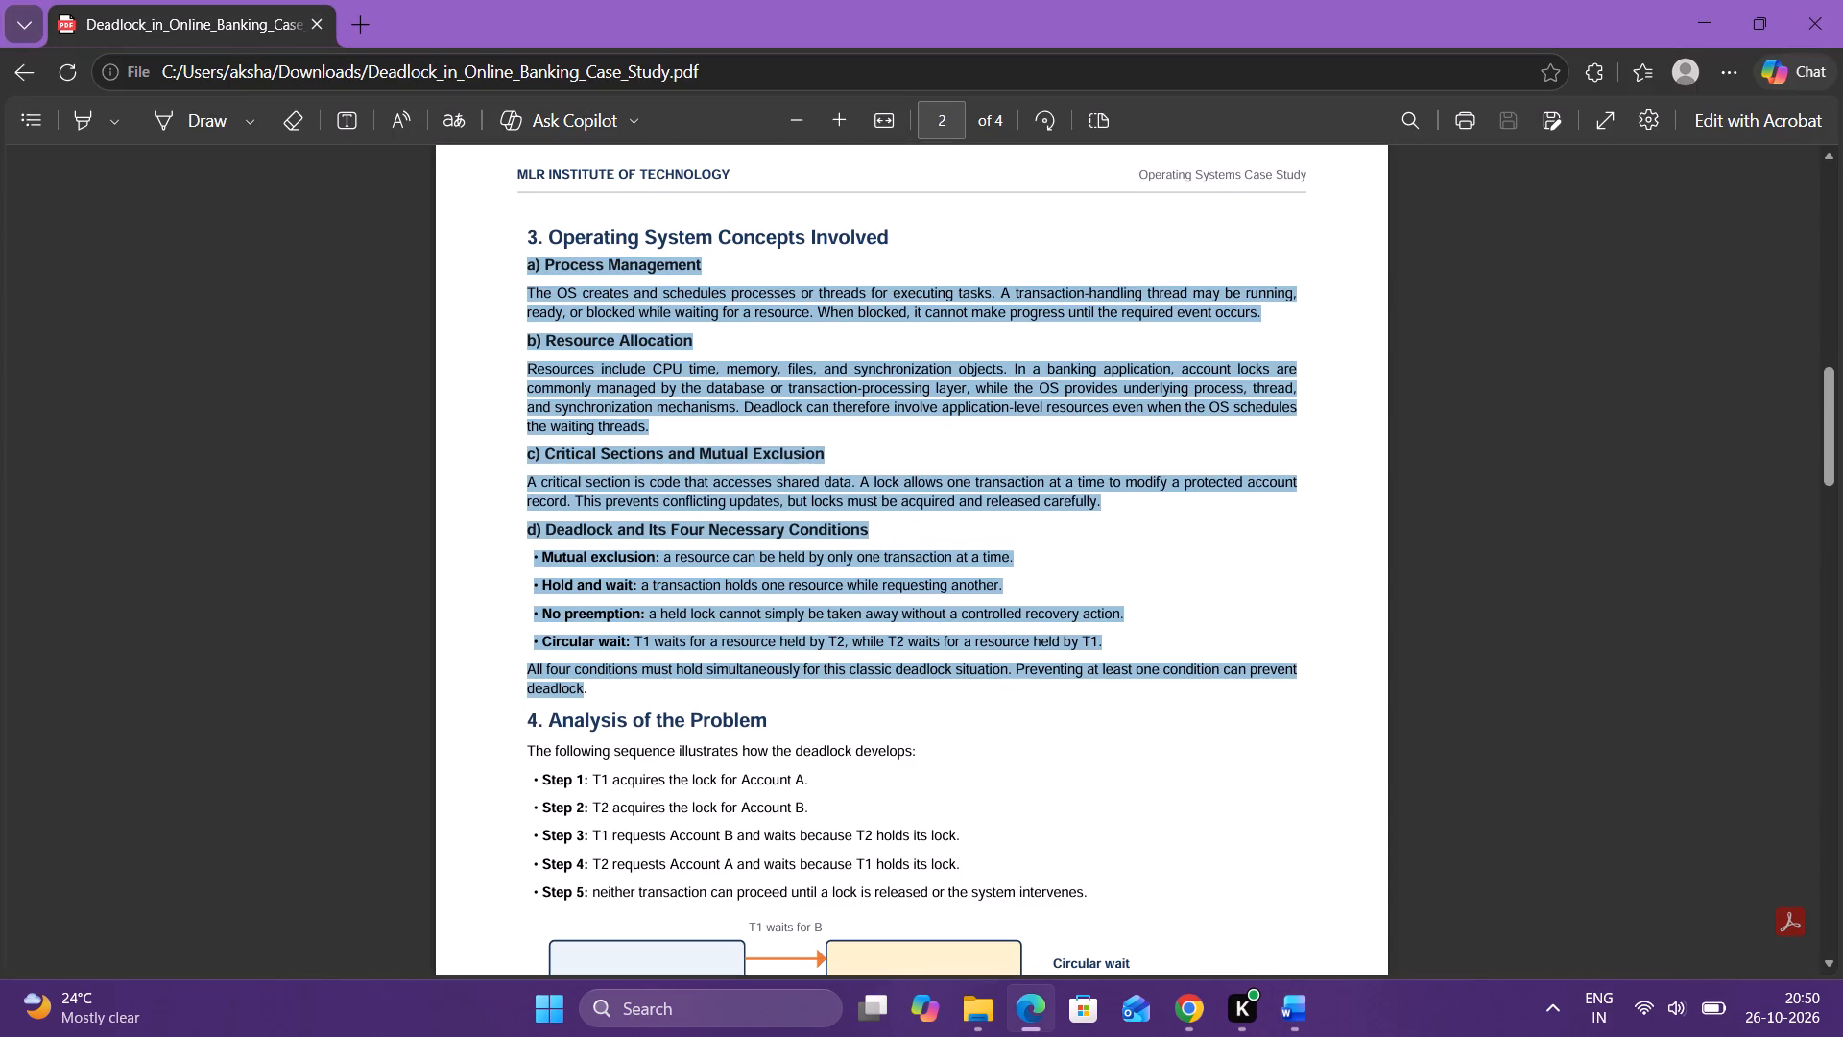
{"action": "scroll", "coordinate": [903, 680], "scroll_direction": "down", "scroll_amount": 7}
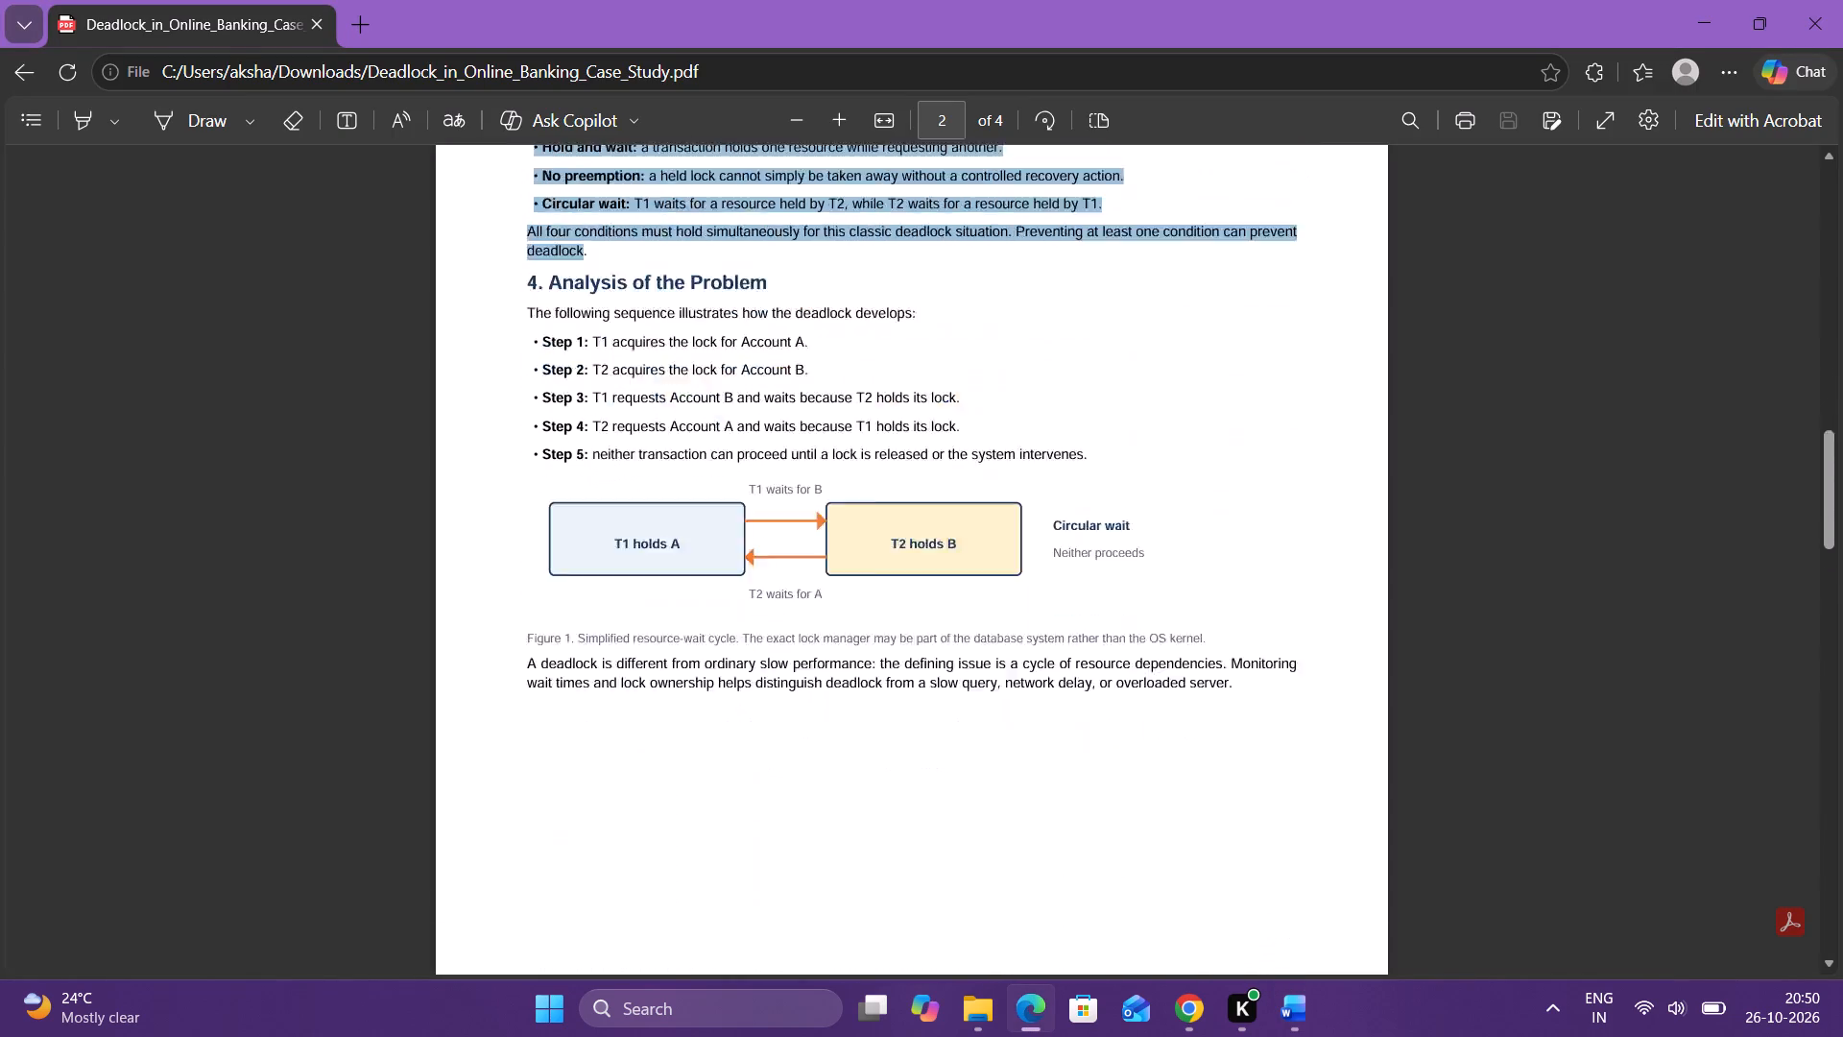
{"action": "scroll", "coordinate": [903, 680], "scroll_direction": "down", "scroll_amount": 3}
{"action": "scroll", "coordinate": [903, 680], "scroll_direction": "up", "scroll_amount": 6}
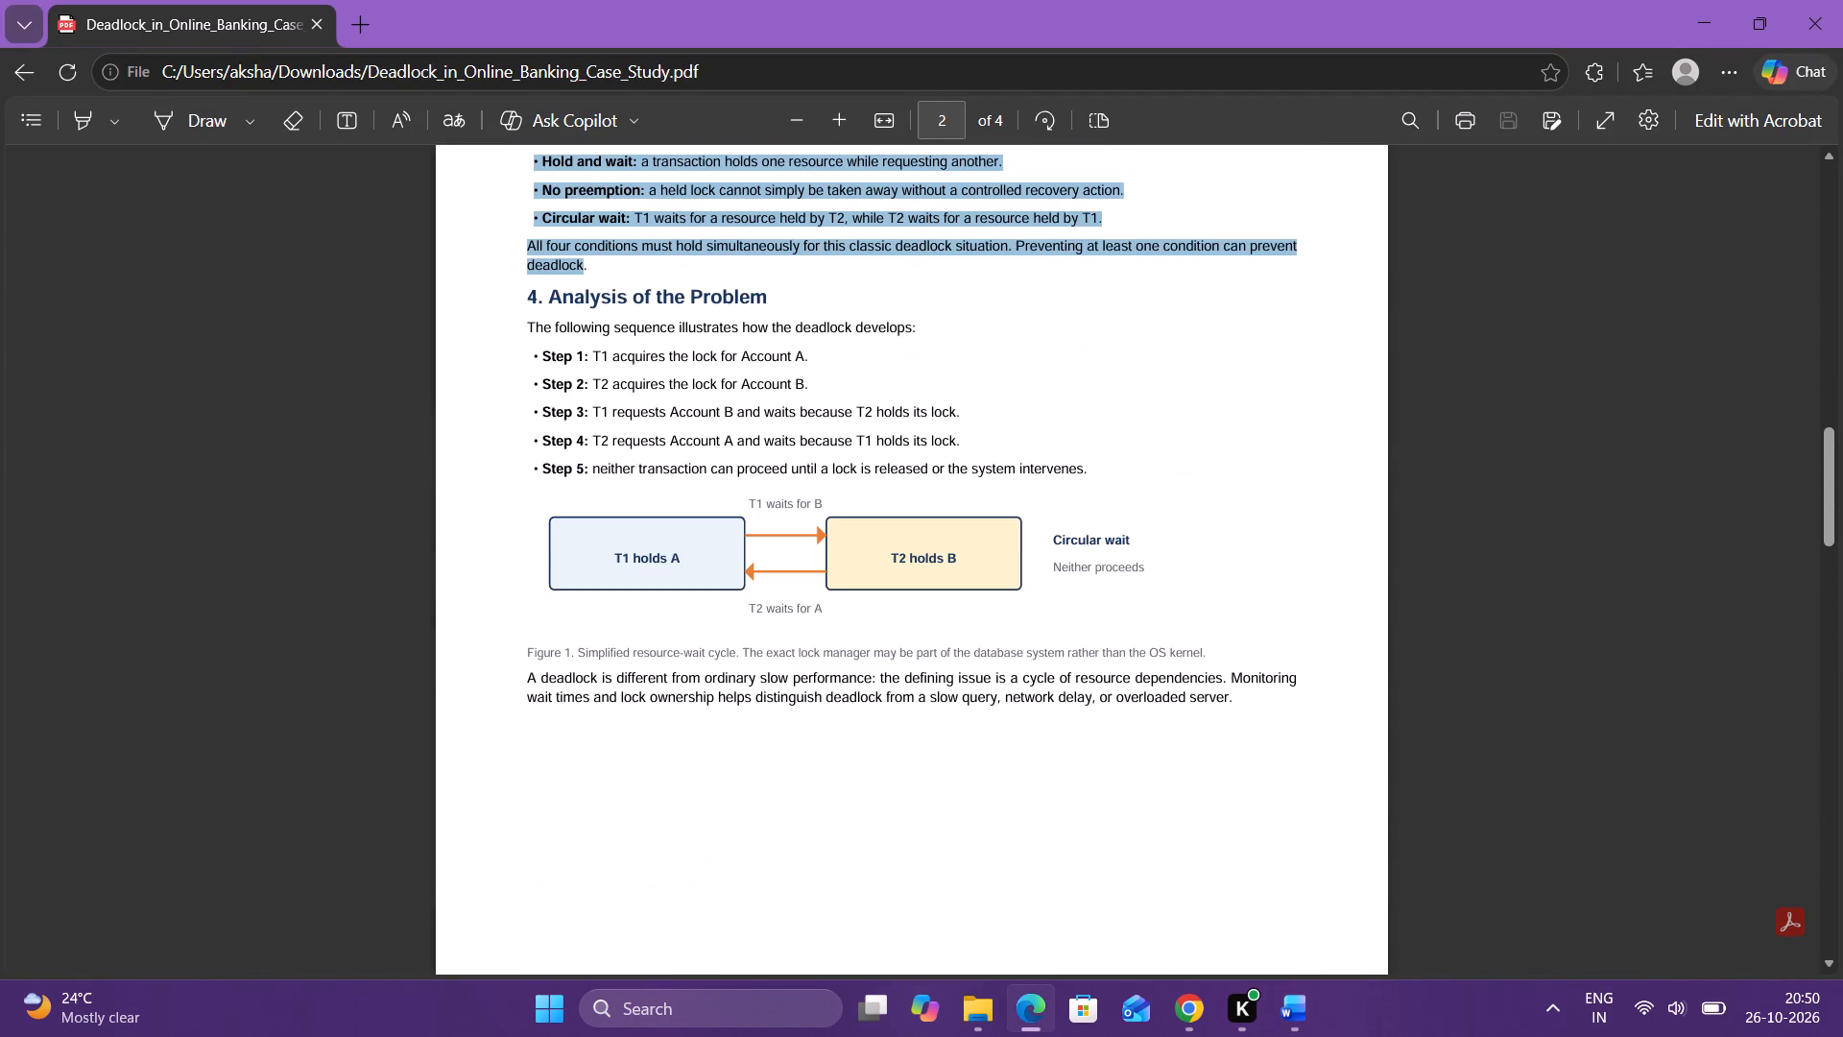
{"action": "left_click_drag", "start_coordinate": [522, 299], "coordinate": [687, 332]}
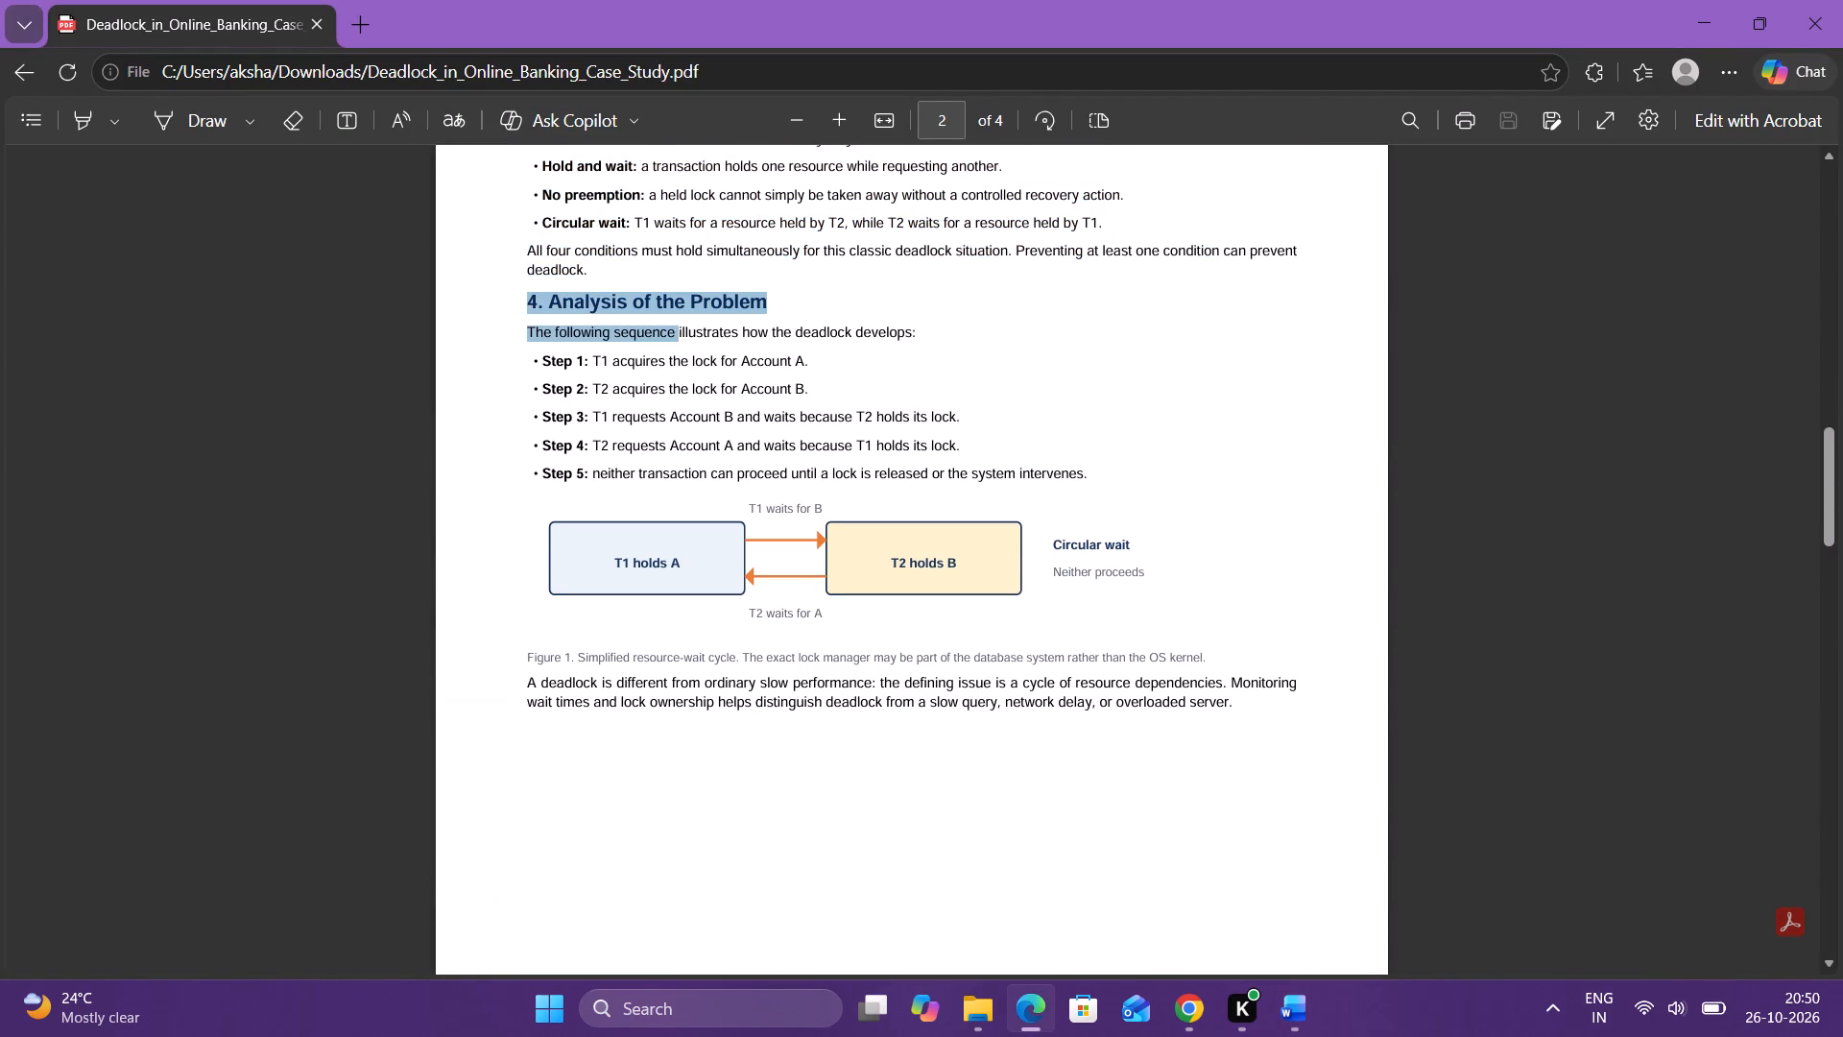
{"action": "left_click_drag", "start_coordinate": [687, 332], "coordinate": [1108, 459]}
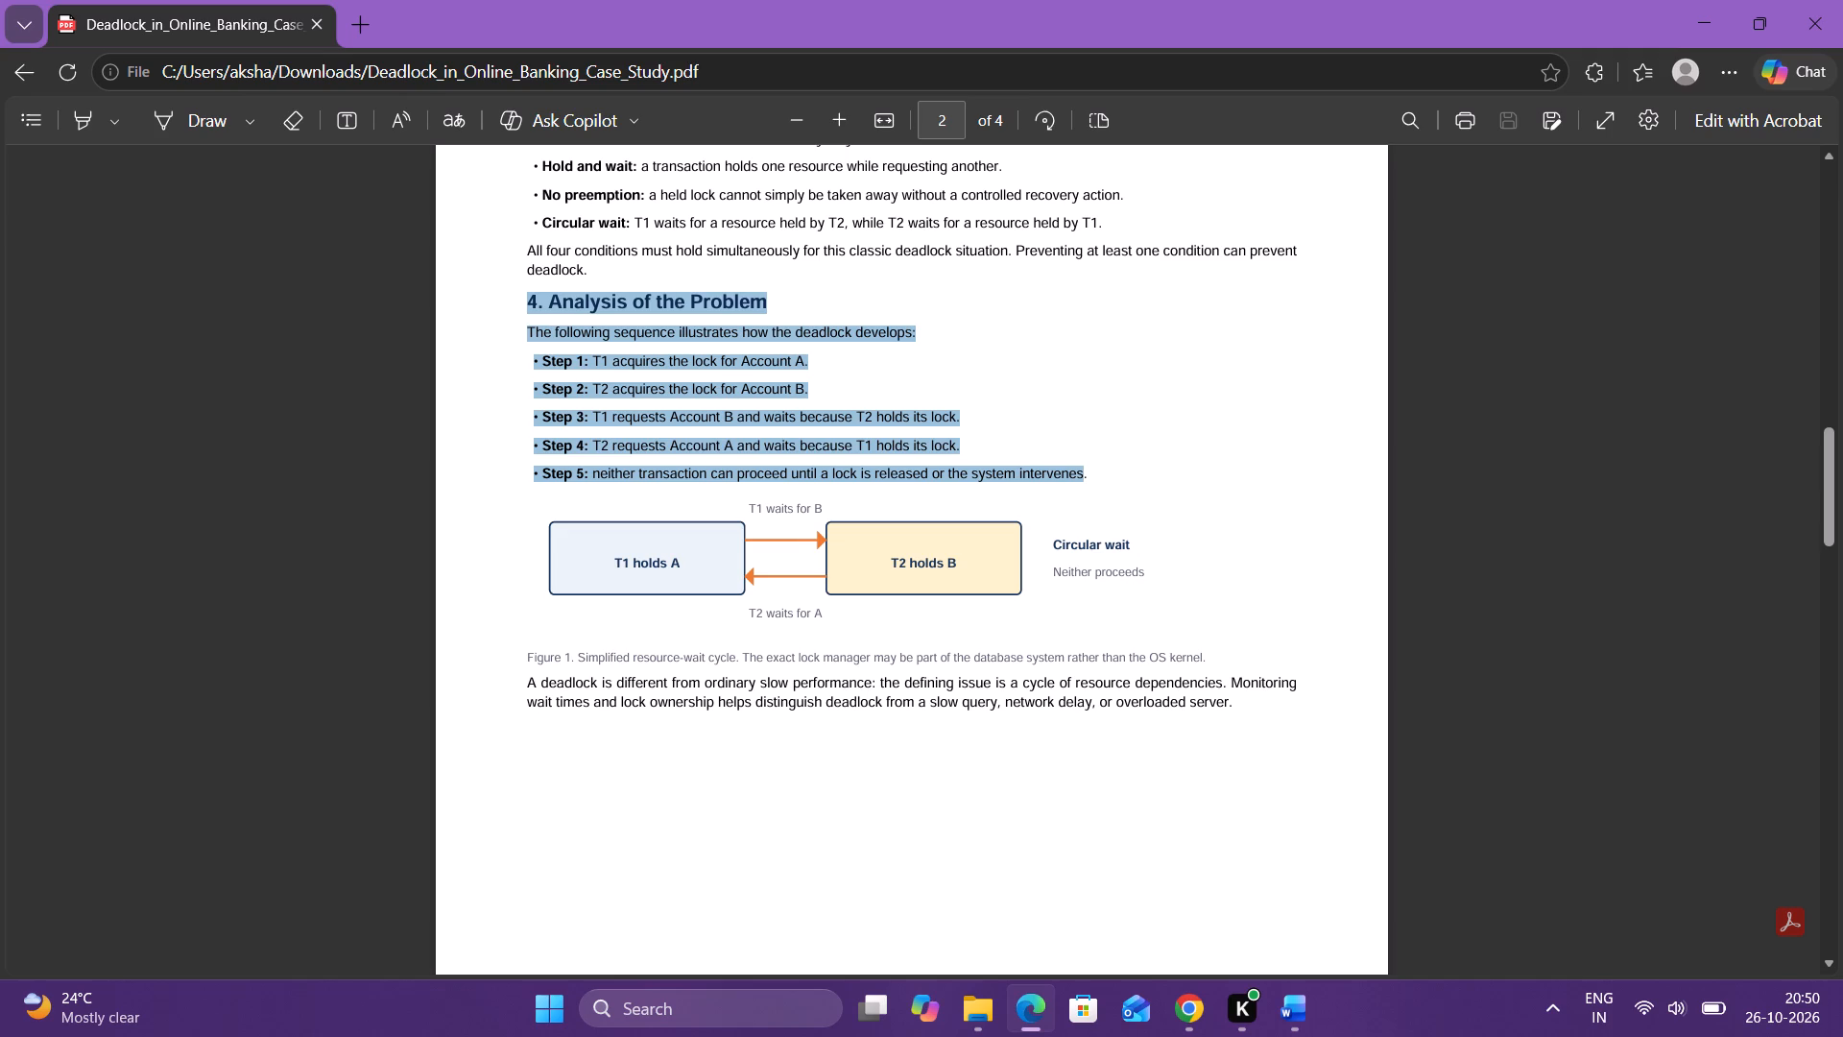
{"action": "left_click_drag", "start_coordinate": [1108, 459], "coordinate": [1107, 458]}
{"action": "key", "text": "ctrl+c"}
{"action": "key", "text": "alt+Tab"}
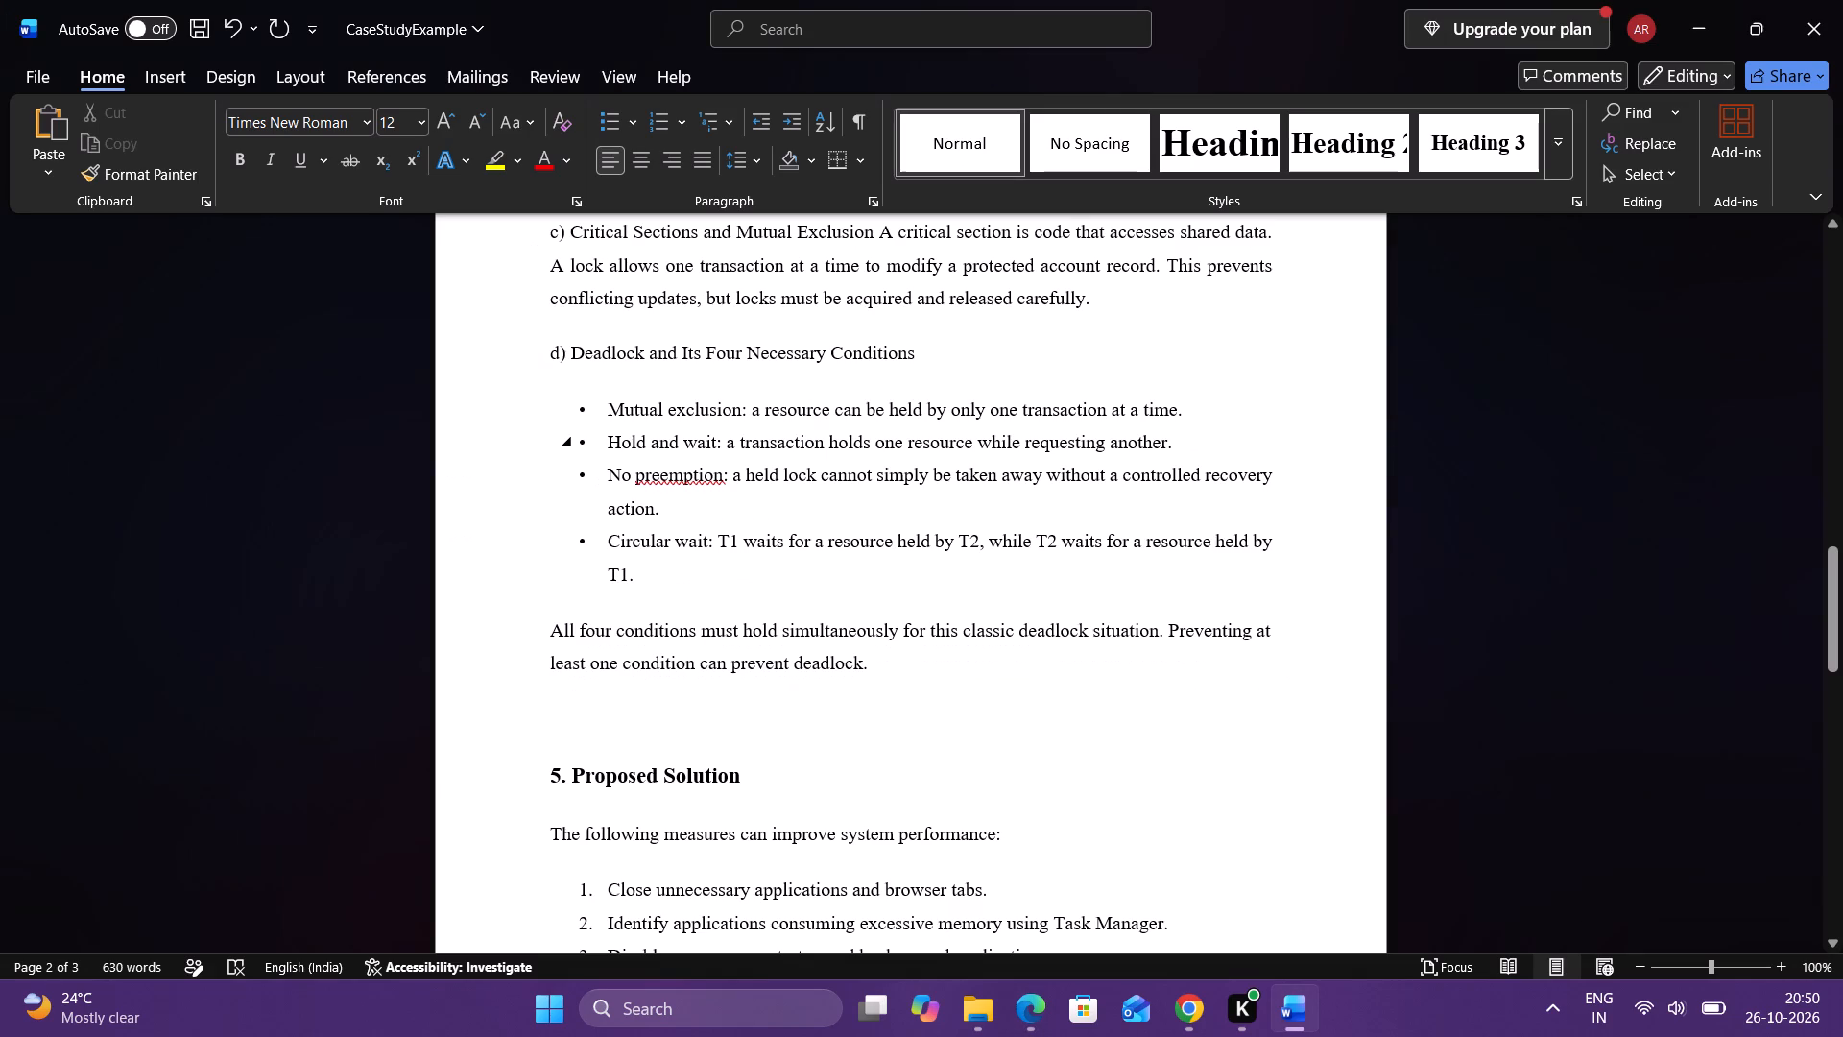
{"action": "key", "text": "ctrl+v"}
Separate the "4. Analysis of the Problem" heading from the text that follows it onto its own line.
{"action": "scroll", "coordinate": [1107, 458], "scroll_direction": "down", "scroll_amount": 1}
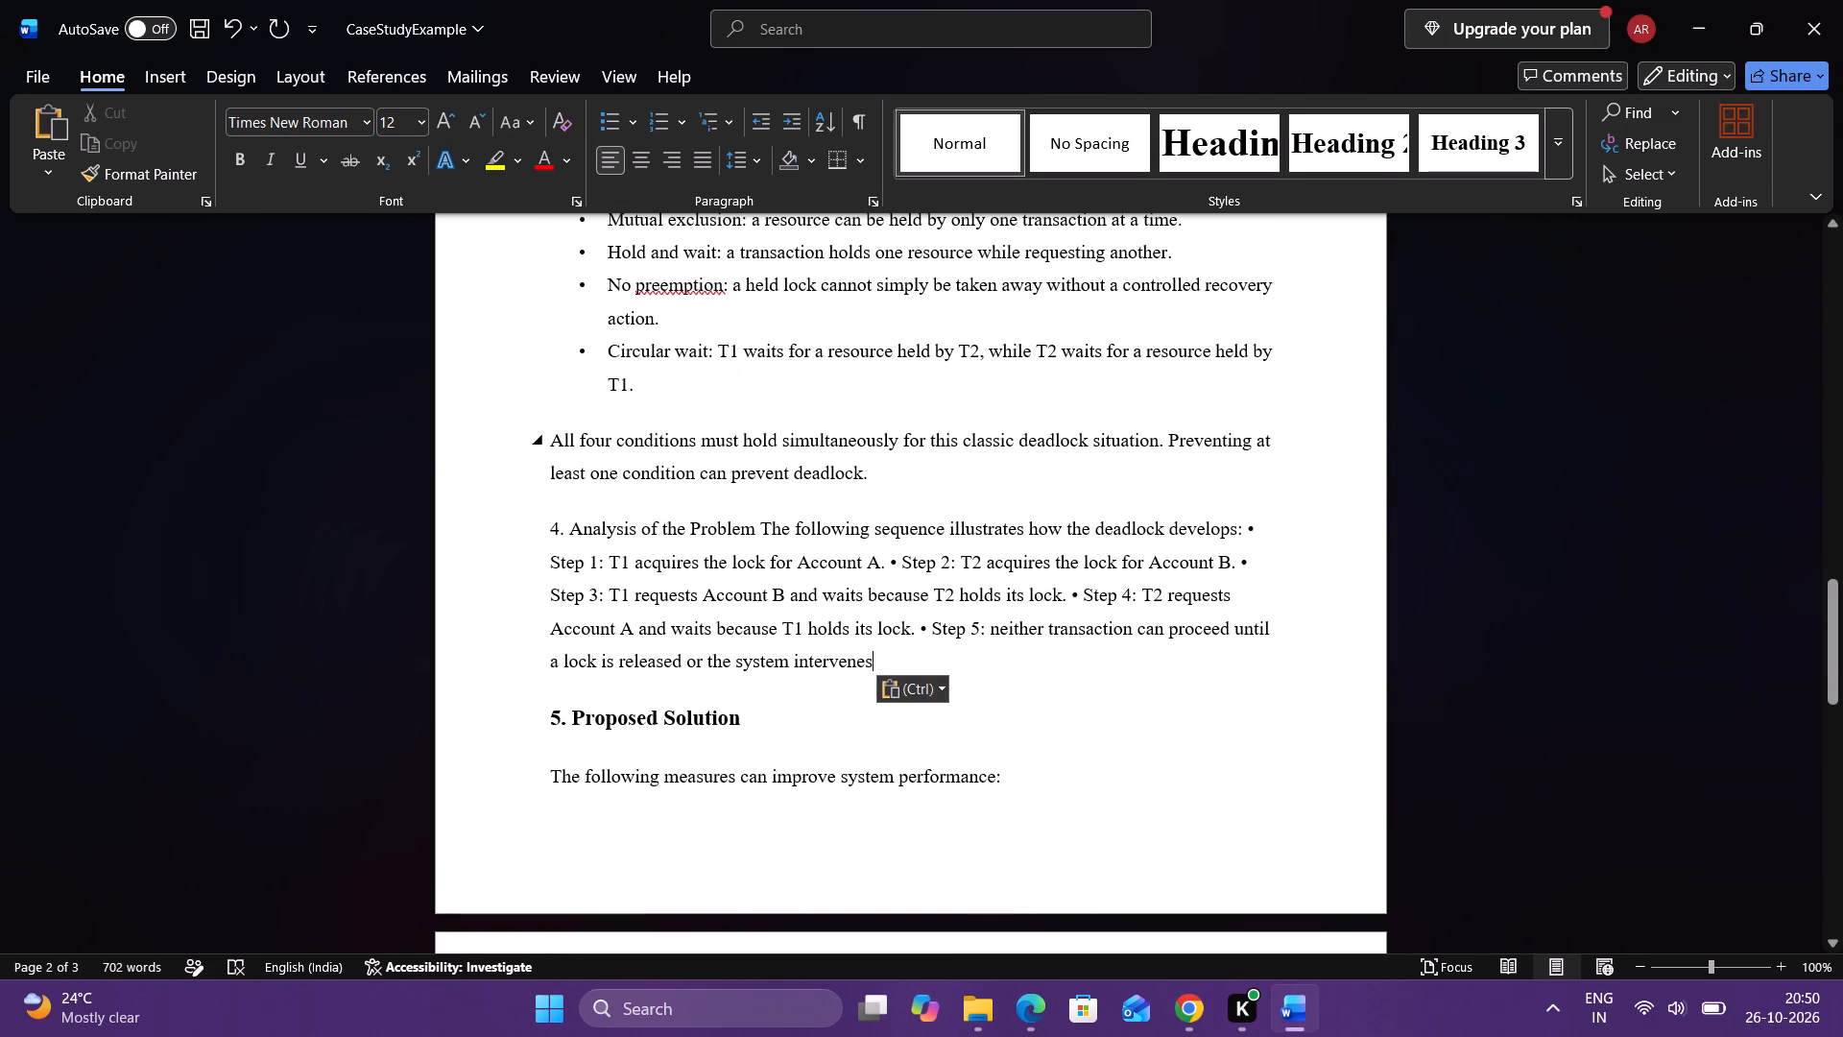
{"action": "left_click", "coordinate": [756, 532]}
{"action": "key", "text": "Right"}
{"action": "key", "text": "Return"}
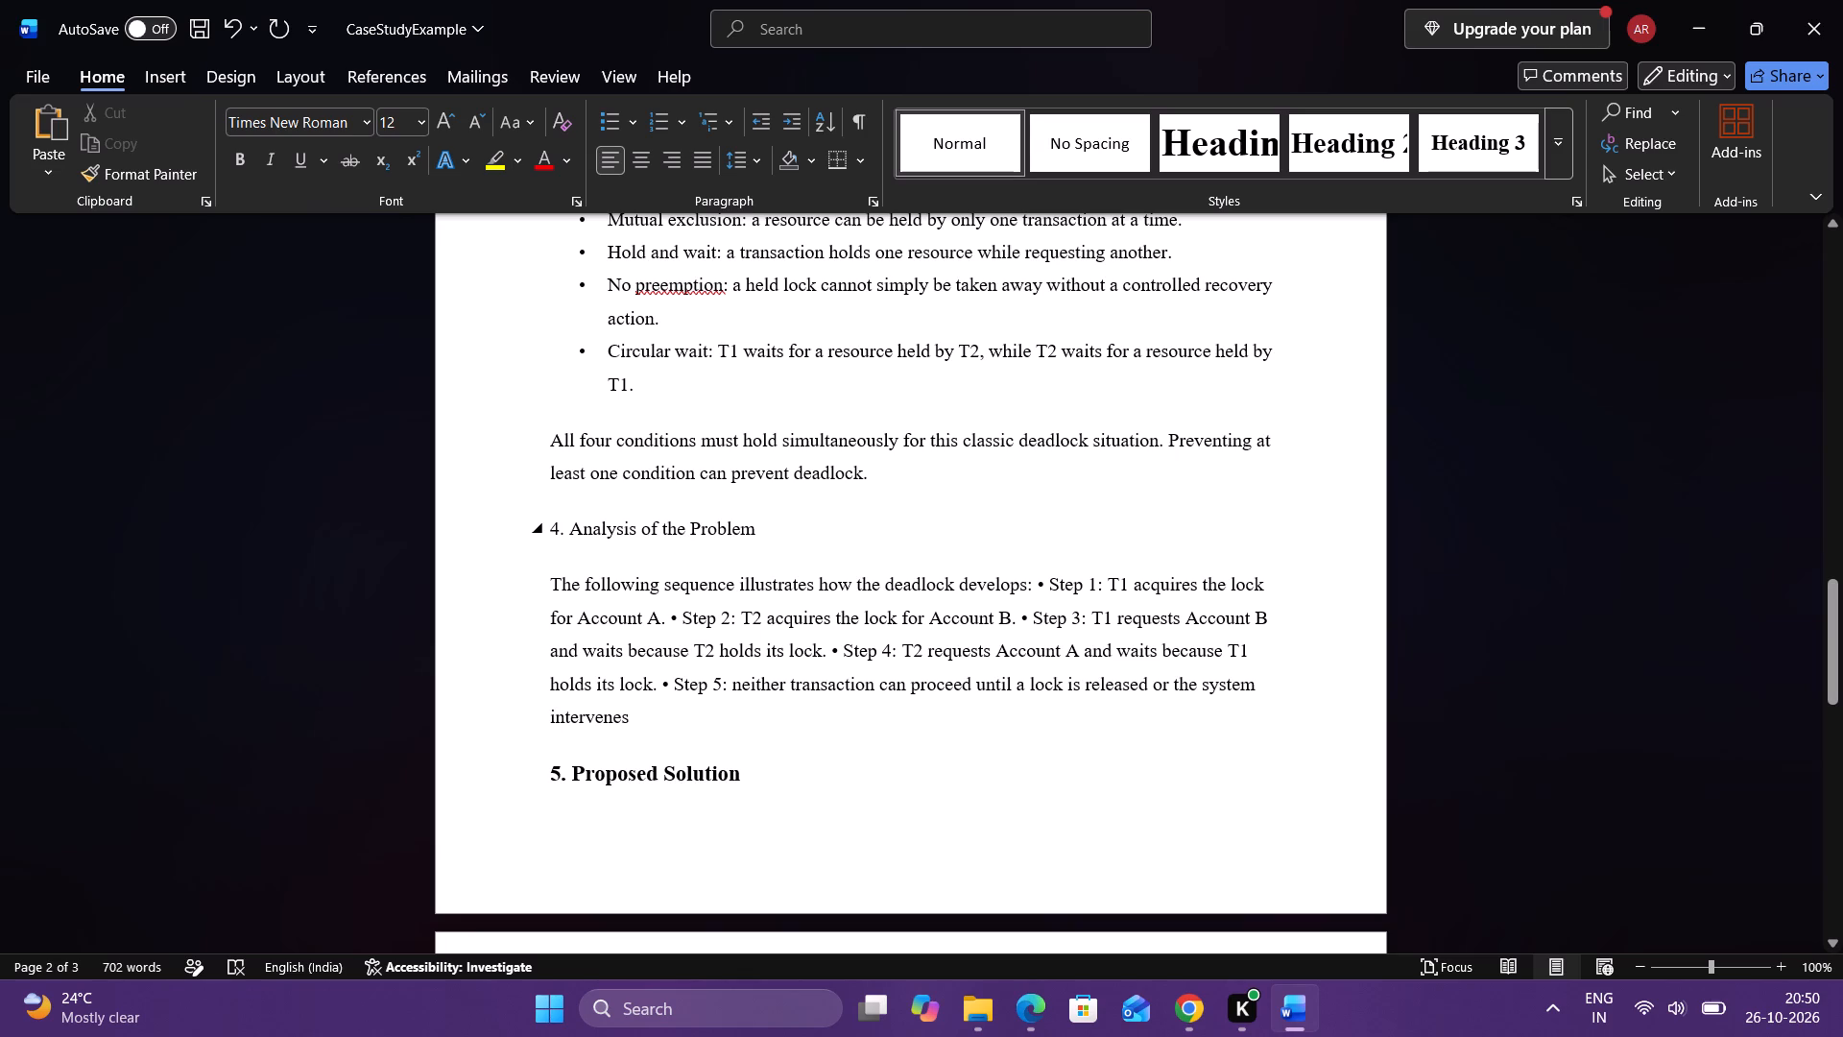
Format the "4. Analysis of the Problem" heading as 13.5 pt bold, like the Proposed Solution heading.
{"action": "left_click", "coordinate": [722, 773]}
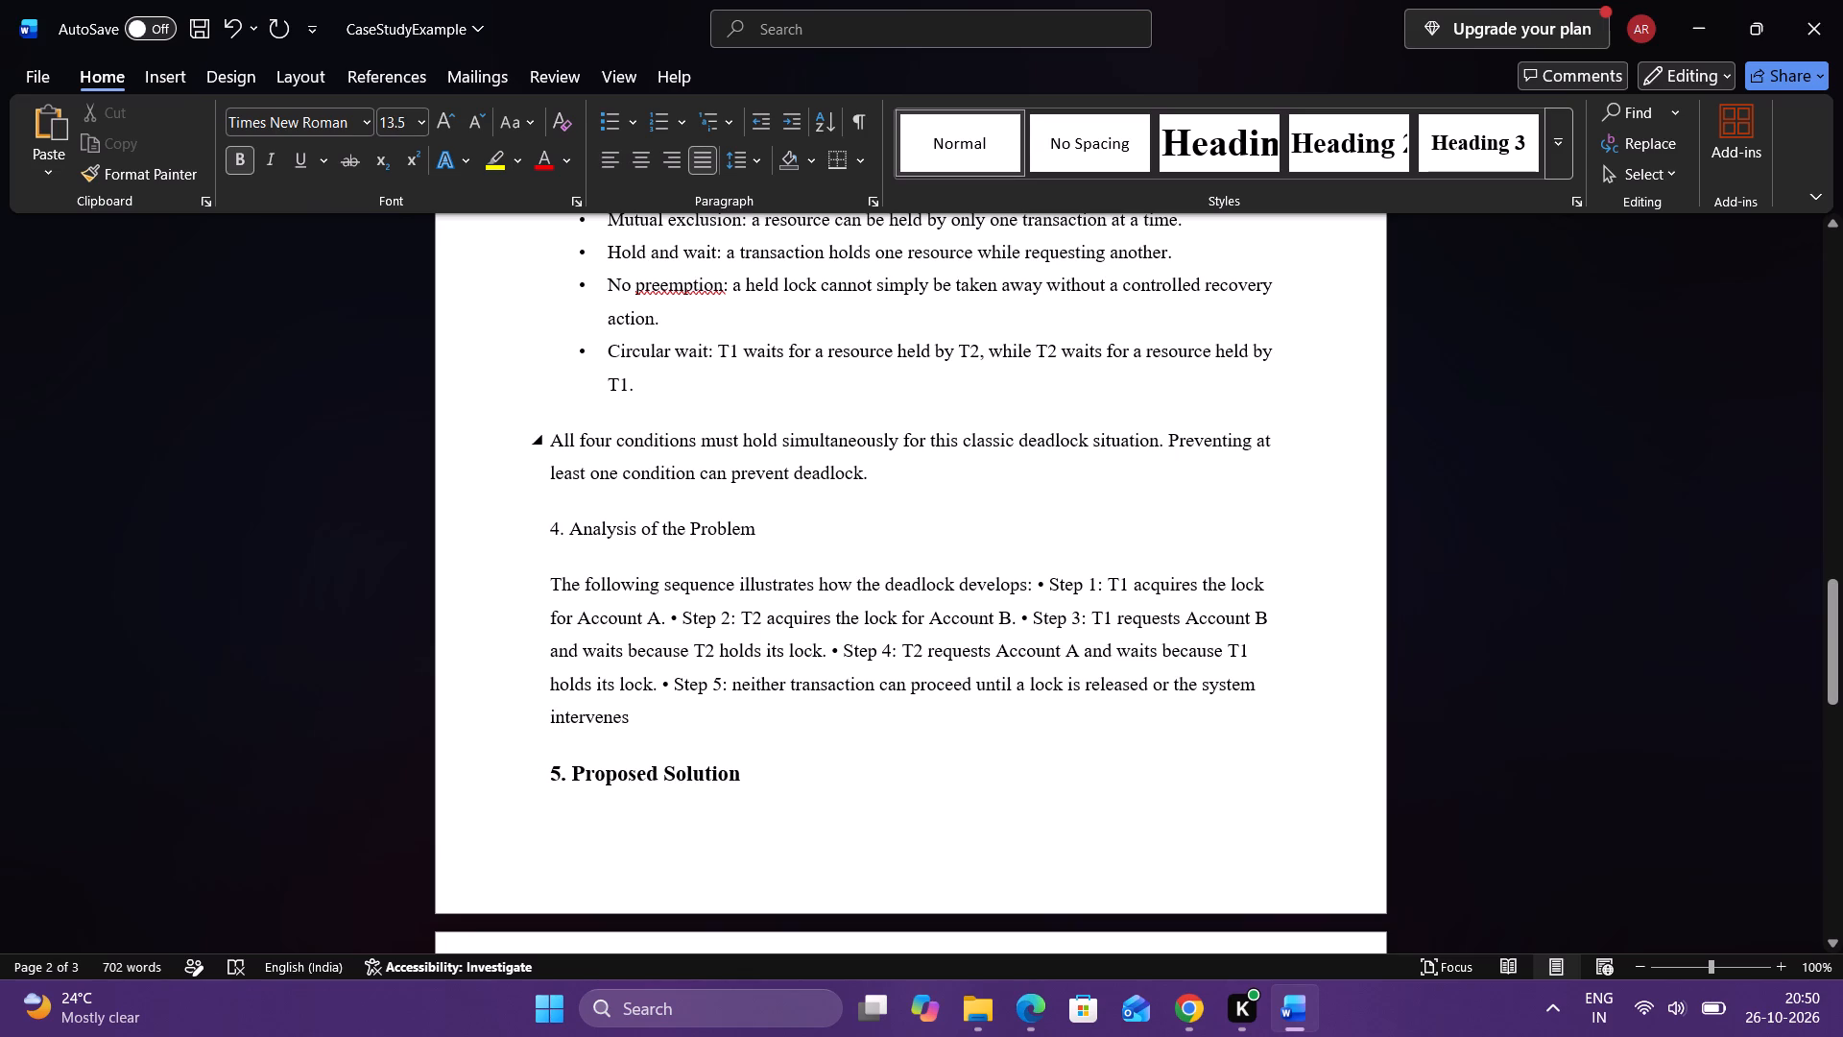
{"action": "left_click", "coordinate": [702, 532]}
{"action": "left_click_drag", "start_coordinate": [760, 529], "coordinate": [553, 529]}
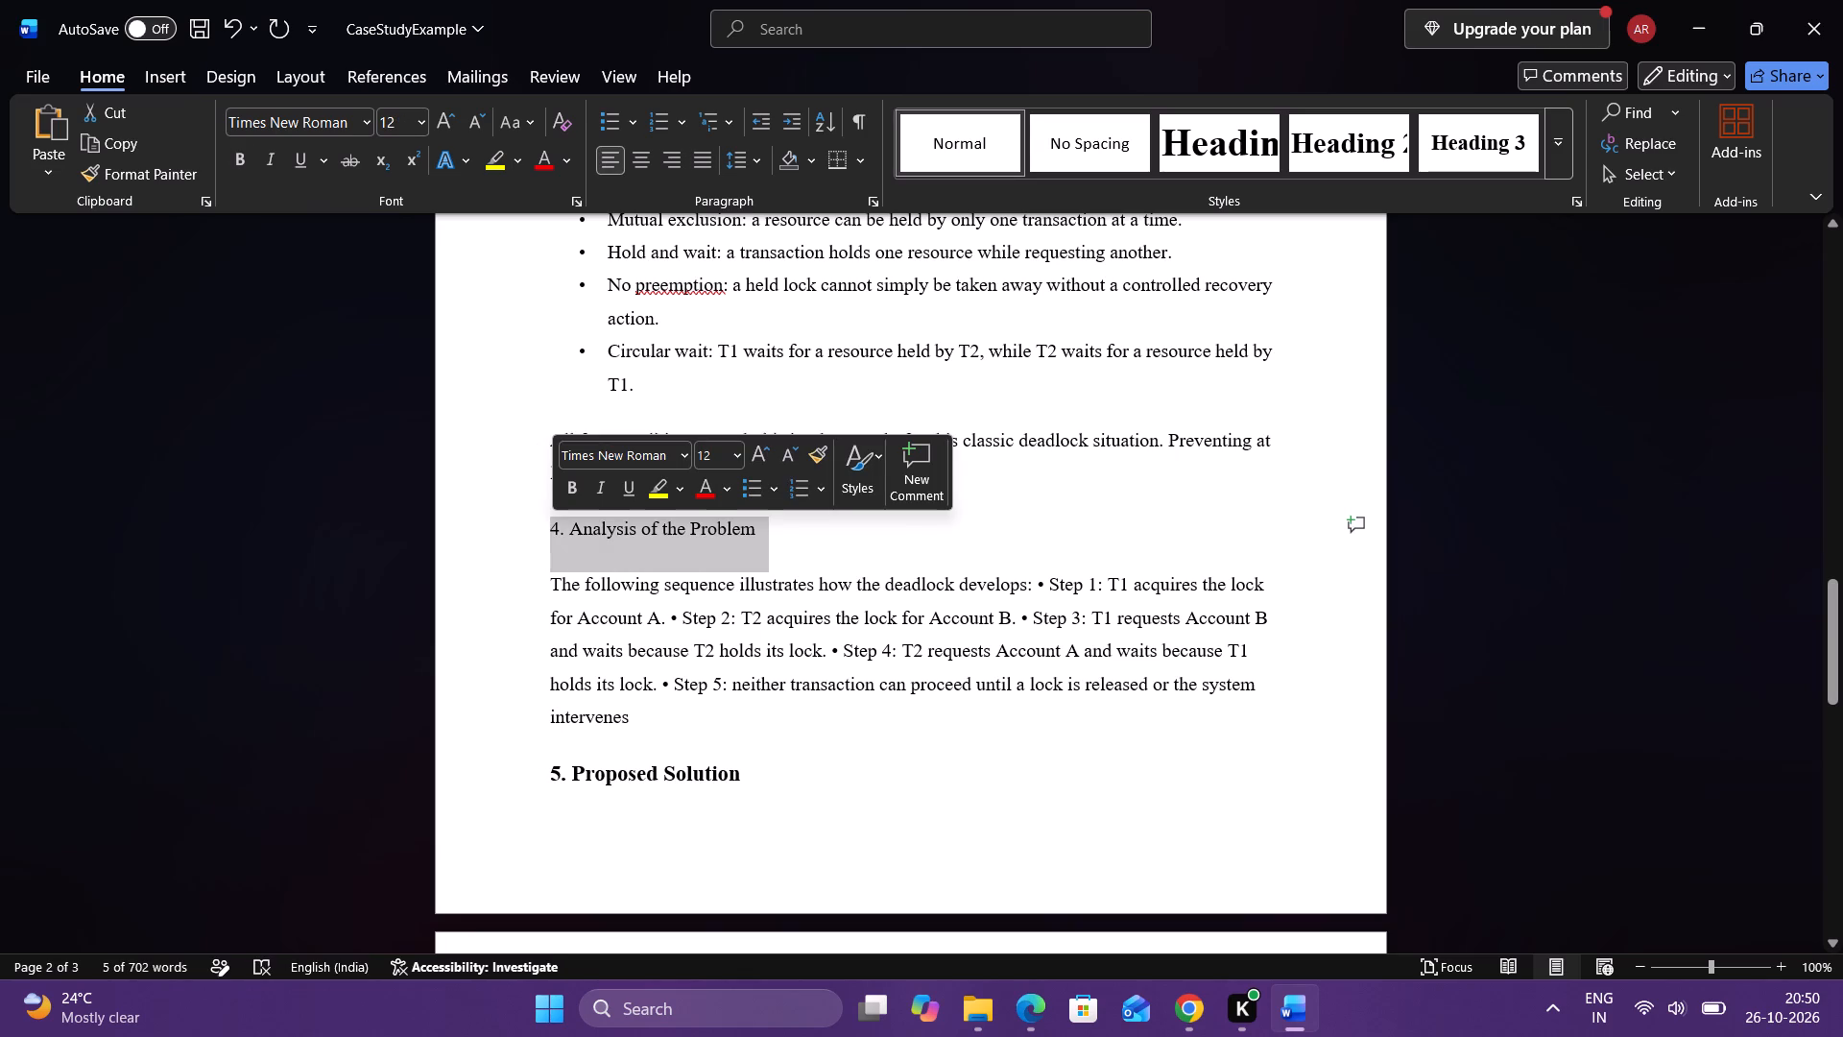
{"action": "left_click", "coordinate": [416, 132]}
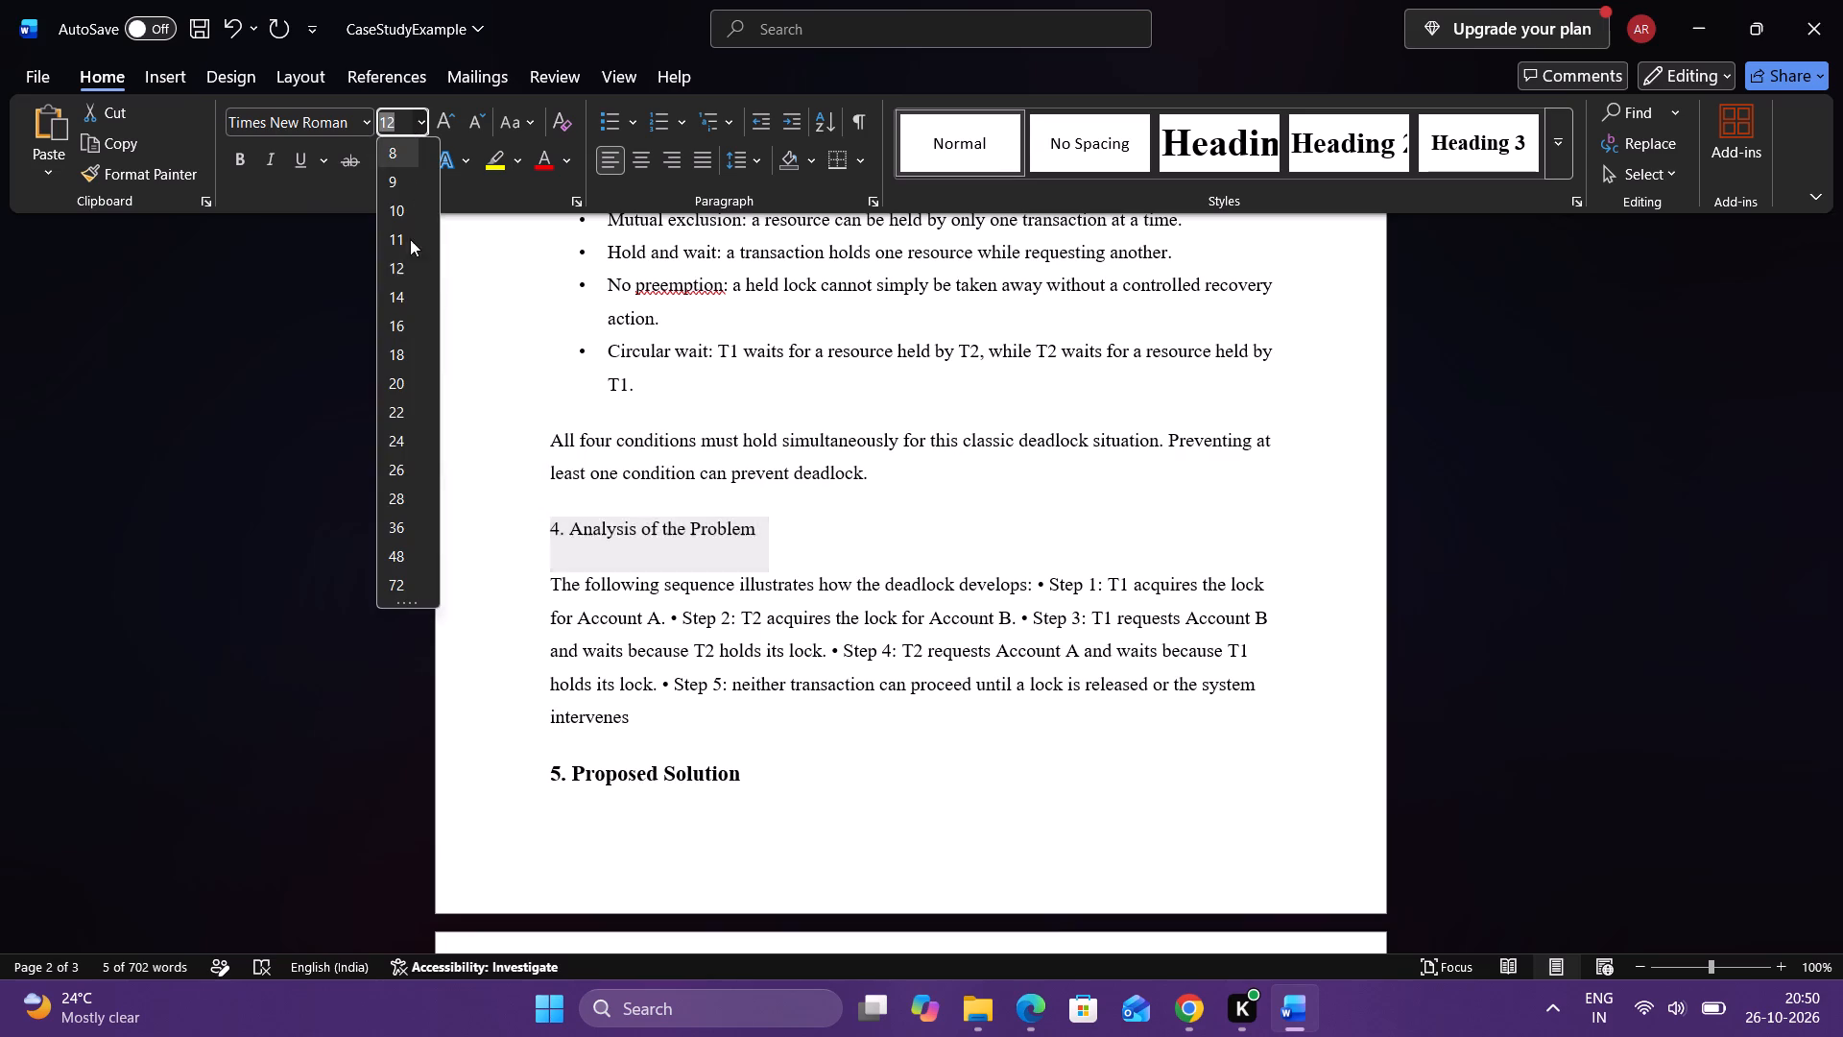
{"action": "left_click", "coordinate": [400, 111]}
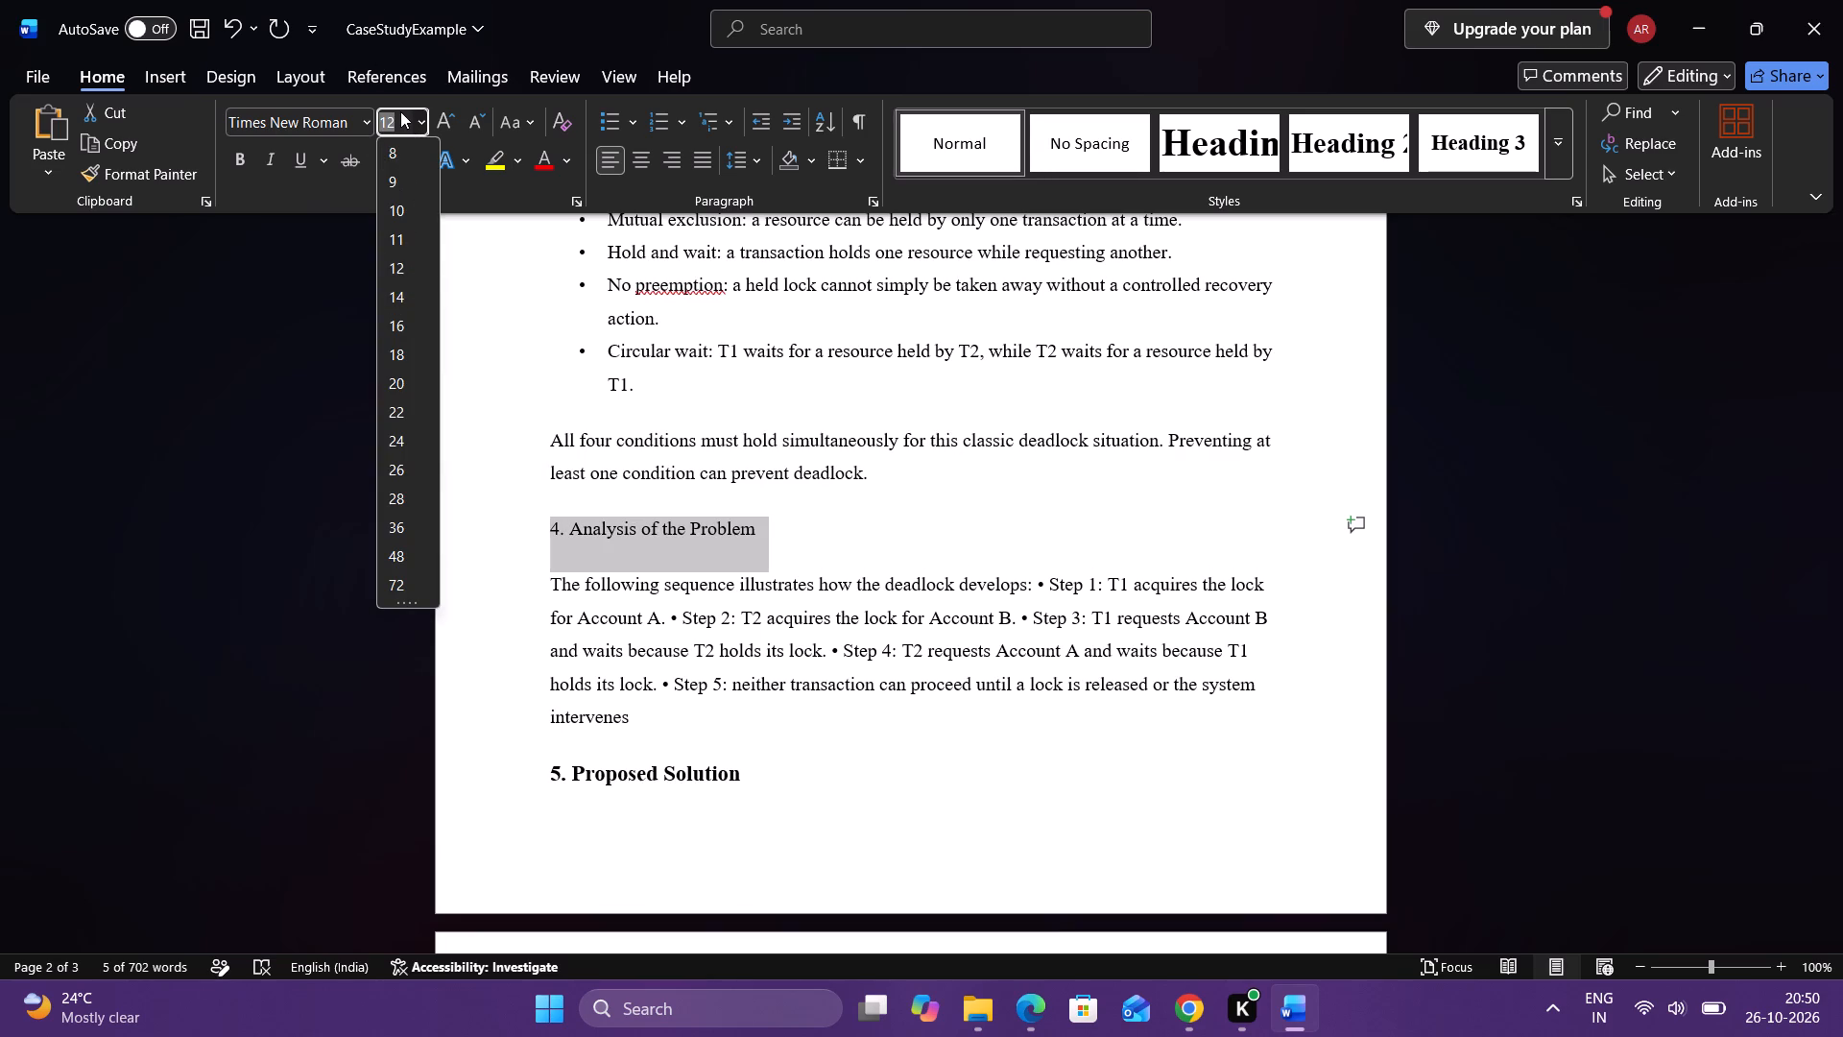
{"action": "key", "text": "BackSpace"}
{"action": "type", "text": "13.5"}
{"action": "key", "text": "Return"}
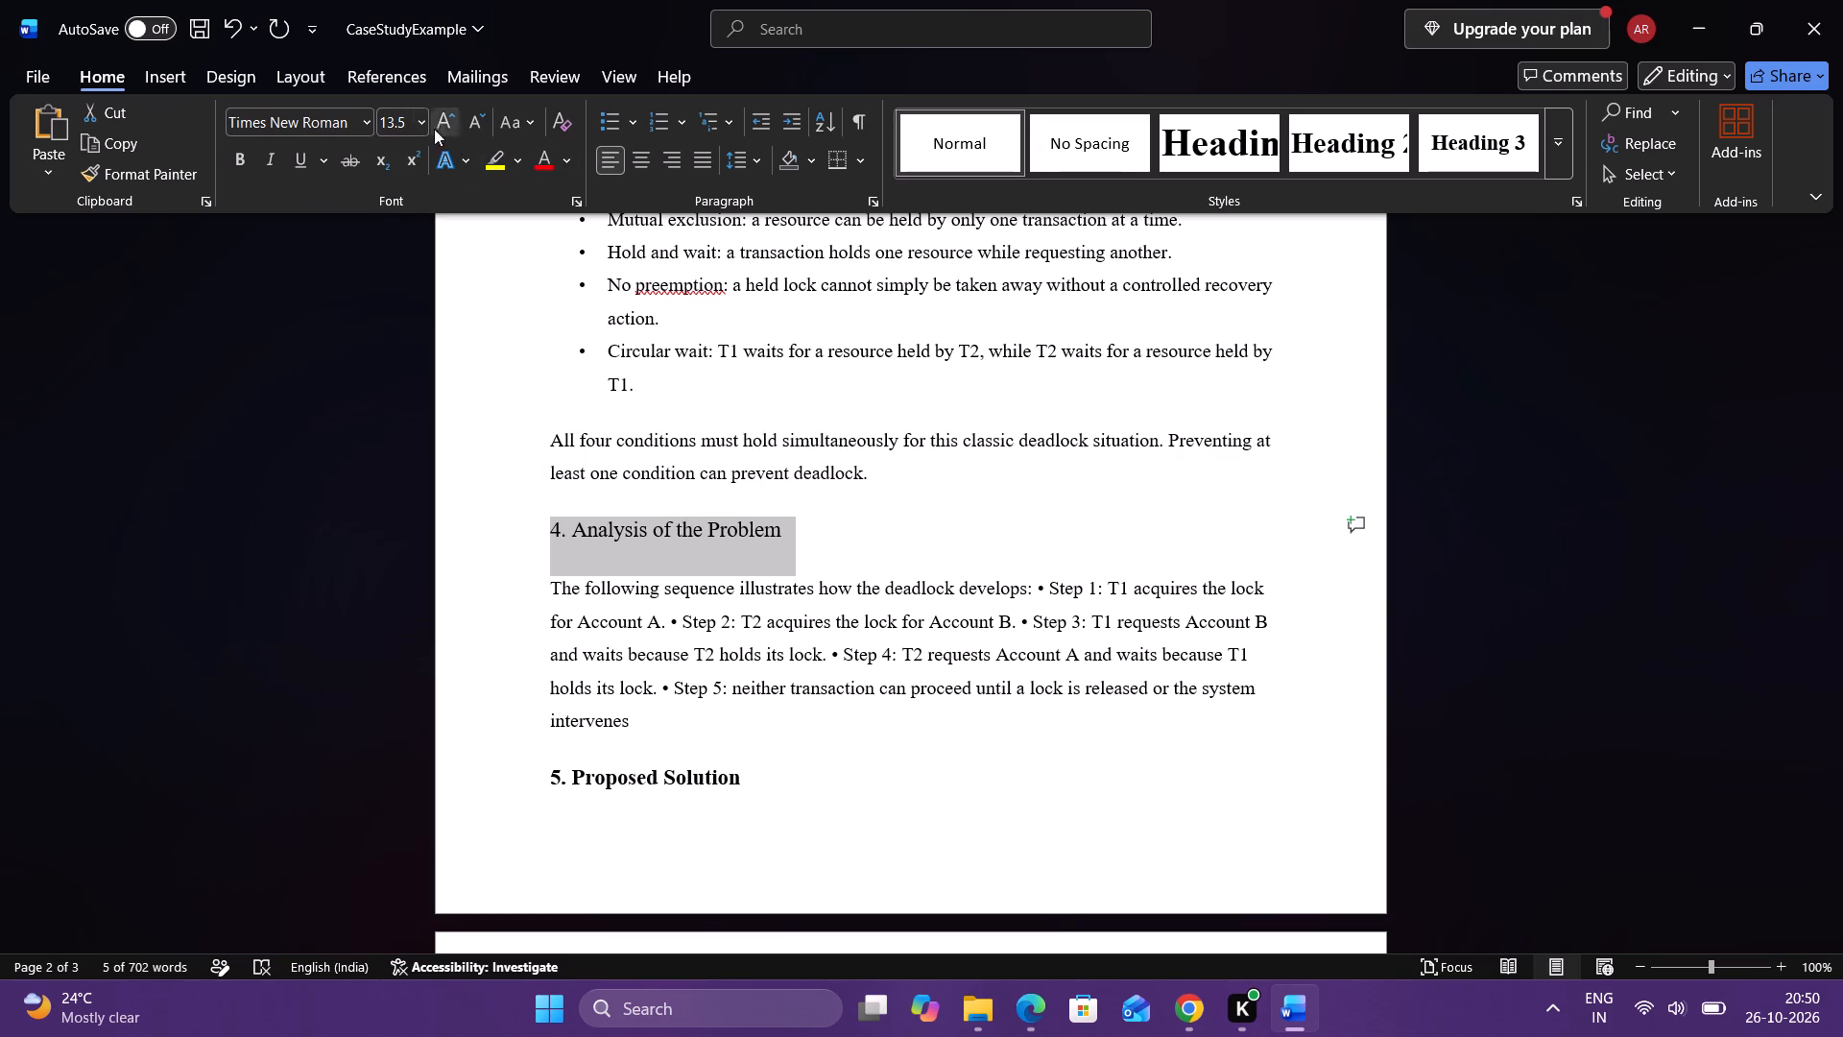
{"action": "left_click", "coordinate": [232, 164]}
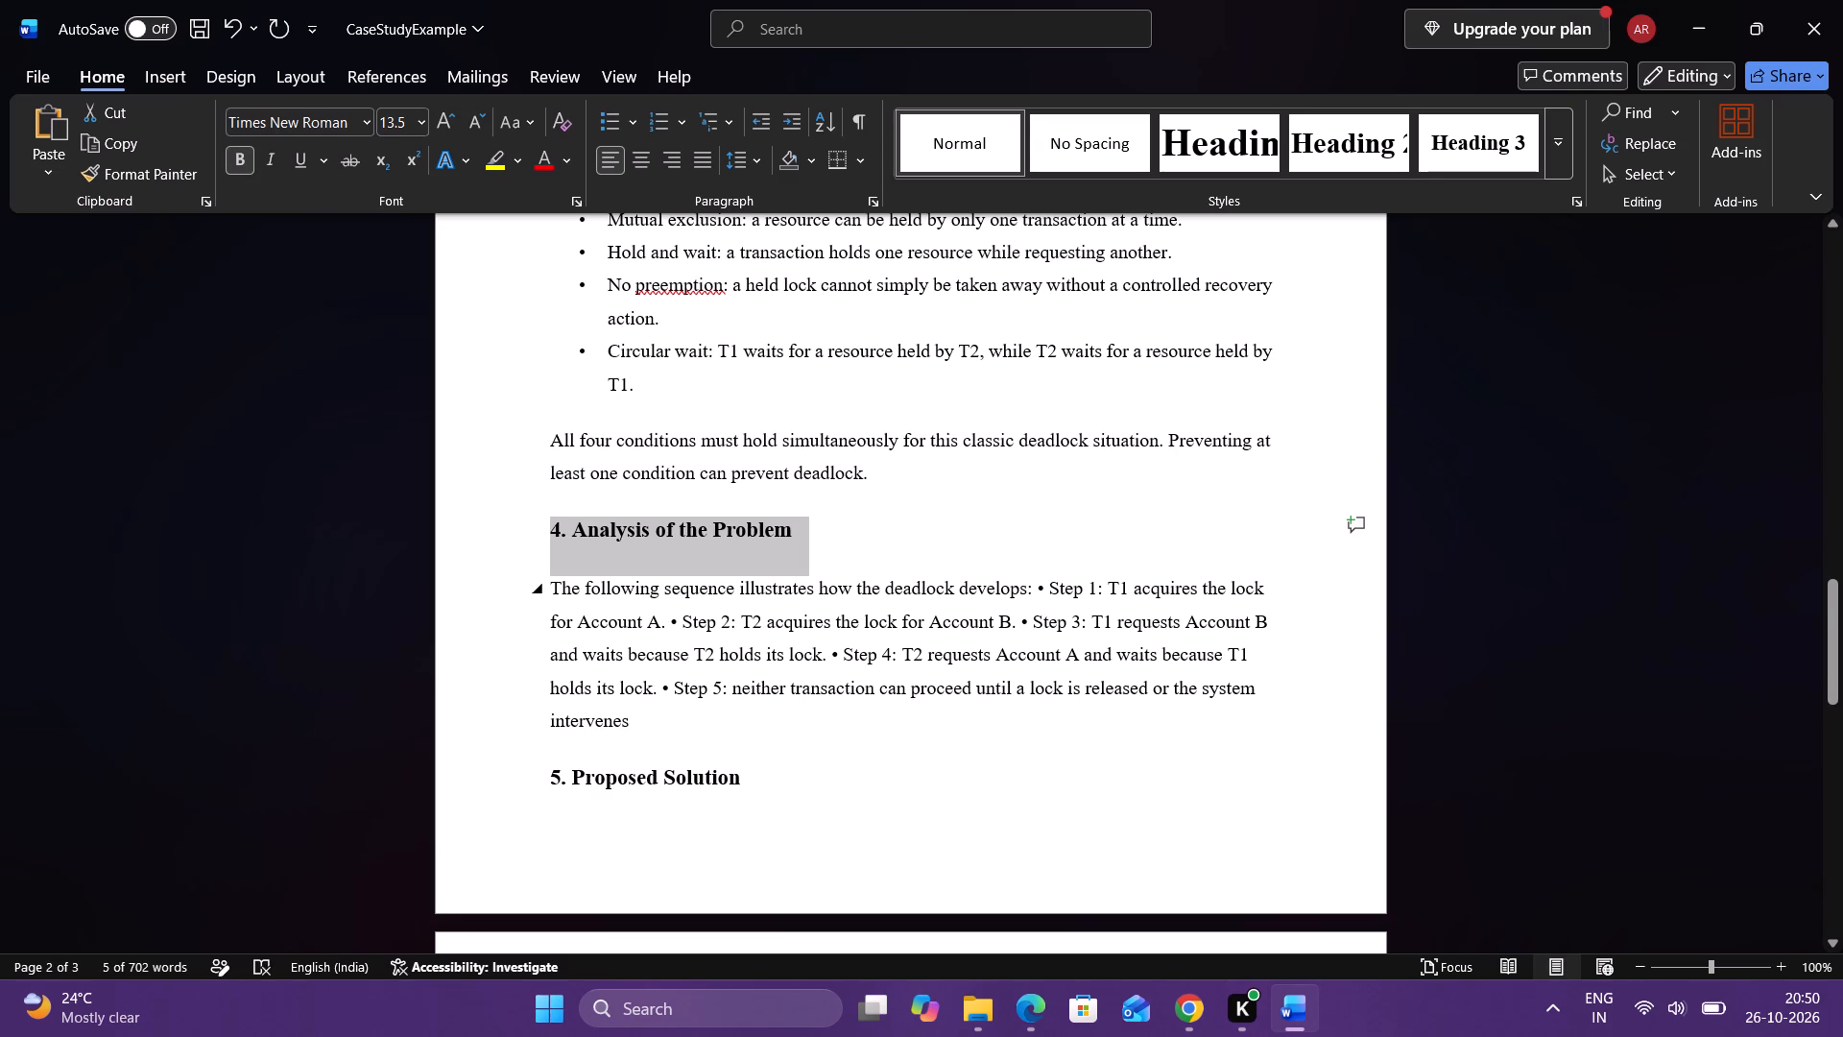
Split the section 4 text into separate paragraphs after the intro sentence, after Step 1 and after Step 2.
{"action": "left_click", "coordinate": [1038, 590]}
{"action": "key", "text": "Return"}
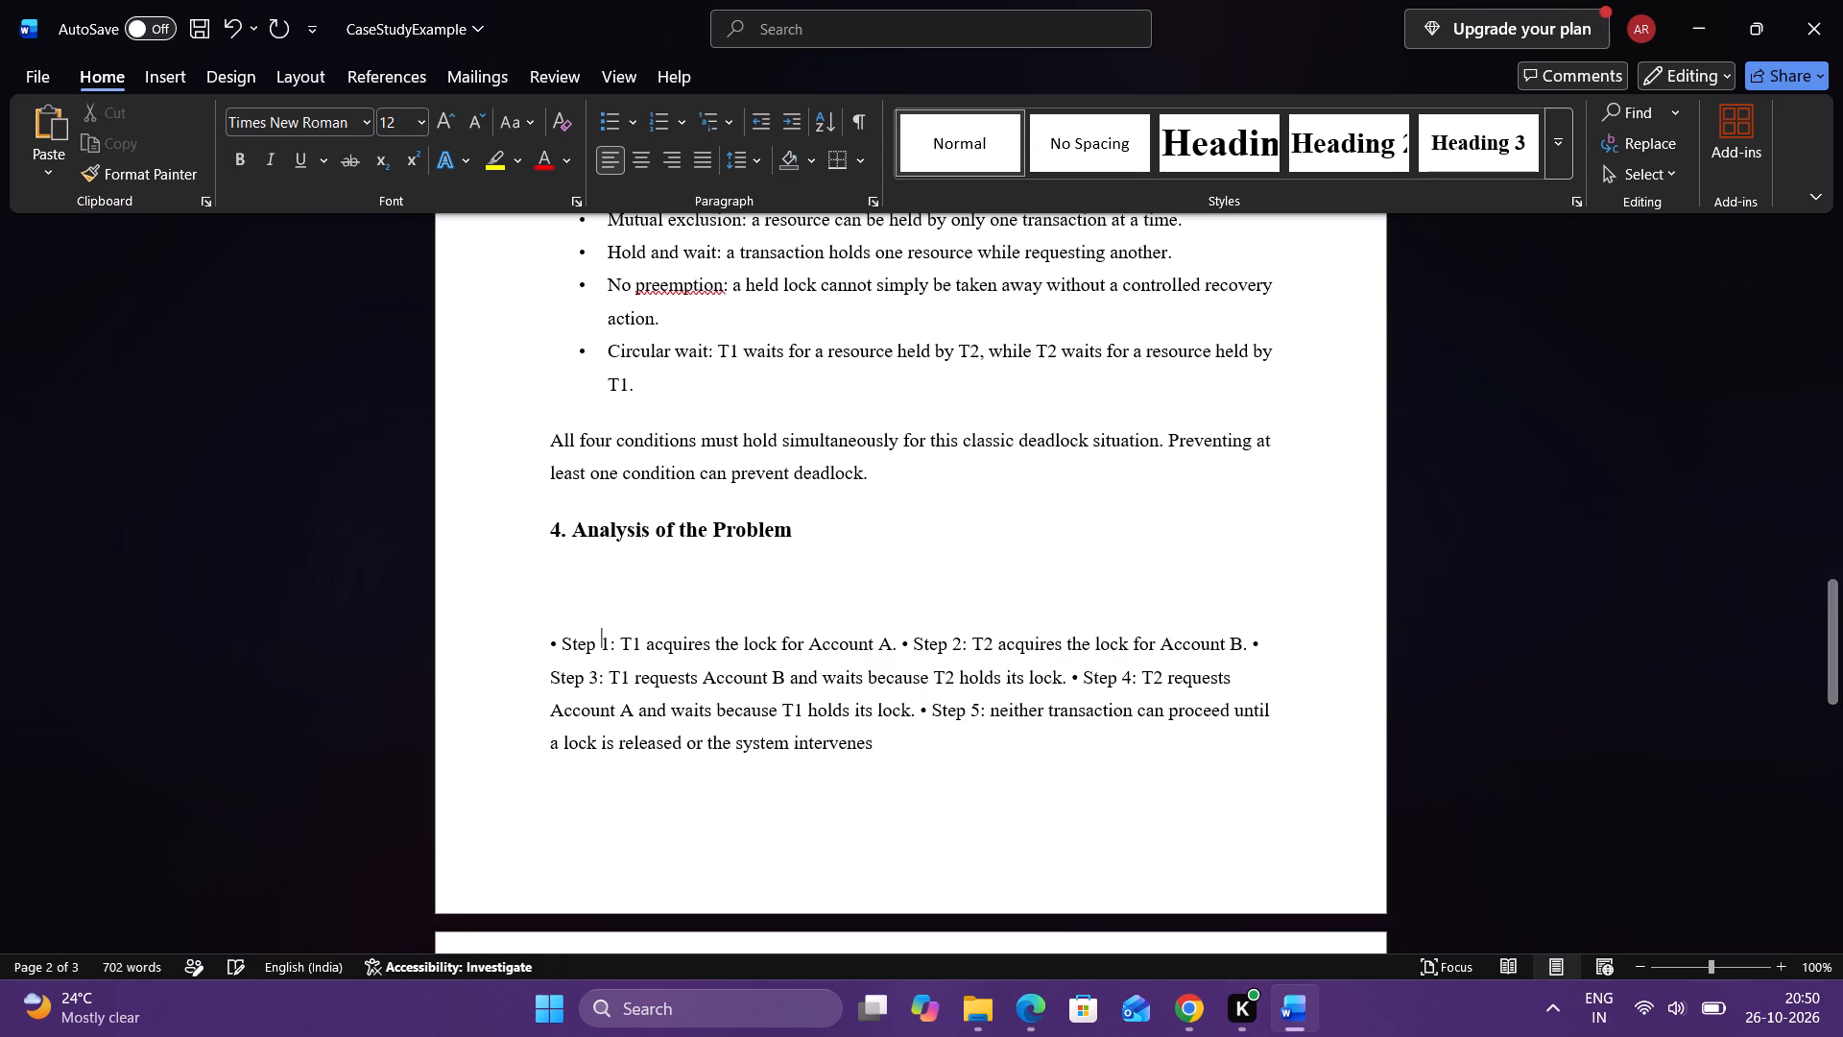
{"action": "key", "text": "Right"}
{"action": "key", "text": "Right"}
{"action": "key", "text": "Right"}
{"action": "key", "text": "Right"}
{"action": "key", "text": "Right"}
{"action": "key", "text": "Right"}
{"action": "key", "text": "Right"}
{"action": "key", "text": "Right"}
{"action": "key", "text": "Right"}
{"action": "key", "text": "Right"}
{"action": "key", "text": "Right"}
{"action": "key", "text": "Right"}
{"action": "key", "text": "Right"}
{"action": "key", "text": "Right"}
{"action": "key", "text": "Right"}
{"action": "key", "text": "Right"}
{"action": "key", "text": "Right"}
{"action": "key", "text": "Right"}
{"action": "key", "text": "Right"}
{"action": "key", "text": "Right"}
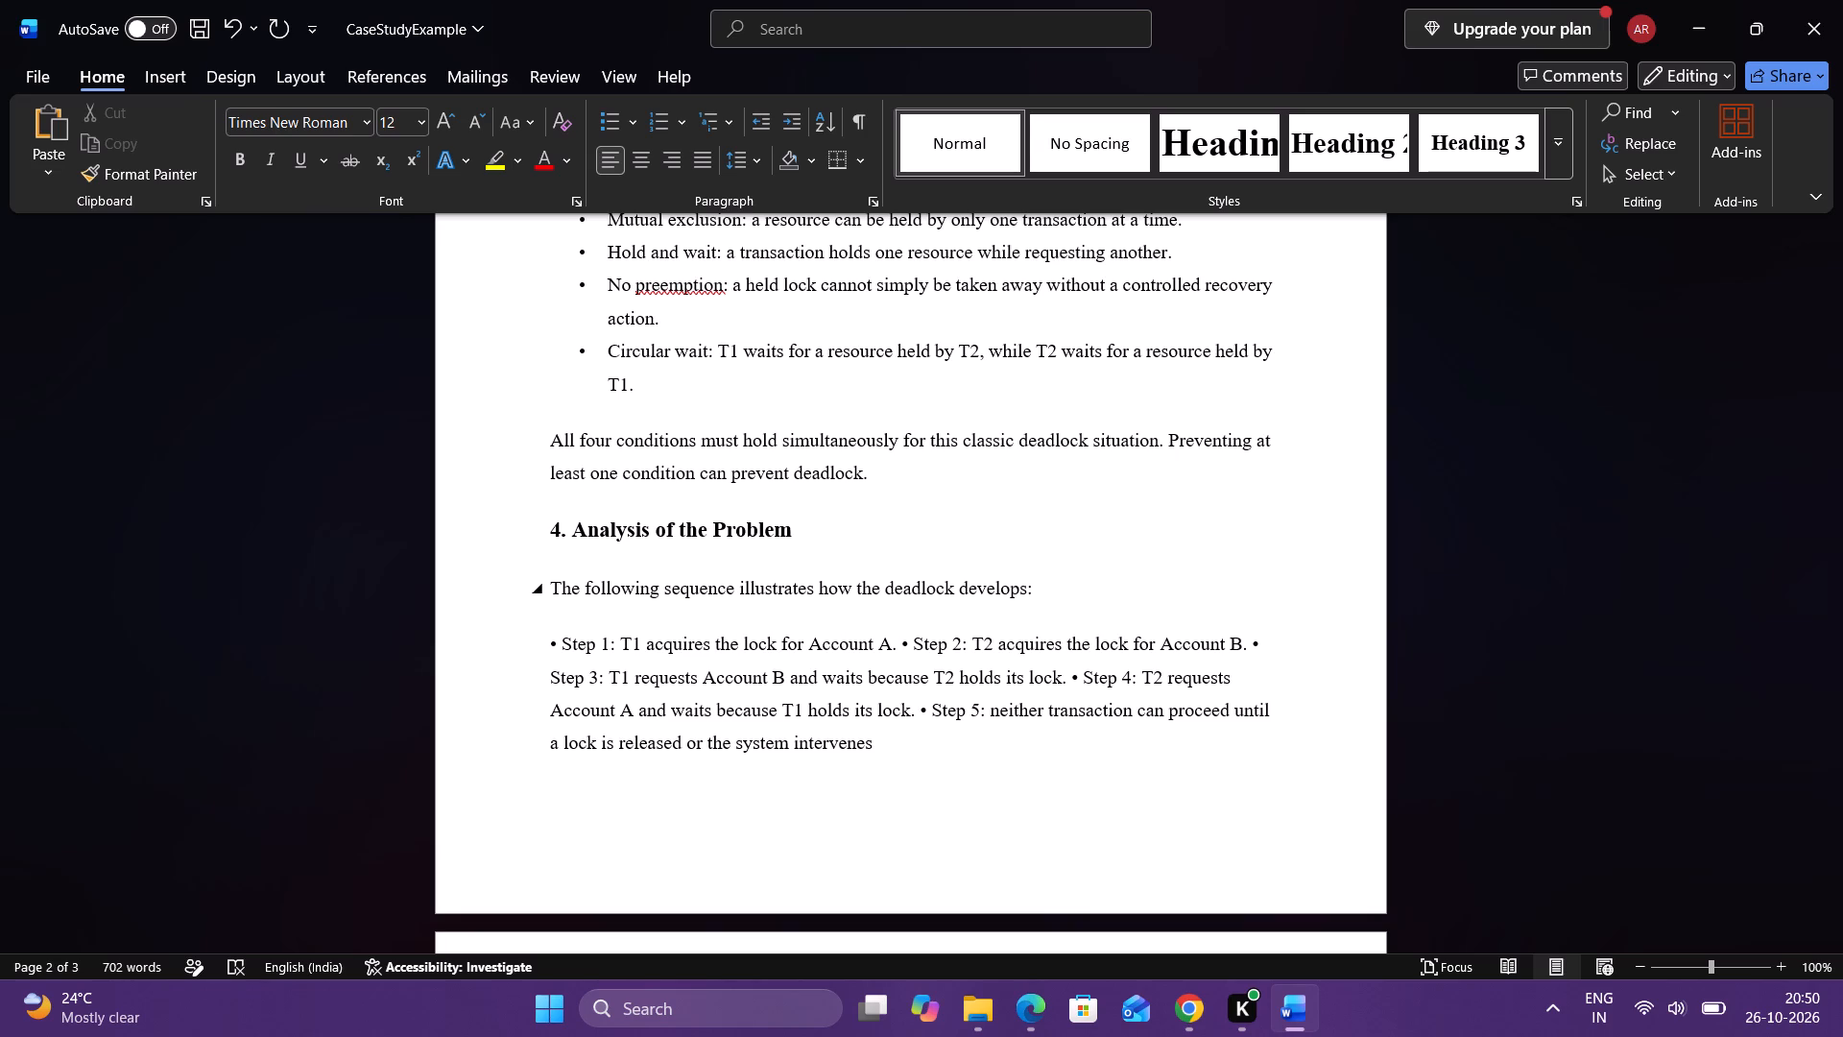
{"action": "key", "text": "Return"}
{"action": "key", "text": "Right"}
{"action": "key", "text": "Right"}
{"action": "key", "text": "Right"}
{"action": "key", "text": "Right"}
{"action": "key", "text": "Right"}
{"action": "key", "text": "Right"}
{"action": "key", "text": "Right"}
{"action": "key", "text": "Right"}
{"action": "key", "text": "Right"}
{"action": "key", "text": "Right"}
{"action": "key", "text": "Right"}
{"action": "key", "text": "Right"}
{"action": "key", "text": "Right"}
{"action": "key", "text": "Right"}
{"action": "key", "text": "Right"}
{"action": "key", "text": "Right"}
{"action": "key", "text": "Right"}
{"action": "key", "text": "Right"}
{"action": "key", "text": "Right"}
{"action": "key", "text": "Right"}
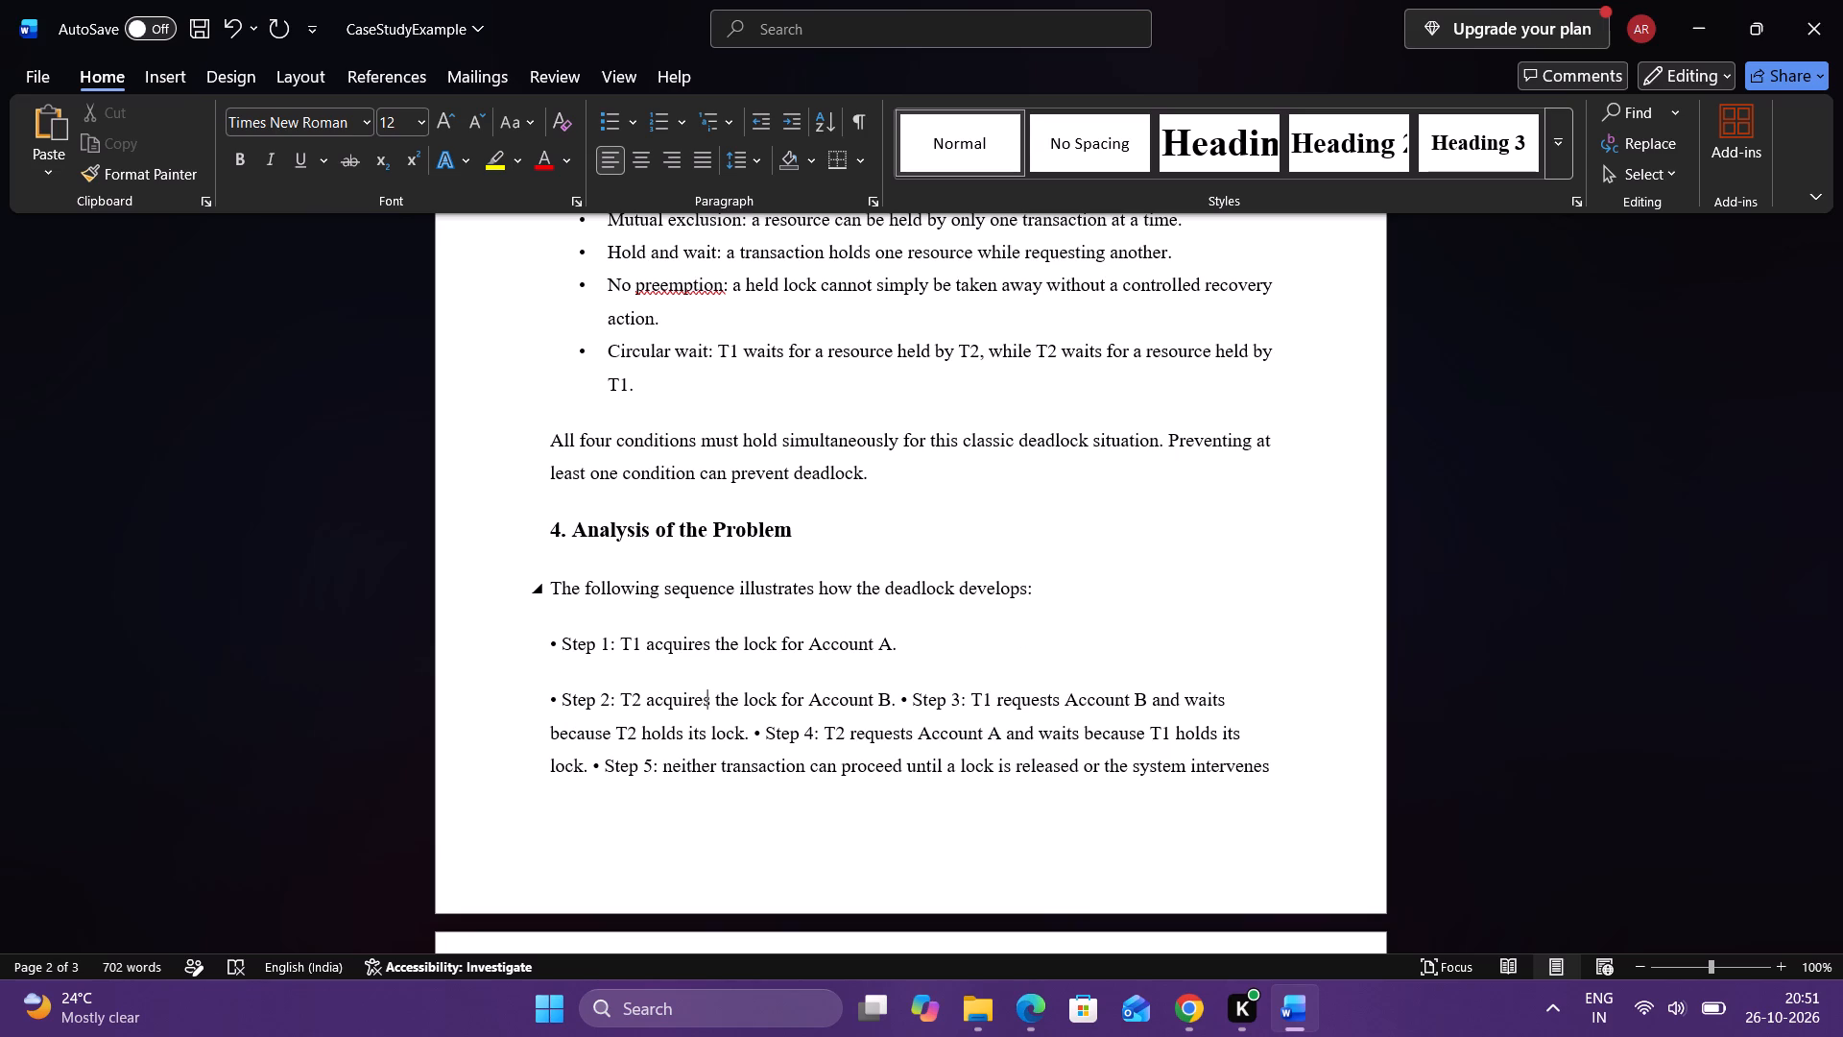
{"action": "key", "text": "Return"}
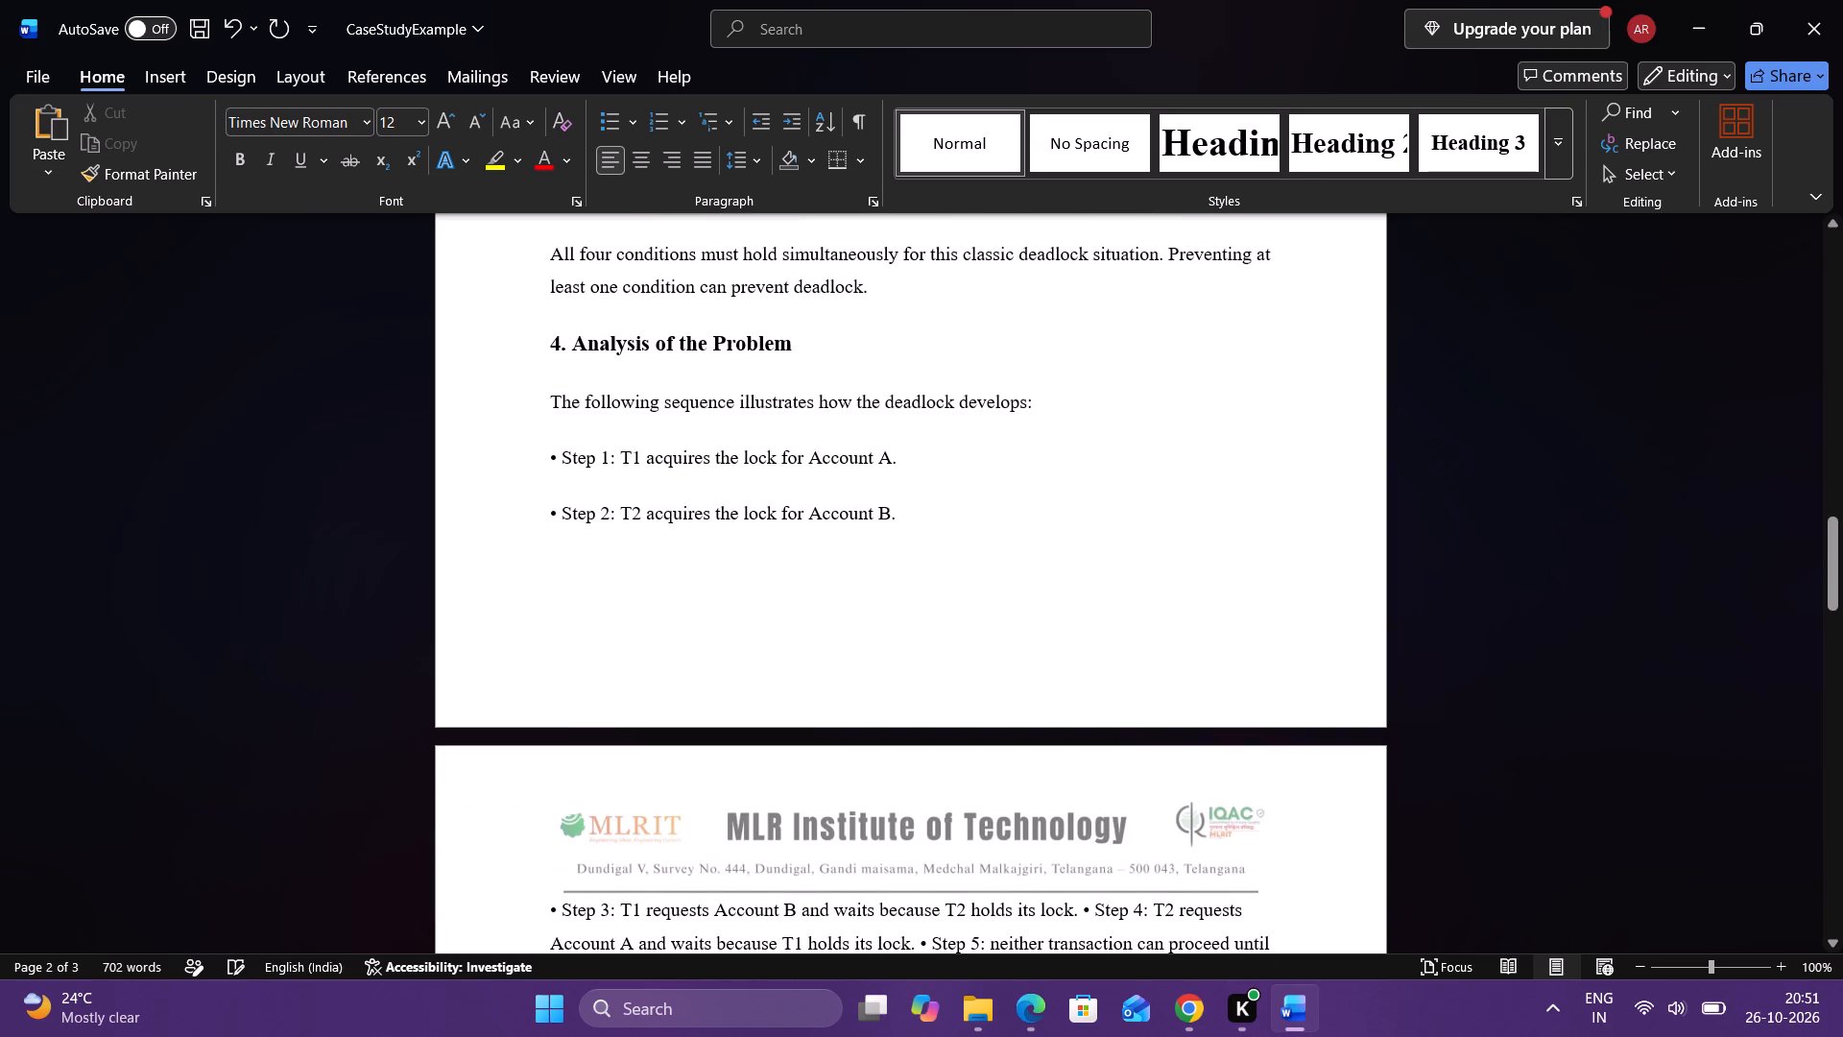
Split the remaining section 4 text so that Step 3, Step 4 and Step 5 each stand in their own paragraph.
{"action": "key", "text": "Right"}
{"action": "key", "text": "Right"}
{"action": "key", "text": "Right"}
{"action": "key", "text": "Right"}
{"action": "key", "text": "Right"}
{"action": "key", "text": "Right"}
{"action": "key", "text": "Right"}
{"action": "key", "text": "Right"}
{"action": "key", "text": "Right"}
{"action": "key", "text": "Right"}
{"action": "key", "text": "Right"}
{"action": "key", "text": "Right"}
{"action": "key", "text": "Right"}
{"action": "key", "text": "Right"}
{"action": "key", "text": "Right"}
{"action": "key", "text": "Right"}
{"action": "key", "text": "Right"}
{"action": "key", "text": "Right"}
{"action": "key", "text": "Right"}
{"action": "key", "text": "Right"}
{"action": "key", "text": "Right"}
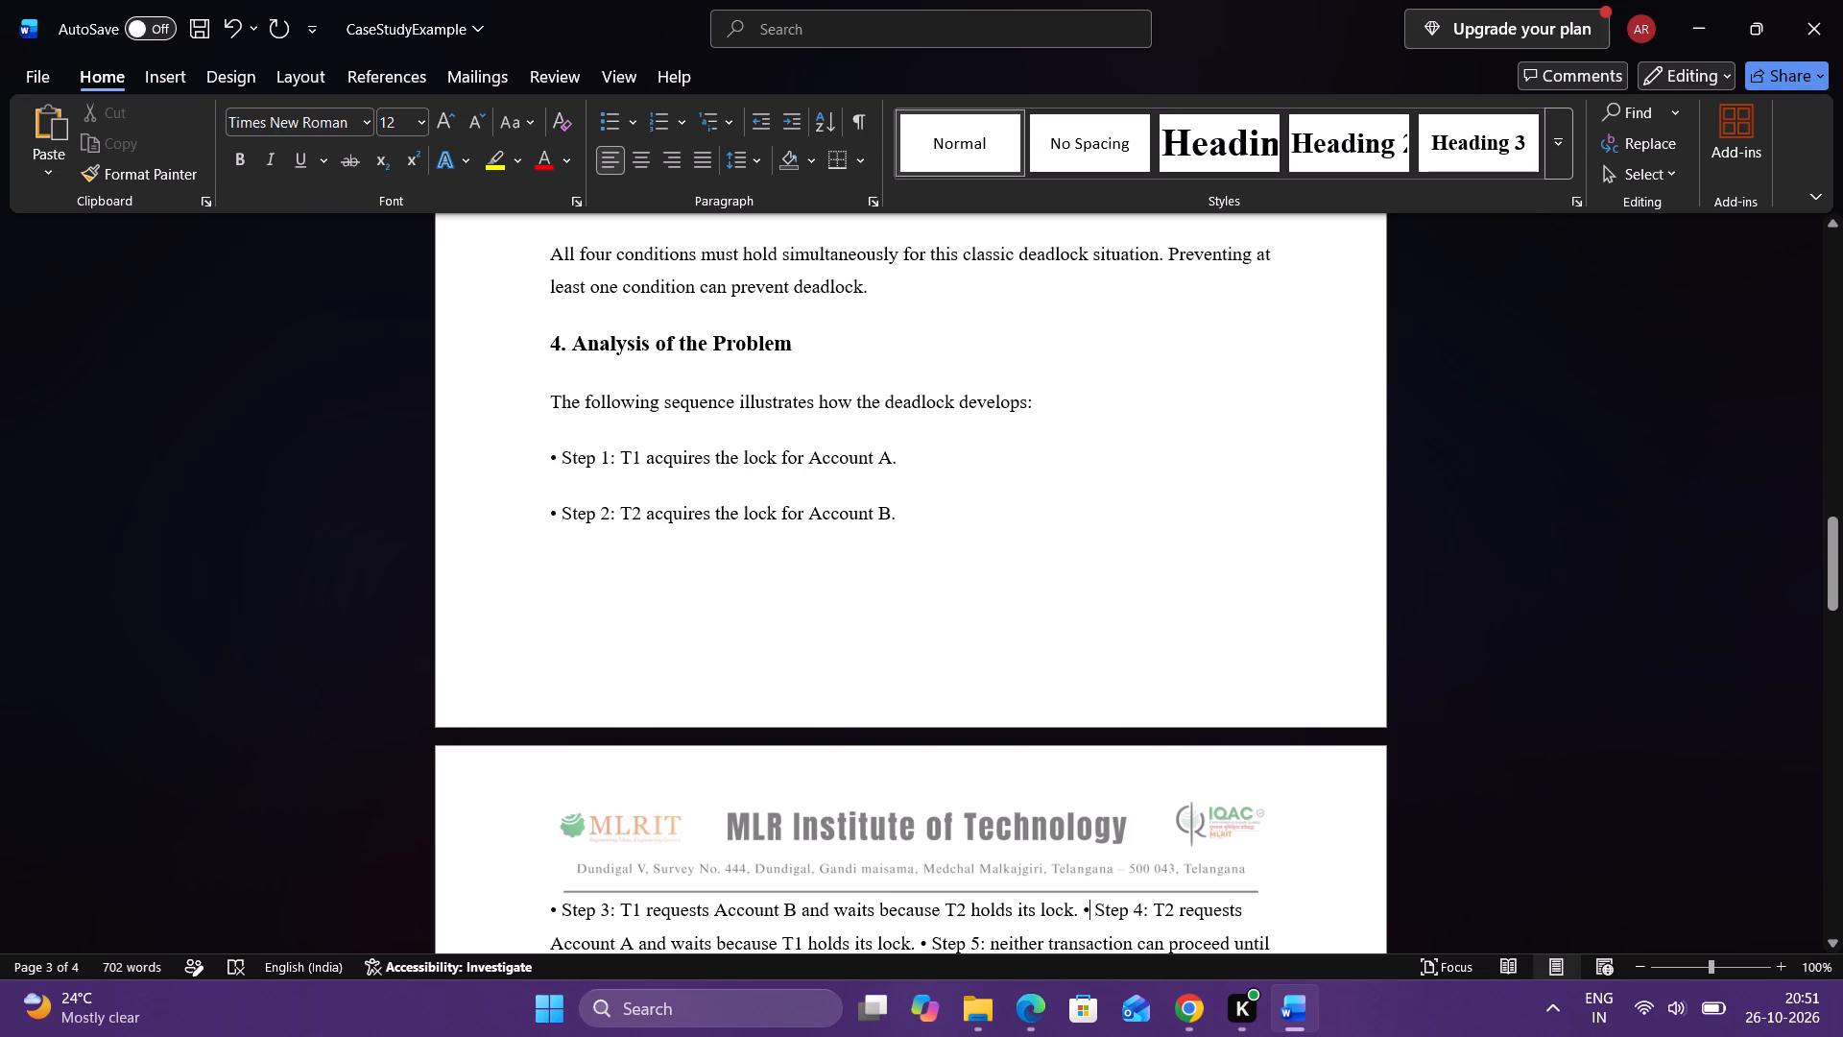
{"action": "key", "text": "Left"}
{"action": "key", "text": "Return"}
{"action": "key", "text": "Right"}
{"action": "key", "text": "Right"}
{"action": "key", "text": "Right"}
{"action": "key", "text": "Right"}
{"action": "key", "text": "Right"}
{"action": "key", "text": "Right"}
{"action": "key", "text": "Right"}
{"action": "key", "text": "Right"}
{"action": "key", "text": "Right"}
{"action": "key", "text": "Right"}
{"action": "key", "text": "Right"}
{"action": "key", "text": "Right"}
{"action": "key", "text": "Right"}
{"action": "key", "text": "Right"}
{"action": "key", "text": "Right"}
{"action": "key", "text": "Right"}
{"action": "key", "text": "Right"}
{"action": "key", "text": "Right"}
{"action": "key", "text": "Right"}
{"action": "key", "text": "Right"}
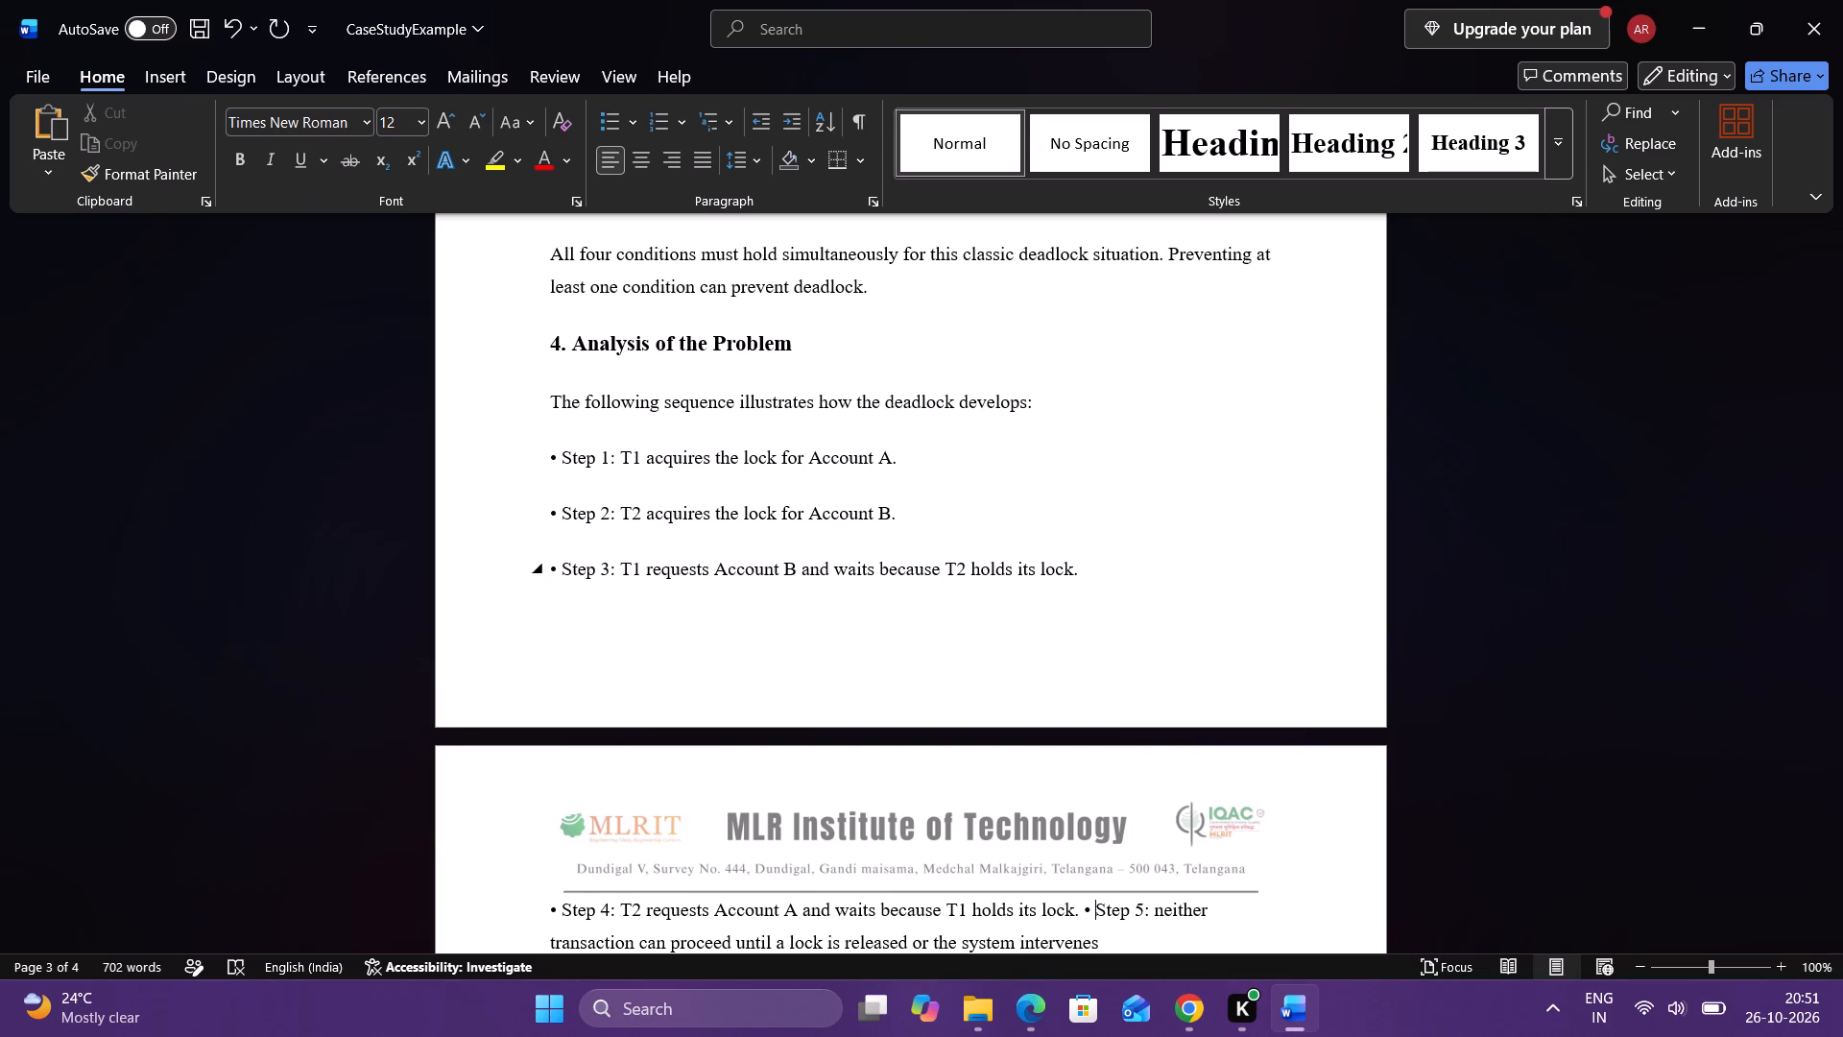
{"action": "key", "text": "Left"}
{"action": "key", "text": "Left"}
{"action": "key", "text": "Return"}
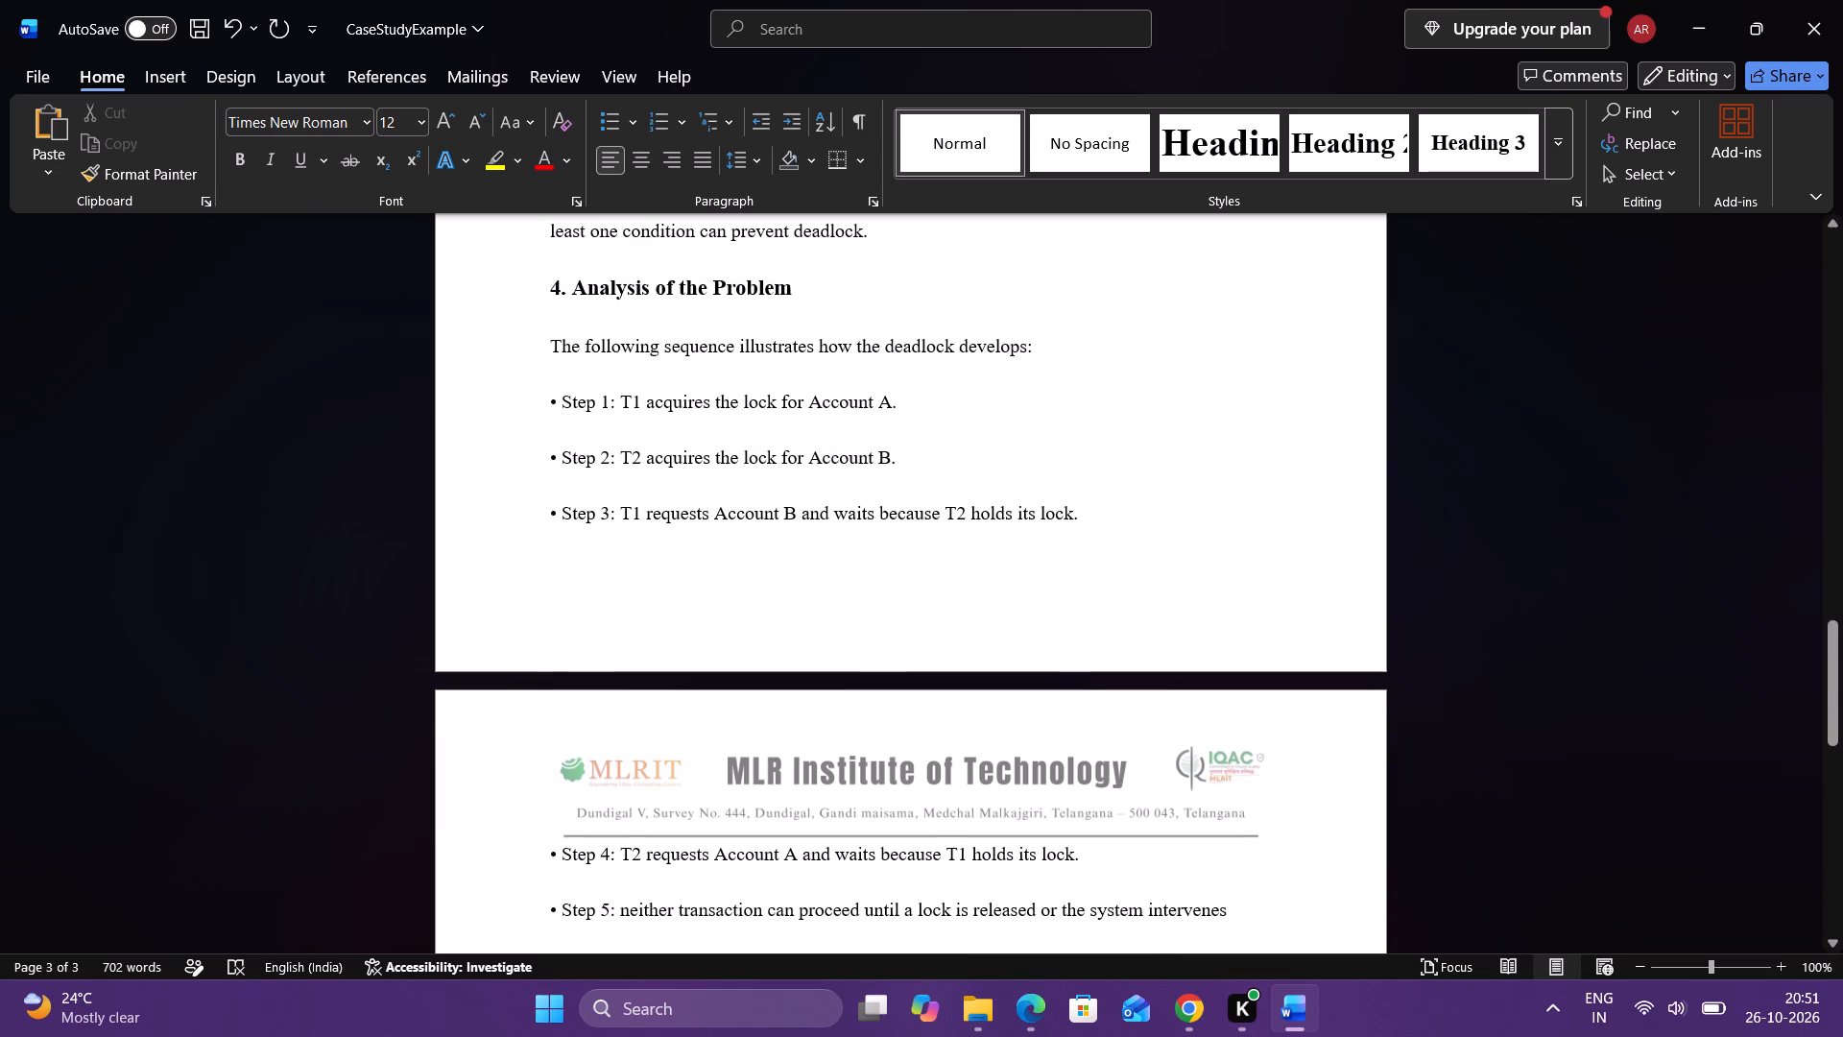
Format the Step 1 to Step 5 paragraphs of section 4 as a bulleted list.
{"action": "scroll", "coordinate": [1038, 590], "scroll_direction": "down", "scroll_amount": 1}
{"action": "scroll", "coordinate": [966, 314], "scroll_direction": "up", "scroll_amount": 1}
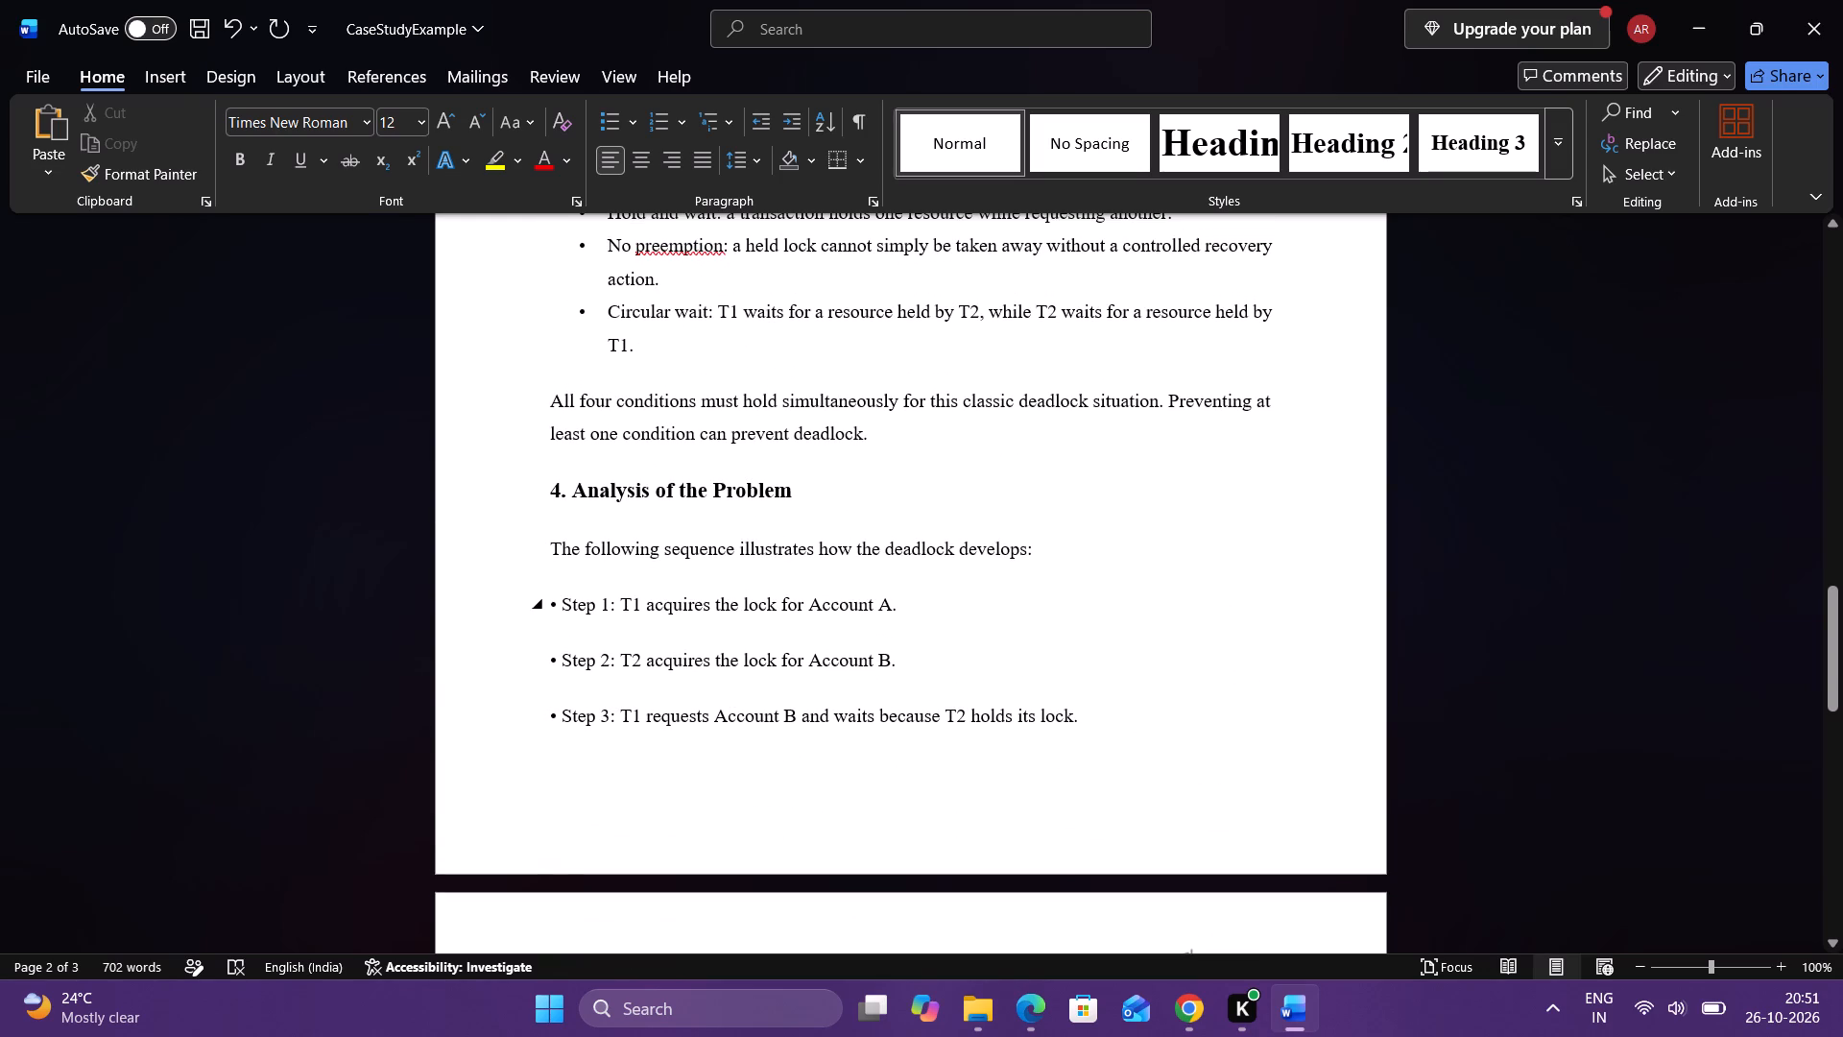
{"action": "left_click_drag", "start_coordinate": [562, 607], "coordinate": [864, 808]}
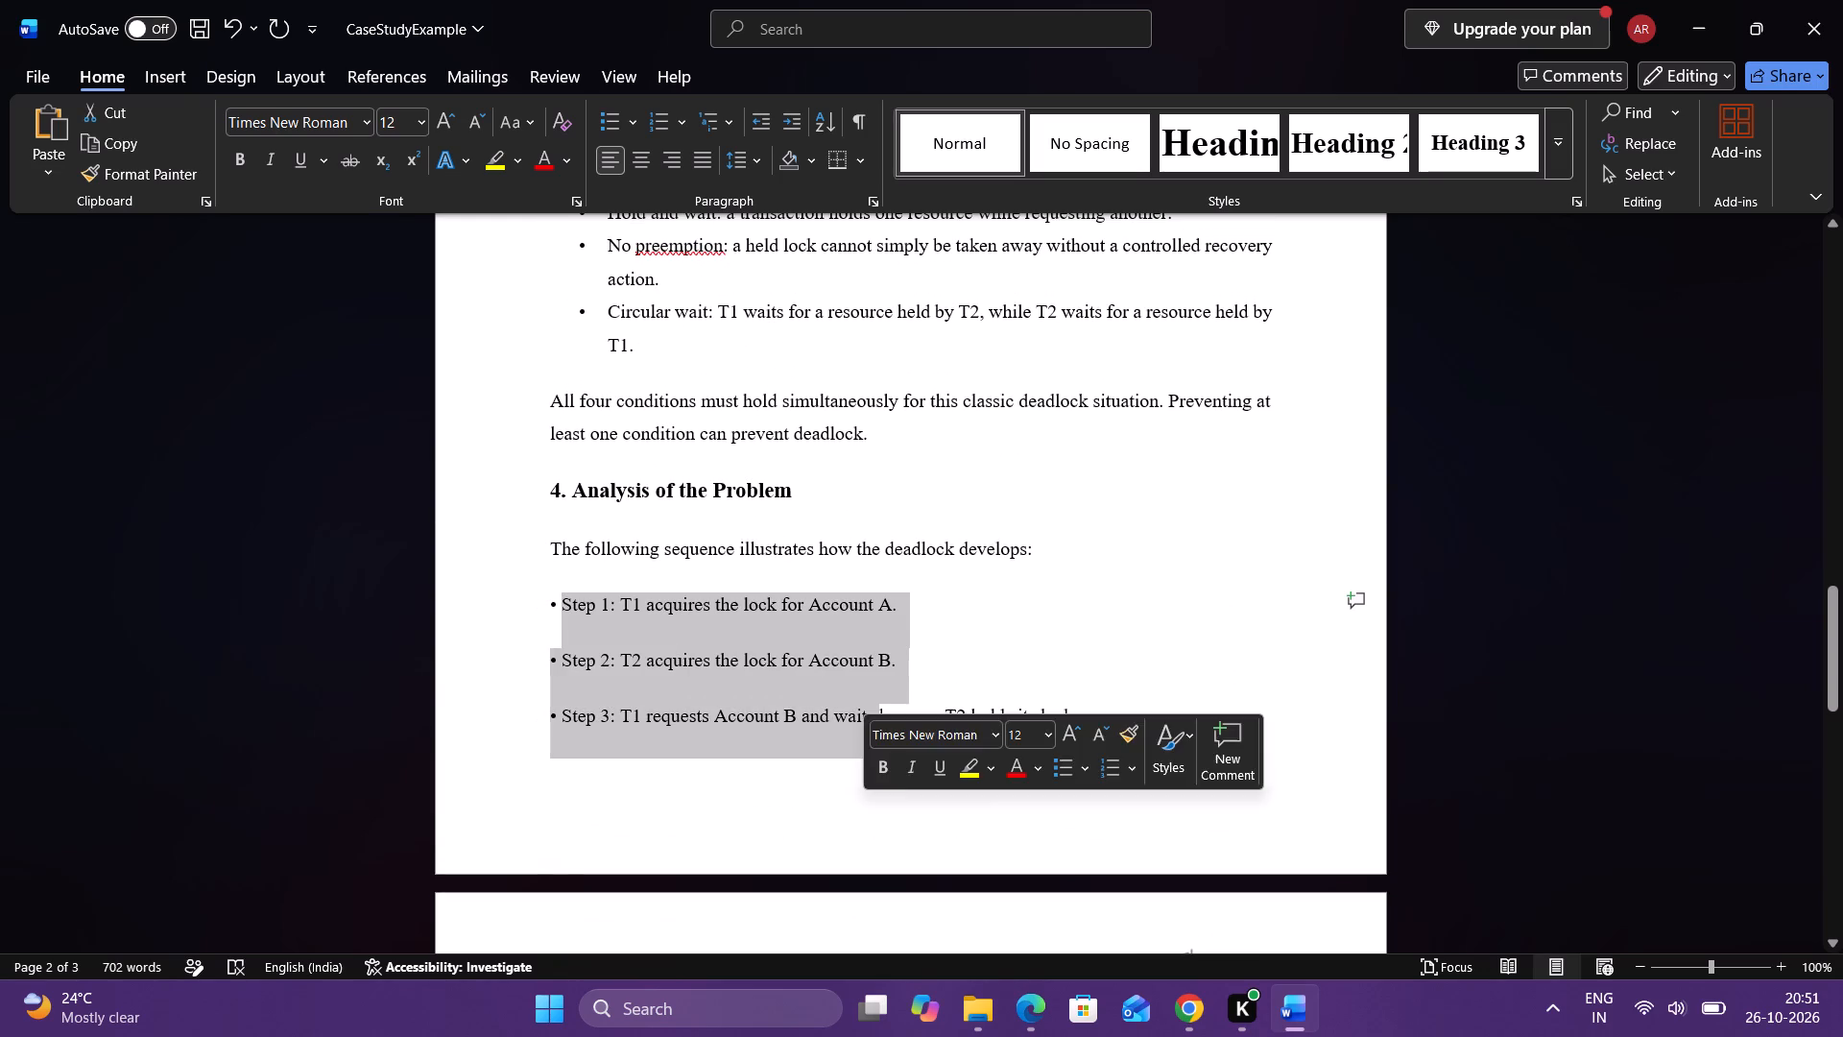
{"action": "left_click", "coordinate": [864, 808]}
{"action": "left_click_drag", "start_coordinate": [546, 604], "coordinate": [1114, 340]}
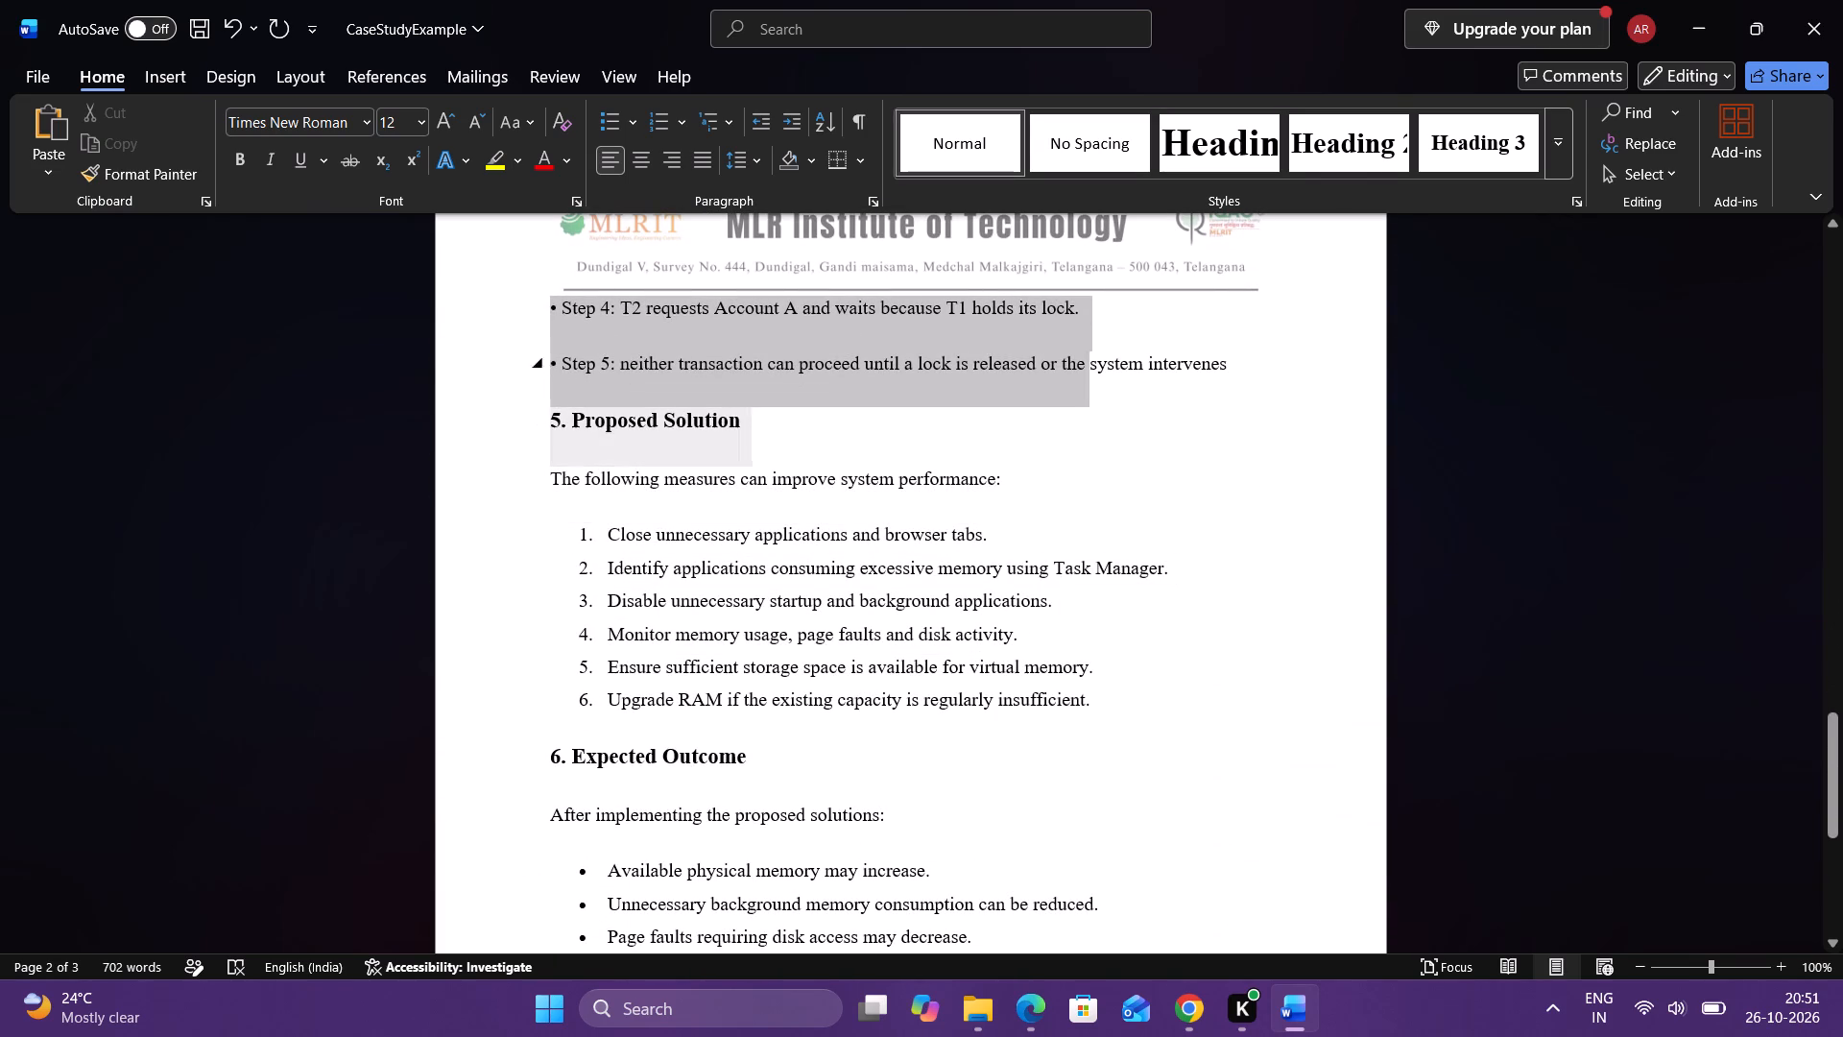
{"action": "left_click_drag", "start_coordinate": [1114, 340], "coordinate": [1234, 370]}
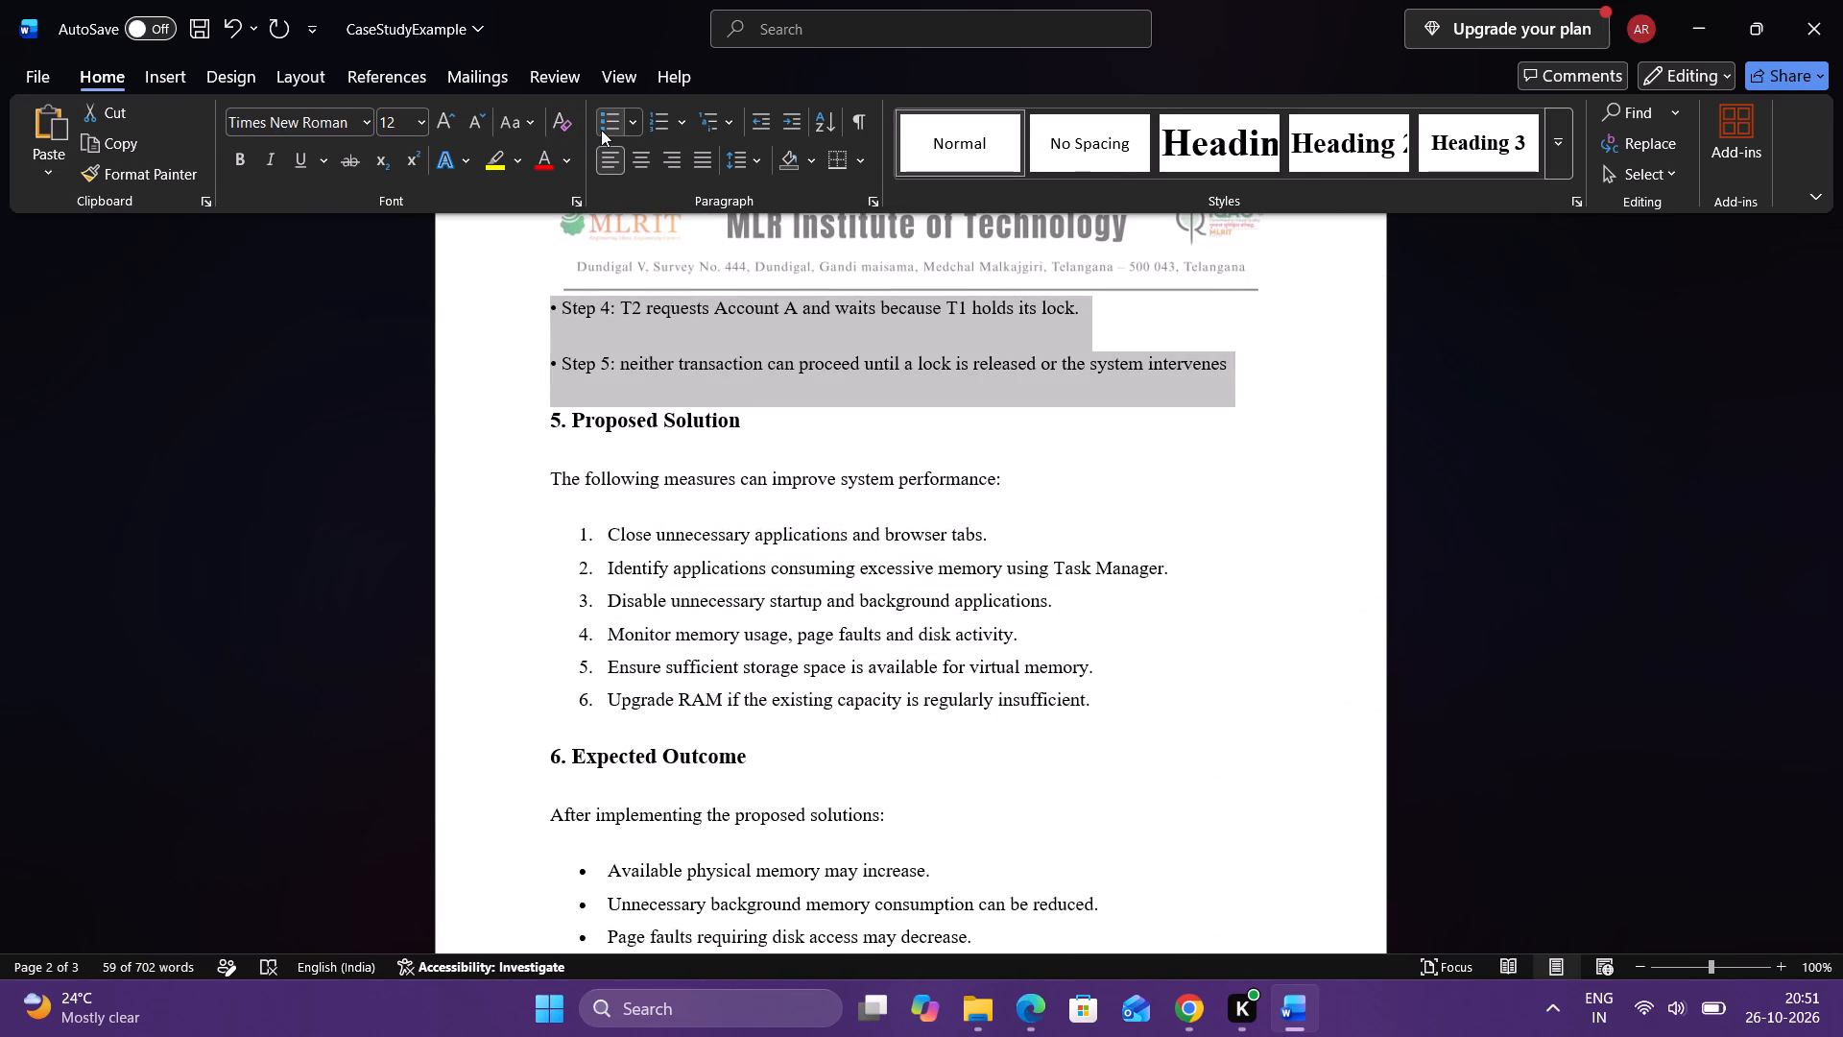
{"action": "left_click", "coordinate": [601, 130]}
Make the "Step 1" and "Step 2" labels bold in the bulleted list of section 4.
{"action": "scroll", "coordinate": [728, 387], "scroll_direction": "up", "scroll_amount": 3}
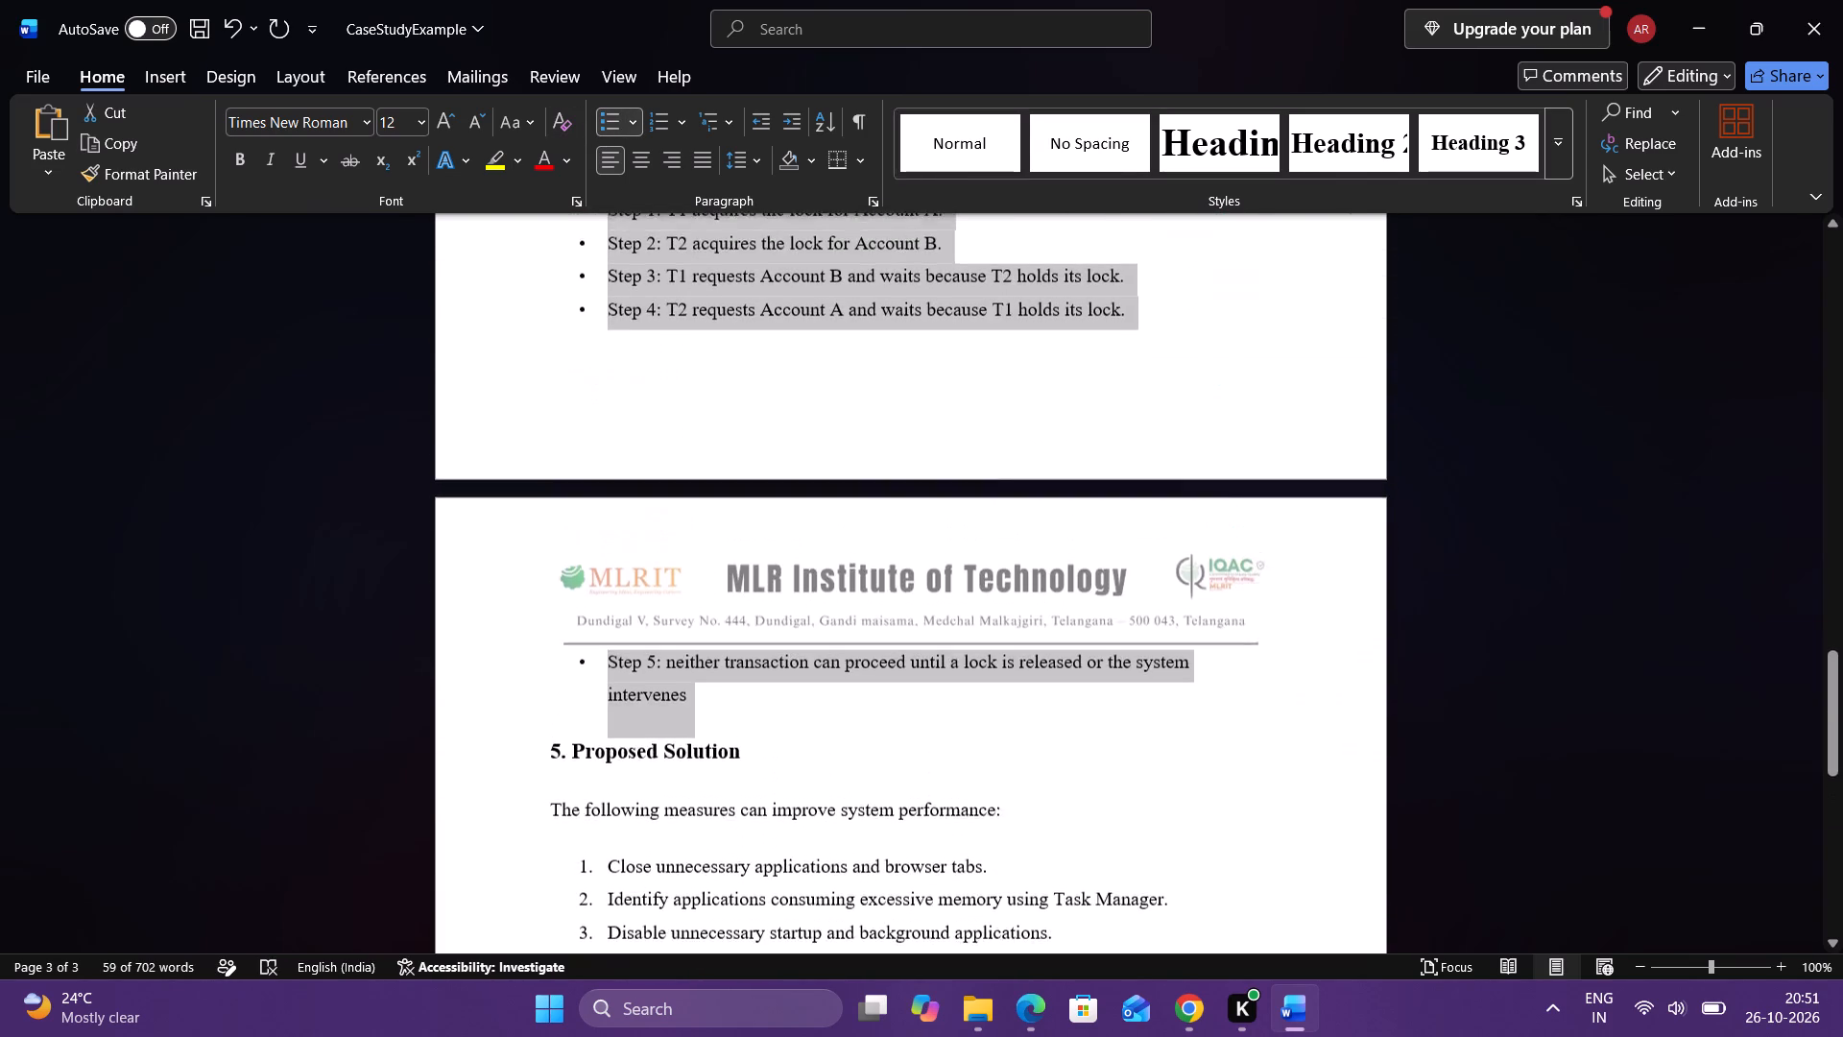
{"action": "scroll", "coordinate": [728, 387], "scroll_direction": "up", "scroll_amount": 1}
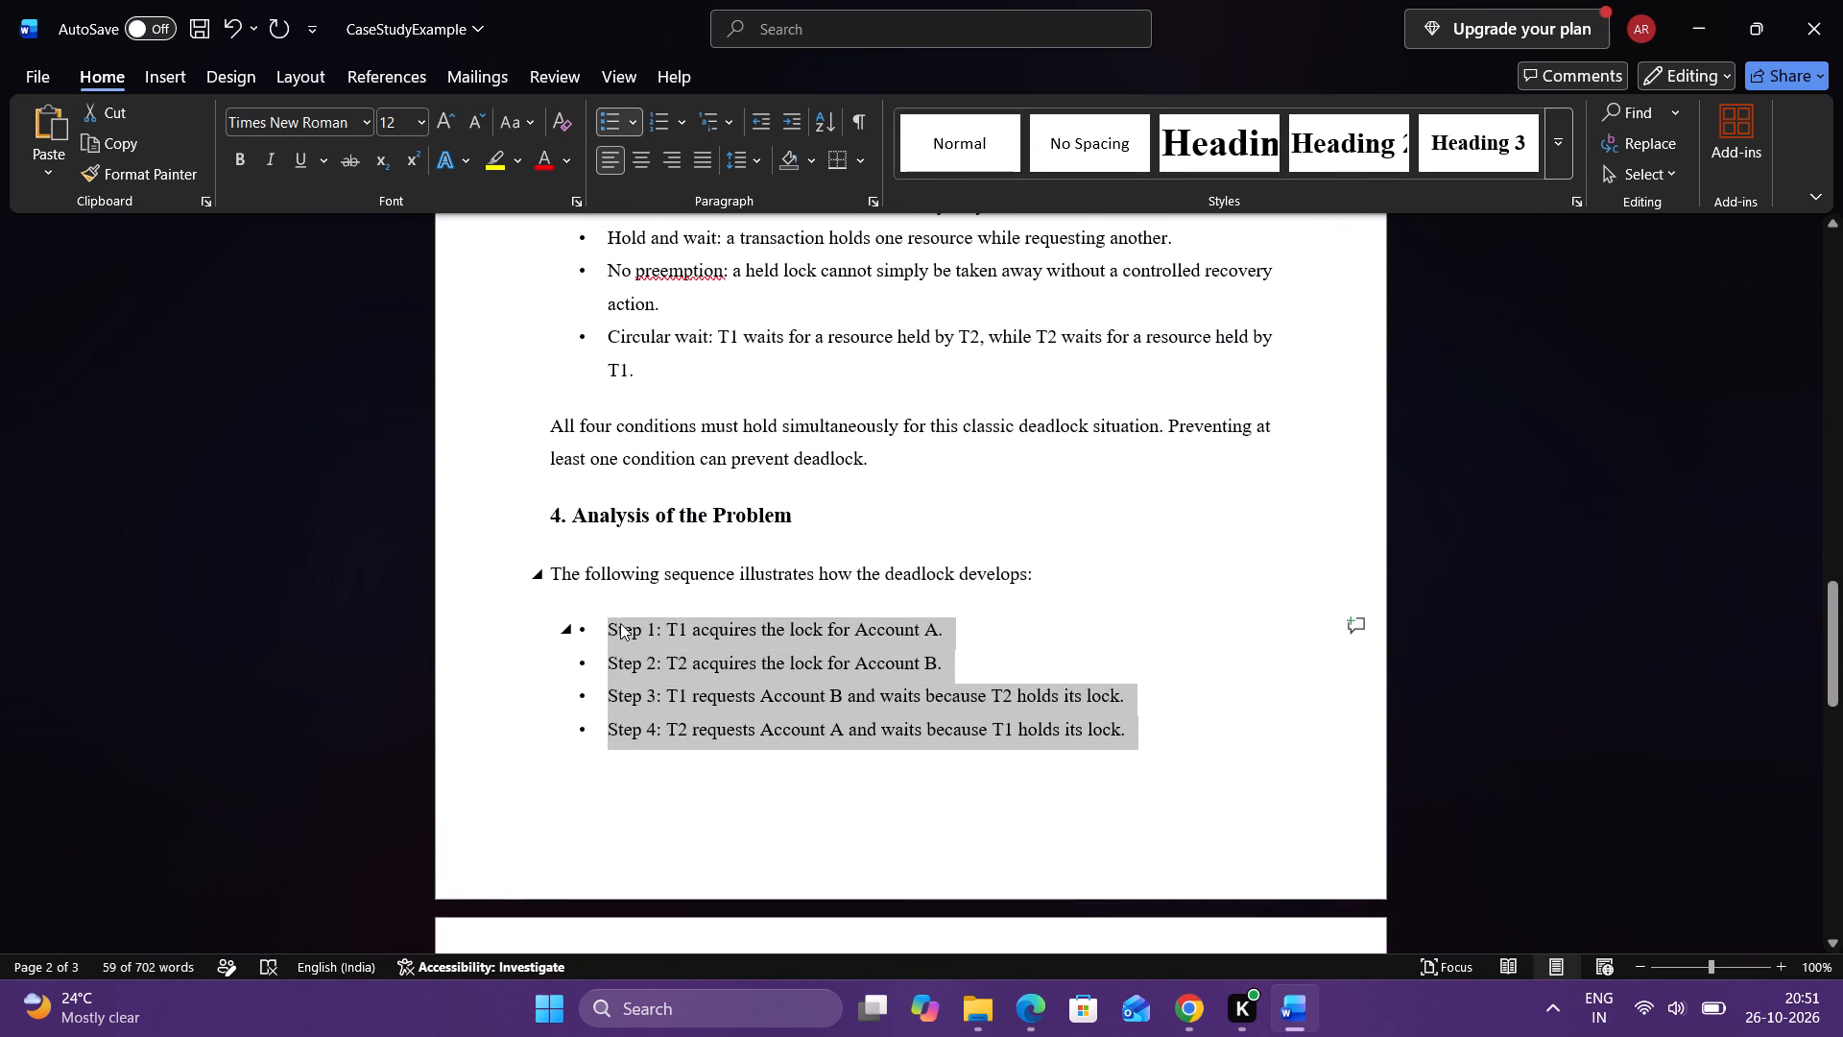
{"action": "left_click", "coordinate": [620, 623]}
{"action": "left_click_drag", "start_coordinate": [610, 627], "coordinate": [656, 623]}
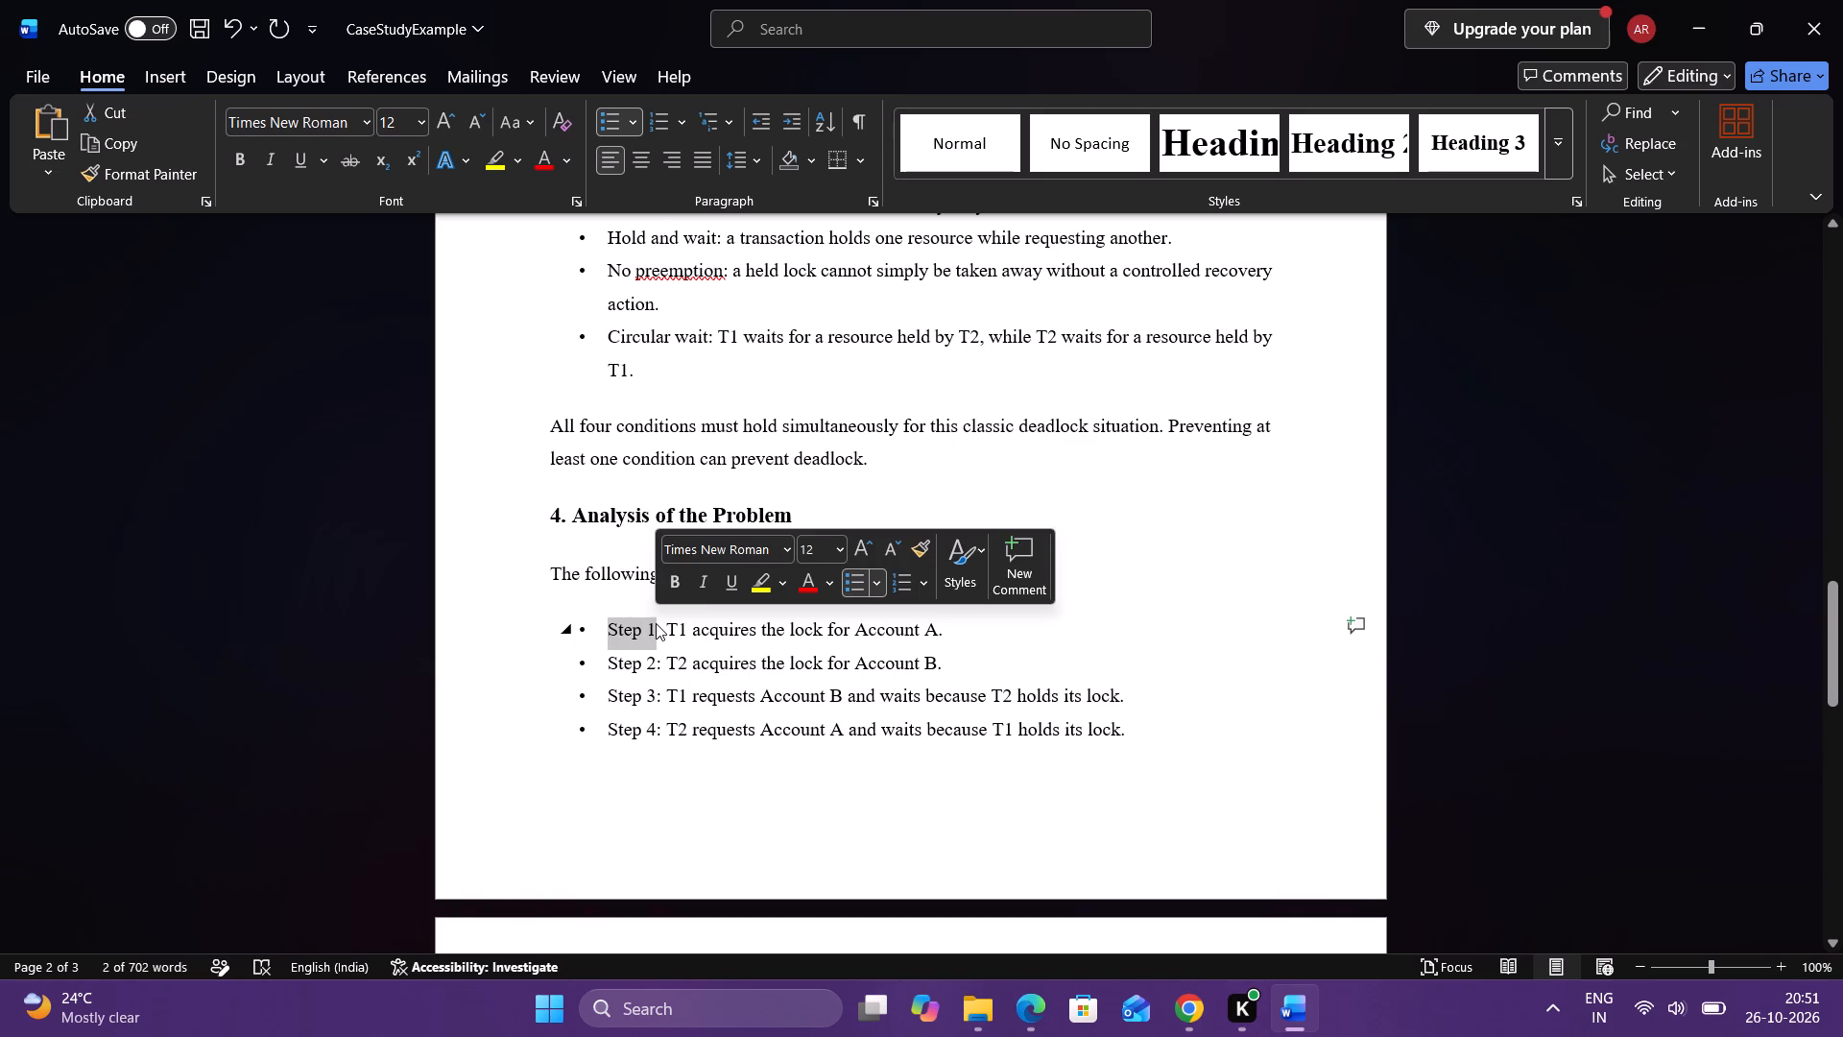
{"action": "left_click", "coordinate": [676, 577]}
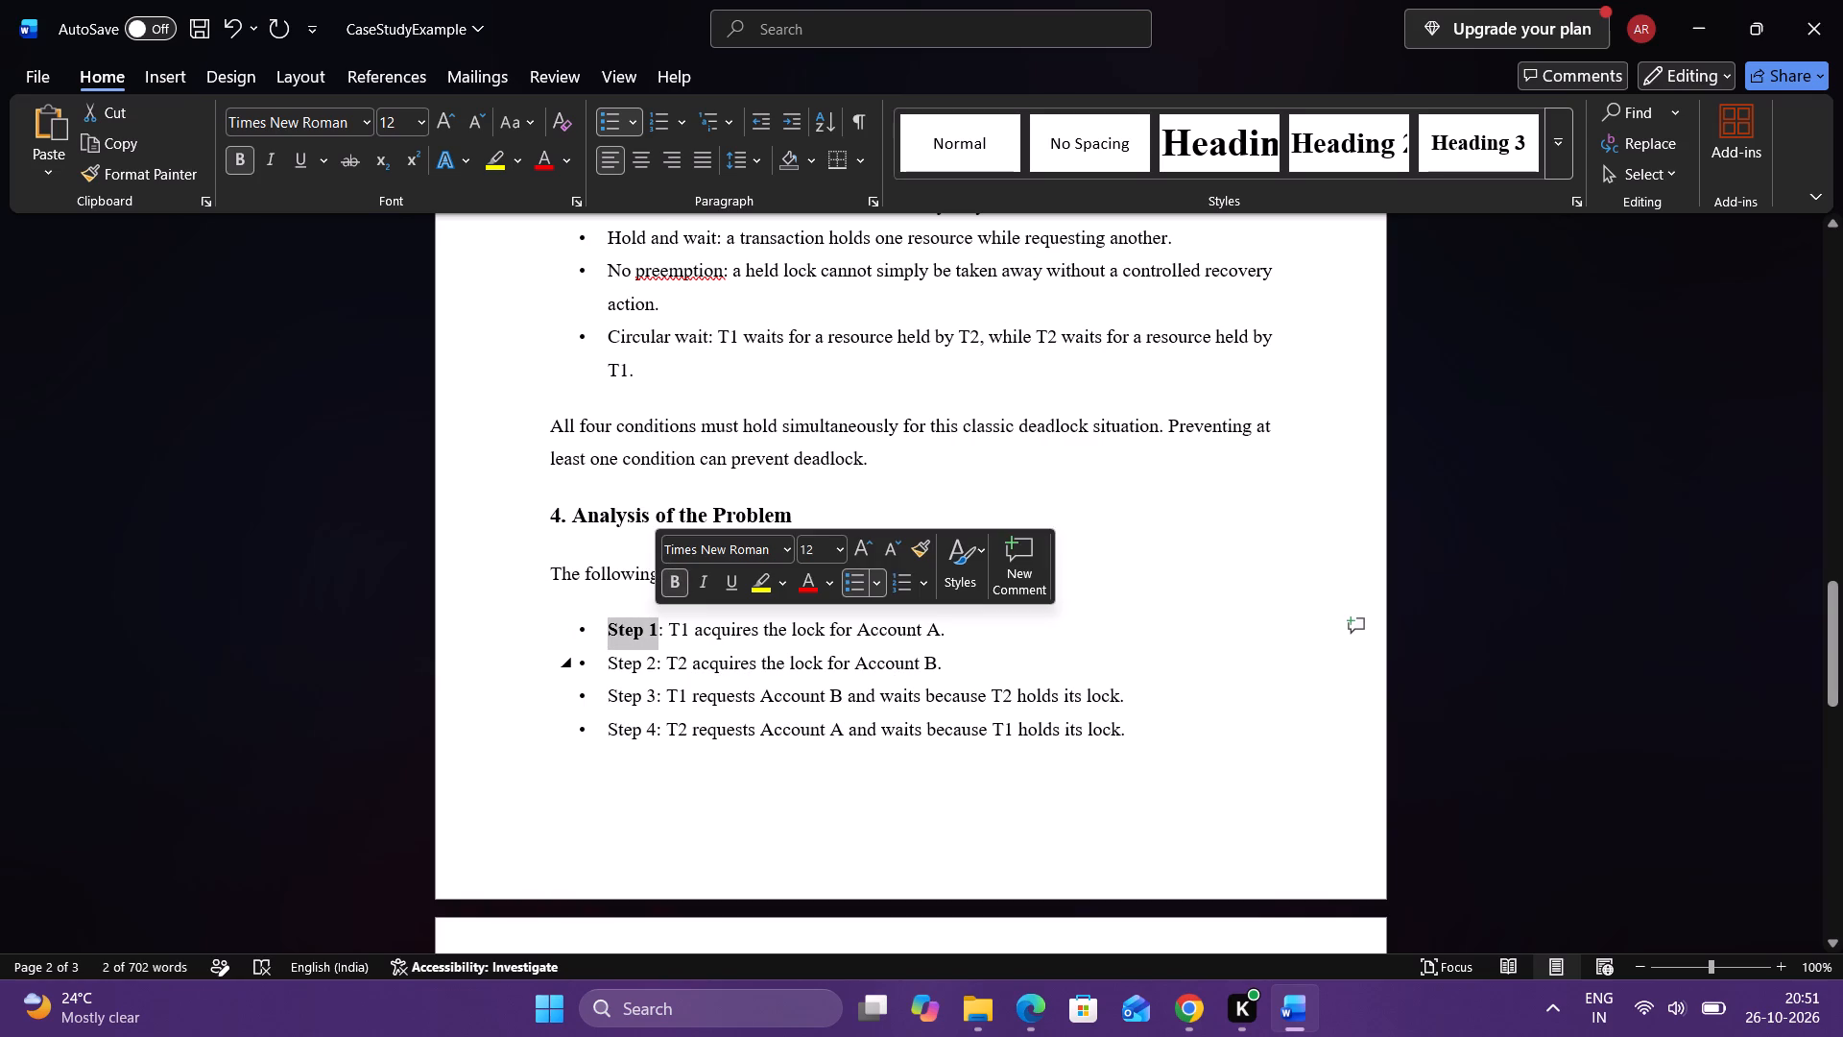
{"action": "left_click_drag", "start_coordinate": [608, 663], "coordinate": [652, 662]}
{"action": "right_click", "coordinate": [652, 662]}
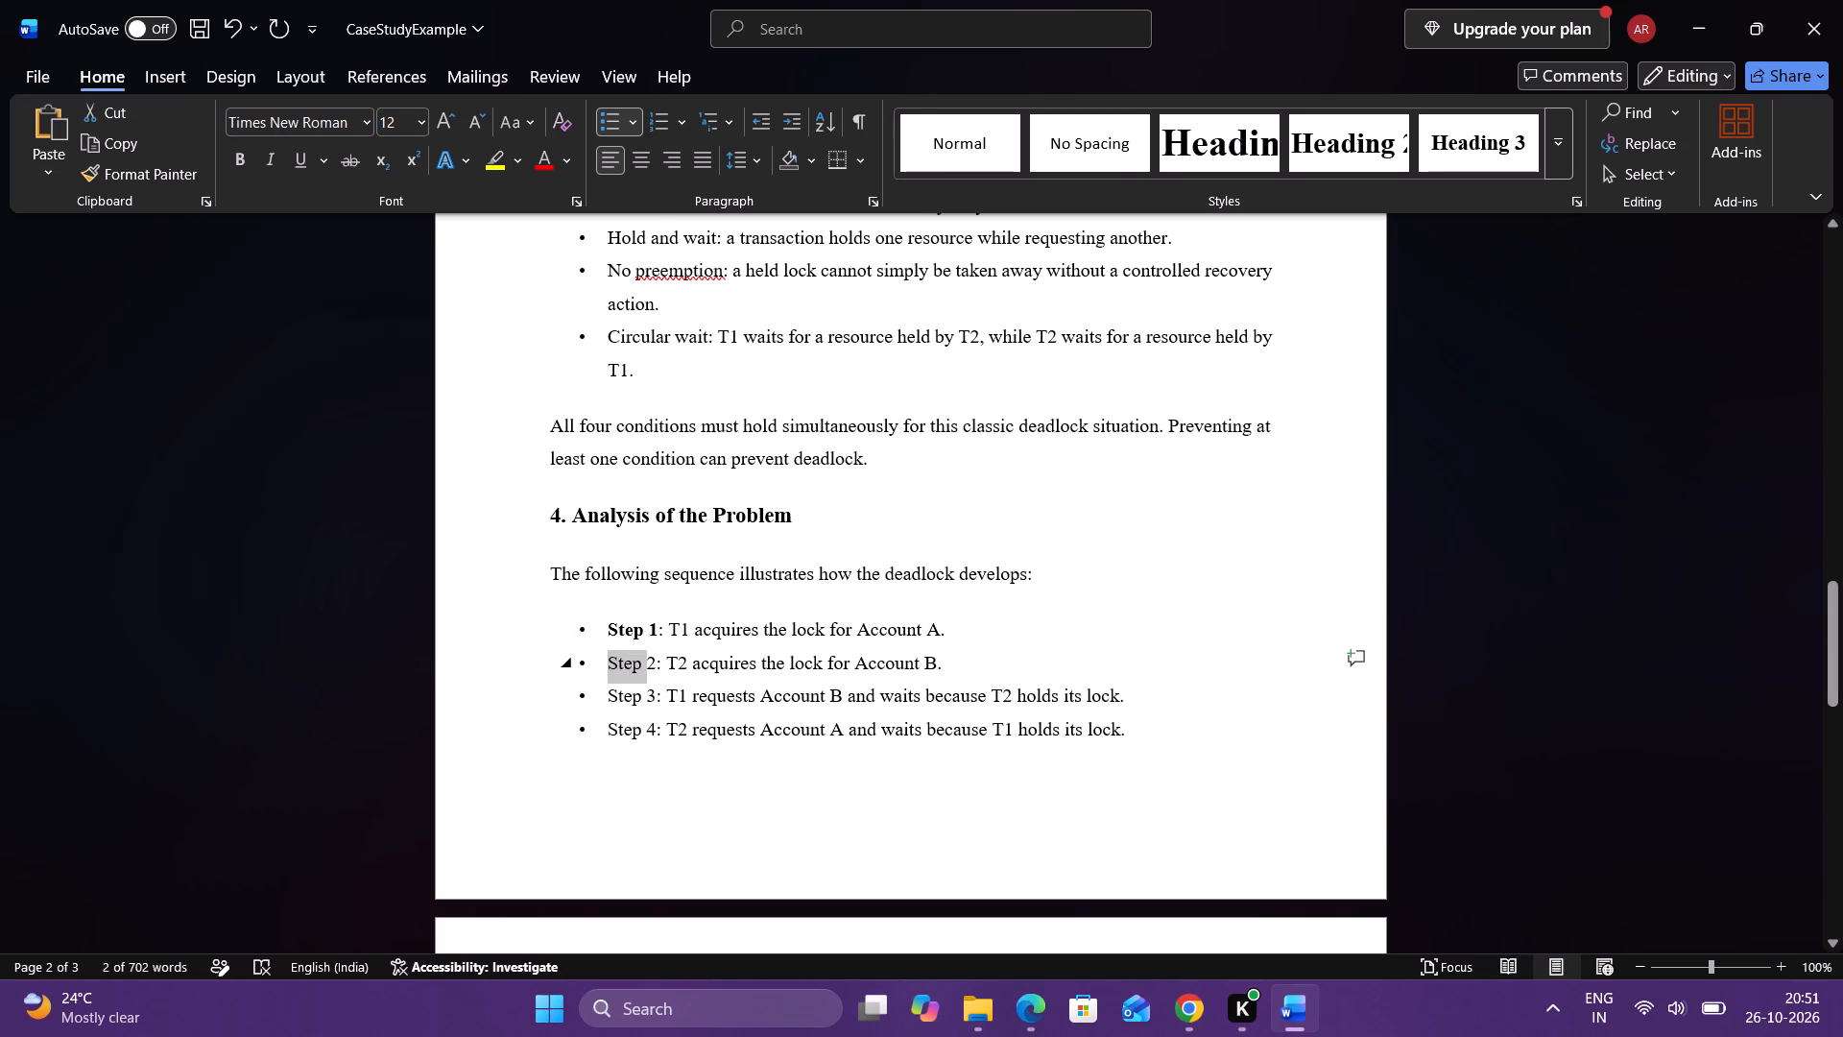
{"action": "right_click", "coordinate": [652, 662]}
{"action": "left_click", "coordinate": [656, 666]}
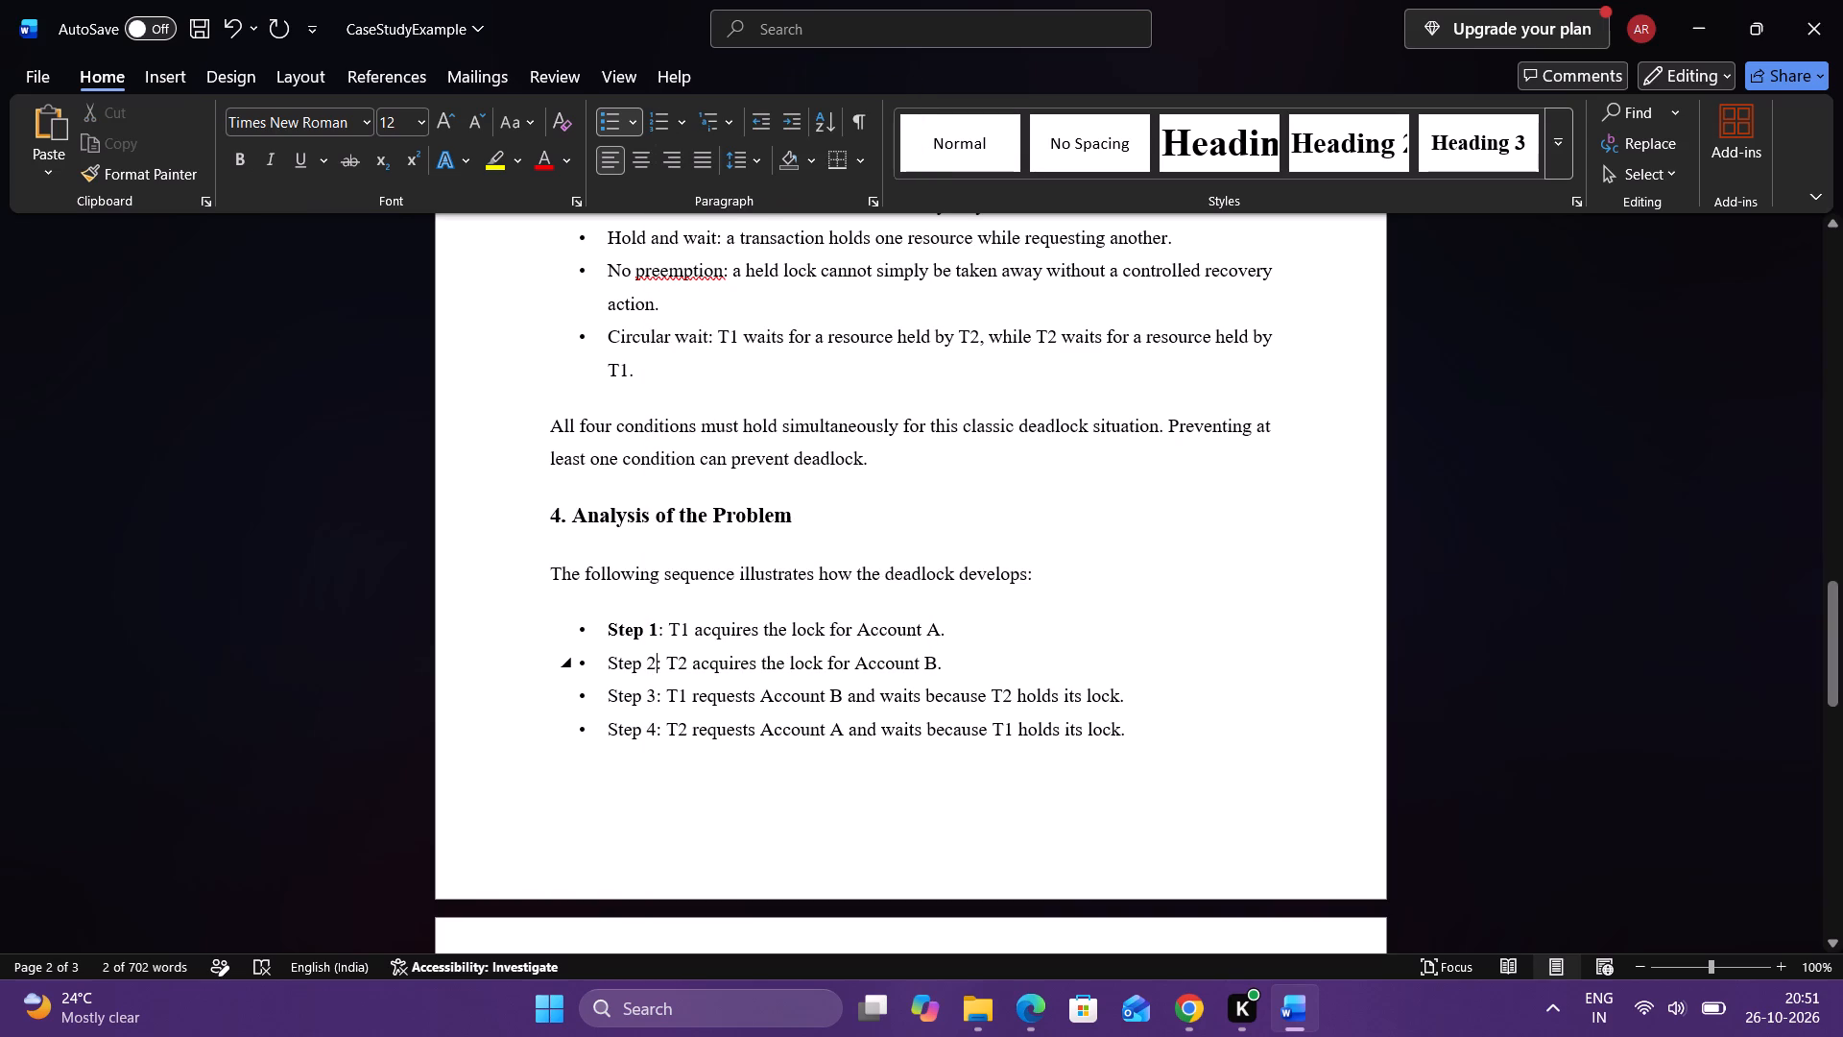
{"action": "left_click_drag", "start_coordinate": [656, 666], "coordinate": [608, 663]}
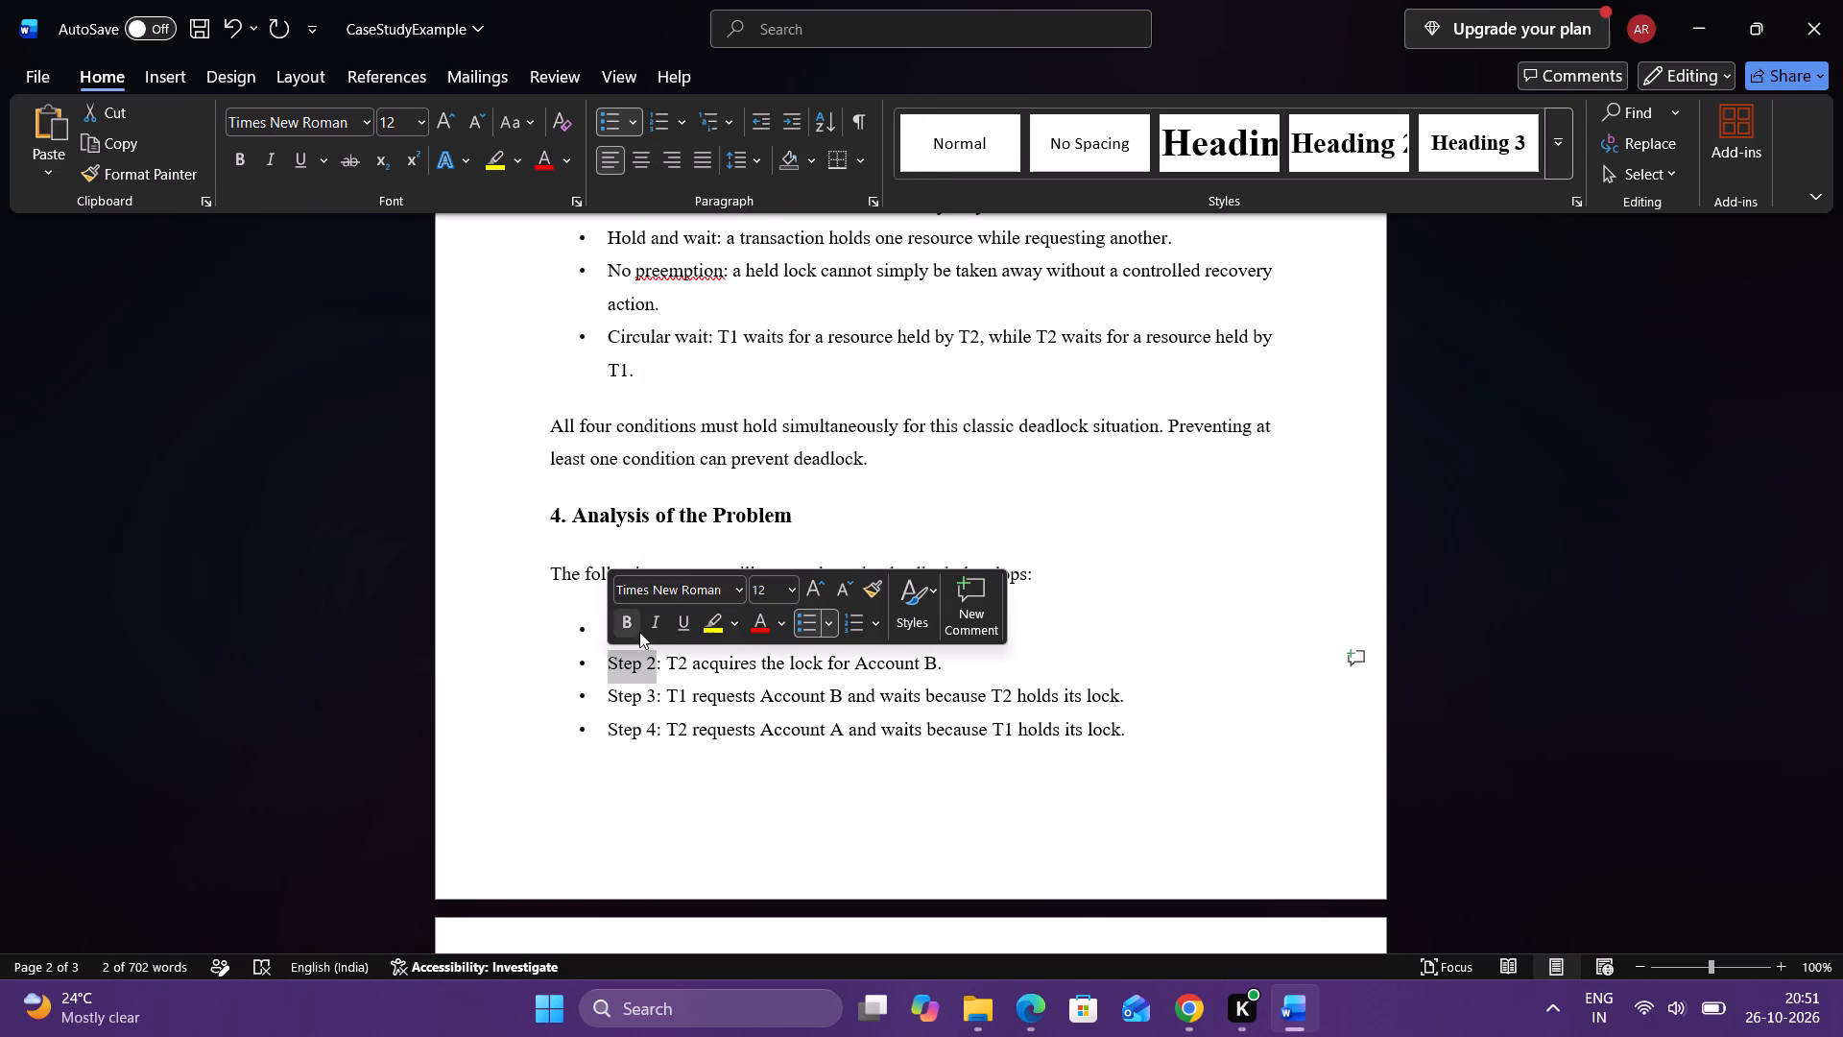
{"action": "left_click", "coordinate": [637, 630]}
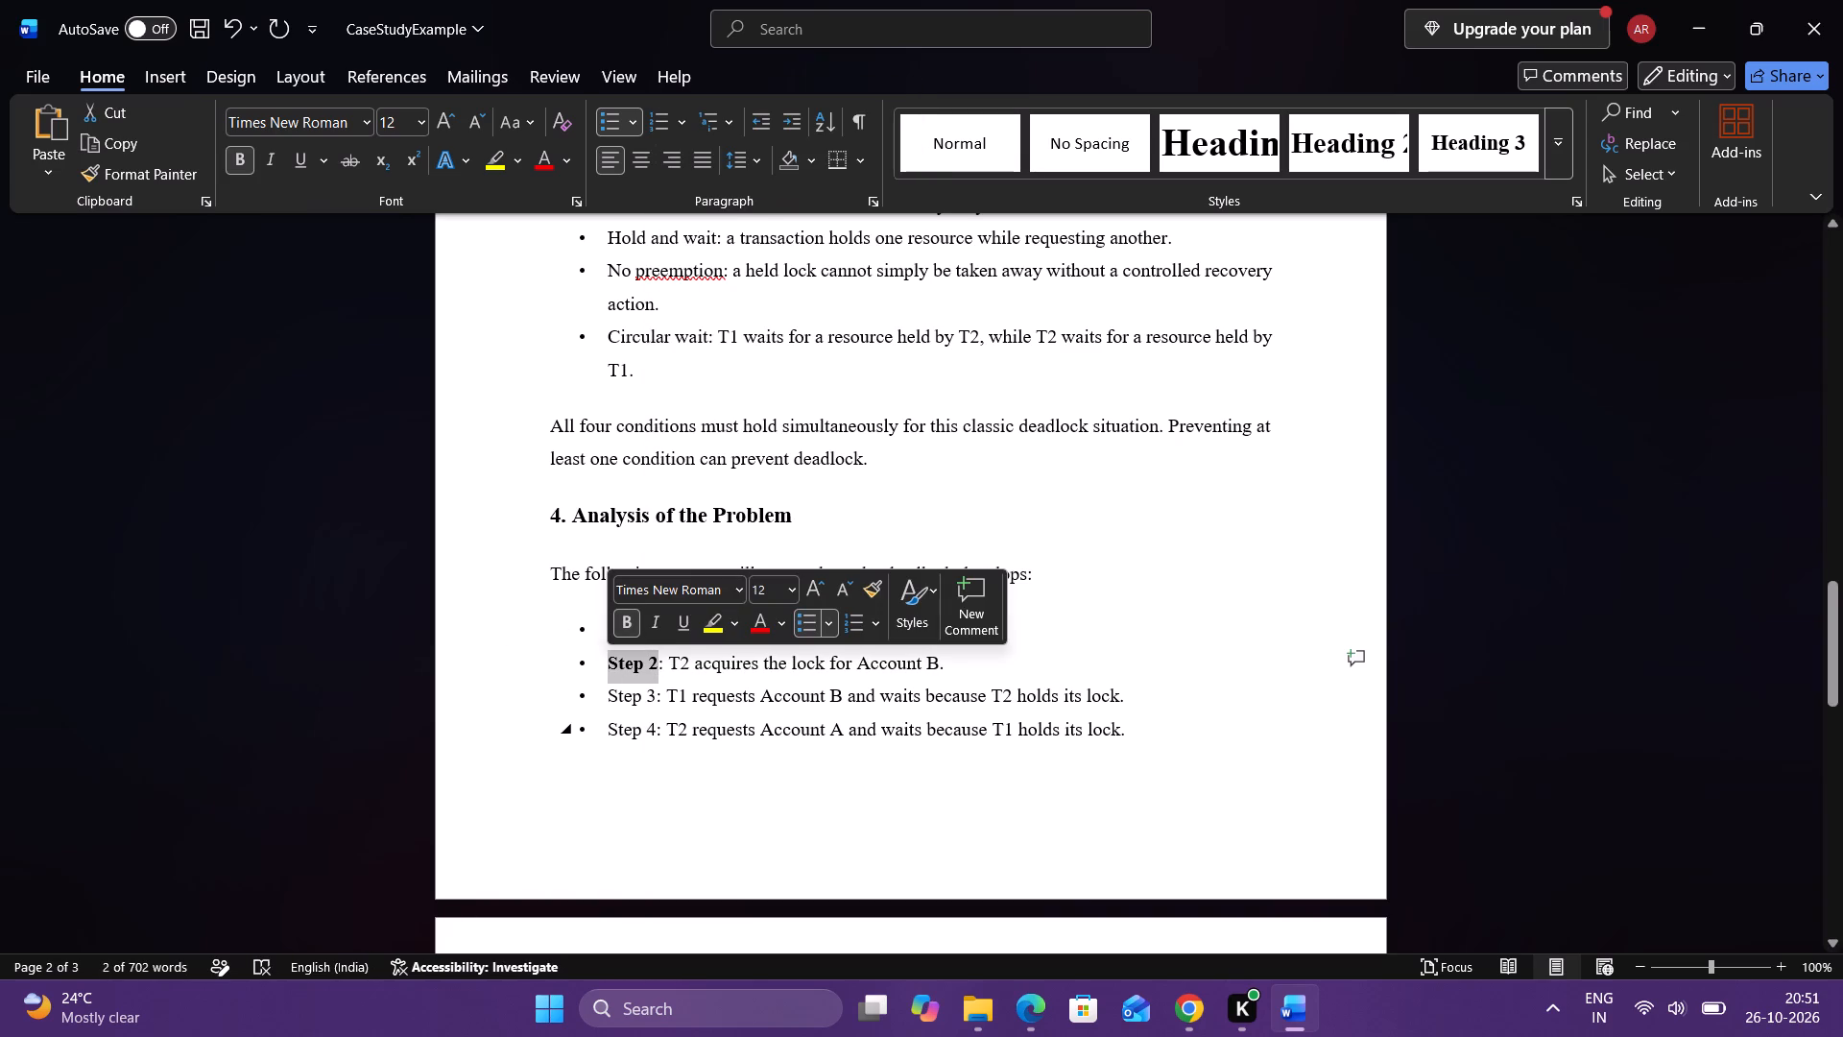
Make the "Step 3", "Step 4:" and "Step 5" labels bold in the section 4 bulleted list.
{"action": "left_click_drag", "start_coordinate": [607, 696], "coordinate": [657, 695]}
{"action": "left_click", "coordinate": [672, 652]}
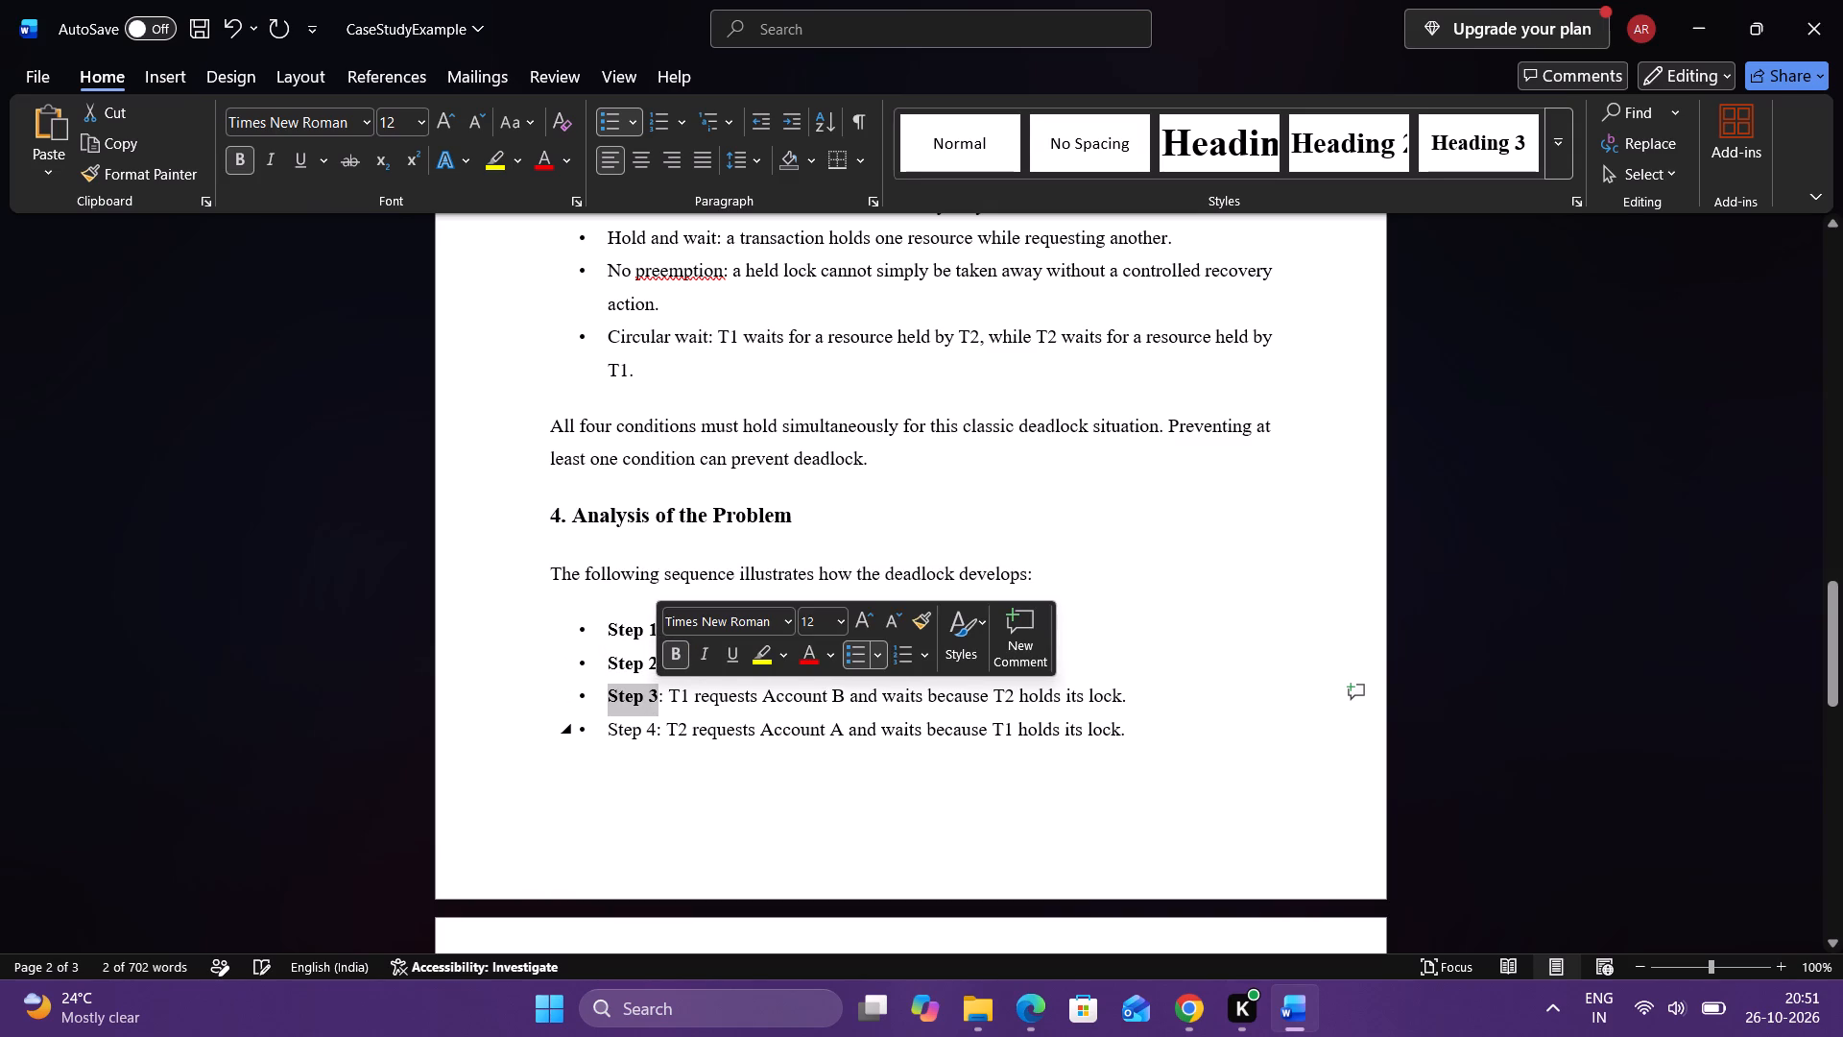
{"action": "left_click_drag", "start_coordinate": [659, 733], "coordinate": [612, 734]}
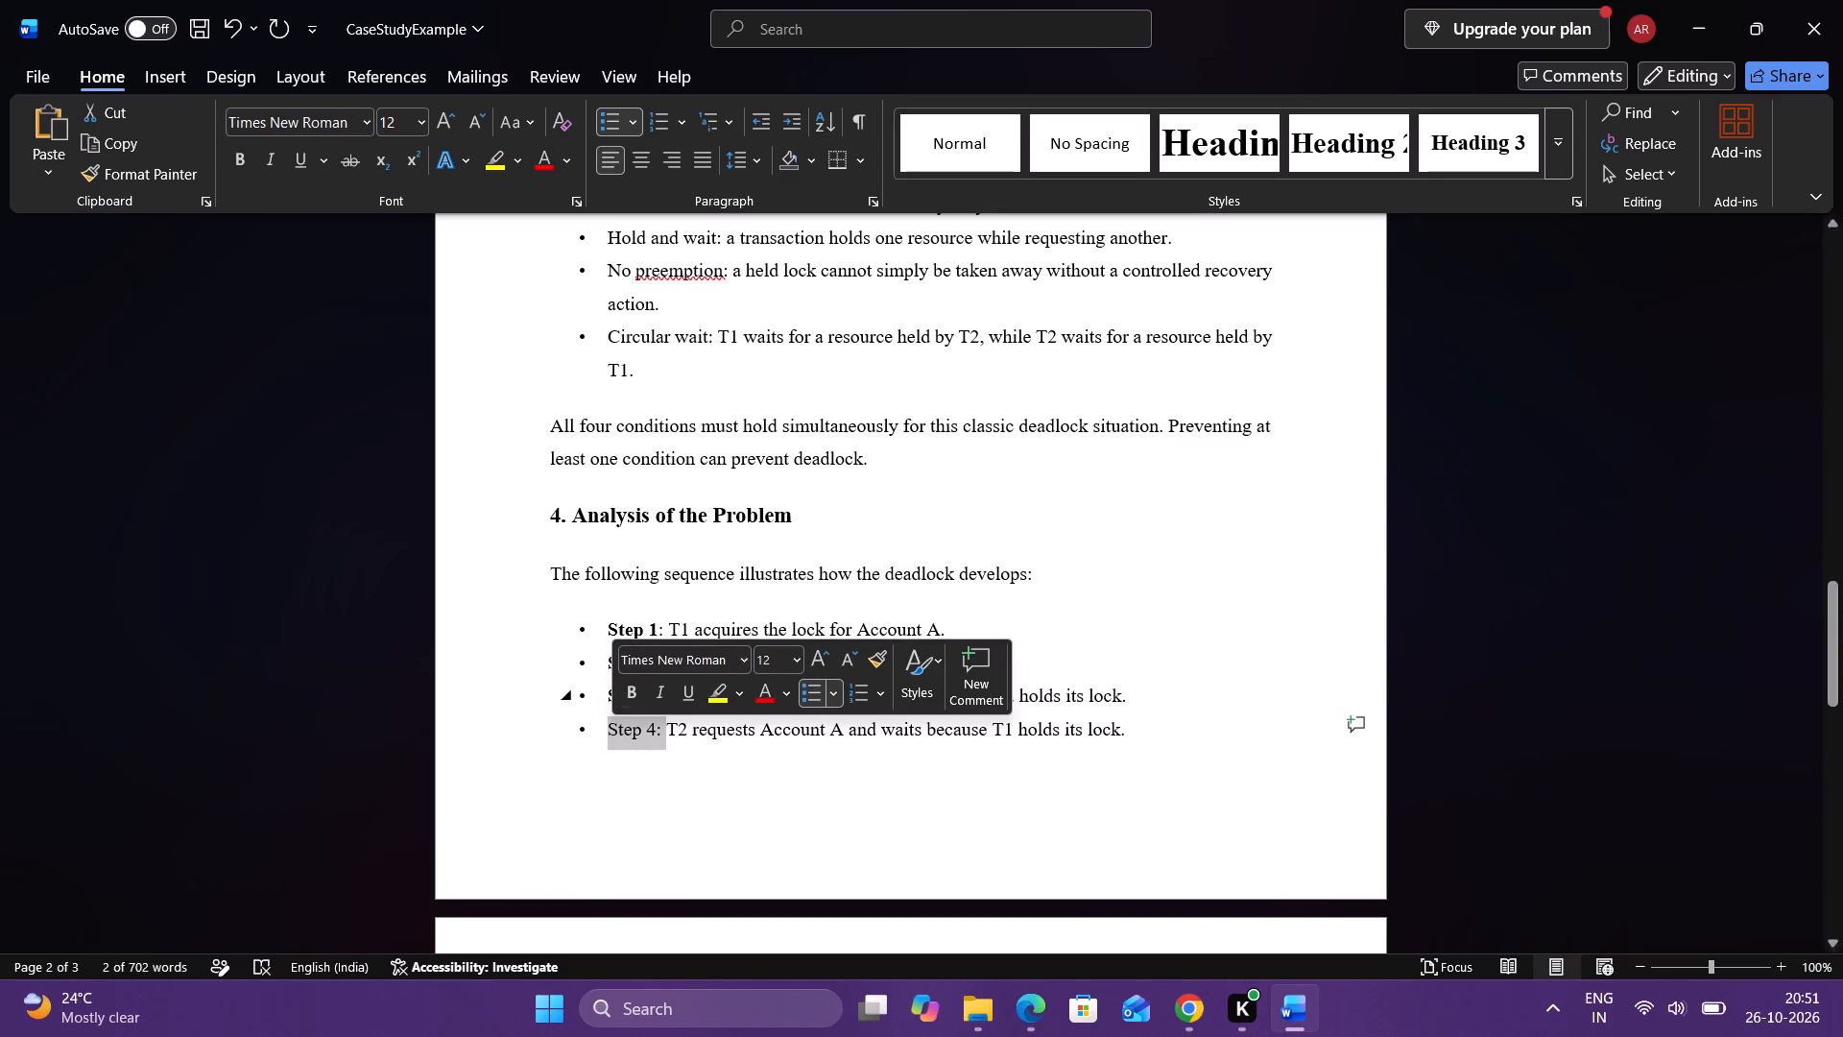
{"action": "left_click", "coordinate": [624, 697]}
{"action": "scroll", "coordinate": [674, 808], "scroll_direction": "down", "scroll_amount": 6}
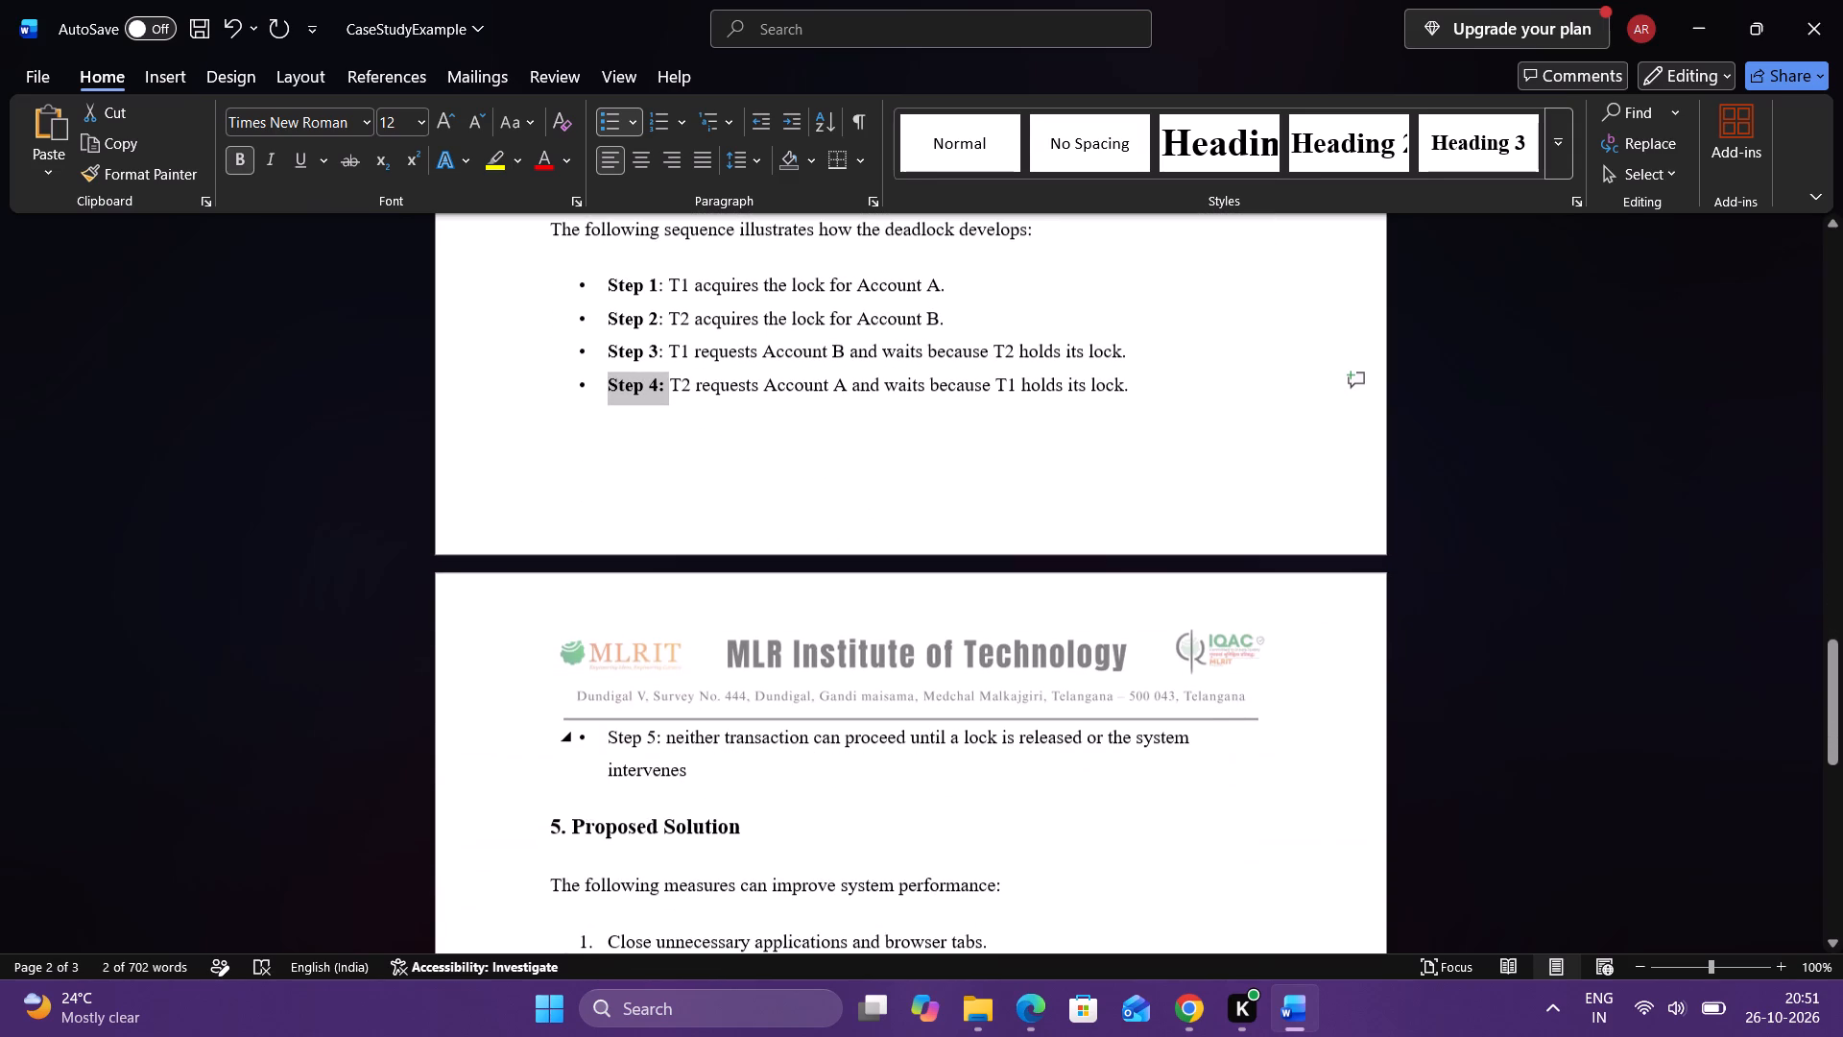
{"action": "left_click_drag", "start_coordinate": [657, 740], "coordinate": [613, 743]}
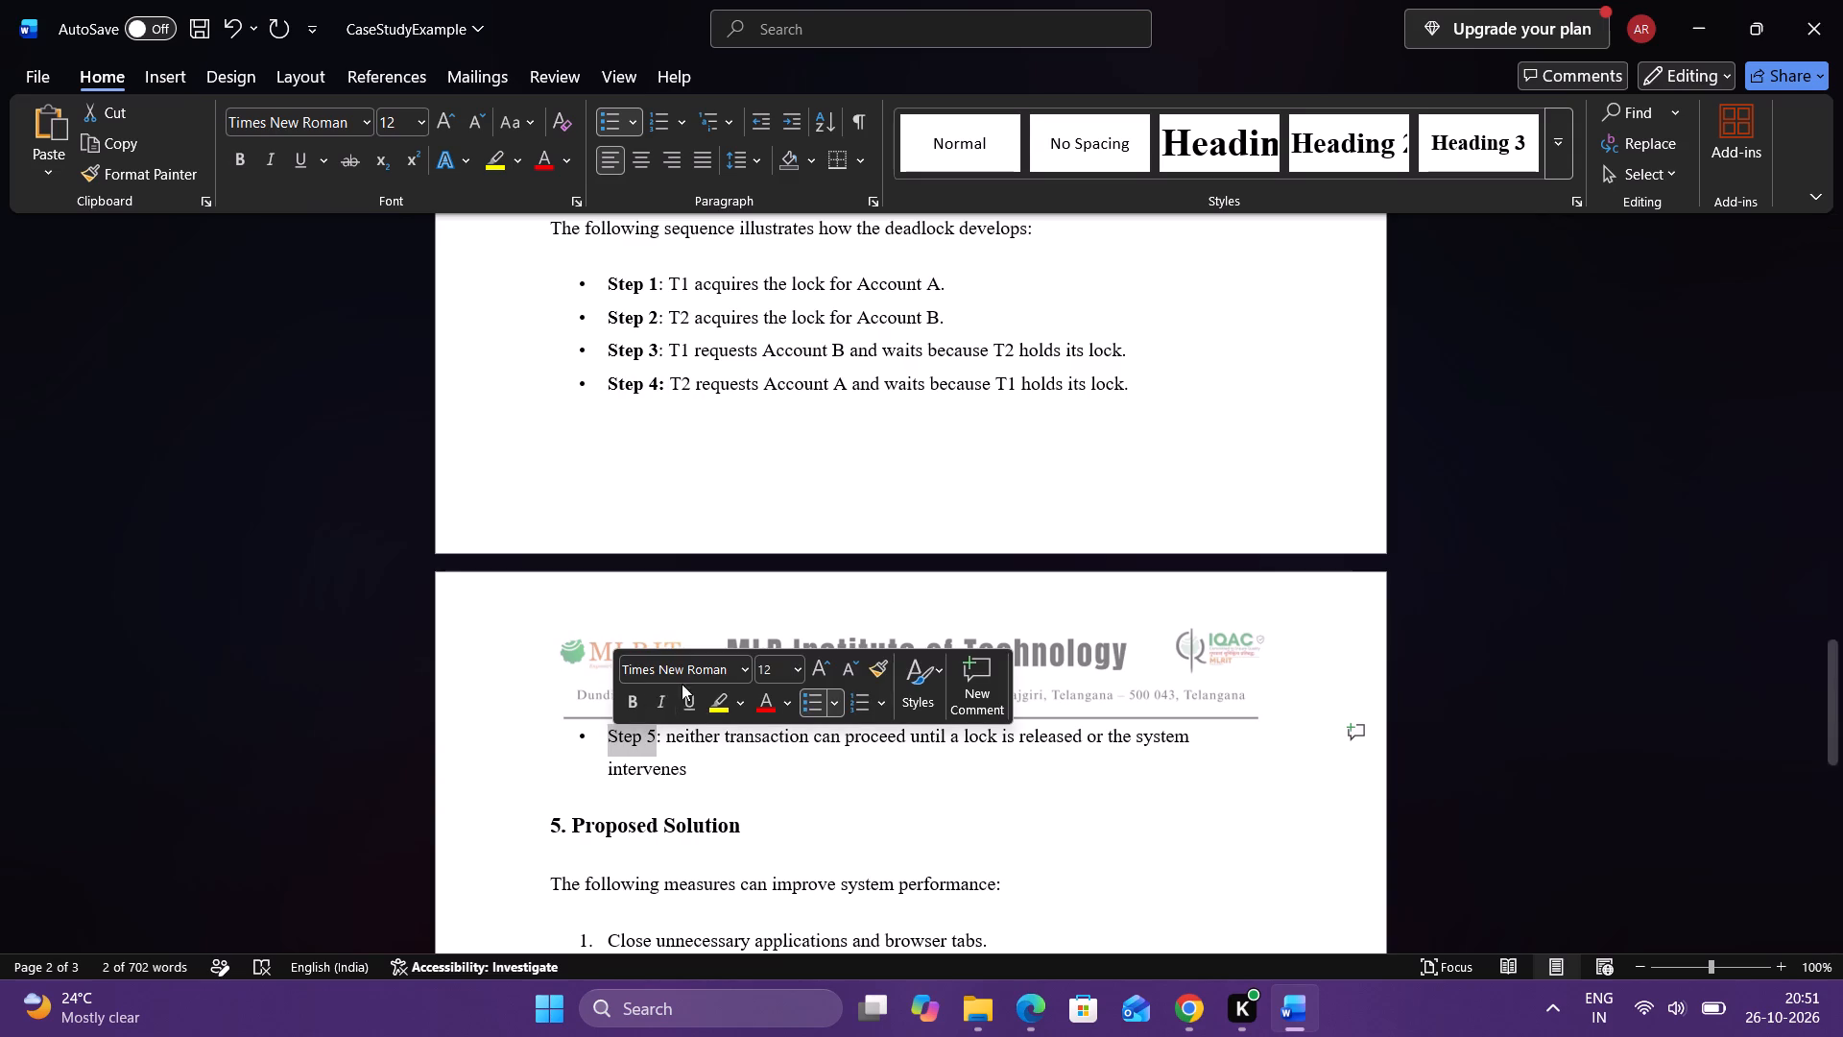
{"action": "left_click", "coordinate": [629, 712]}
In the Deadlock PDF in Edge, copy the section 5 Proposed Solution text from its opening sentence through the e) Test and Monitor paragraph.
{"action": "scroll", "coordinate": [723, 821], "scroll_direction": "down", "scroll_amount": 6}
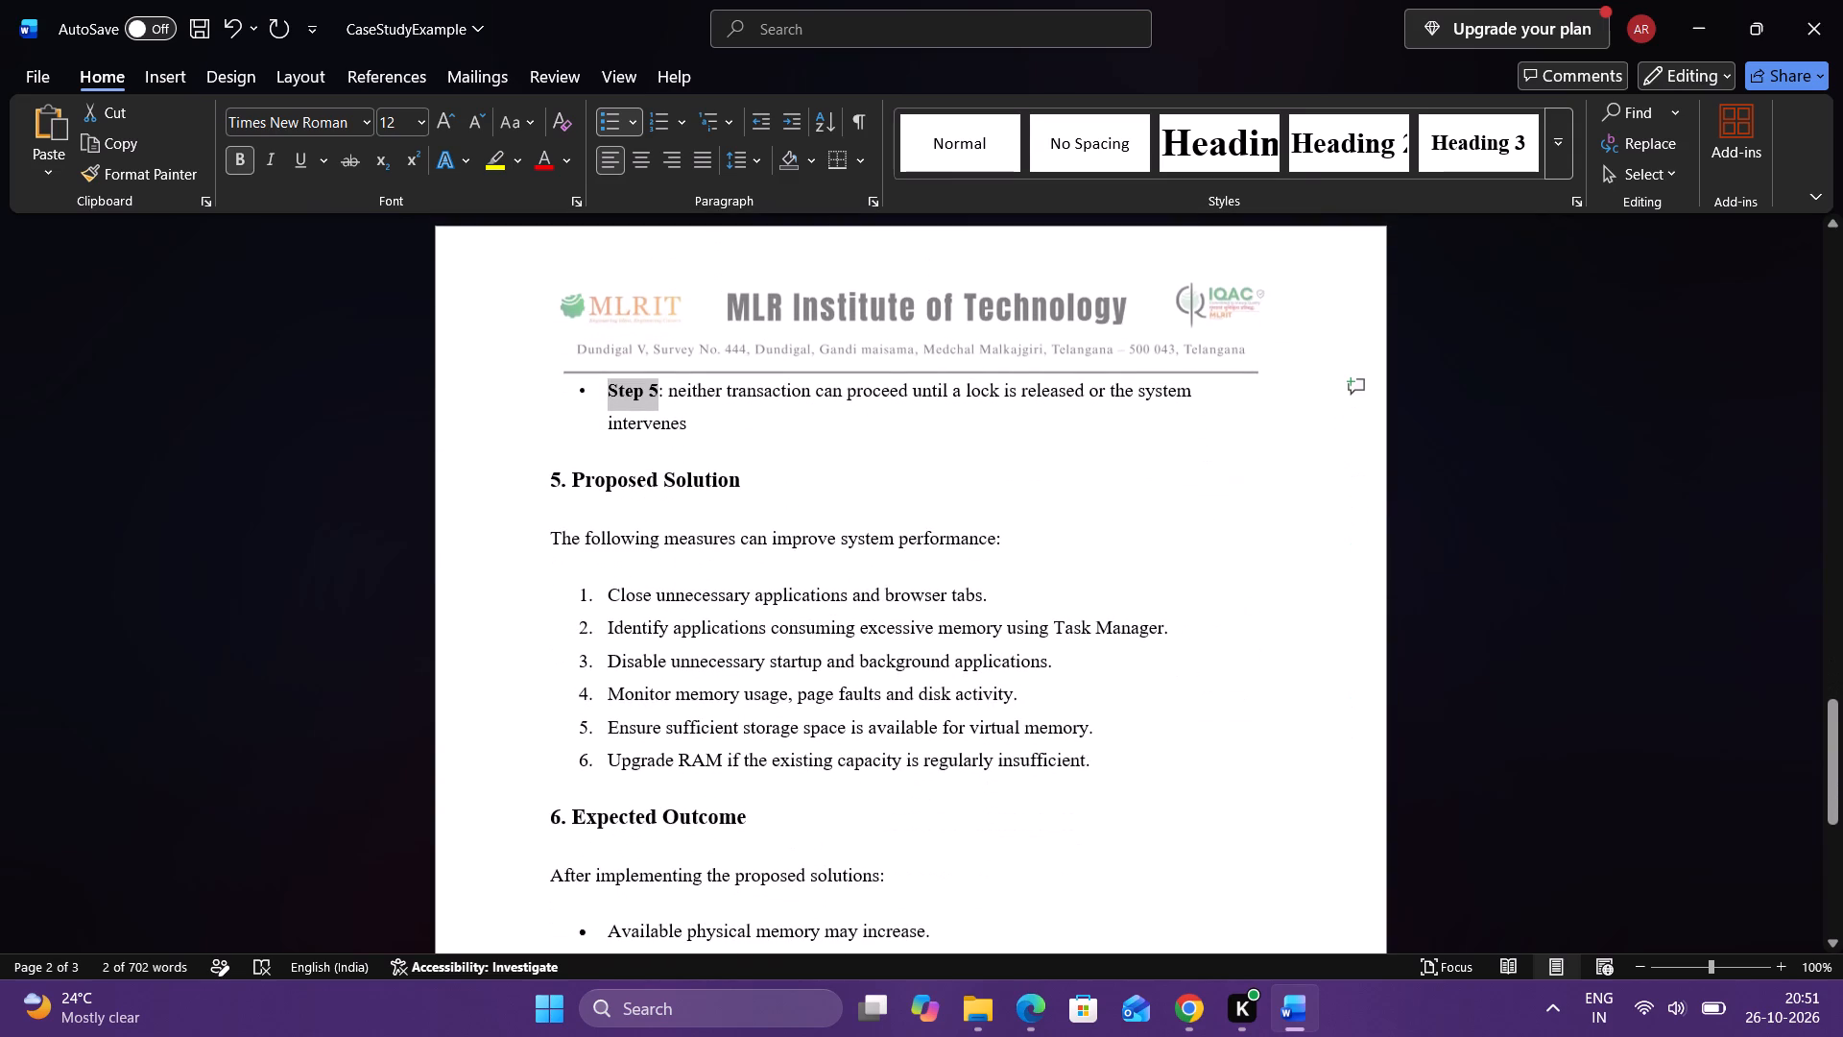
{"action": "key", "text": "alt+Tab"}
{"action": "scroll", "coordinate": [813, 756], "scroll_direction": "down", "scroll_amount": 6}
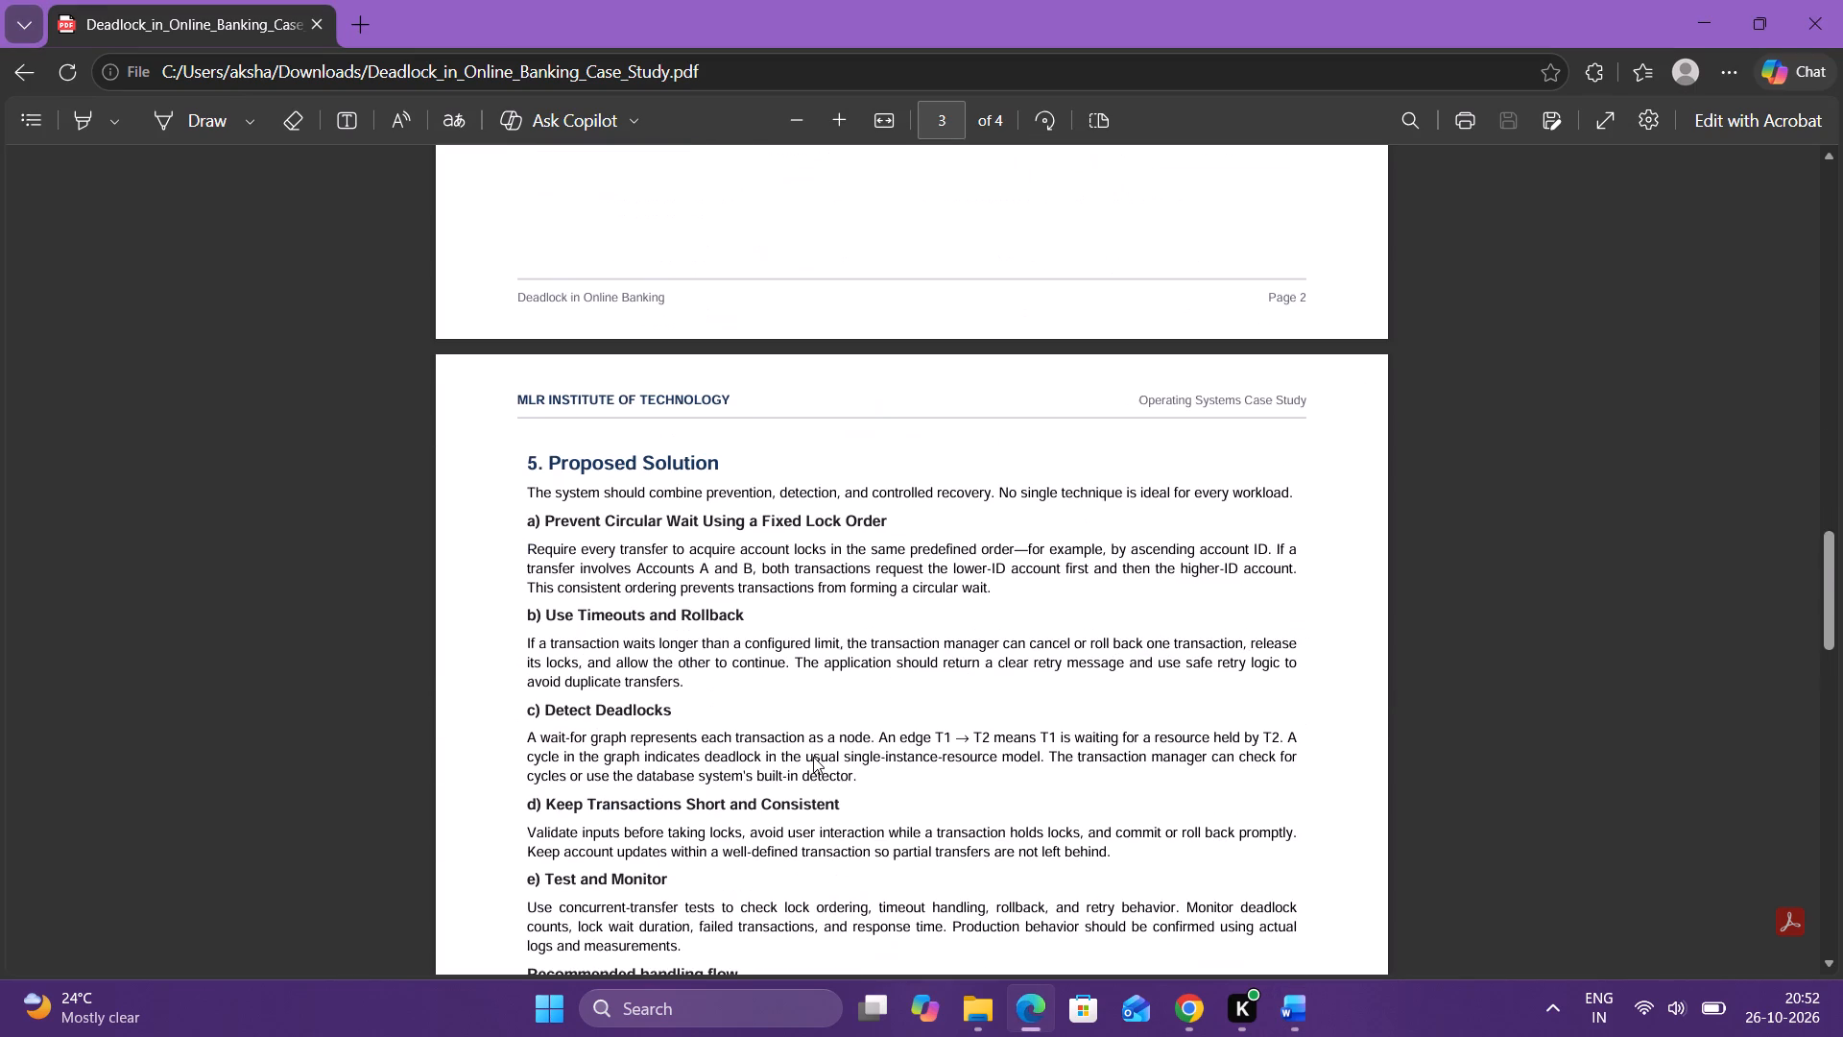
{"action": "scroll", "coordinate": [677, 626], "scroll_direction": "down", "scroll_amount": 3}
{"action": "key", "text": "alt+Tab"}
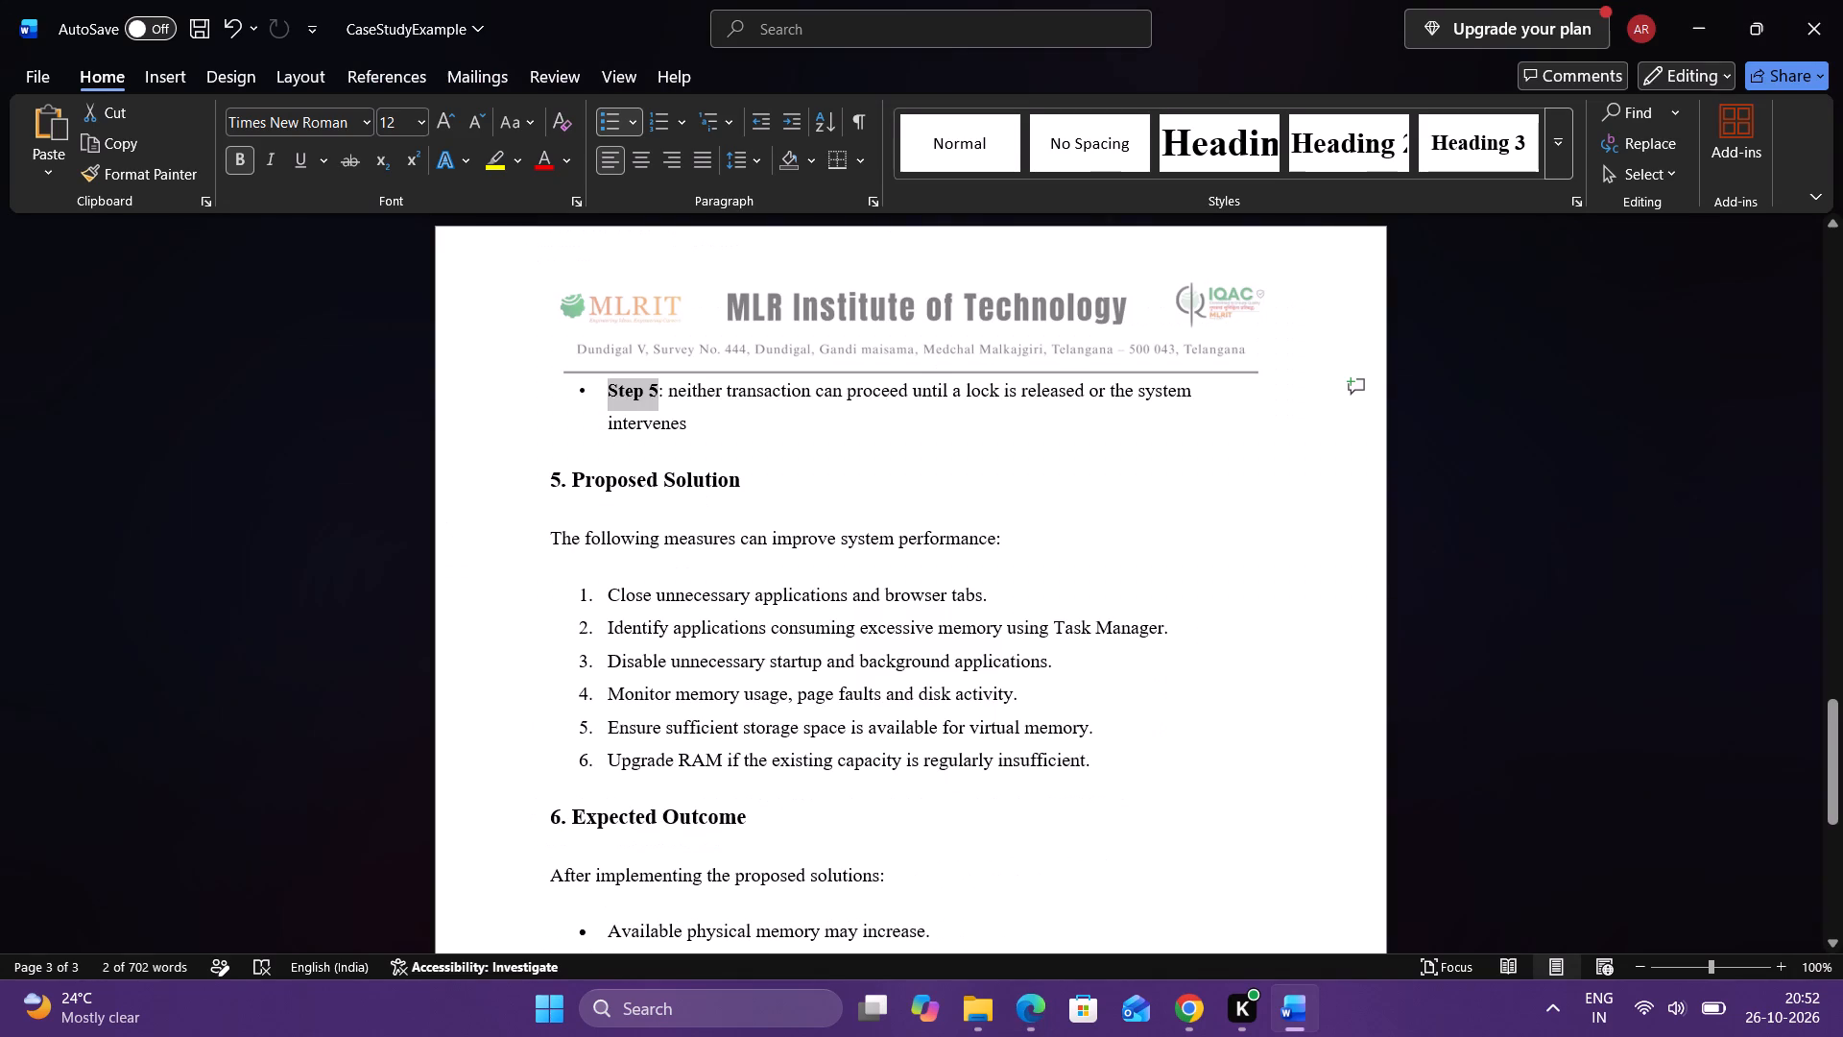
{"action": "scroll", "coordinate": [865, 791], "scroll_direction": "down", "scroll_amount": 3}
{"action": "key", "text": "alt+Tab"}
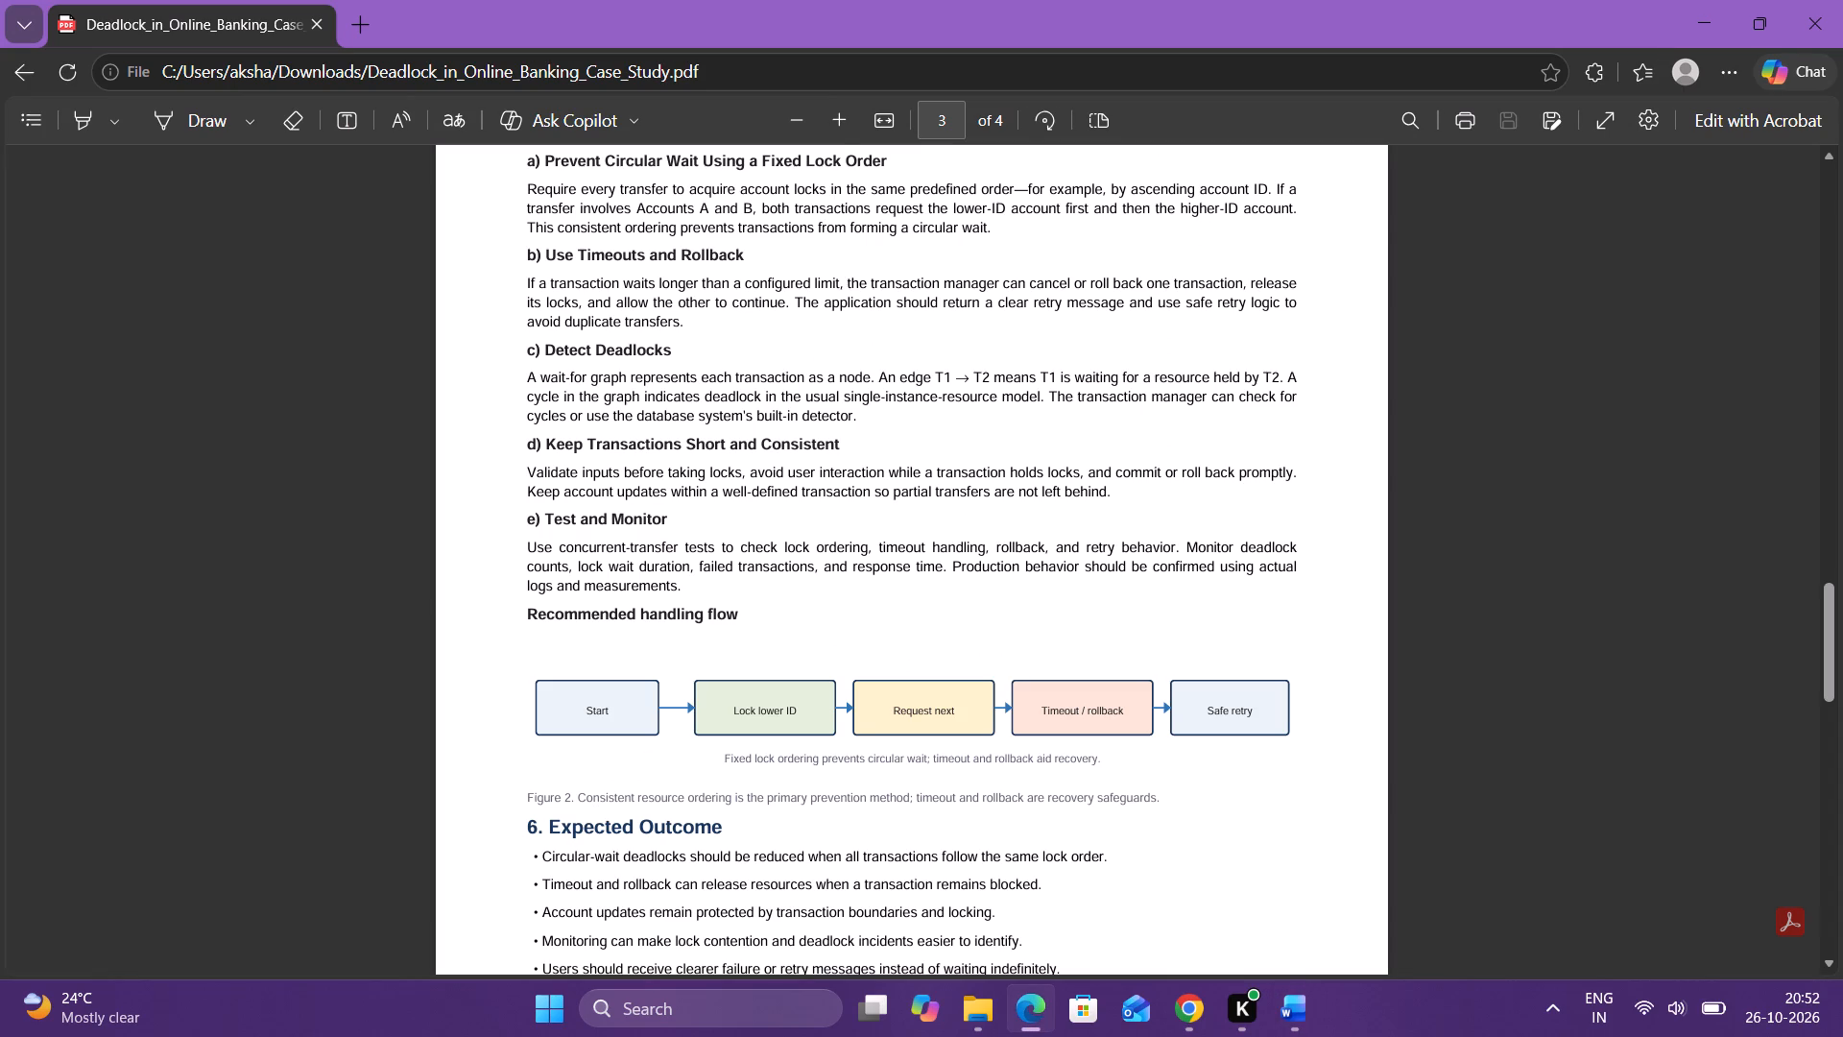
{"action": "scroll", "coordinate": [865, 805], "scroll_direction": "up", "scroll_amount": 2}
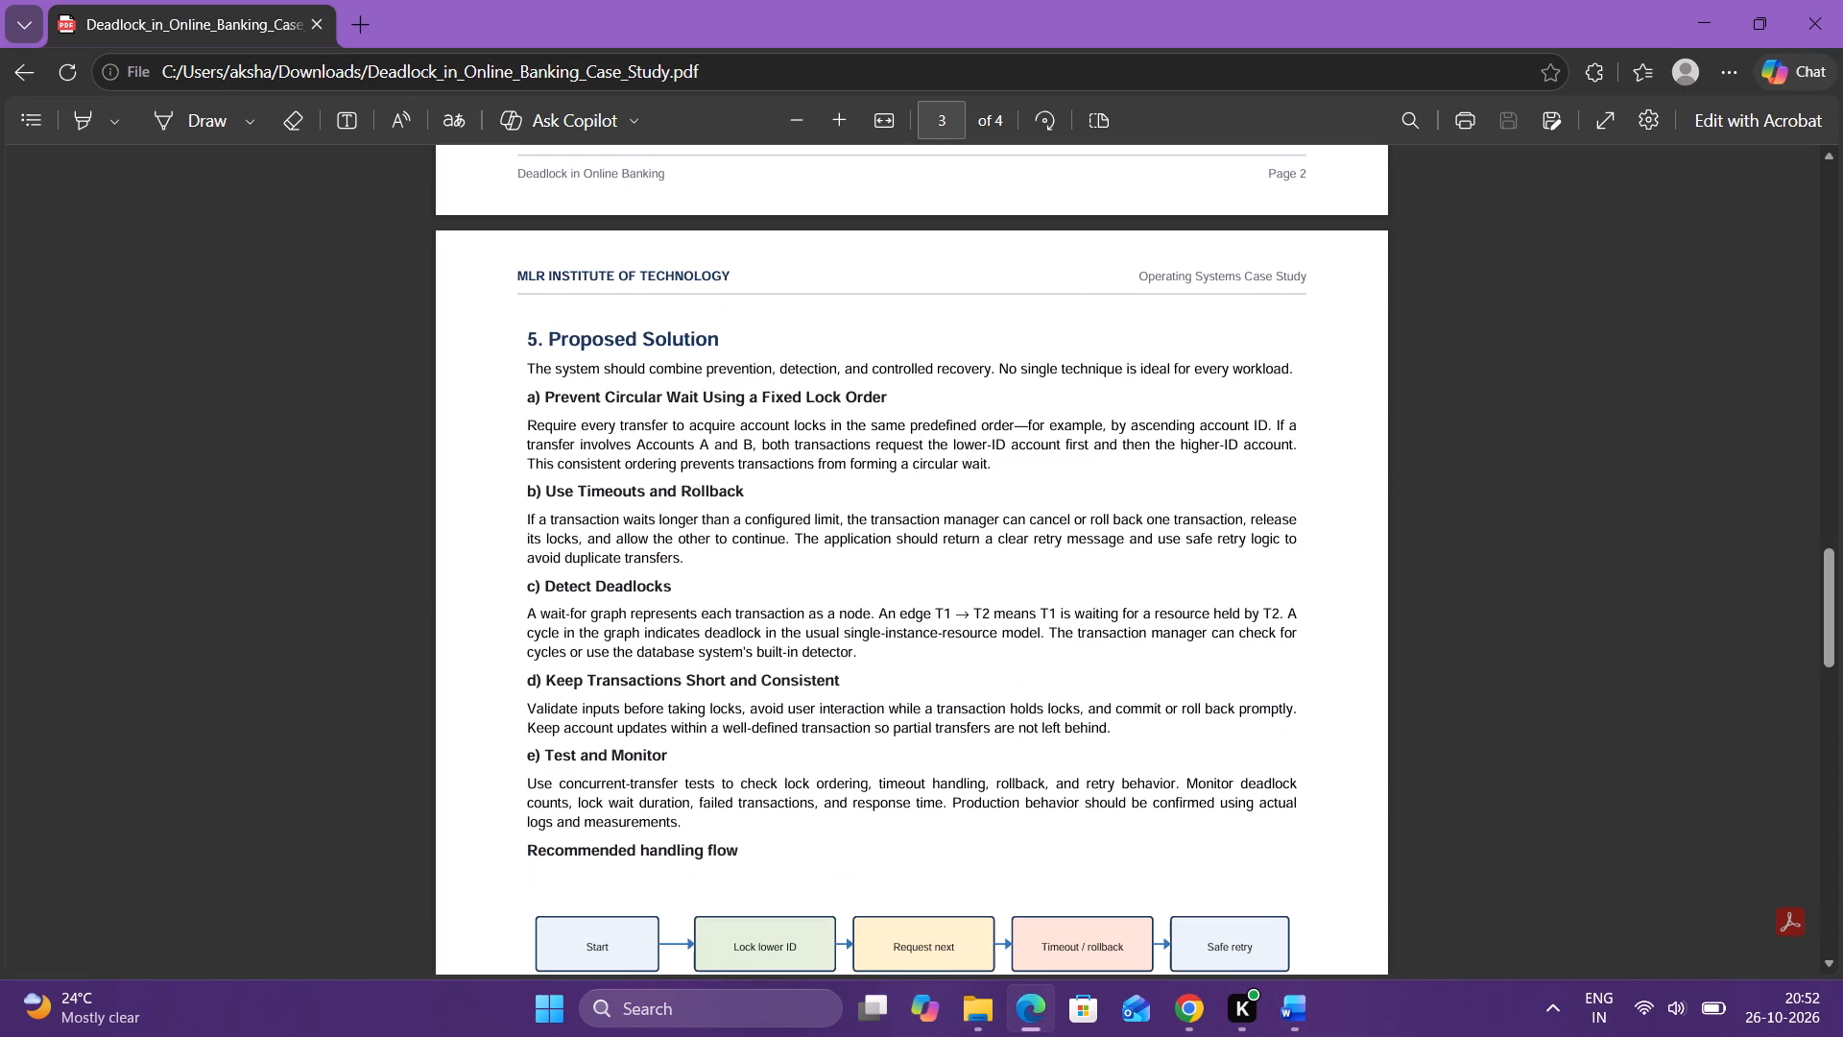
{"action": "scroll", "coordinate": [860, 811], "scroll_direction": "down", "scroll_amount": 2}
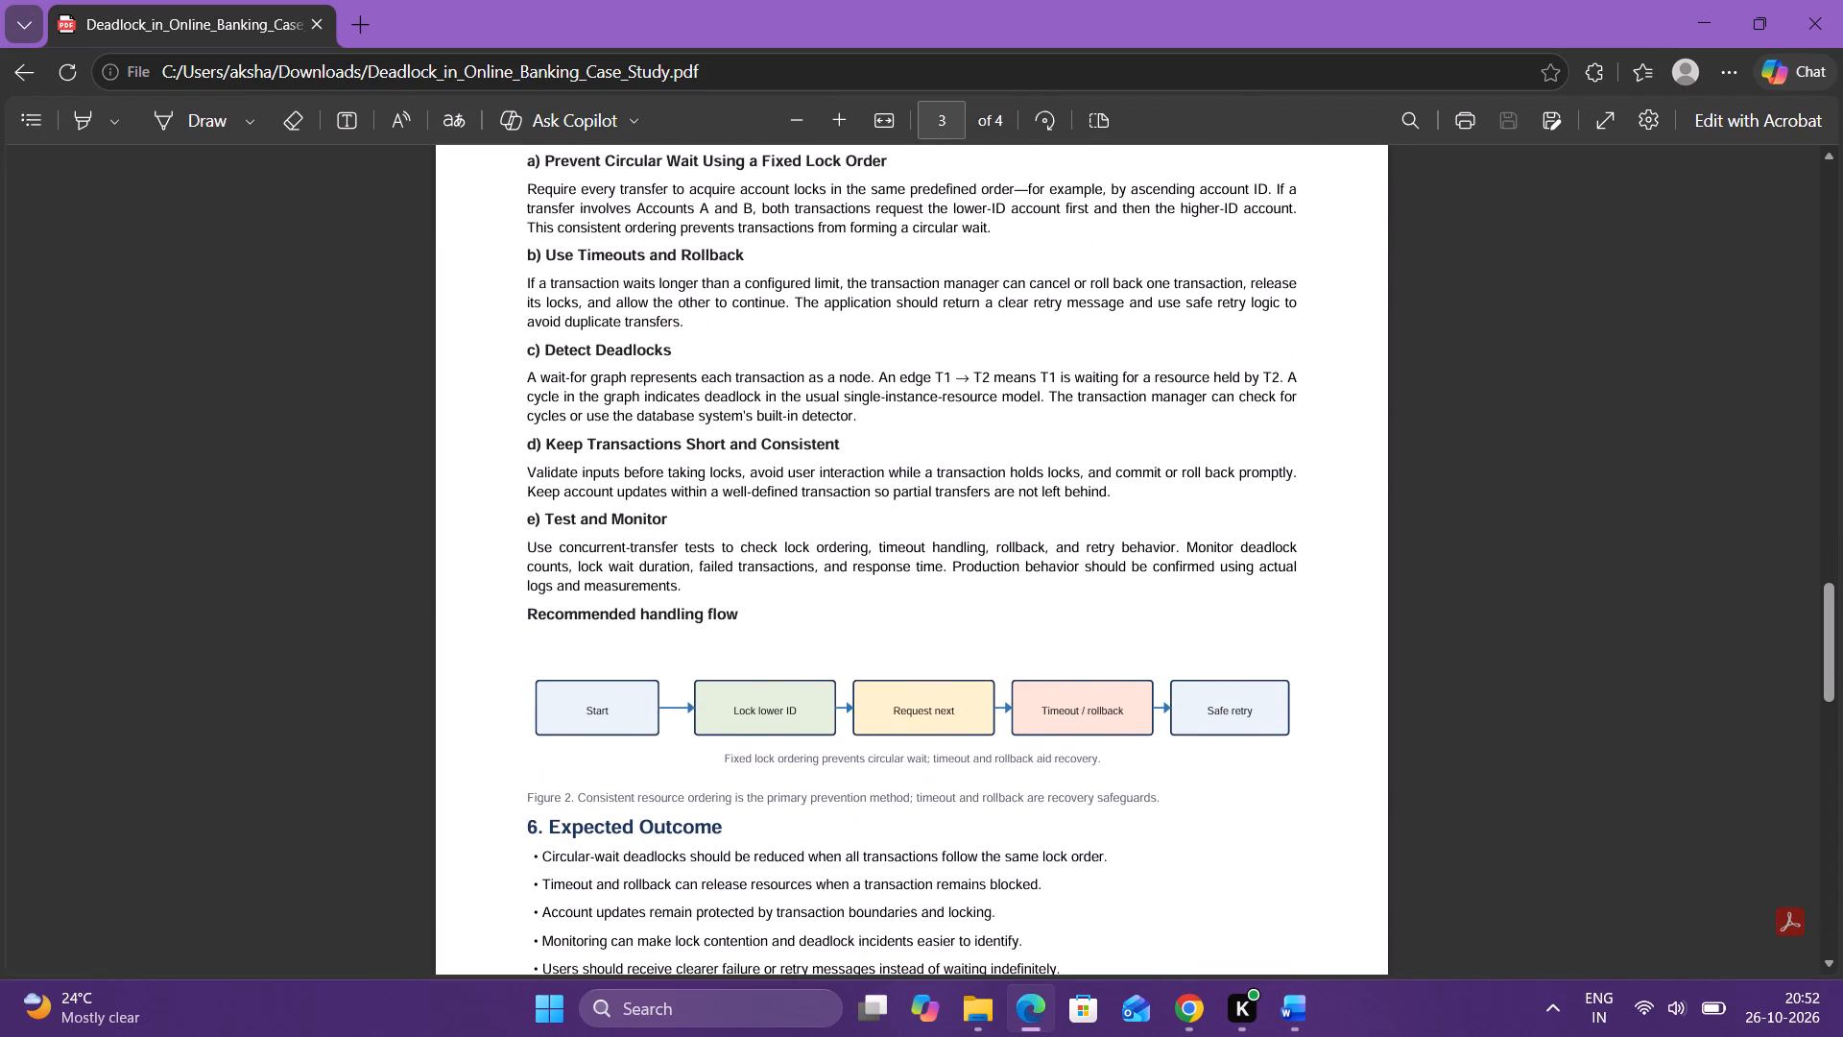
{"action": "scroll", "coordinate": [860, 812], "scroll_direction": "up", "scroll_amount": 2}
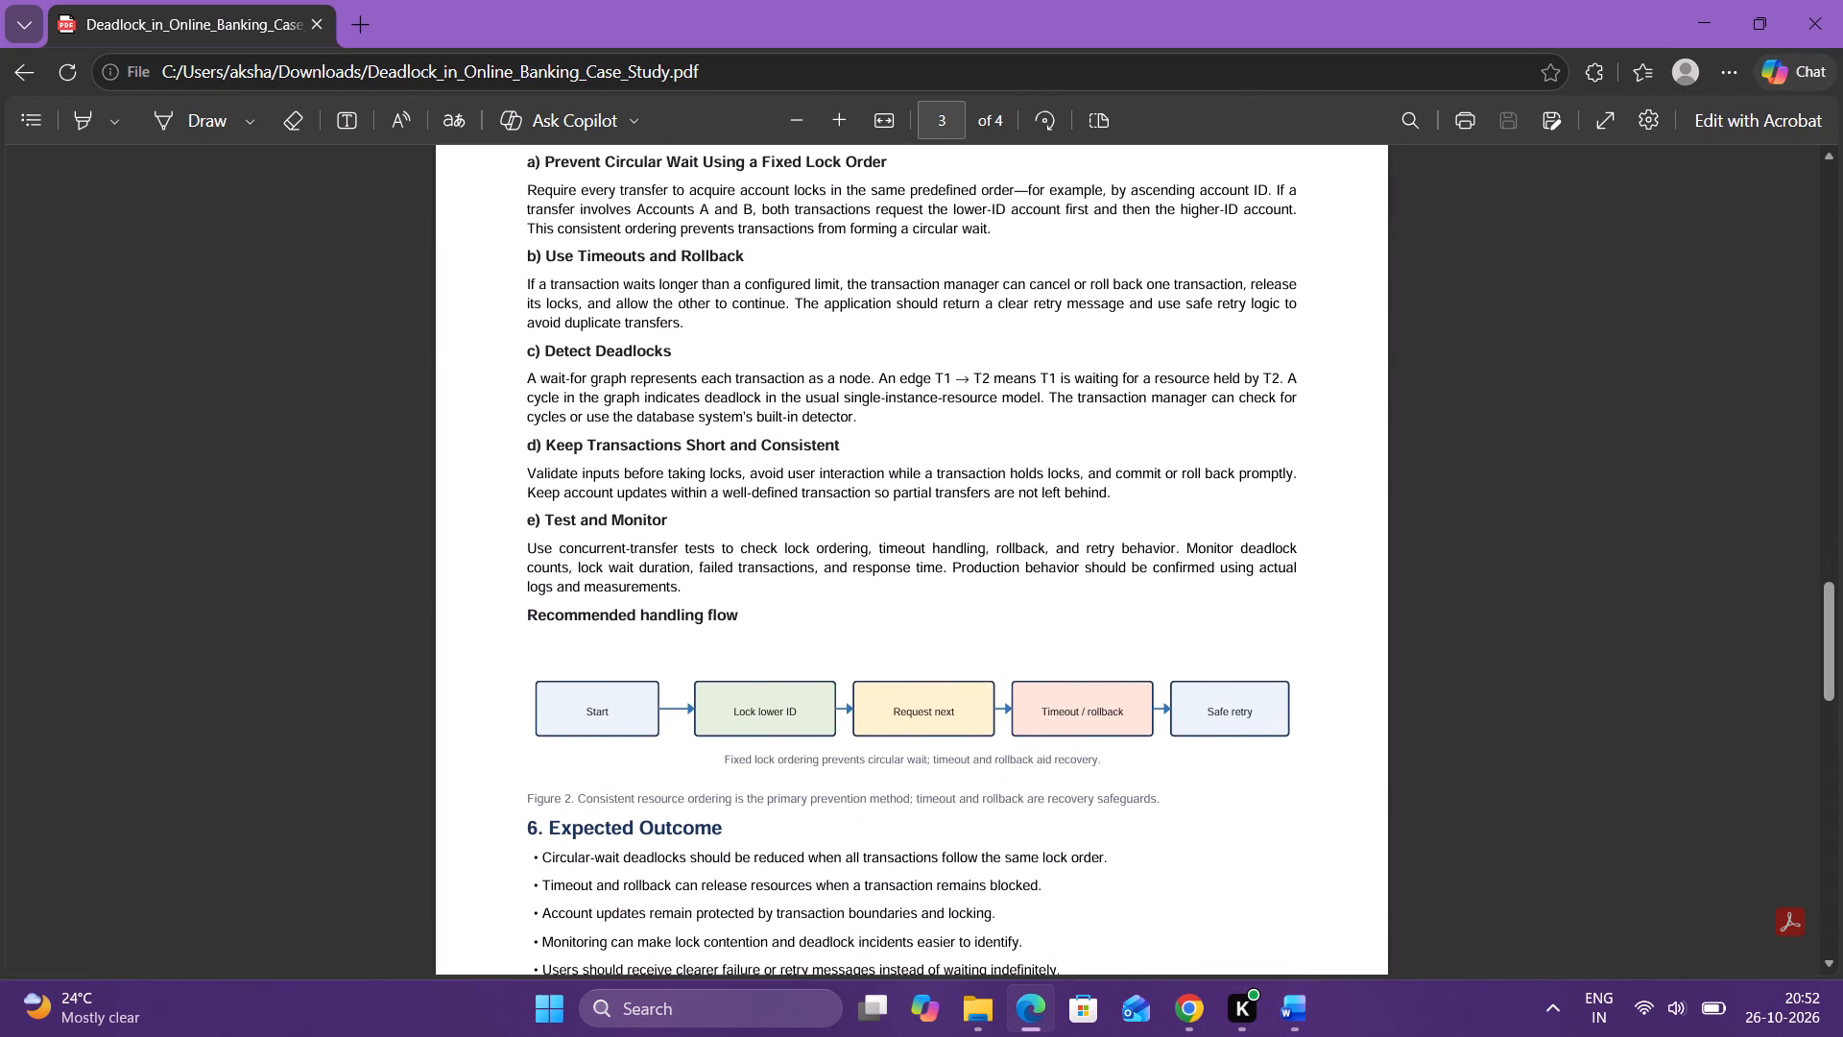
{"action": "scroll", "coordinate": [860, 812], "scroll_direction": "up", "scroll_amount": 1}
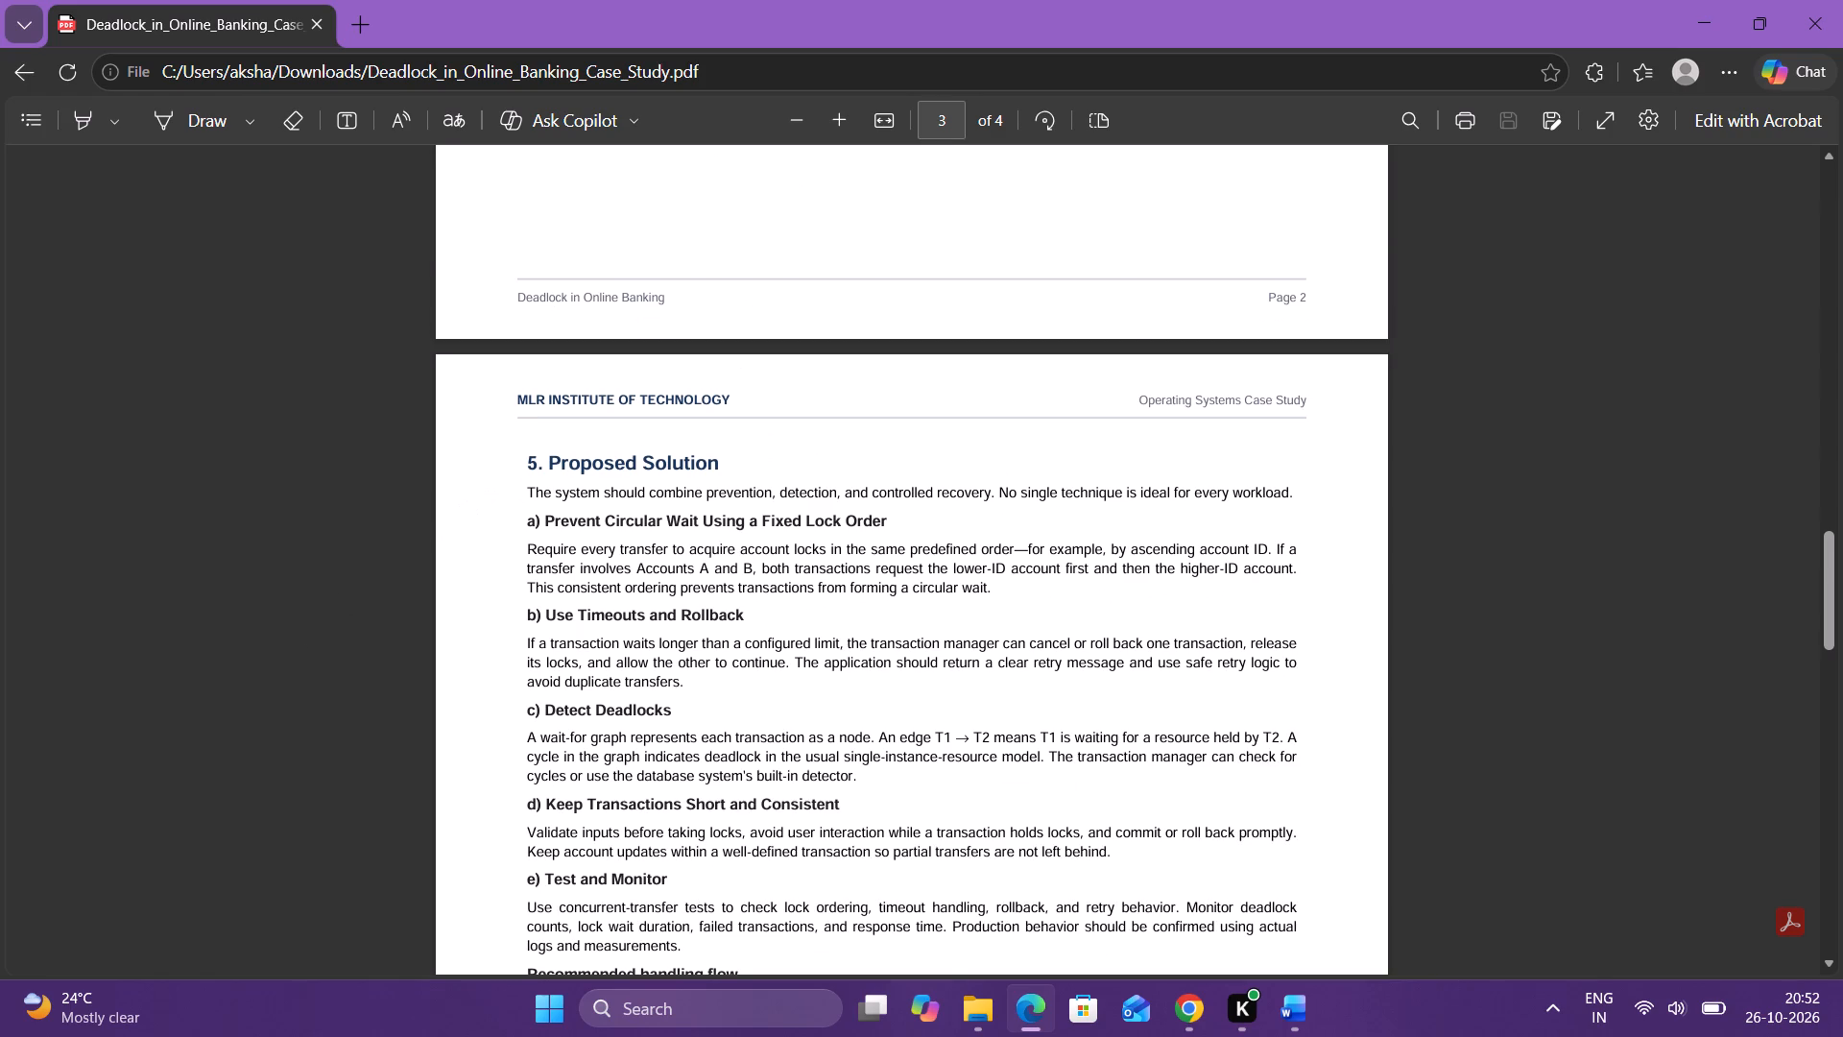
{"action": "left_click_drag", "start_coordinate": [531, 492], "coordinate": [648, 662]}
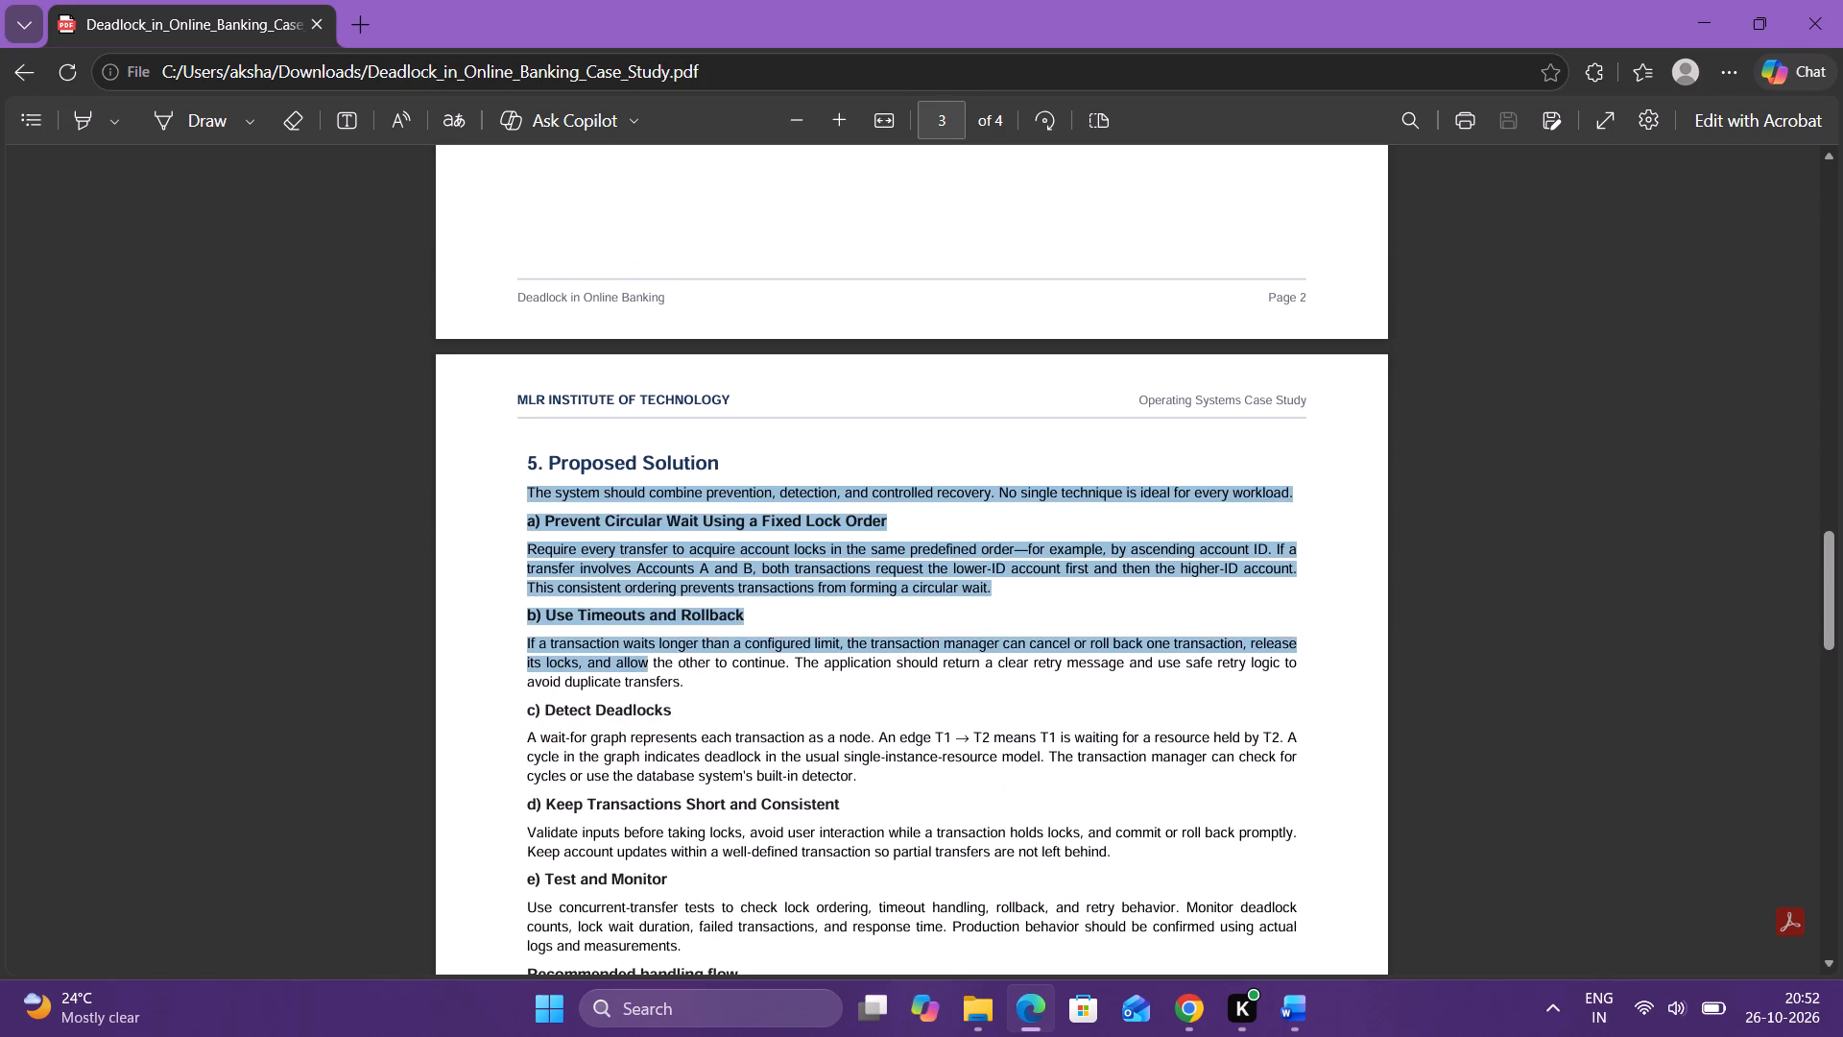
{"action": "left_click_drag", "start_coordinate": [648, 662], "coordinate": [775, 740]}
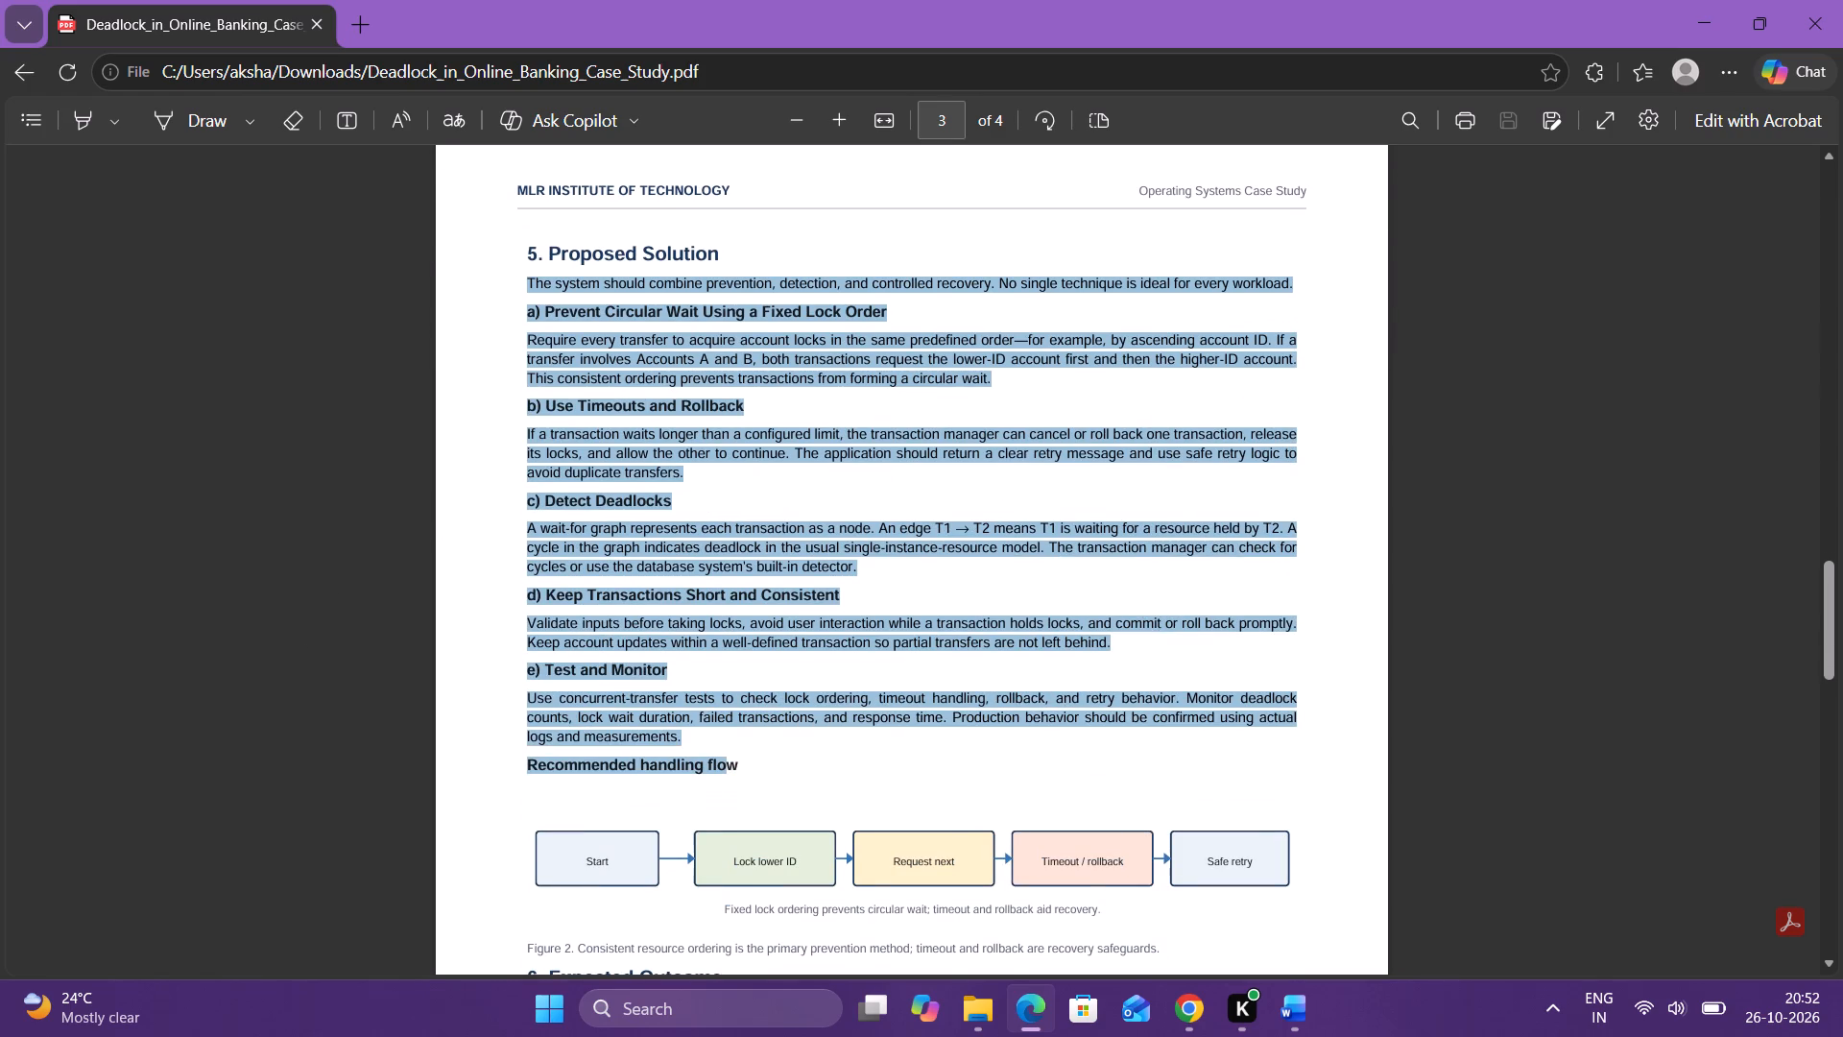
{"action": "left_click_drag", "start_coordinate": [775, 740], "coordinate": [688, 740]}
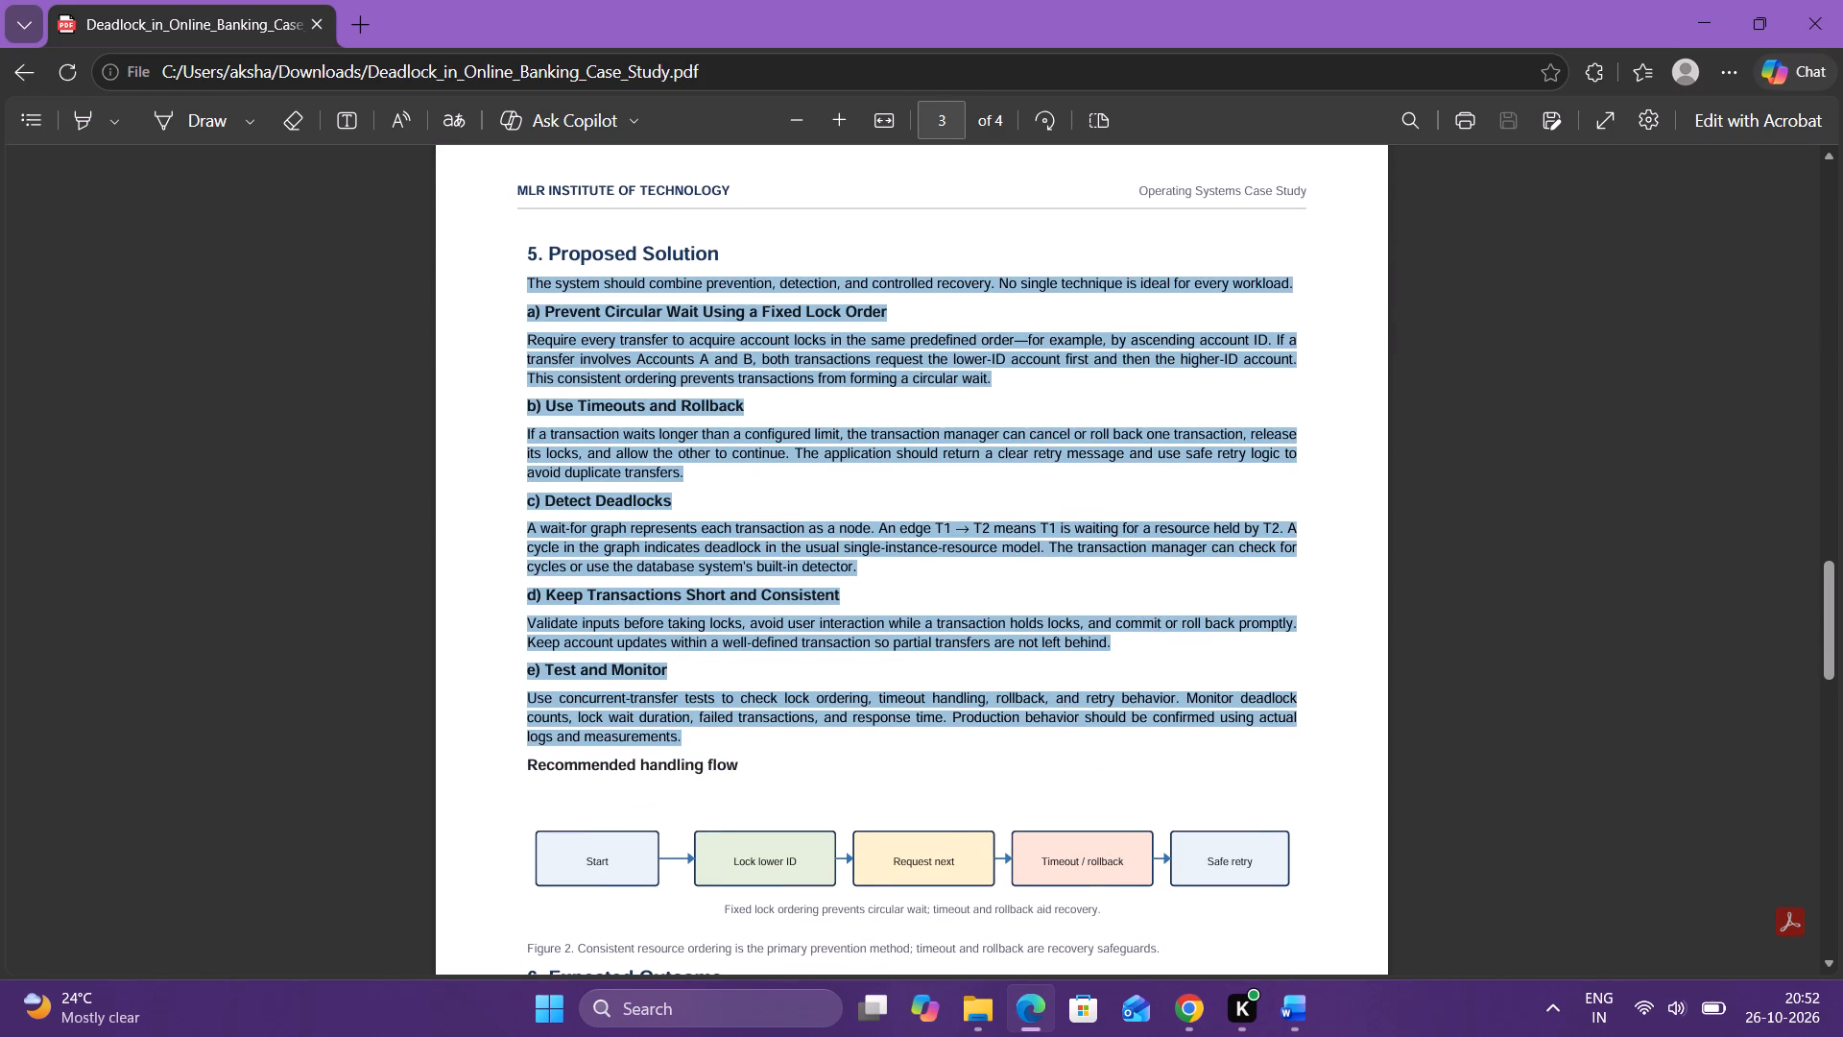
{"action": "key", "text": "ctrl+c"}
Back in Word, replace the intro sentence and six numbered measures under "5. Proposed Solution" with the copied PDF text.
{"action": "key", "text": "alt+Tab"}
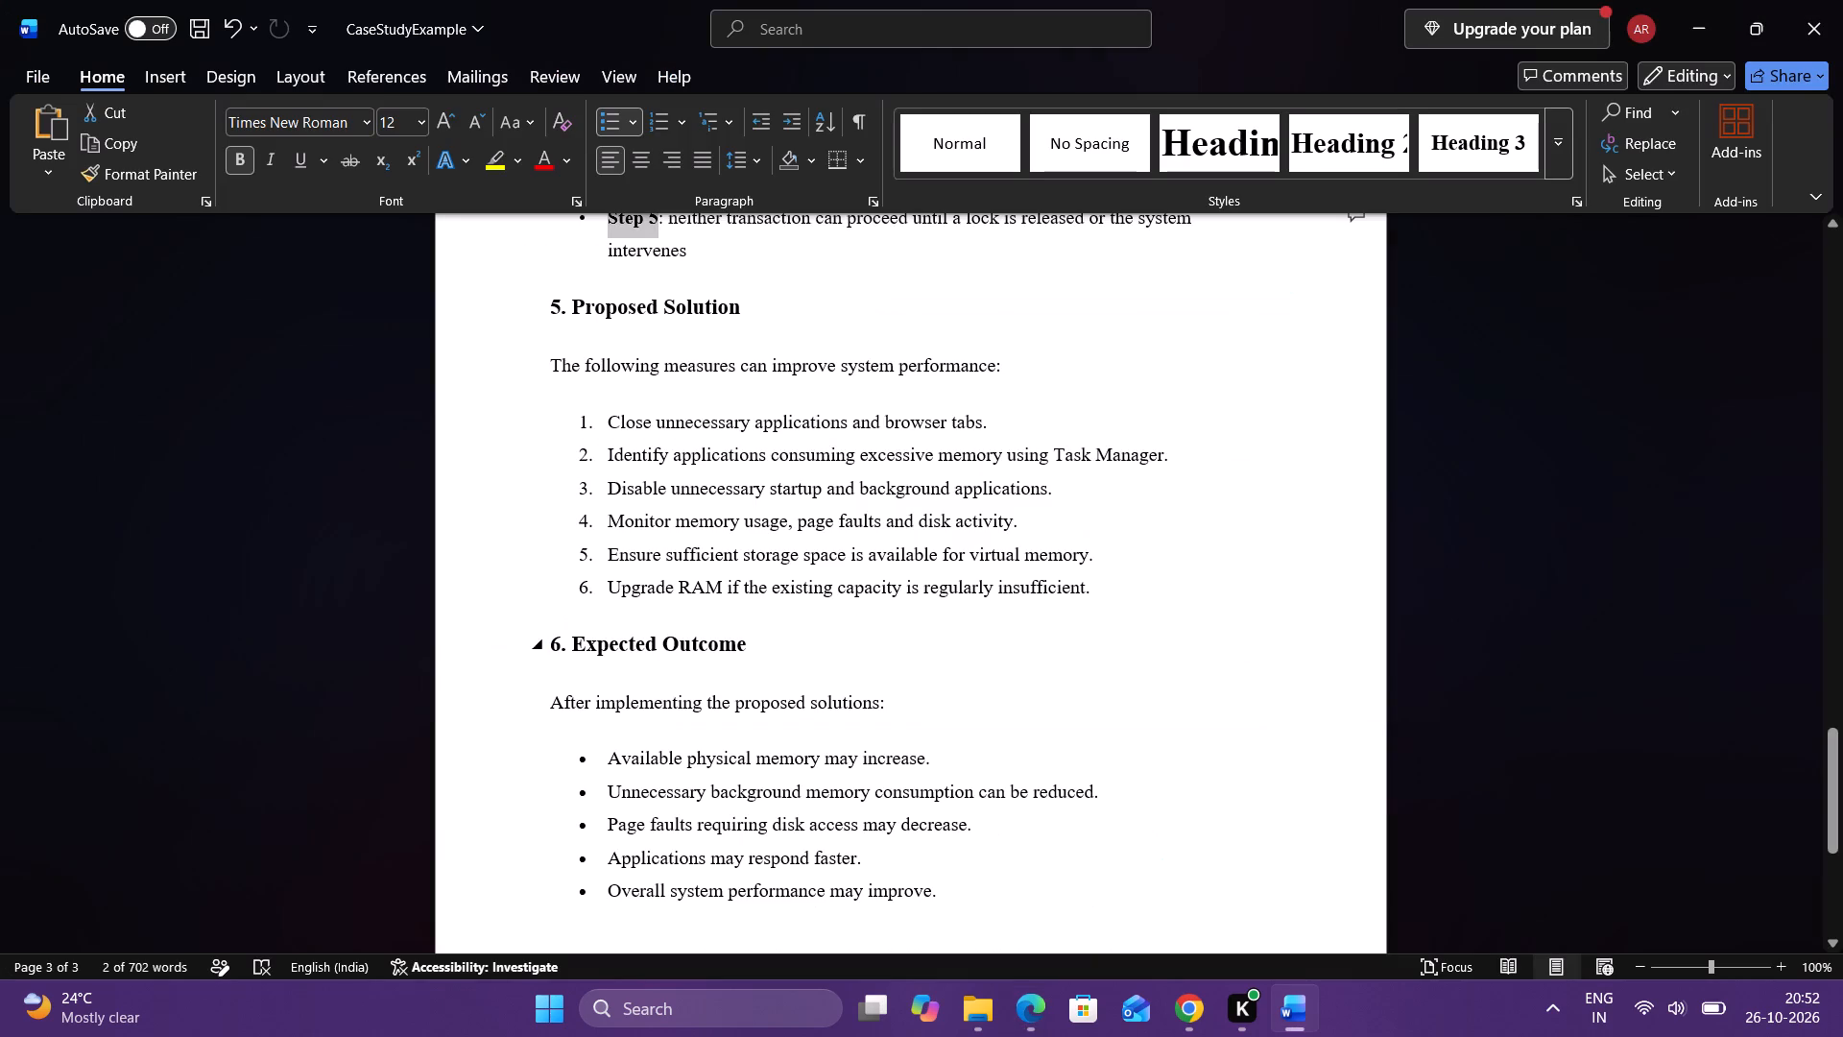
{"action": "left_click_drag", "start_coordinate": [1113, 591], "coordinate": [547, 372]}
{"action": "key", "text": "ctrl+v"}
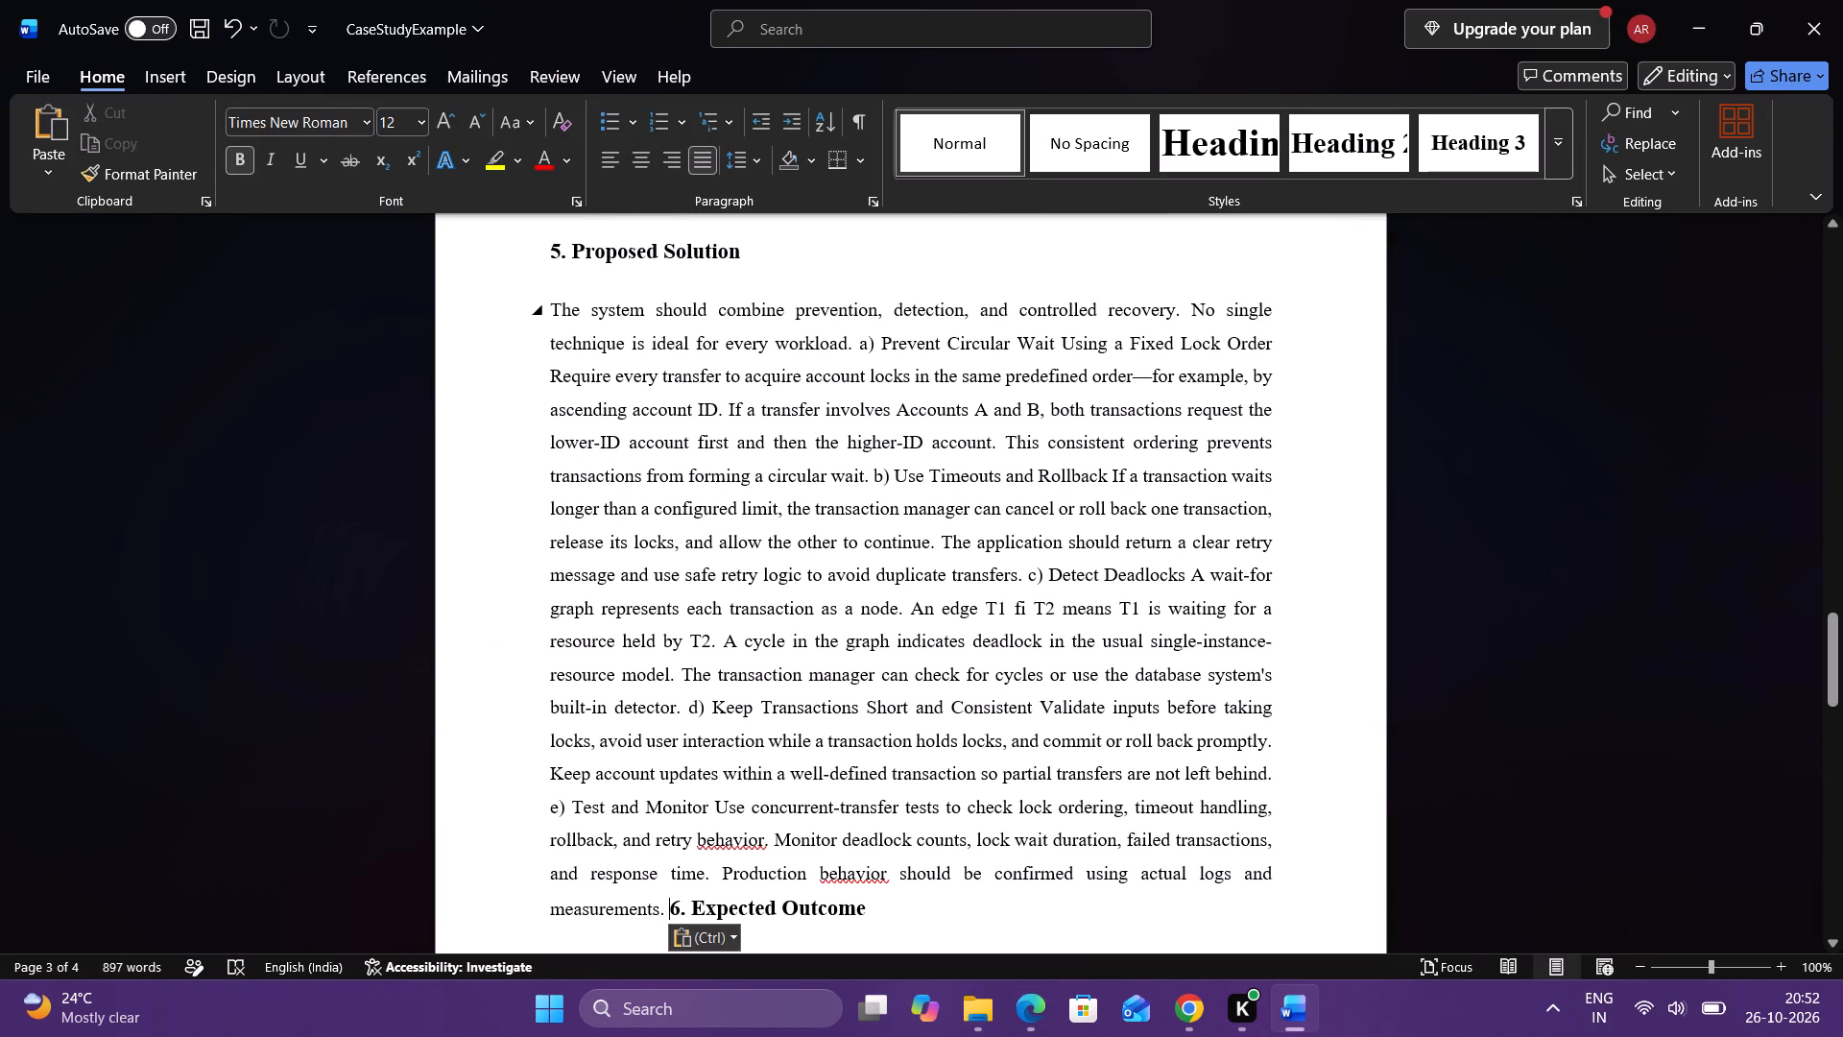
Split the pasted section 5 text so that a), b) and c) each start a new paragraph after the intro.
{"action": "left_click", "coordinate": [856, 345]}
{"action": "key", "text": "Return"}
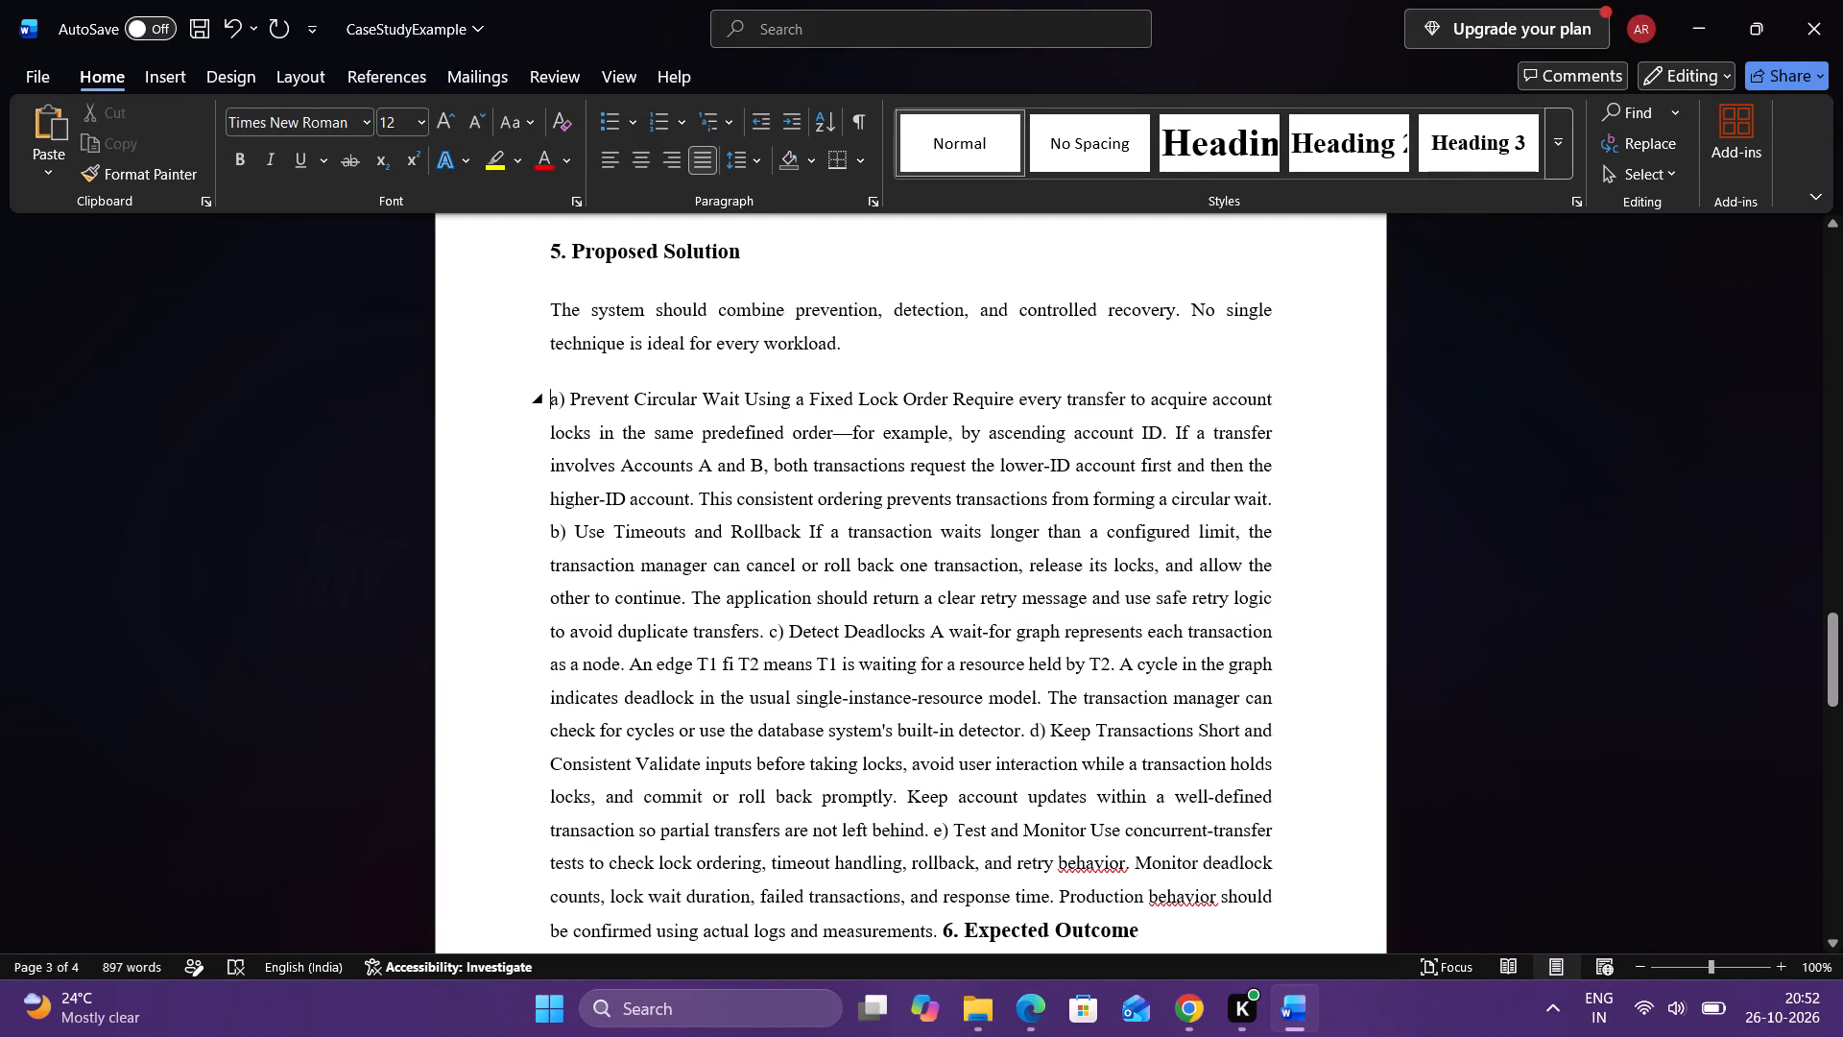
{"action": "left_click", "coordinate": [547, 529]}
{"action": "key", "text": "Return"}
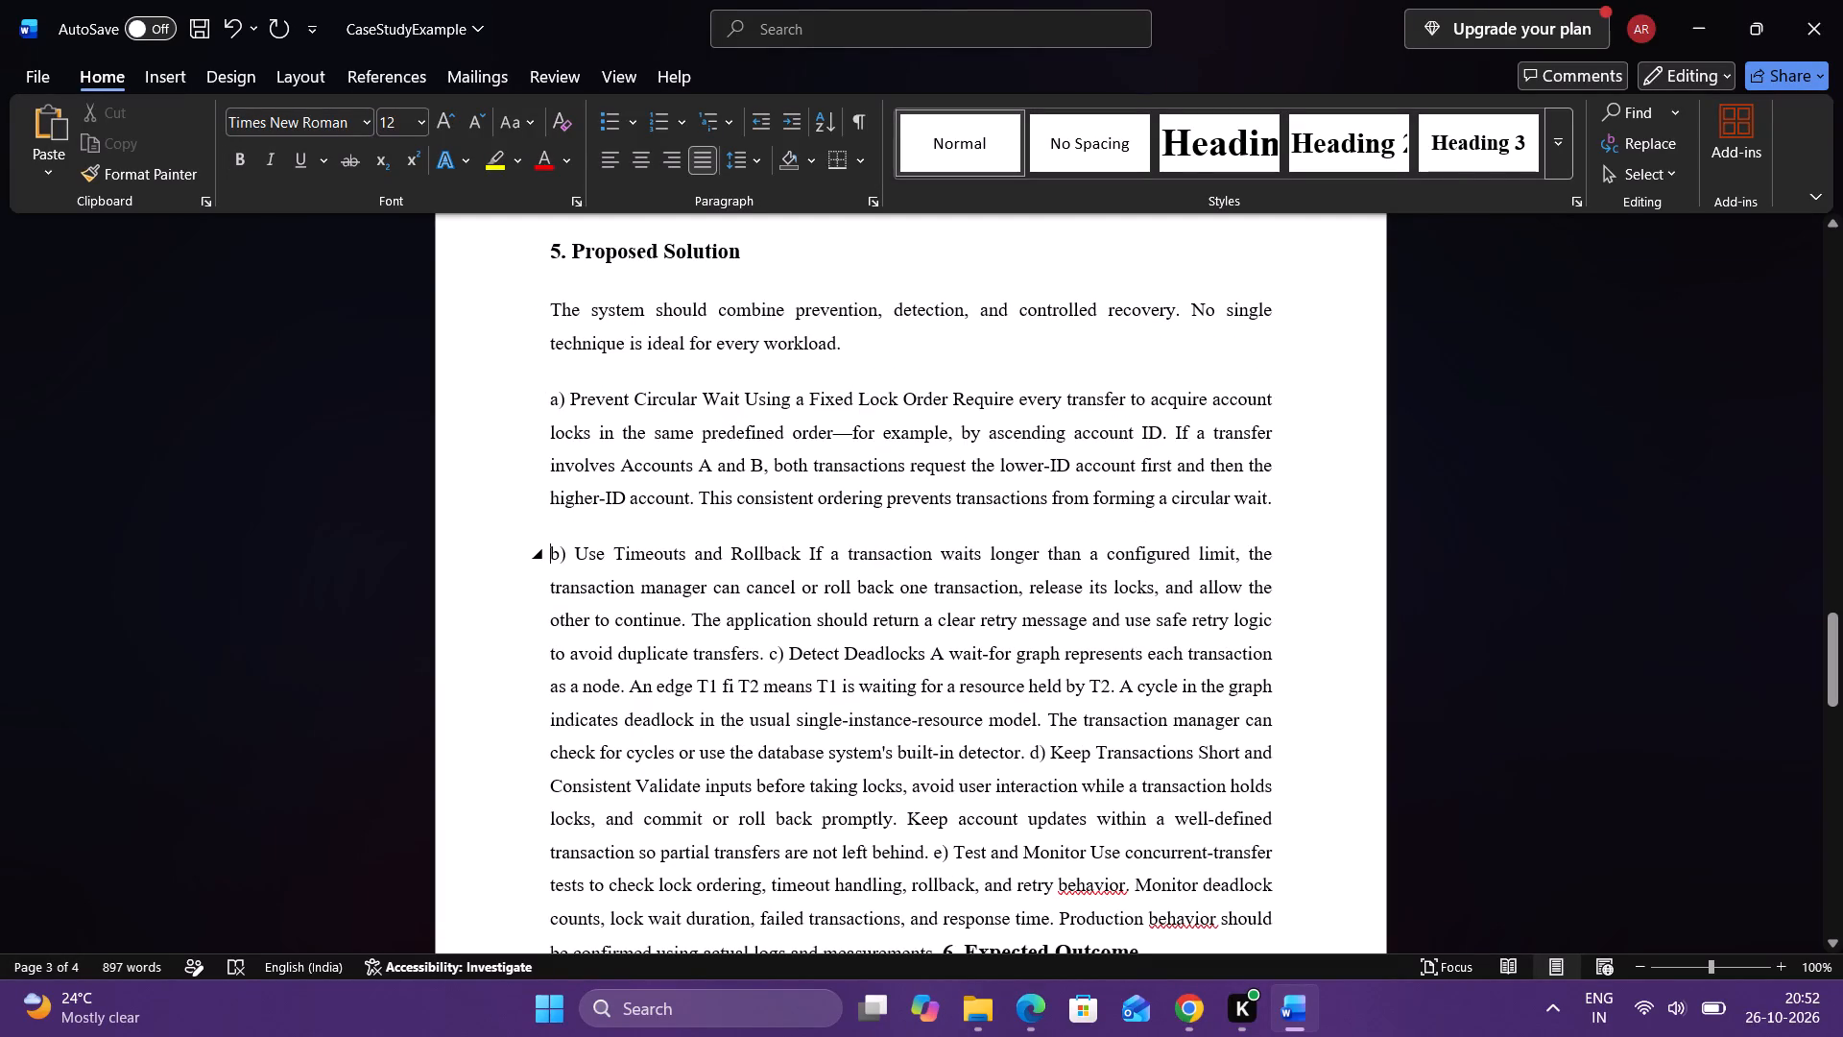
{"action": "left_click", "coordinate": [770, 656]}
{"action": "key", "text": "Return"}
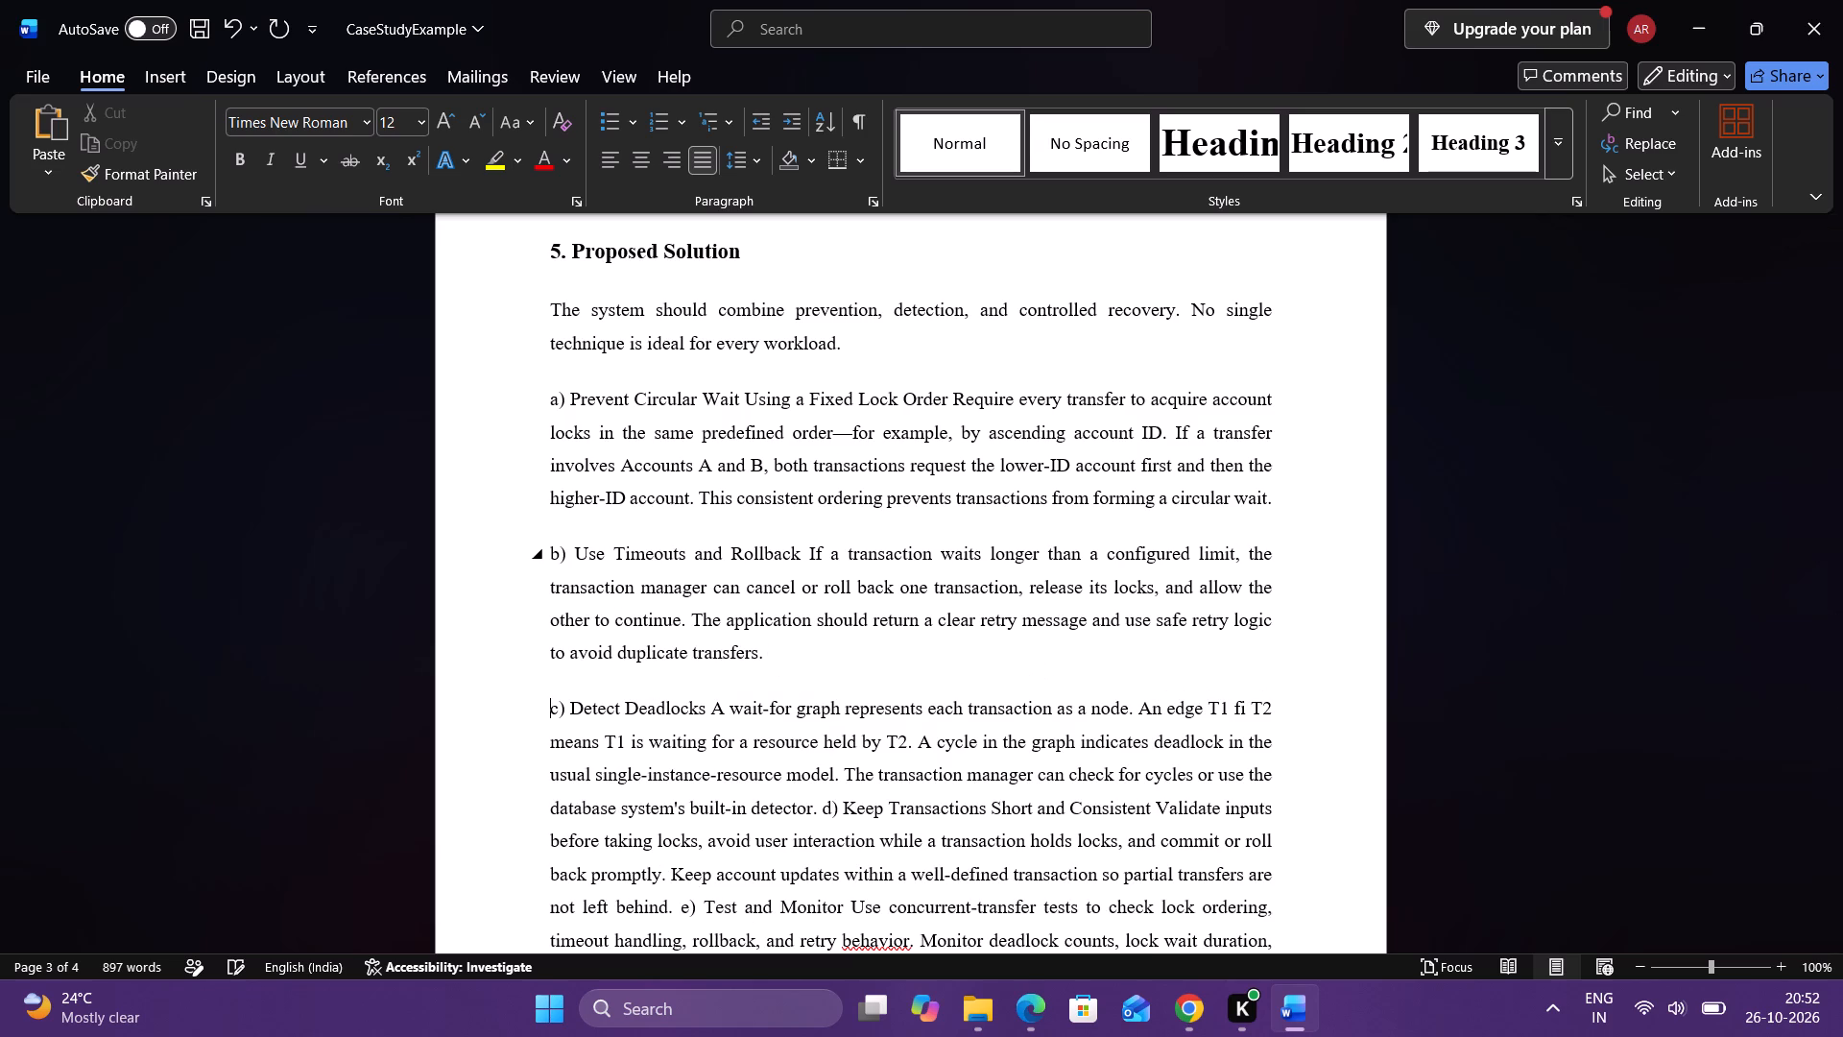
Split the remaining section 5 text so that d), e) and the "6. Expected Outcome" heading each start a new paragraph.
{"action": "scroll", "coordinate": [855, 725], "scroll_direction": "down", "scroll_amount": 2}
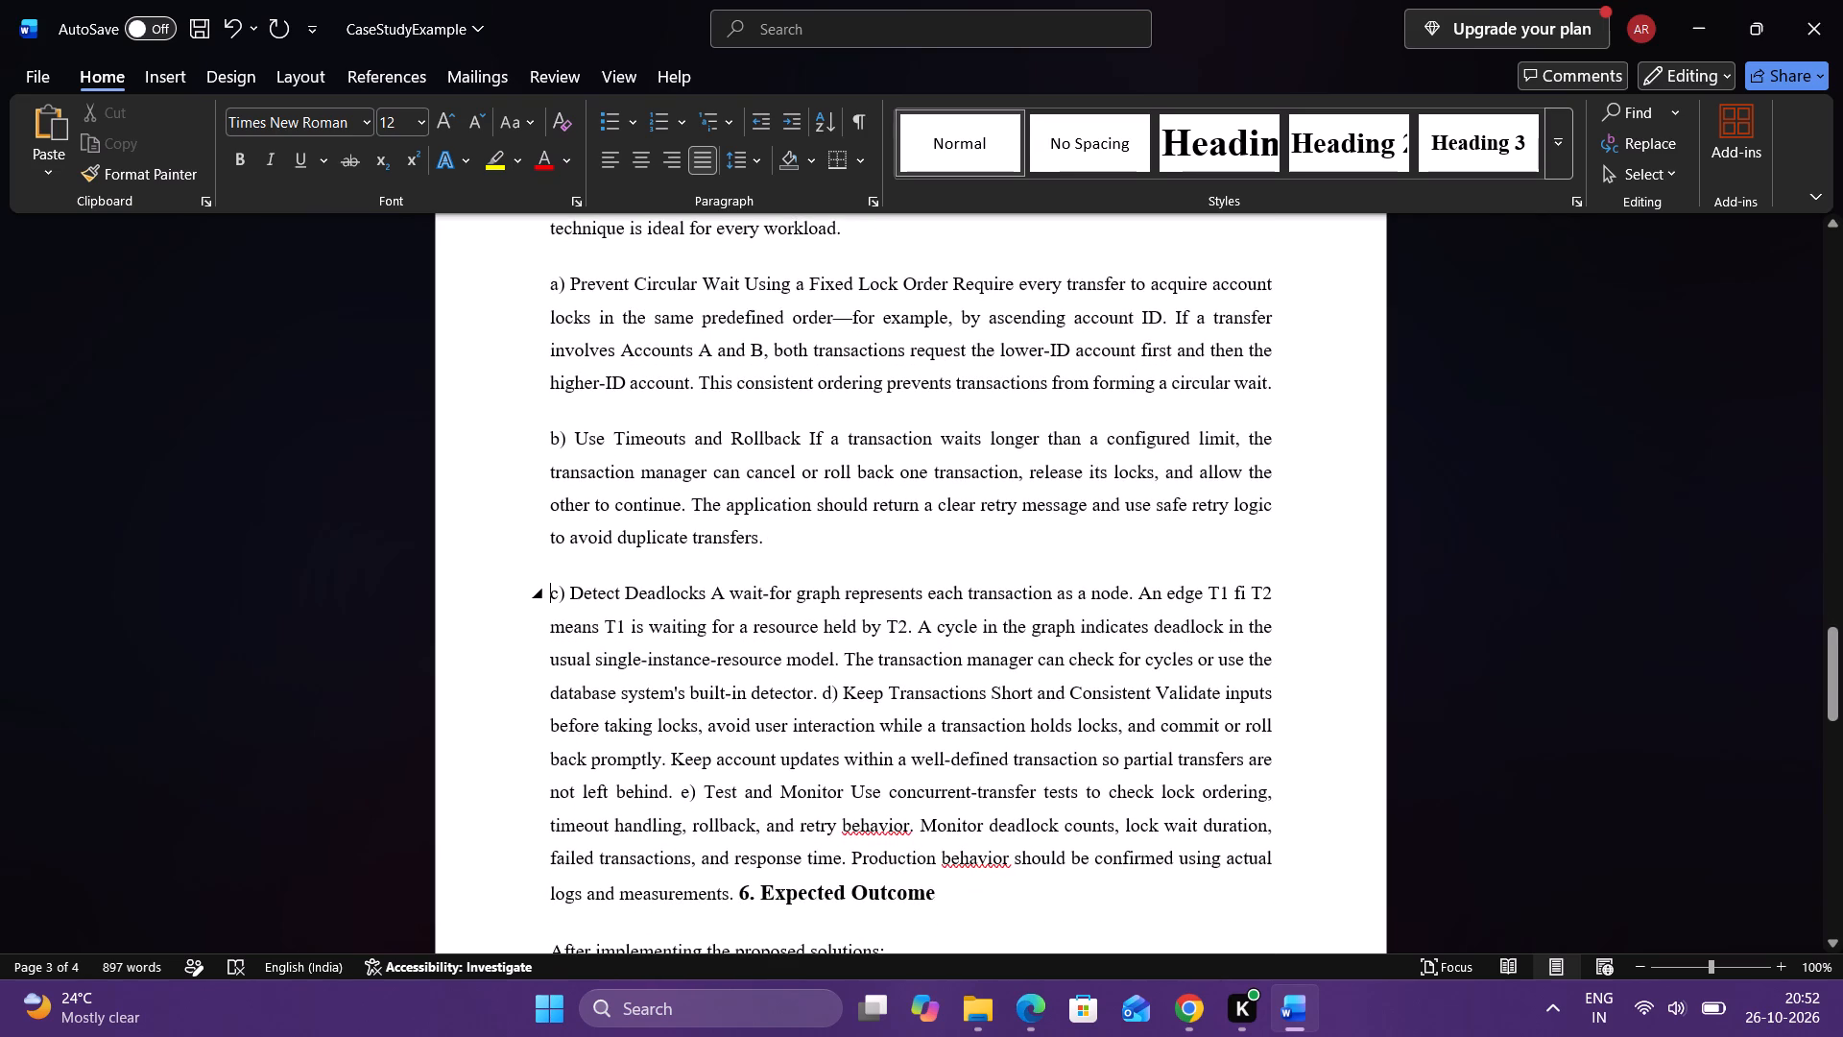
{"action": "left_click", "coordinate": [822, 696]}
{"action": "key", "text": "Return"}
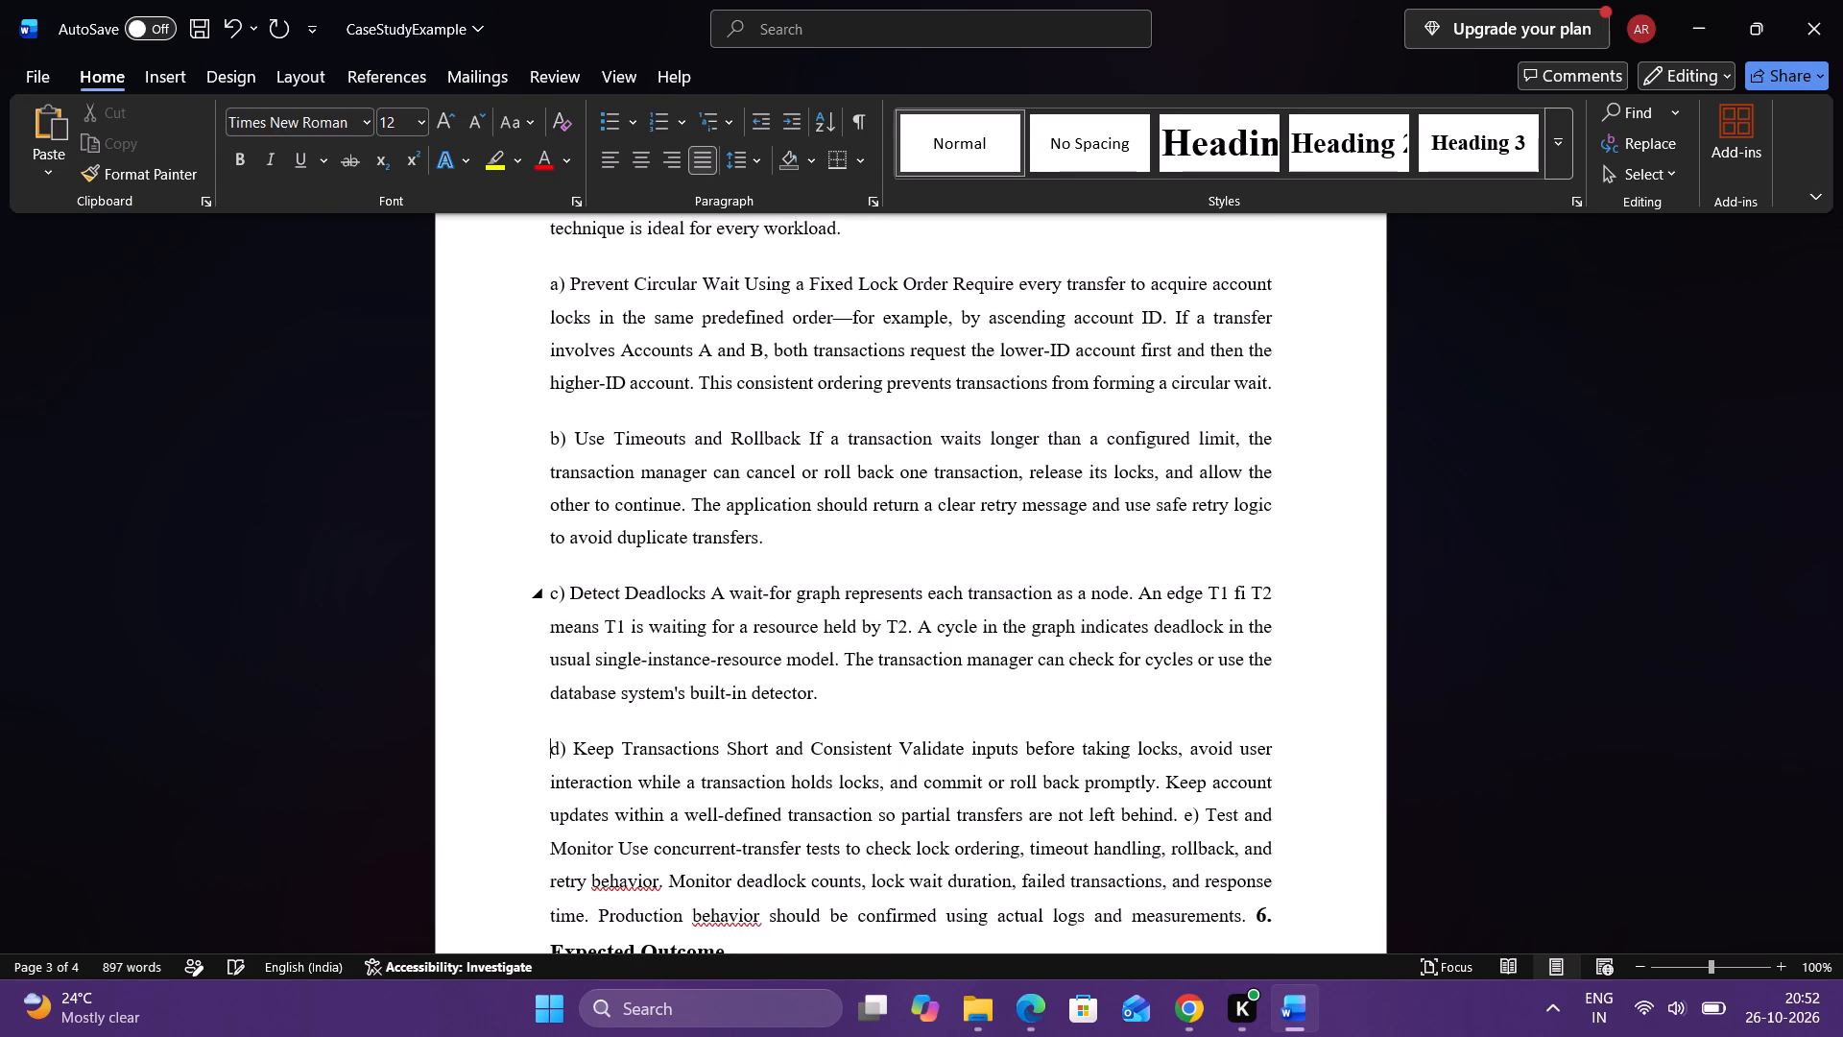
{"action": "scroll", "coordinate": [824, 694], "scroll_direction": "down", "scroll_amount": 1}
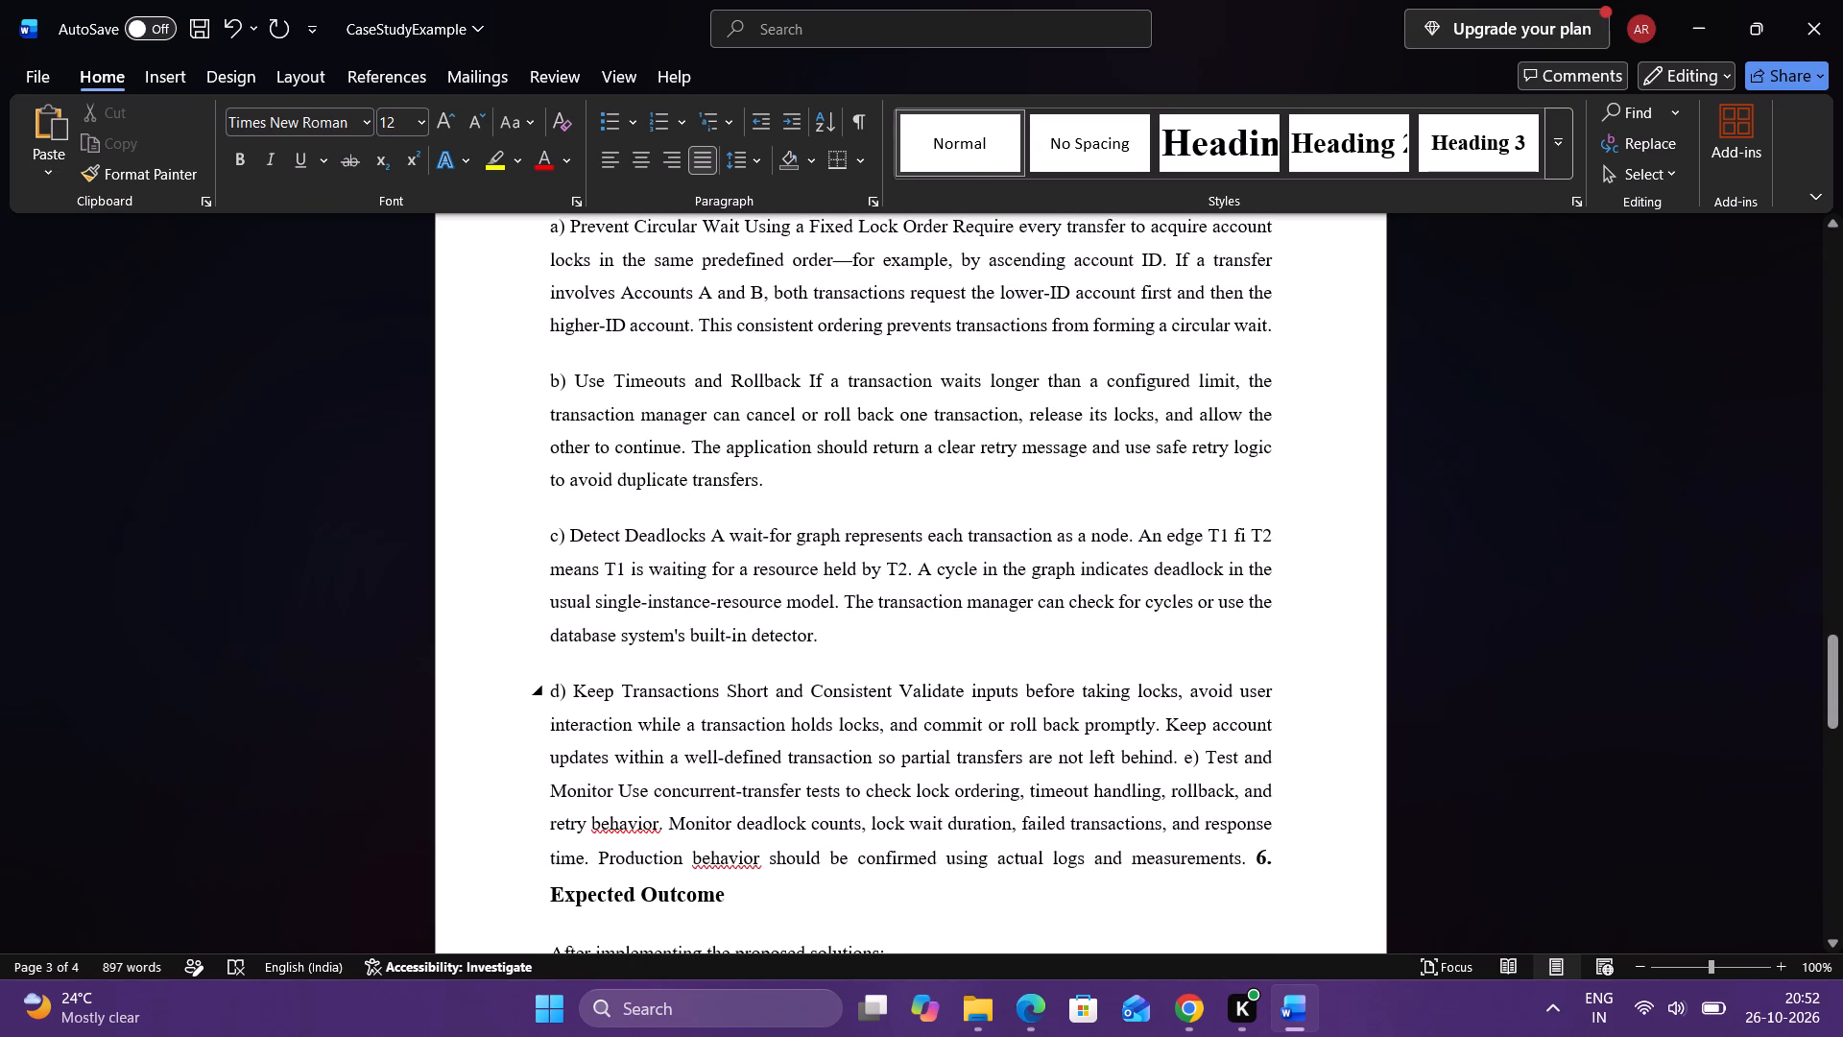
{"action": "left_click", "coordinate": [1184, 757]}
{"action": "key", "text": "Return"}
{"action": "scroll", "coordinate": [935, 757], "scroll_direction": "down", "scroll_amount": 1}
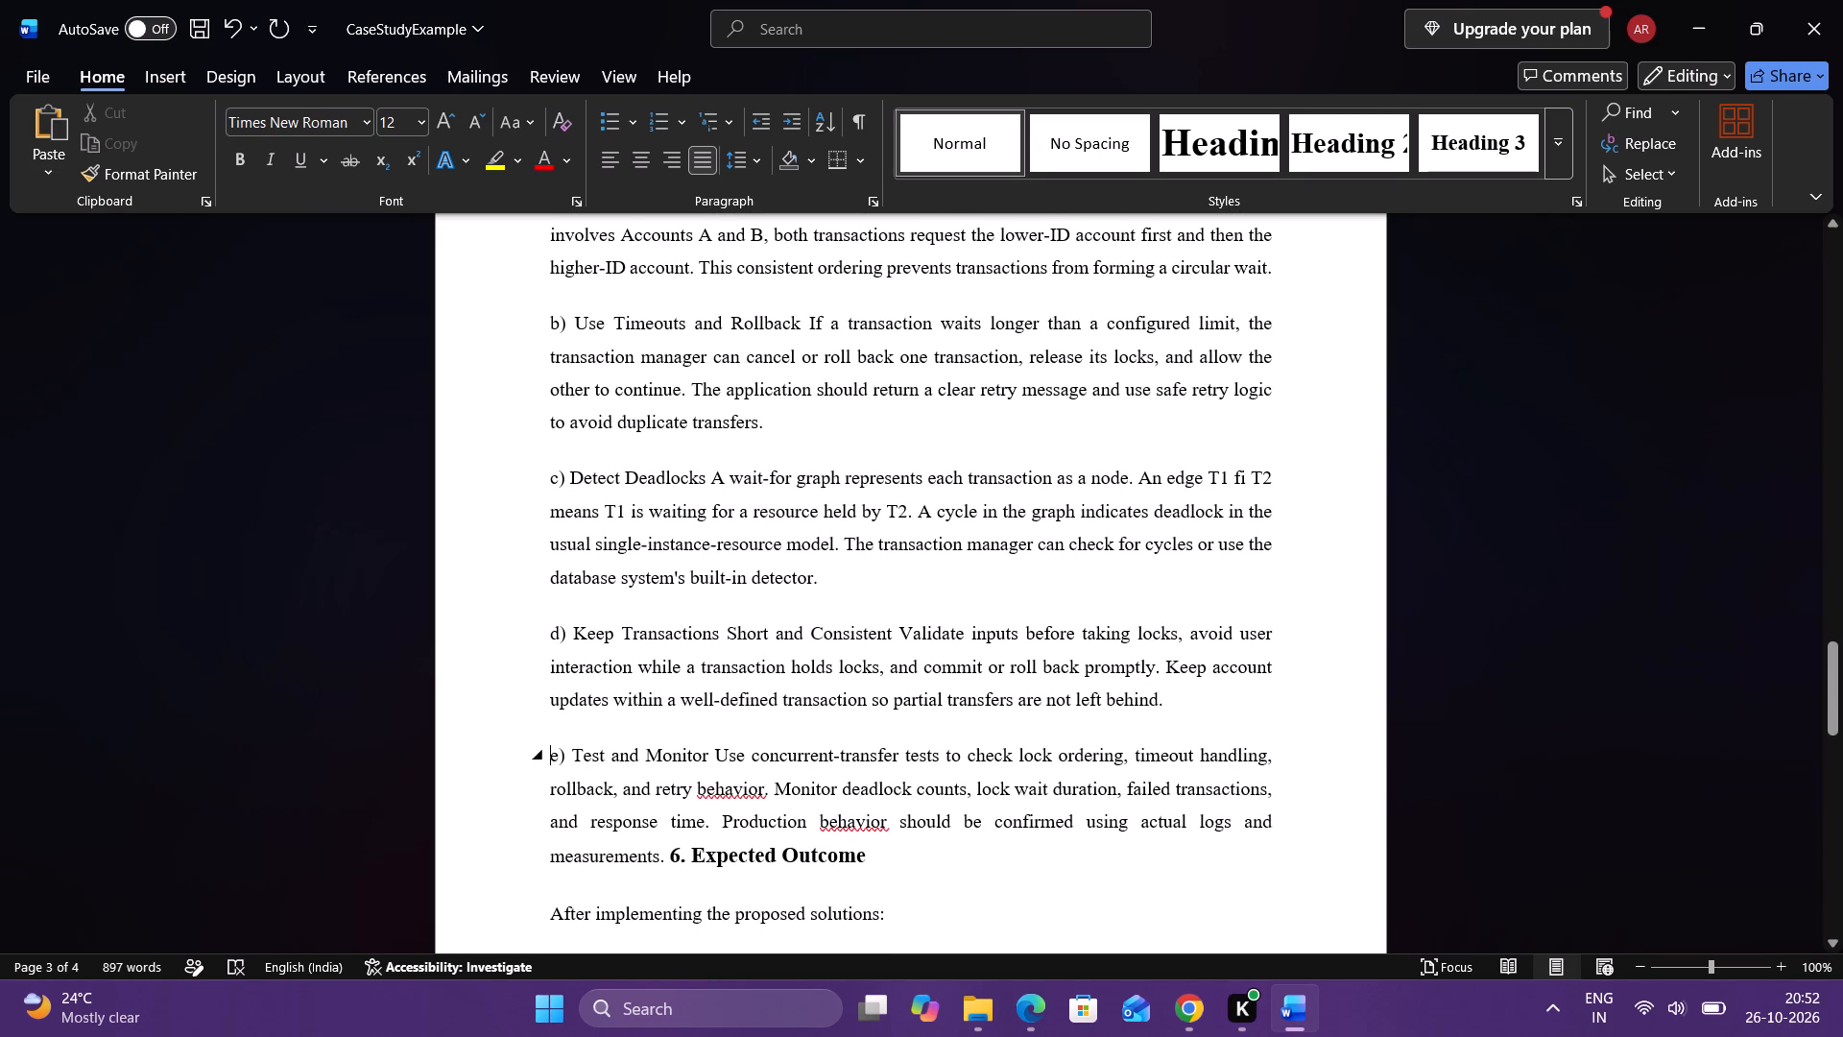
{"action": "left_click", "coordinate": [668, 854]}
{"action": "key", "text": "Return"}
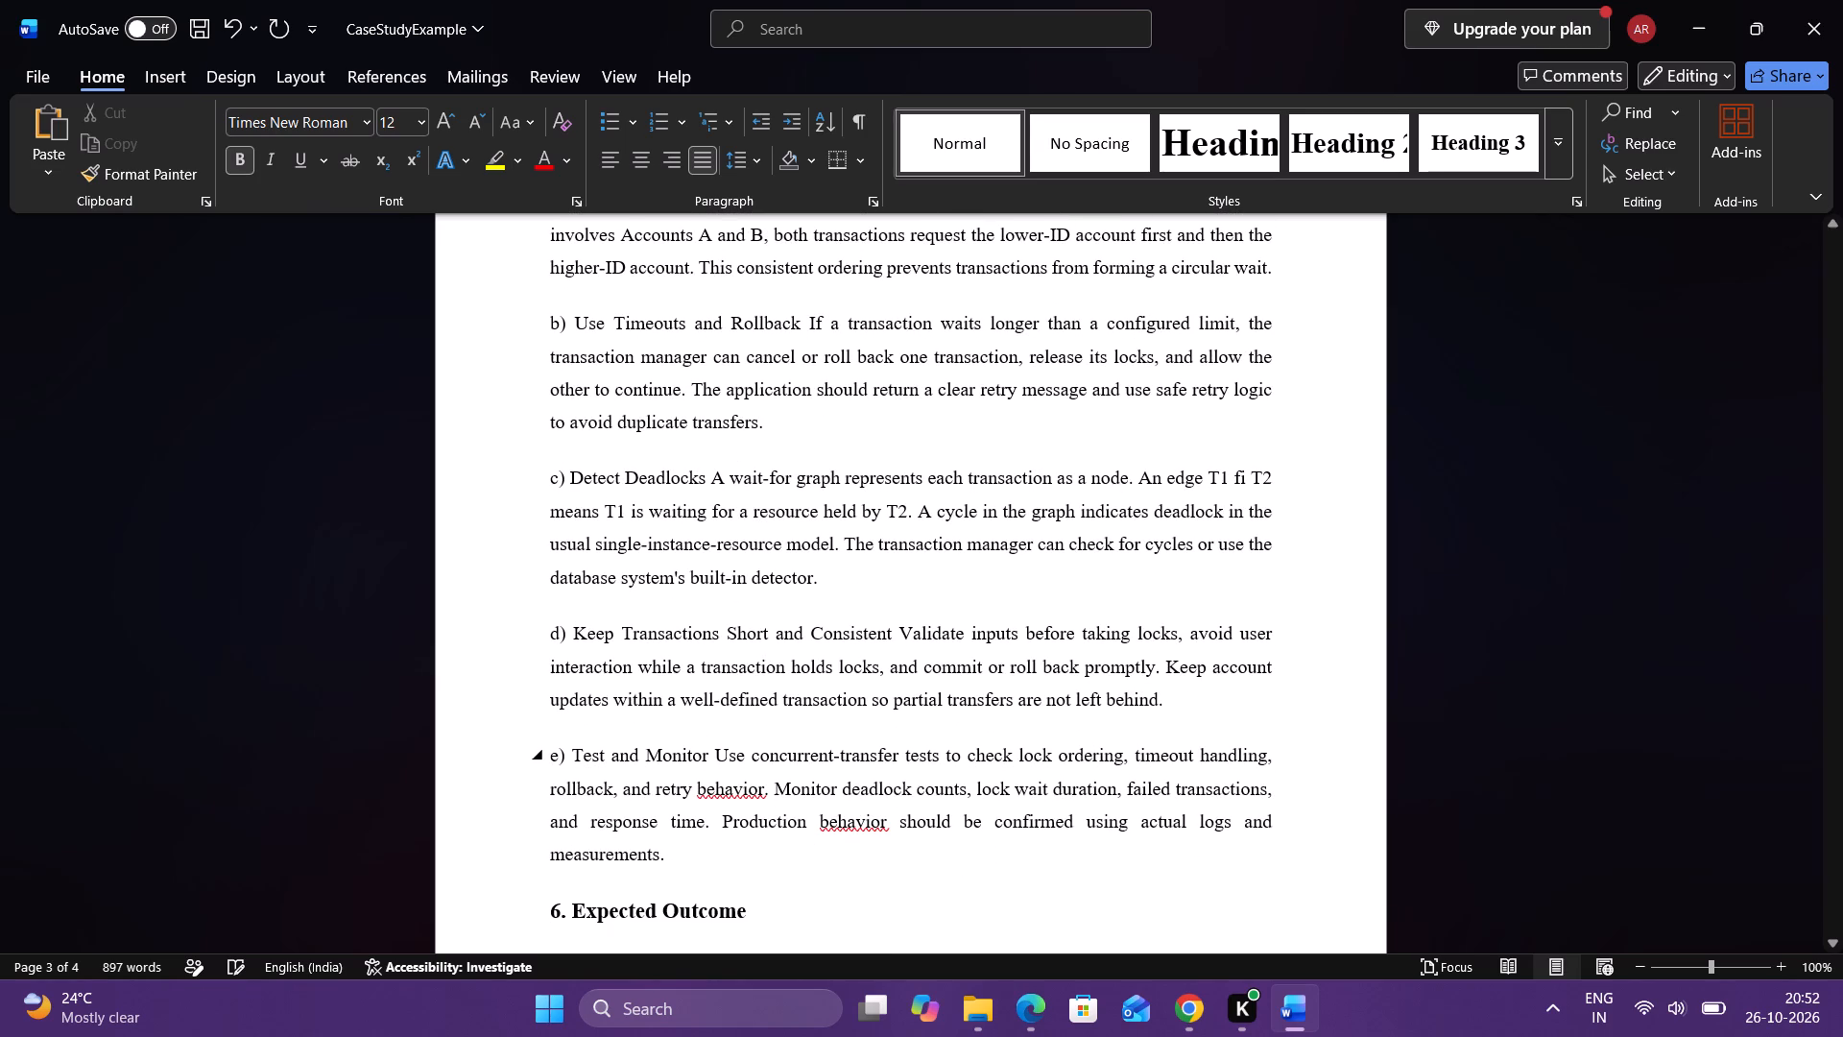
In section 5, split the a) subheading from its body at "Require every transfer", keeping both as plain paragraphs without automatic list numbering.
{"action": "scroll", "coordinate": [739, 760], "scroll_direction": "up", "scroll_amount": 2}
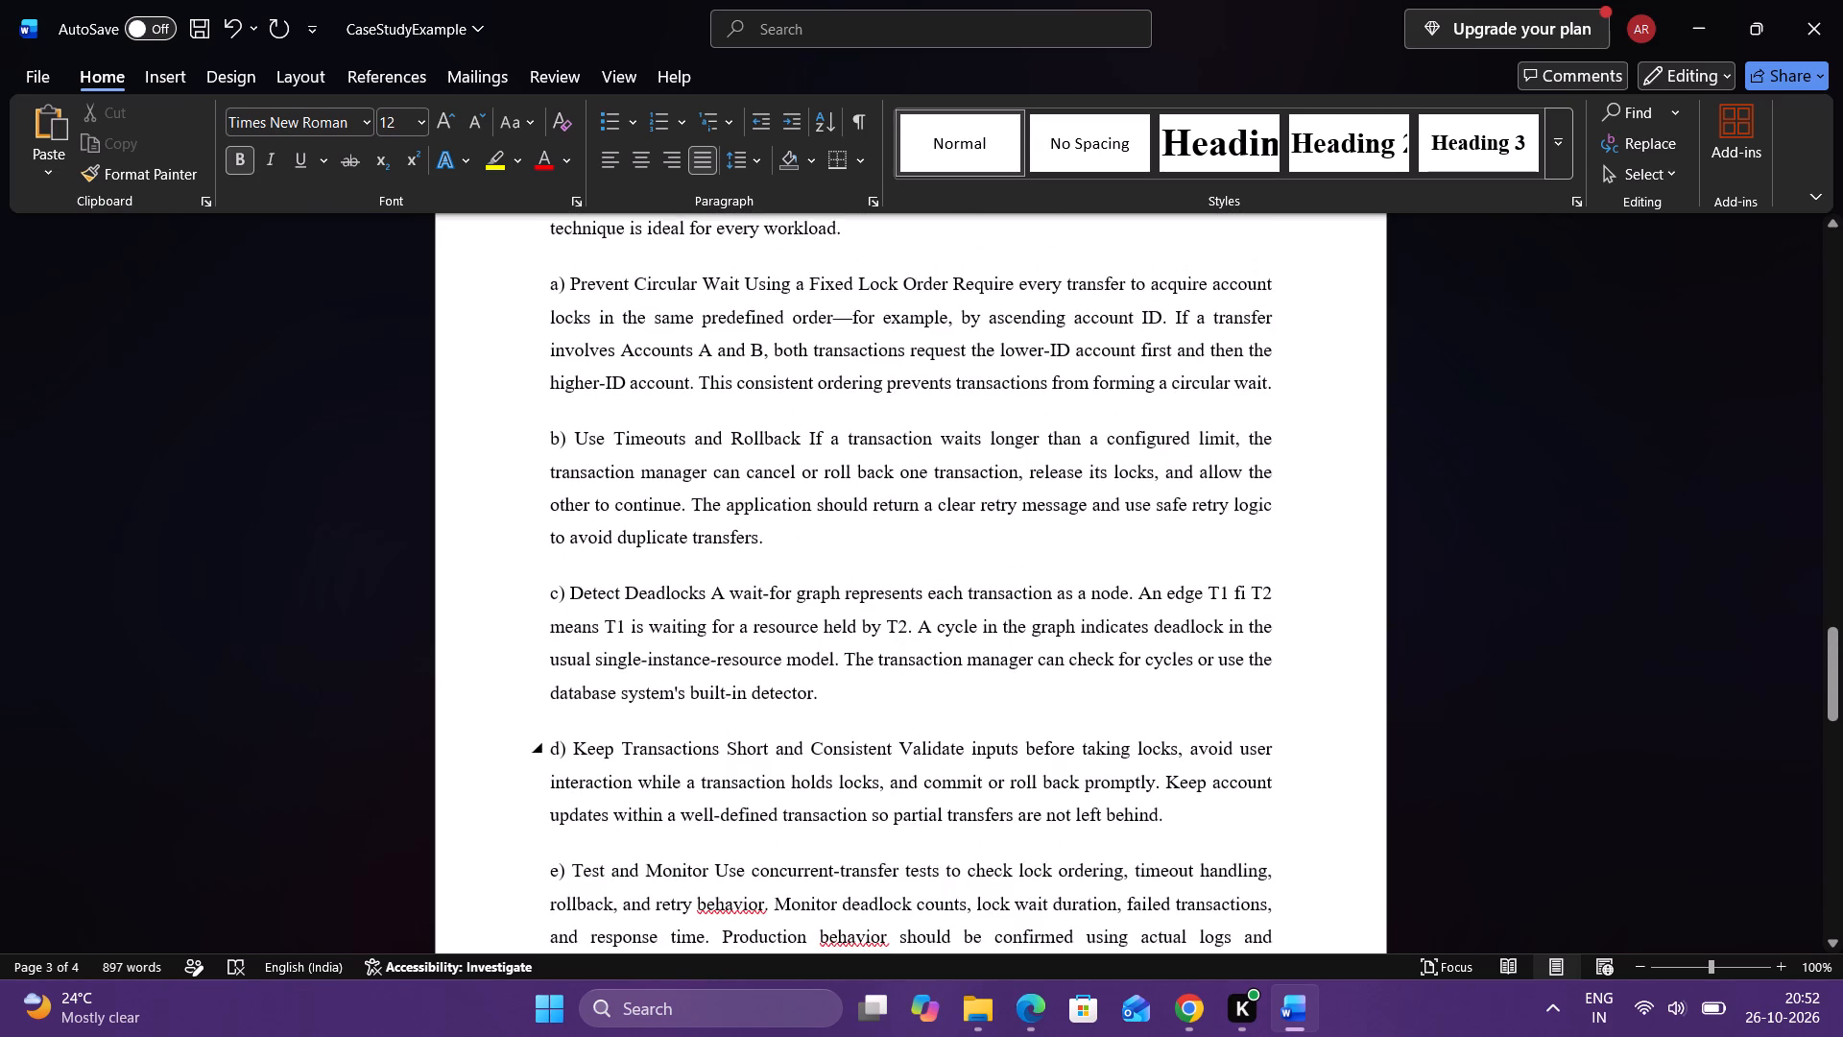
{"action": "scroll", "coordinate": [734, 764], "scroll_direction": "up", "scroll_amount": 2}
{"action": "key", "text": "alt+Tab"}
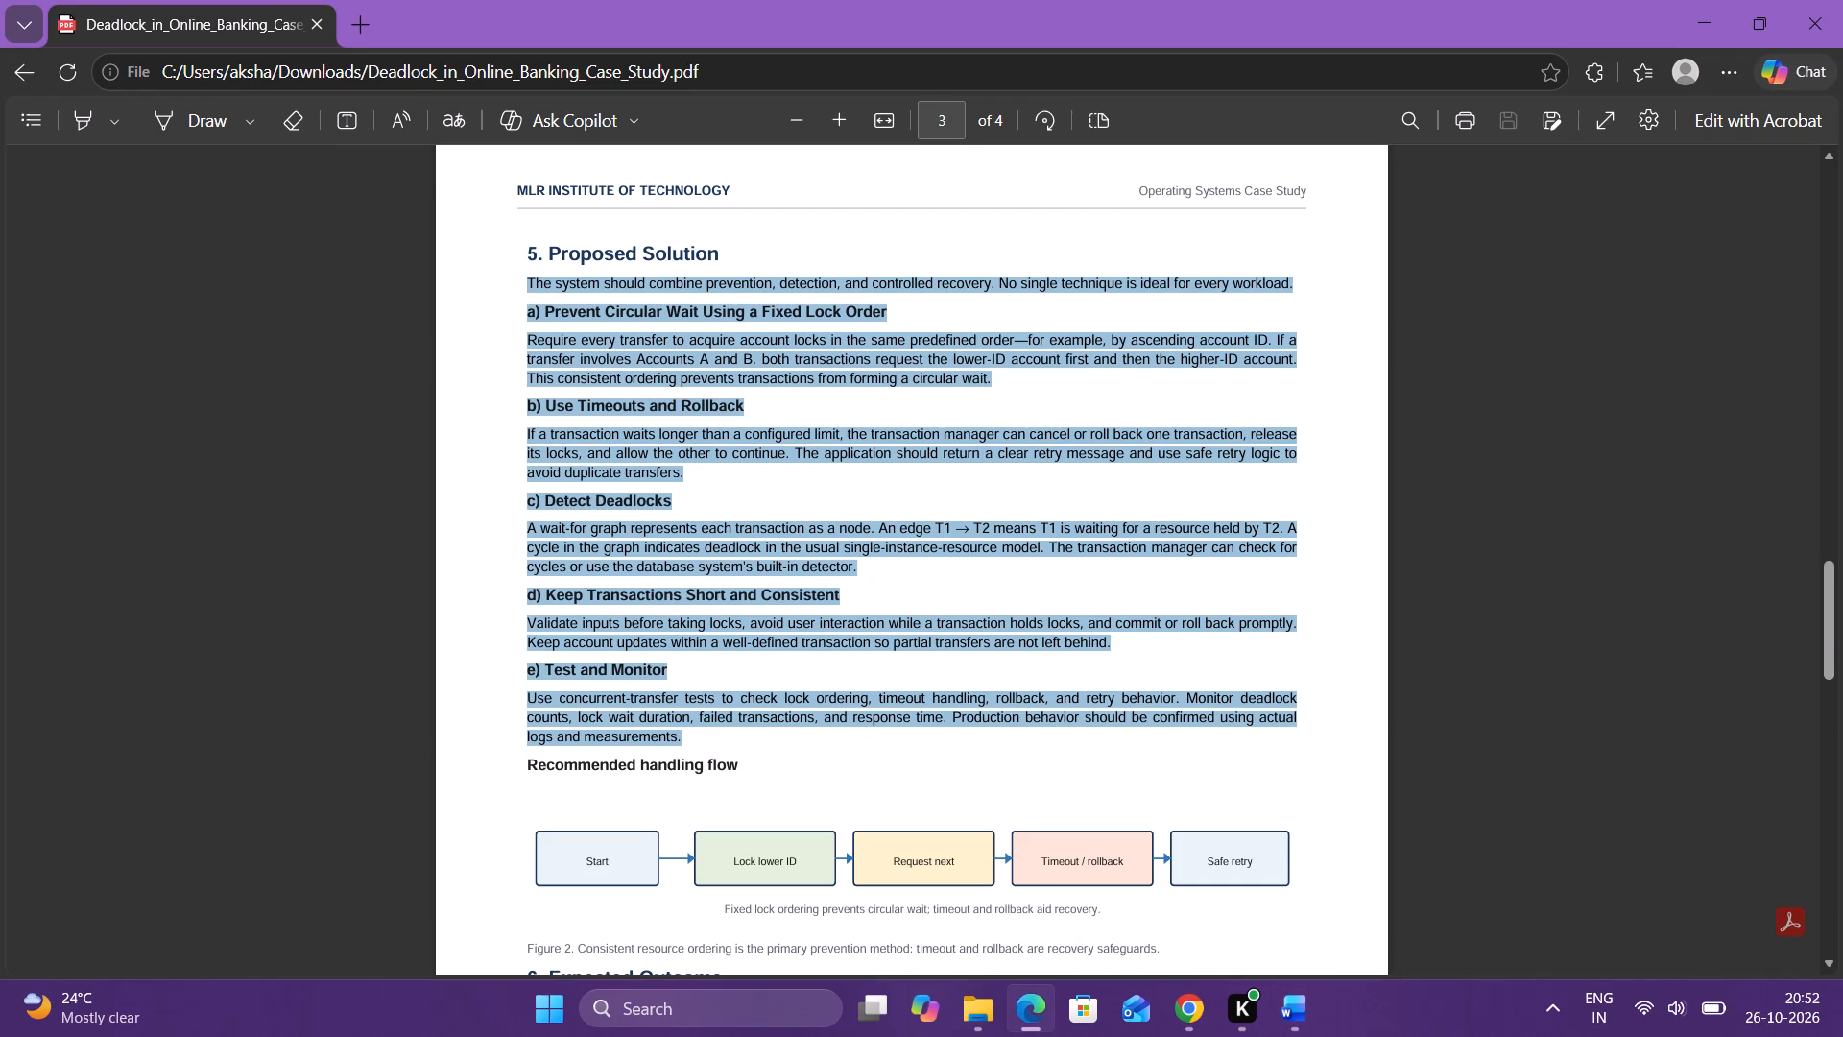
{"action": "key", "text": "alt+Tab"}
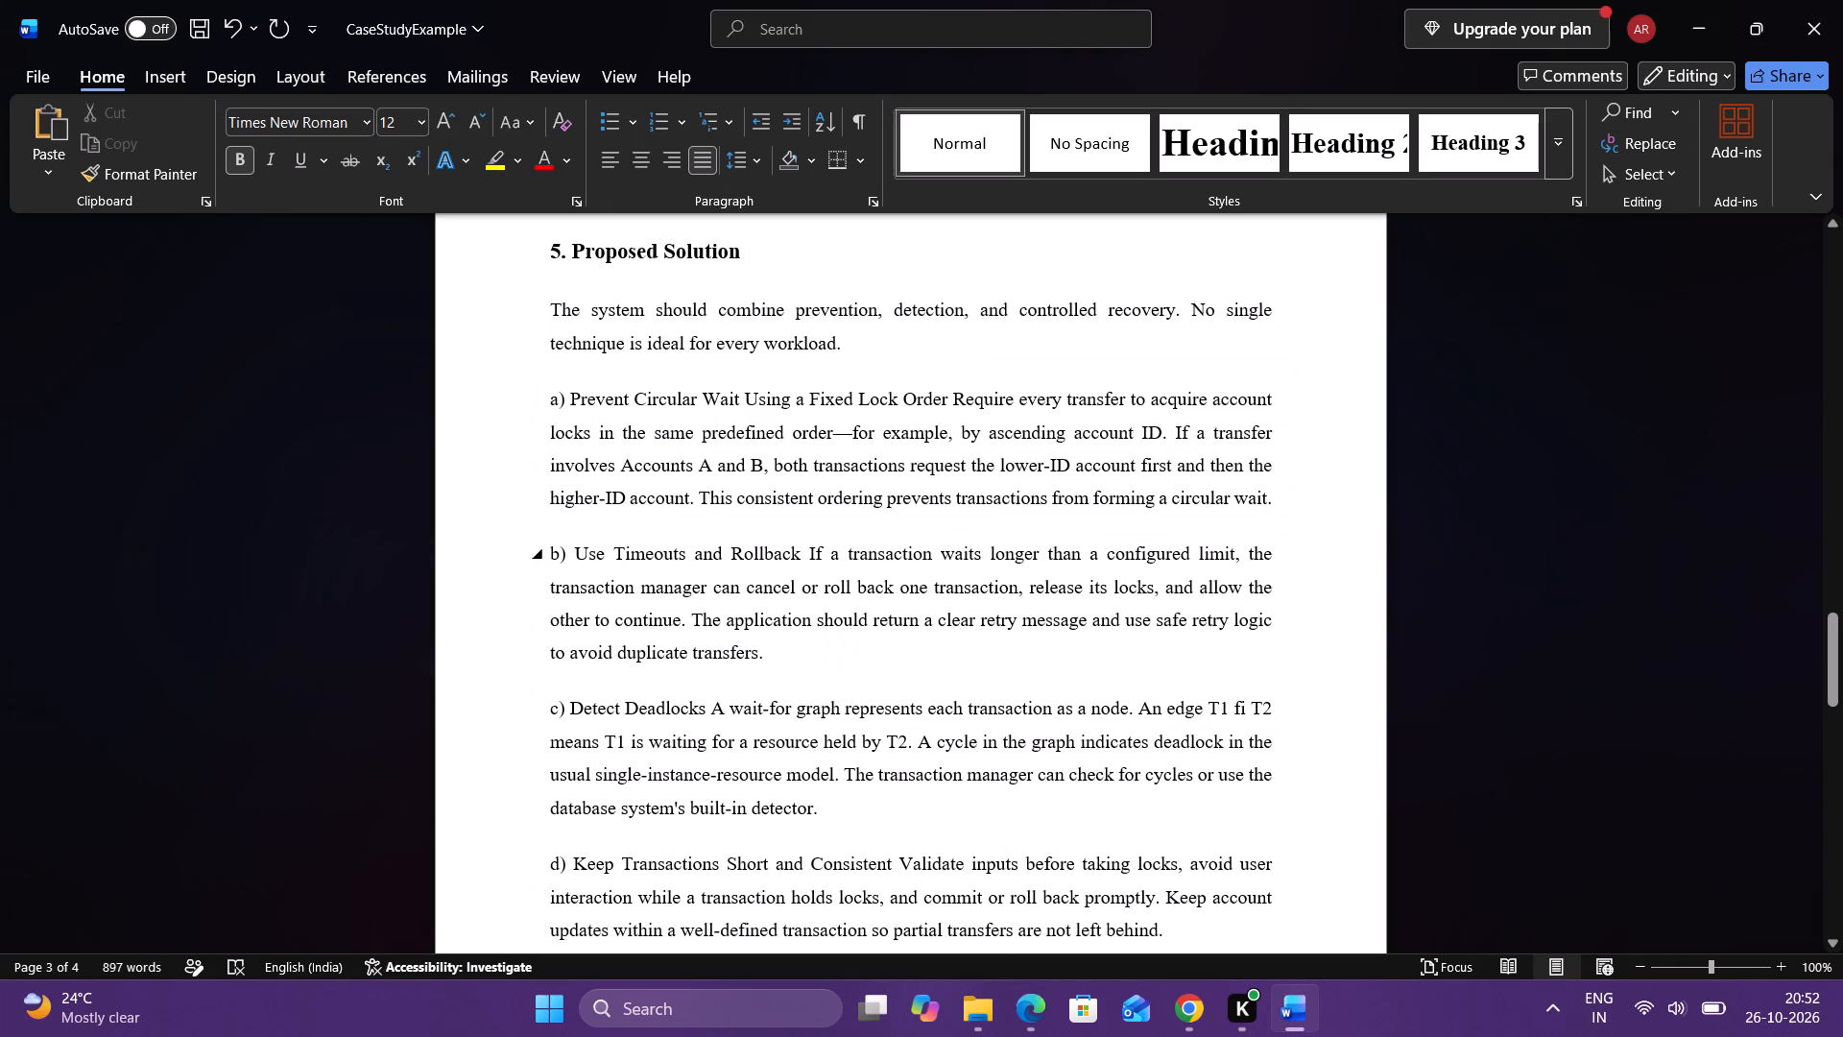
{"action": "left_click", "coordinate": [951, 395]}
{"action": "key", "text": "Return"}
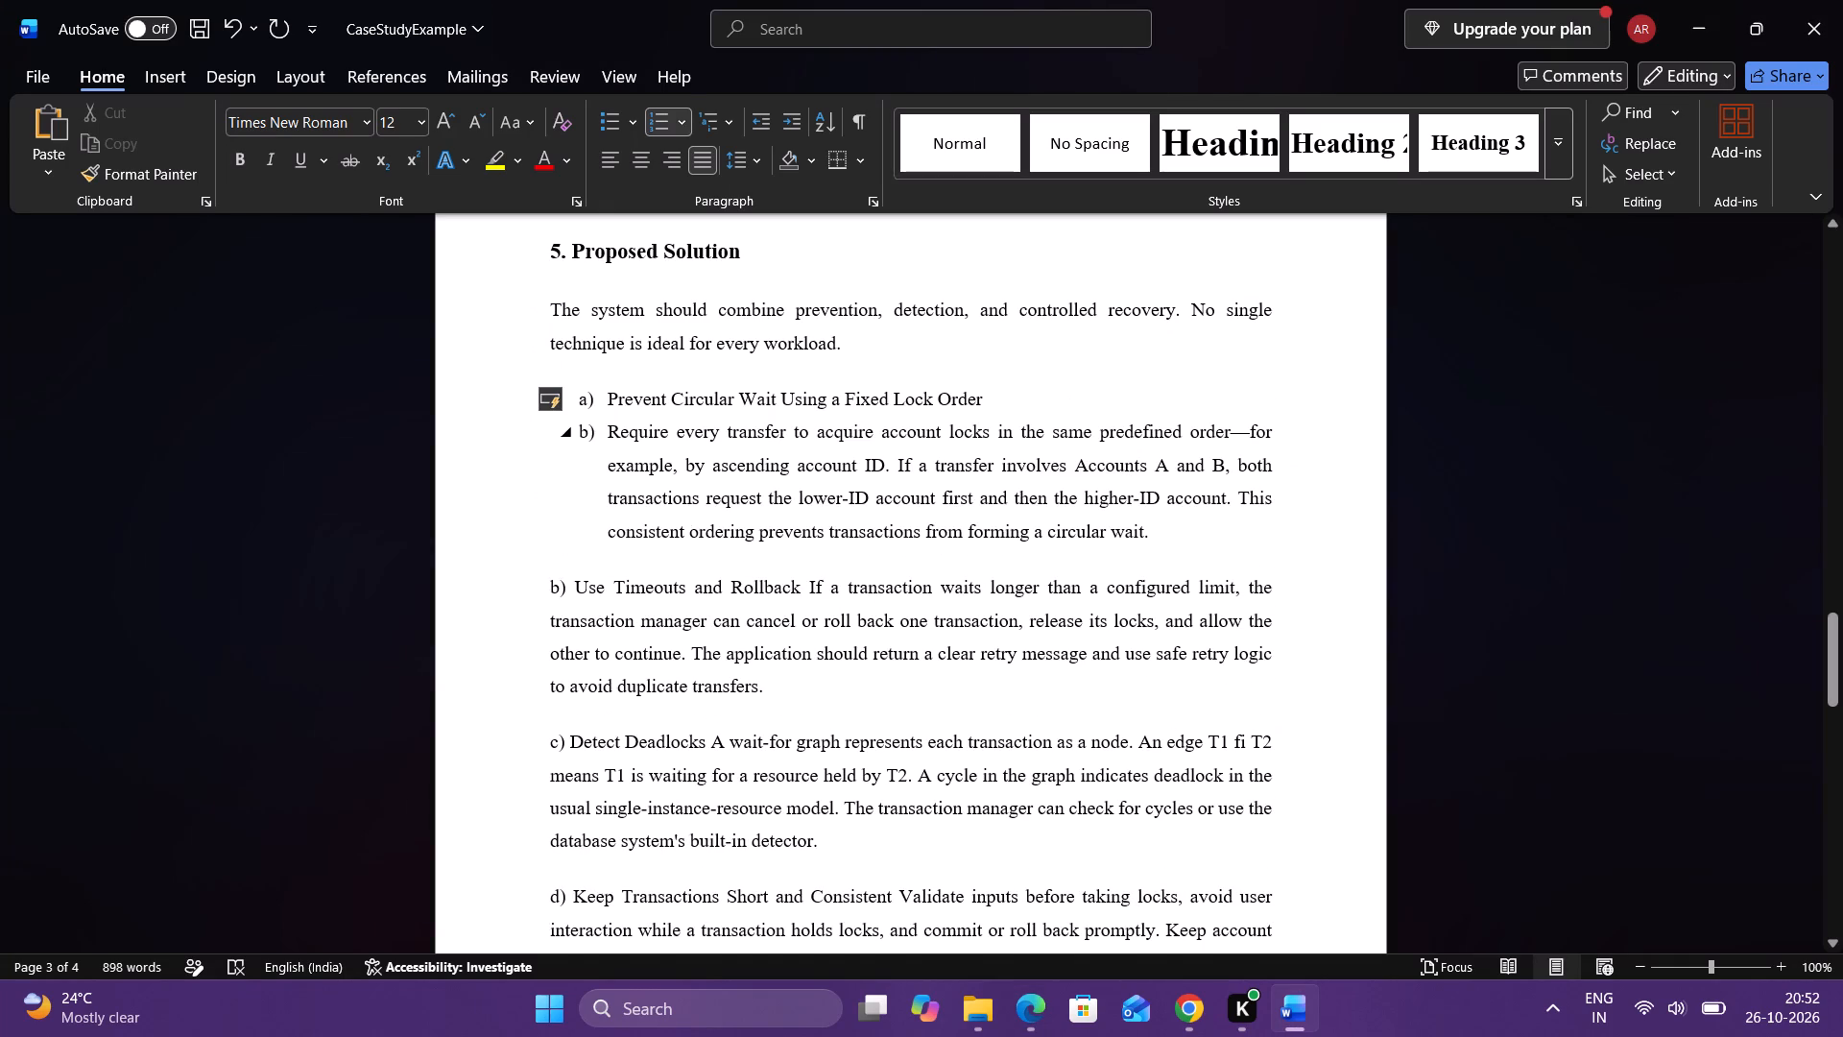
{"action": "key", "text": "ctrl+z"}
Following the PDF's layout, put the body text of b) Use Timeouts and Rollback and c) Detect Deadlocks in separate paragraphs below their subheadings.
{"action": "key", "text": "alt+Tab"}
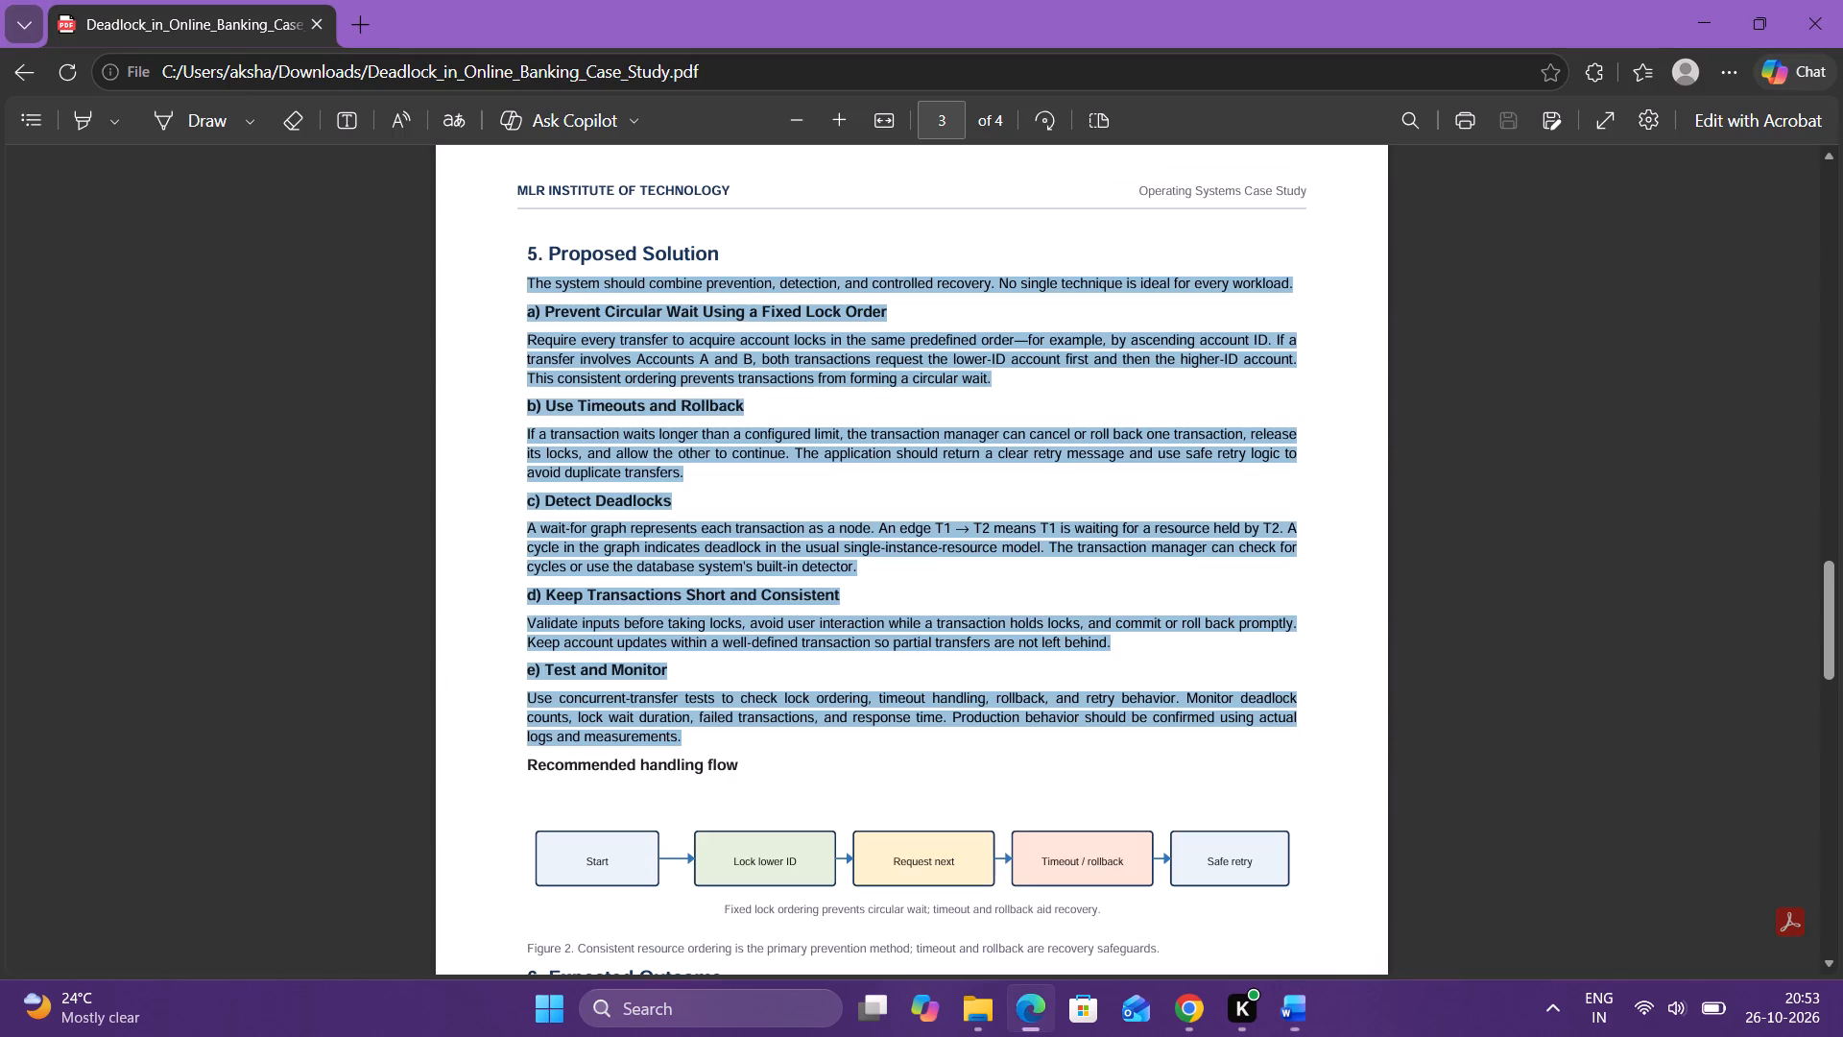
{"action": "key", "text": "alt+Tab"}
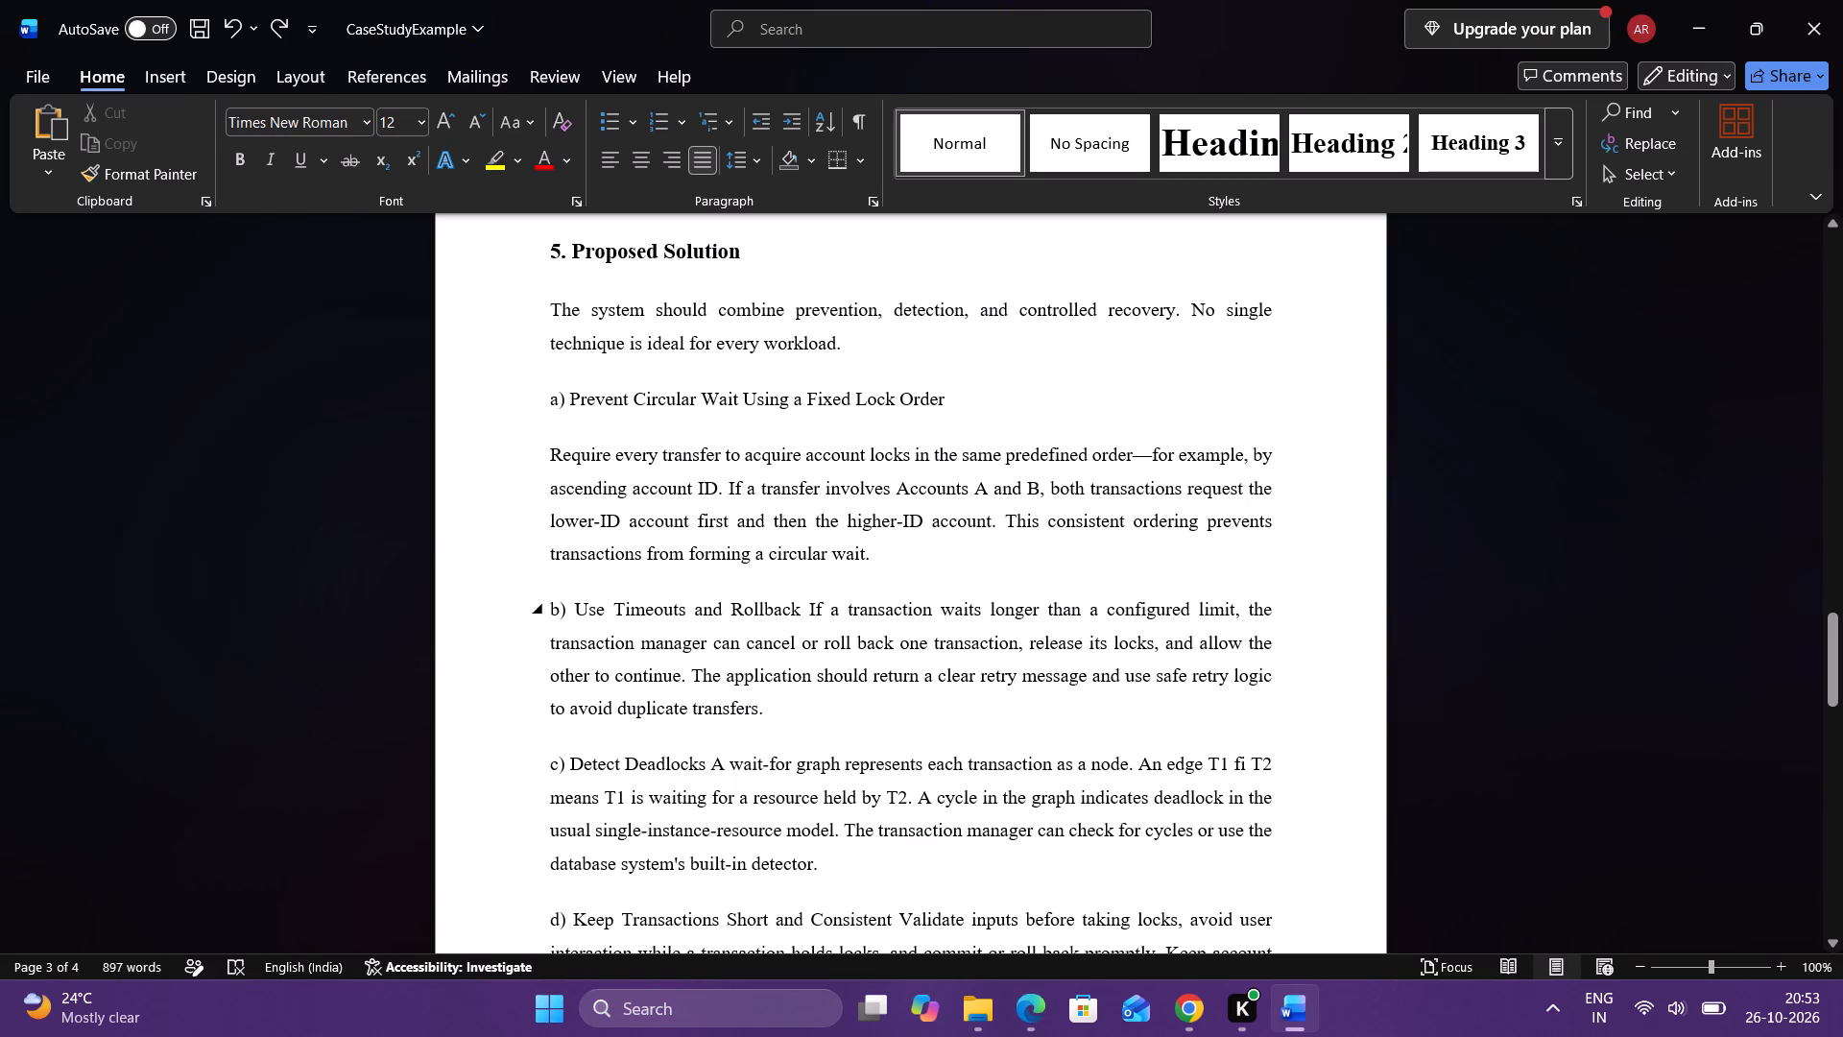
{"action": "key", "text": "alt+Tab"}
{"action": "key", "text": "alt+Tab"}
{"action": "left_click", "coordinate": [805, 611]}
{"action": "key", "text": "Return"}
{"action": "scroll", "coordinate": [828, 611], "scroll_direction": "down", "scroll_amount": 1}
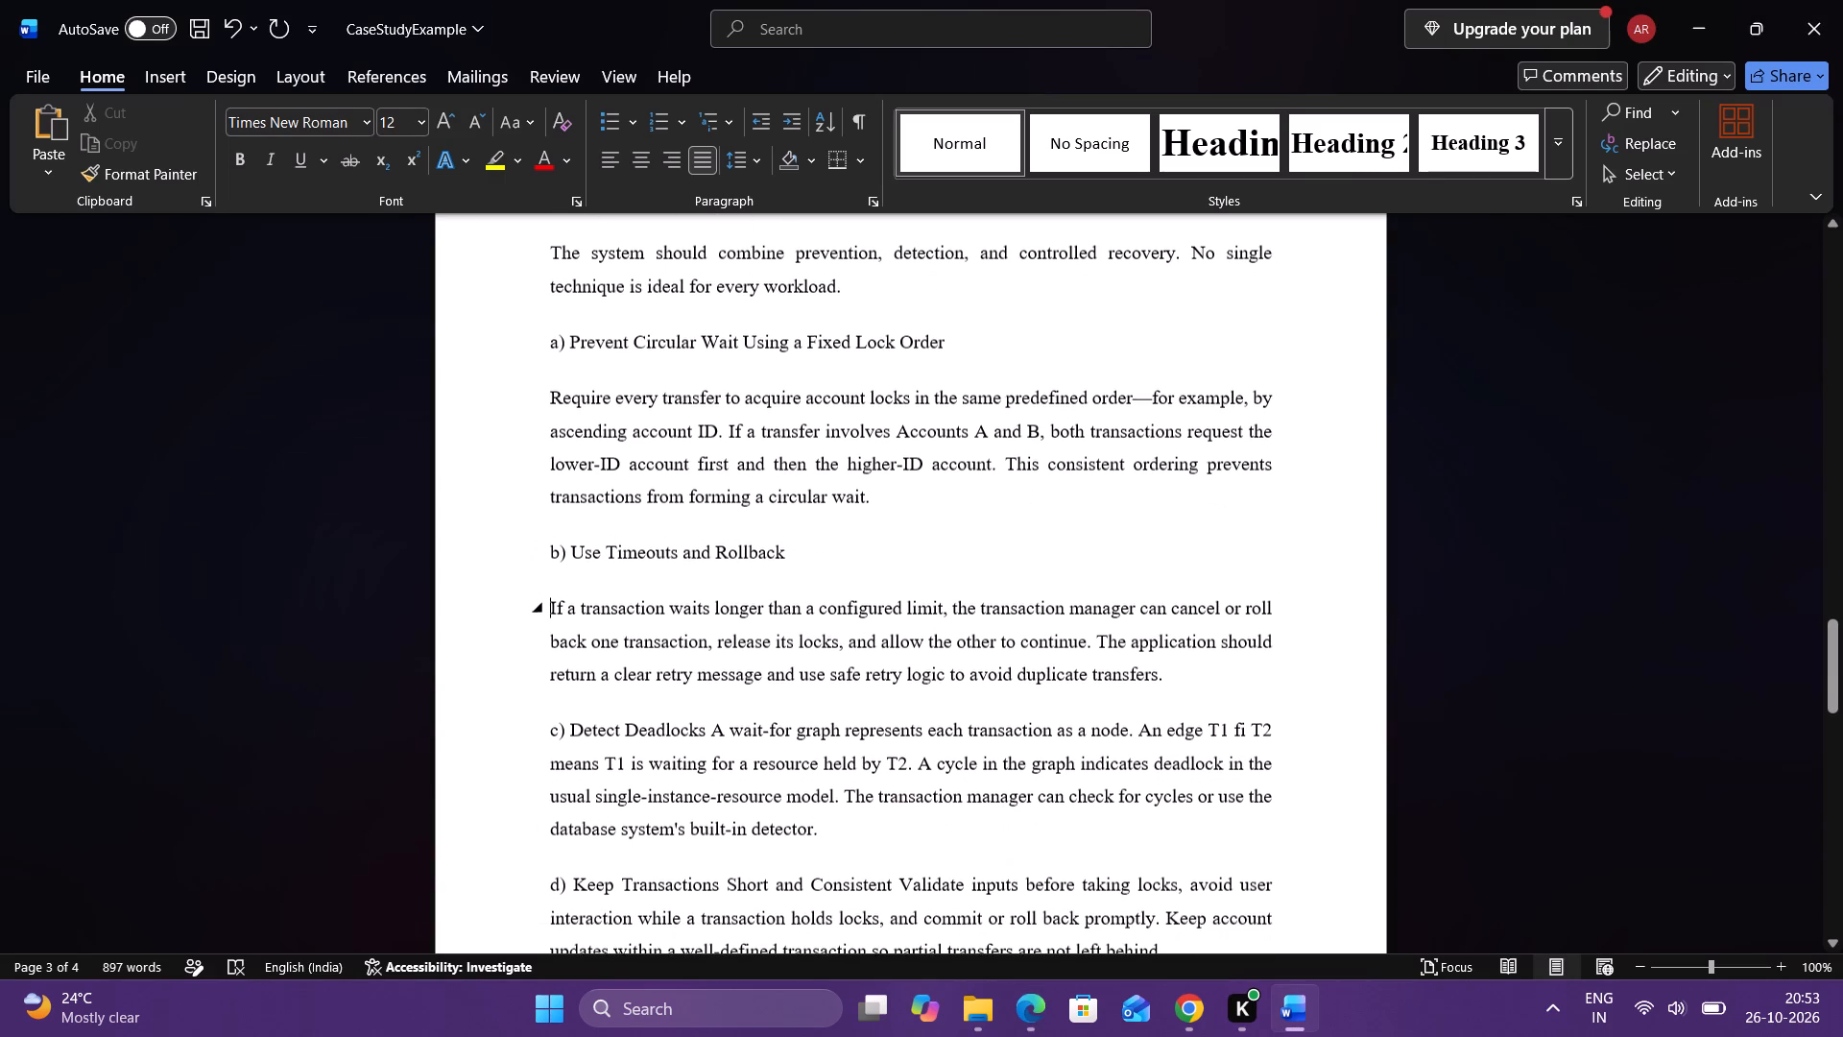
{"action": "left_click", "coordinate": [711, 733]}
{"action": "key", "text": "Return"}
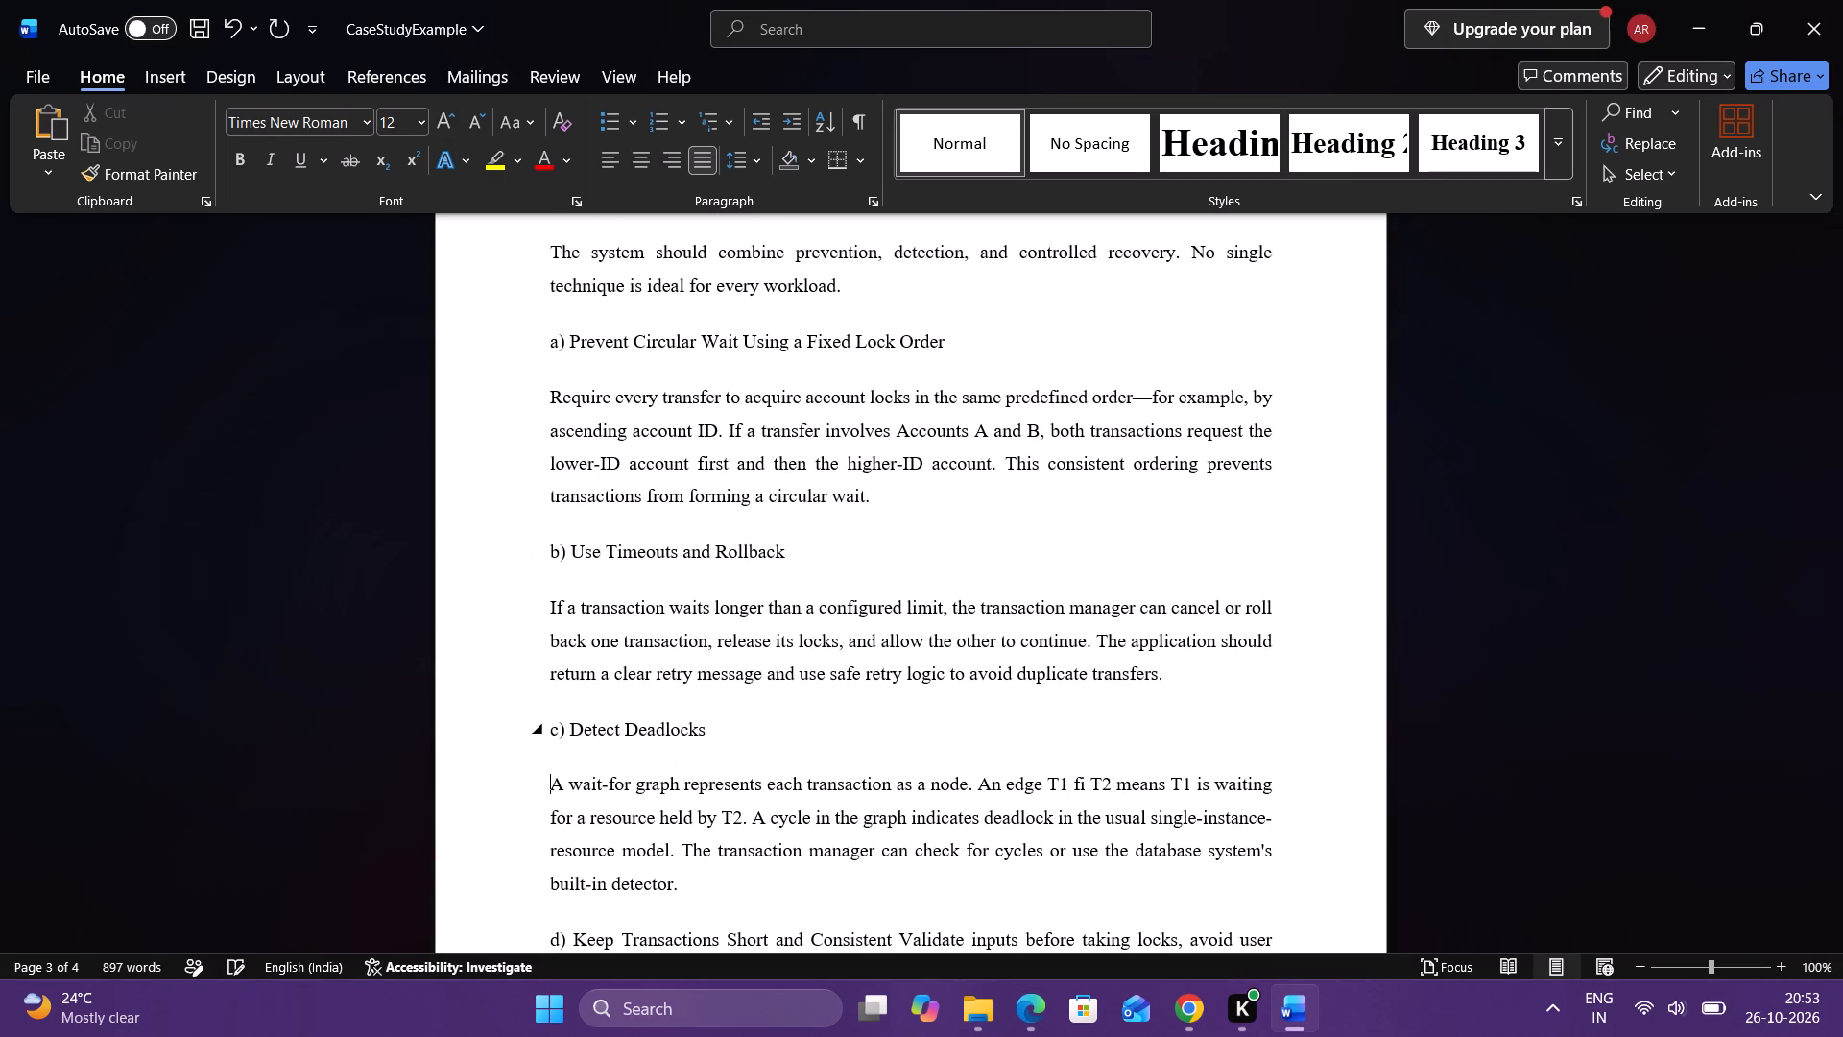
Split the d) Keep Transactions Short and Consistent and e) Test and Monitor subheadings from their body text, checking against the PDF.
{"action": "key", "text": "alt+Tab"}
{"action": "key", "text": "alt+Tab"}
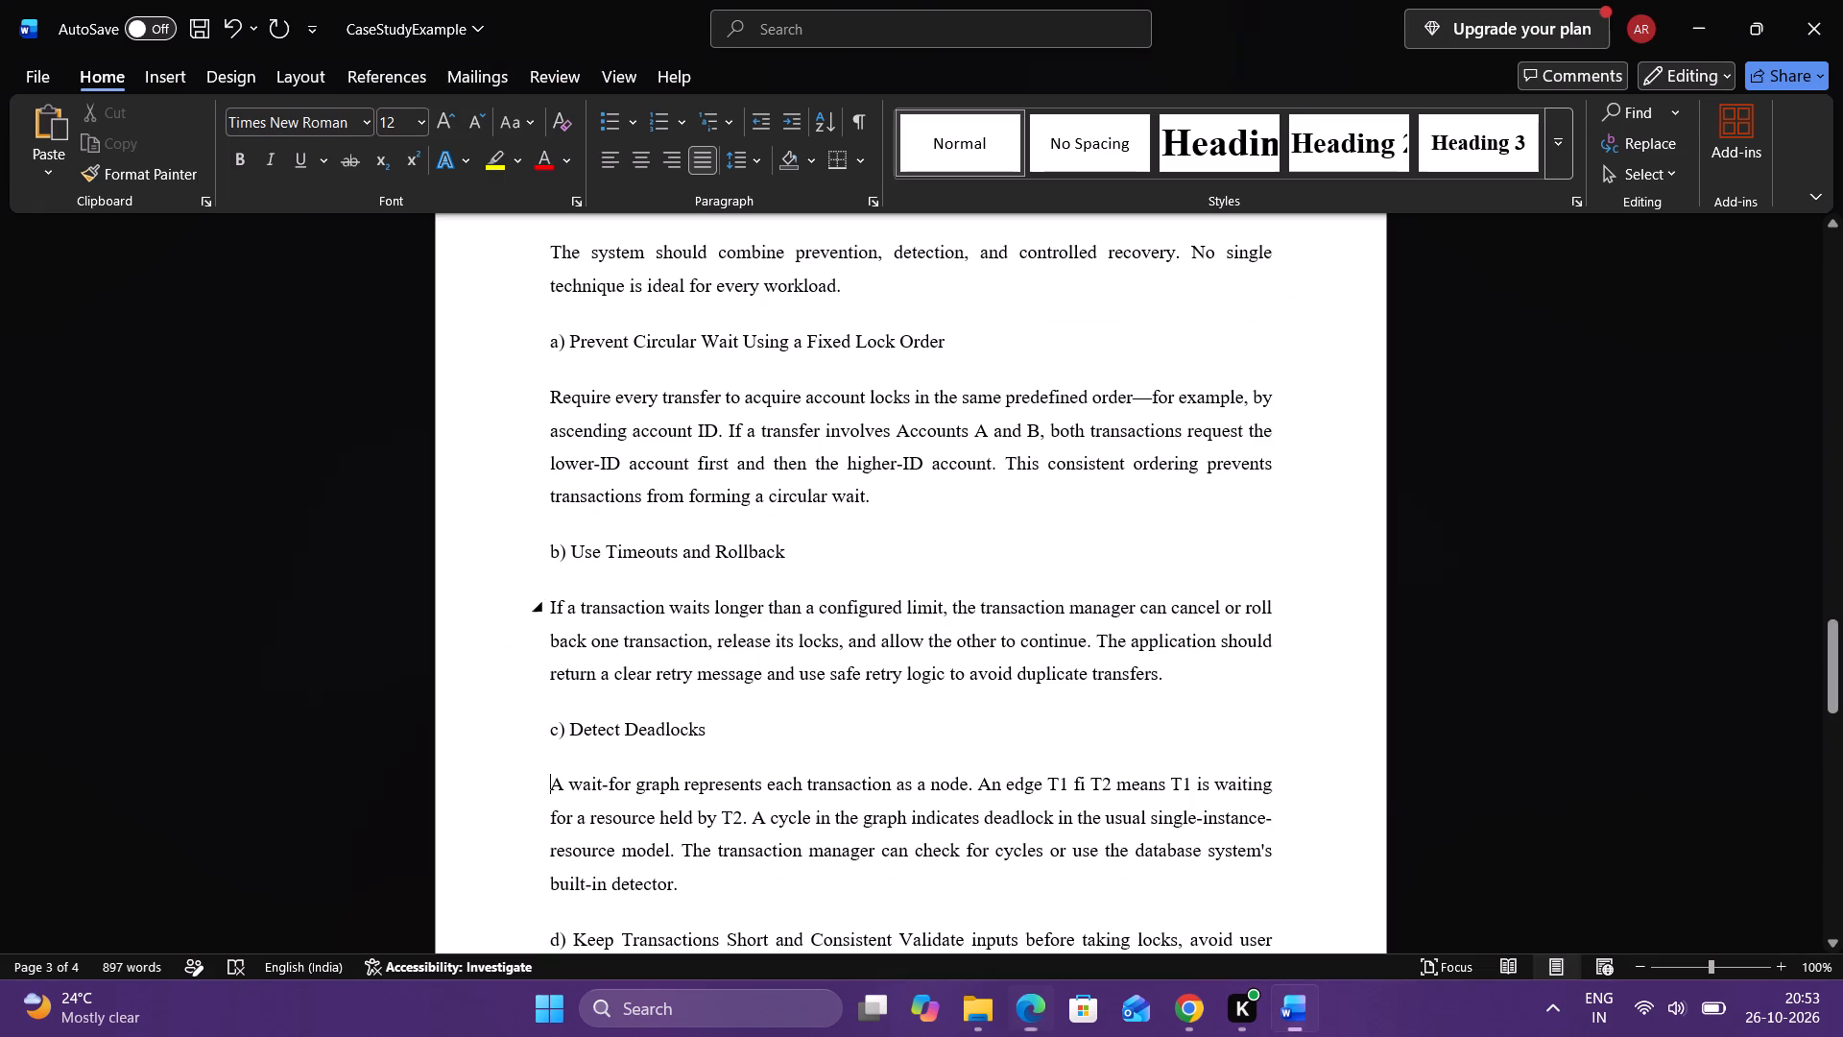
{"action": "scroll", "coordinate": [740, 715], "scroll_direction": "down", "scroll_amount": 4}
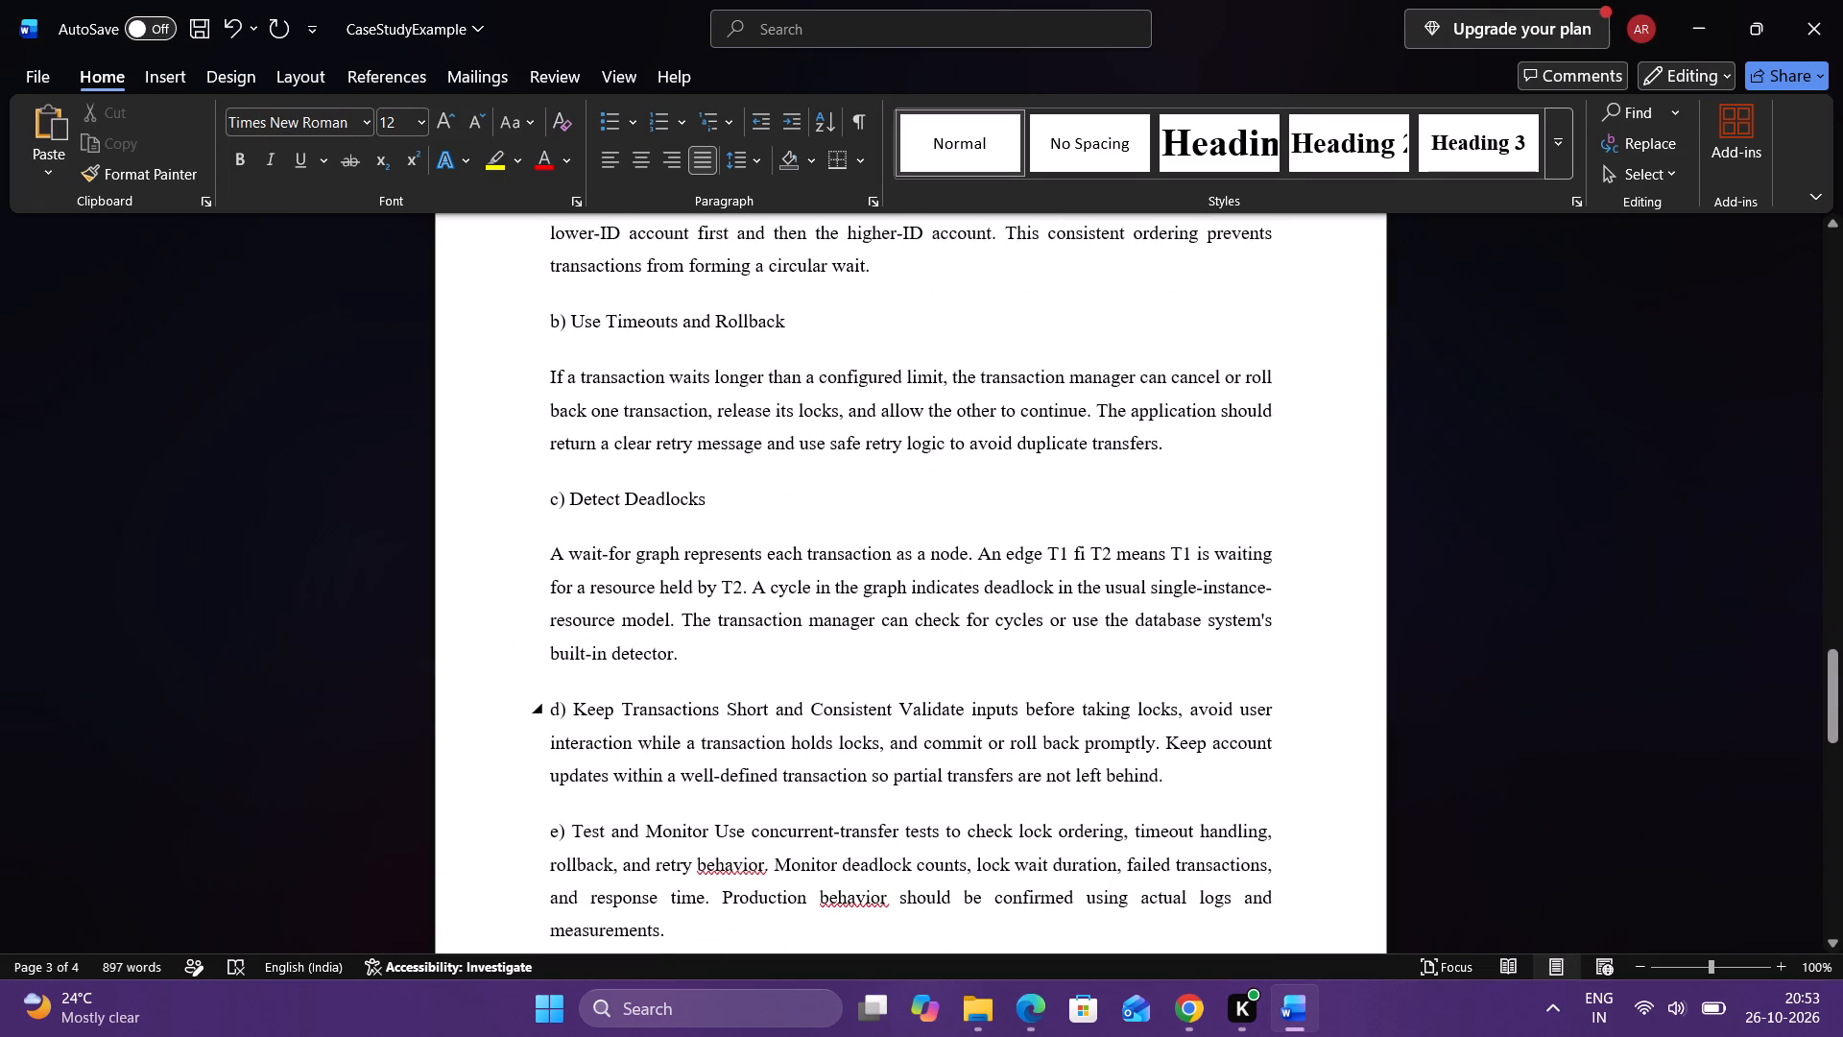
{"action": "key", "text": "alt+Tab"}
{"action": "key", "text": "alt+Tab"}
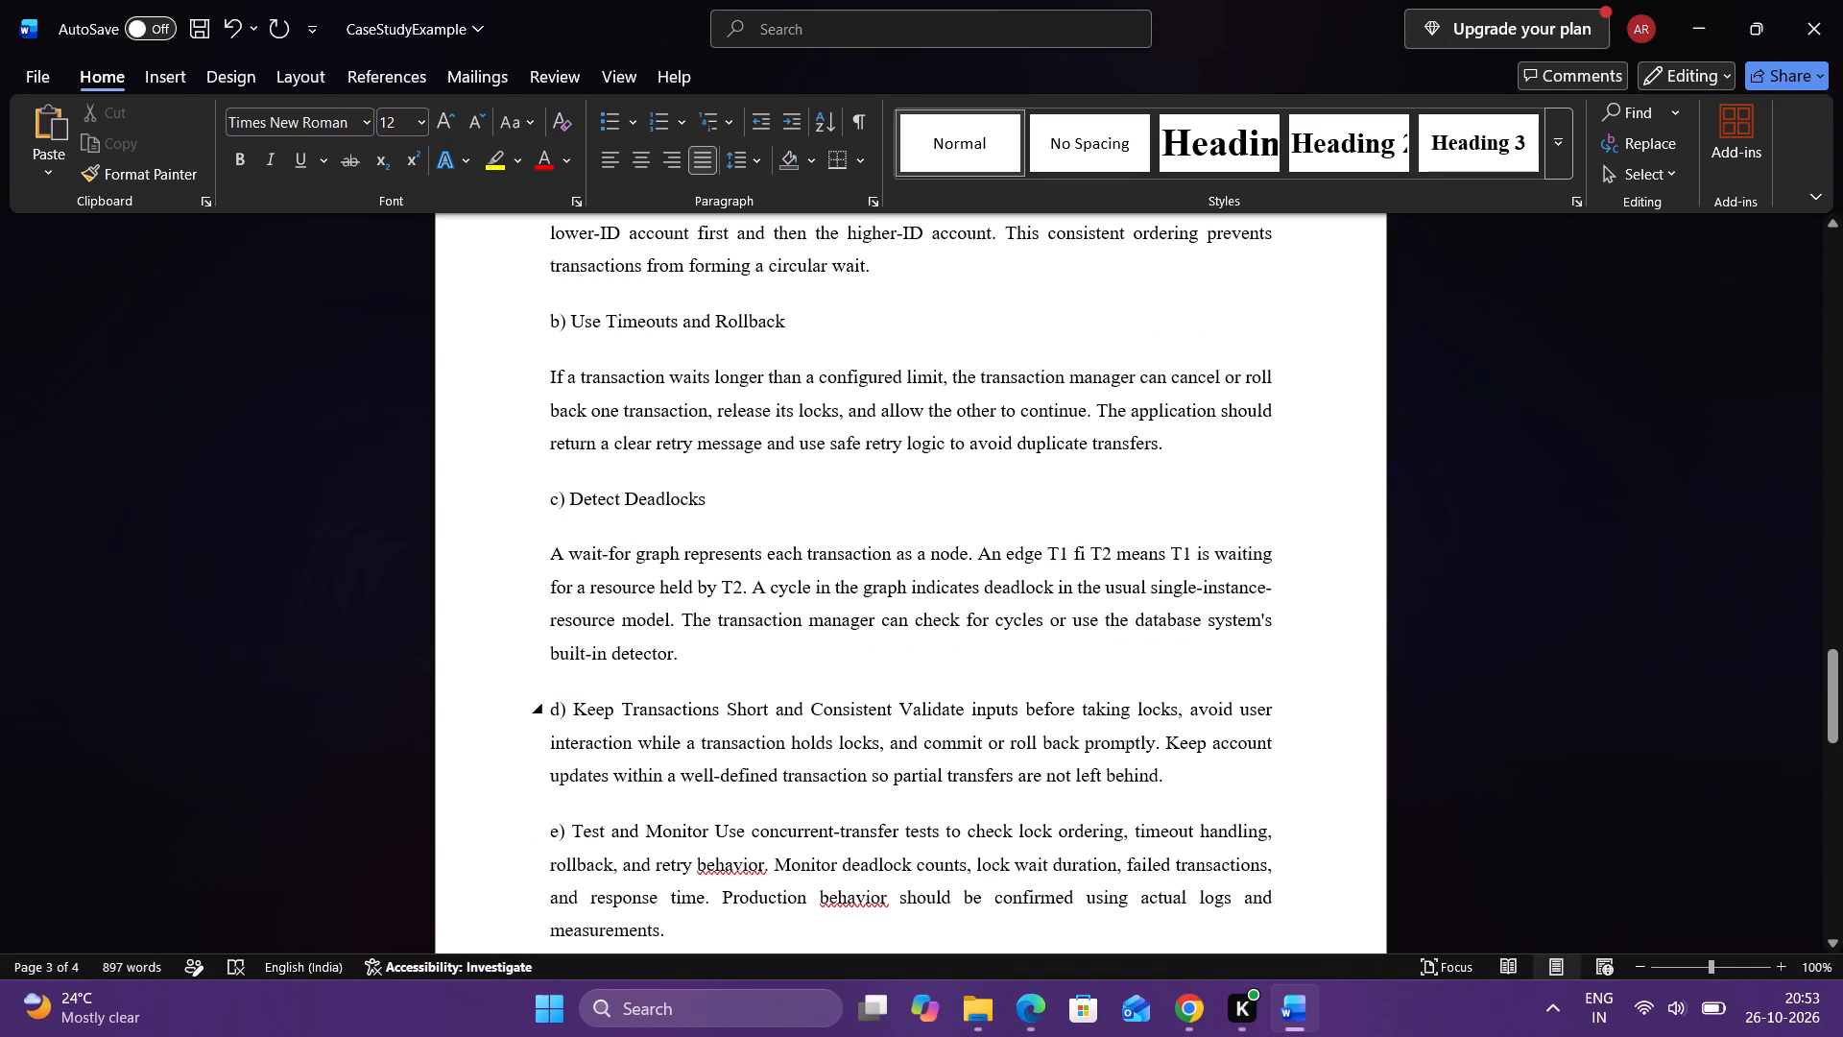
{"action": "left_click", "coordinate": [902, 708]}
{"action": "key", "text": "Return"}
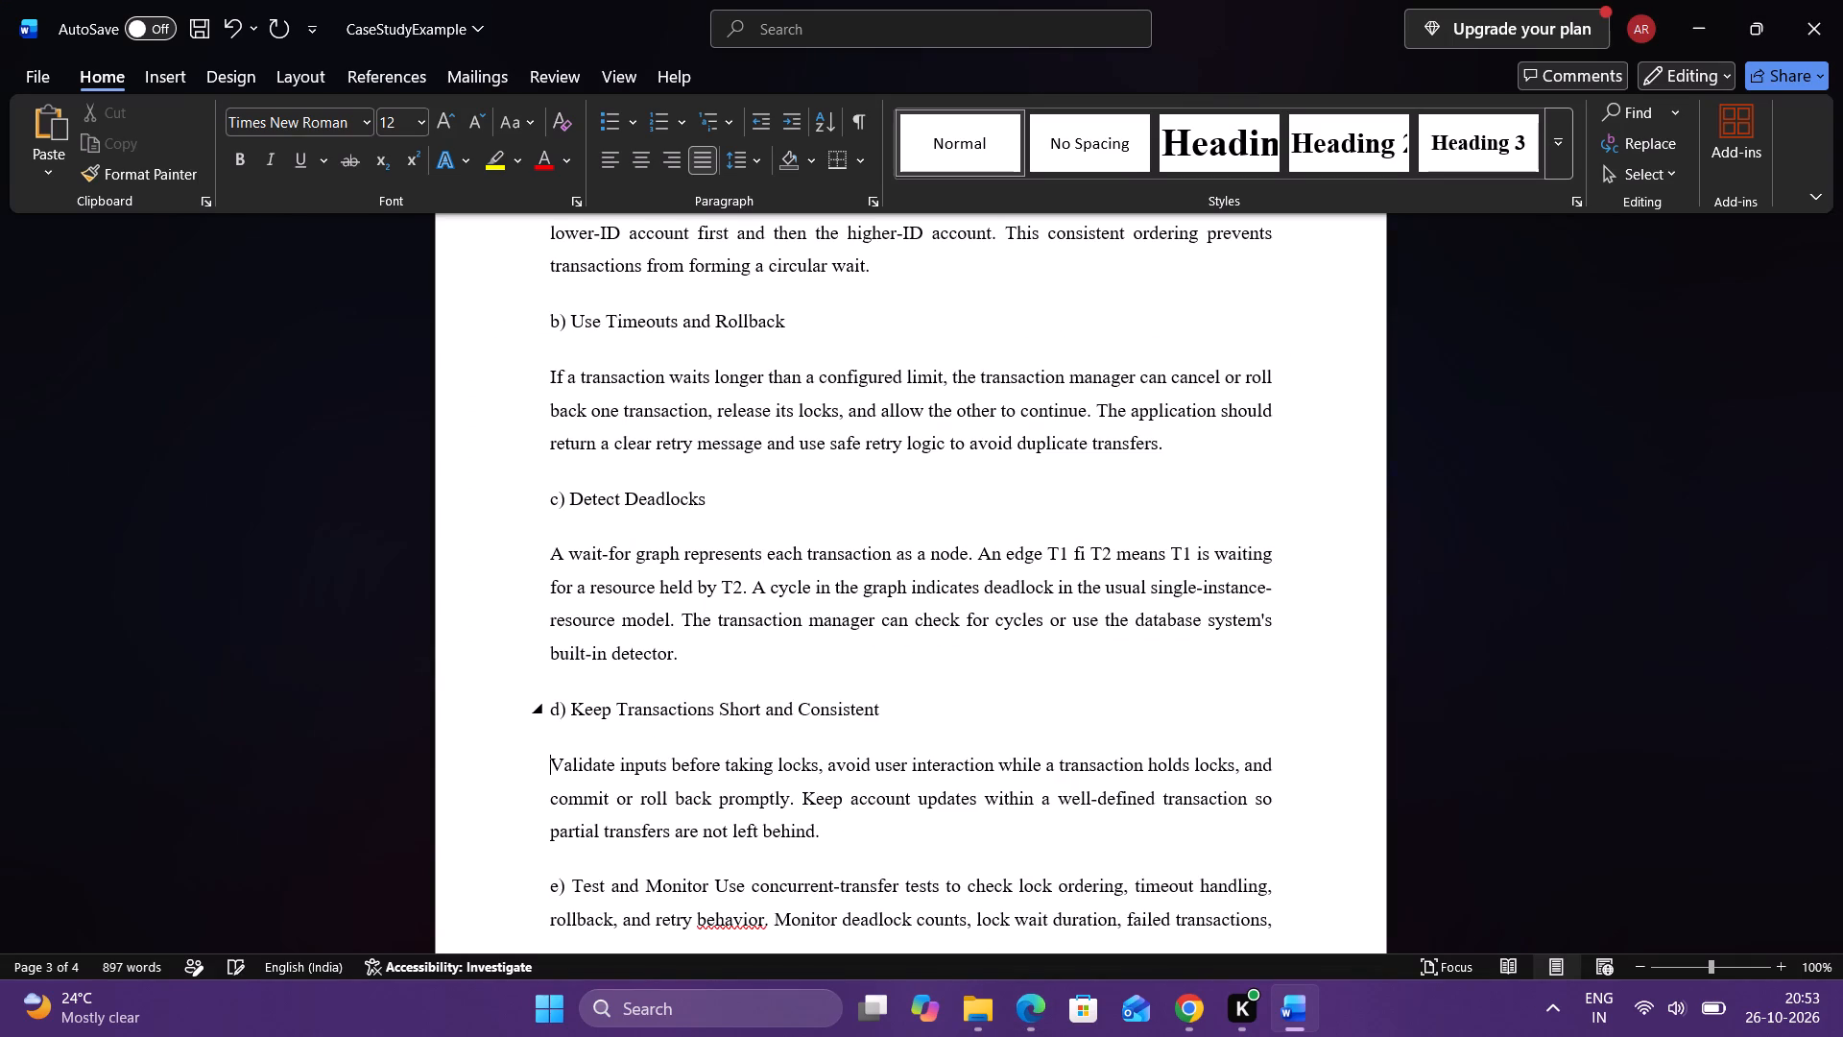
{"action": "scroll", "coordinate": [922, 700], "scroll_direction": "down", "scroll_amount": 3}
{"action": "key", "text": "alt+Tab"}
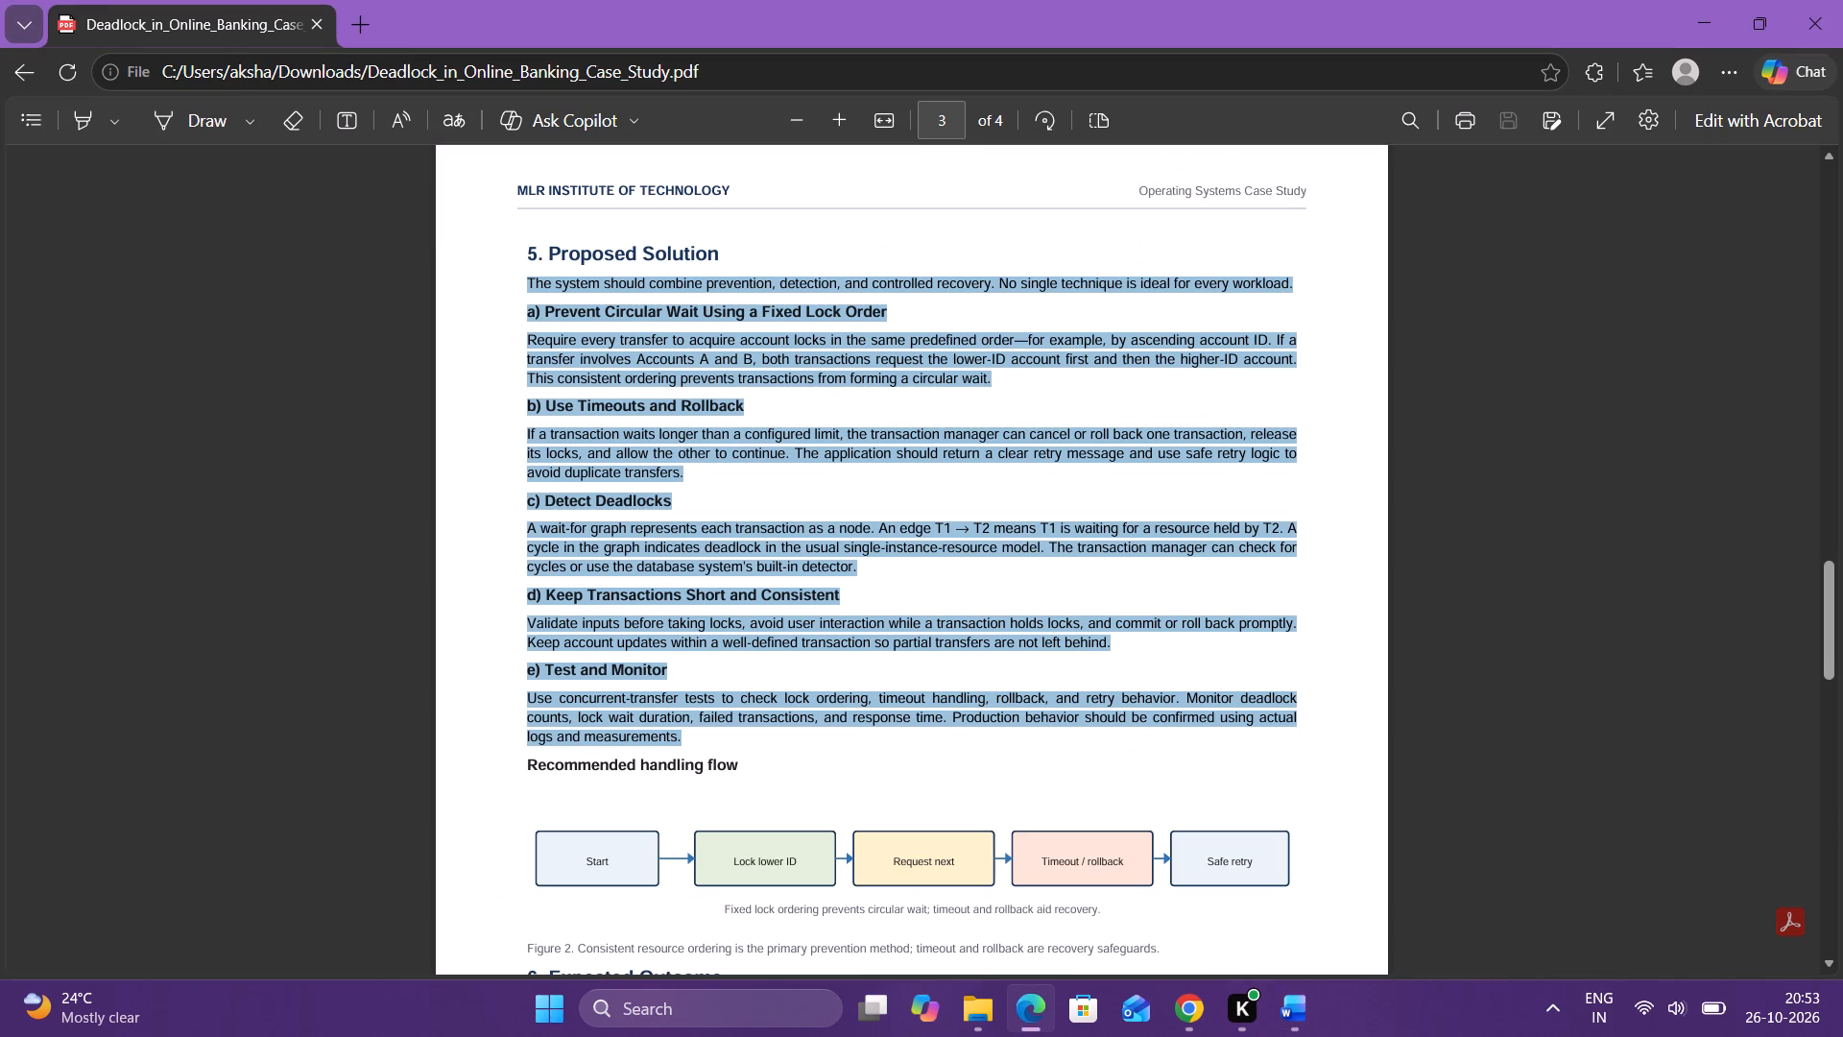
{"action": "key", "text": "alt+Tab"}
{"action": "scroll", "coordinate": [930, 695], "scroll_direction": "down", "scroll_amount": 2}
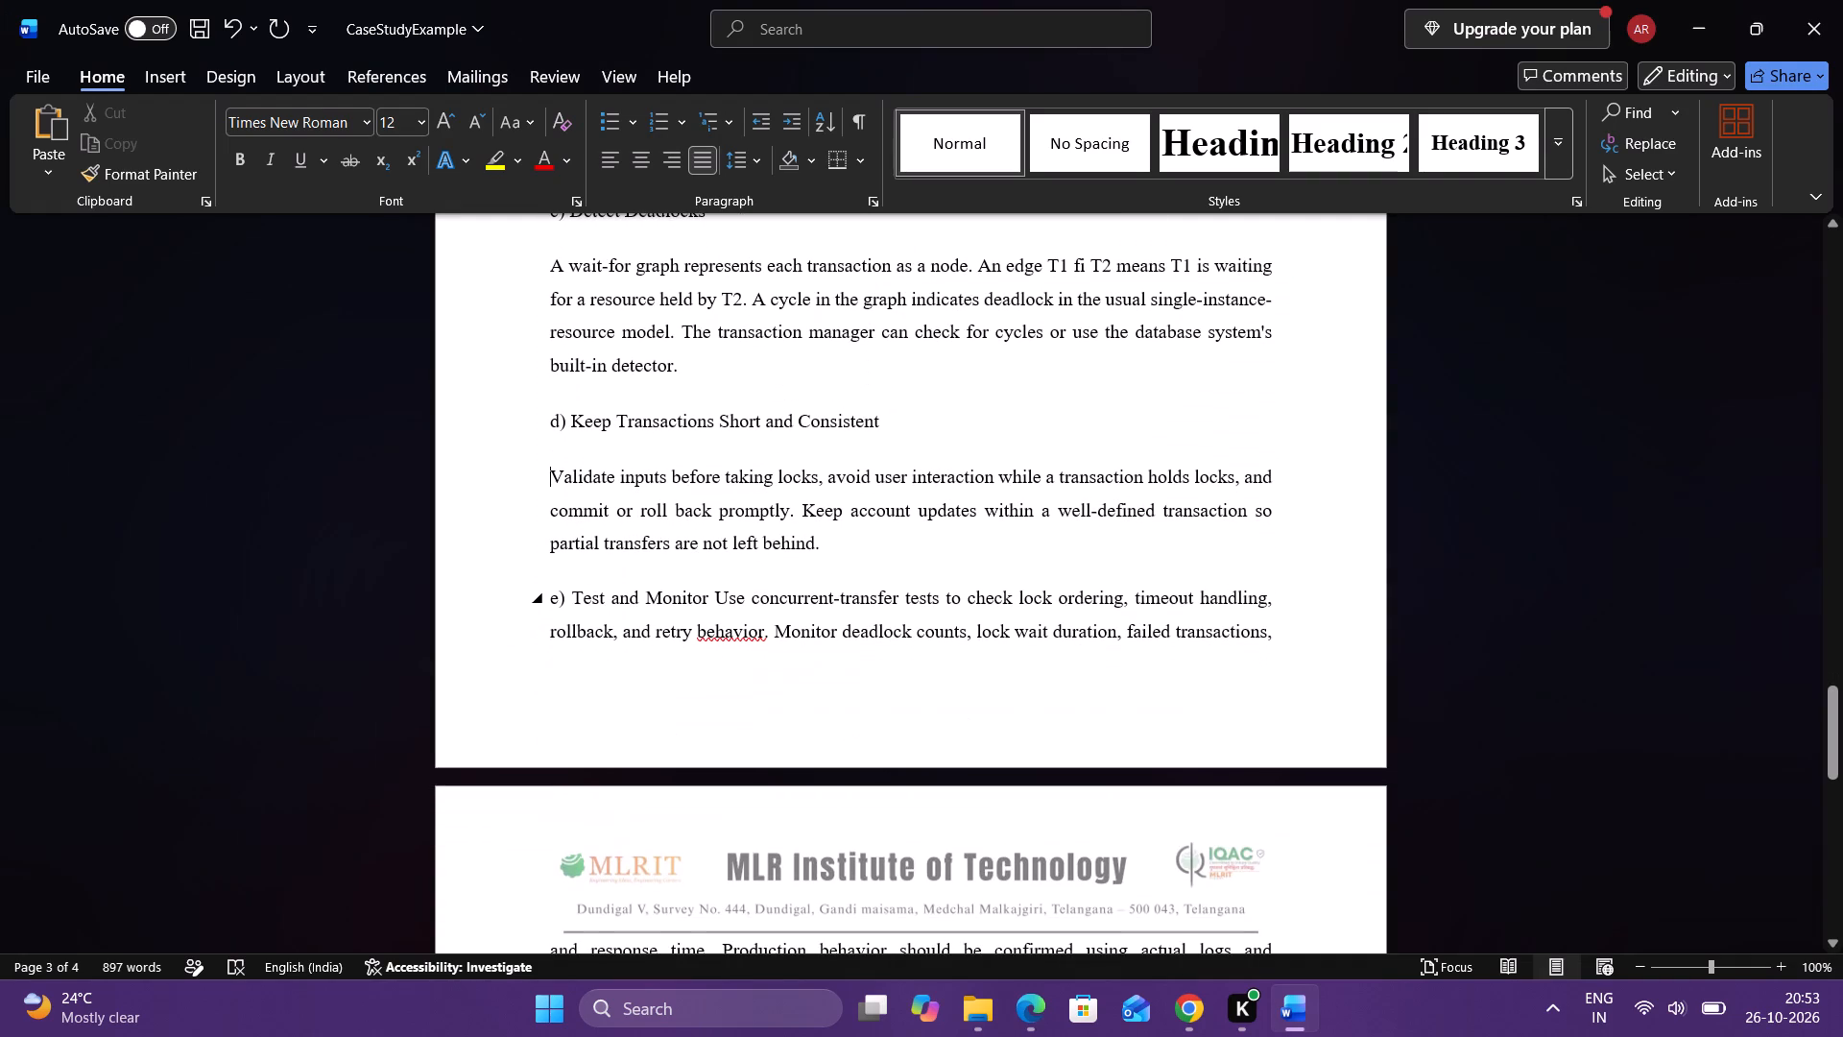
{"action": "left_click", "coordinate": [711, 593]}
{"action": "key", "text": "Right"}
{"action": "key", "text": "Return"}
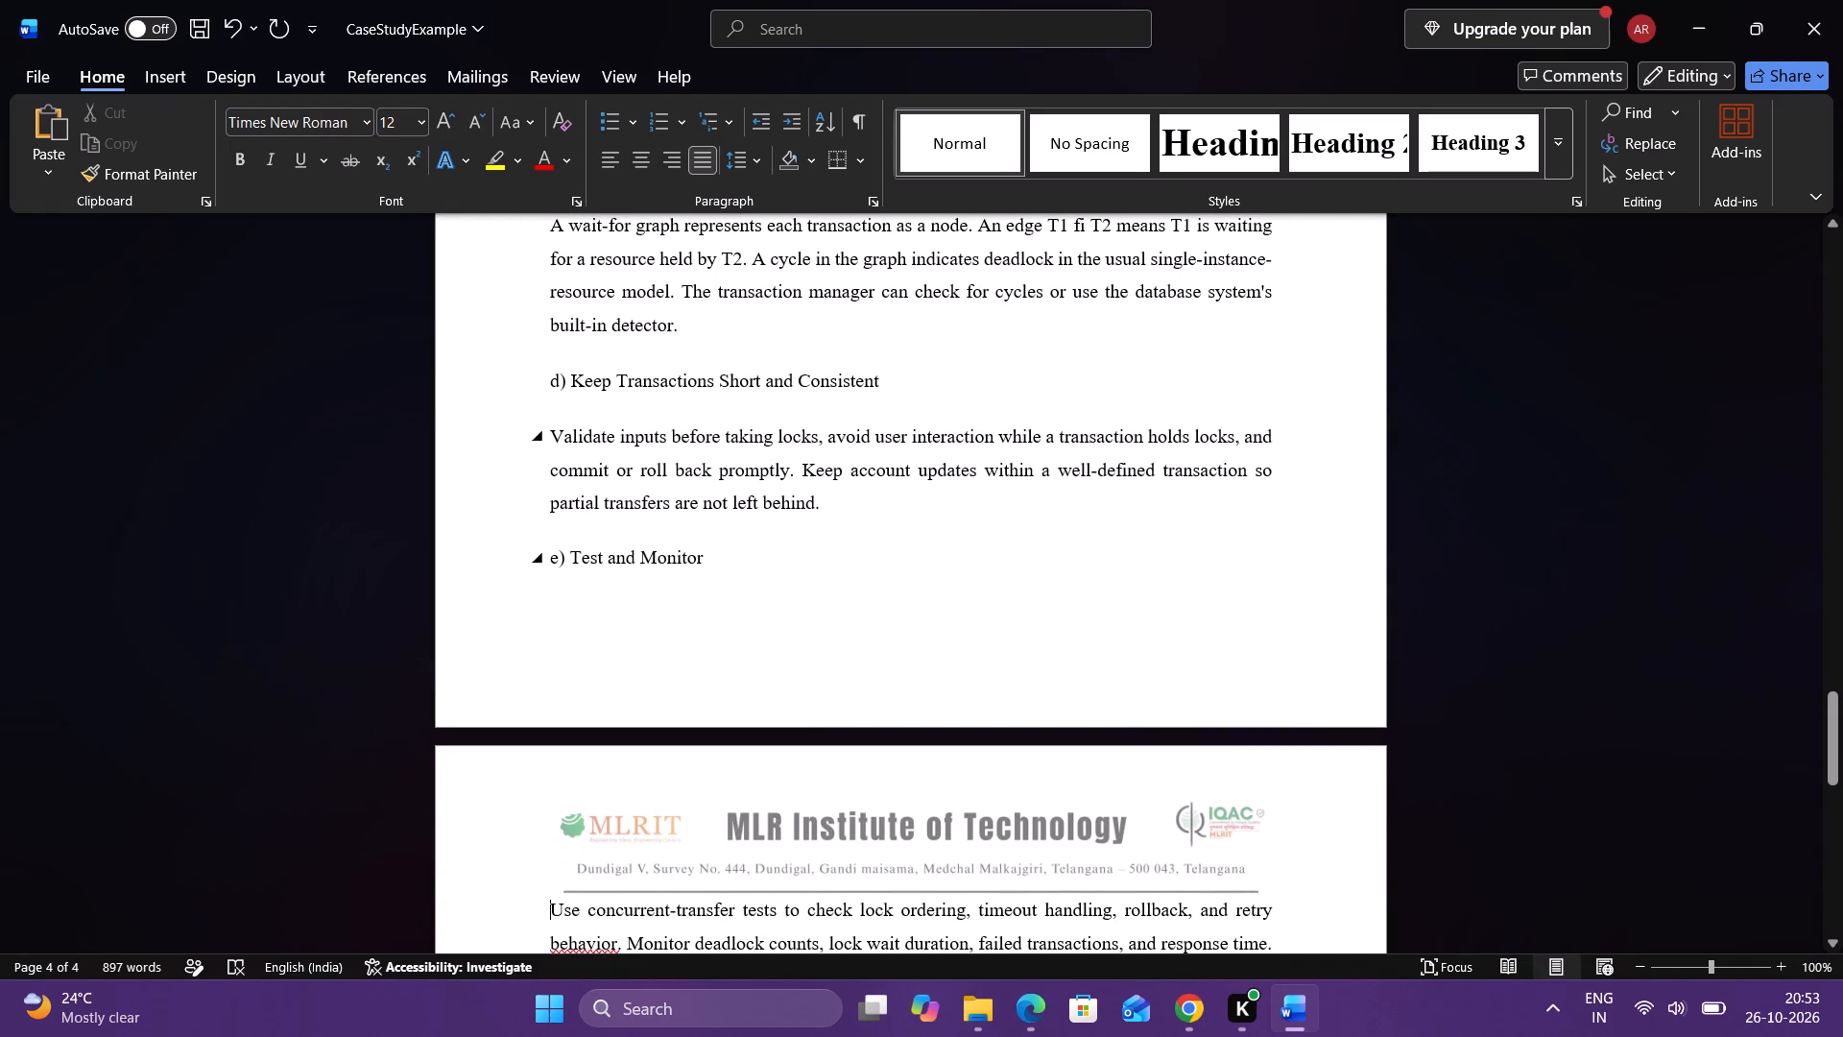
Make the section 5 subheadings e) Test and Monitor, a) Prevent Circular Wait Using a Fixed Lock Order and b) Use Timeouts and Rollback bold.
{"action": "left_click_drag", "start_coordinate": [723, 556], "coordinate": [533, 555]}
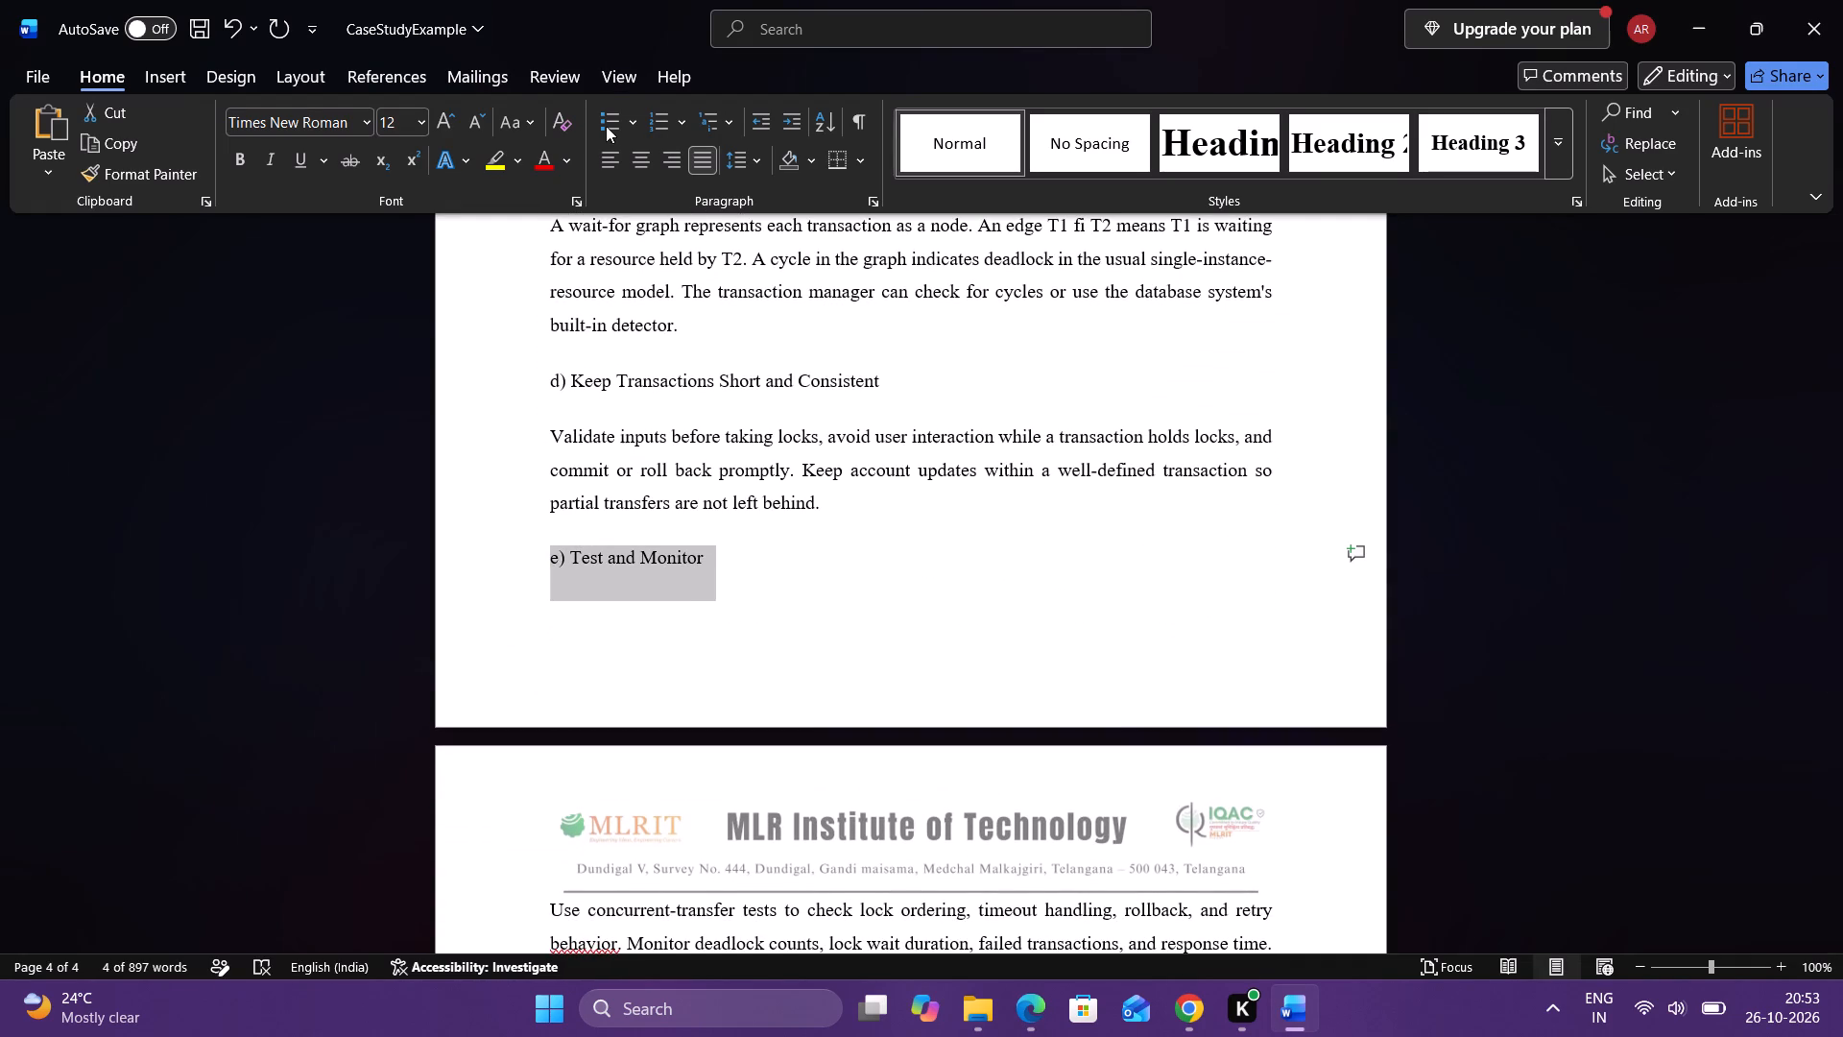
{"action": "left_click", "coordinate": [242, 159]}
{"action": "scroll", "coordinate": [686, 525], "scroll_direction": "up", "scroll_amount": 2}
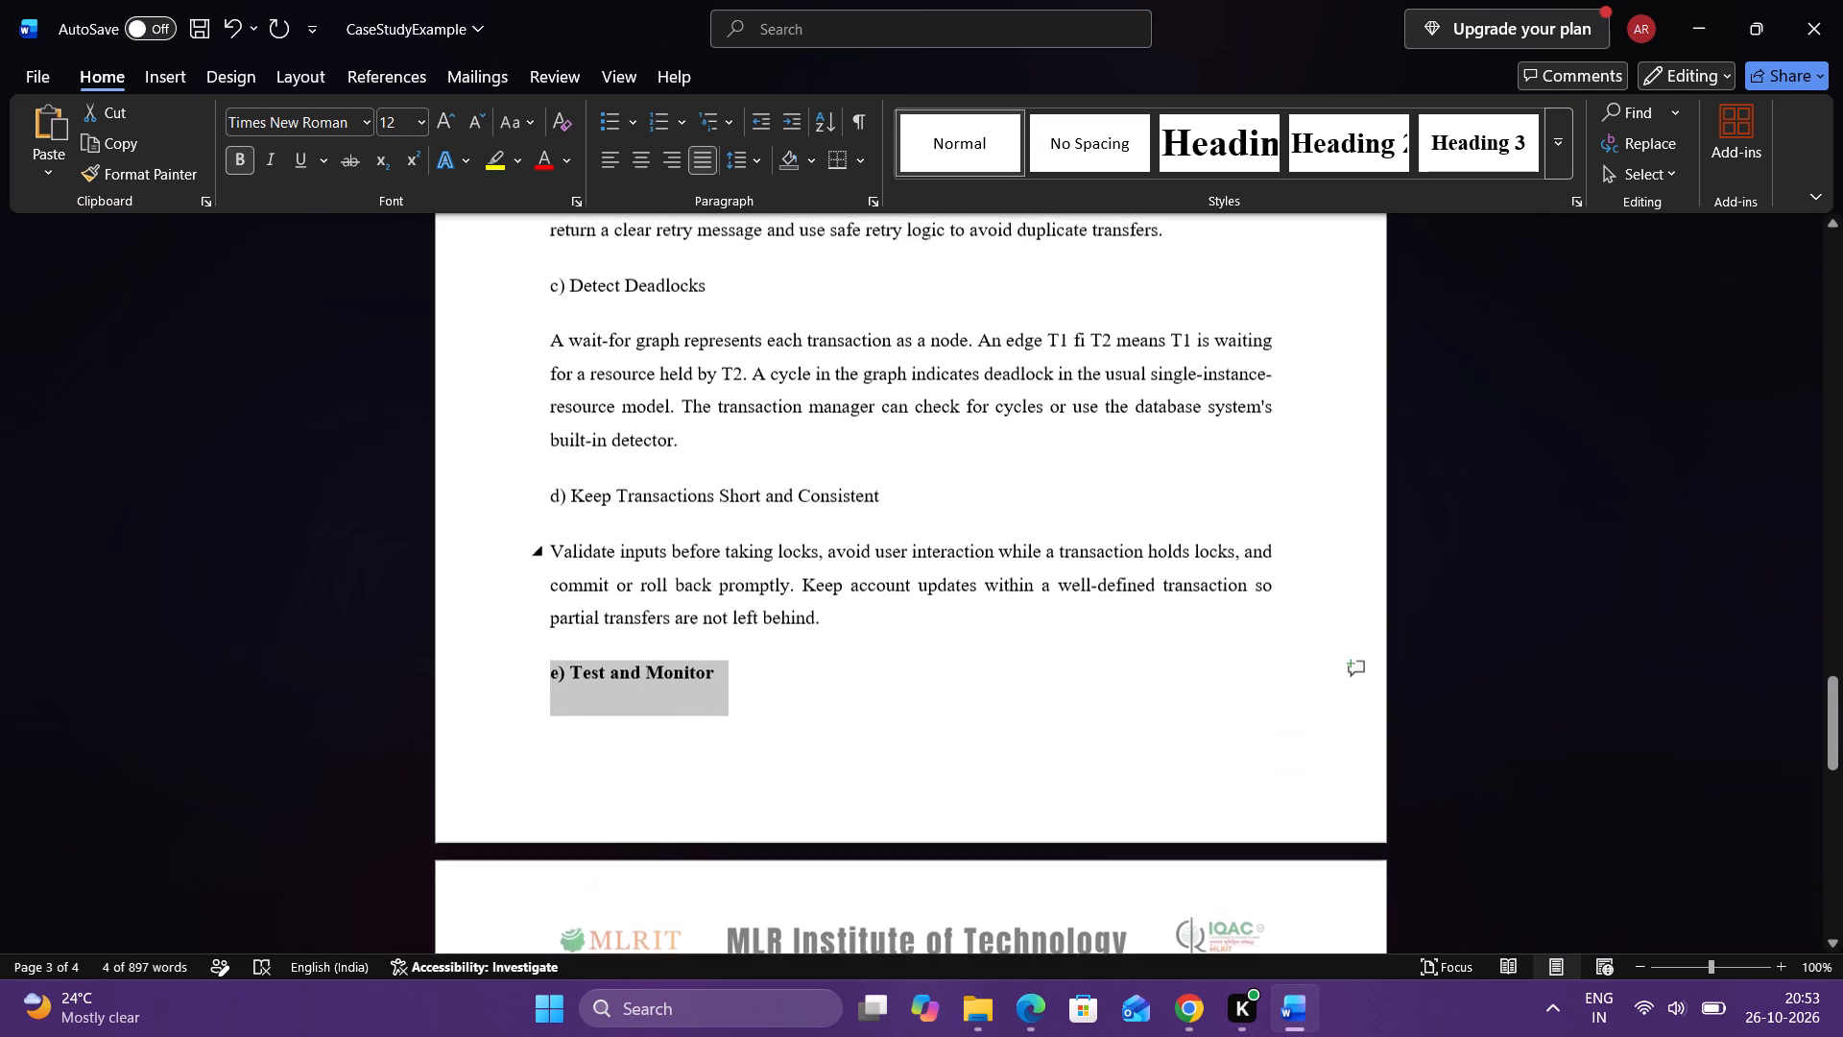
{"action": "scroll", "coordinate": [700, 558], "scroll_direction": "up", "scroll_amount": 10}
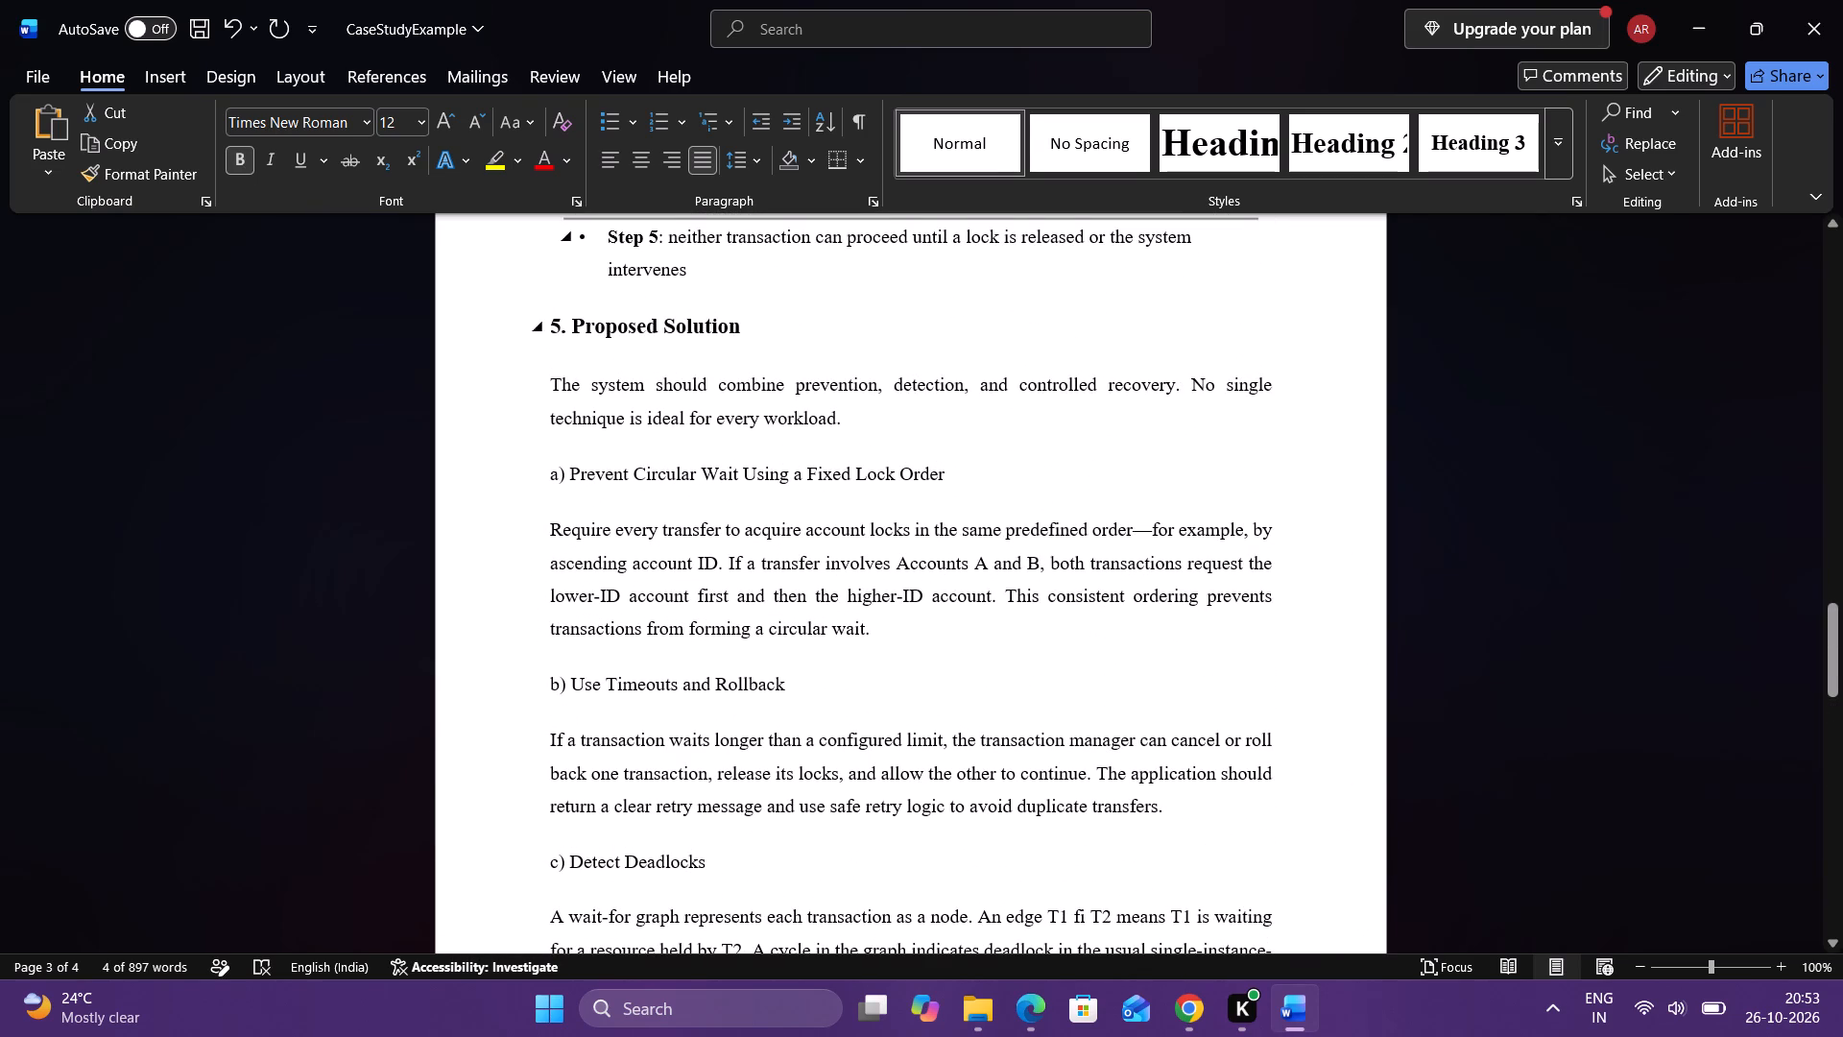
{"action": "left_click_drag", "start_coordinate": [957, 471], "coordinate": [950, 471]}
{"action": "left_click_drag", "start_coordinate": [950, 471], "coordinate": [550, 483]}
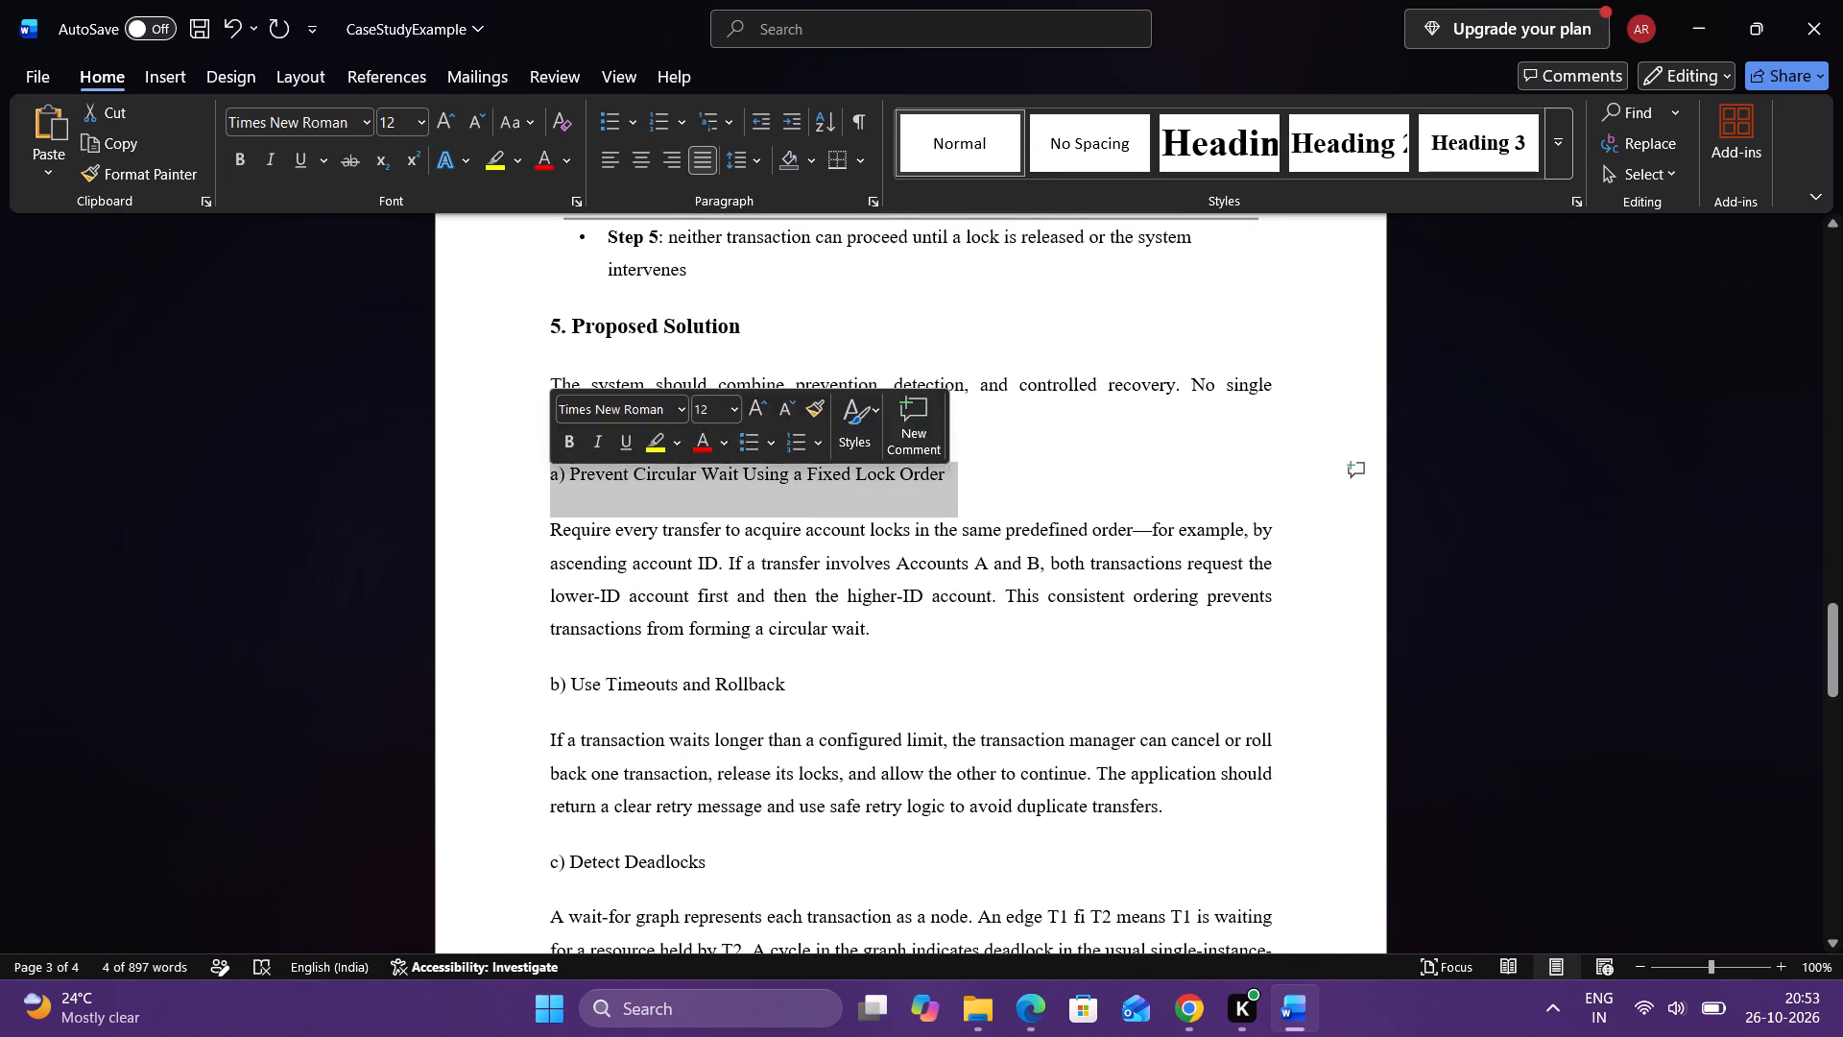
{"action": "left_click", "coordinate": [238, 162]}
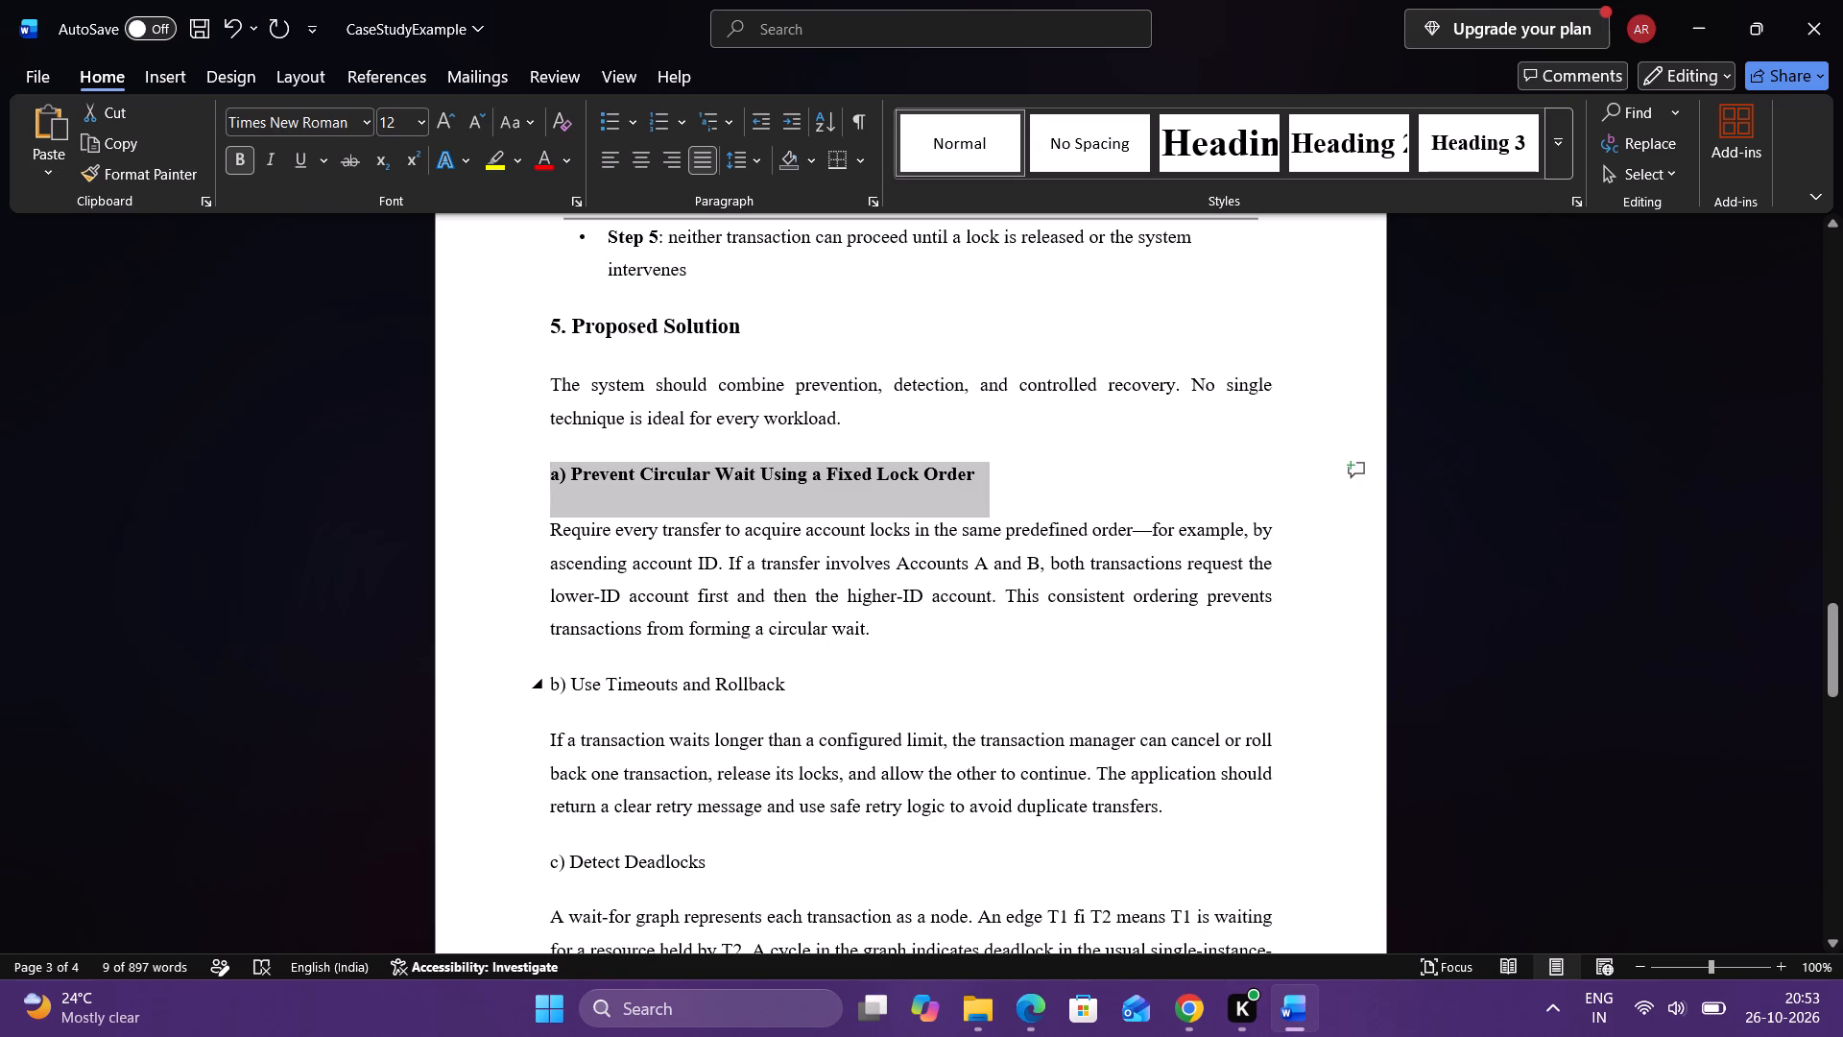
{"action": "left_click_drag", "start_coordinate": [791, 676], "coordinate": [549, 674]}
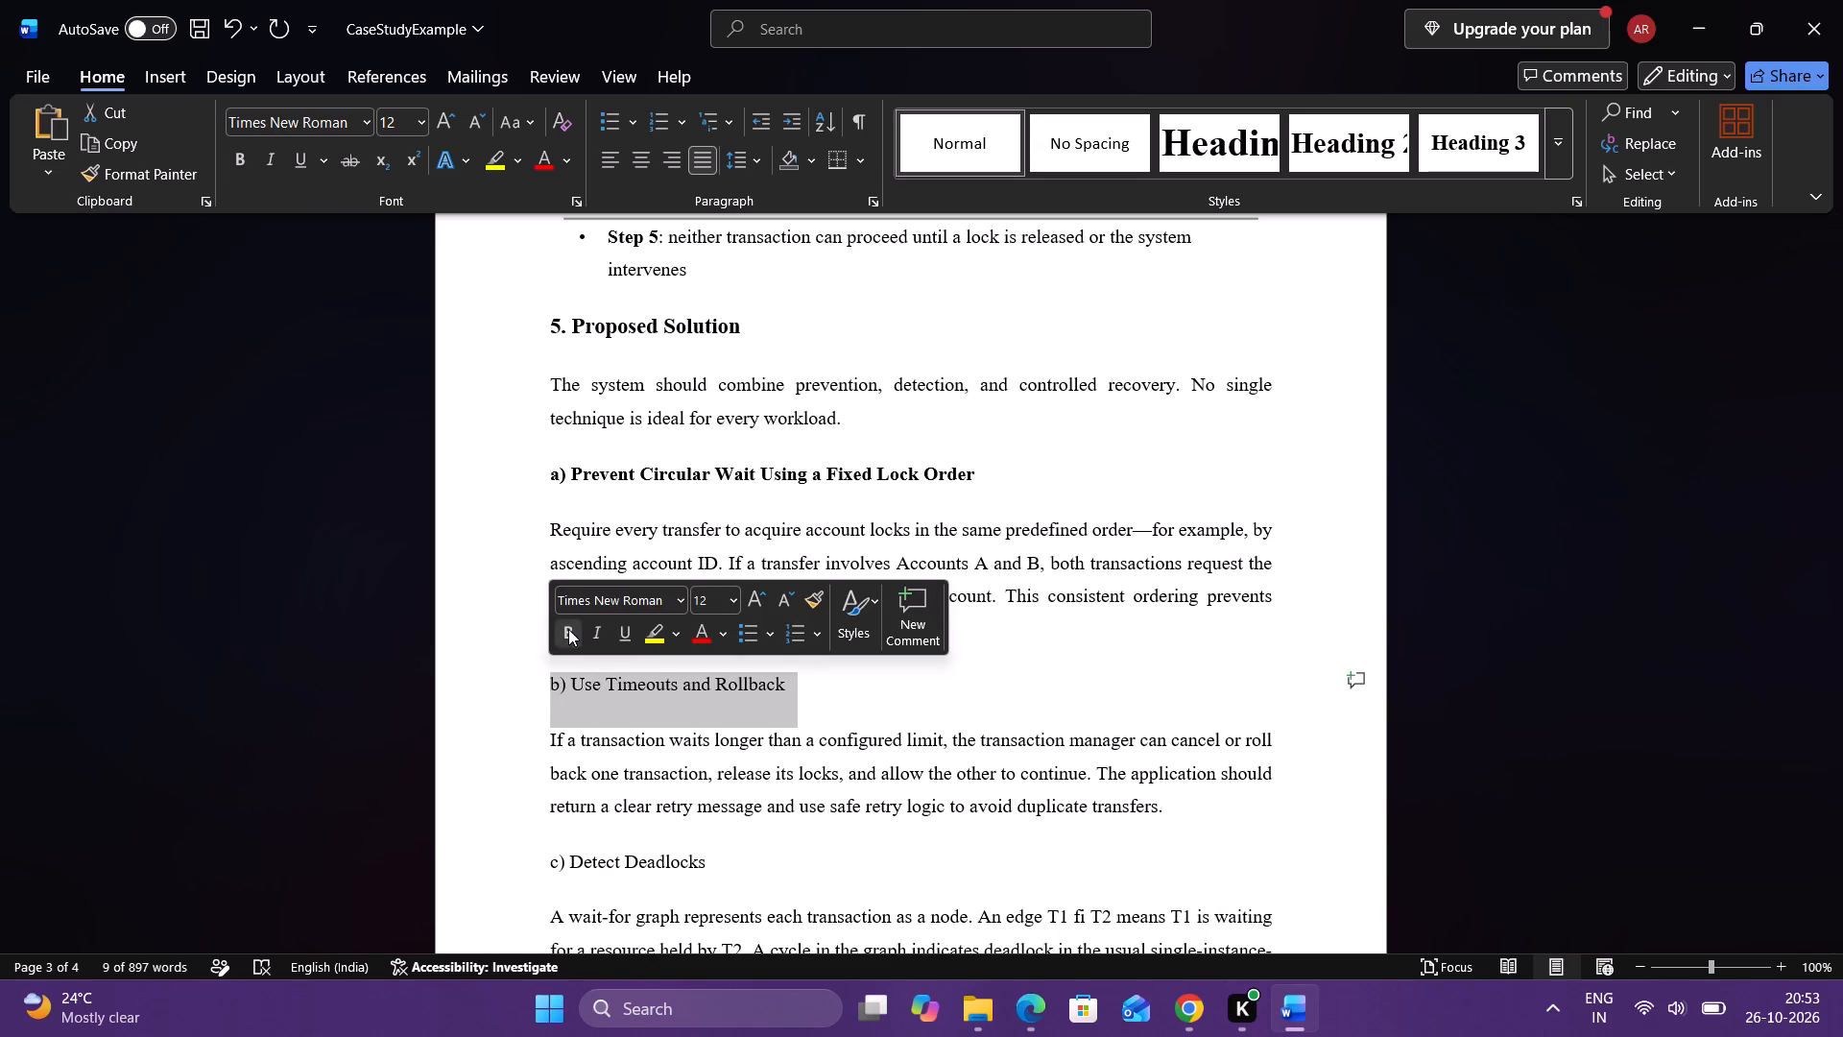
{"action": "left_click", "coordinate": [567, 629]}
Make the subheadings c) Detect Deadlocks and d) Keep Transactions Short and Consistent bold.
{"action": "scroll", "coordinate": [571, 629], "scroll_direction": "down", "scroll_amount": 2}
{"action": "scroll", "coordinate": [659, 715], "scroll_direction": "down", "scroll_amount": 2}
{"action": "left_click_drag", "start_coordinate": [714, 623], "coordinate": [660, 627]}
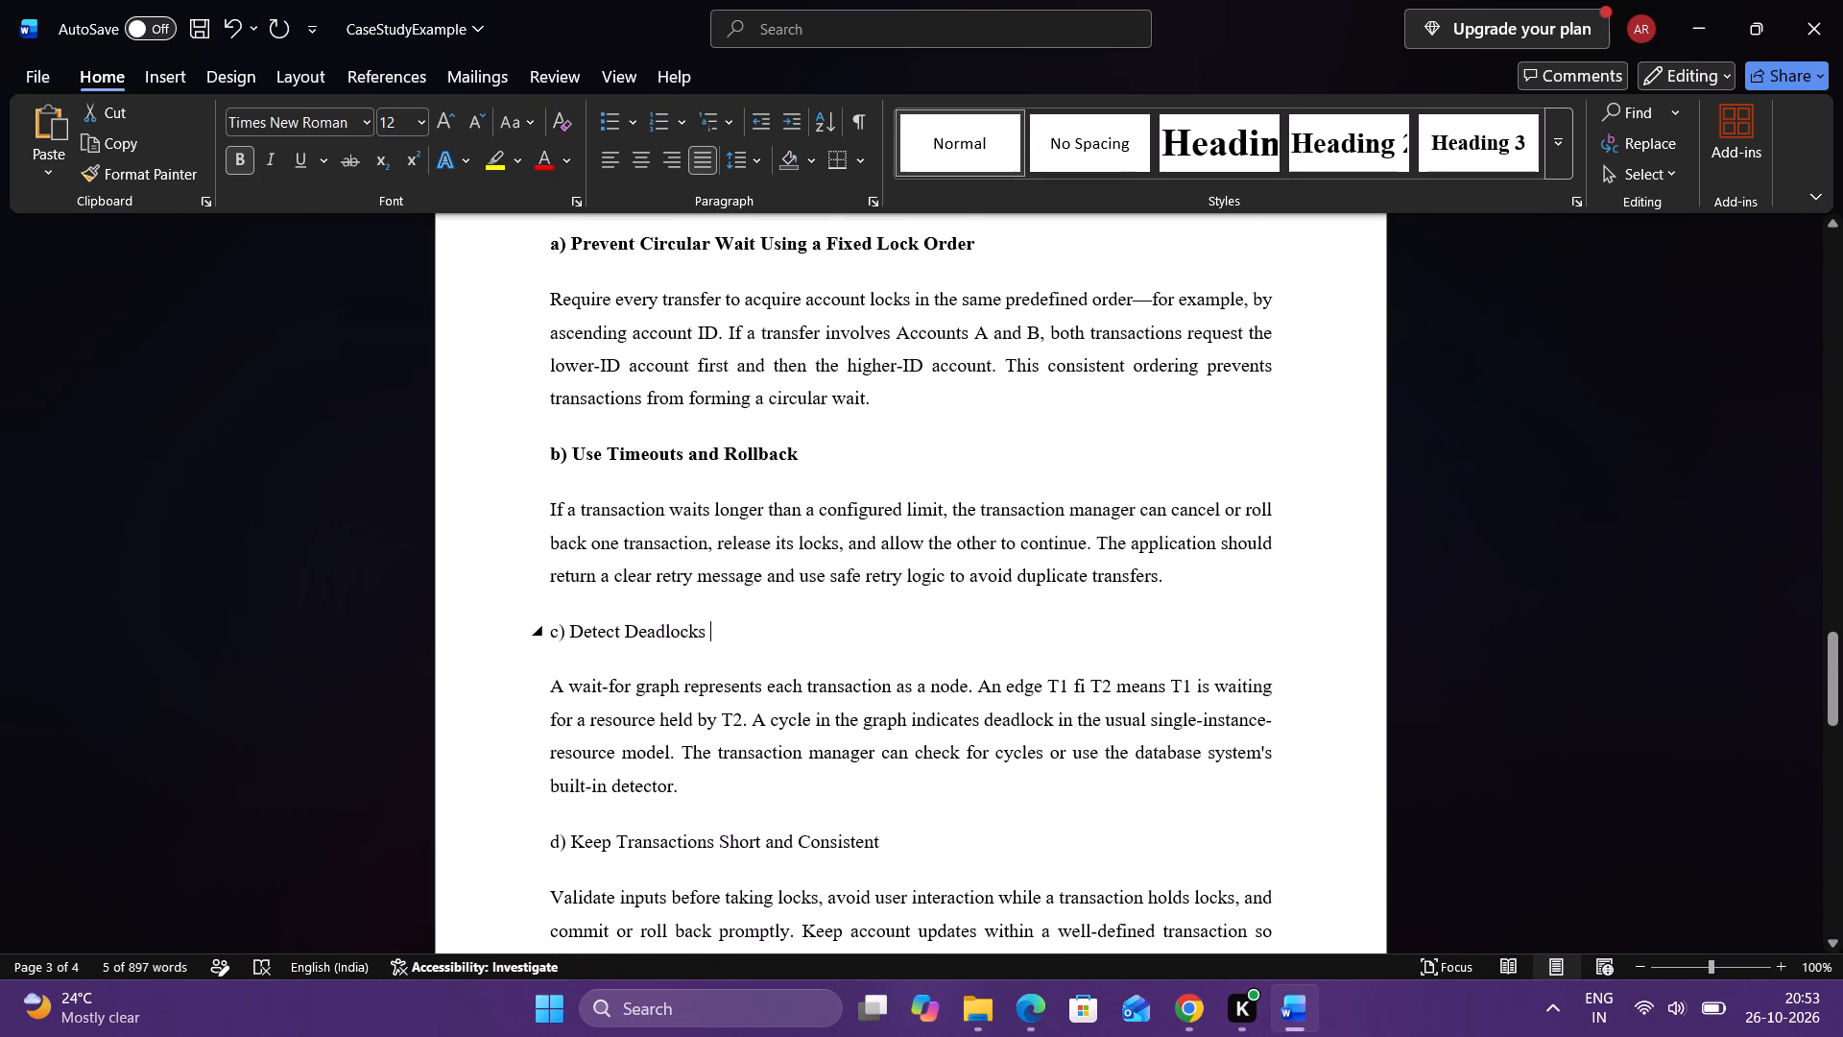
{"action": "left_click_drag", "start_coordinate": [660, 627], "coordinate": [537, 630]}
{"action": "left_click", "coordinate": [566, 584]}
{"action": "scroll", "coordinate": [740, 672], "scroll_direction": "down", "scroll_amount": 3}
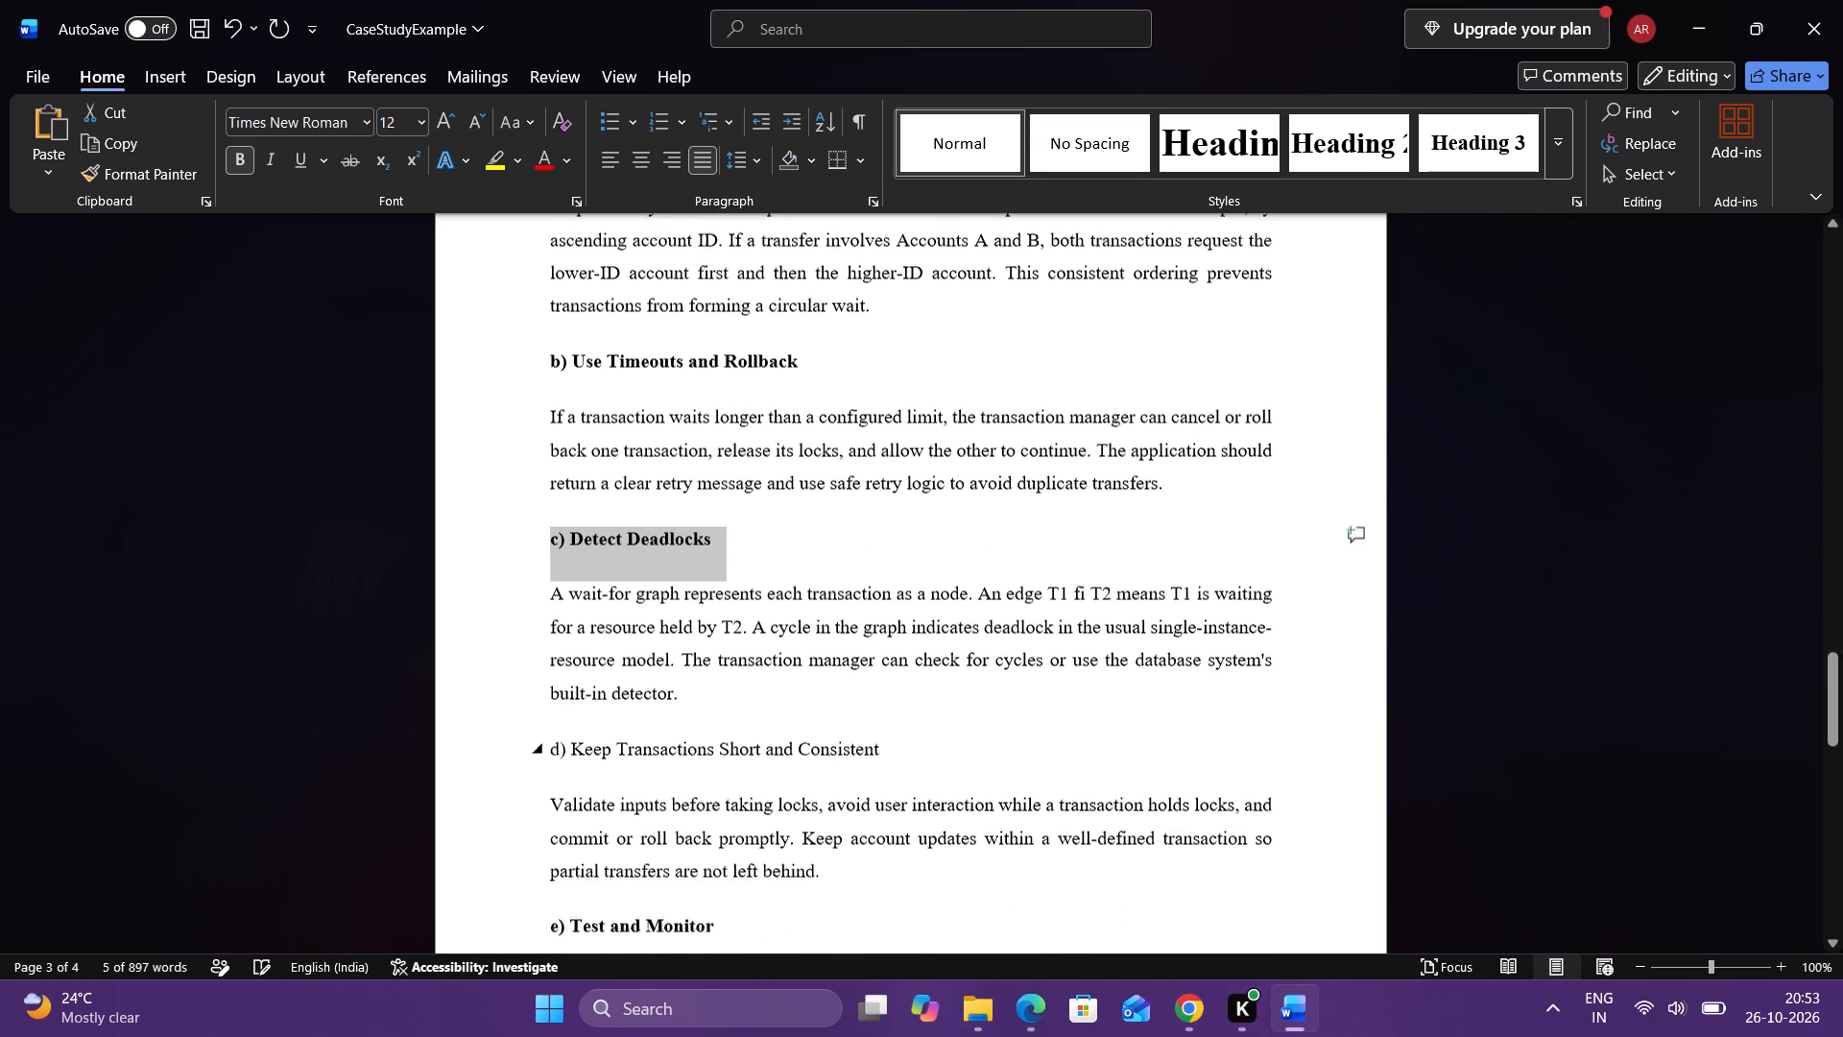
{"action": "left_click_drag", "start_coordinate": [893, 672], "coordinate": [624, 663]}
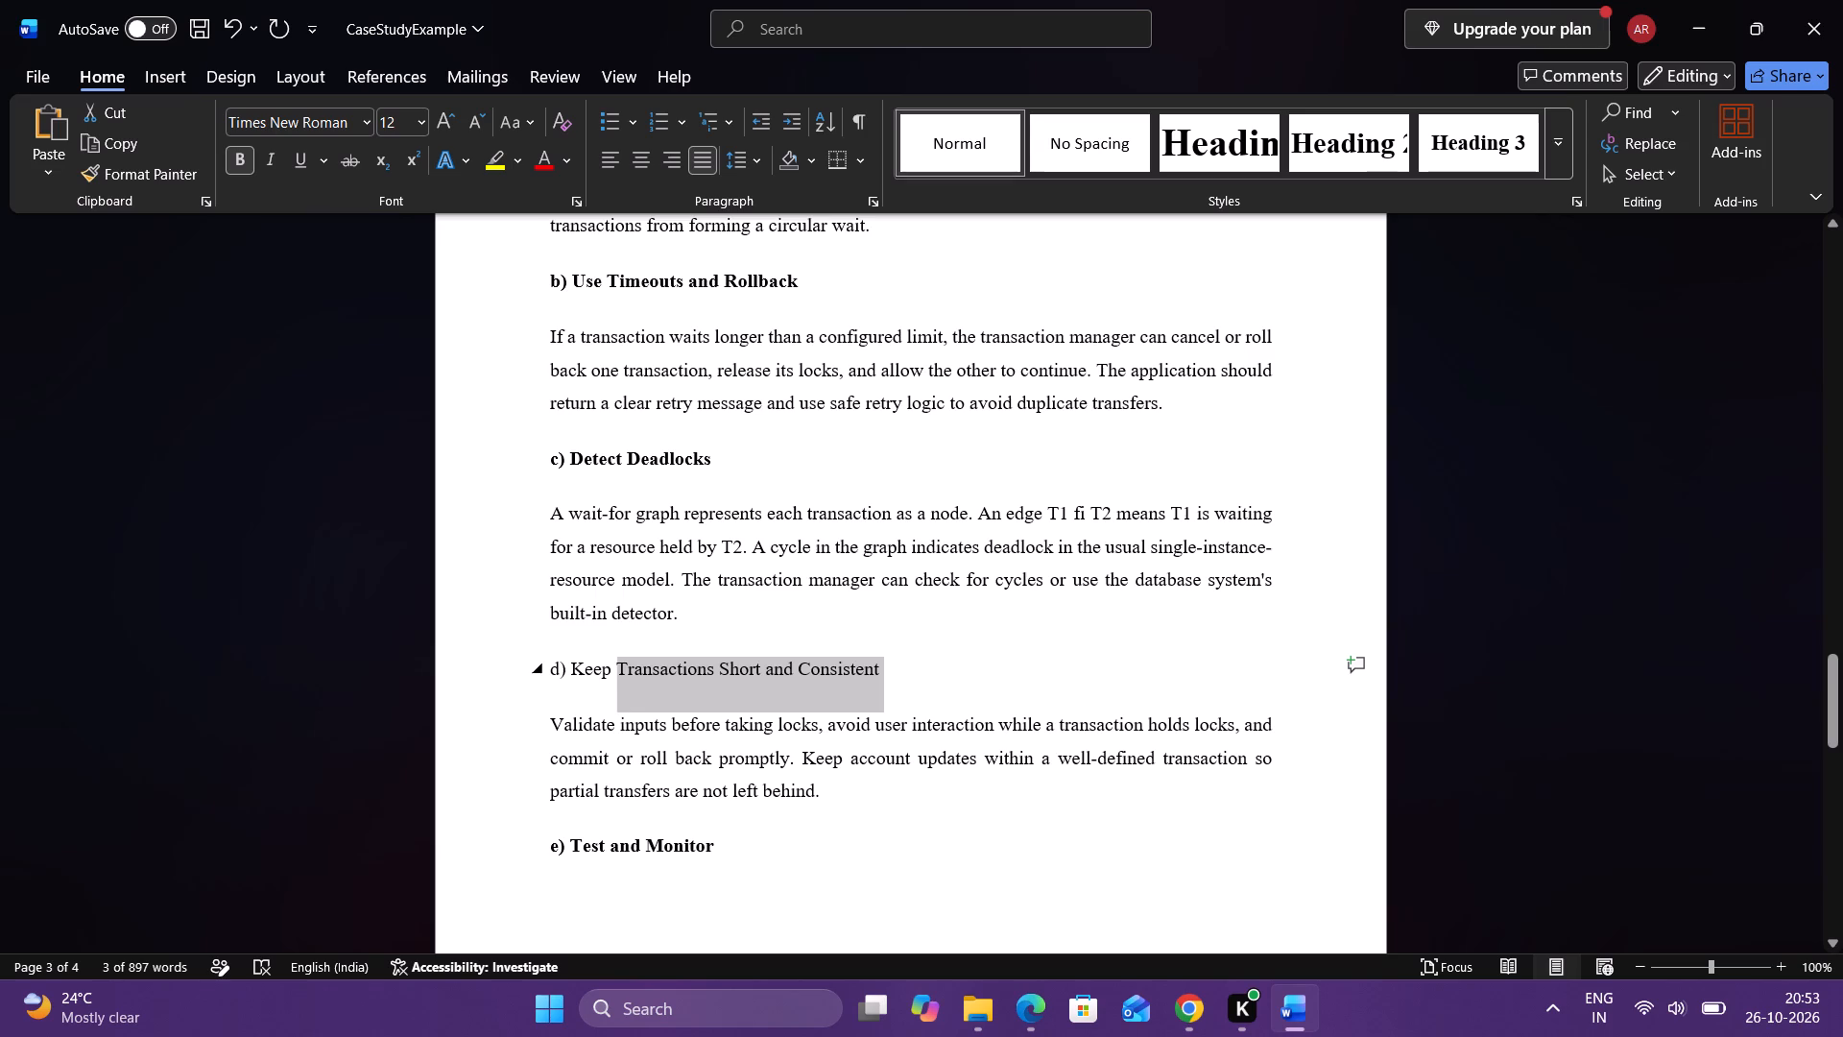
{"action": "left_click_drag", "start_coordinate": [624, 663], "coordinate": [544, 678]}
{"action": "left_click", "coordinate": [561, 639]}
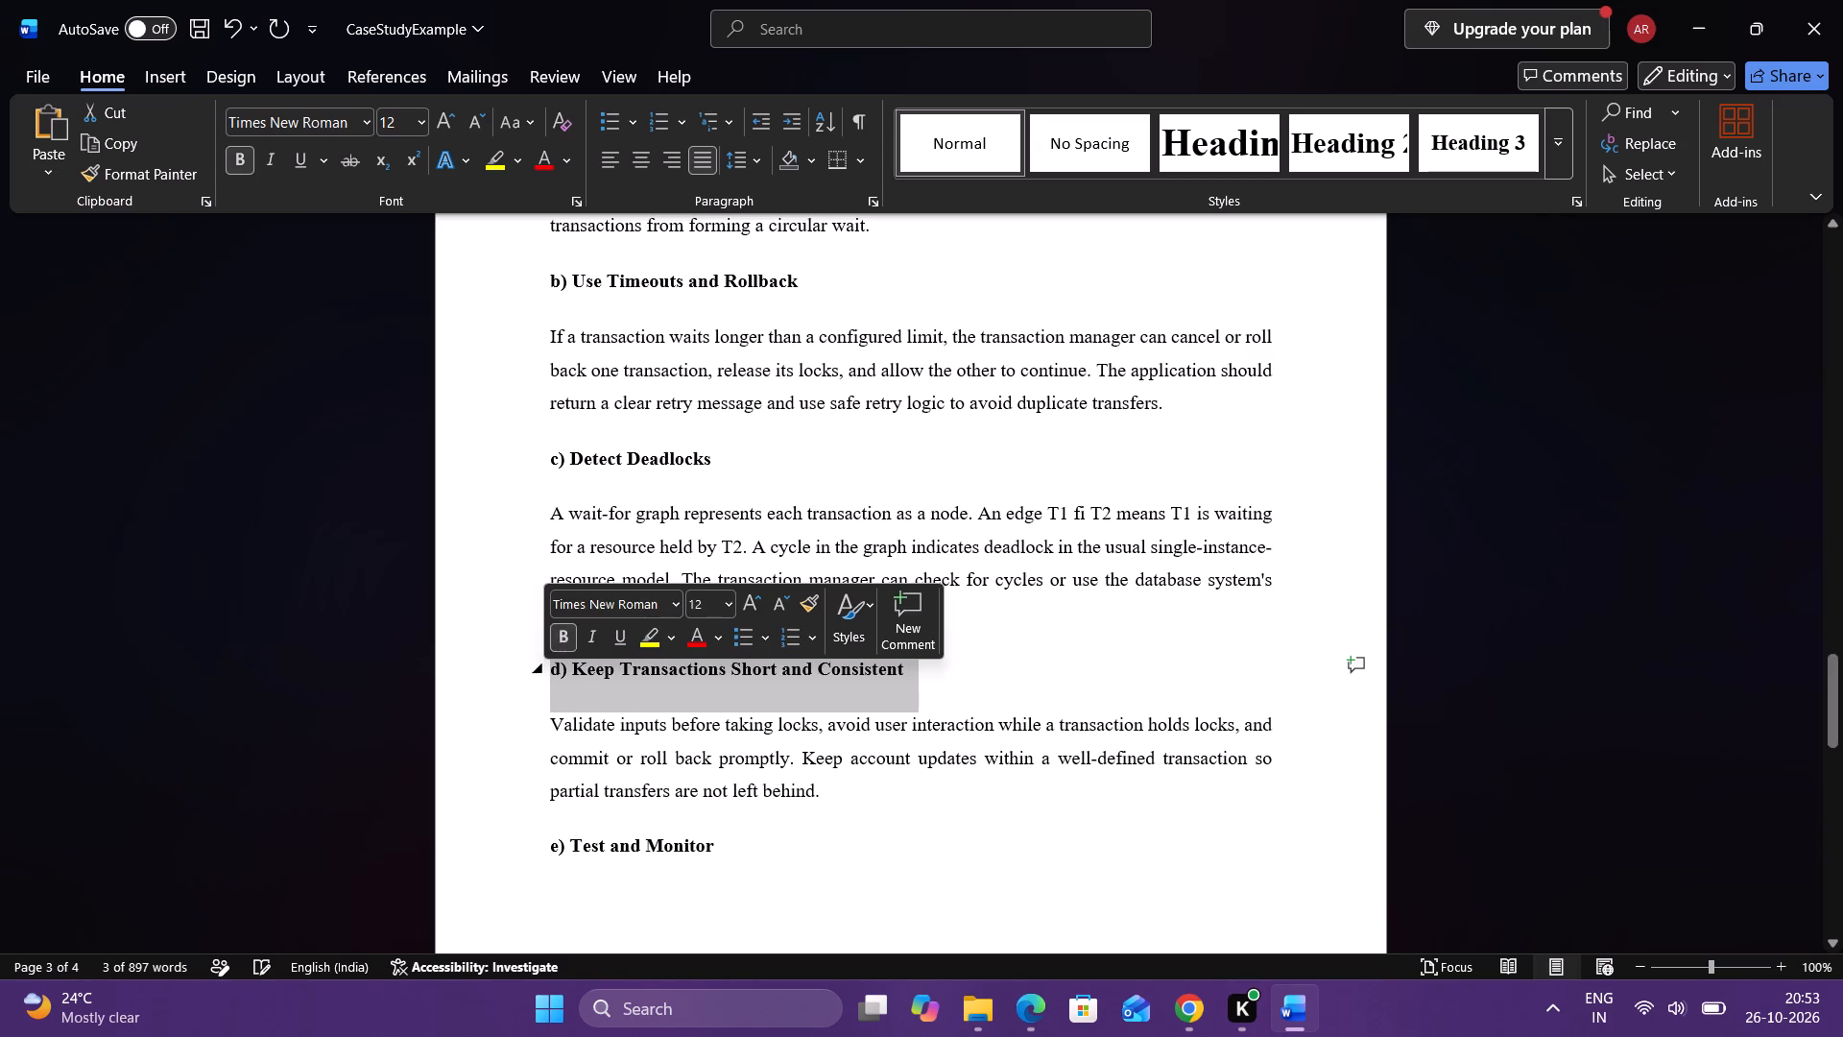
Replace the placeholder text under 6. Expected Outcome with the Expected Outcome bullets and closing paragraph copied from the PDF.
{"action": "scroll", "coordinate": [1103, 777], "scroll_direction": "down", "scroll_amount": 12}
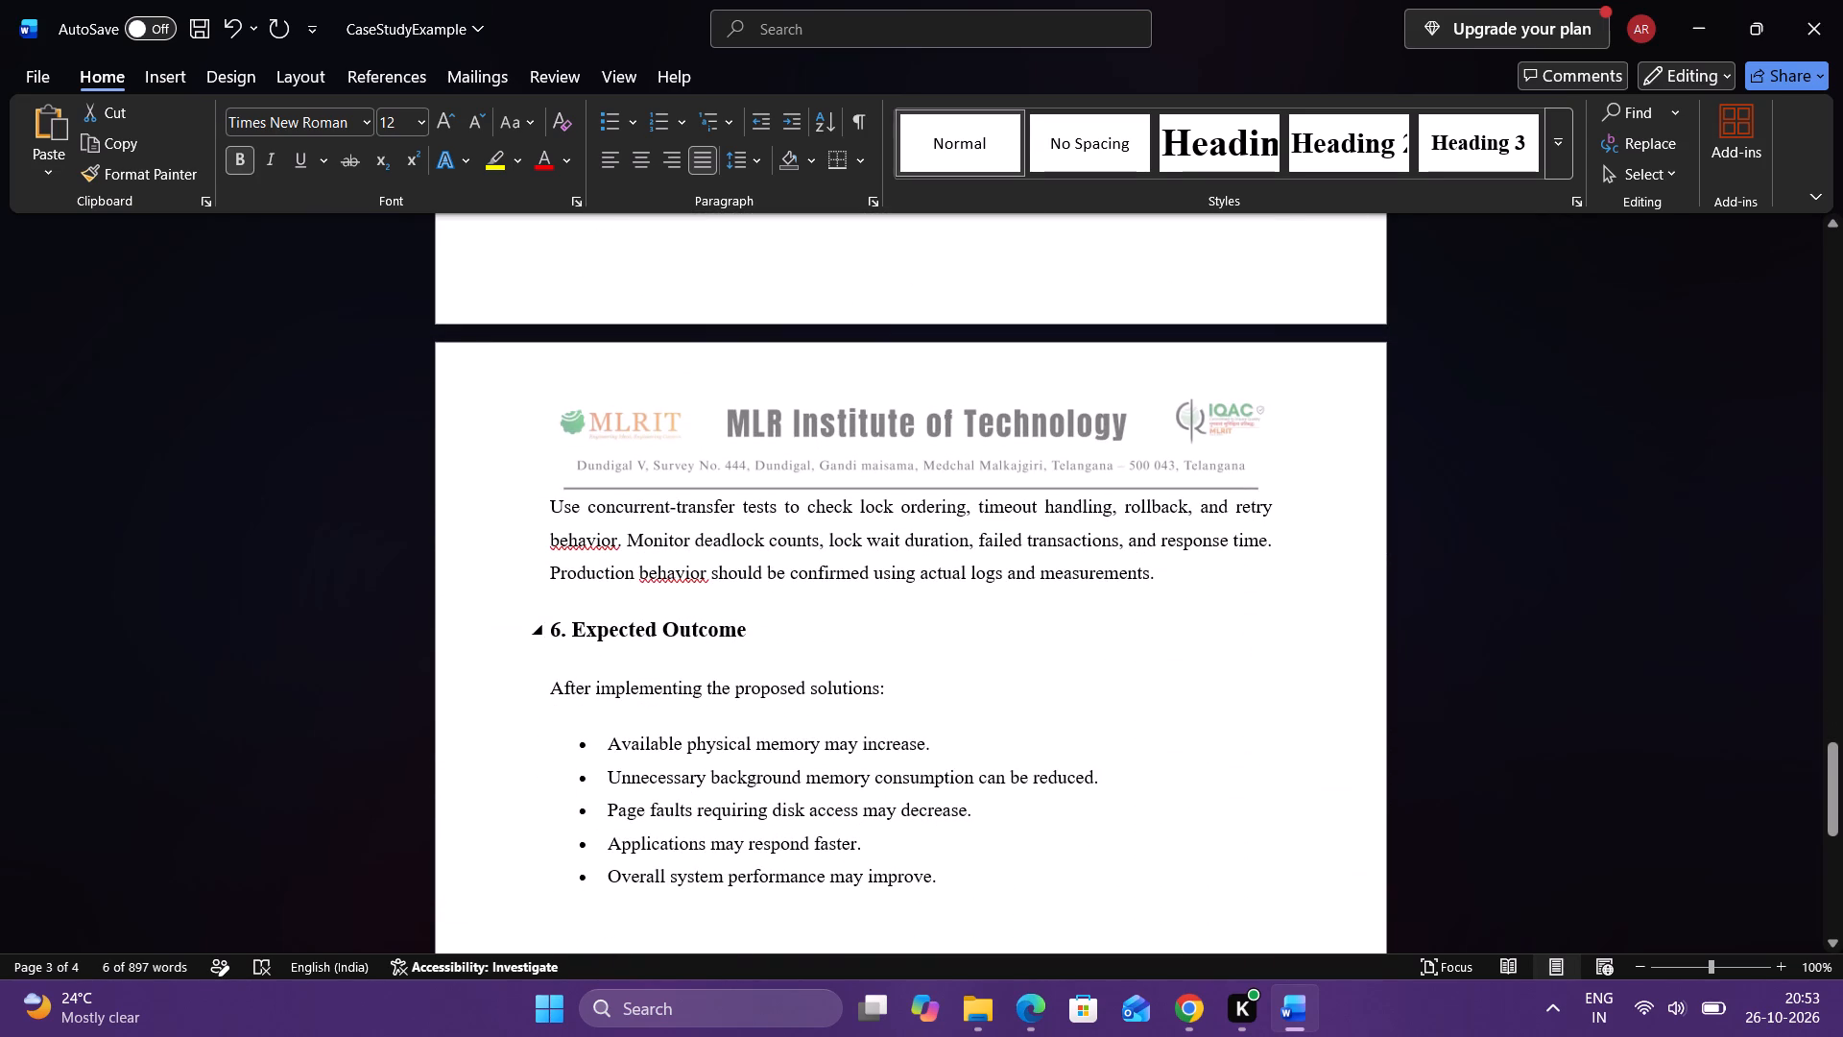
{"action": "key", "text": "alt+Tab"}
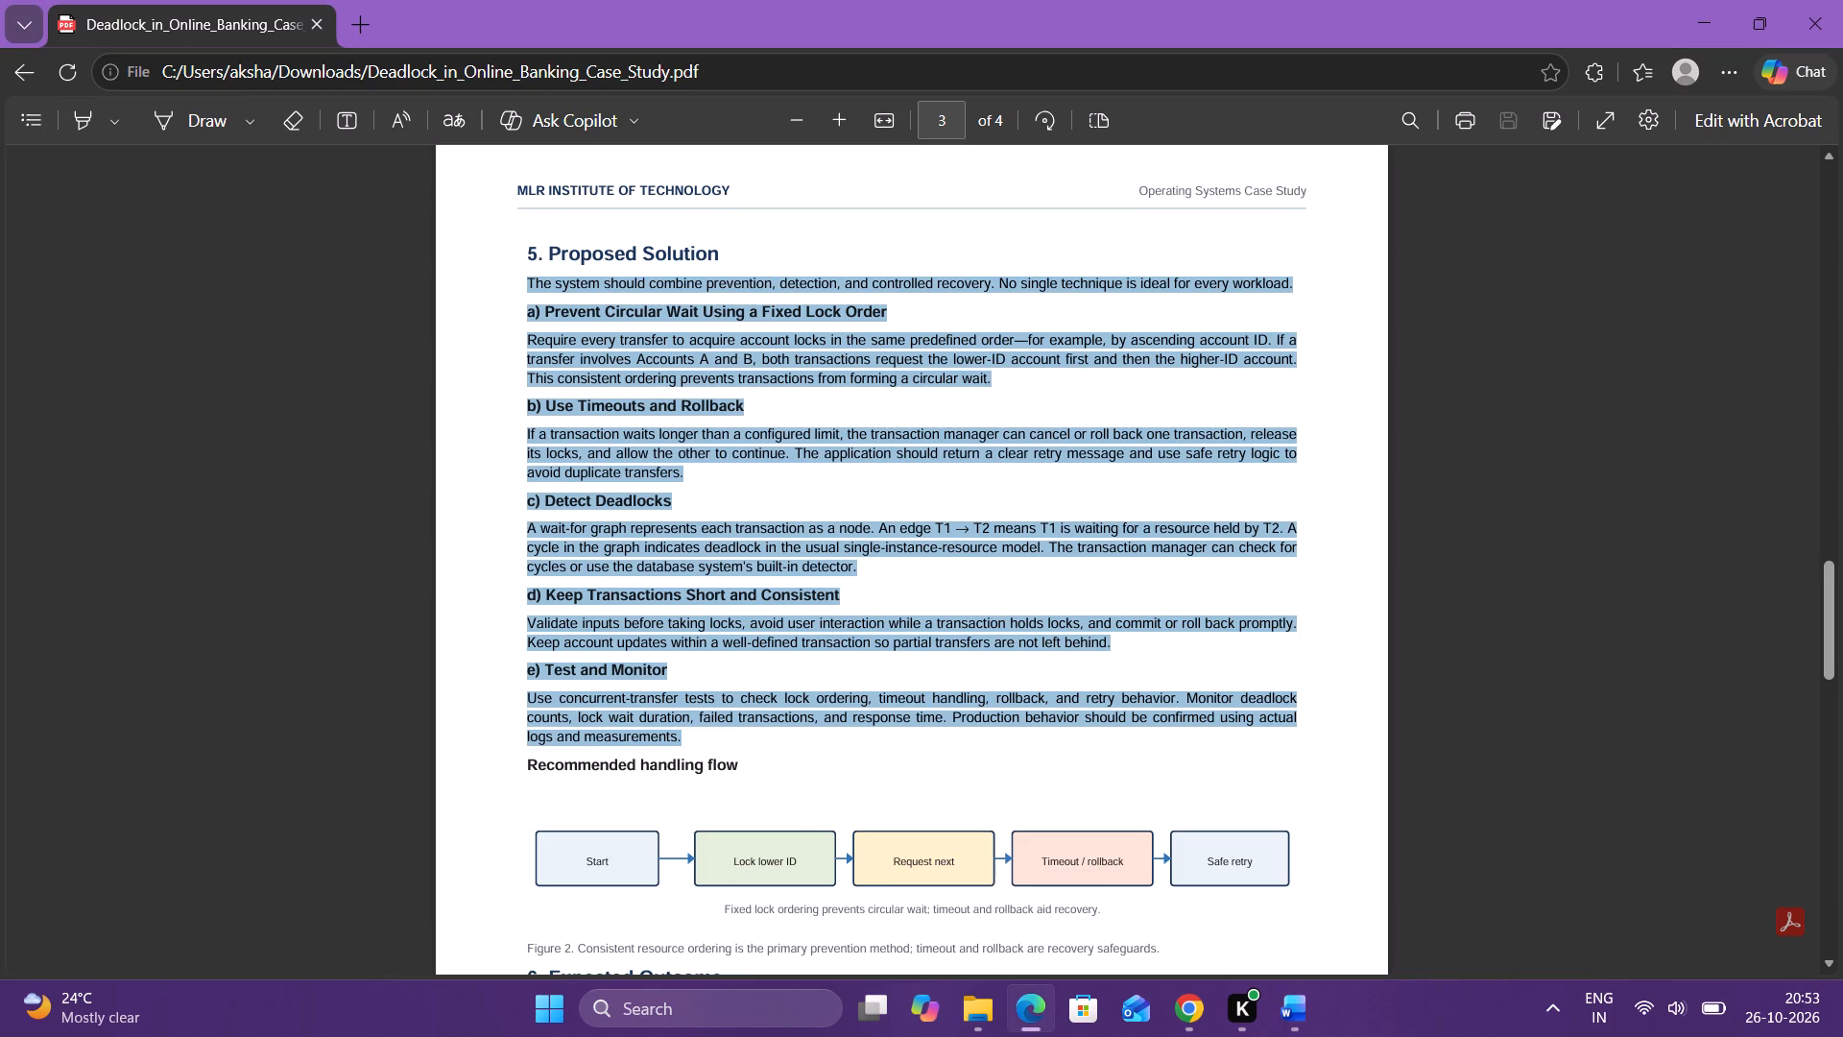
{"action": "scroll", "coordinate": [952, 656], "scroll_direction": "down", "scroll_amount": 9}
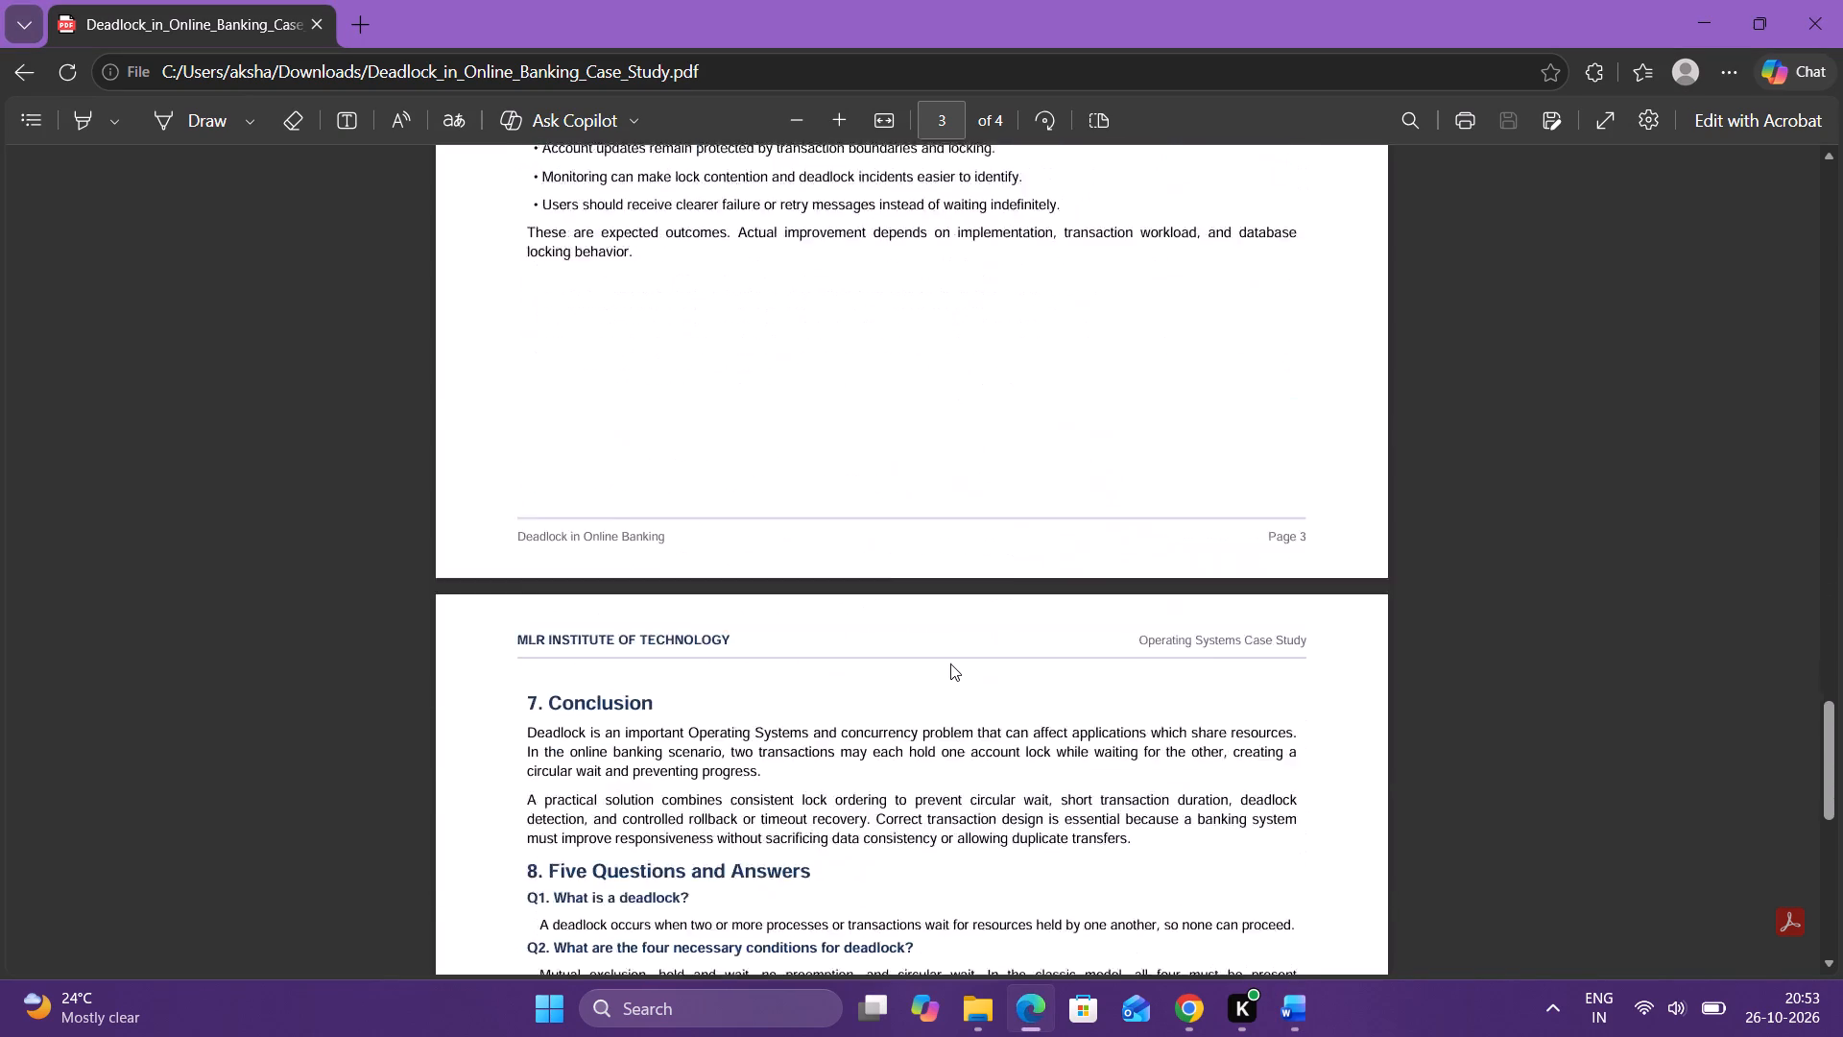
{"action": "scroll", "coordinate": [950, 663], "scroll_direction": "up", "scroll_amount": 3}
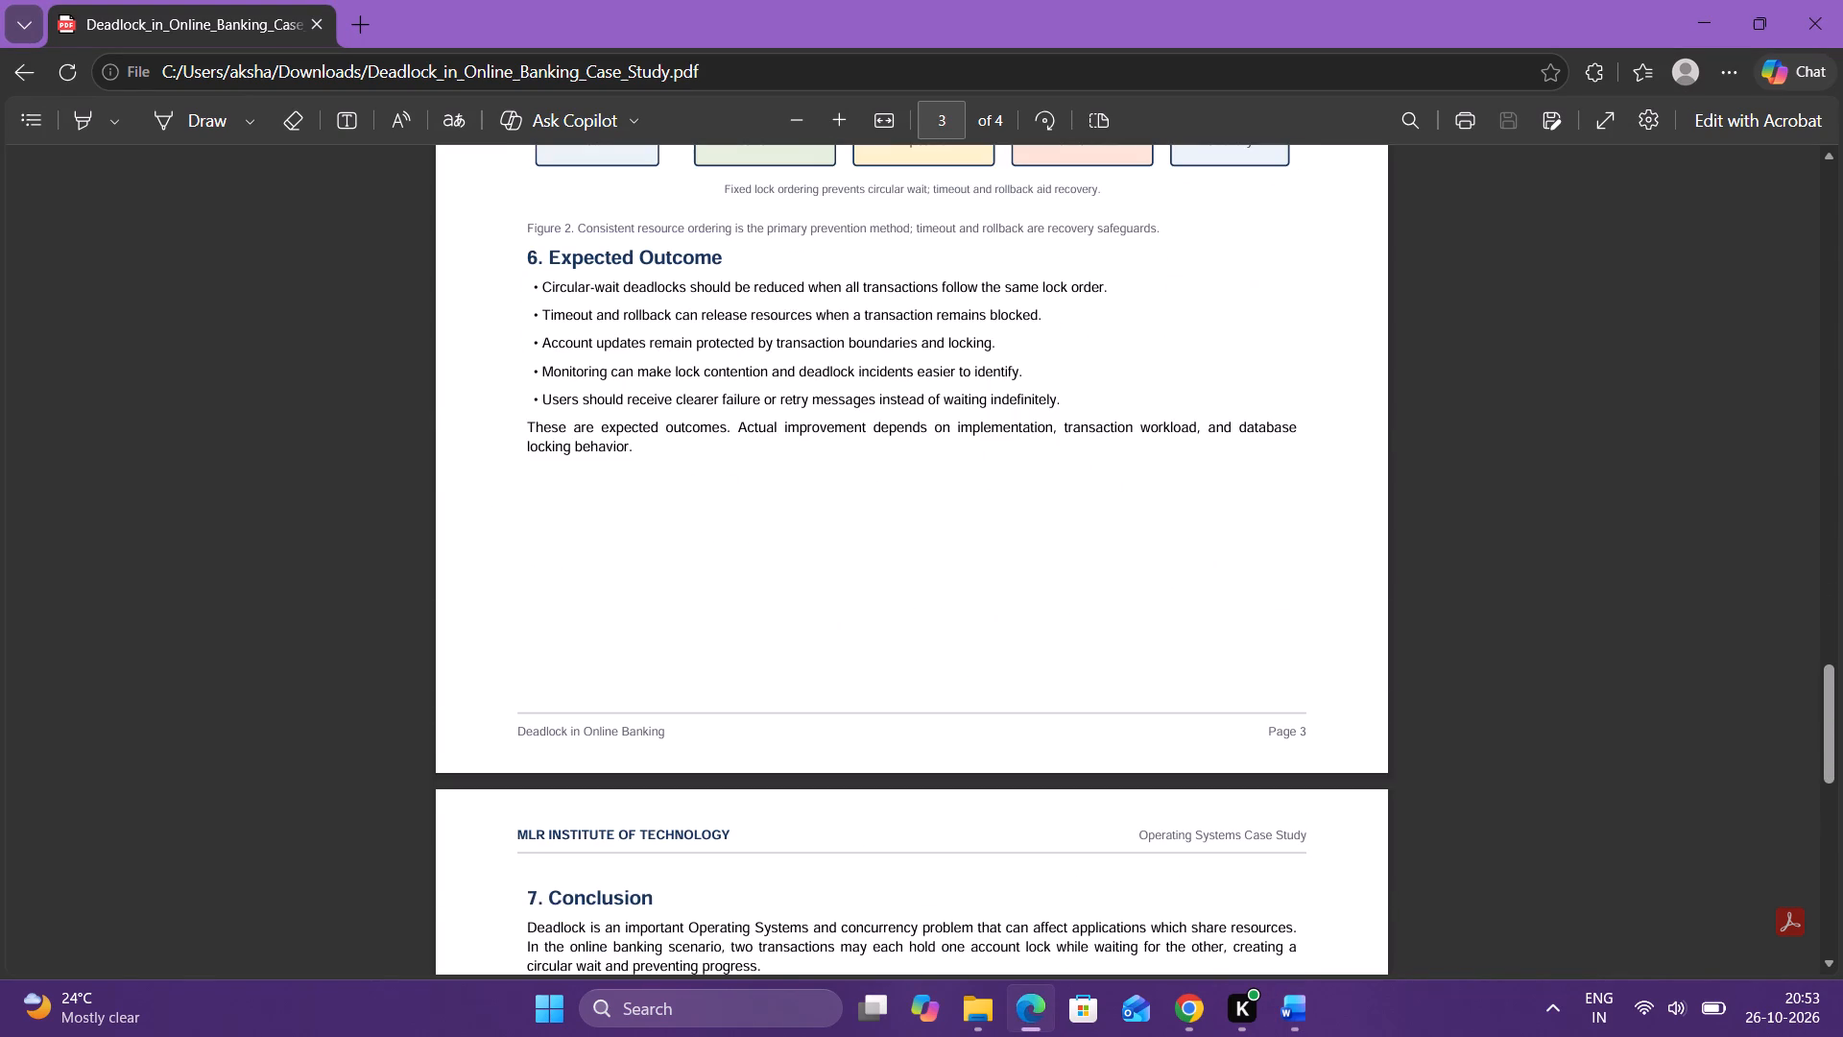
{"action": "left_click_drag", "start_coordinate": [532, 285], "coordinate": [652, 462]}
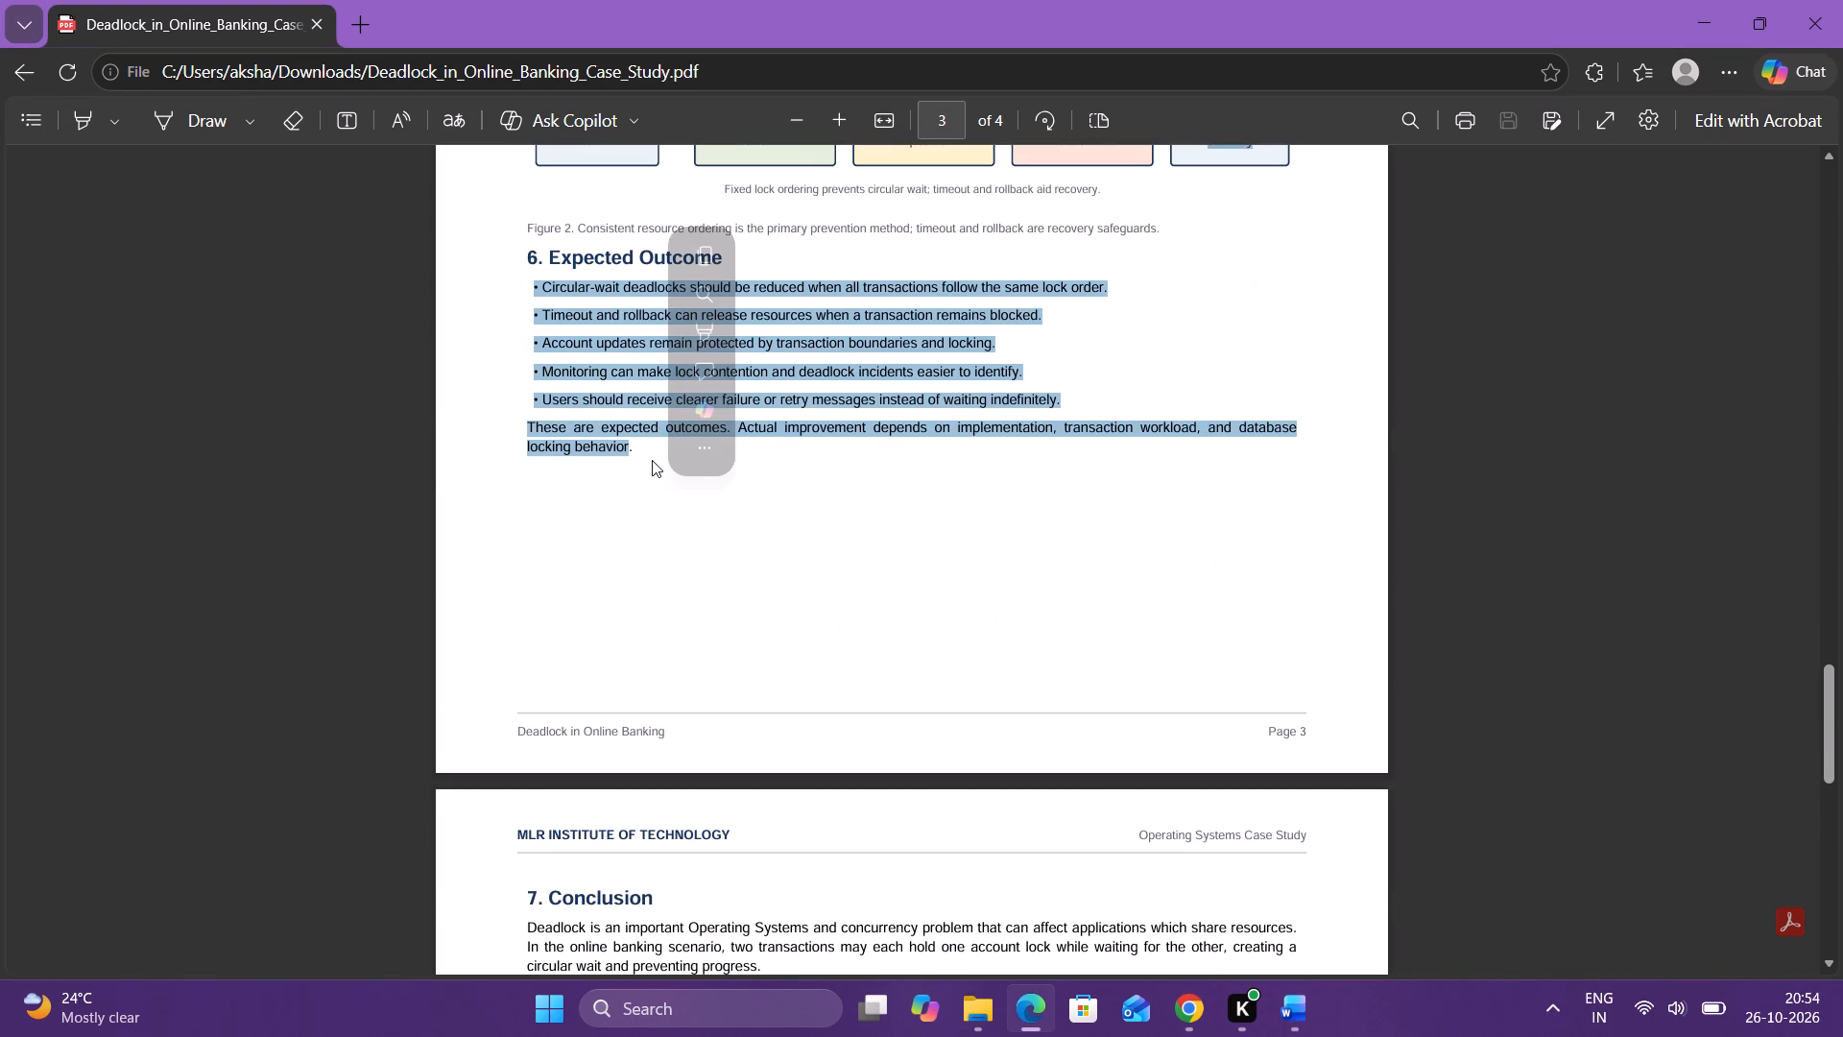
{"action": "key", "text": "ctrl+c"}
{"action": "key", "text": "alt+Tab"}
{"action": "scroll", "coordinate": [699, 545], "scroll_direction": "down", "scroll_amount": 4}
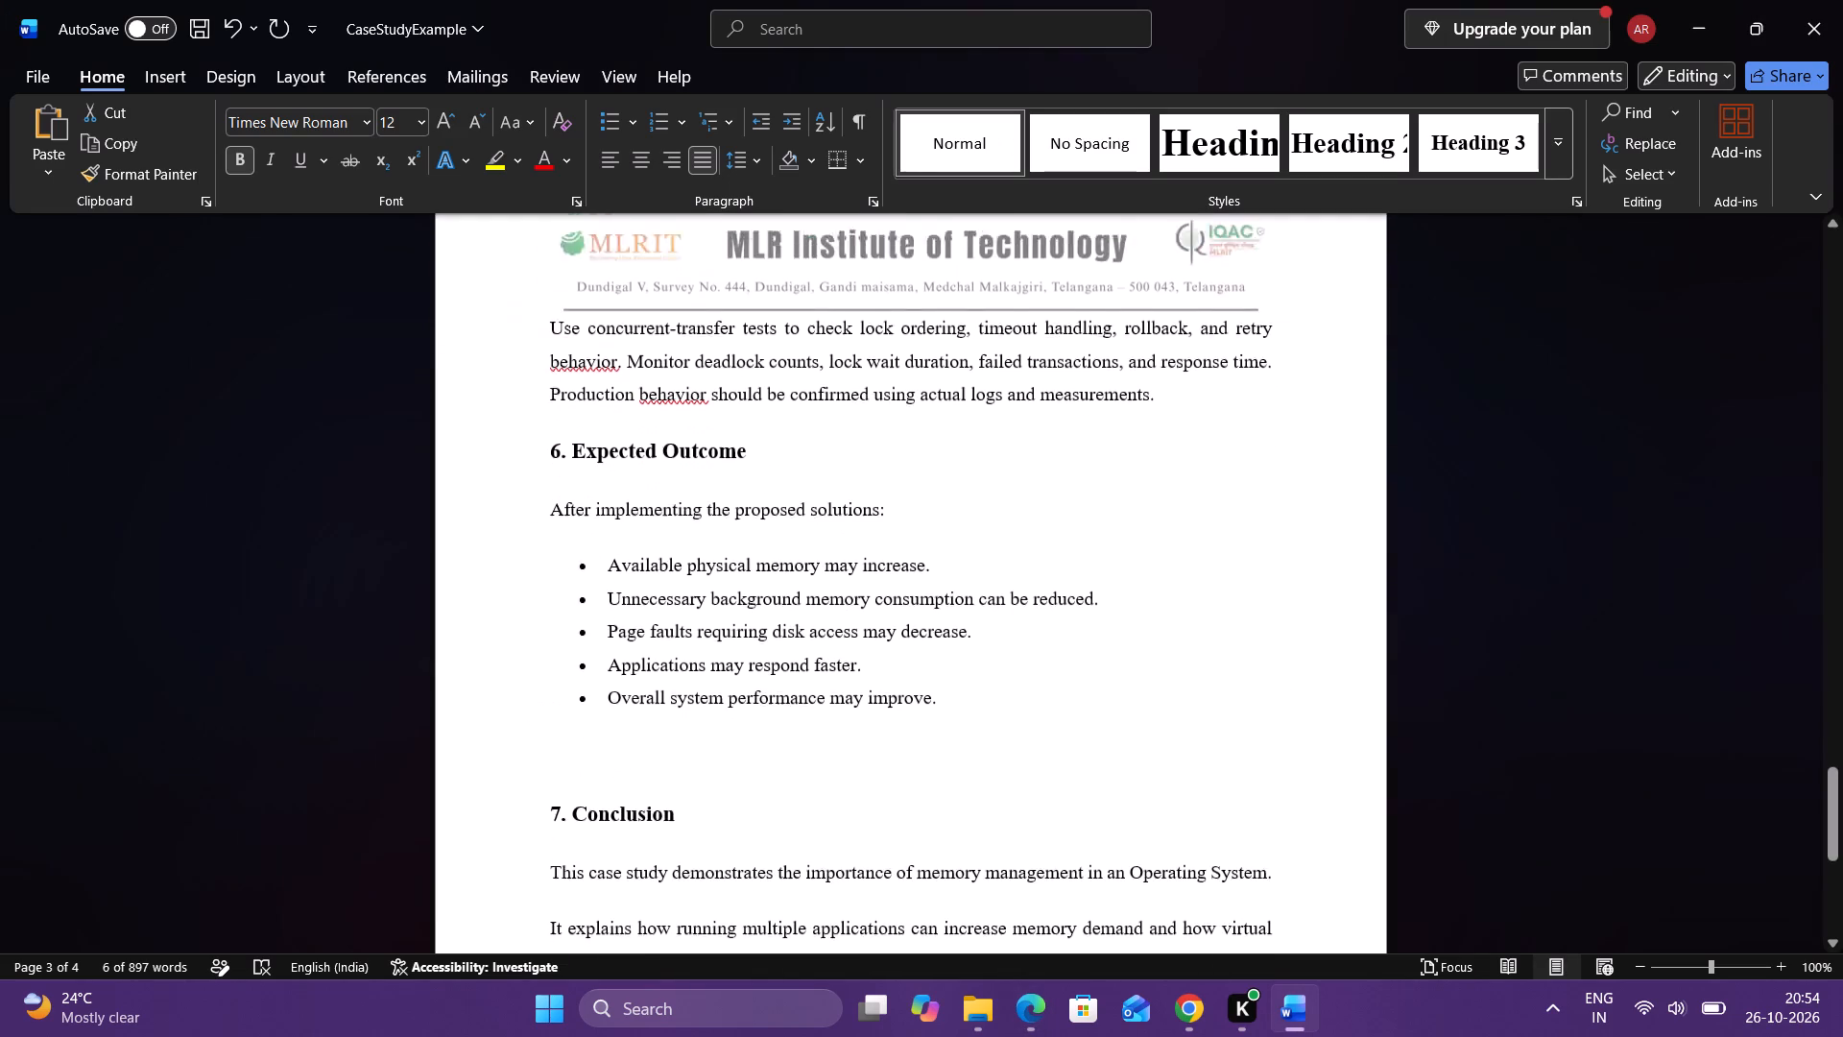
{"action": "left_click_drag", "start_coordinate": [545, 458], "coordinate": [934, 646]}
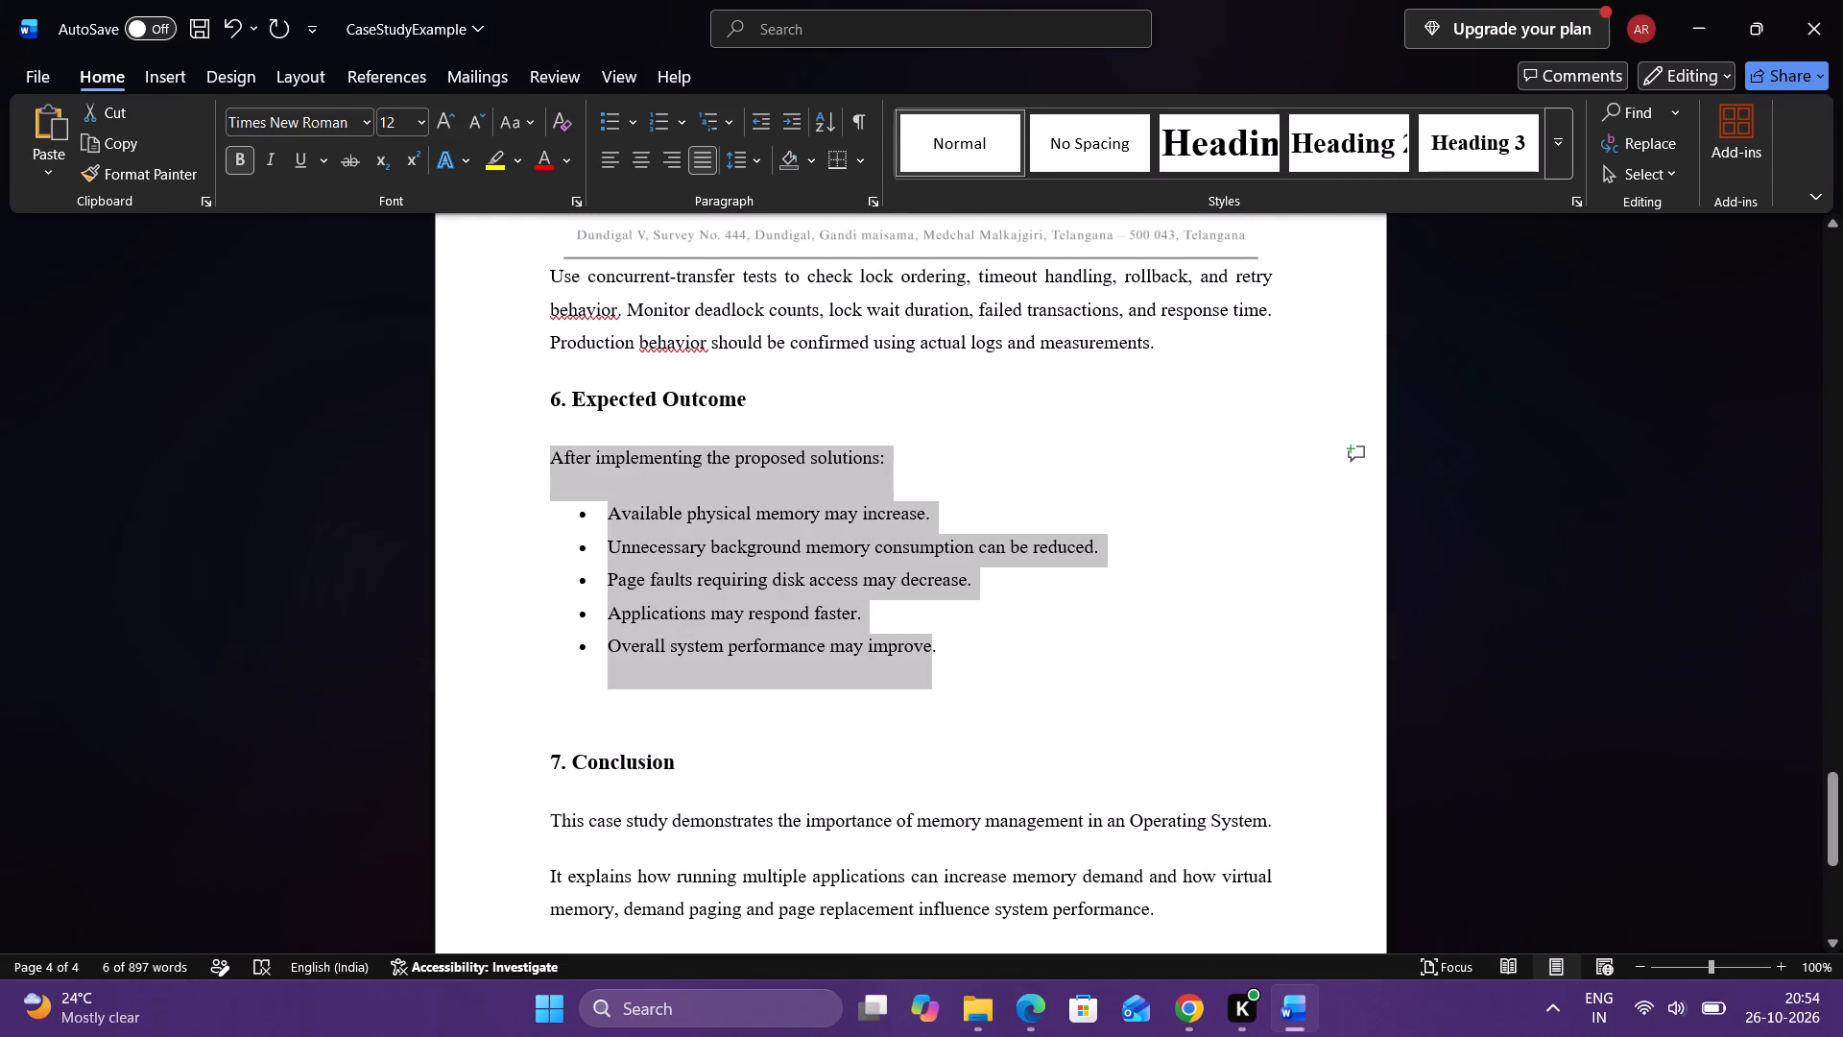
{"action": "left_click_drag", "start_coordinate": [934, 646], "coordinate": [941, 642]}
{"action": "key", "text": "ctrl+v"}
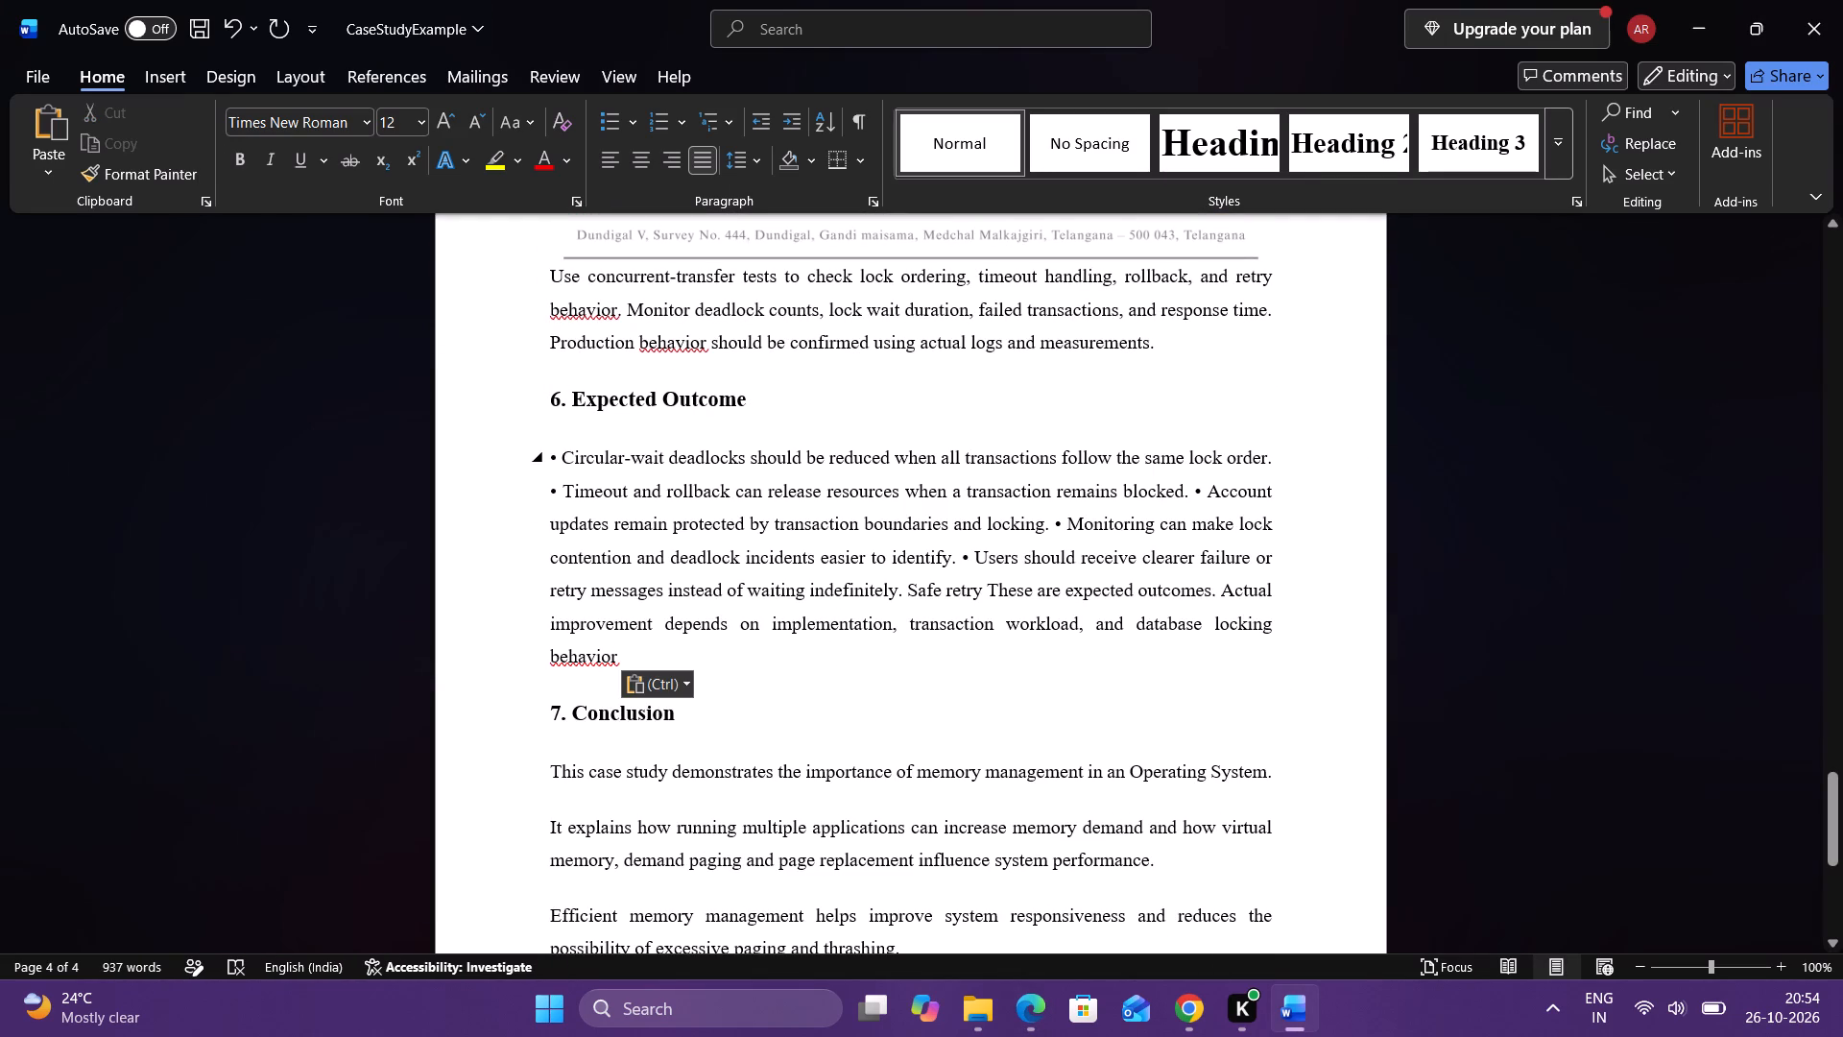
In section 6, start new paragraphs at the "Timeout and rollback" and "Account updates" points of the pasted text.
{"action": "left_click", "coordinate": [551, 489]}
{"action": "key", "text": "Return"}
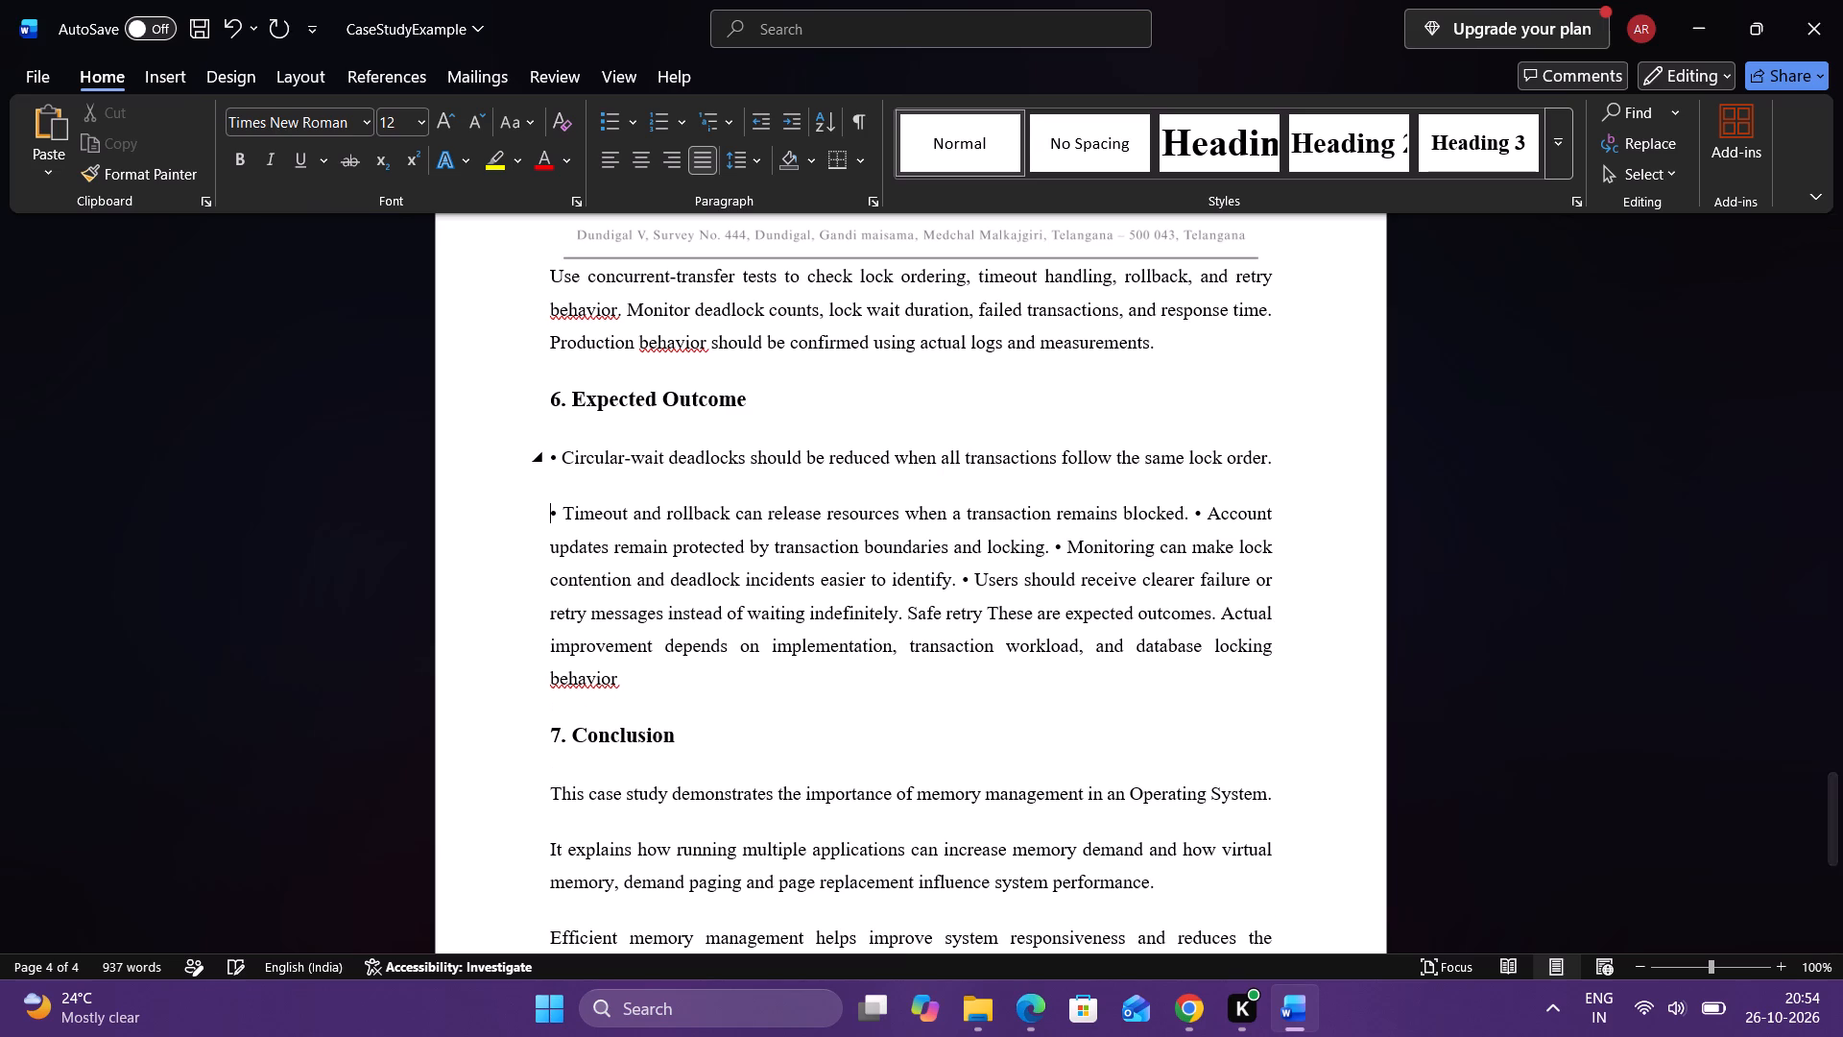
{"action": "key", "text": "Right"}
{"action": "key", "text": "Right"}
{"action": "key", "text": "Right"}
{"action": "key", "text": "Right"}
{"action": "key", "text": "Right"}
{"action": "key", "text": "Right"}
{"action": "key", "text": "Right"}
{"action": "key", "text": "Right"}
{"action": "key", "text": "Right"}
{"action": "key", "text": "Right"}
{"action": "key", "text": "Right"}
{"action": "key", "text": "Right"}
{"action": "key", "text": "Right"}
{"action": "key", "text": "Right"}
{"action": "key", "text": "Right"}
{"action": "key", "text": "Right"}
{"action": "key", "text": "Right"}
{"action": "key", "text": "Right"}
{"action": "key", "text": "Right"}
{"action": "key", "text": "Right"}
{"action": "key", "text": "Right"}
{"action": "key", "text": "Right"}
{"action": "key", "text": "Right"}
{"action": "key", "text": "Right"}
{"action": "key", "text": "Right"}
{"action": "key", "text": "Right"}
{"action": "key", "text": "Right"}
{"action": "key", "text": "Right"}
{"action": "key", "text": "Return"}
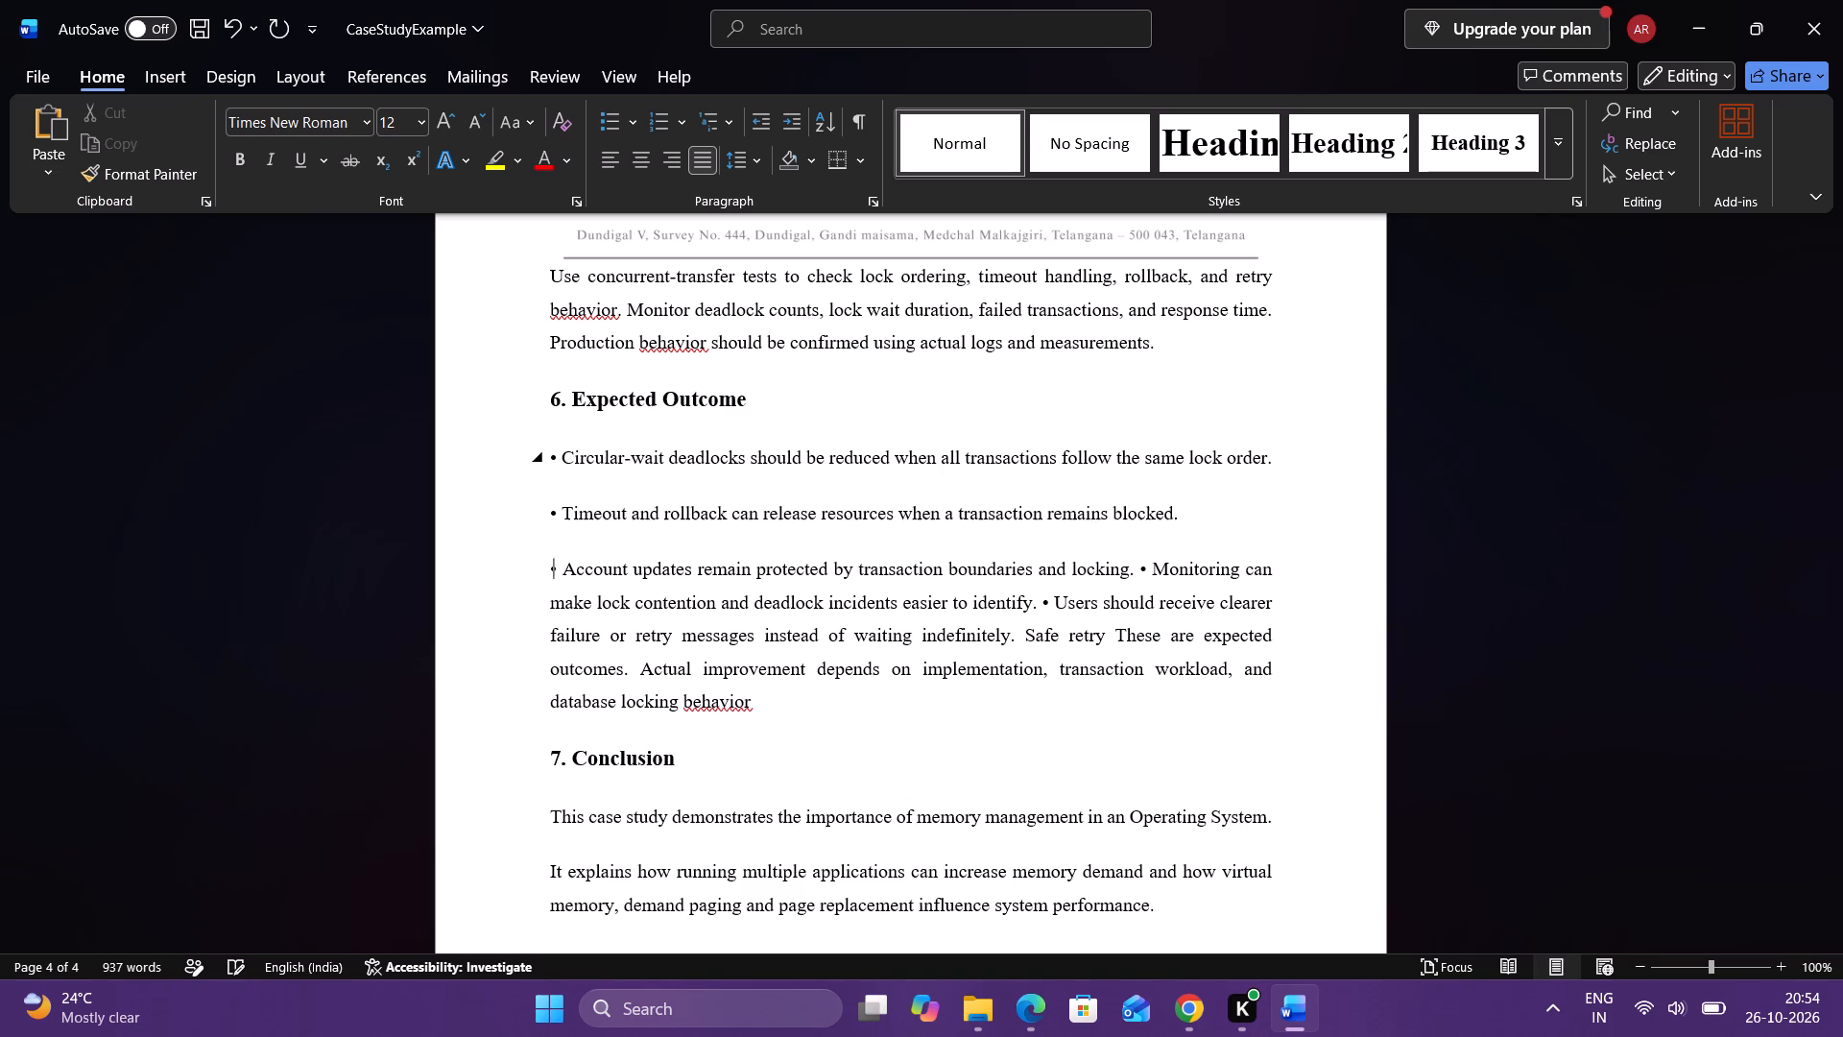
In section 6, start new paragraphs at the "Monitoring can make" and "Users should receive" points.
{"action": "key", "text": "Right"}
{"action": "key", "text": "Right"}
{"action": "key", "text": "Right"}
{"action": "key", "text": "Right"}
{"action": "key", "text": "Right"}
{"action": "key", "text": "Right"}
{"action": "key", "text": "Right"}
{"action": "key", "text": "Right"}
{"action": "key", "text": "Right"}
{"action": "key", "text": "Right"}
{"action": "key", "text": "Right"}
{"action": "key", "text": "Right"}
{"action": "key", "text": "Right"}
{"action": "key", "text": "Right"}
{"action": "key", "text": "Right"}
{"action": "key", "text": "Right"}
{"action": "key", "text": "Right"}
{"action": "key", "text": "Right"}
{"action": "key", "text": "Right"}
{"action": "key", "text": "Right"}
{"action": "key", "text": "Right"}
{"action": "key", "text": "Right"}
{"action": "key", "text": "Return"}
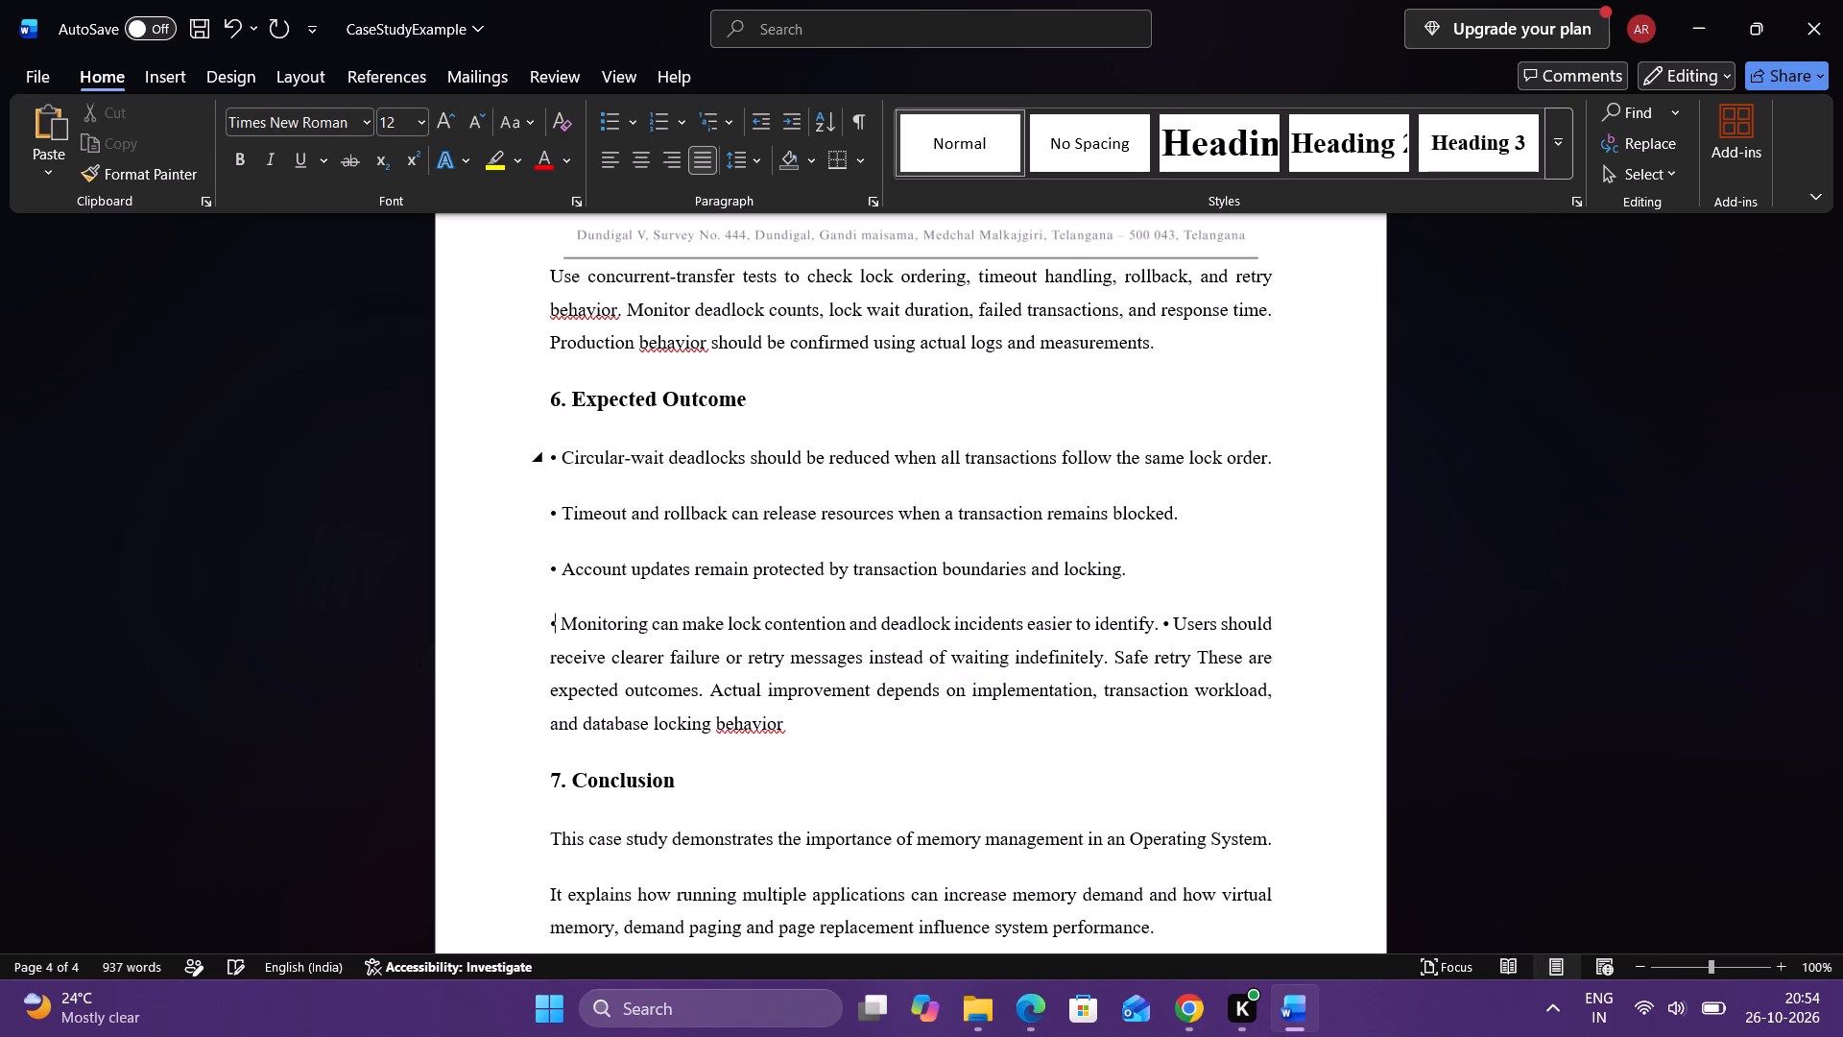
{"action": "key", "text": "Right"}
{"action": "key", "text": "Right"}
{"action": "key", "text": "Right"}
{"action": "key", "text": "Right"}
{"action": "key", "text": "Right"}
{"action": "key", "text": "Right"}
{"action": "key", "text": "Right"}
{"action": "key", "text": "Right"}
{"action": "key", "text": "Right"}
{"action": "key", "text": "Right"}
{"action": "key", "text": "Right"}
{"action": "key", "text": "Right"}
{"action": "key", "text": "Right"}
{"action": "key", "text": "Right"}
{"action": "key", "text": "Right"}
{"action": "key", "text": "Right"}
{"action": "key", "text": "Right"}
{"action": "key", "text": "Right"}
{"action": "key", "text": "Right"}
{"action": "key", "text": "Right"}
{"action": "key", "text": "Left"}
{"action": "key", "text": "Return"}
Move the sentence beginning "Actual improvement depends" into its own paragraph at the end of section 6.
{"action": "key", "text": "Down"}
{"action": "key", "text": "Right"}
{"action": "key", "text": "Right"}
{"action": "key", "text": "Right"}
{"action": "key", "text": "Right"}
{"action": "key", "text": "Right"}
{"action": "key", "text": "Right"}
{"action": "key", "text": "Right"}
{"action": "key", "text": "Right"}
{"action": "key", "text": "Right"}
{"action": "key", "text": "Right"}
{"action": "key", "text": "Right"}
{"action": "key", "text": "Right"}
{"action": "key", "text": "Right"}
{"action": "key", "text": "Right"}
{"action": "key", "text": "Right"}
{"action": "key", "text": "Right"}
{"action": "key", "text": "Right"}
{"action": "key", "text": "Right"}
{"action": "key", "text": "Right"}
{"action": "key", "text": "Right"}
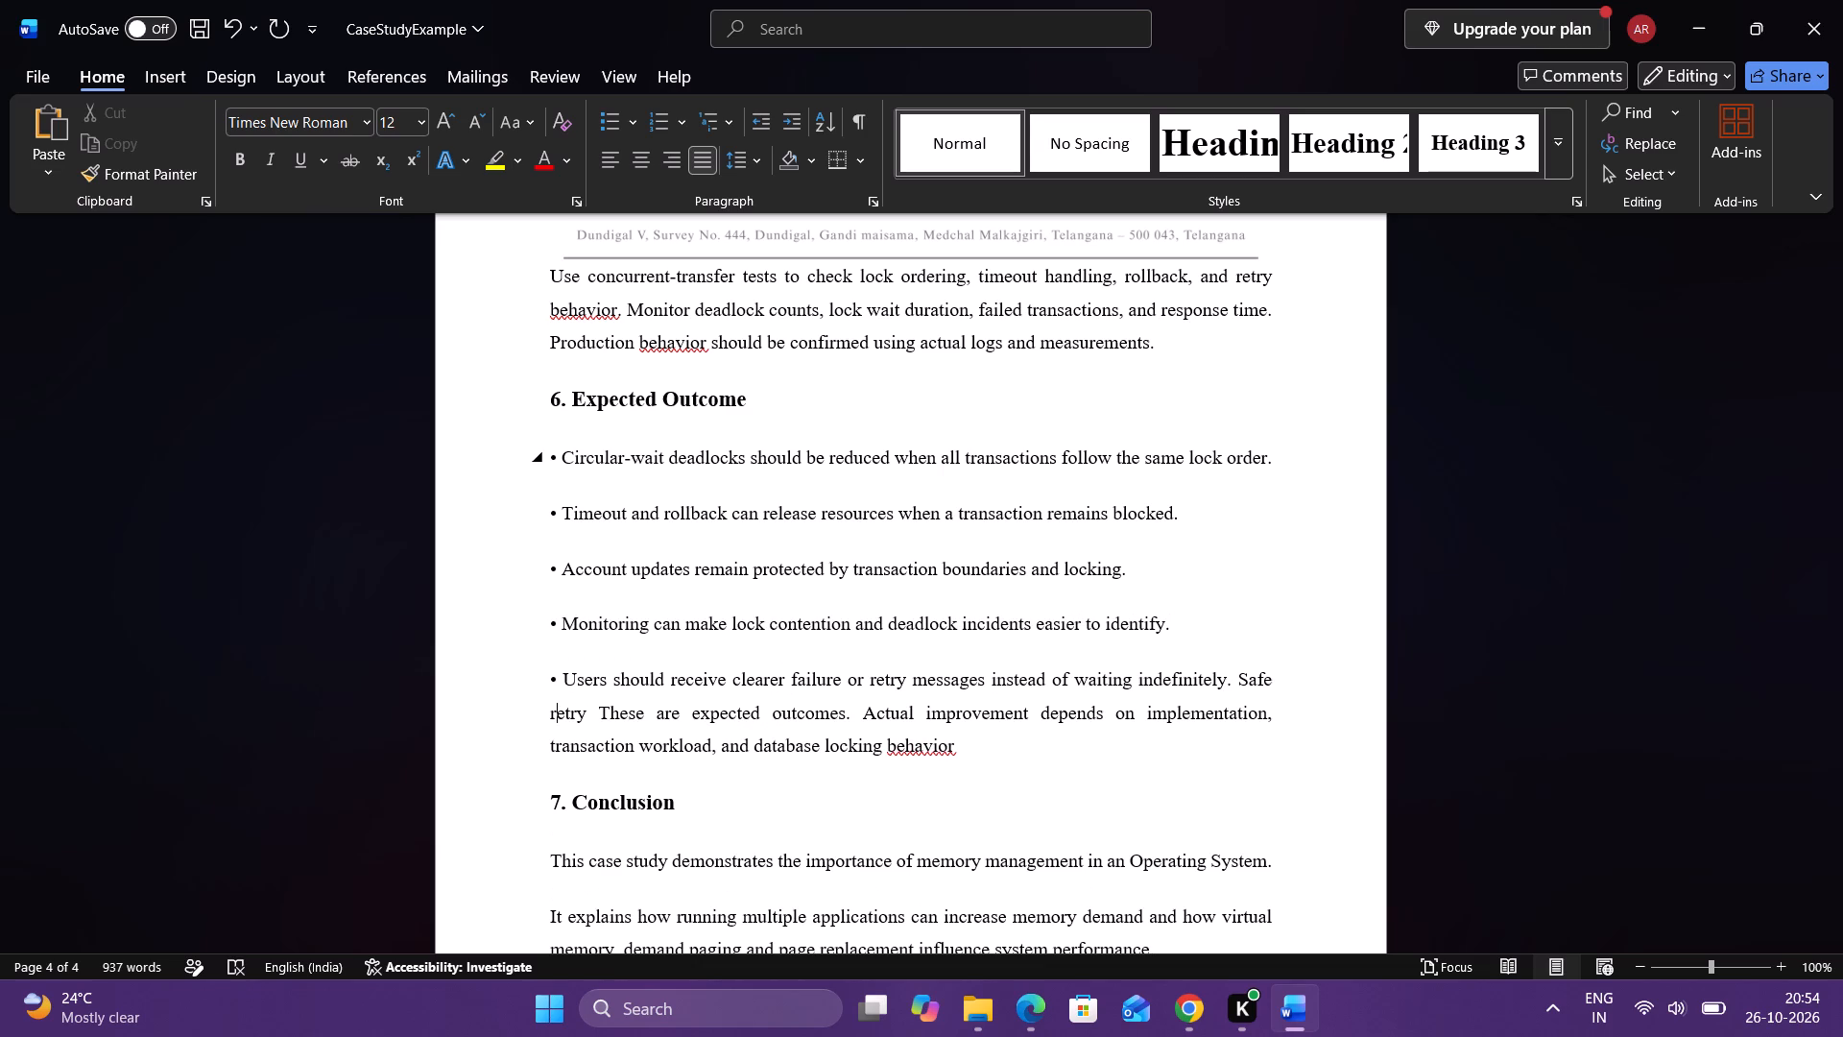
{"action": "key", "text": "Left"}
{"action": "key", "text": "Left"}
{"action": "key", "text": "Left"}
{"action": "key", "text": "Left"}
{"action": "key", "text": "Left"}
{"action": "key", "text": "Return"}
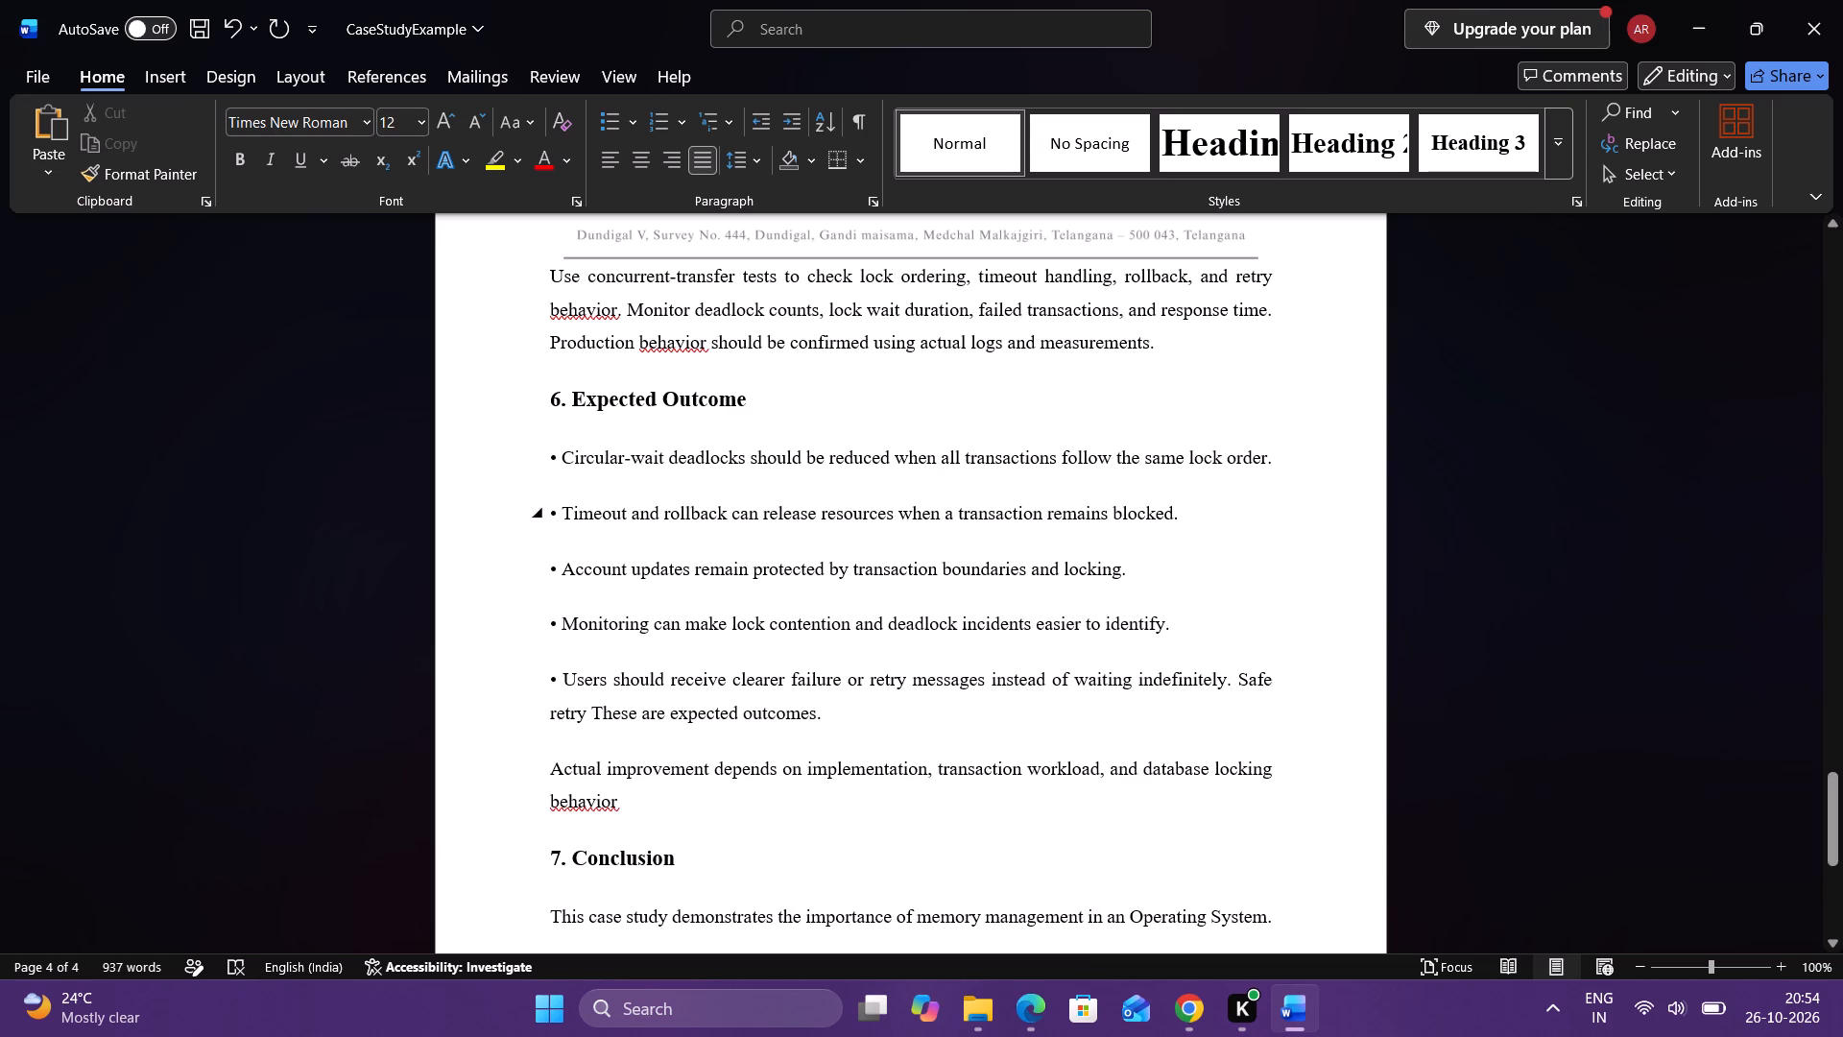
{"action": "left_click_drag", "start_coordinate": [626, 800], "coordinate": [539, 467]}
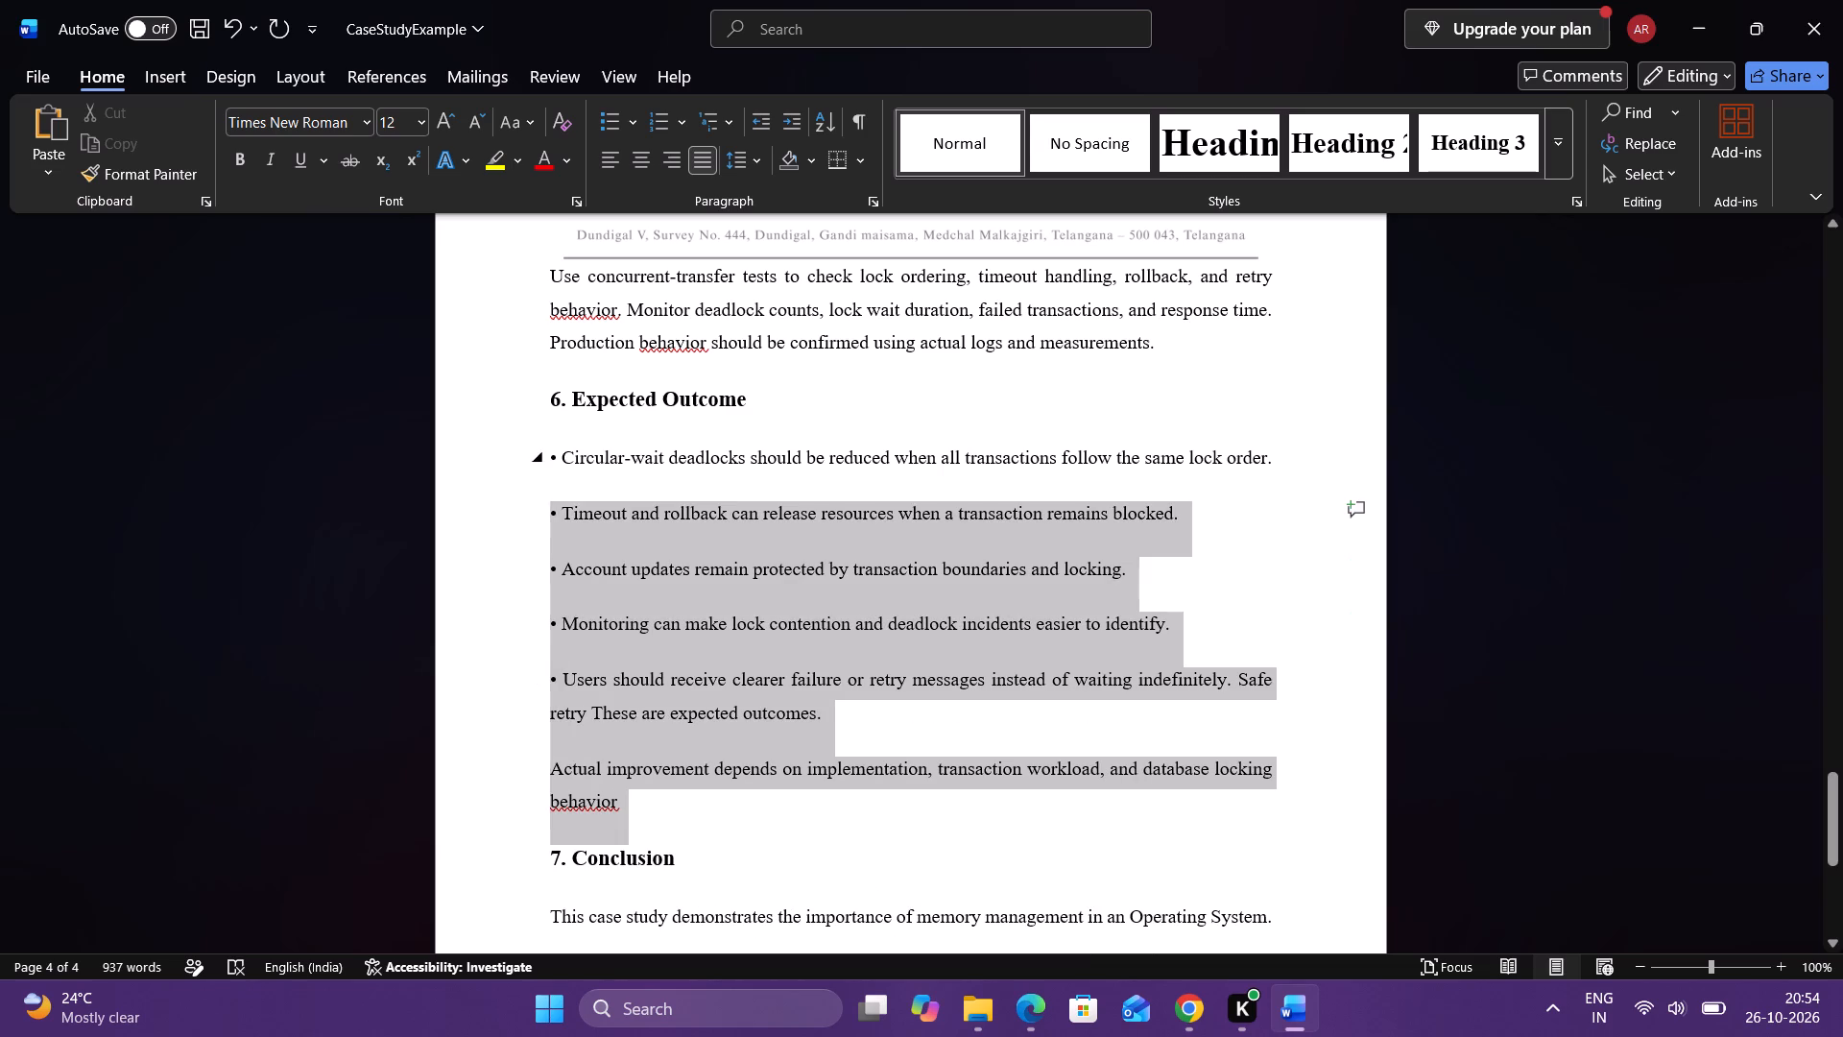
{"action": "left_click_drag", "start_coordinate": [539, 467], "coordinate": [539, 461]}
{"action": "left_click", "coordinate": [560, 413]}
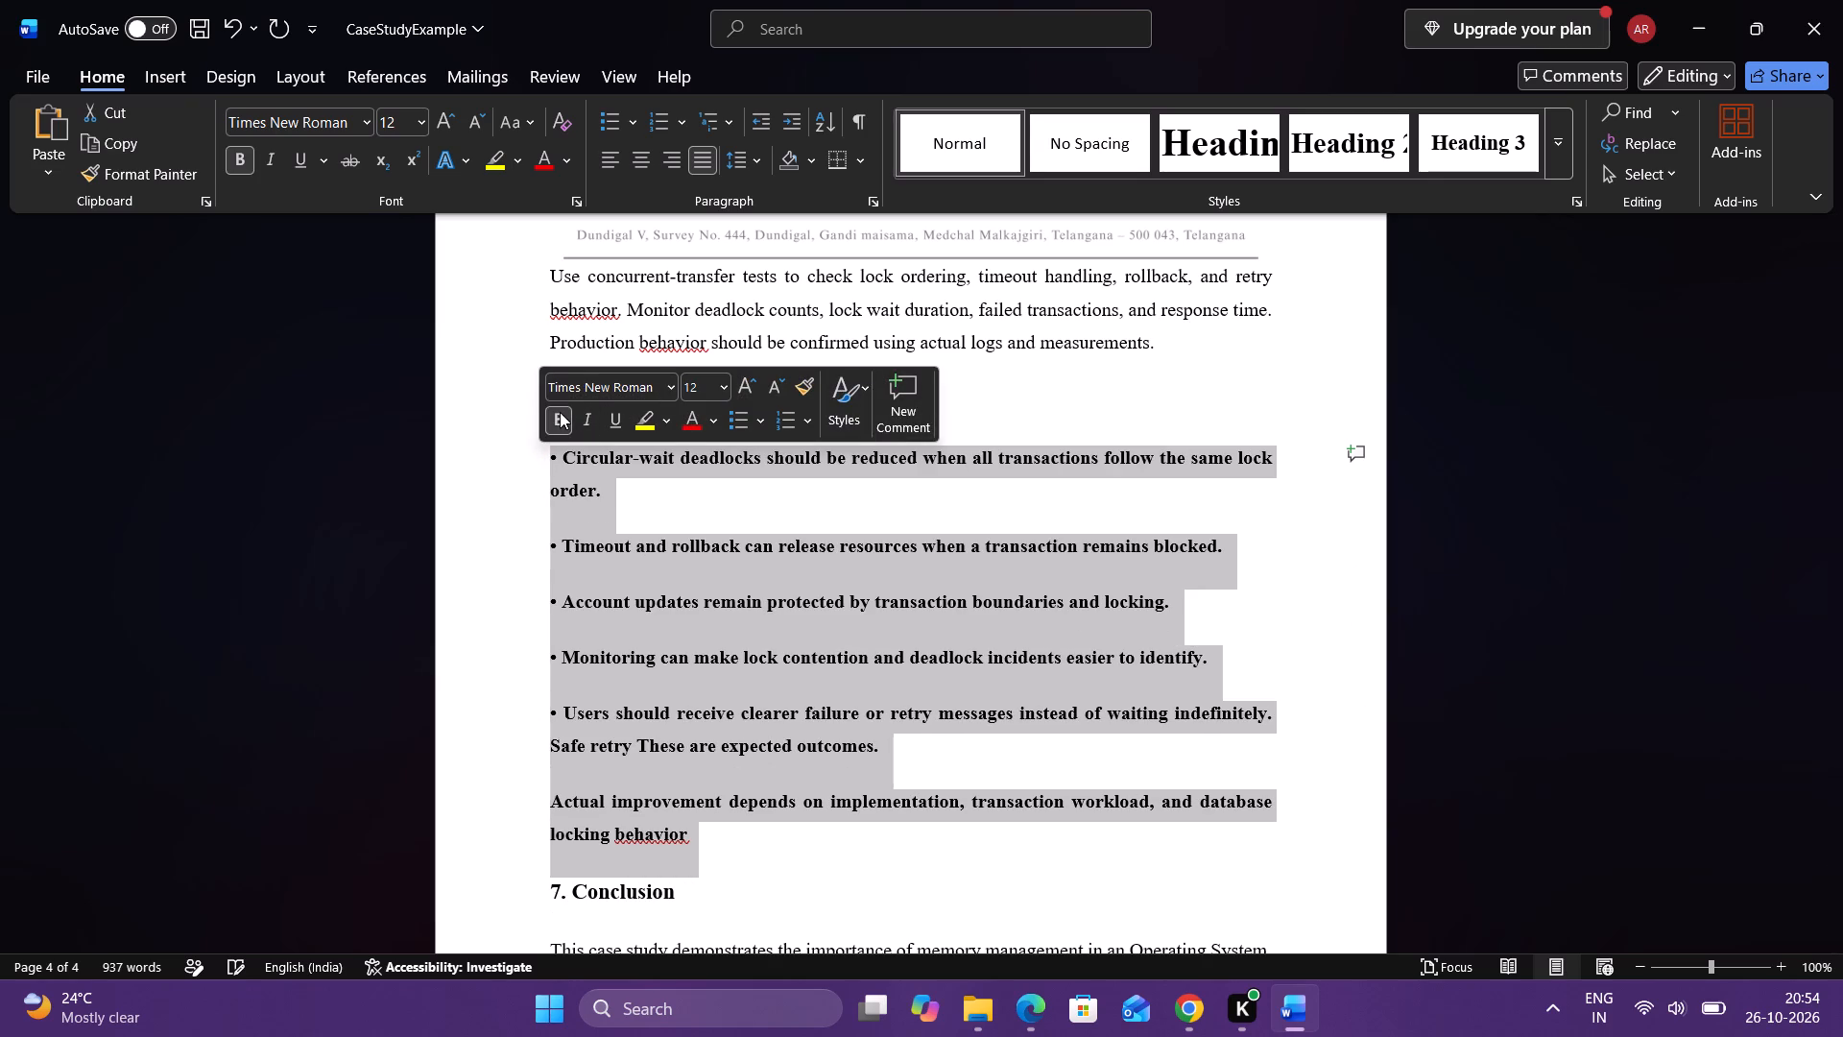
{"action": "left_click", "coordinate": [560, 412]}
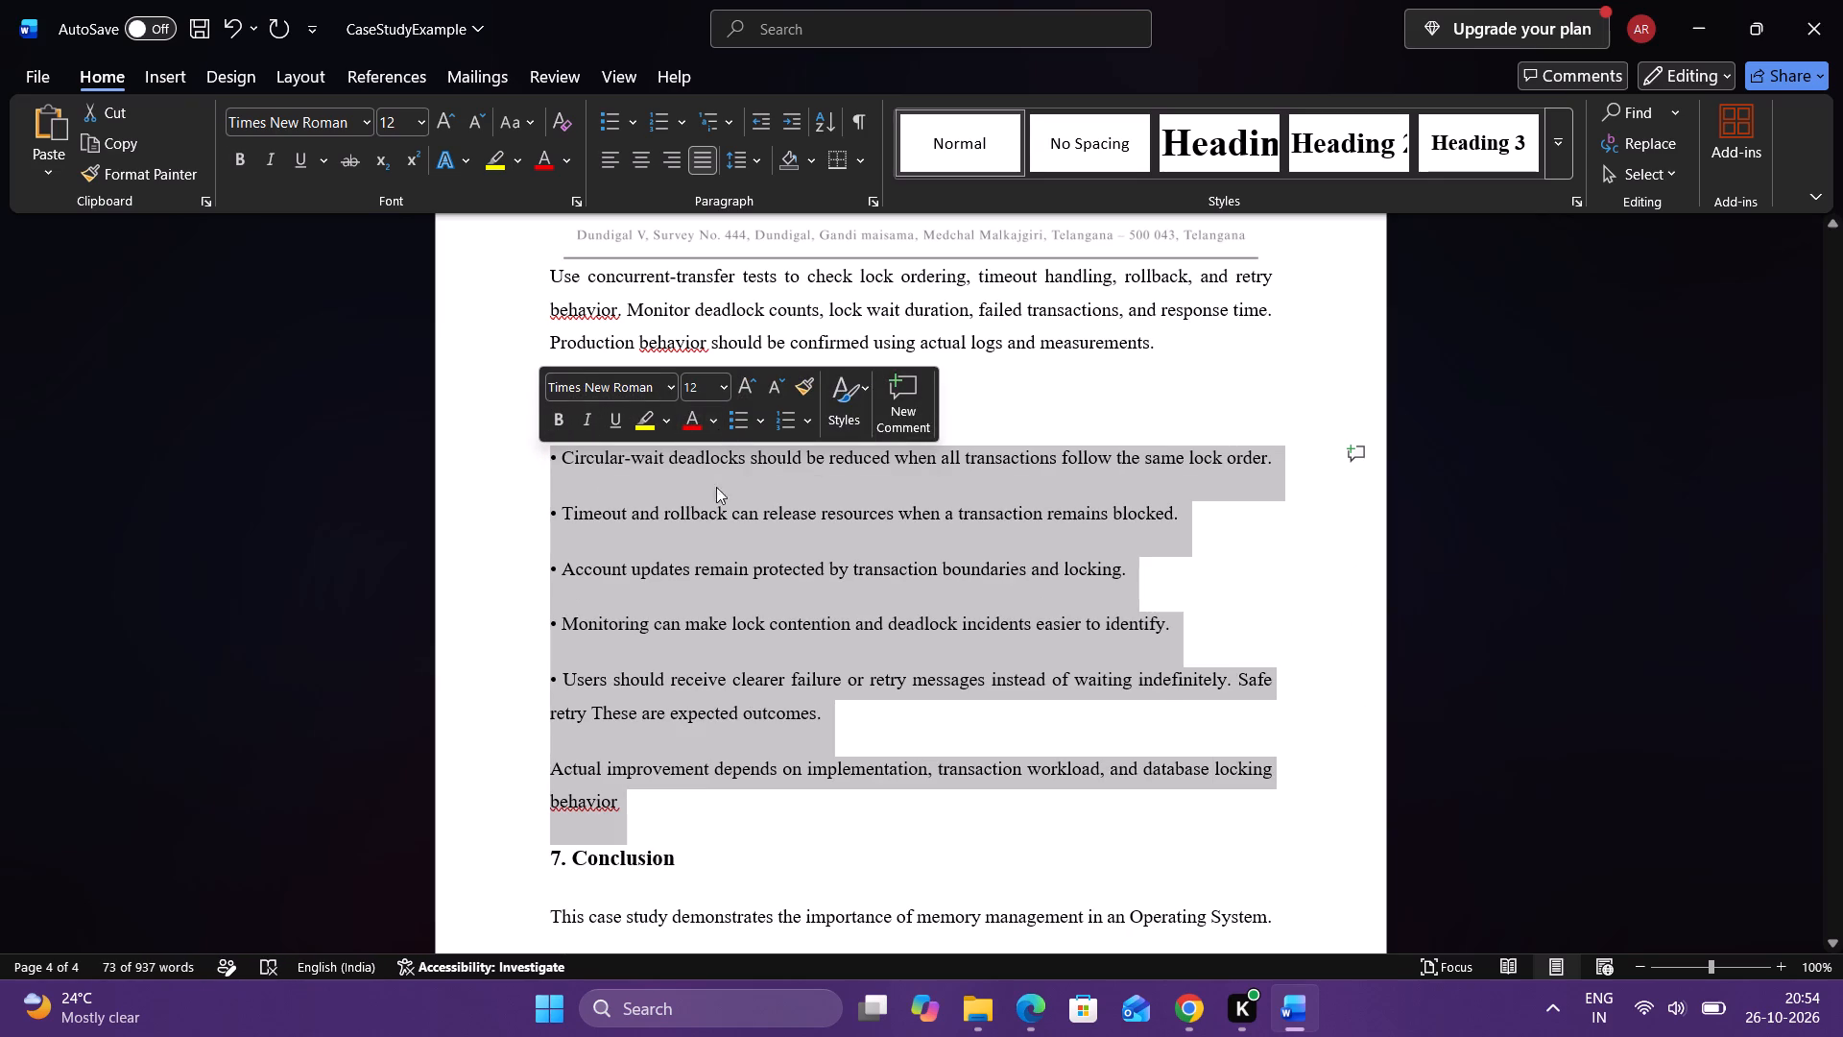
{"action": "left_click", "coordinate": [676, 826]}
Format the five Expected Outcome points, from "Circular-wait deadlocks" through "Users should receive", as a bulleted list.
{"action": "left_click_drag", "start_coordinate": [826, 711], "coordinate": [735, 668]}
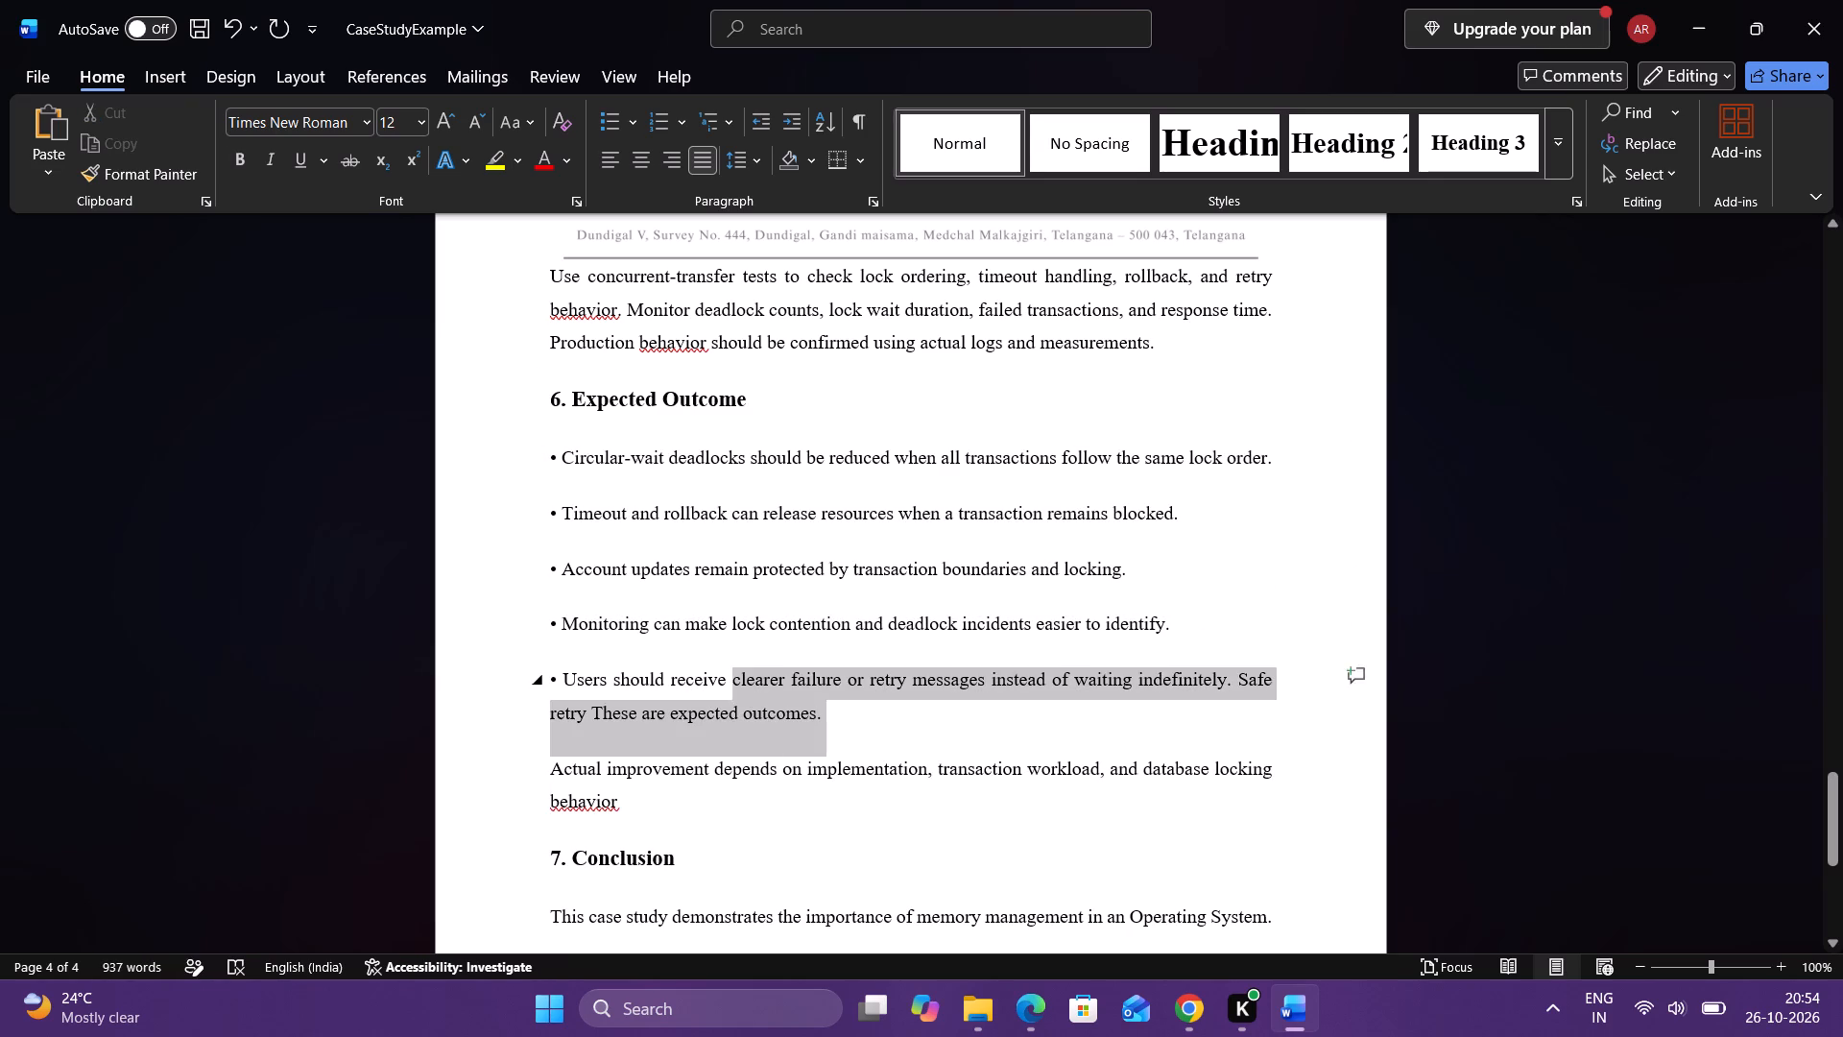
{"action": "left_click_drag", "start_coordinate": [735, 668], "coordinate": [545, 455]}
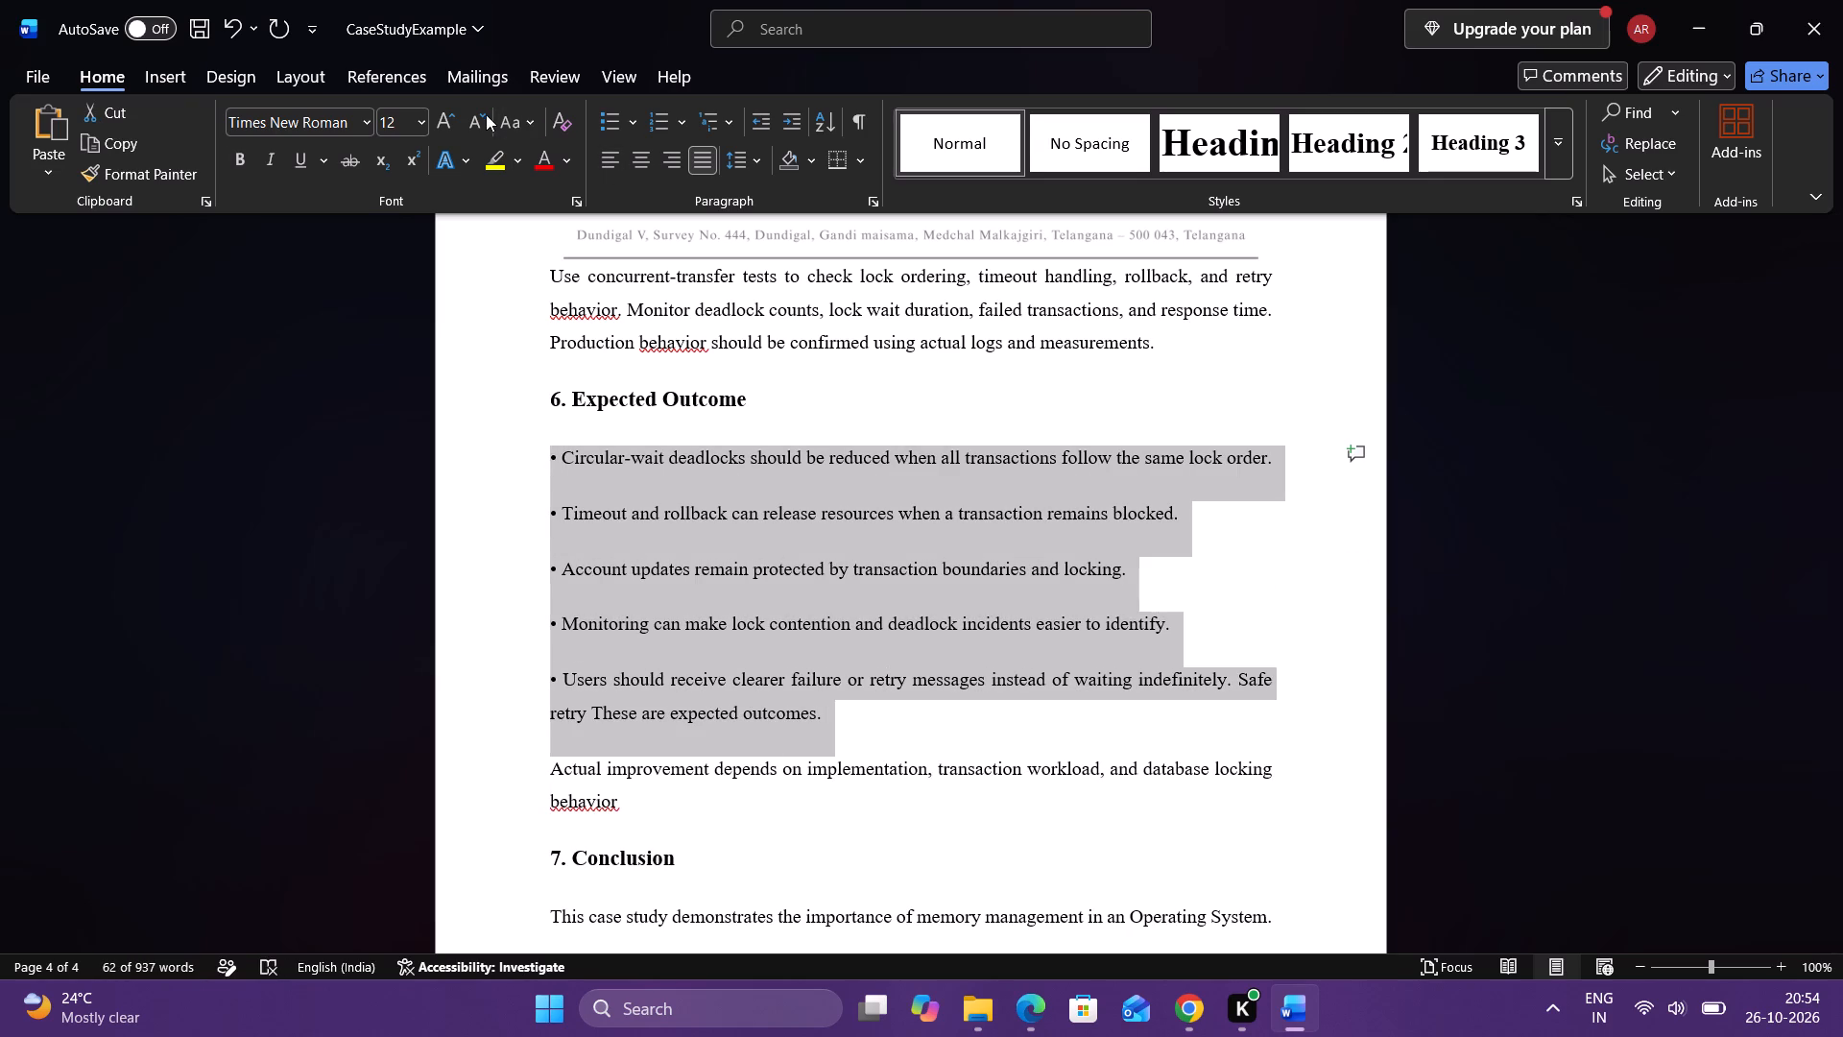
{"action": "left_click", "coordinate": [603, 117]}
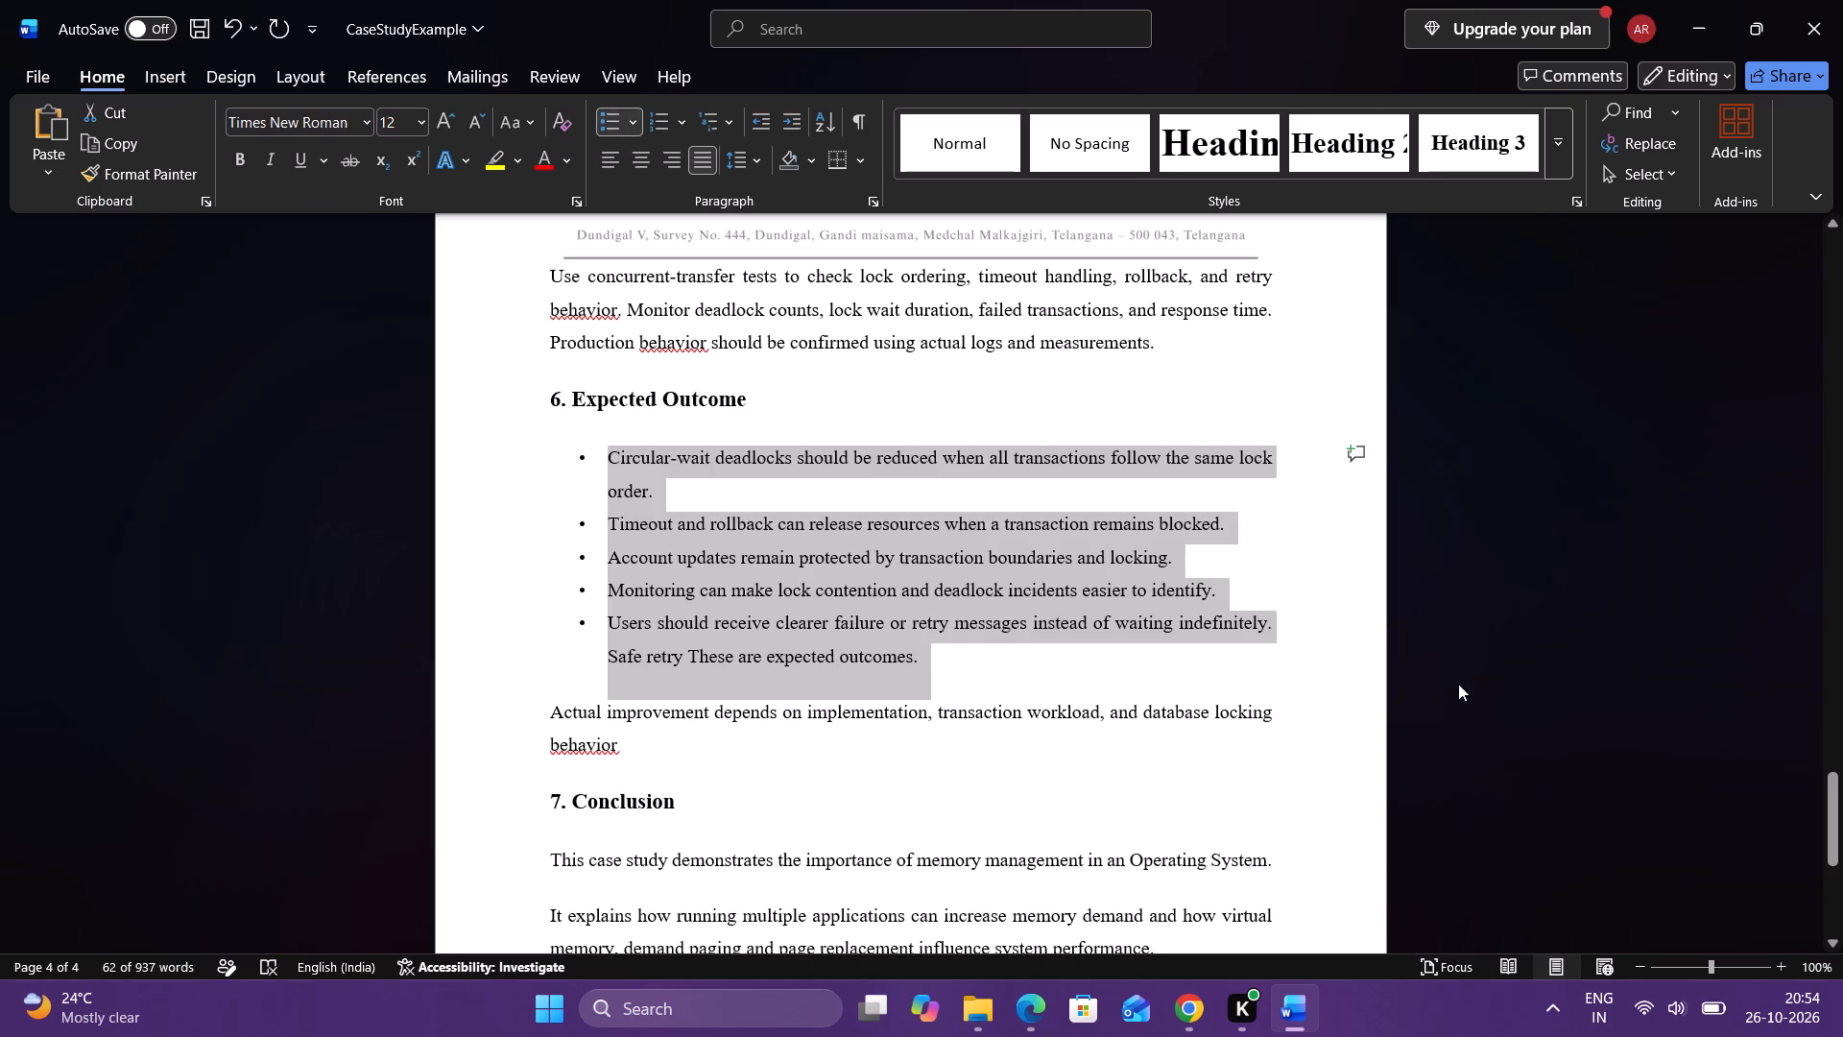
{"action": "left_click", "coordinate": [1185, 784]}
Replace the memory-management text under 7. Conclusion with the two Conclusion paragraphs copied from the PDF.
{"action": "scroll", "coordinate": [1020, 885], "scroll_direction": "down", "scroll_amount": 2}
{"action": "scroll", "coordinate": [888, 814], "scroll_direction": "down", "scroll_amount": 3}
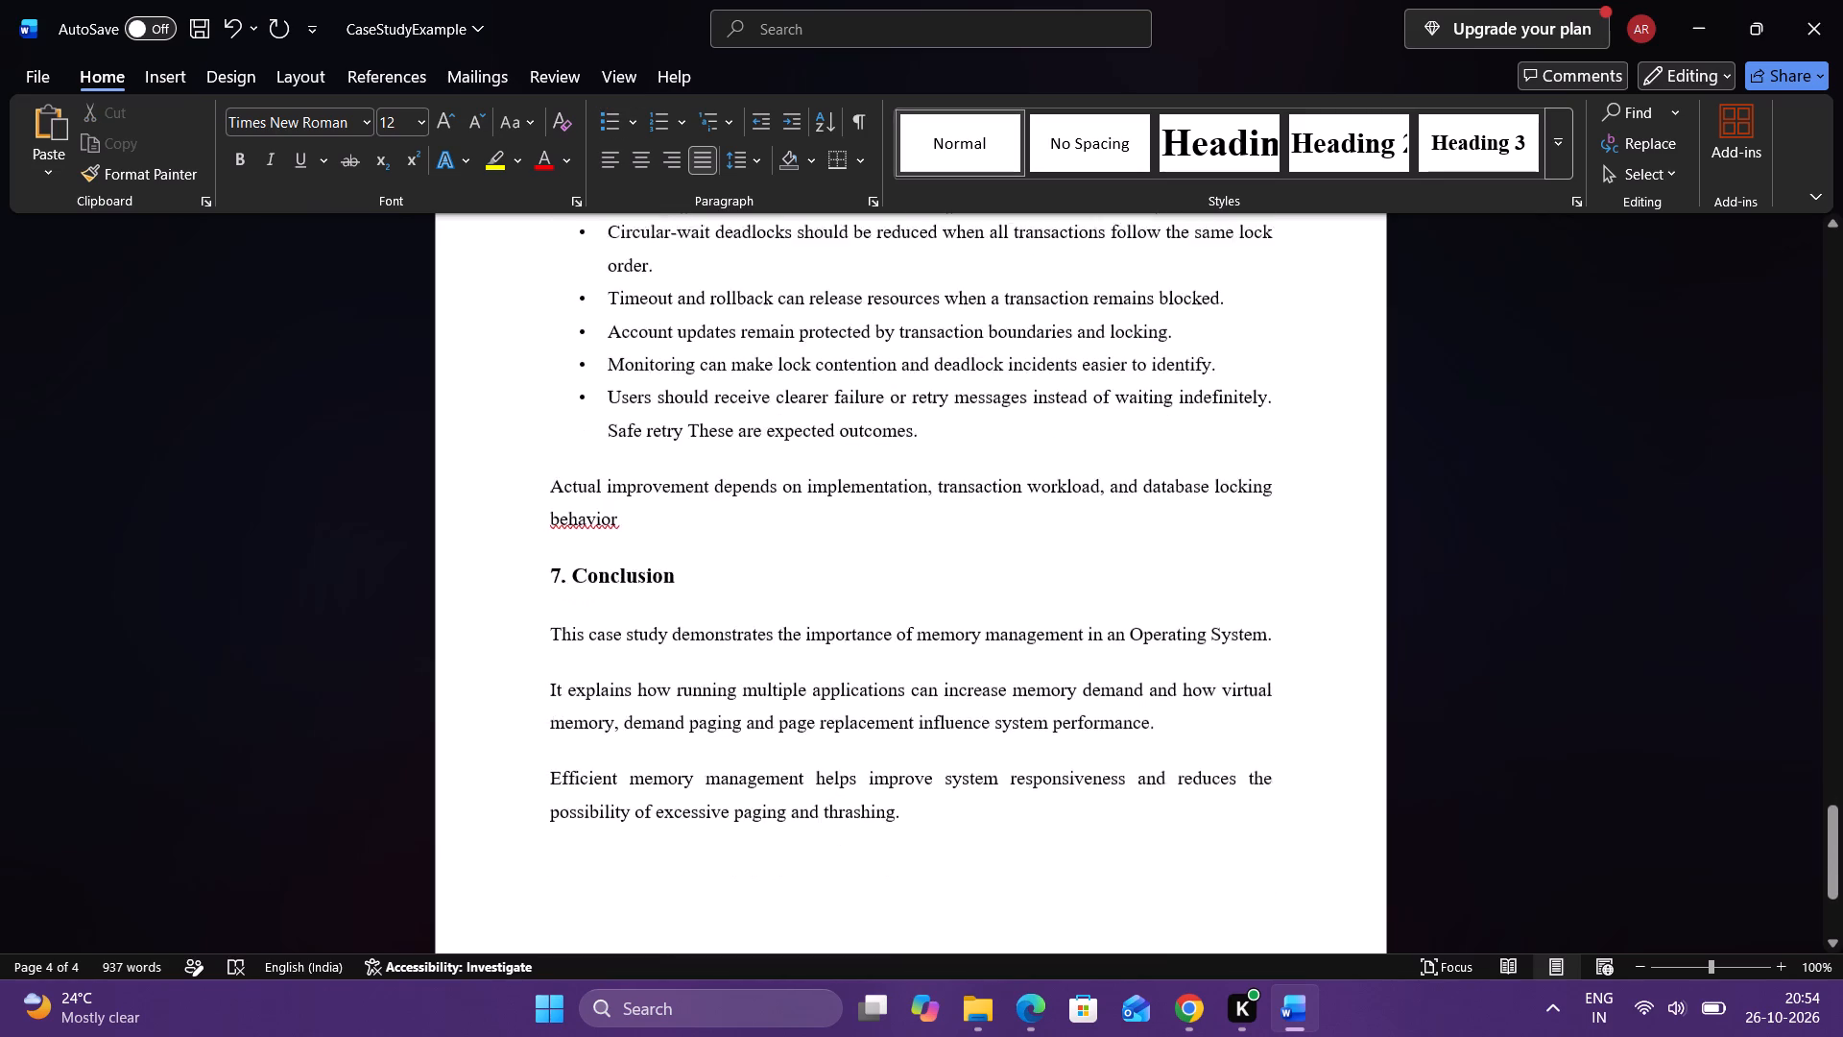
{"action": "scroll", "coordinate": [888, 814], "scroll_direction": "down", "scroll_amount": 3}
{"action": "key", "text": "alt+Tab"}
{"action": "scroll", "coordinate": [858, 756], "scroll_direction": "down", "scroll_amount": 3}
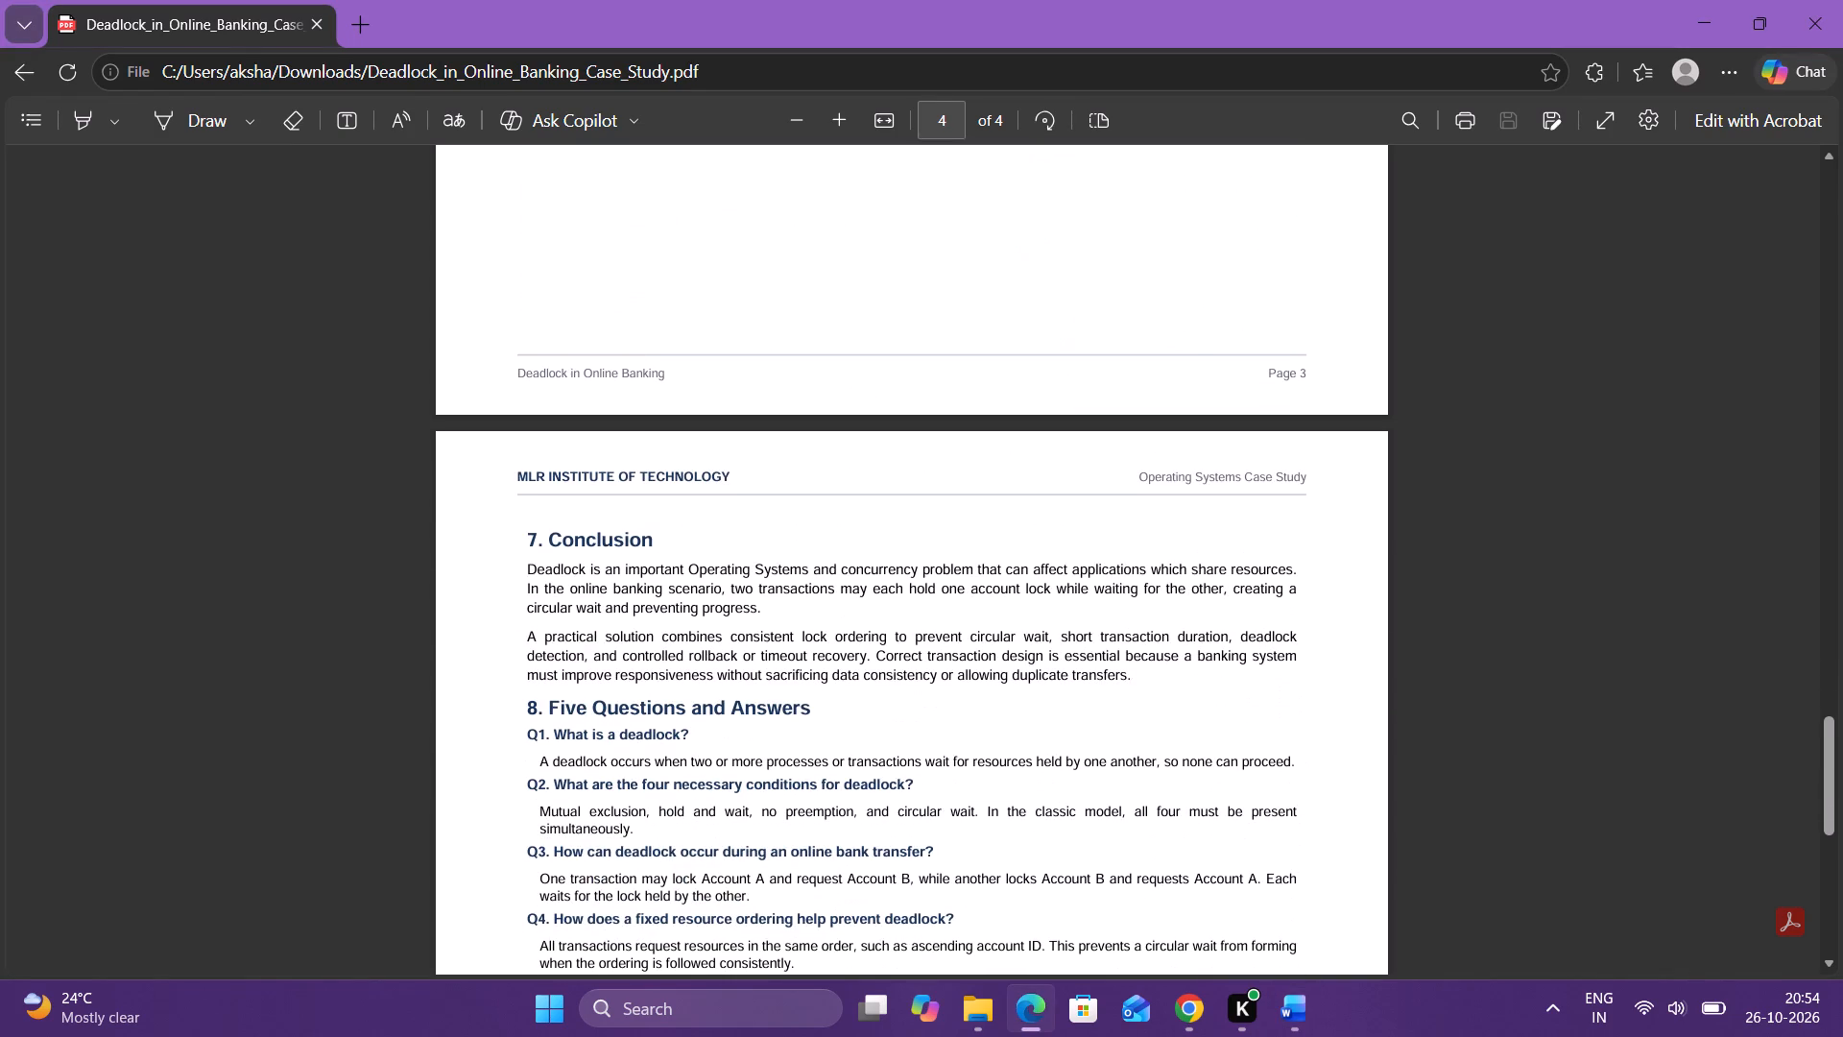
{"action": "left_click_drag", "start_coordinate": [524, 564], "coordinate": [853, 596]}
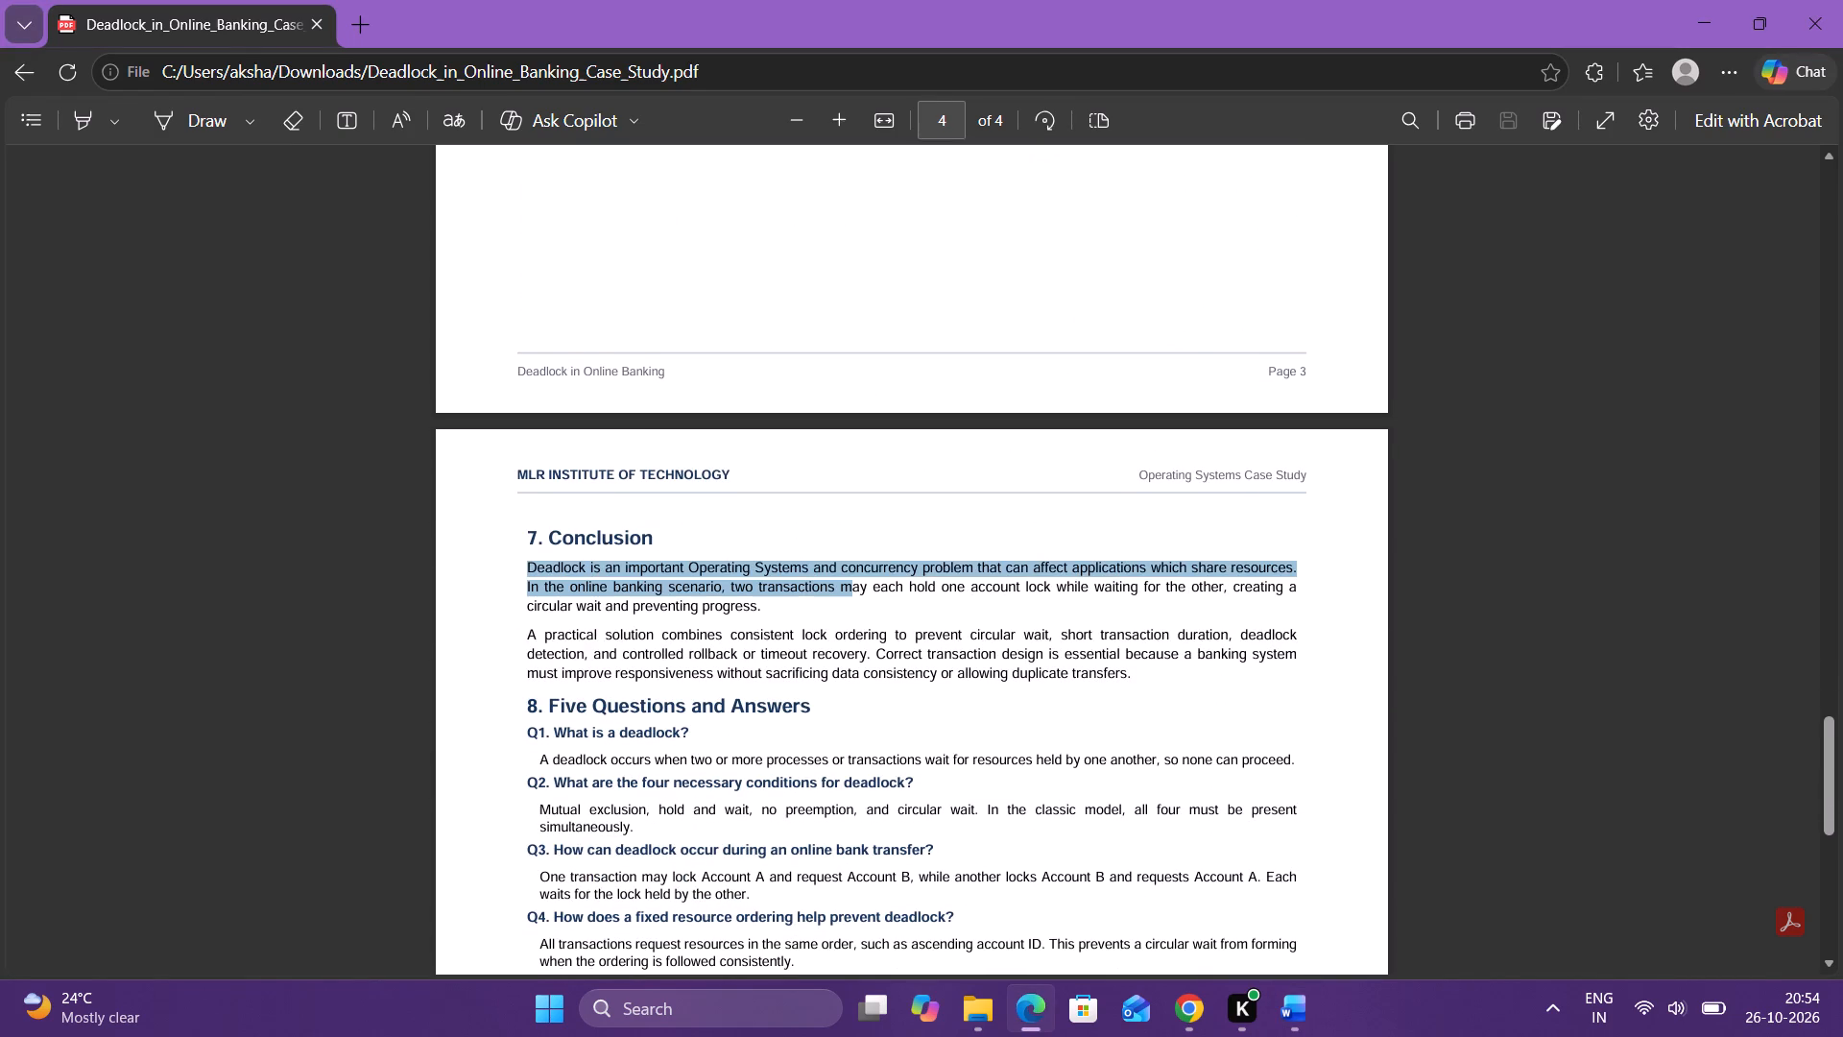
{"action": "left_click_drag", "start_coordinate": [853, 596], "coordinate": [1139, 674]}
{"action": "key", "text": "ctrl+c"}
{"action": "key", "text": "alt+Tab"}
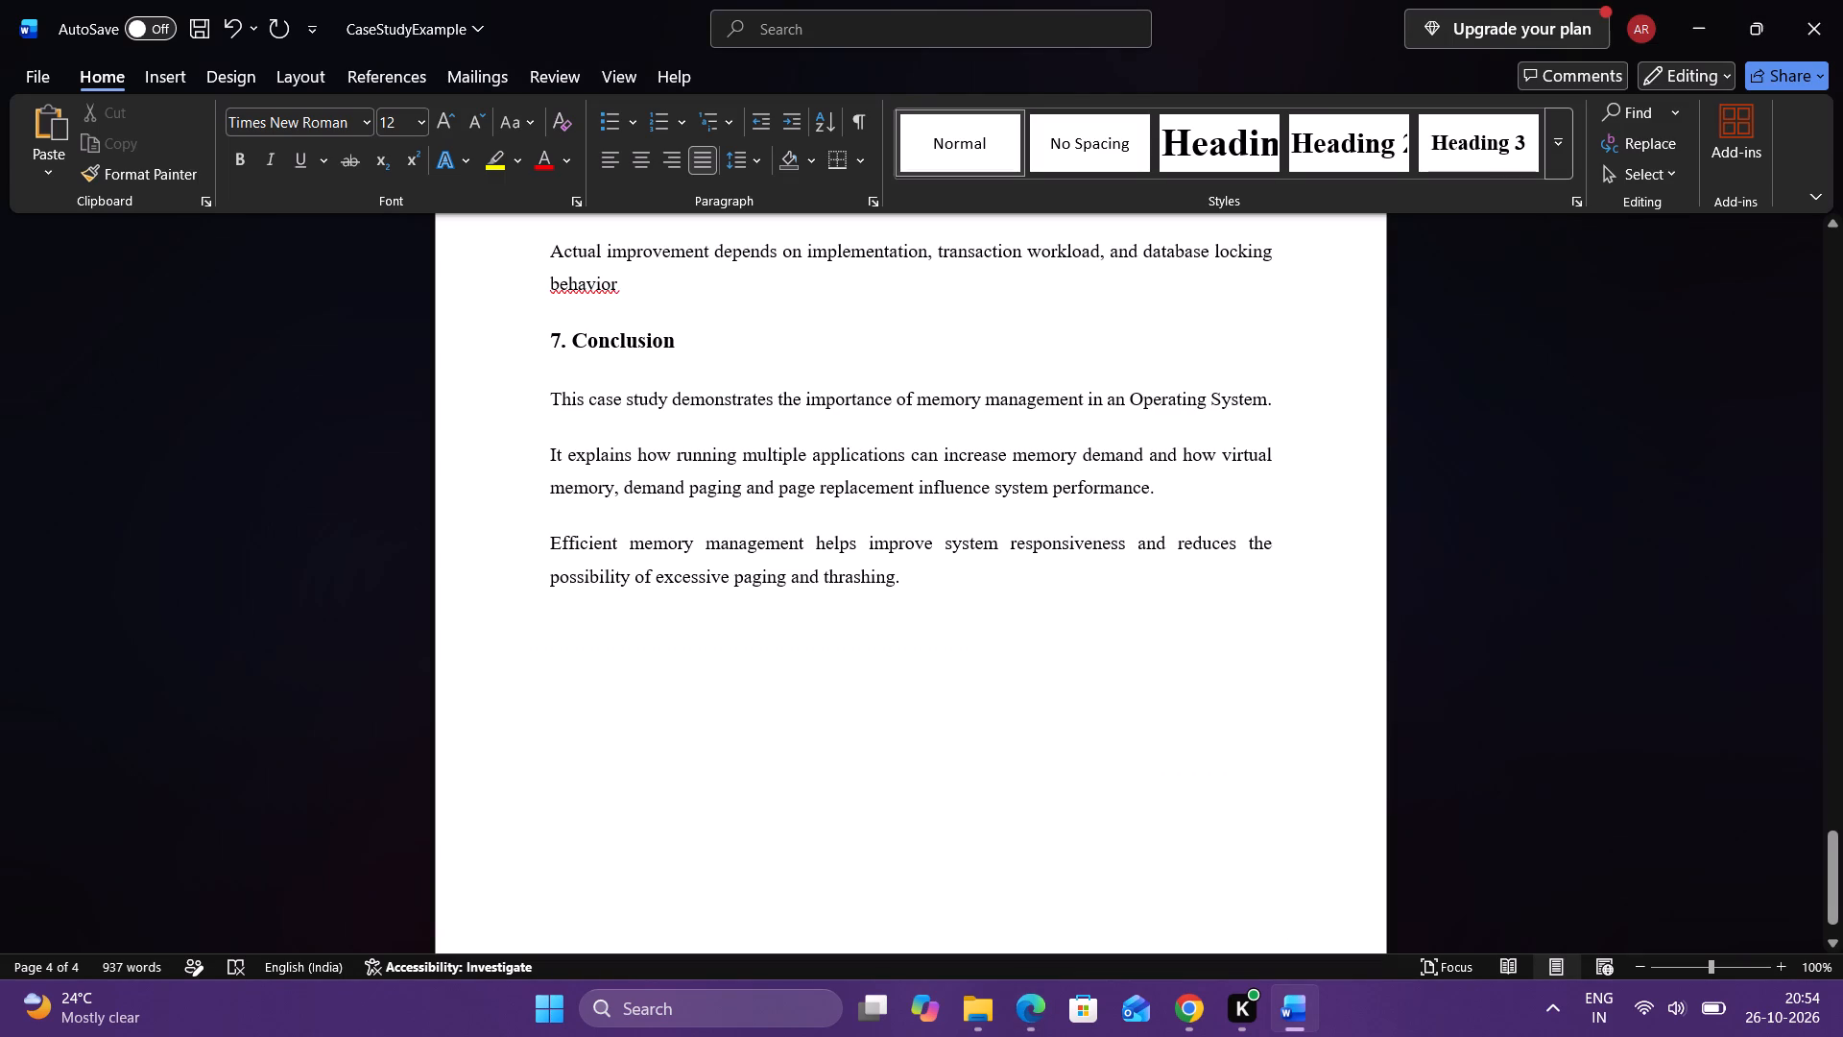
{"action": "left_click_drag", "start_coordinate": [918, 589], "coordinate": [572, 421]}
{"action": "key", "text": "ctrl+v"}
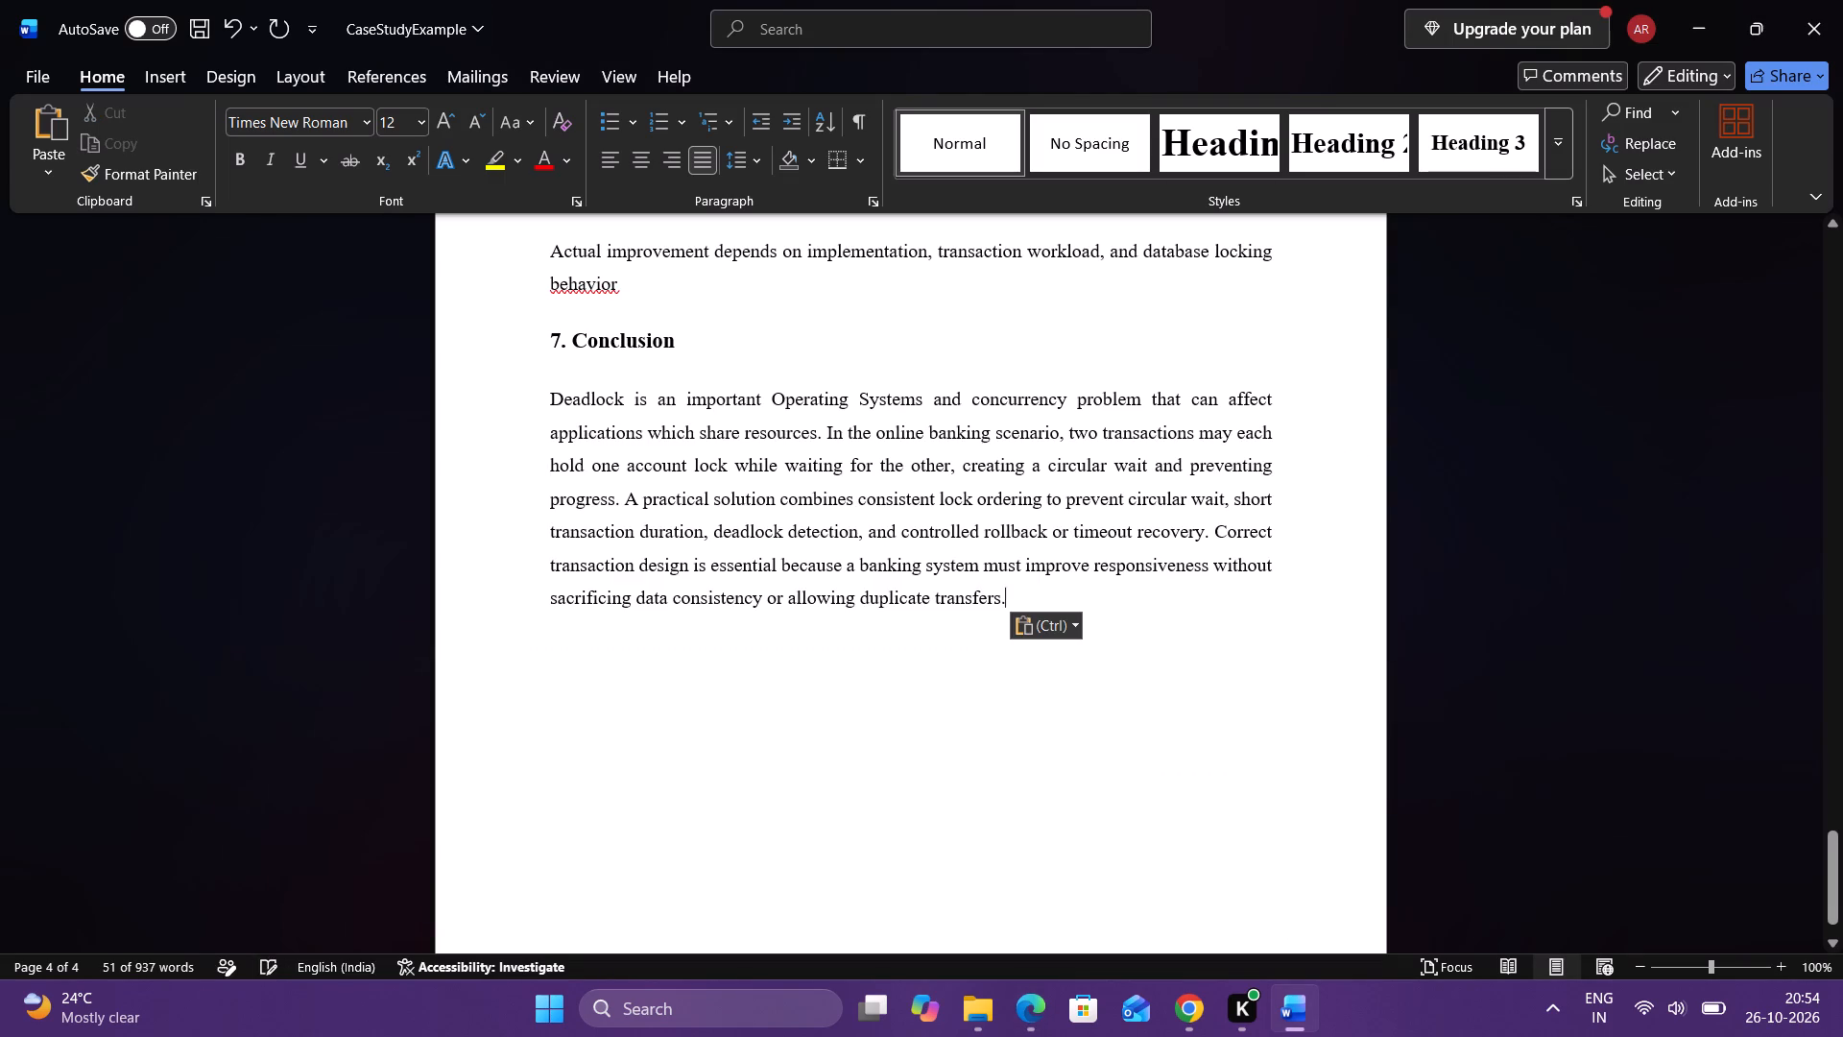
Start a new paragraph at "A practical solution combines" in the Conclusion.
{"action": "left_click", "coordinate": [621, 499]}
{"action": "key", "text": "Right"}
{"action": "key", "text": "Return"}
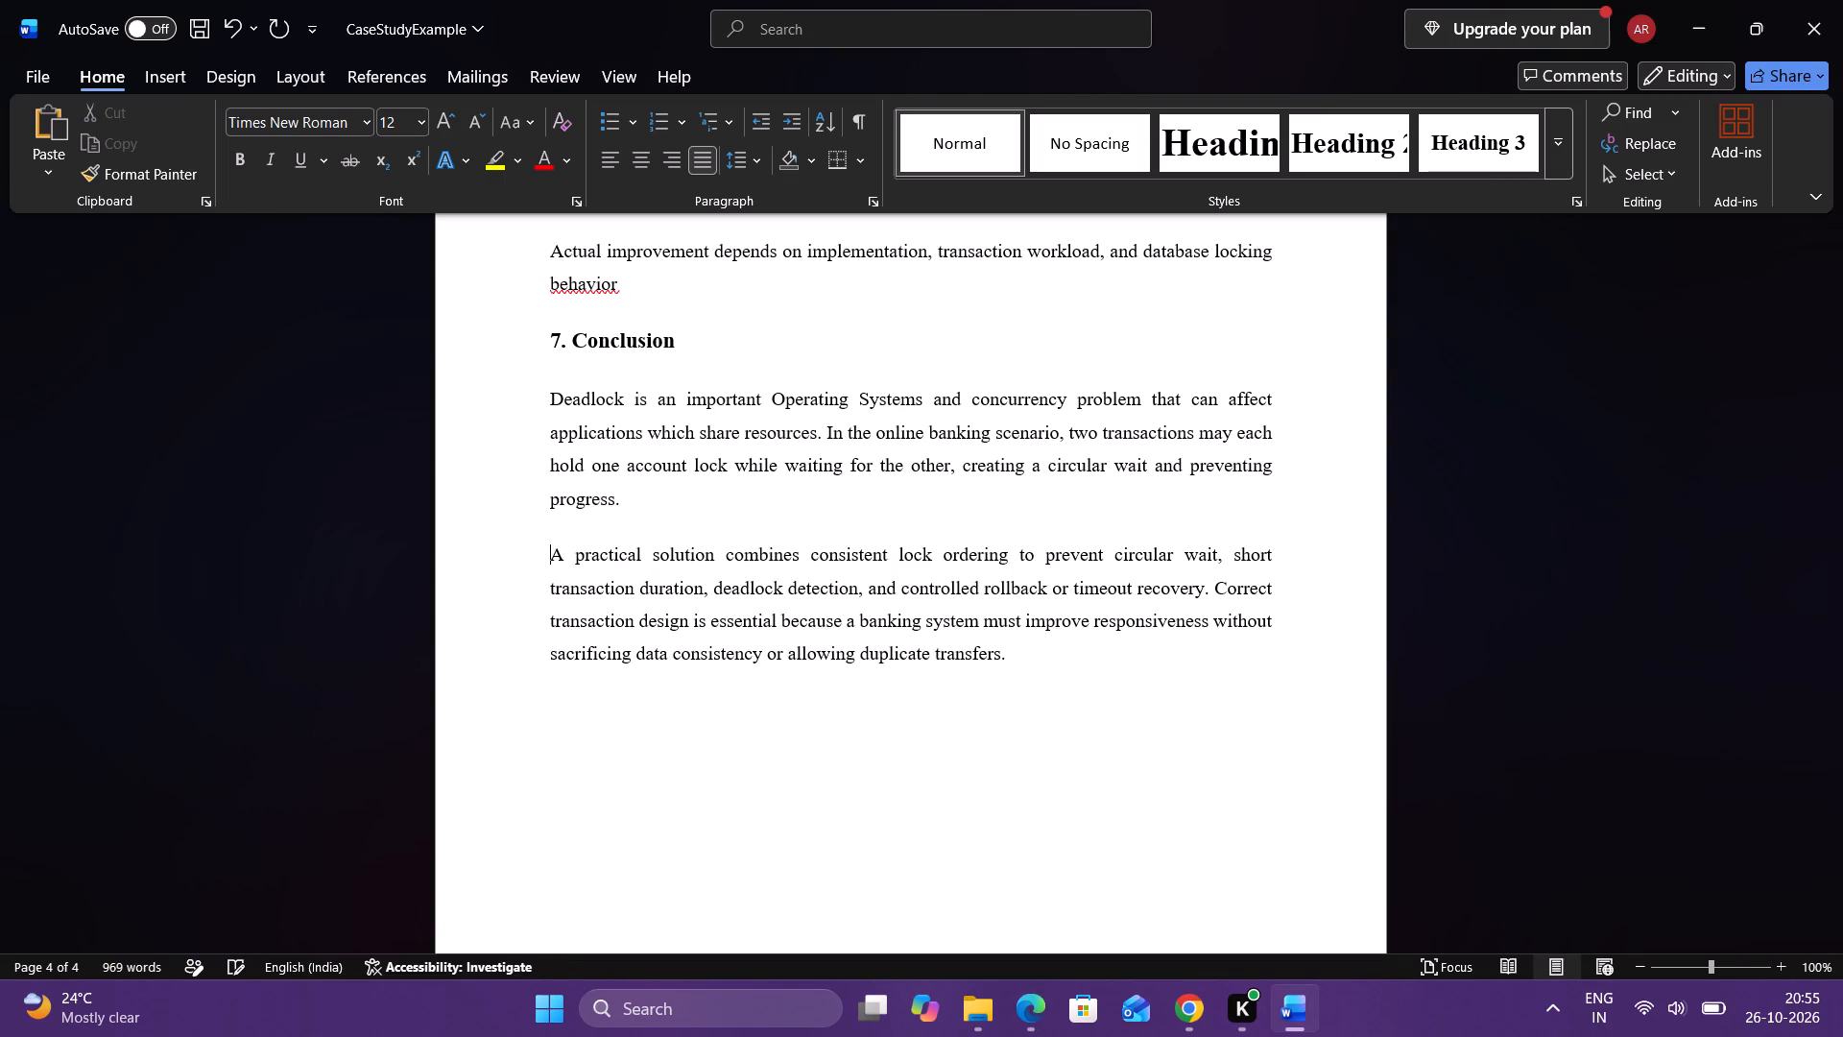
Review the document's text and heading formatting from the Conclusion back to the title, and again down through section 3.
{"action": "scroll", "coordinate": [1030, 767], "scroll_direction": "up", "scroll_amount": 13}
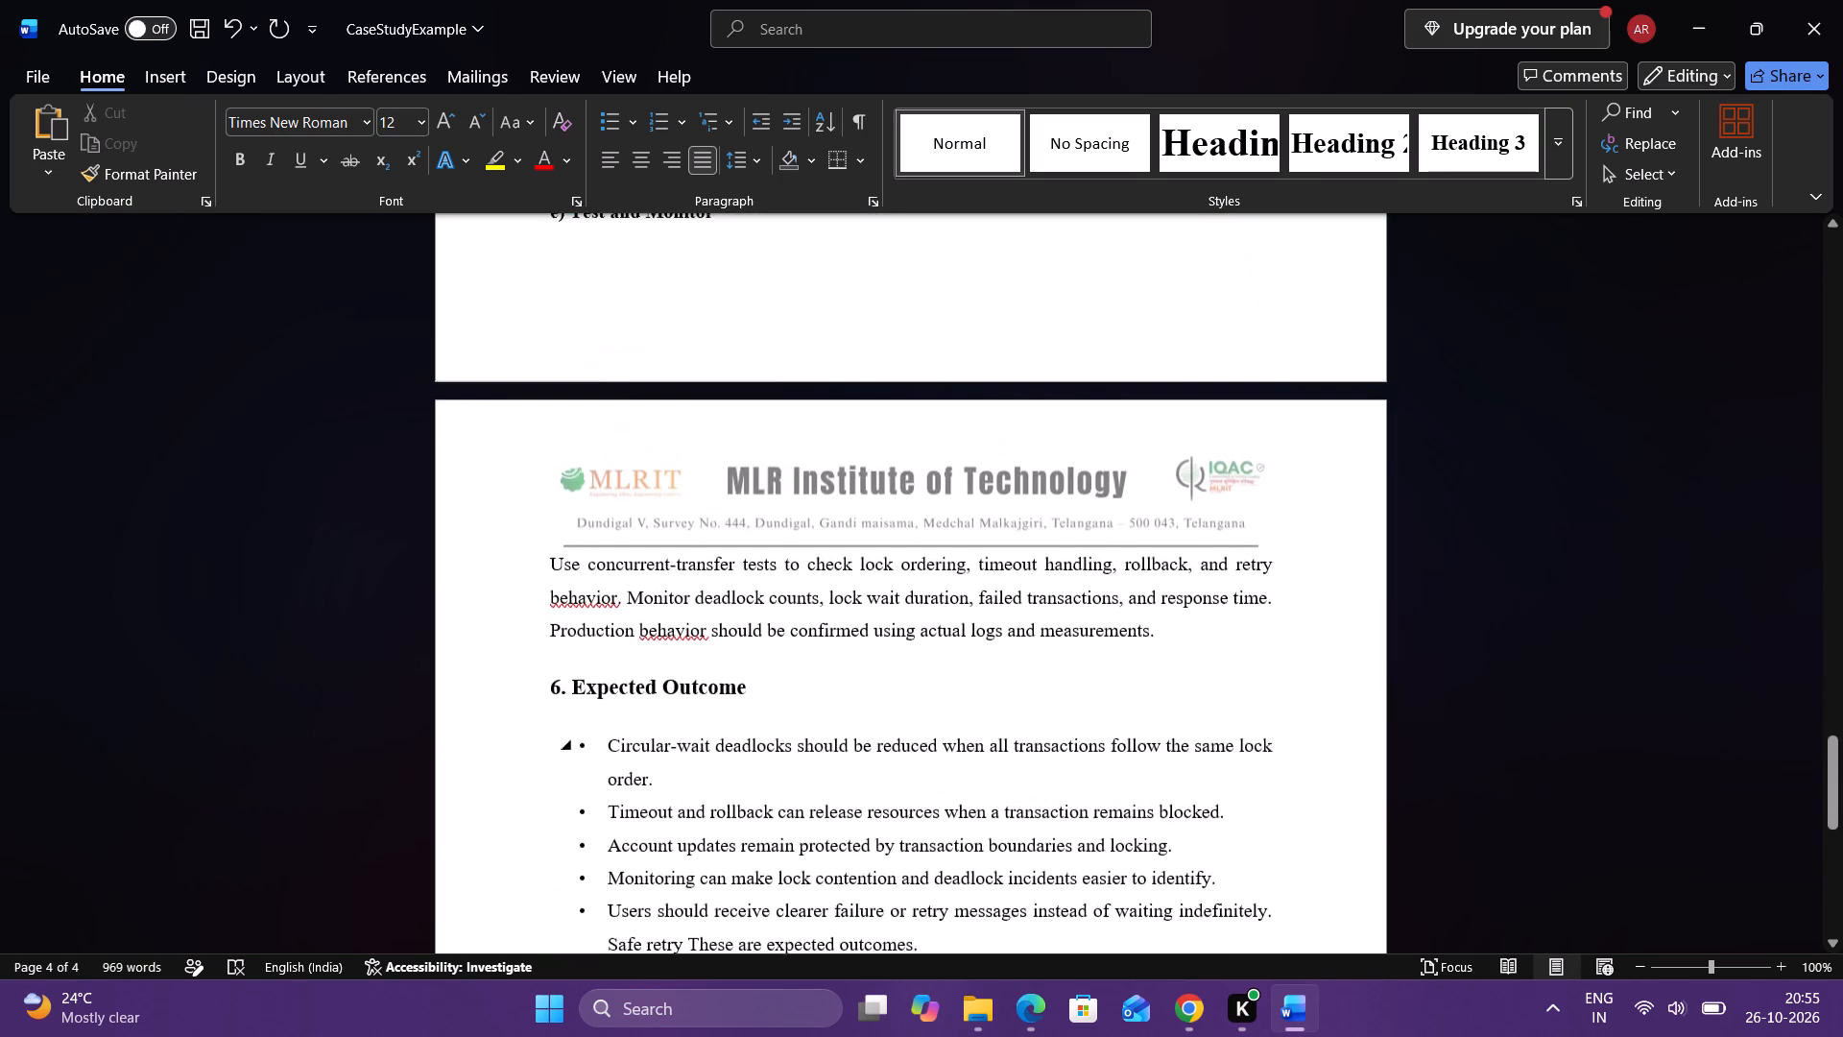
{"action": "scroll", "coordinate": [1030, 797], "scroll_direction": "up", "scroll_amount": 14}
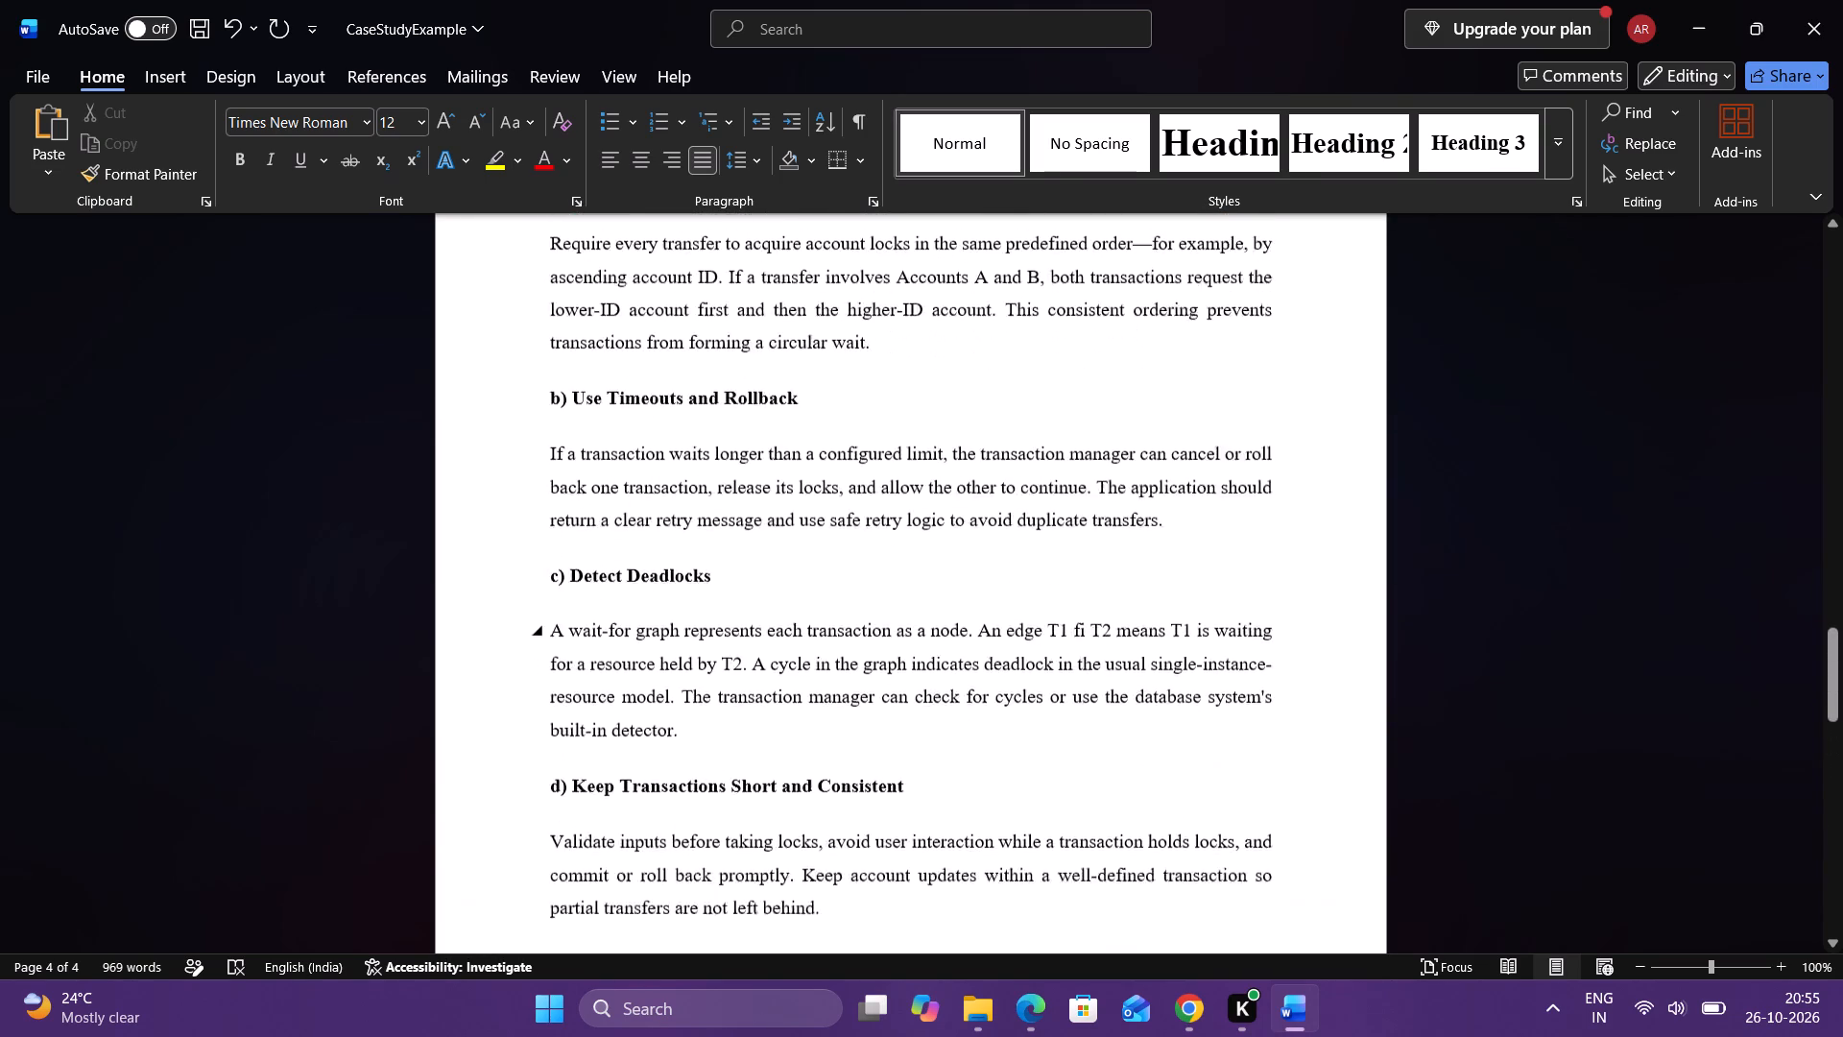
{"action": "scroll", "coordinate": [1028, 819], "scroll_direction": "up", "scroll_amount": 20}
{"action": "scroll", "coordinate": [1028, 819], "scroll_direction": "up", "scroll_amount": 6}
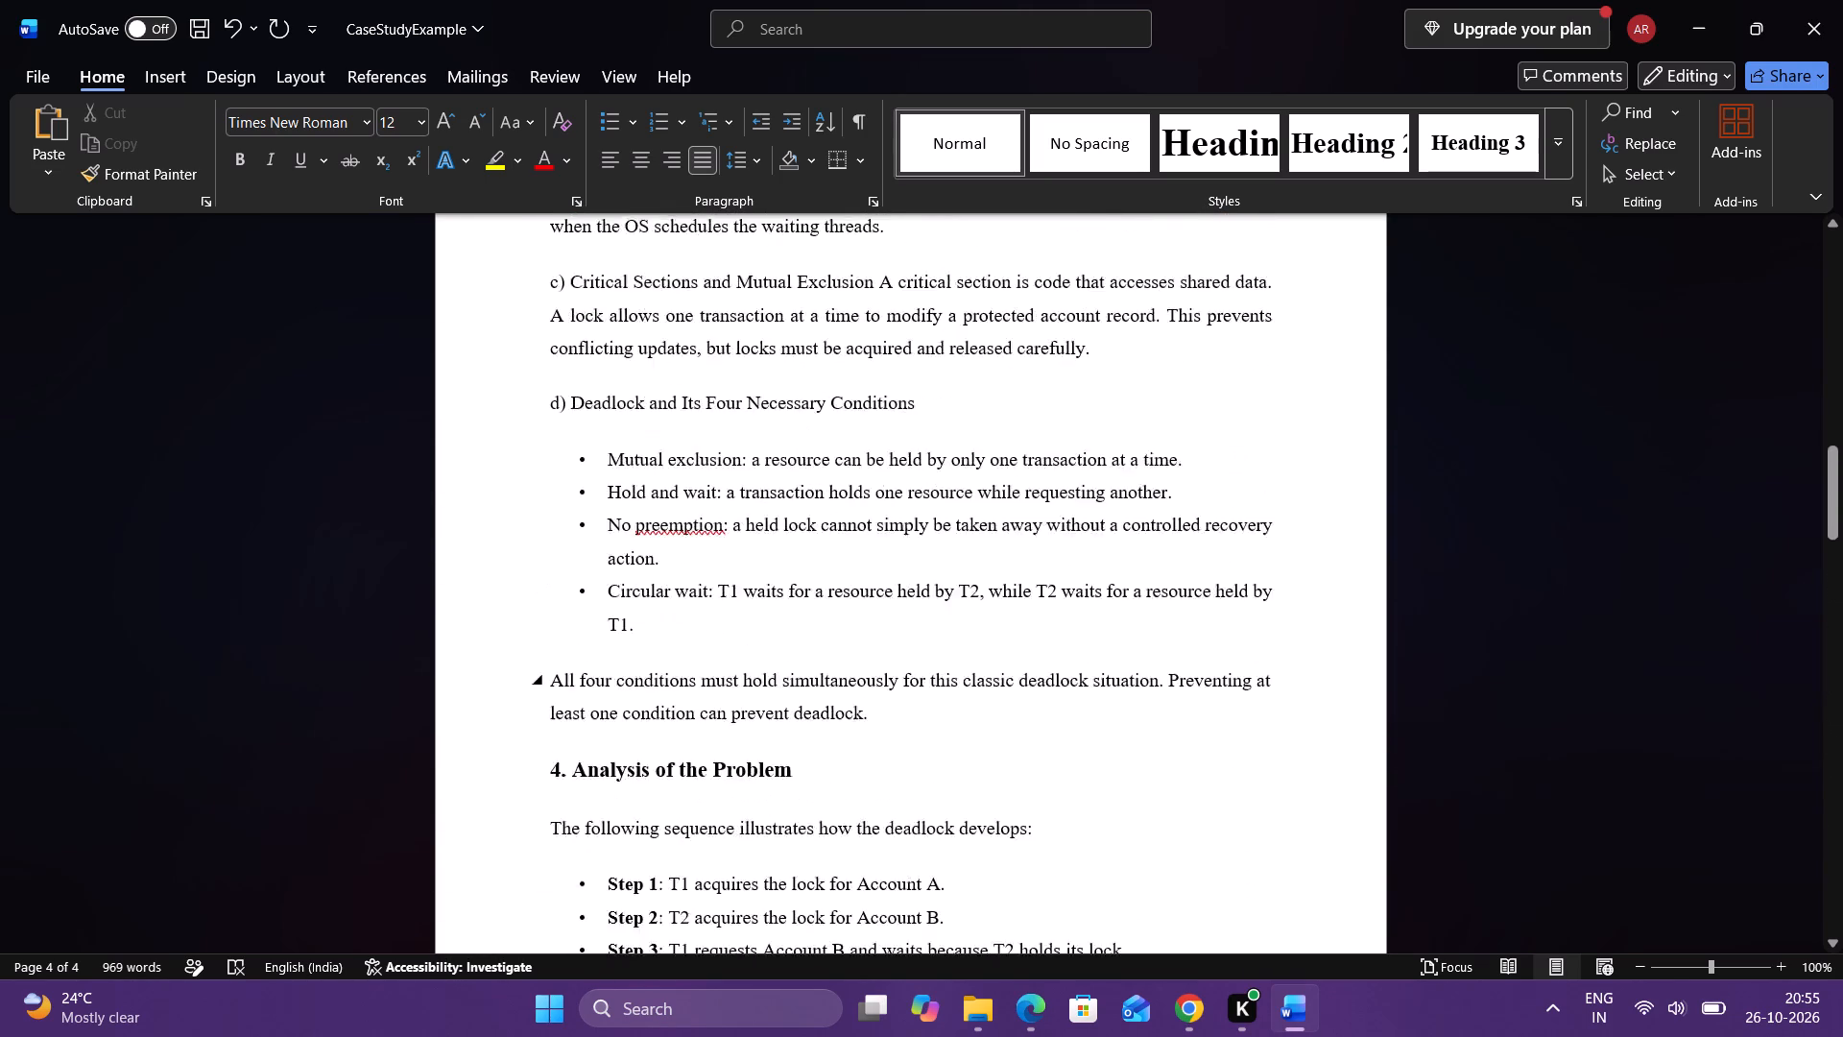
{"action": "scroll", "coordinate": [1043, 848], "scroll_direction": "up", "scroll_amount": 17}
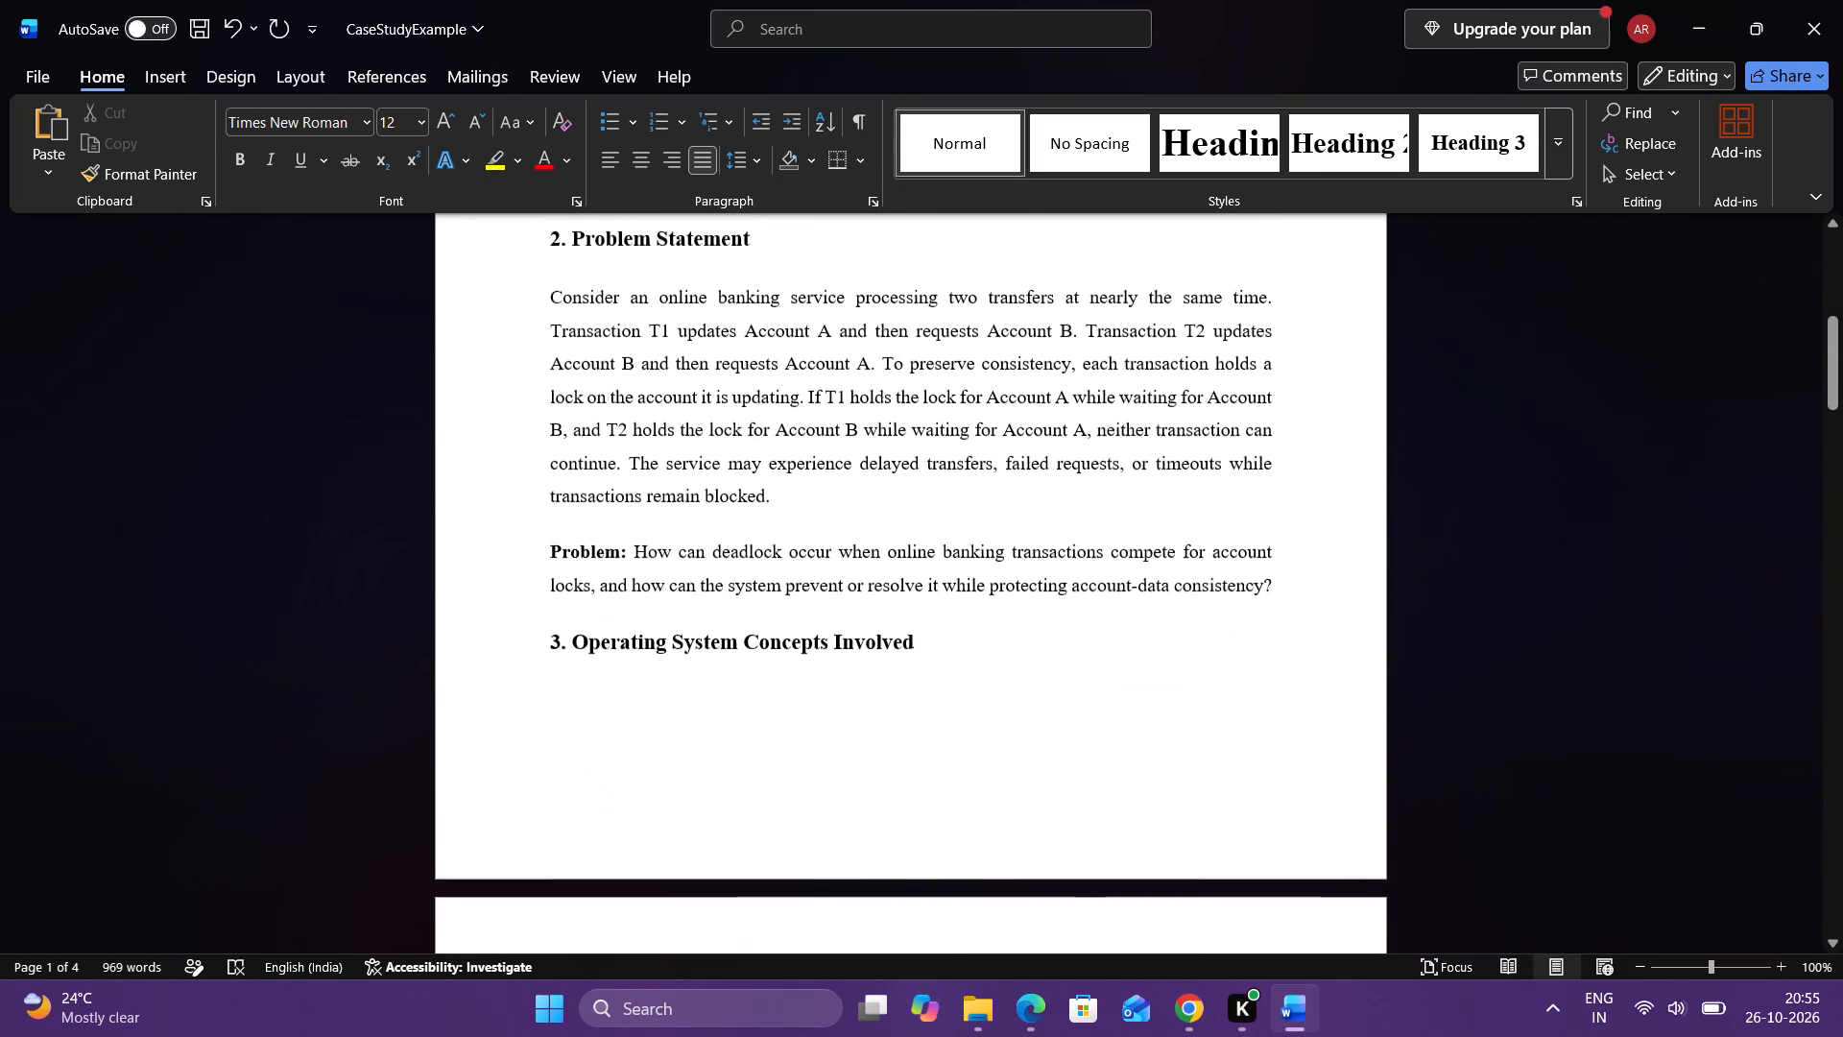
{"action": "scroll", "coordinate": [1053, 851], "scroll_direction": "up", "scroll_amount": 17}
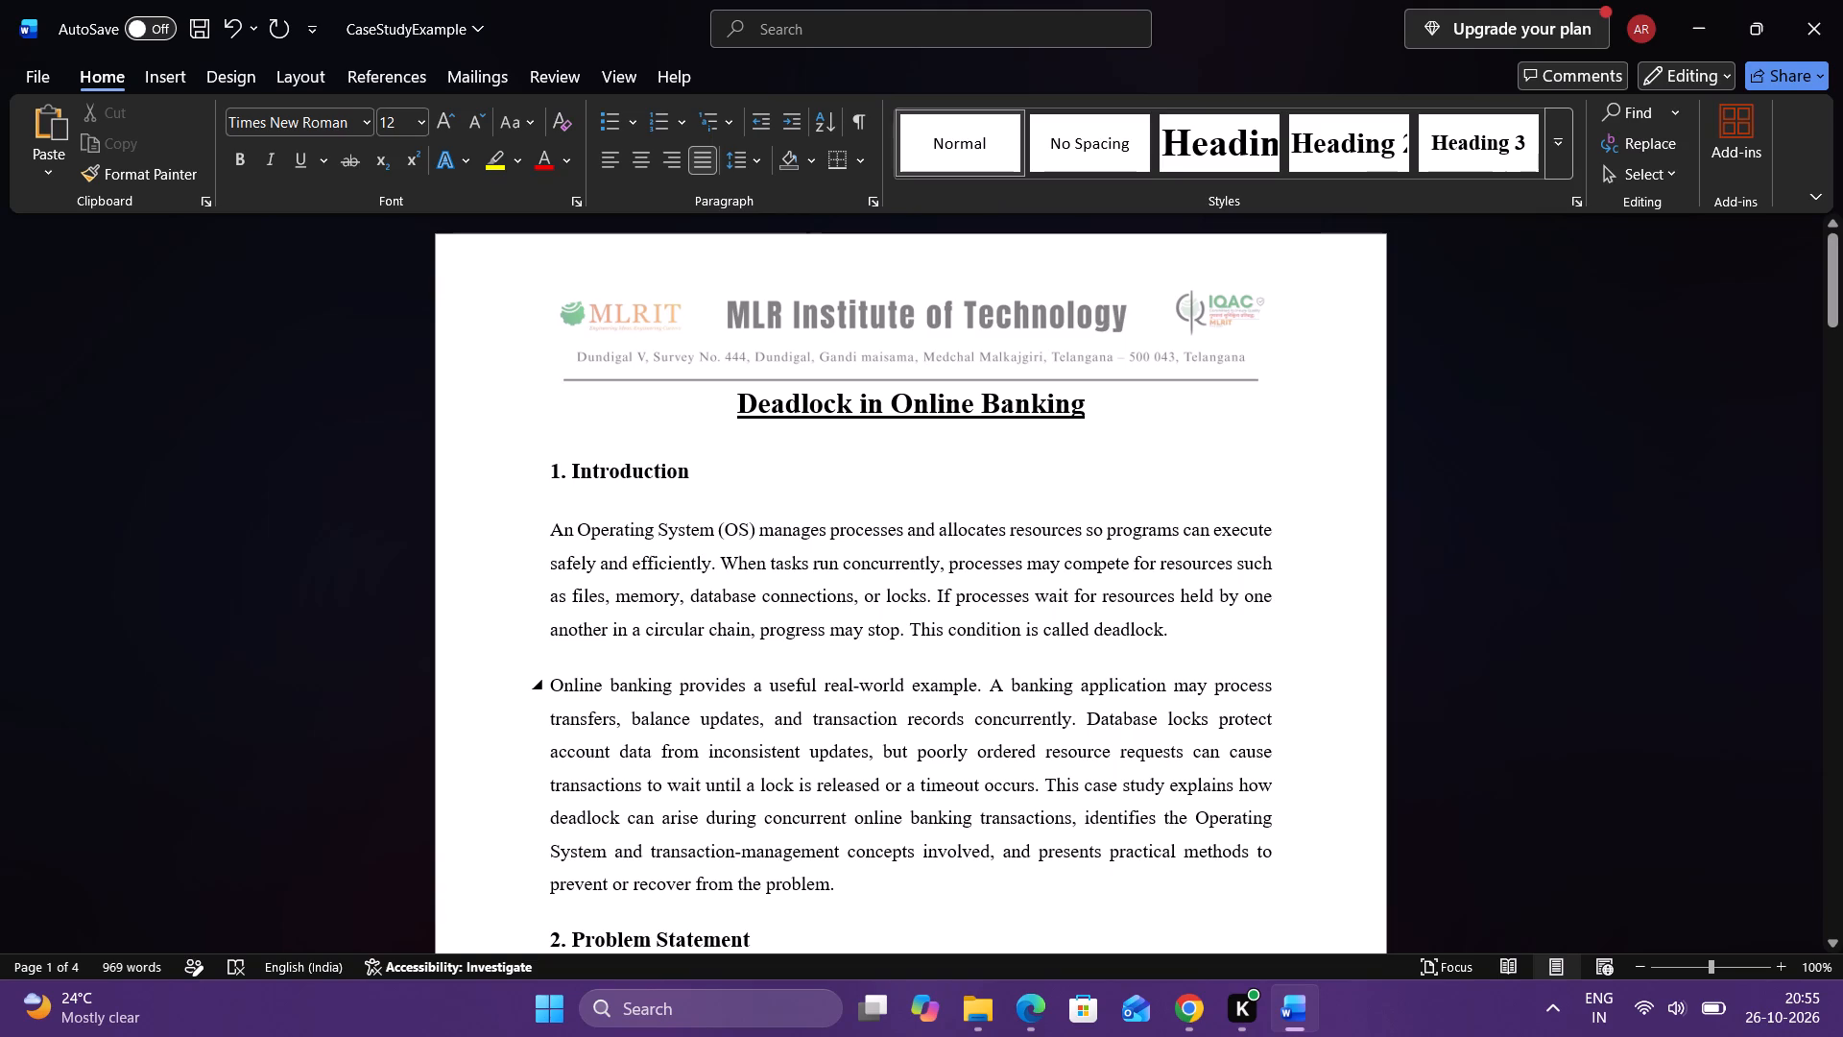
{"action": "scroll", "coordinate": [1062, 675], "scroll_direction": "down", "scroll_amount": 12}
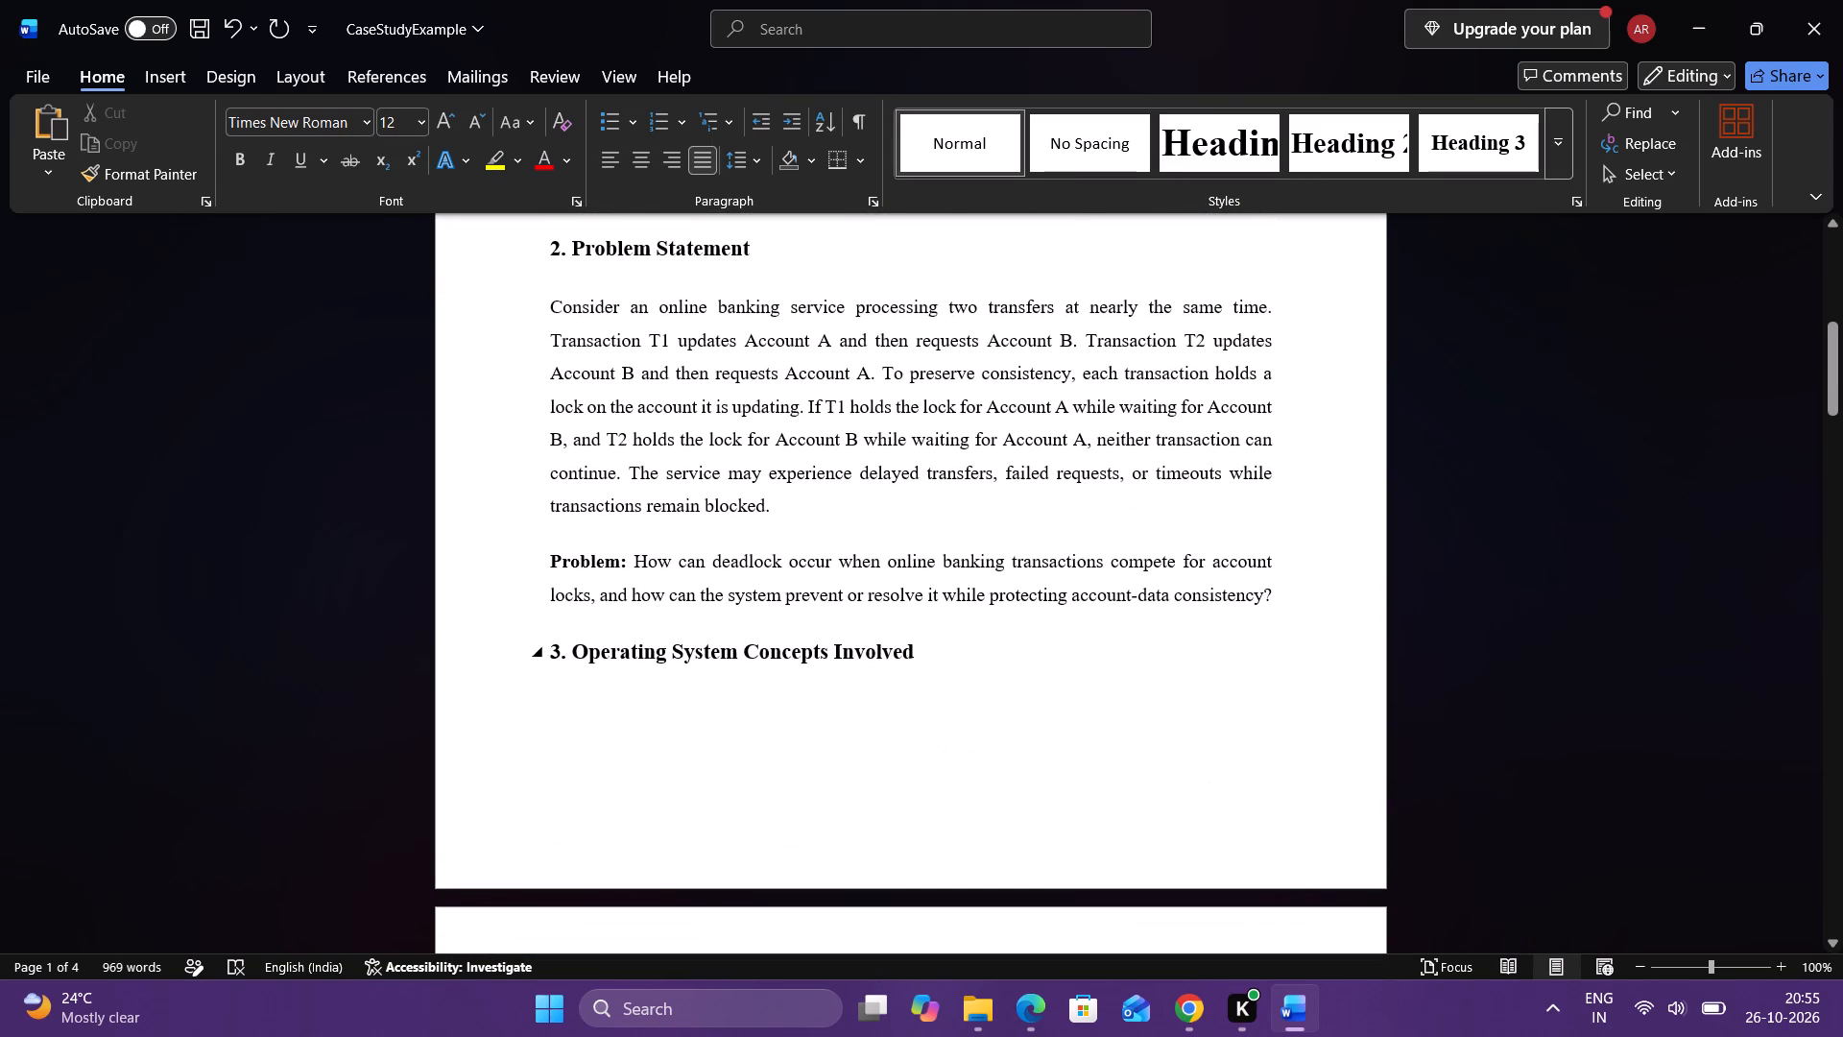
{"action": "scroll", "coordinate": [1067, 667], "scroll_direction": "up", "scroll_amount": 15}
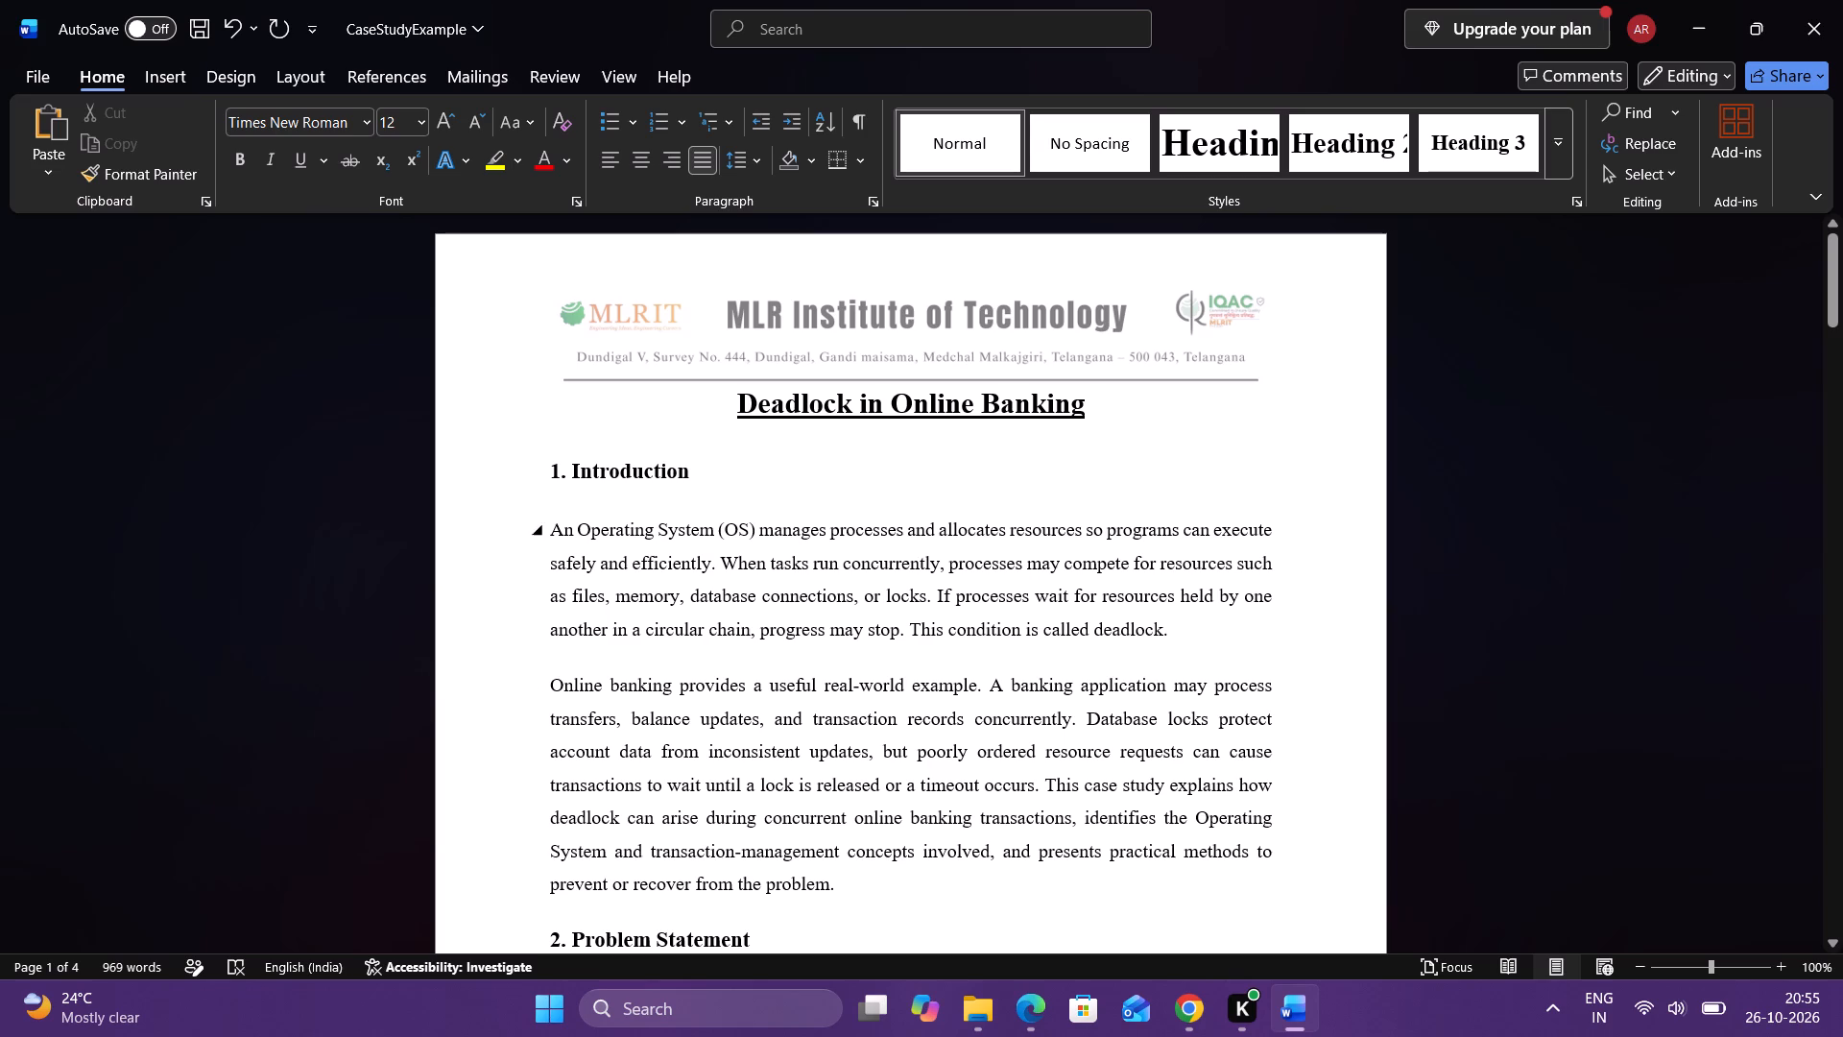
{"action": "scroll", "coordinate": [1158, 628], "scroll_direction": "down", "scroll_amount": 18}
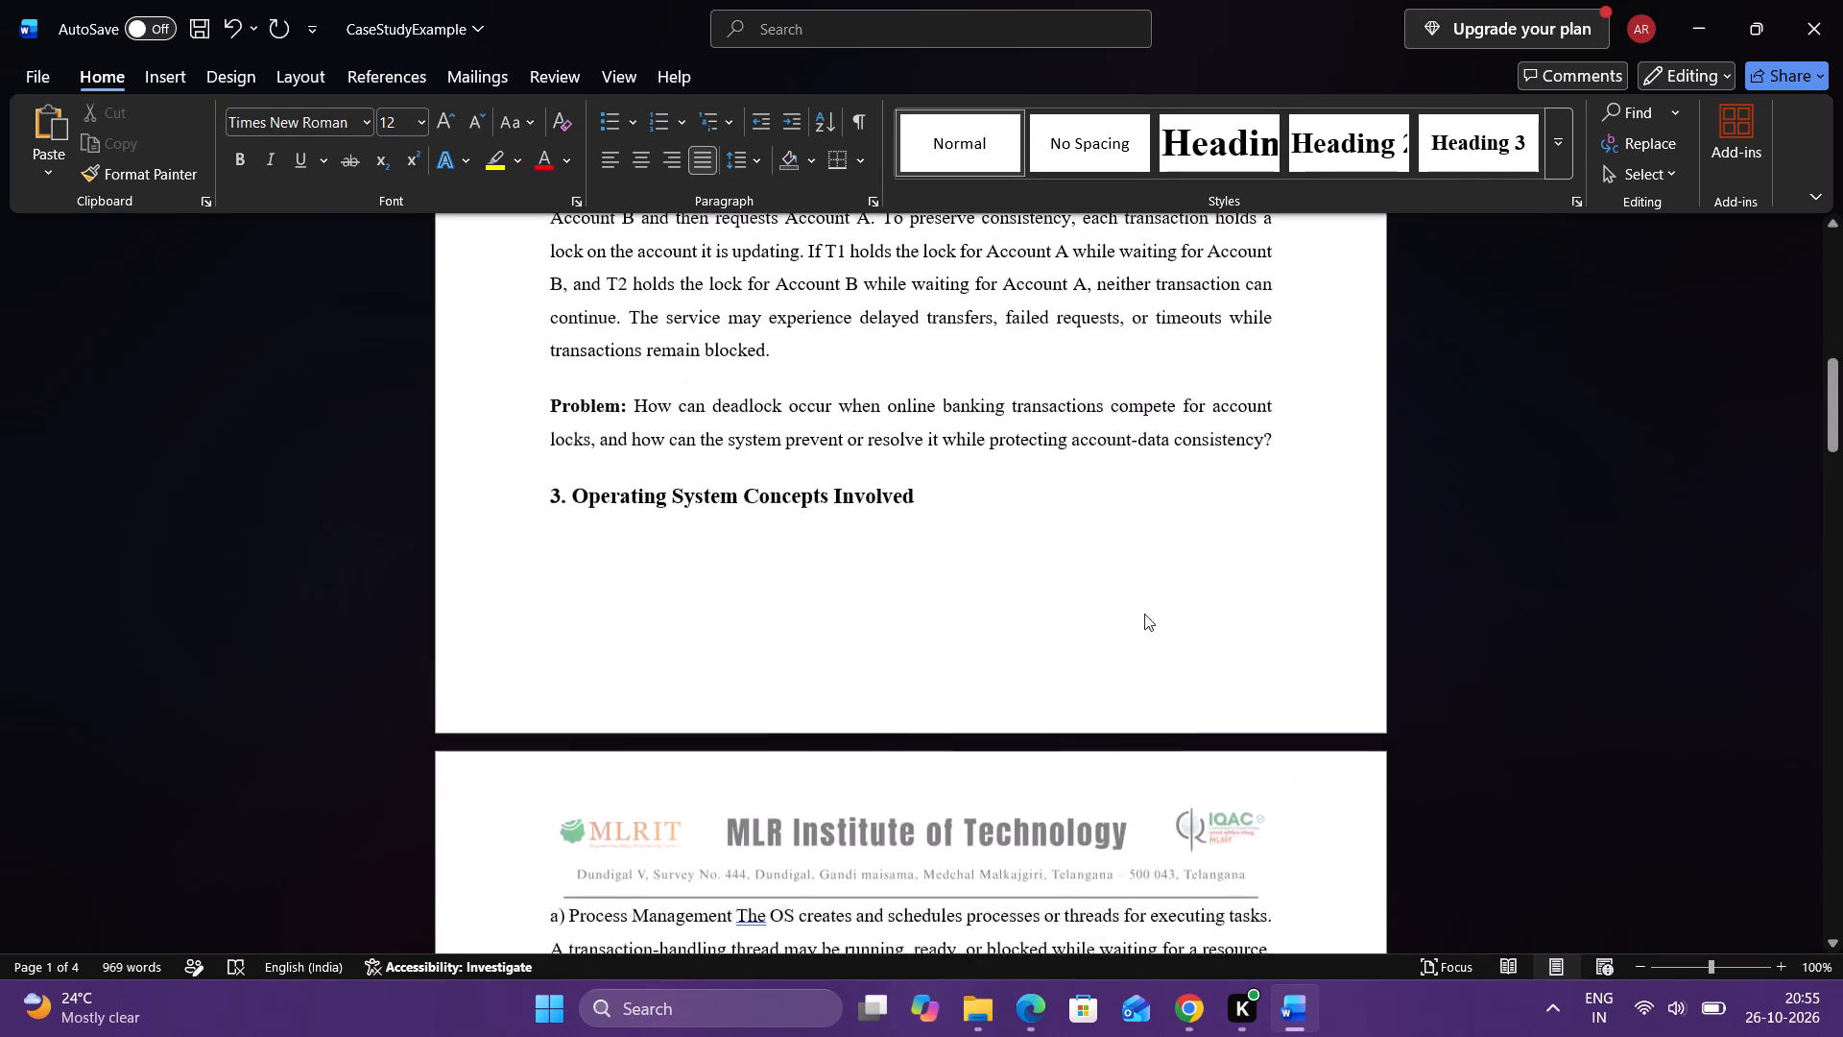
{"action": "scroll", "coordinate": [1138, 617], "scroll_direction": "down", "scroll_amount": 8}
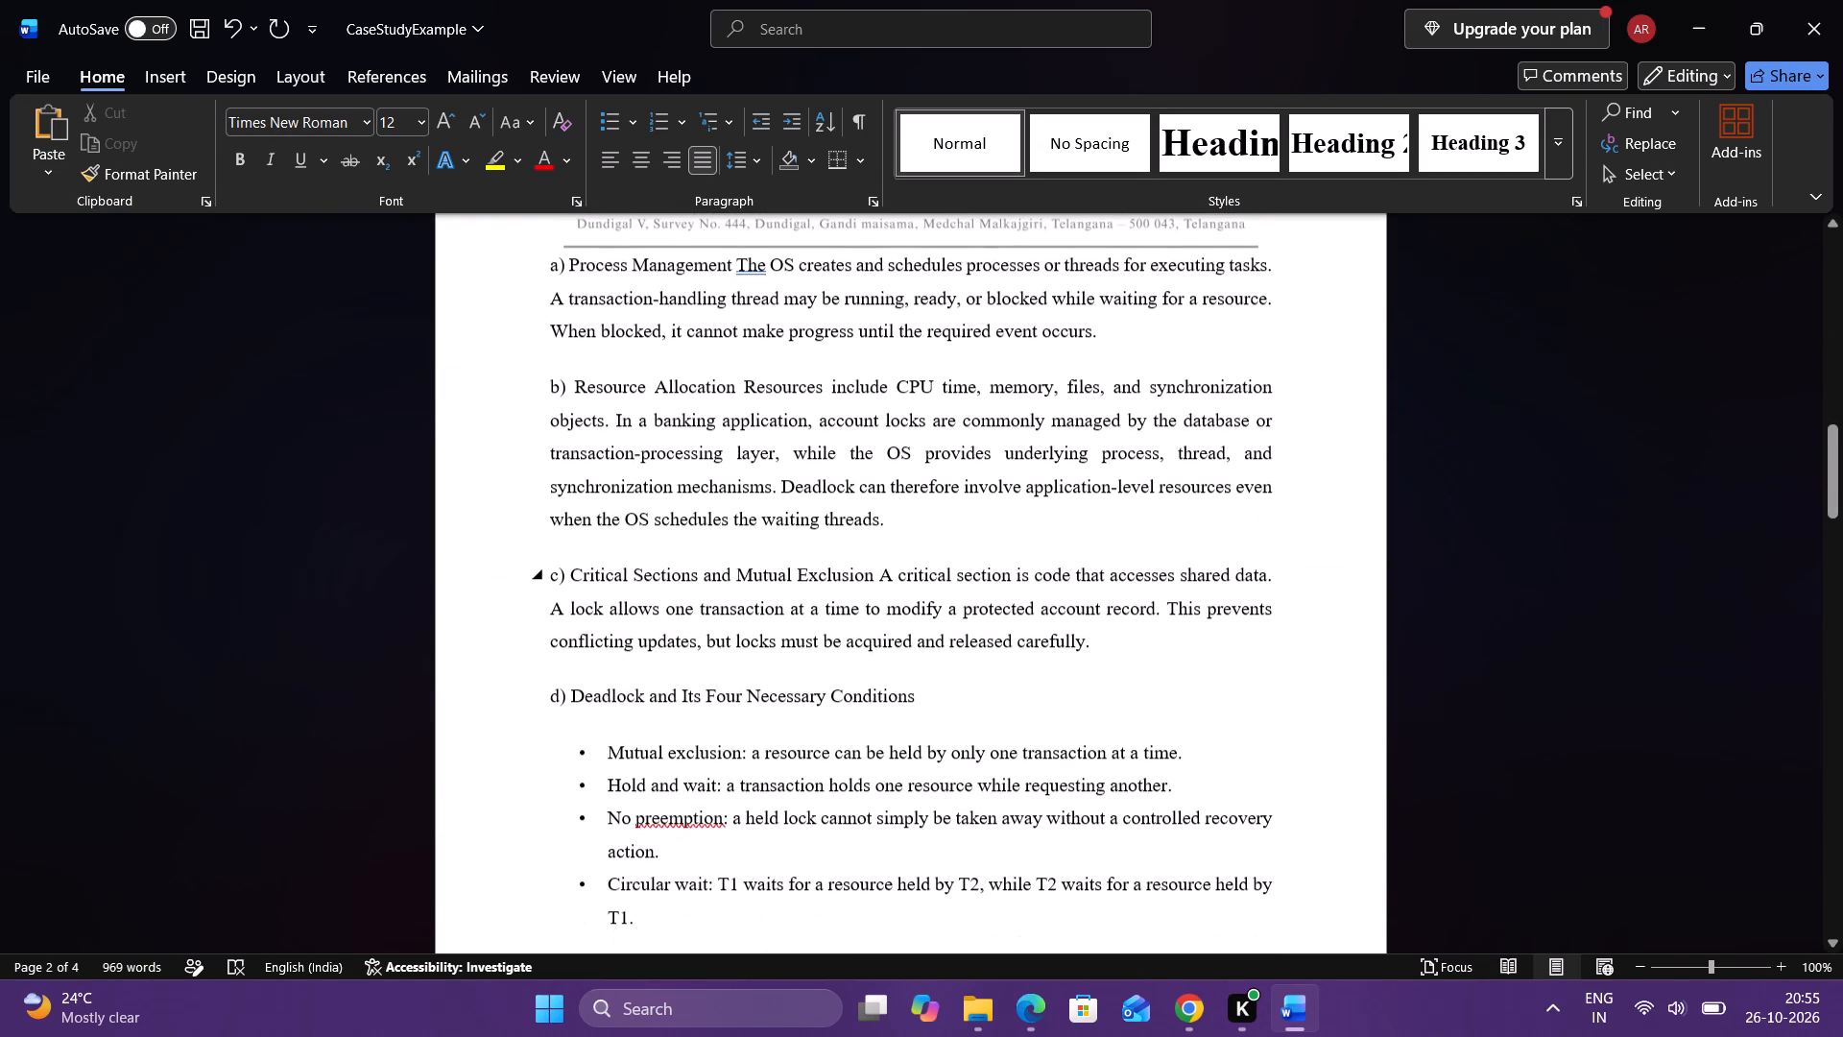
{"action": "scroll", "coordinate": [1108, 659], "scroll_direction": "up", "scroll_amount": 12}
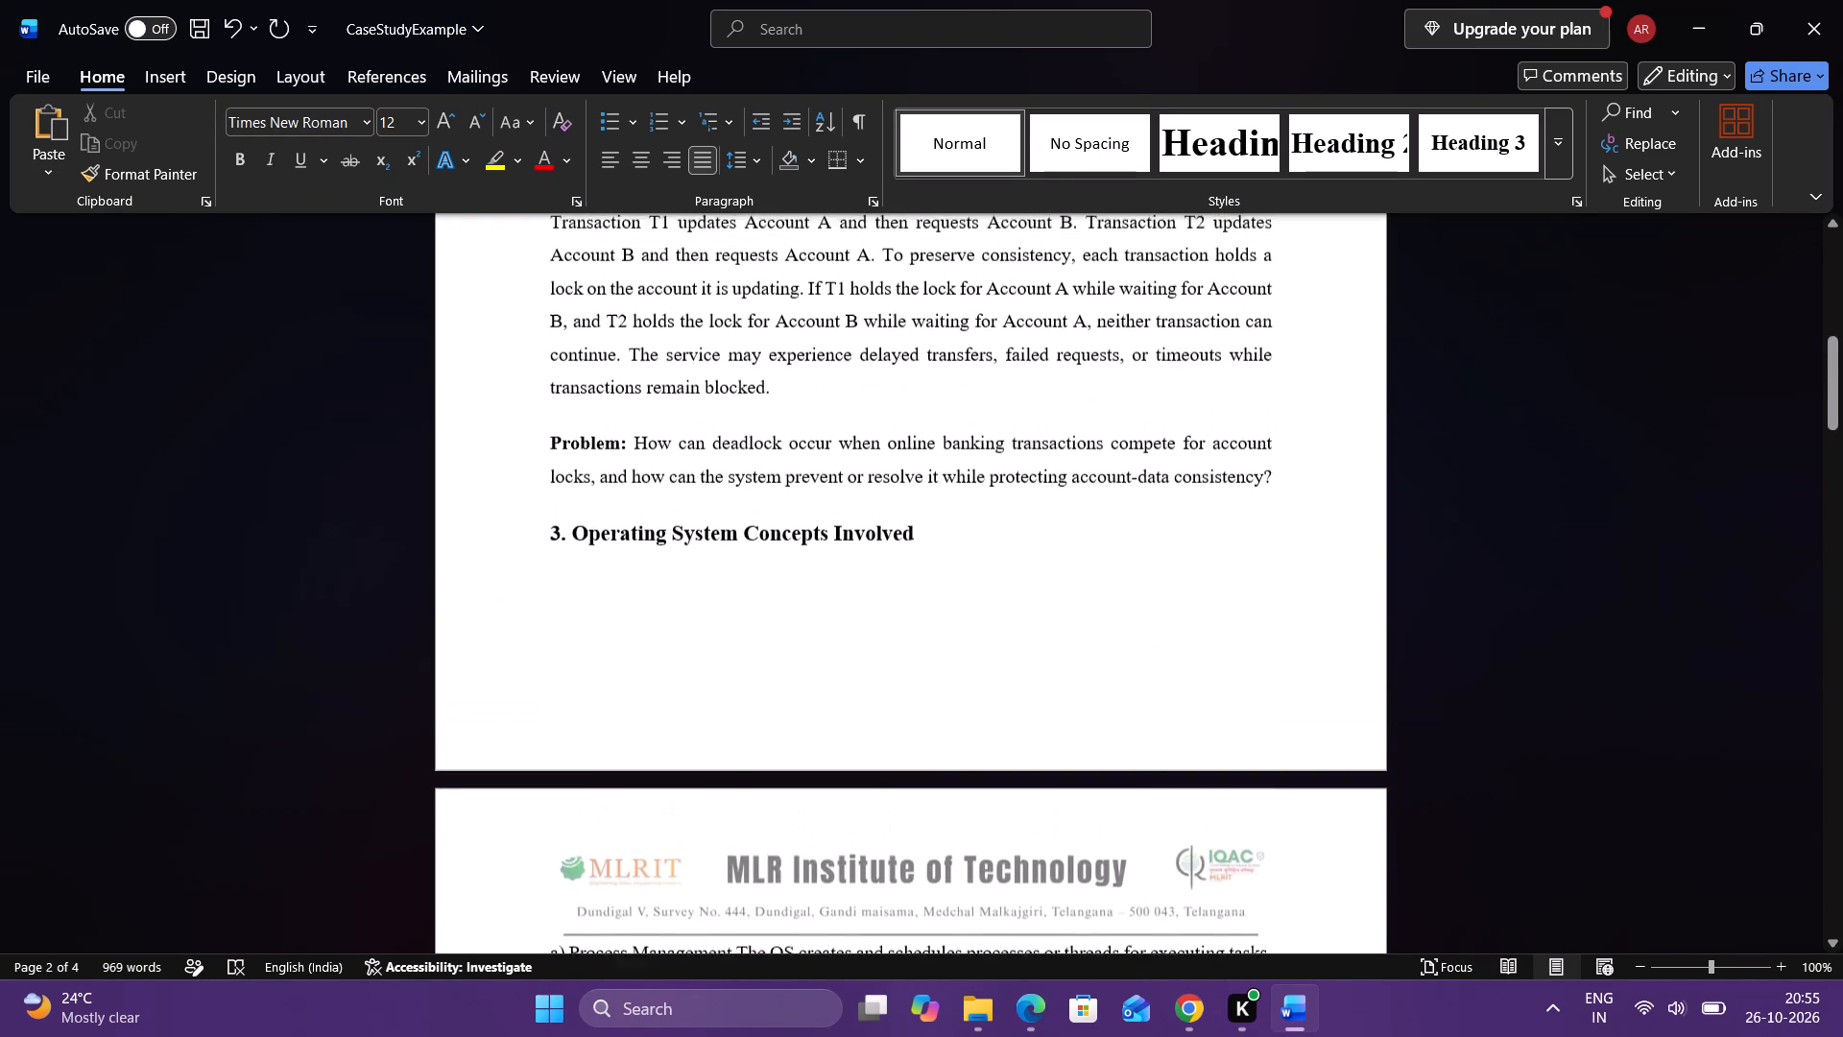
{"action": "scroll", "coordinate": [1113, 690], "scroll_direction": "down", "scroll_amount": 14}
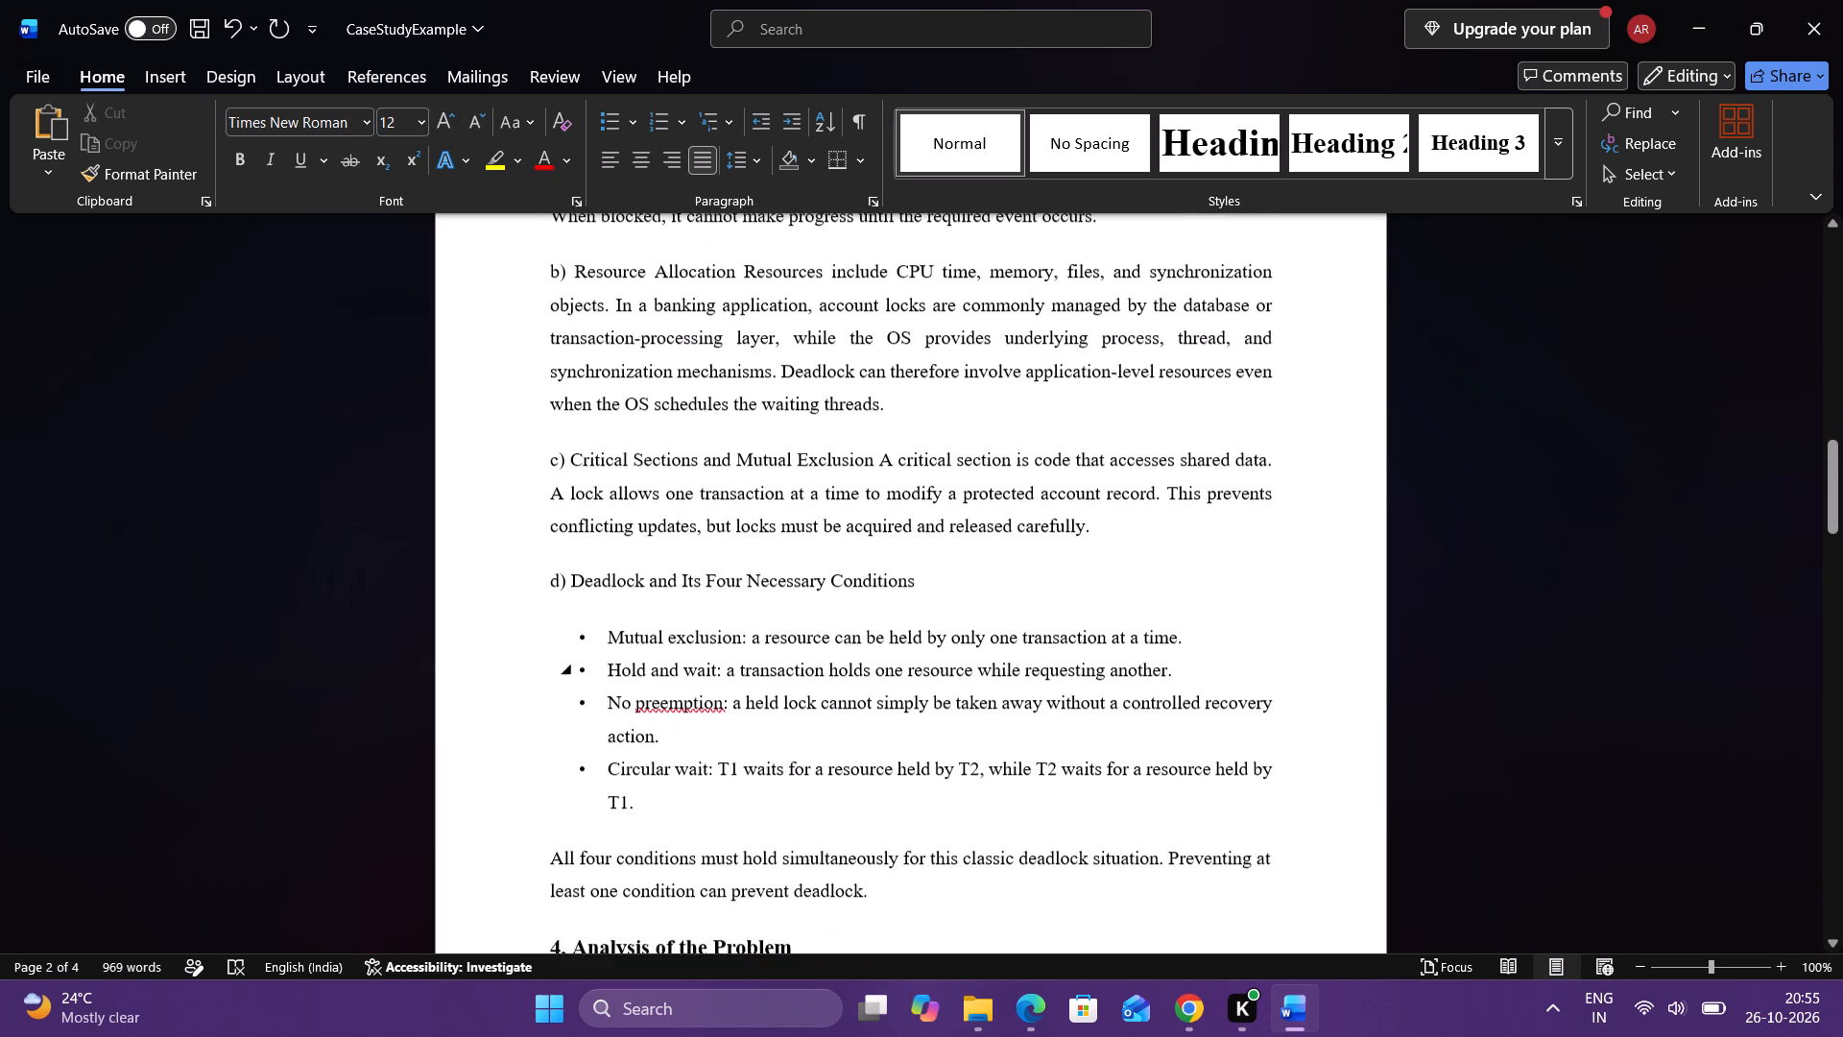
{"action": "scroll", "coordinate": [1115, 680], "scroll_direction": "down", "scroll_amount": 3}
{"action": "scroll", "coordinate": [1115, 680], "scroll_direction": "up", "scroll_amount": 3}
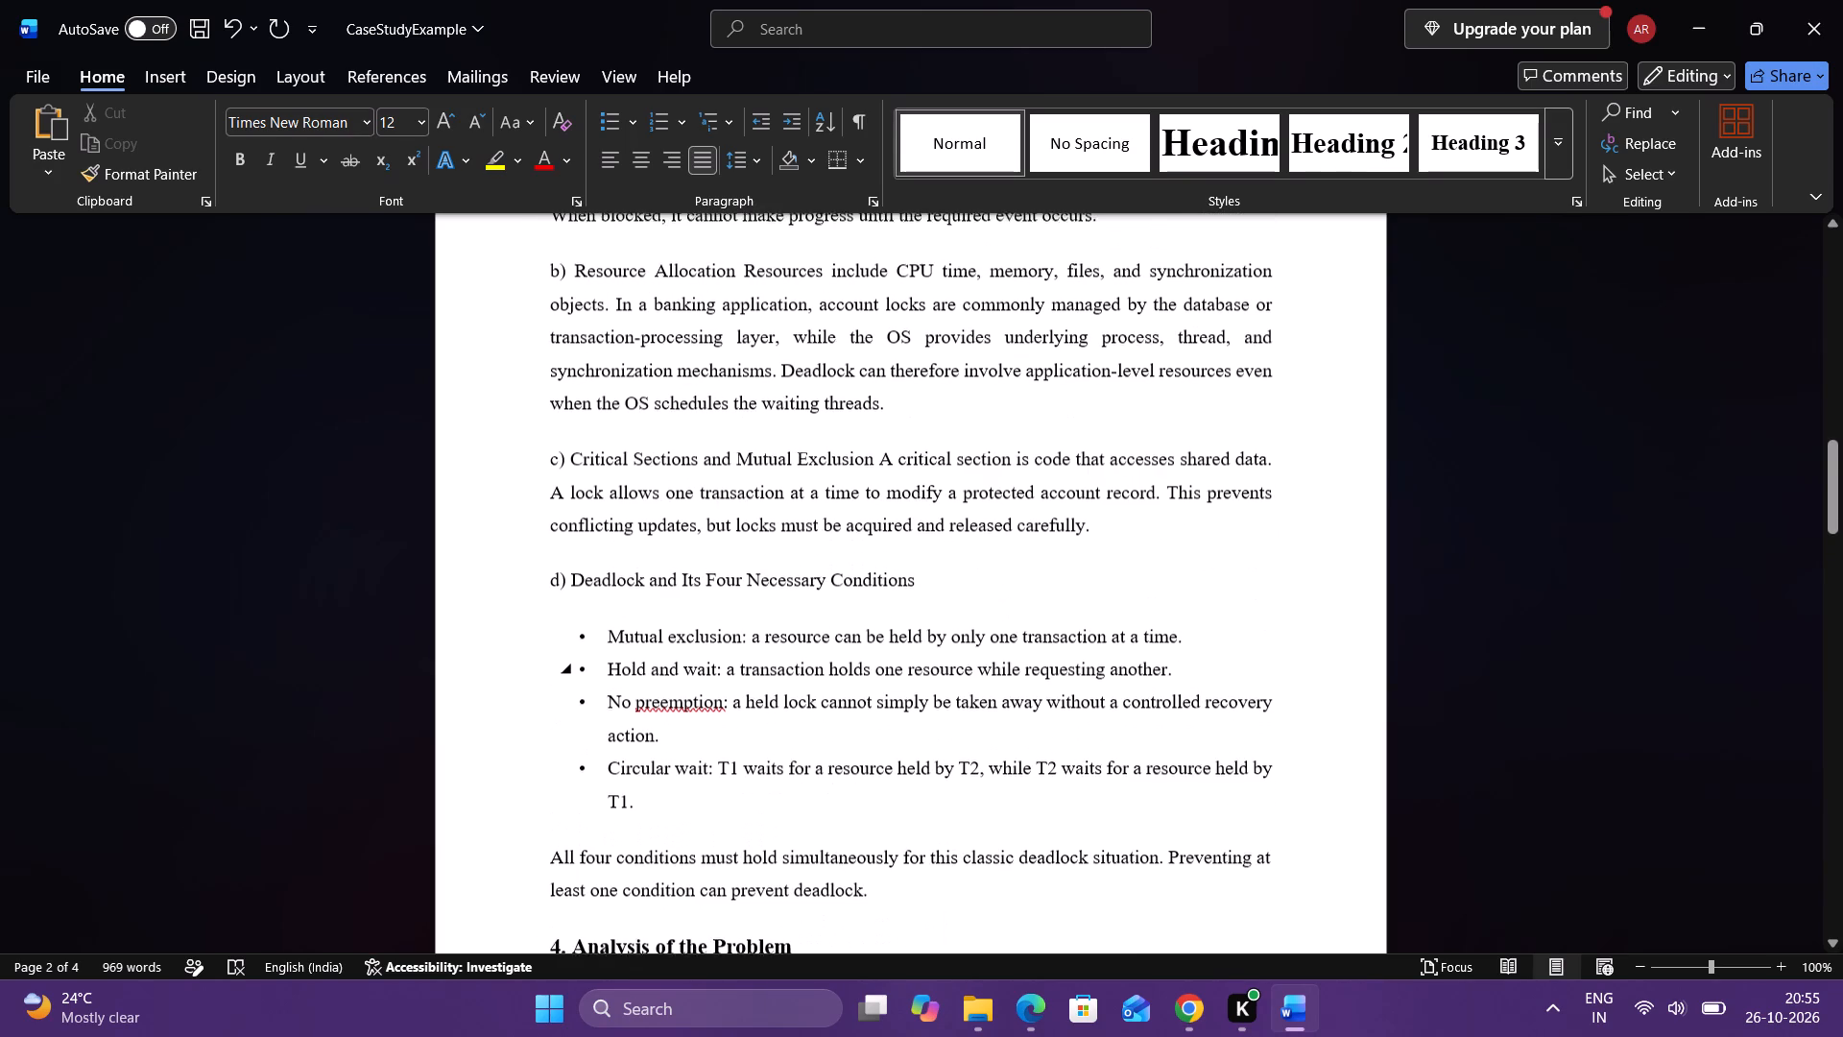
Compare section 3 with the PDF and move the text after "a) Process Management" into its own paragraph, starting at "The OS creates".
{"action": "key", "text": "alt+Tab"}
{"action": "scroll", "coordinate": [416, 780], "scroll_direction": "up", "scroll_amount": 11}
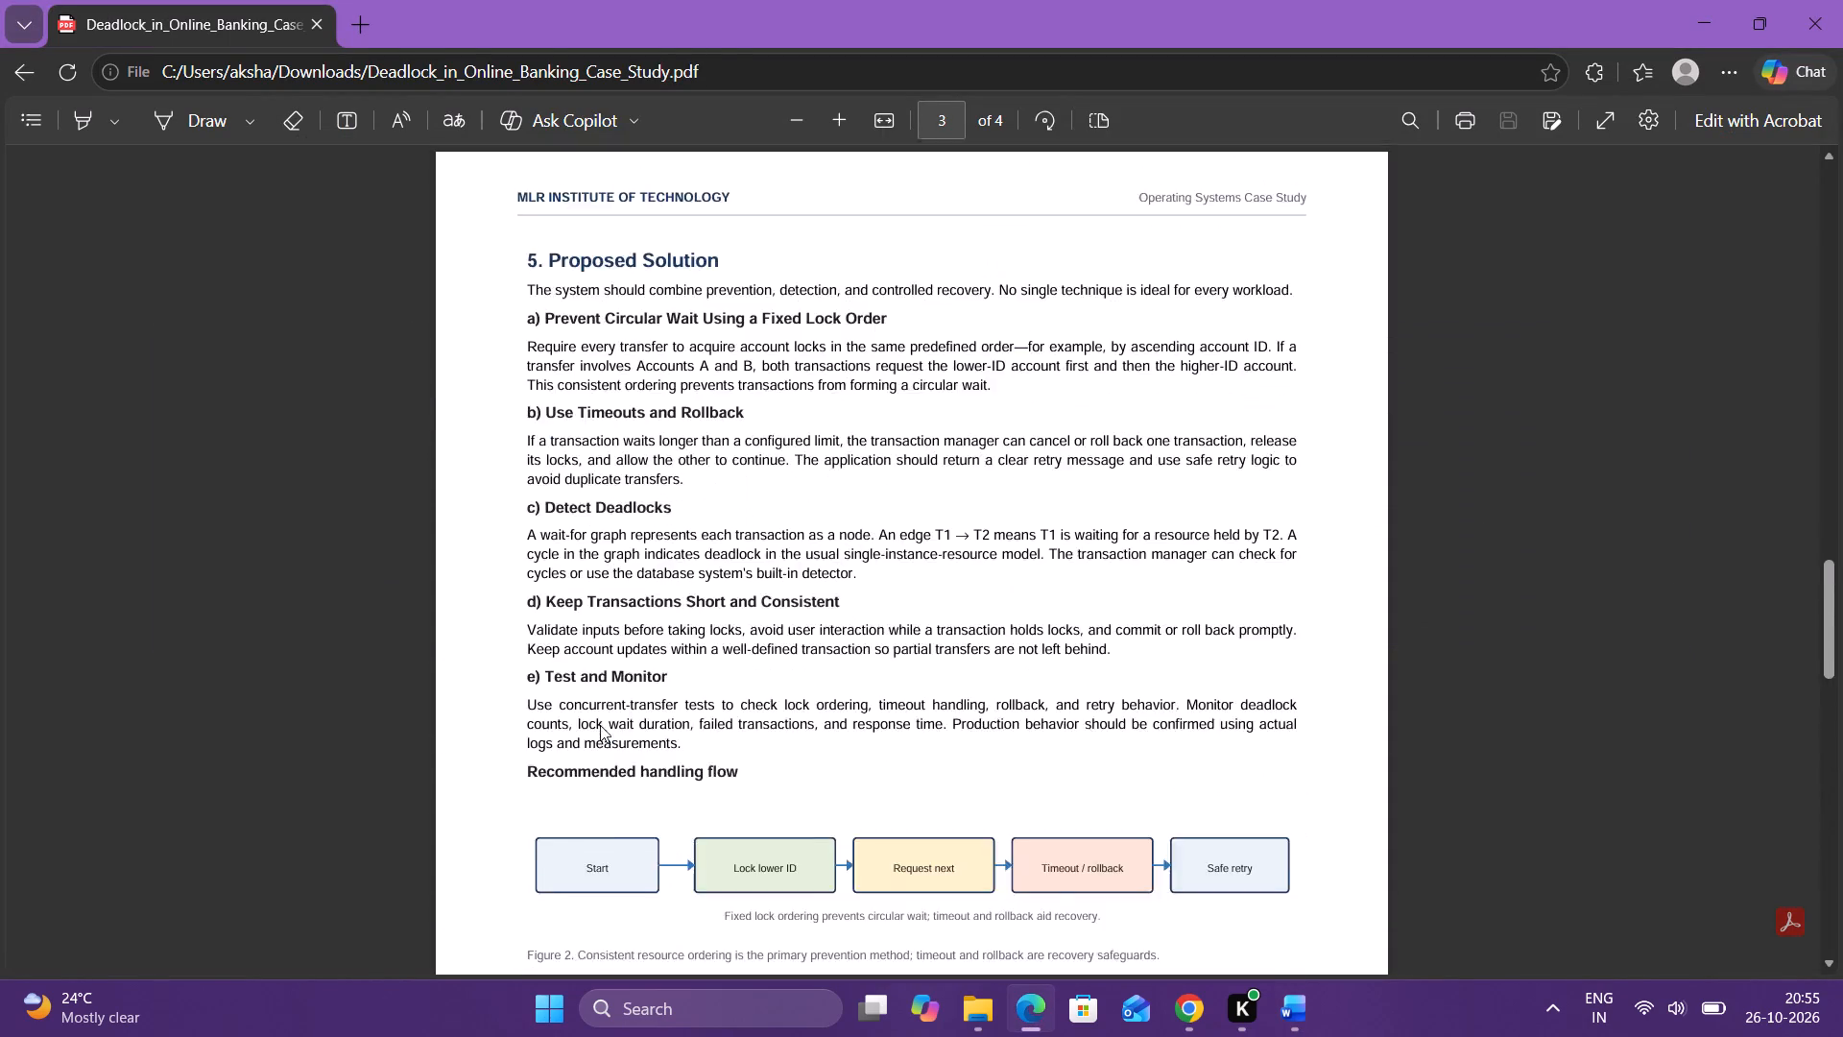
{"action": "scroll", "coordinate": [600, 725], "scroll_direction": "up", "scroll_amount": 12}
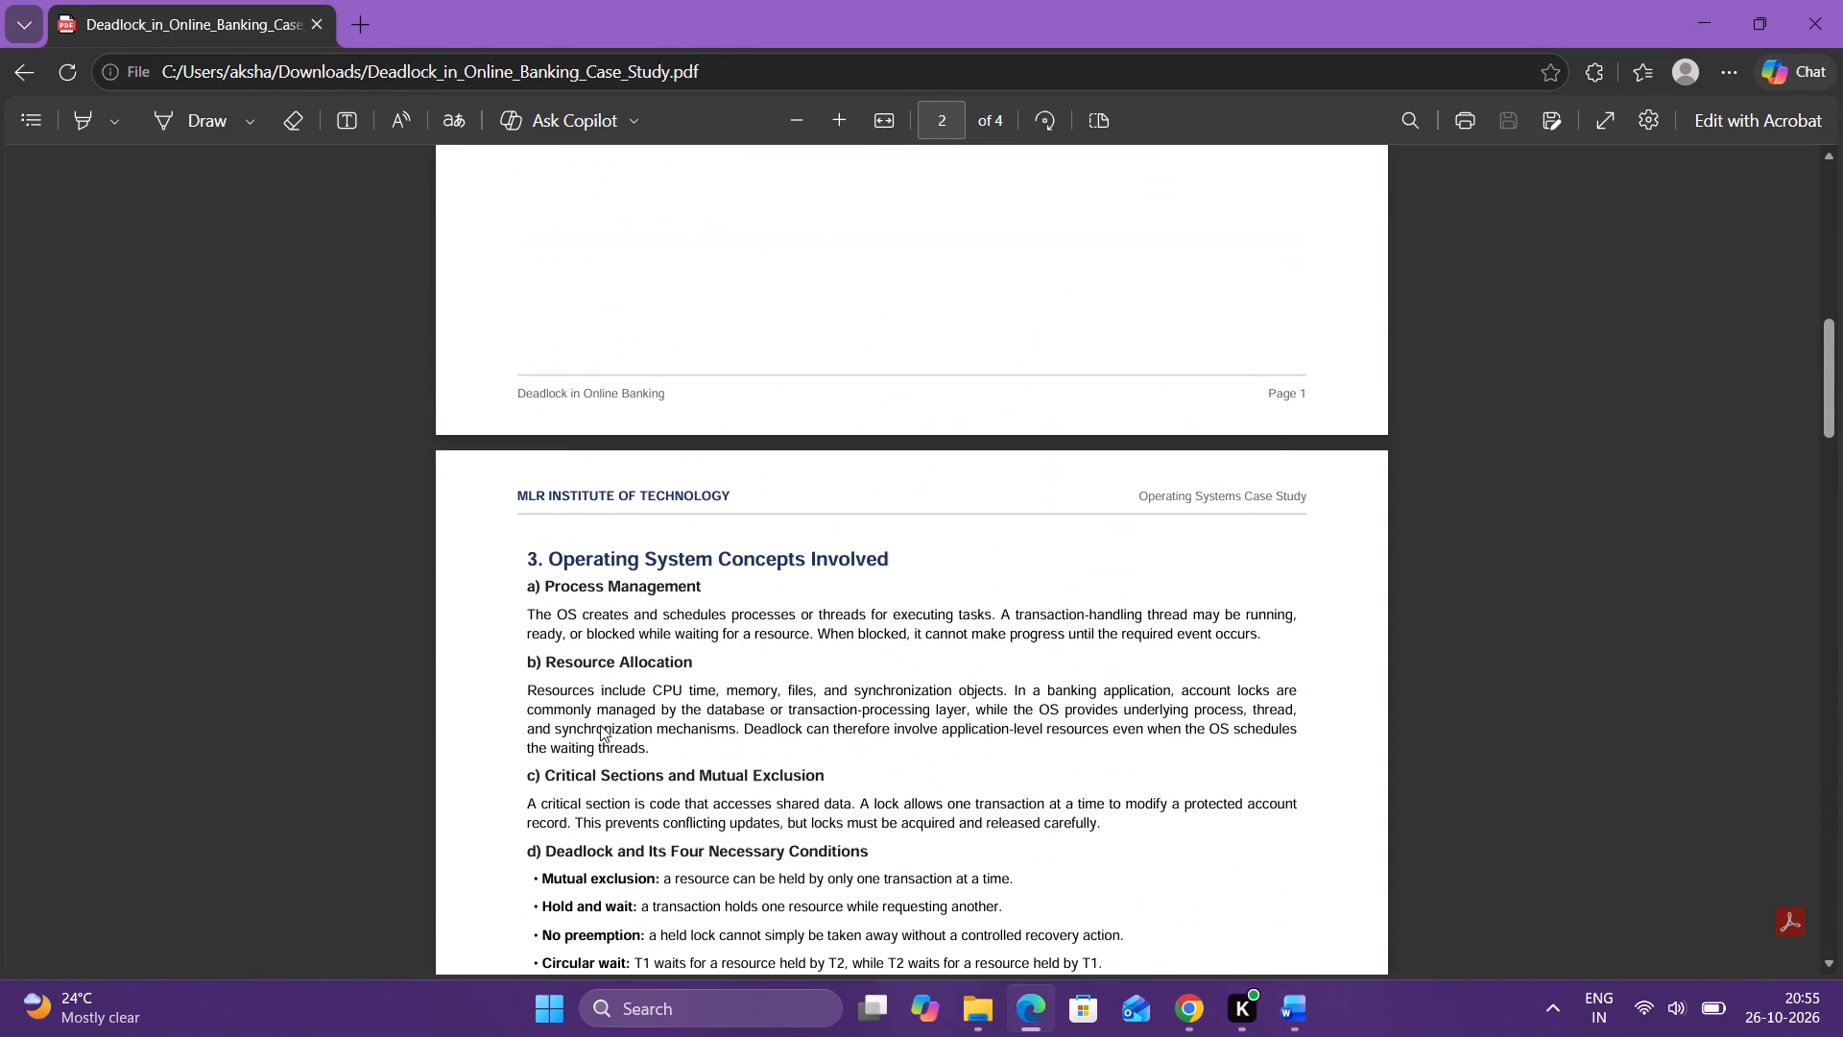
{"action": "scroll", "coordinate": [600, 725], "scroll_direction": "down", "scroll_amount": 2}
{"action": "key", "text": "alt+Tab"}
{"action": "scroll", "coordinate": [730, 618], "scroll_direction": "up", "scroll_amount": 4}
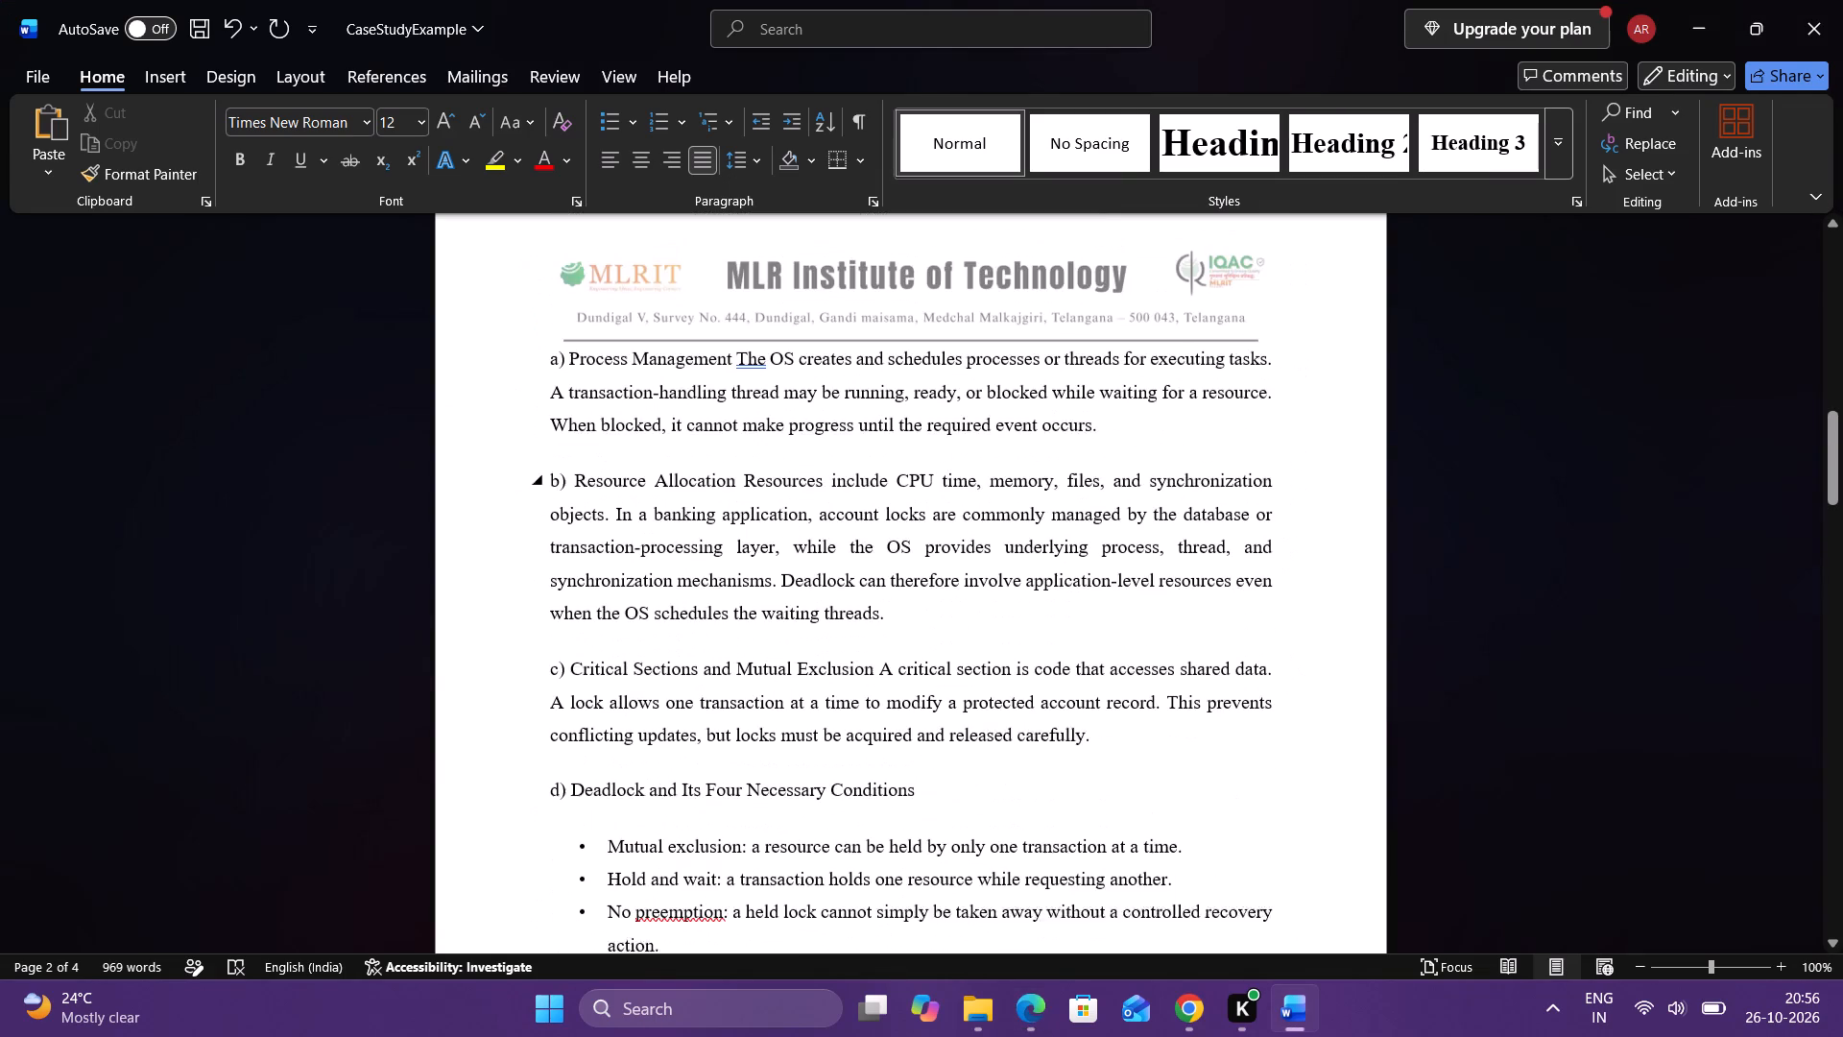
{"action": "left_click", "coordinate": [738, 381]}
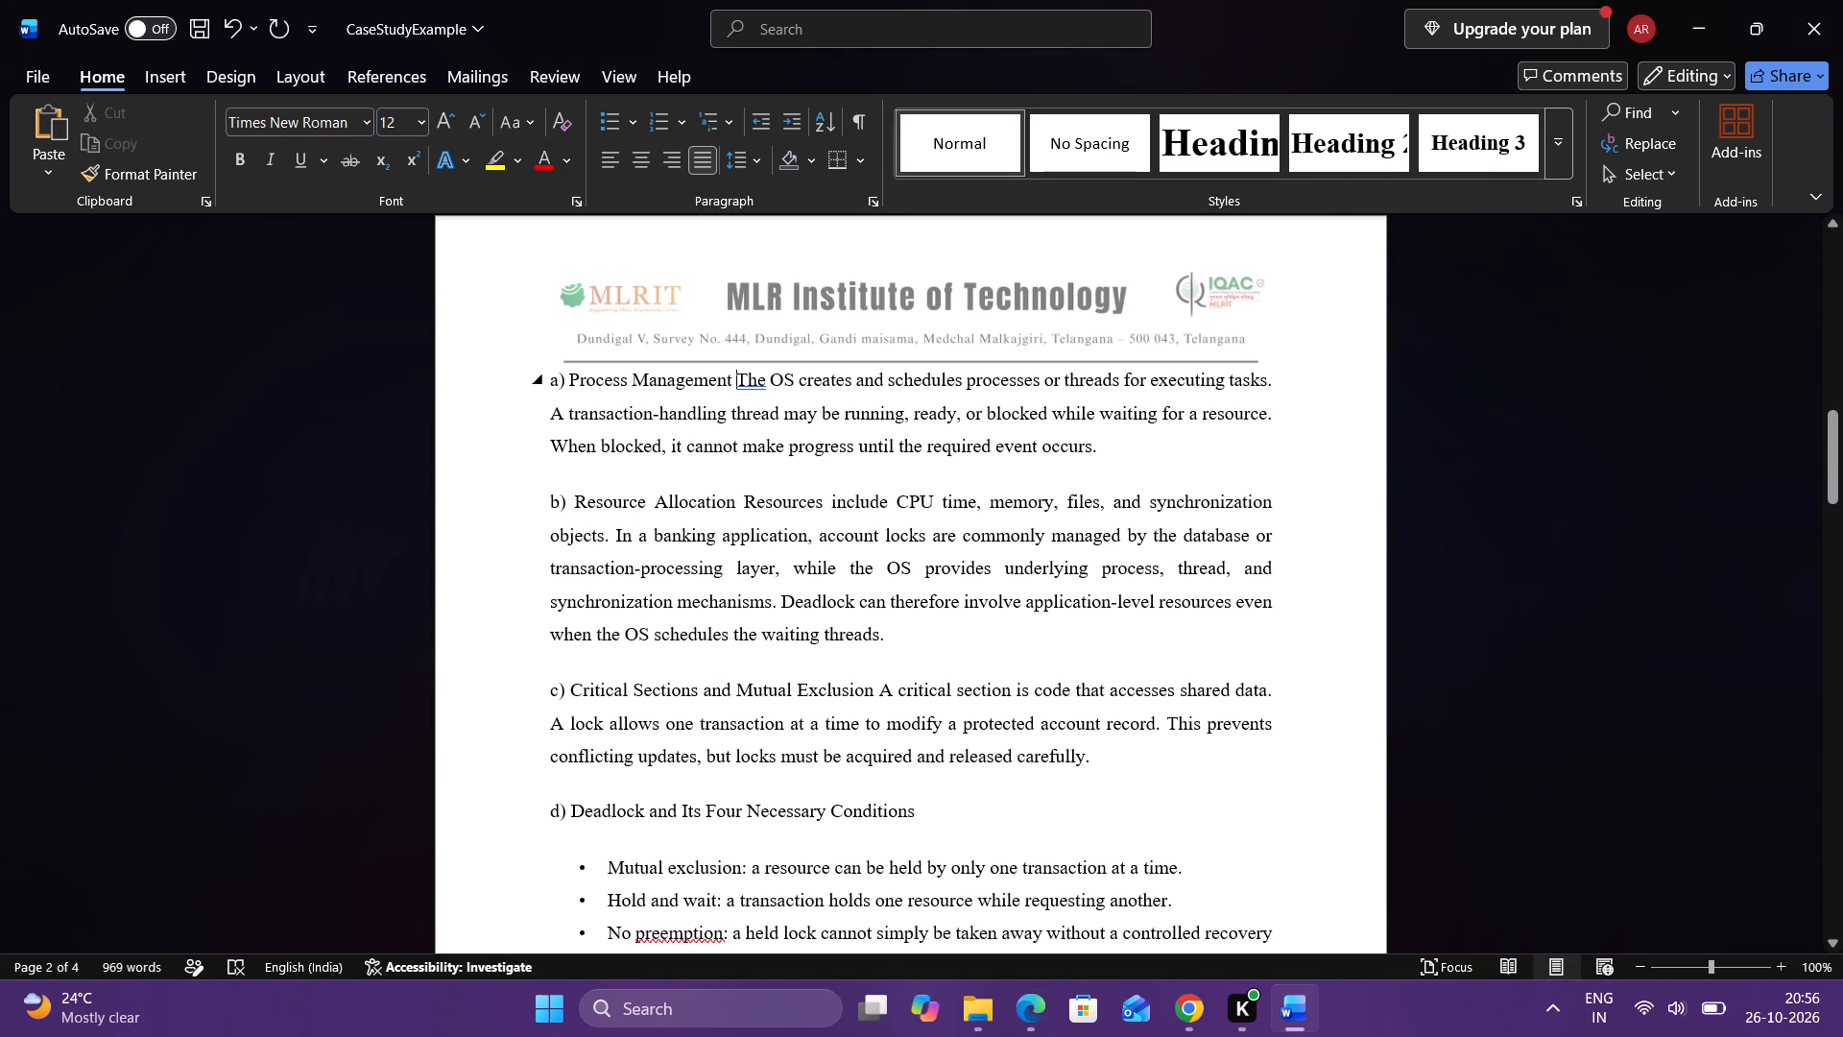
{"action": "key", "text": "Return"}
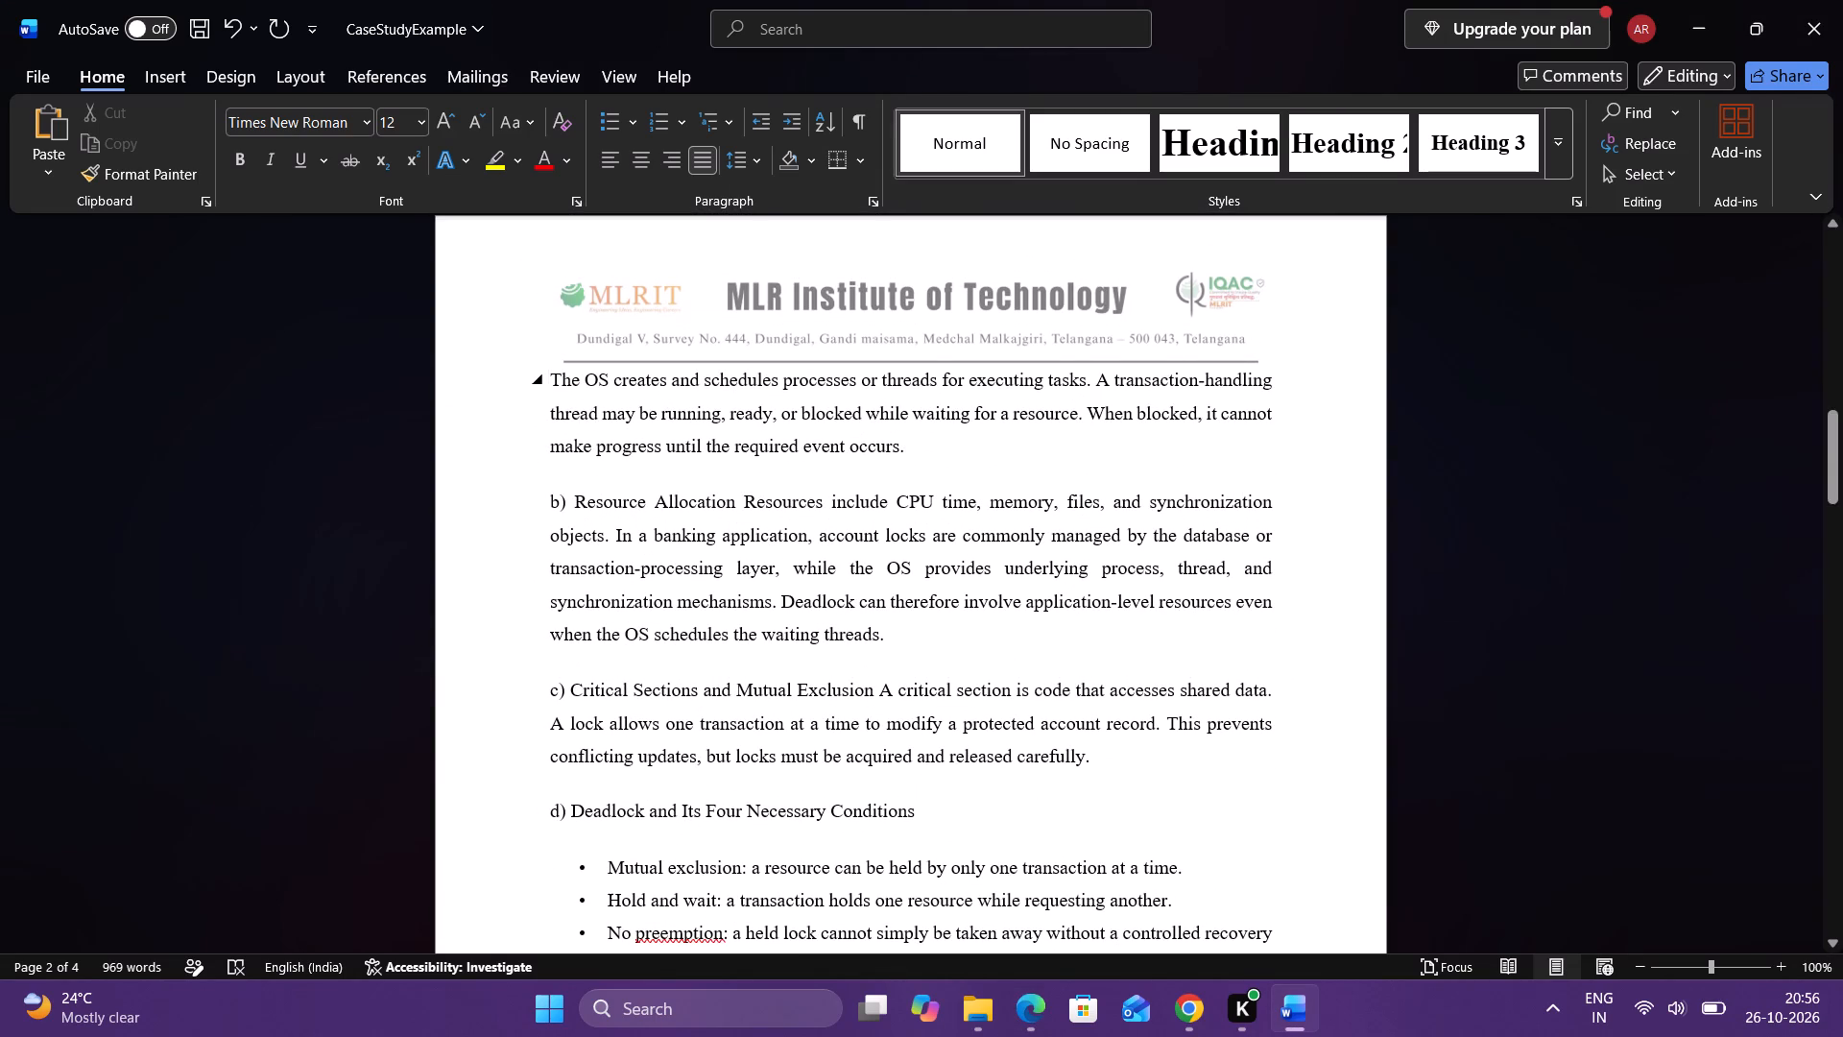
{"action": "scroll", "coordinate": [769, 457], "scroll_direction": "up", "scroll_amount": 6}
{"action": "scroll", "coordinate": [788, 520], "scroll_direction": "down", "scroll_amount": 5}
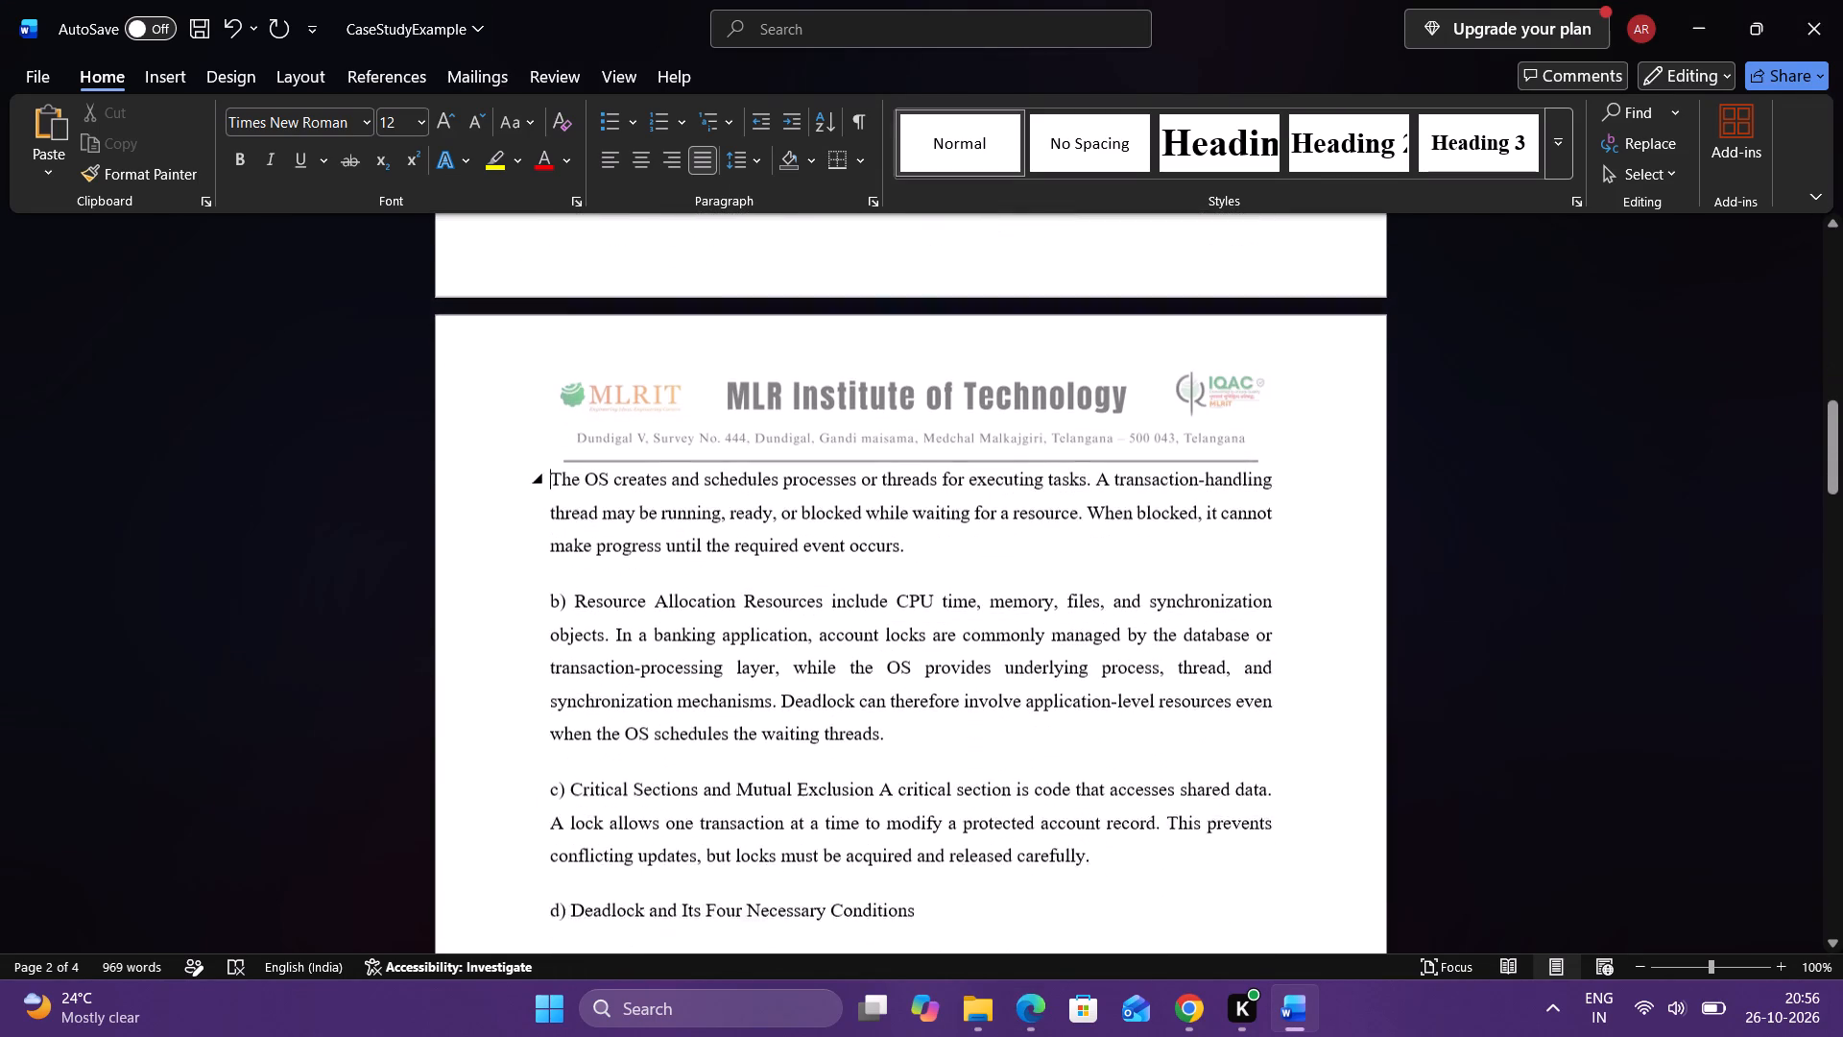
Split the subheadings "b) Resource Allocation" and "c) Critical Sections and Mutual Exclusion" from their body text into separate paragraphs, as in the PDF.
{"action": "left_click", "coordinate": [742, 561]}
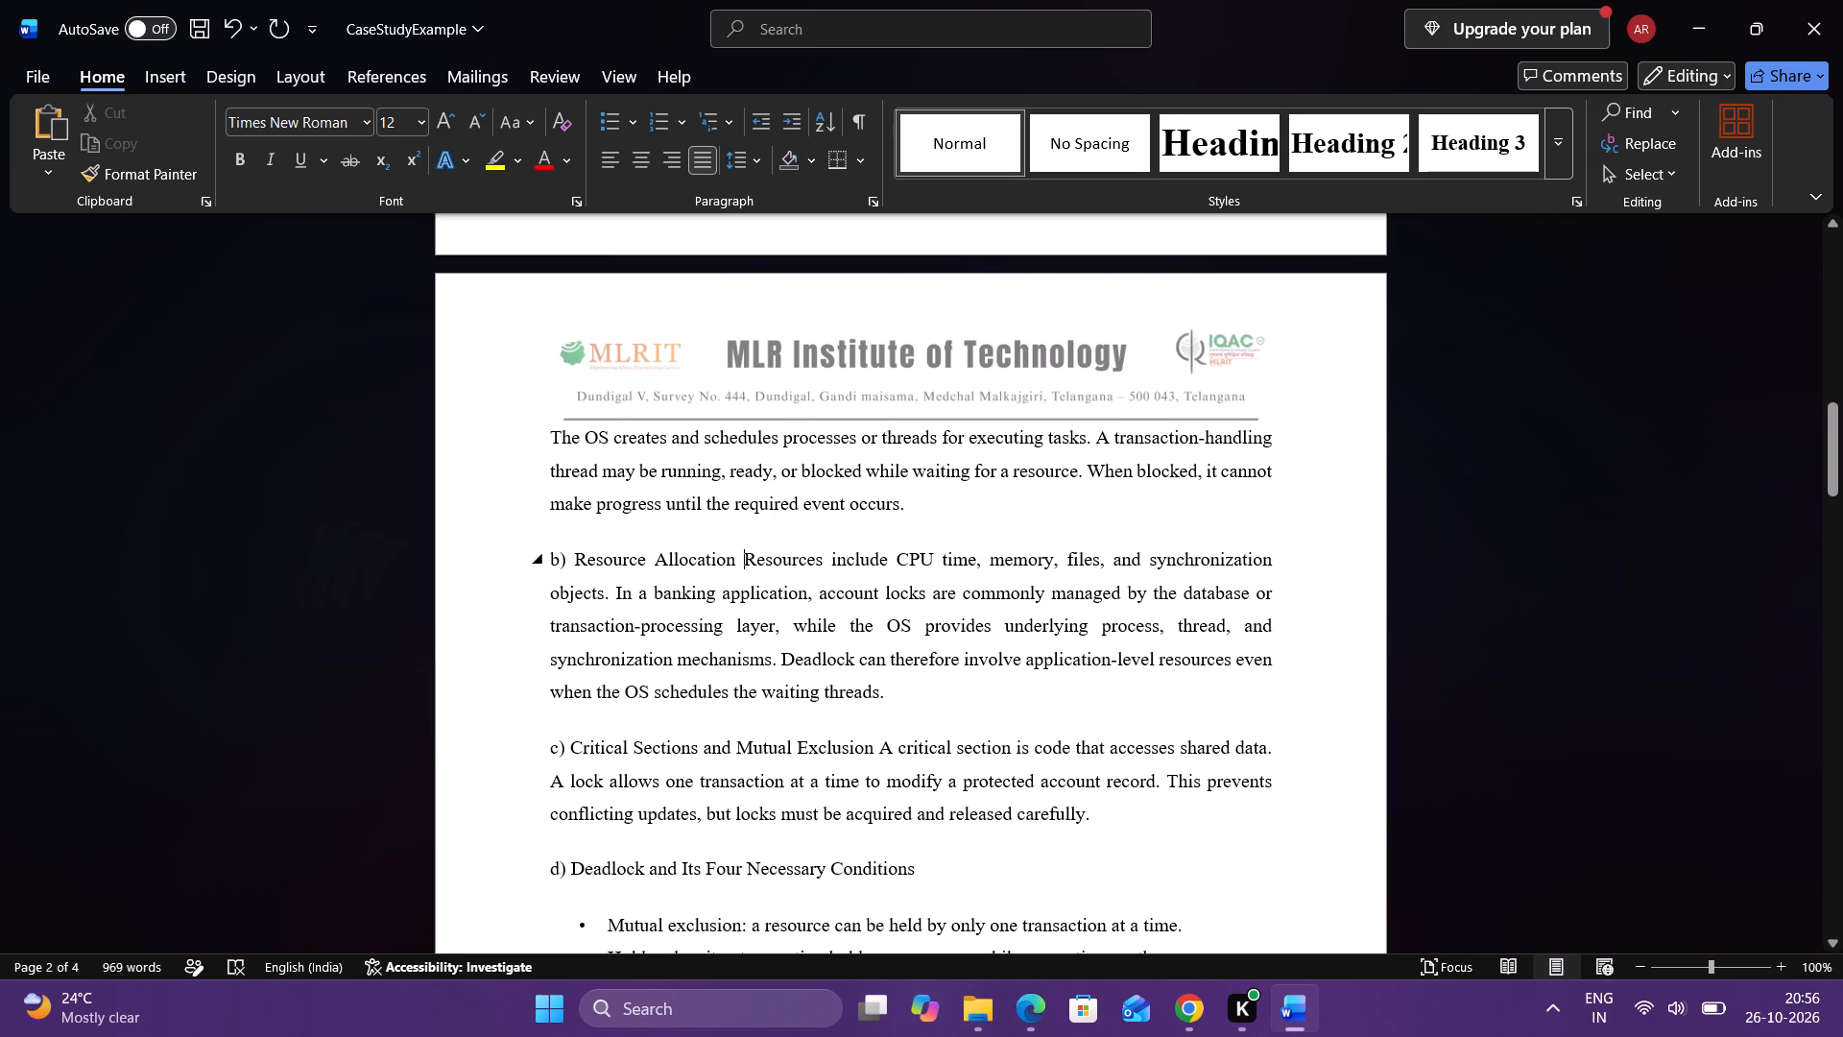
{"action": "key", "text": "alt+Tab"}
{"action": "key", "text": "alt+Tab"}
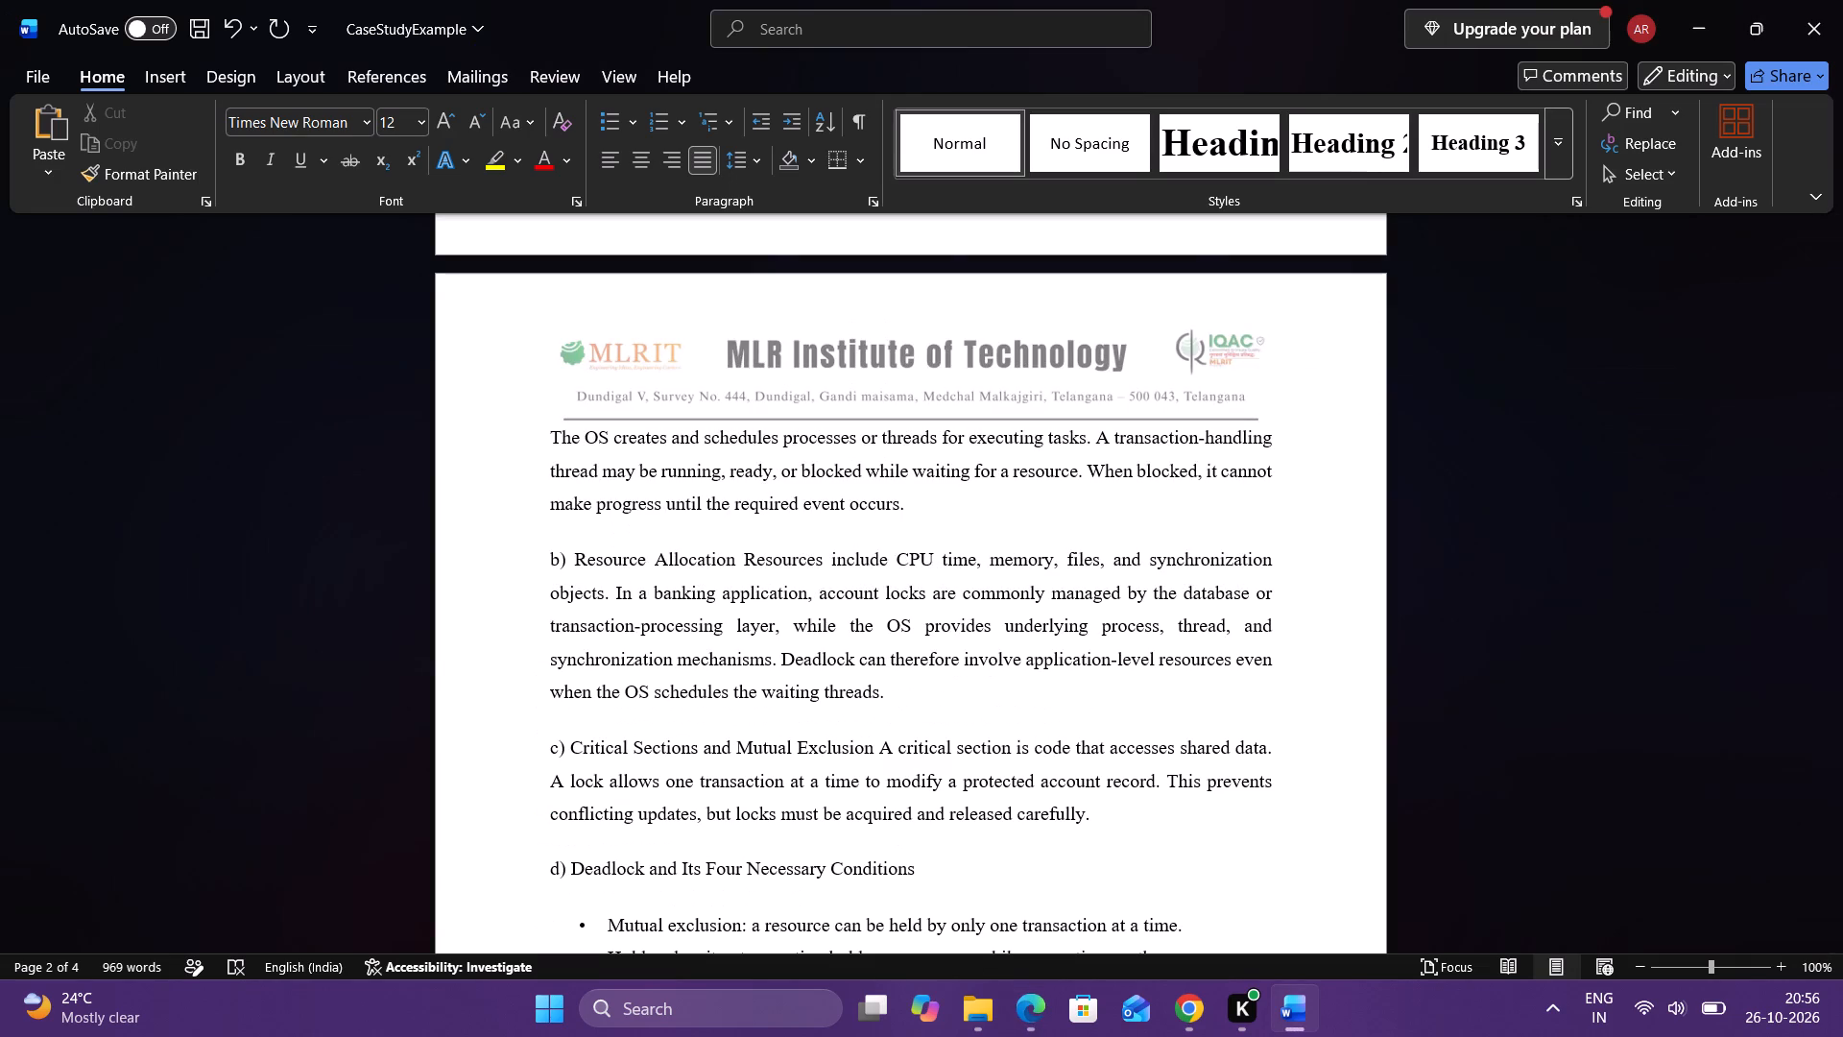
{"action": "key", "text": "Return"}
{"action": "scroll", "coordinate": [828, 575], "scroll_direction": "down", "scroll_amount": 3}
{"action": "key", "text": "alt+Tab"}
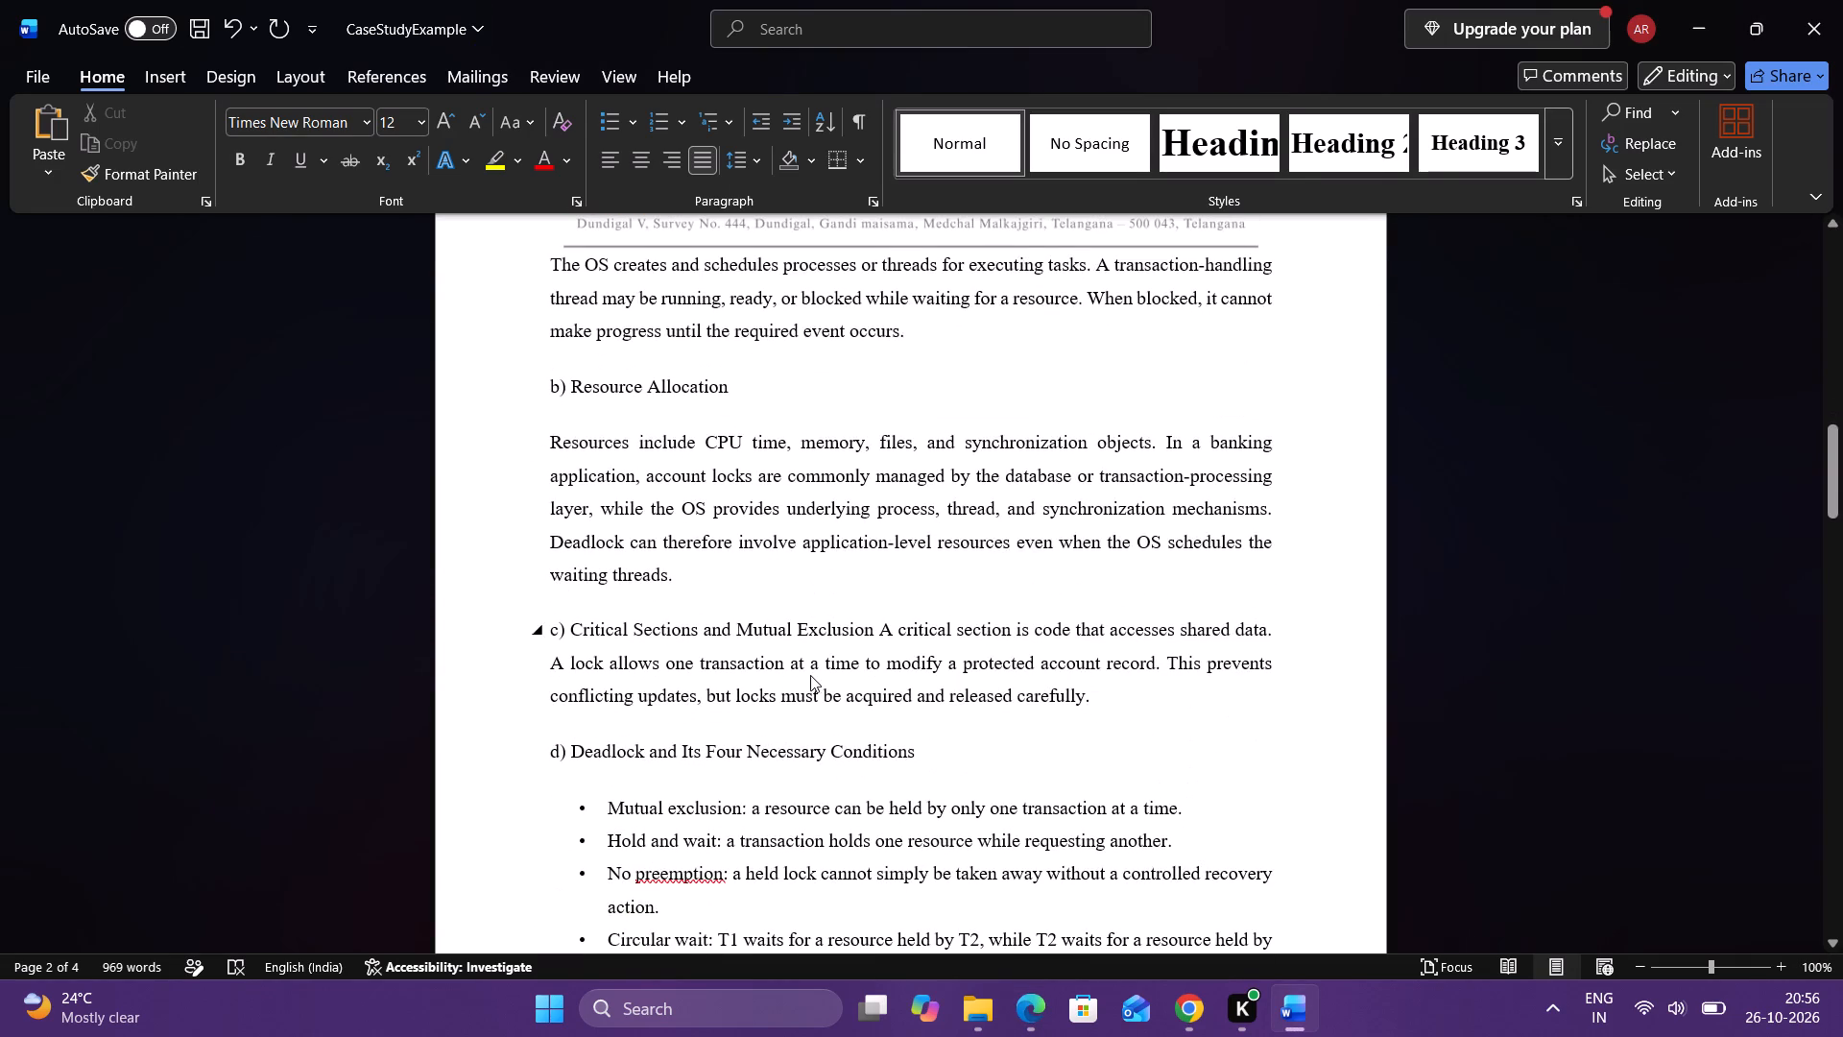
{"action": "key", "text": "alt+Tab"}
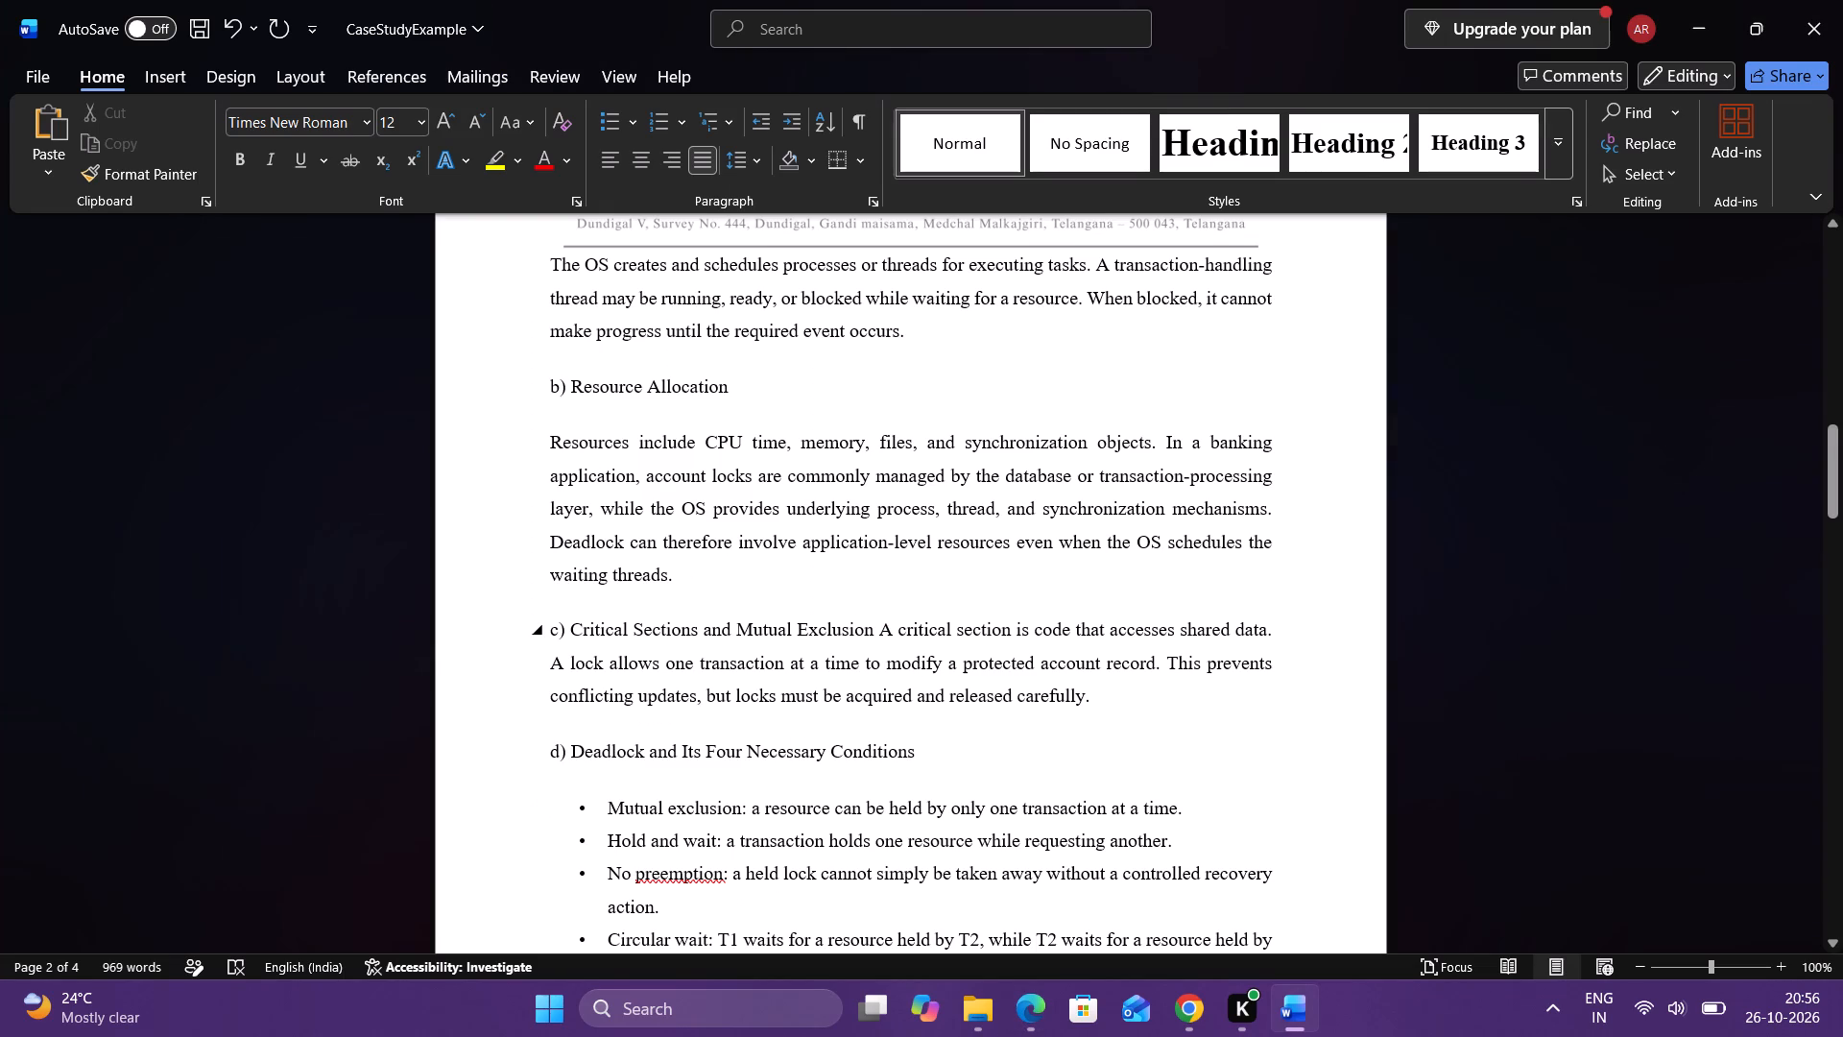
{"action": "left_click", "coordinate": [879, 630]}
{"action": "key", "text": "Return"}
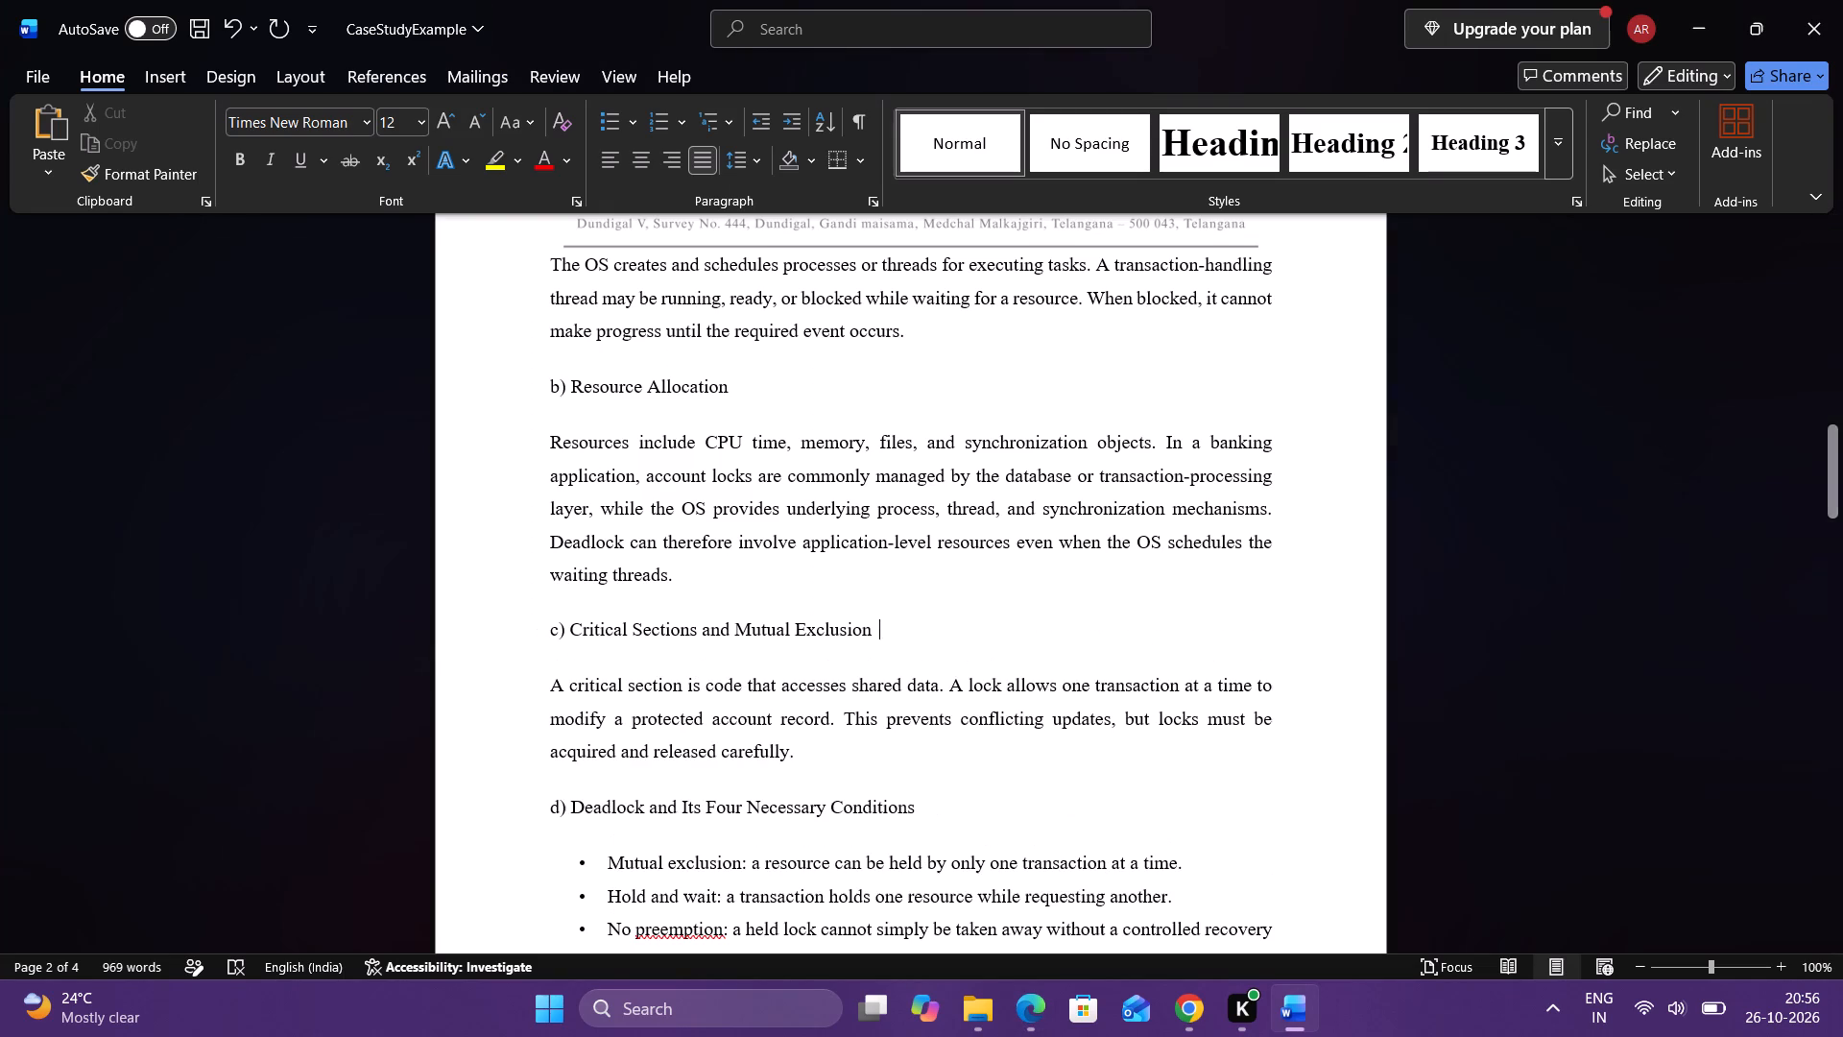
Check the PDF's subheading style and bold "d) Deadlock and Its Four Necessary Conditions" and "c) Critical Sections and Mutual Exclusion" to match.
{"action": "key", "text": "alt+Tab"}
{"action": "scroll", "coordinate": [835, 596], "scroll_direction": "down", "scroll_amount": 3}
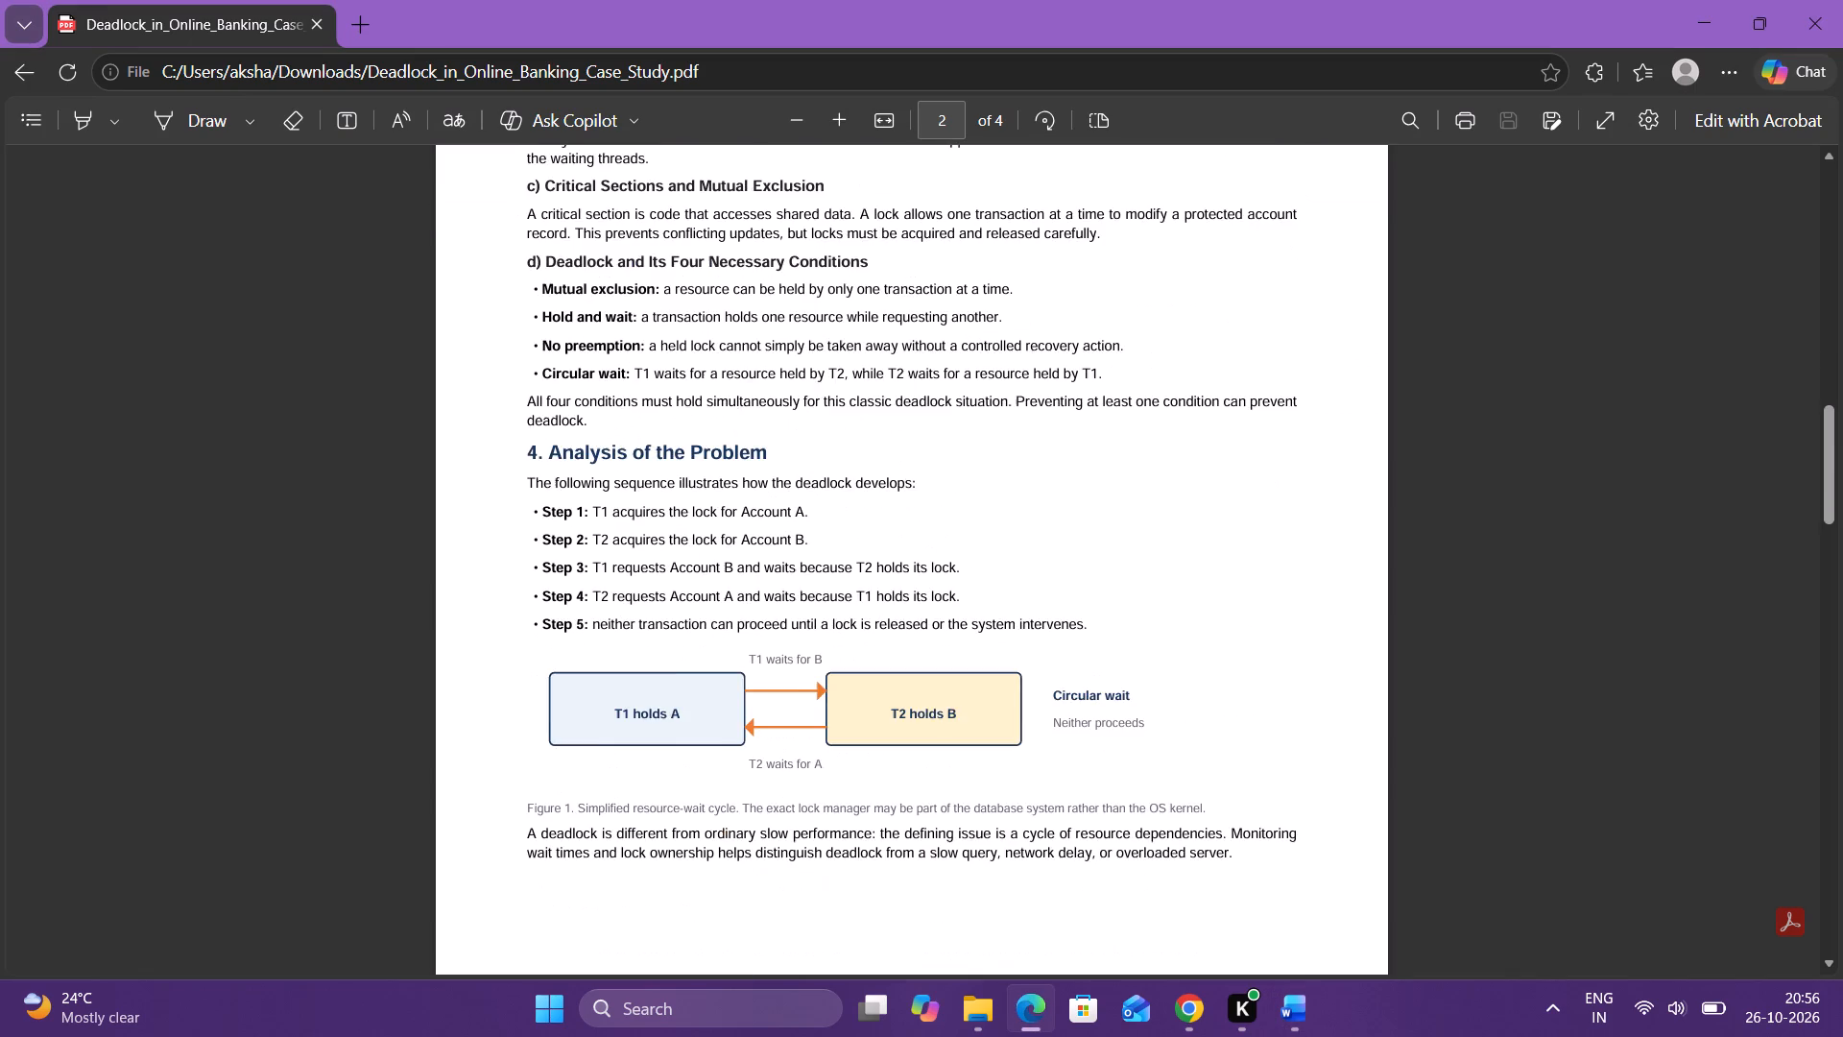
{"action": "scroll", "coordinate": [834, 596], "scroll_direction": "up", "scroll_amount": 2}
{"action": "key", "text": "alt+Tab"}
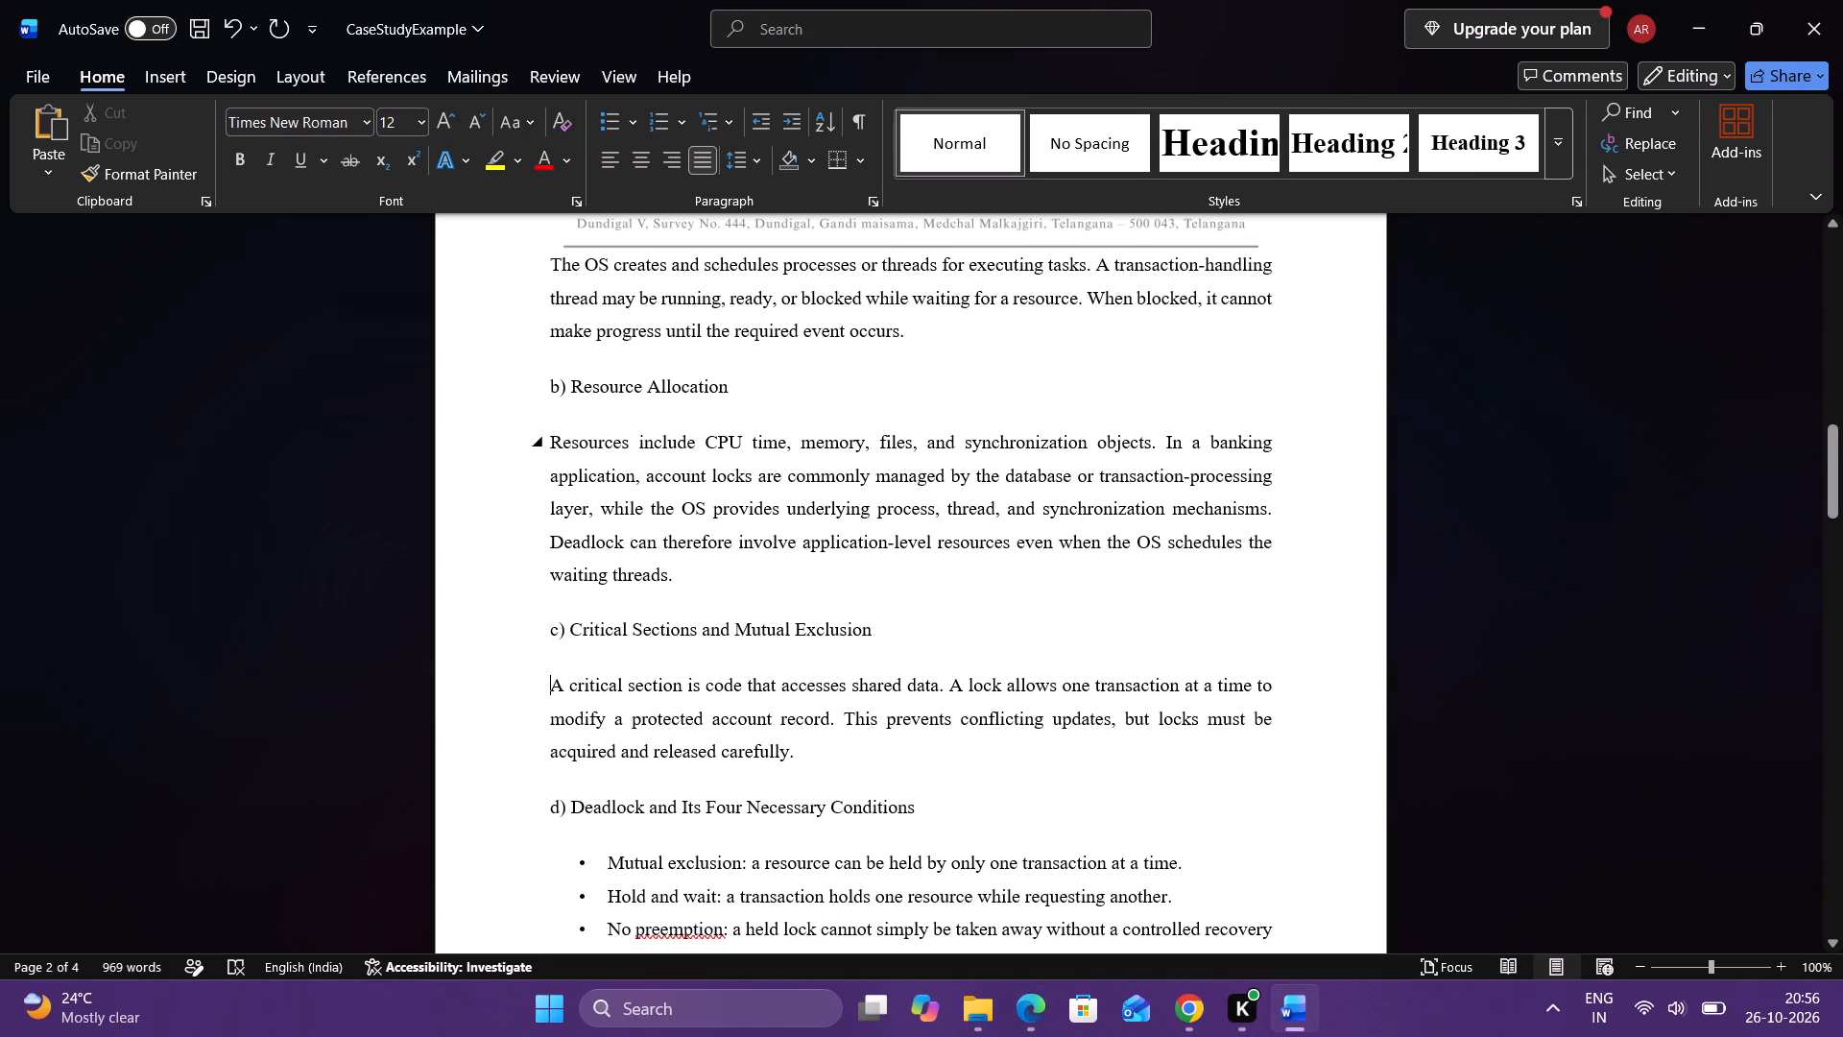
{"action": "scroll", "coordinate": [826, 735], "scroll_direction": "down", "scroll_amount": 4}
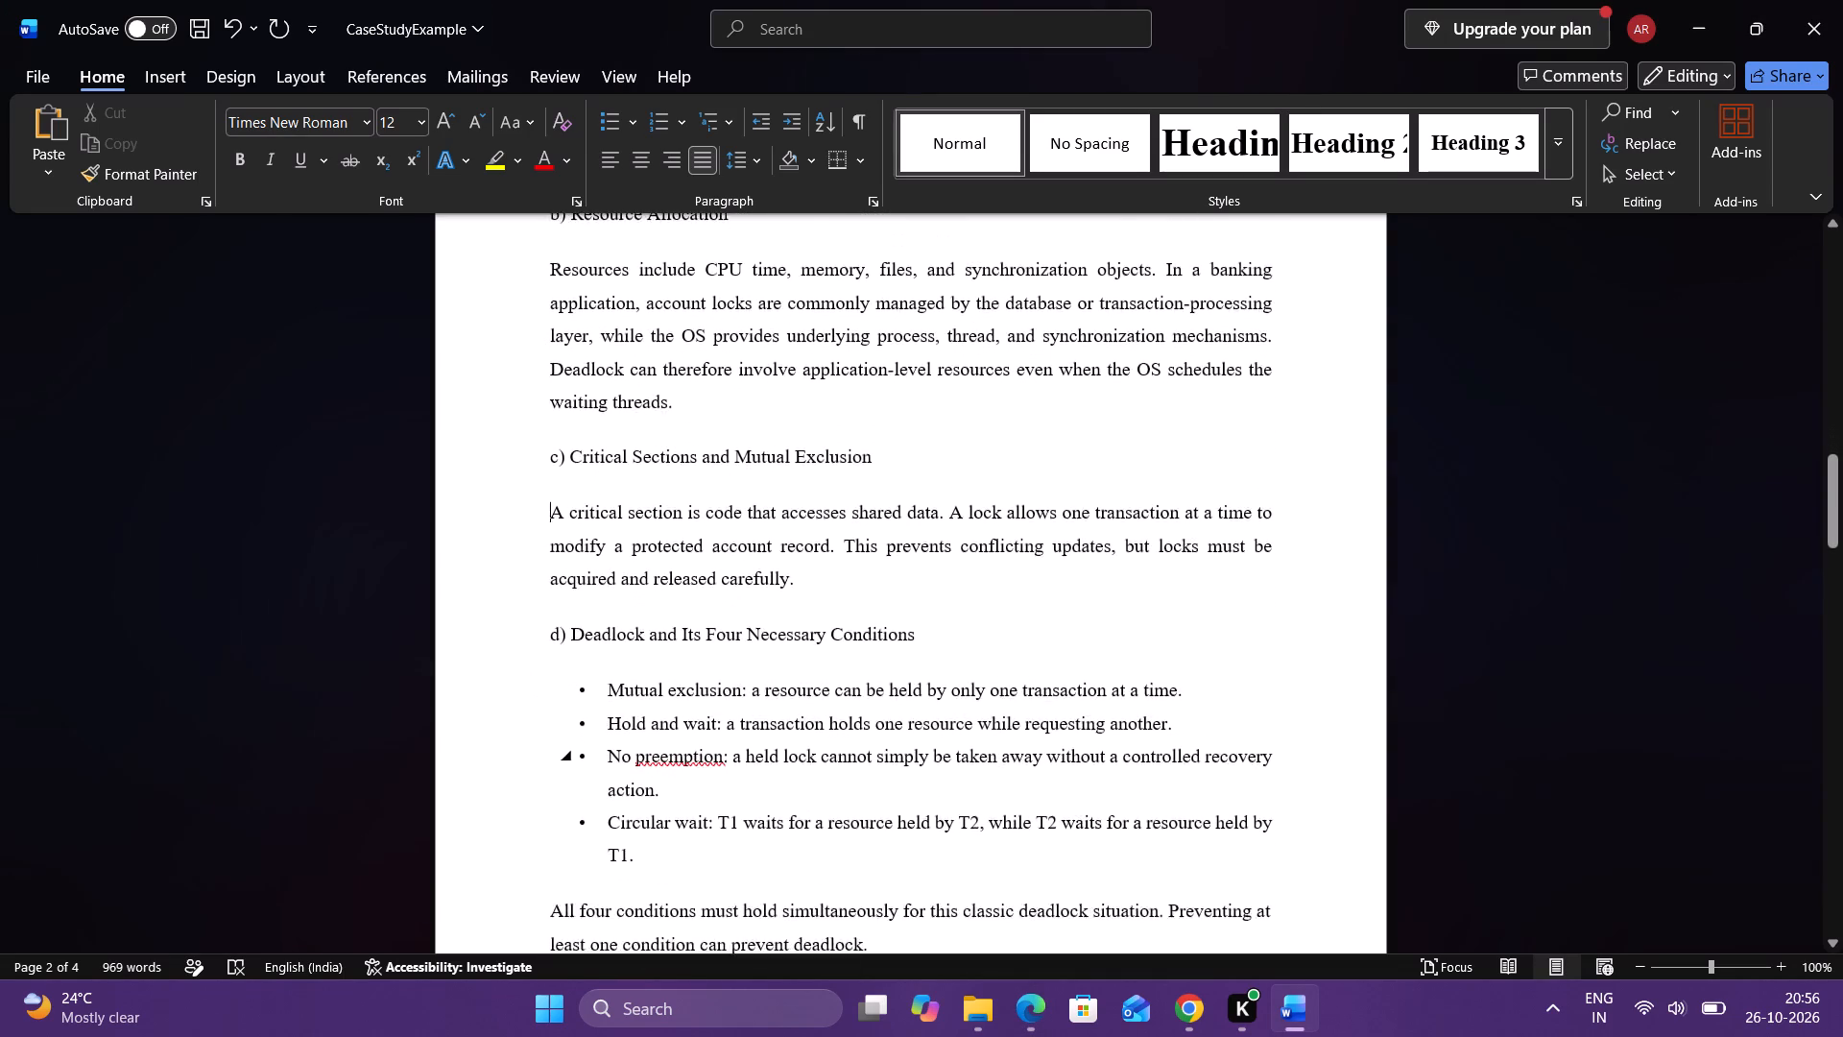
{"action": "scroll", "coordinate": [822, 736], "scroll_direction": "down", "scroll_amount": 2}
{"action": "scroll", "coordinate": [822, 736], "scroll_direction": "up", "scroll_amount": 4}
{"action": "scroll", "coordinate": [821, 738], "scroll_direction": "down", "scroll_amount": 2}
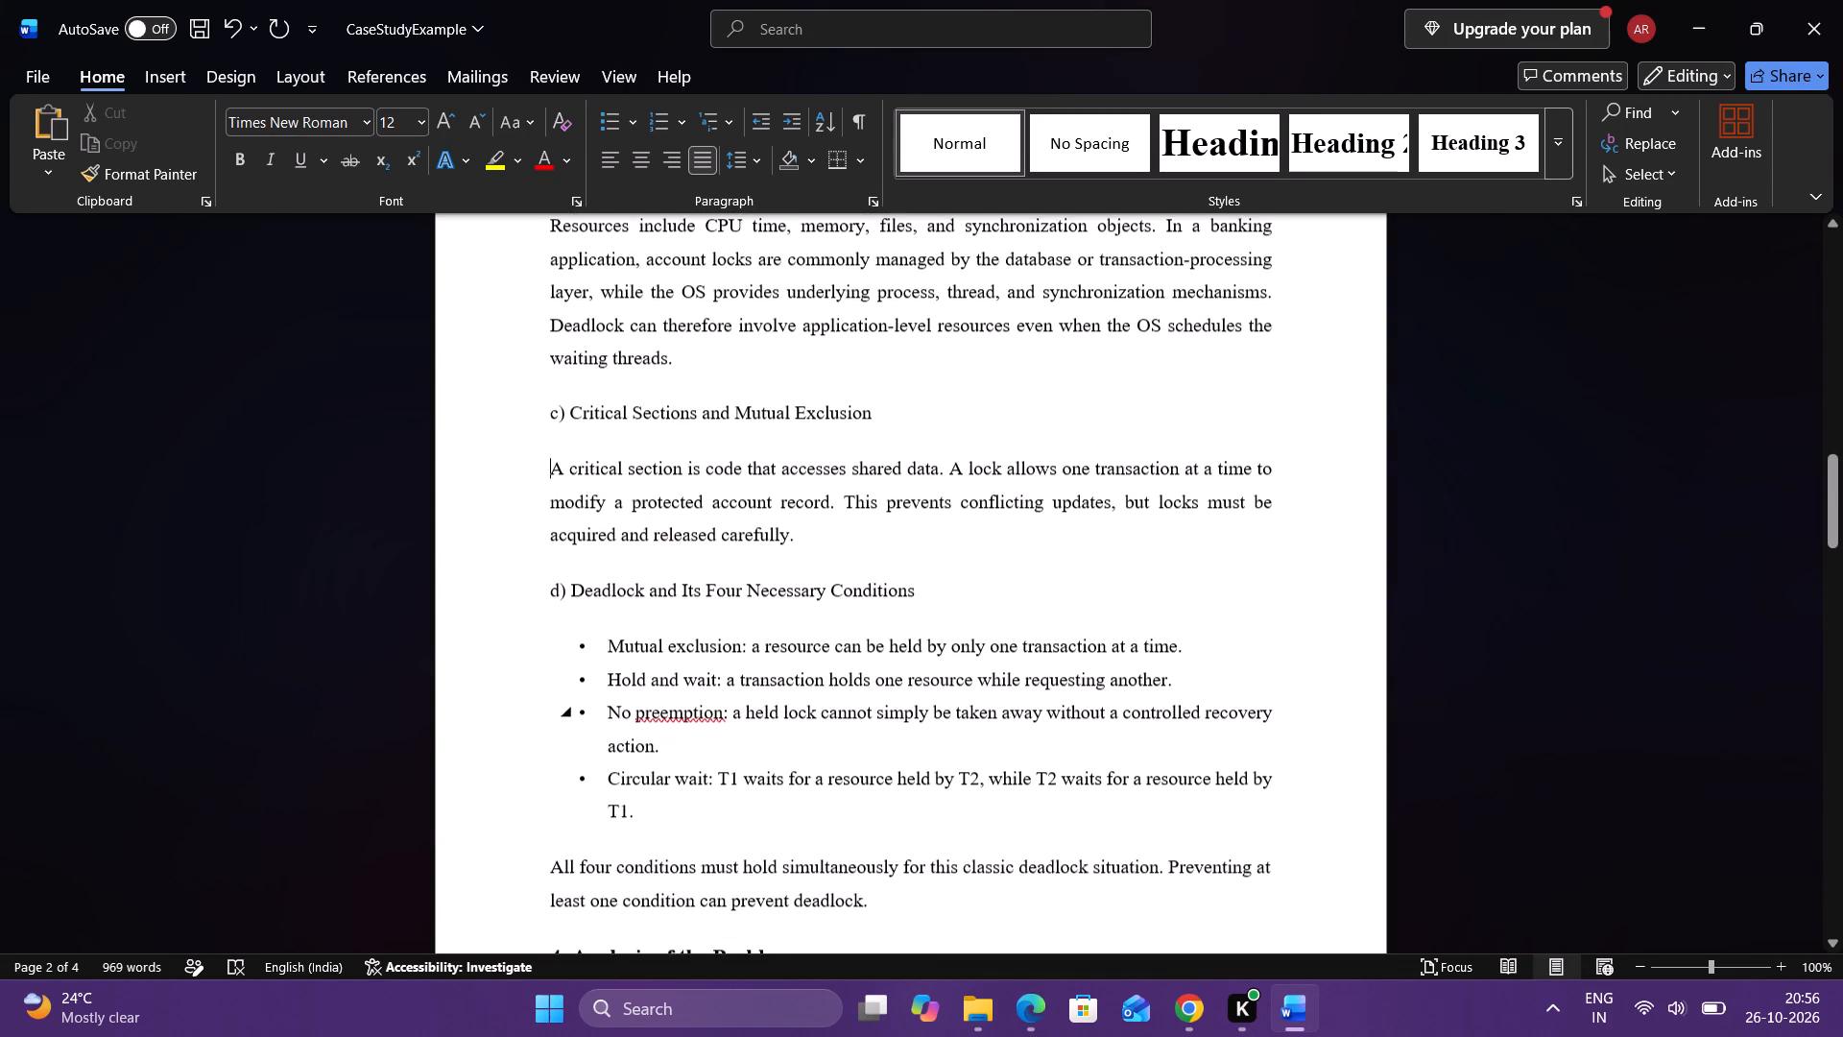
{"action": "left_click_drag", "start_coordinate": [922, 577], "coordinate": [549, 591]}
{"action": "left_click", "coordinate": [566, 555]}
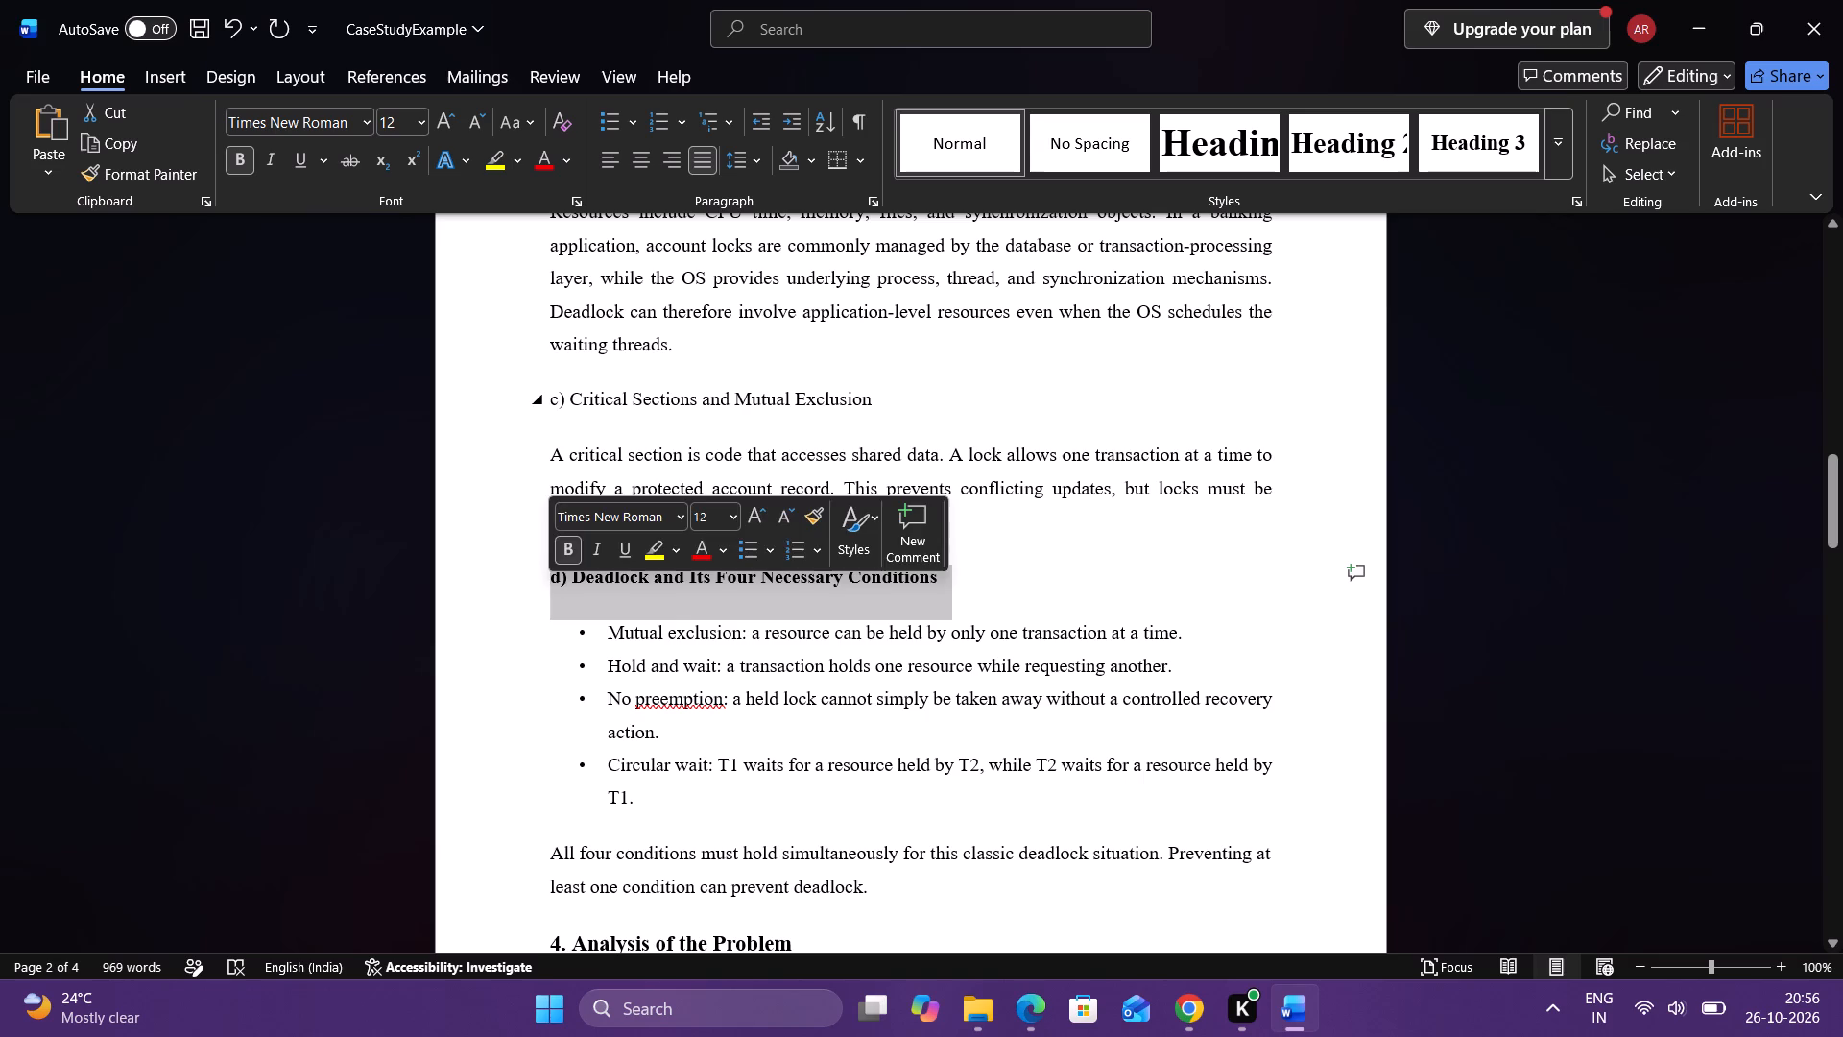
{"action": "left_click_drag", "start_coordinate": [875, 397], "coordinate": [541, 395]}
{"action": "left_click", "coordinate": [557, 355]}
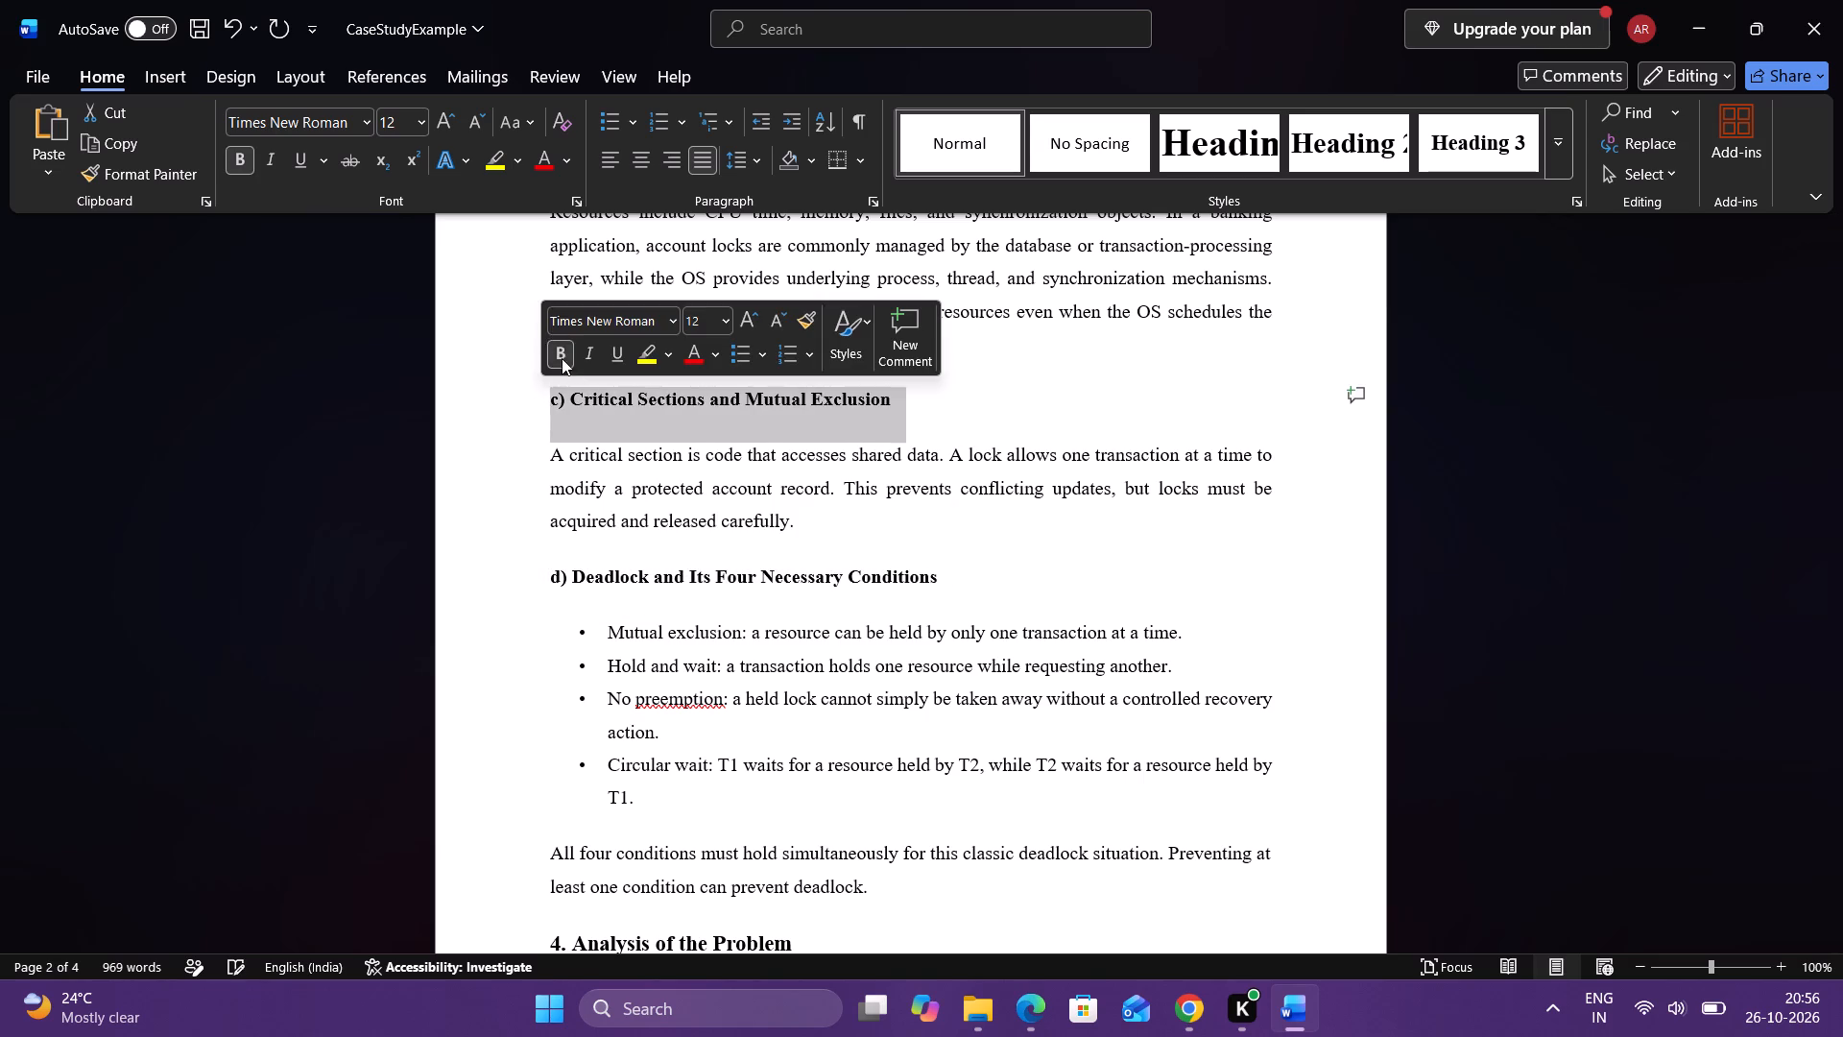
Bold the section 3 subheadings "b) Resource Allocation" and "a) Process Management".
{"action": "scroll", "coordinate": [666, 469], "scroll_direction": "up", "scroll_amount": 3}
{"action": "left_click_drag", "start_coordinate": [734, 331], "coordinate": [549, 331]}
{"action": "left_click", "coordinate": [568, 290]}
{"action": "scroll", "coordinate": [704, 432], "scroll_direction": "up", "scroll_amount": 6}
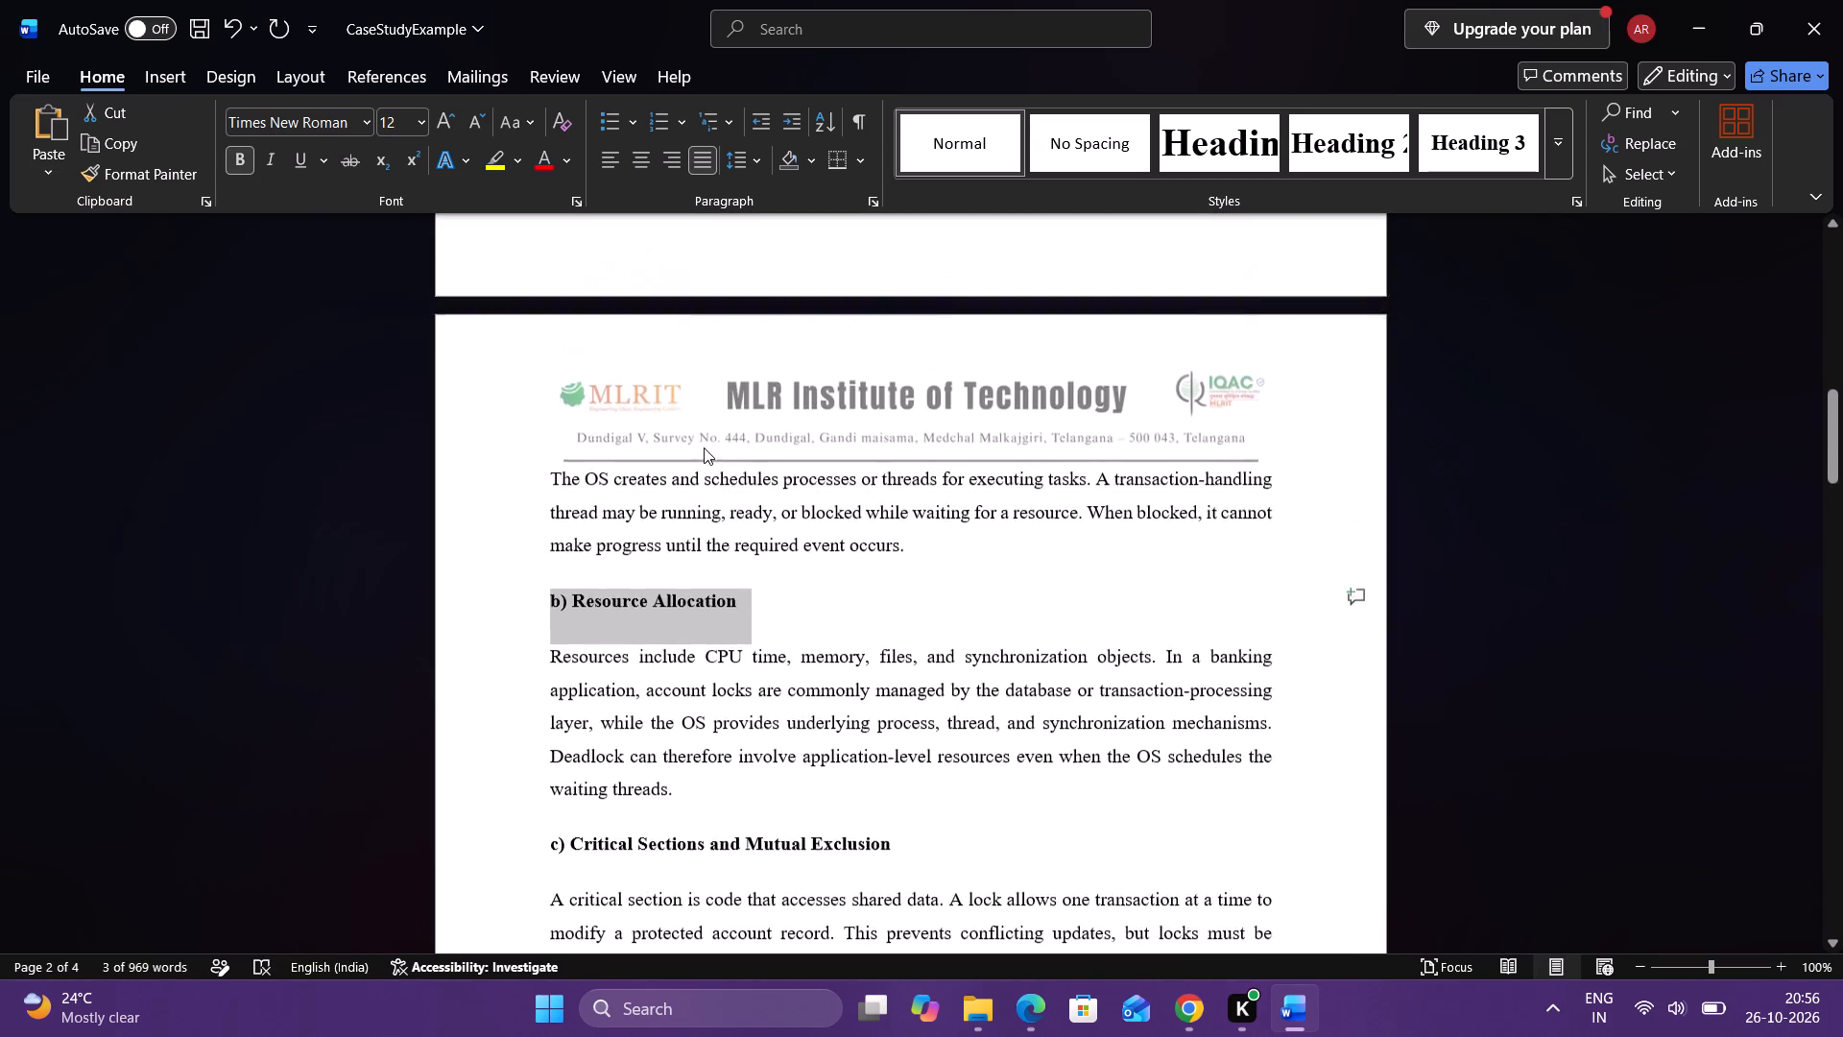
{"action": "scroll", "coordinate": [704, 447], "scroll_direction": "up", "scroll_amount": 6}
{"action": "left_click_drag", "start_coordinate": [737, 538], "coordinate": [639, 526]}
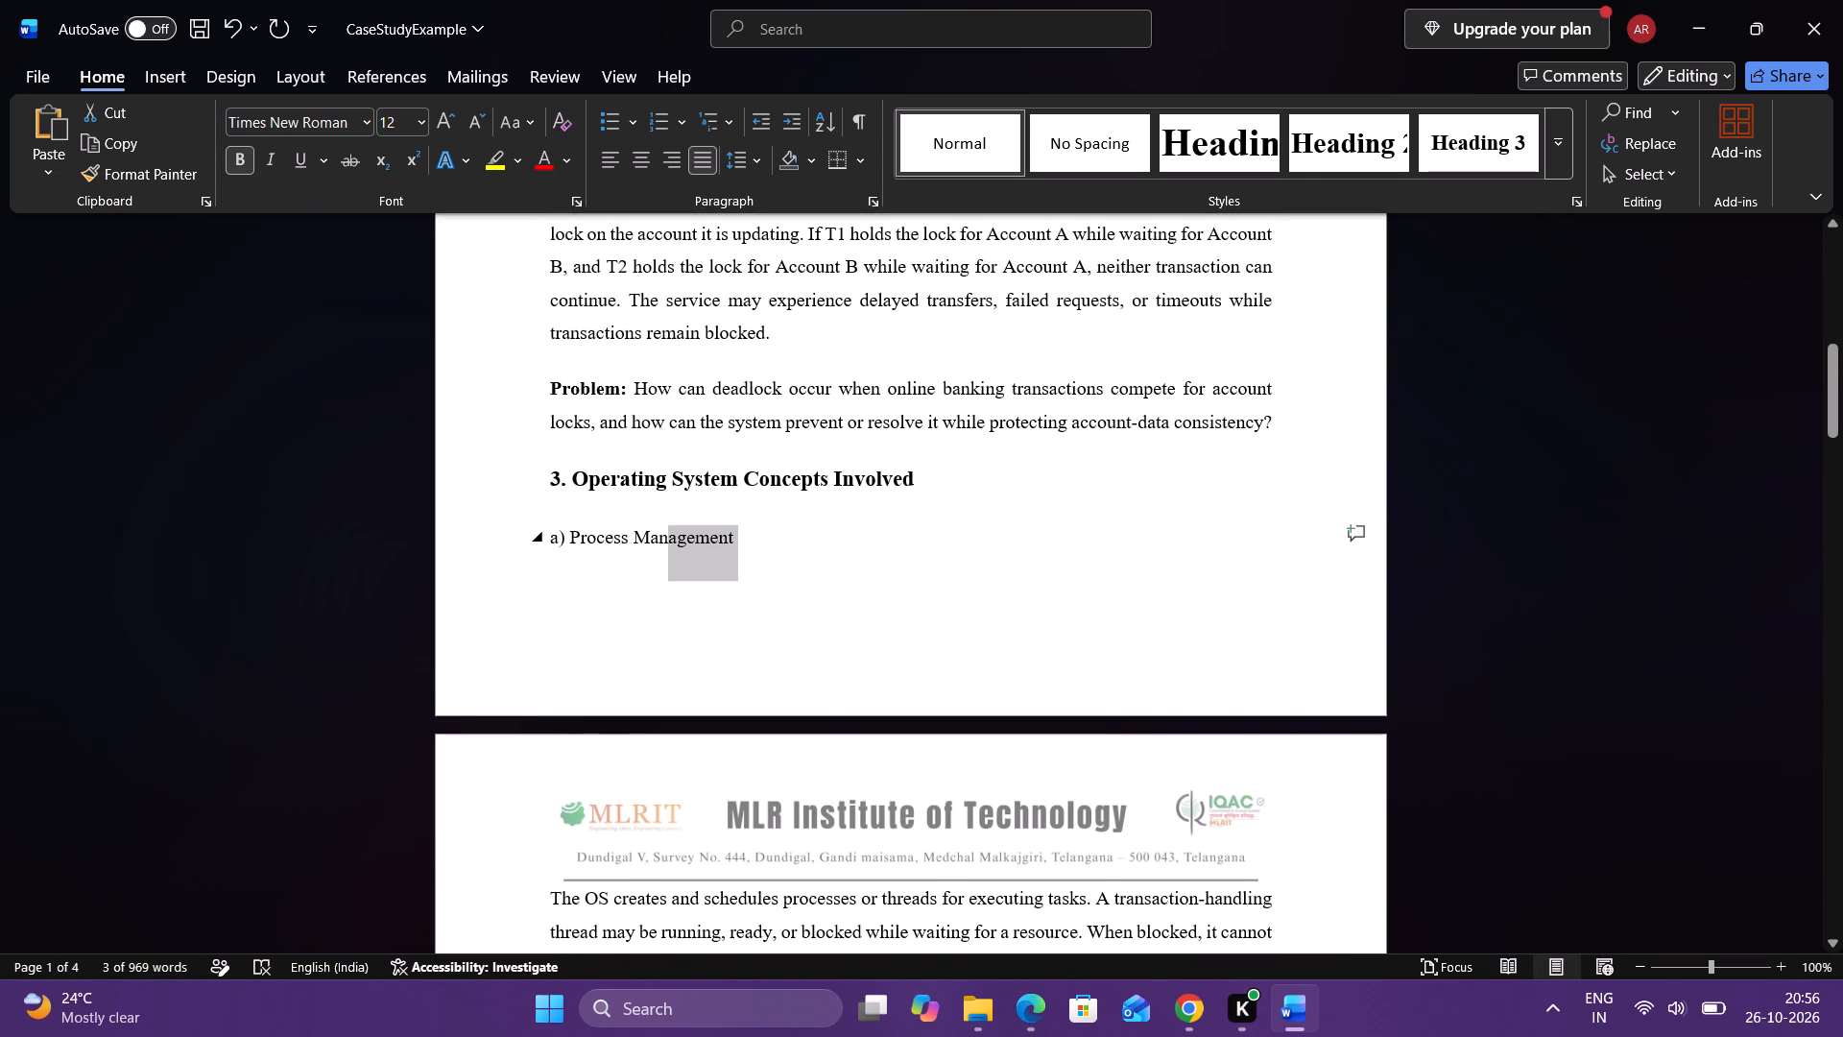
{"action": "left_click_drag", "start_coordinate": [639, 526], "coordinate": [553, 539]}
{"action": "left_click", "coordinate": [579, 488]}
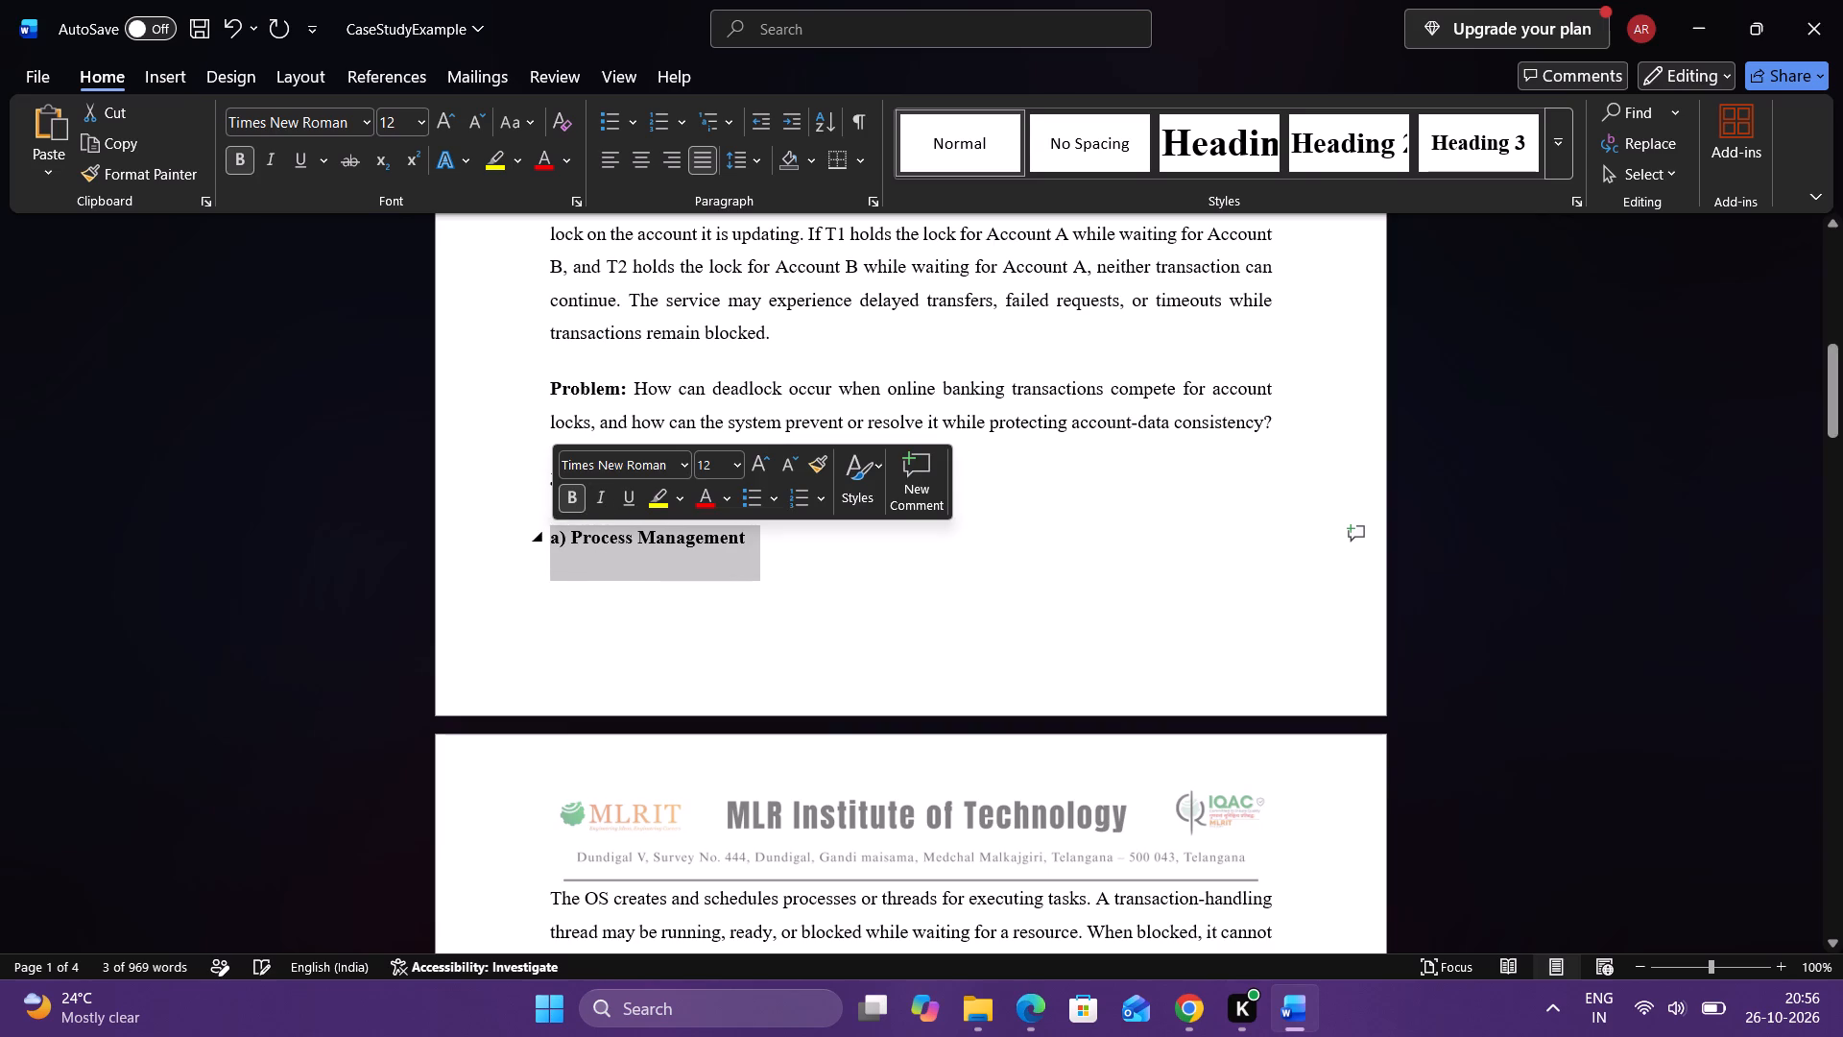
Remove the space after paragraphs in all body text from "1. Introduction" to the end of the conclusion.
{"action": "scroll", "coordinate": [846, 632], "scroll_direction": "down", "scroll_amount": 2}
{"action": "scroll", "coordinate": [846, 637], "scroll_direction": "up", "scroll_amount": 14}
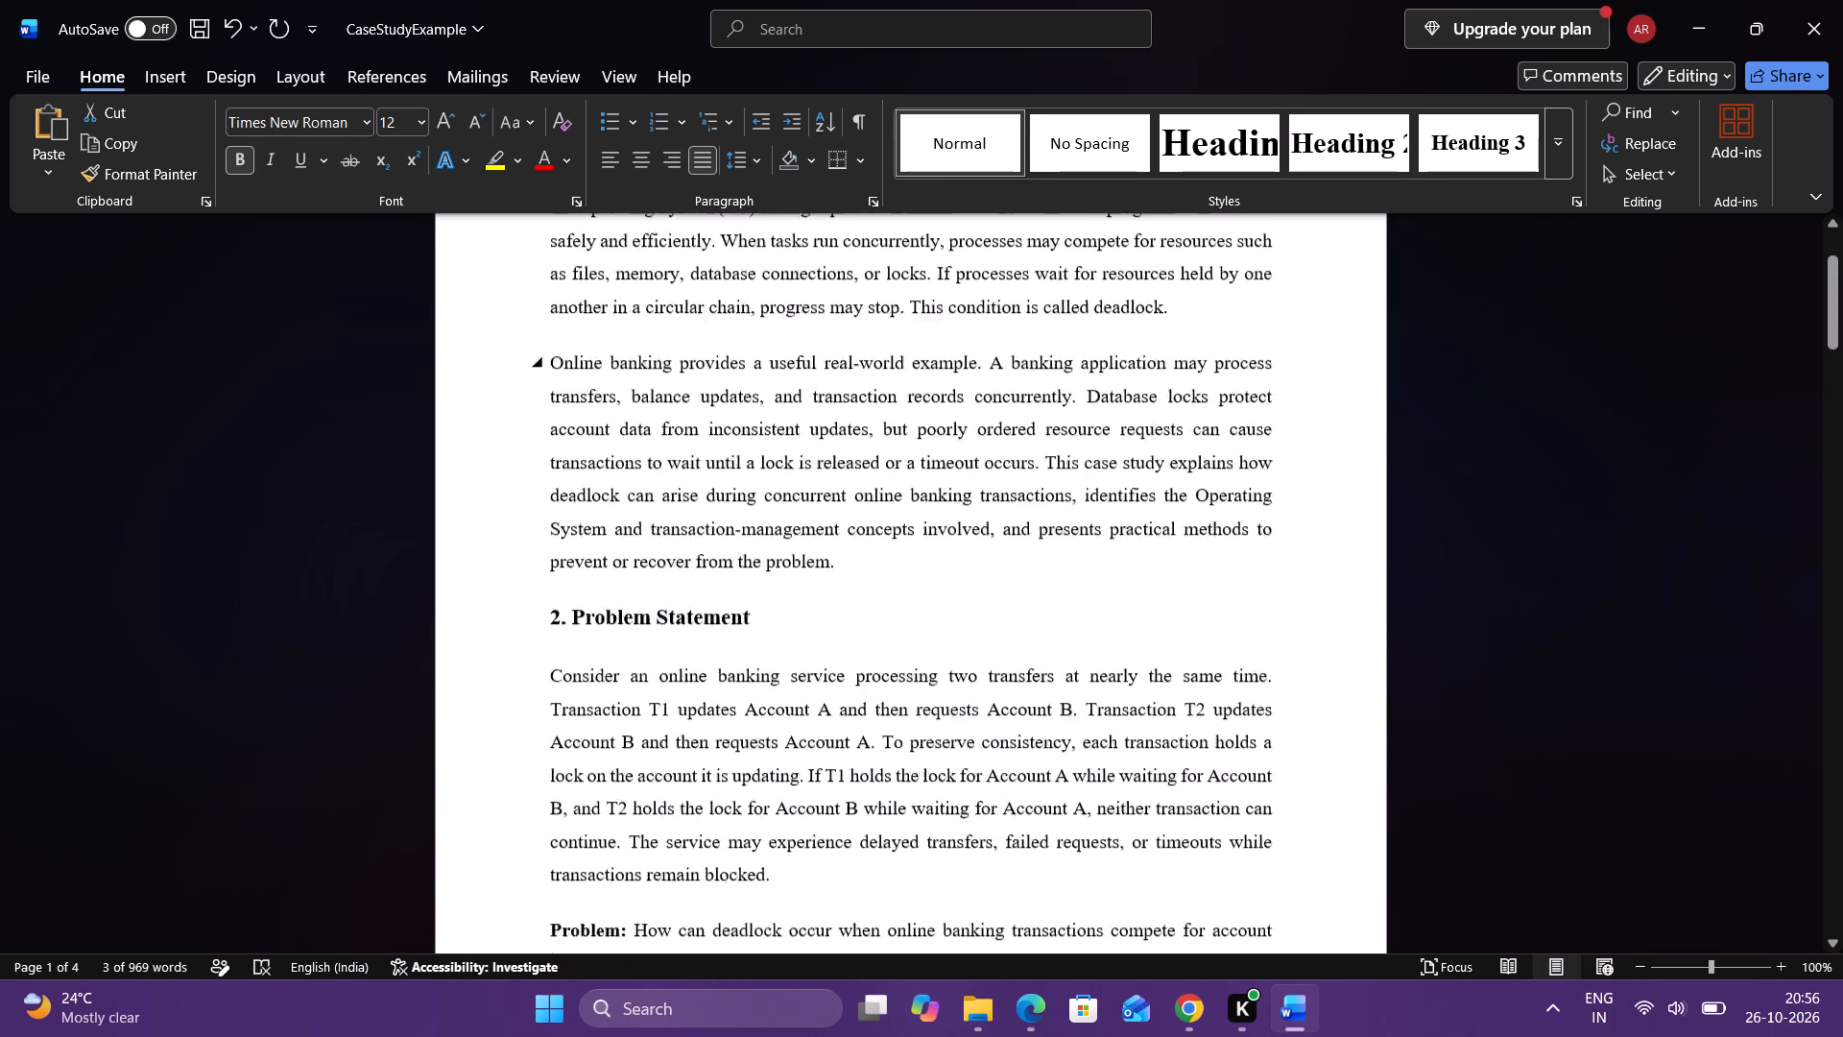
{"action": "scroll", "coordinate": [853, 648], "scroll_direction": "up", "scroll_amount": 5}
{"action": "left_click_drag", "start_coordinate": [548, 467], "coordinate": [562, 507]}
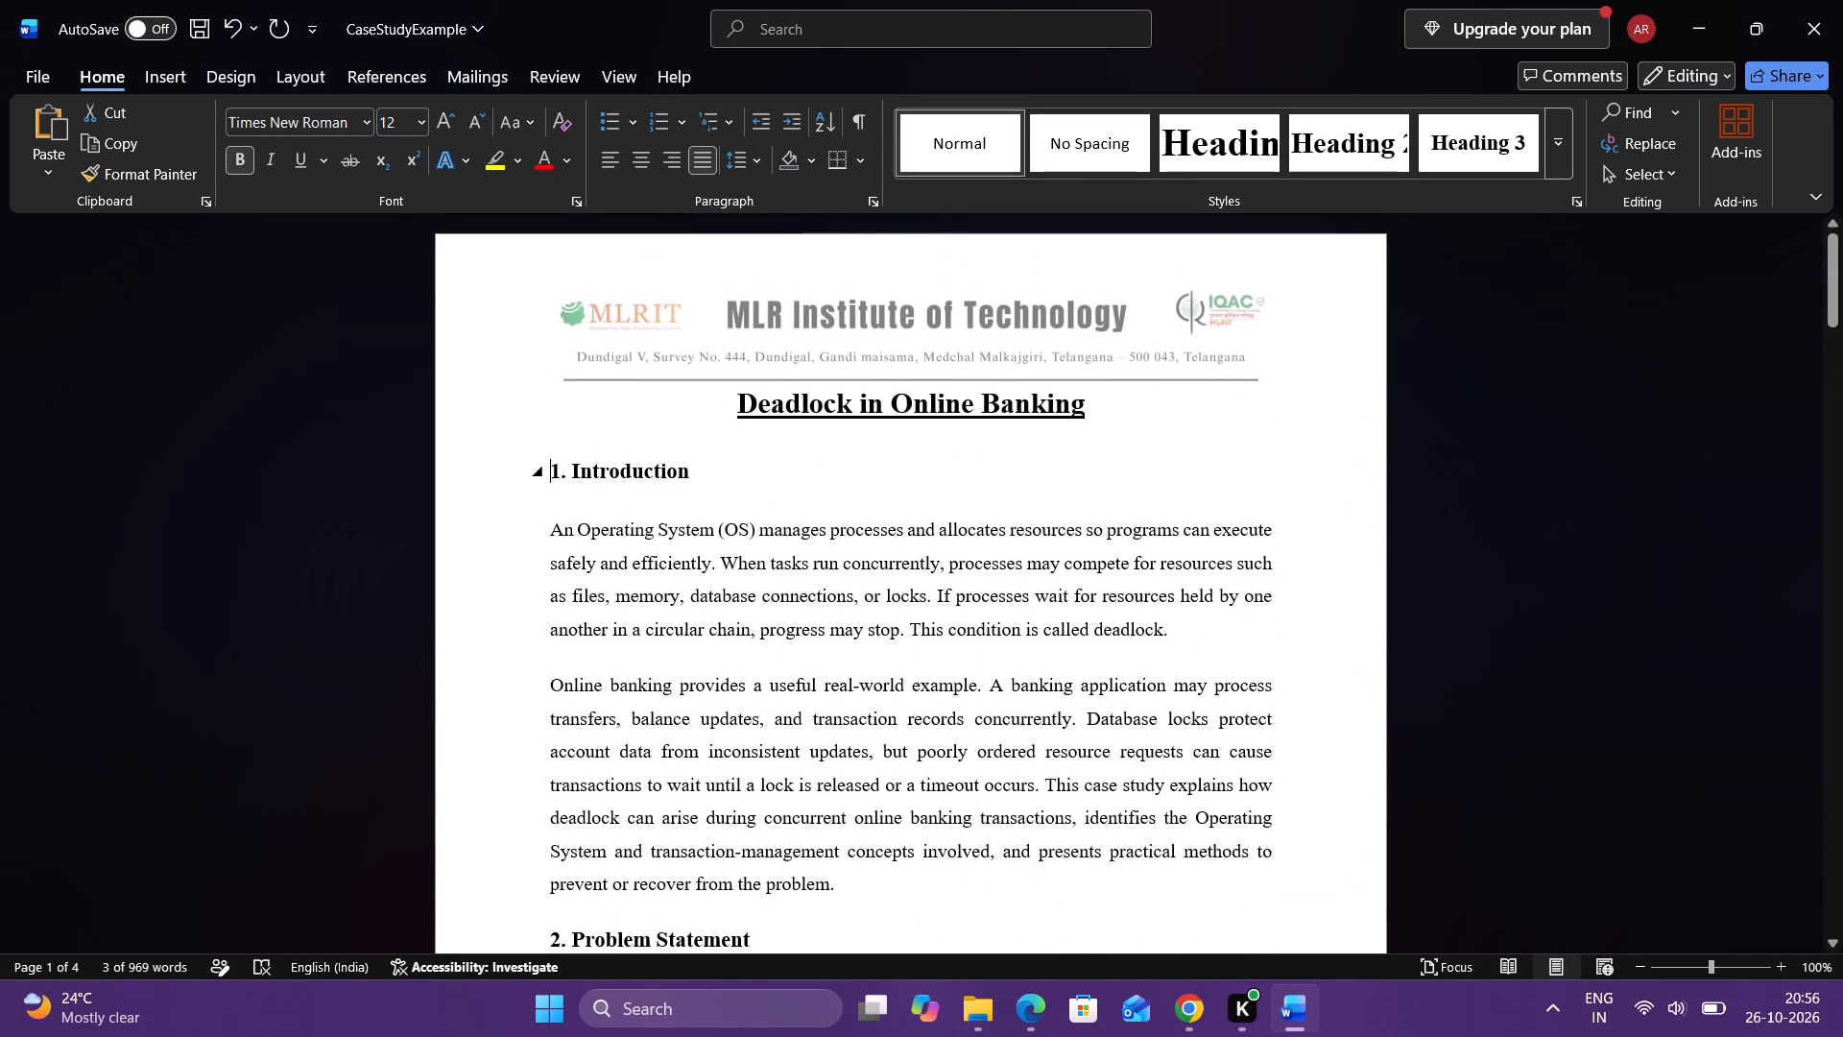
{"action": "left_click_drag", "start_coordinate": [562, 507], "coordinate": [703, 1036]}
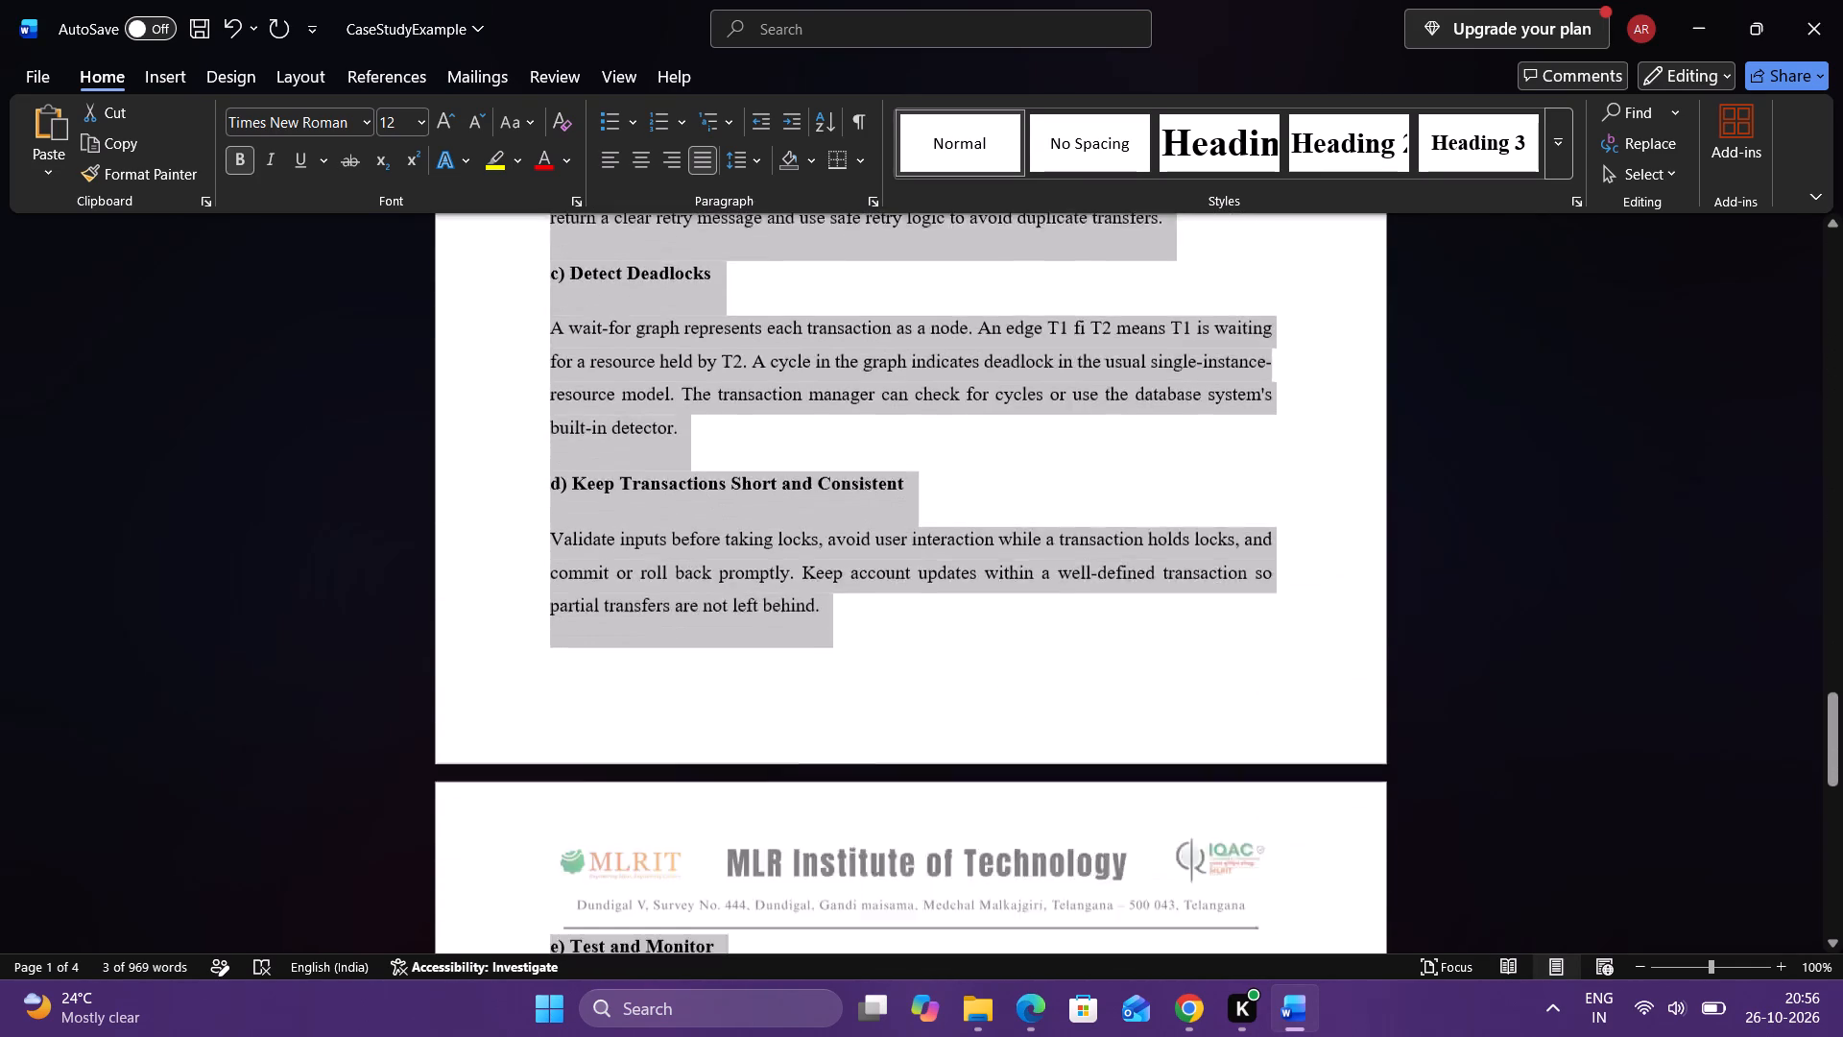
{"action": "left_click_drag", "start_coordinate": [703, 1036], "coordinate": [1056, 801]}
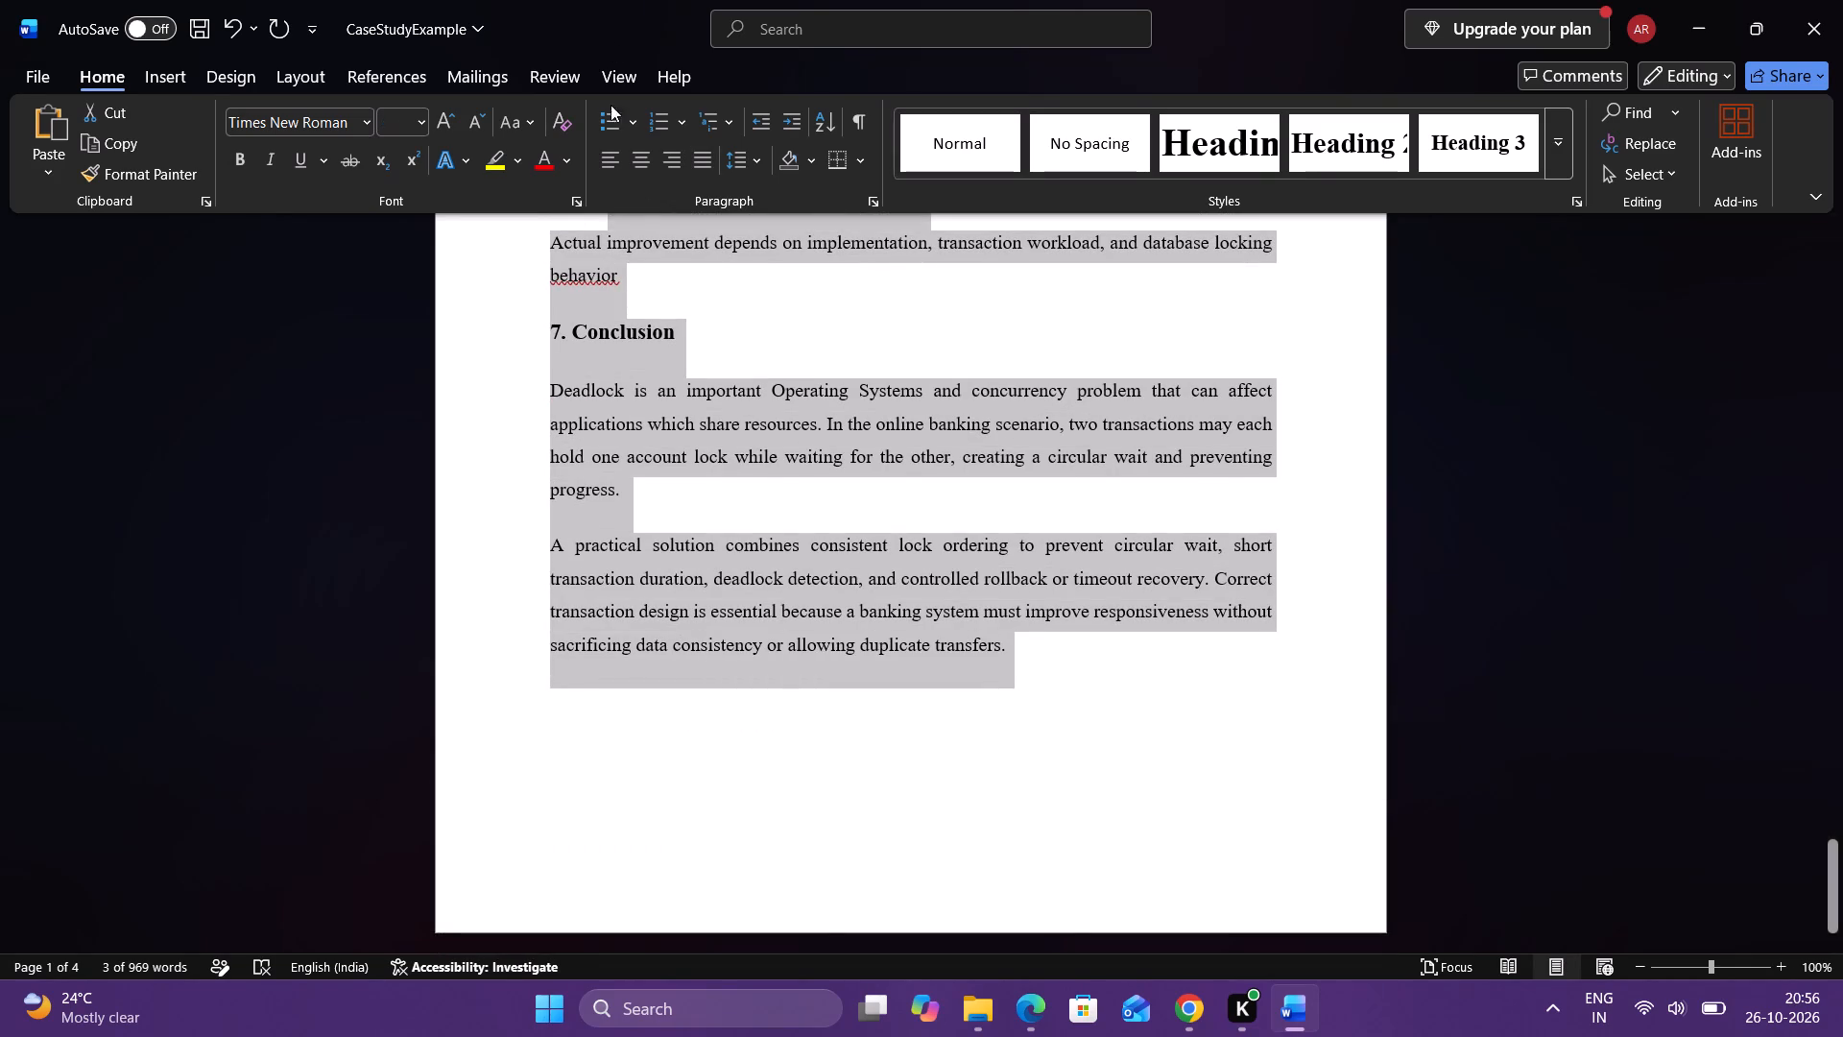
{"action": "left_click", "coordinate": [758, 161]}
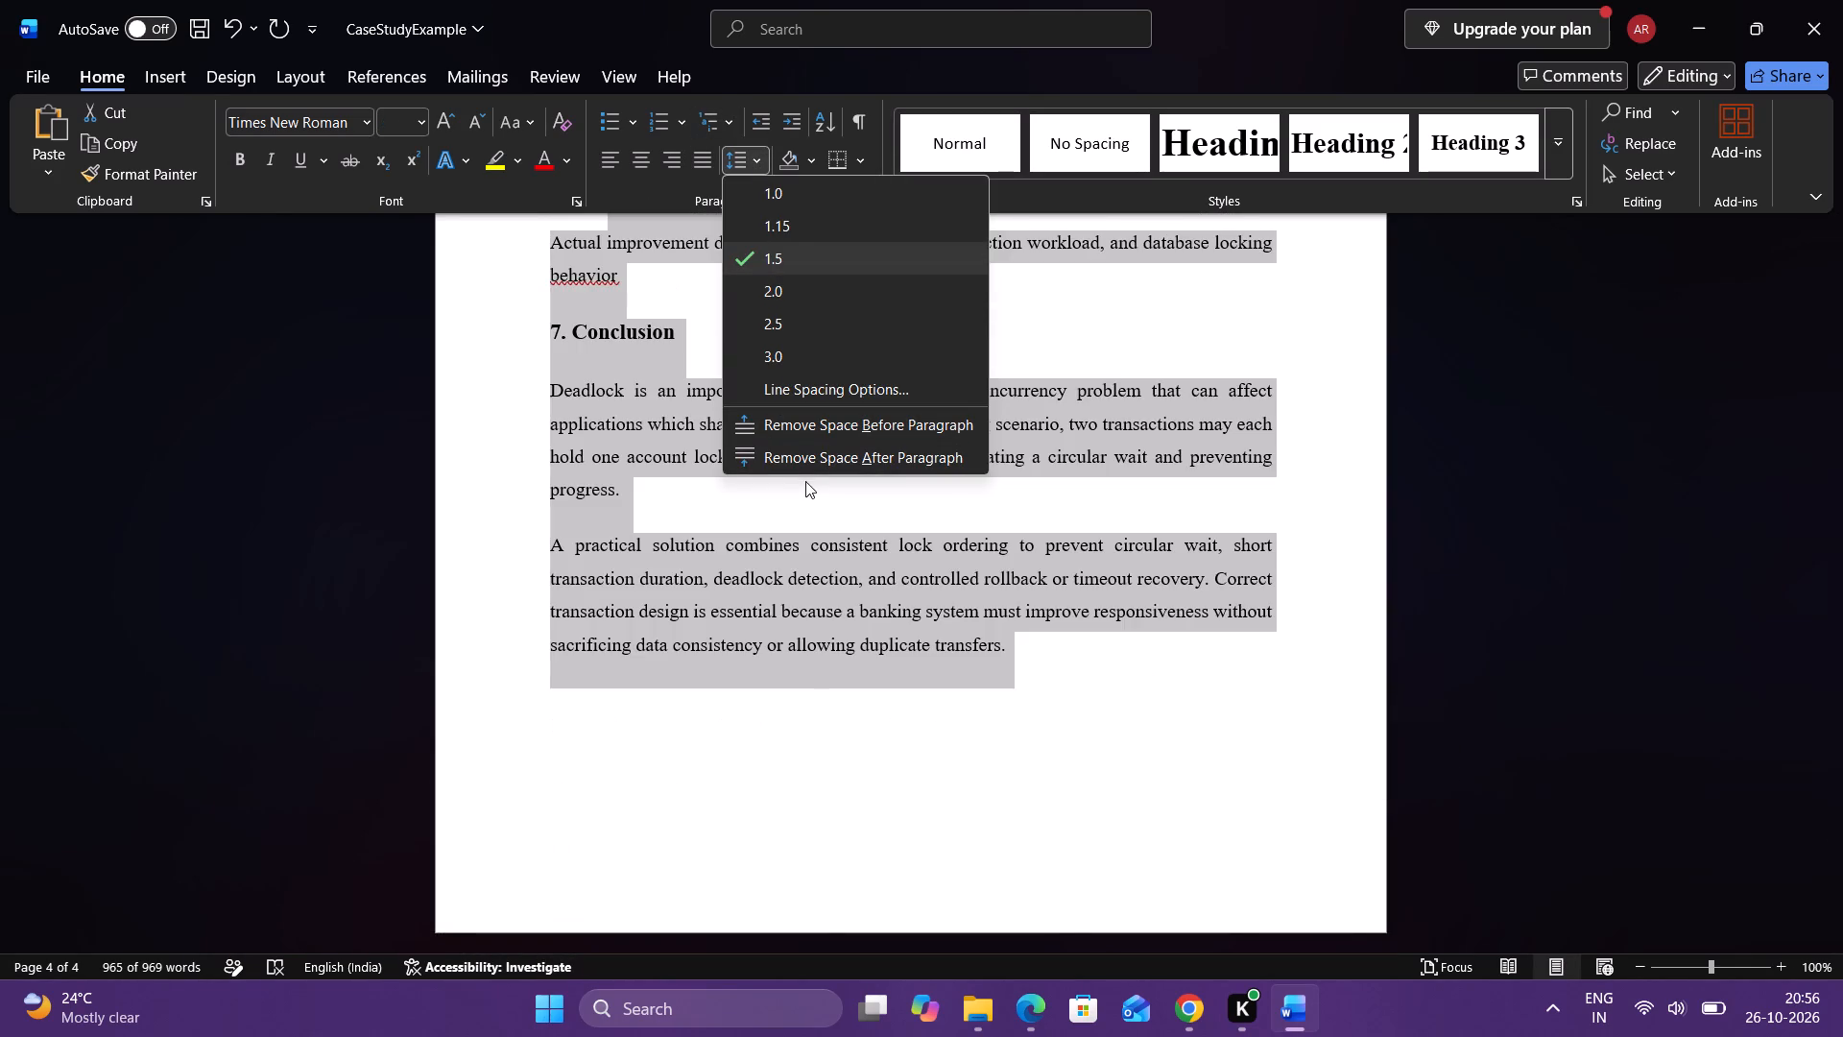
{"action": "left_click", "coordinate": [805, 454]}
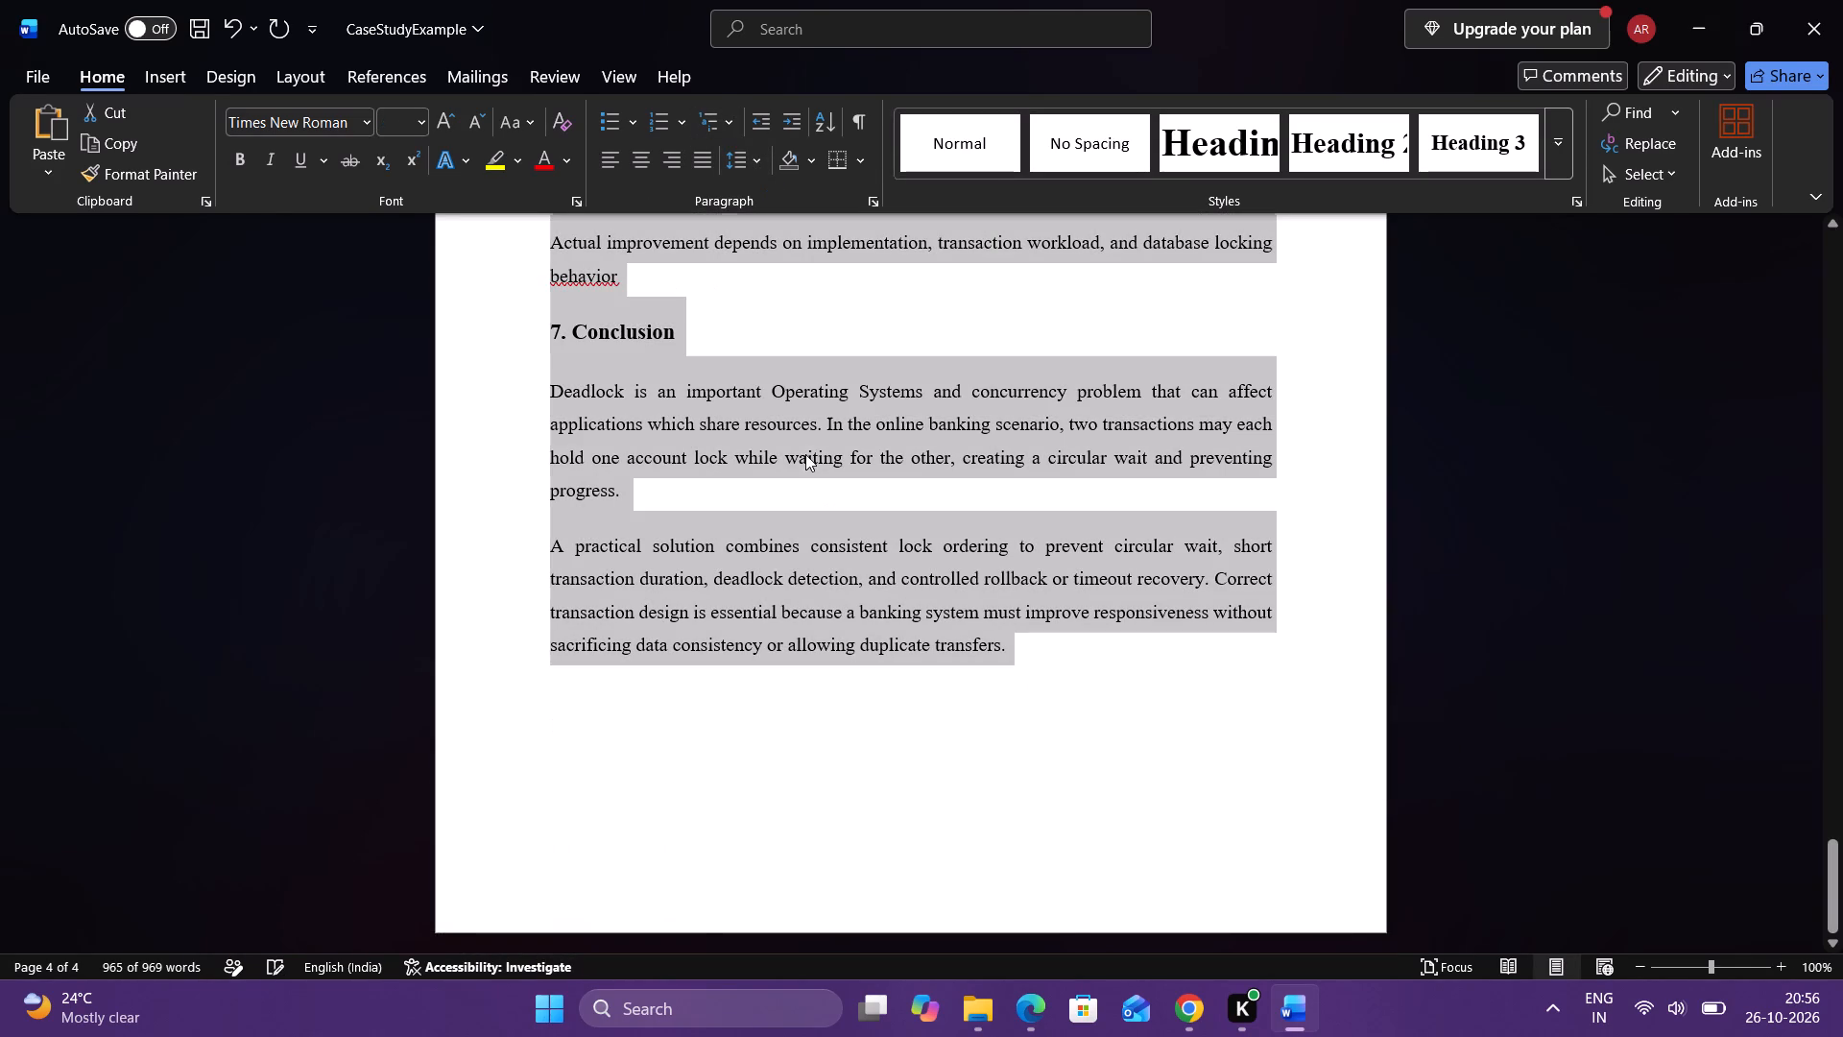
Review the paragraph spacing and page breaks from the conclusion back to "a) Process Management" in section 3.
{"action": "left_click", "coordinate": [860, 815]}
{"action": "scroll", "coordinate": [862, 804], "scroll_direction": "up", "scroll_amount": 8}
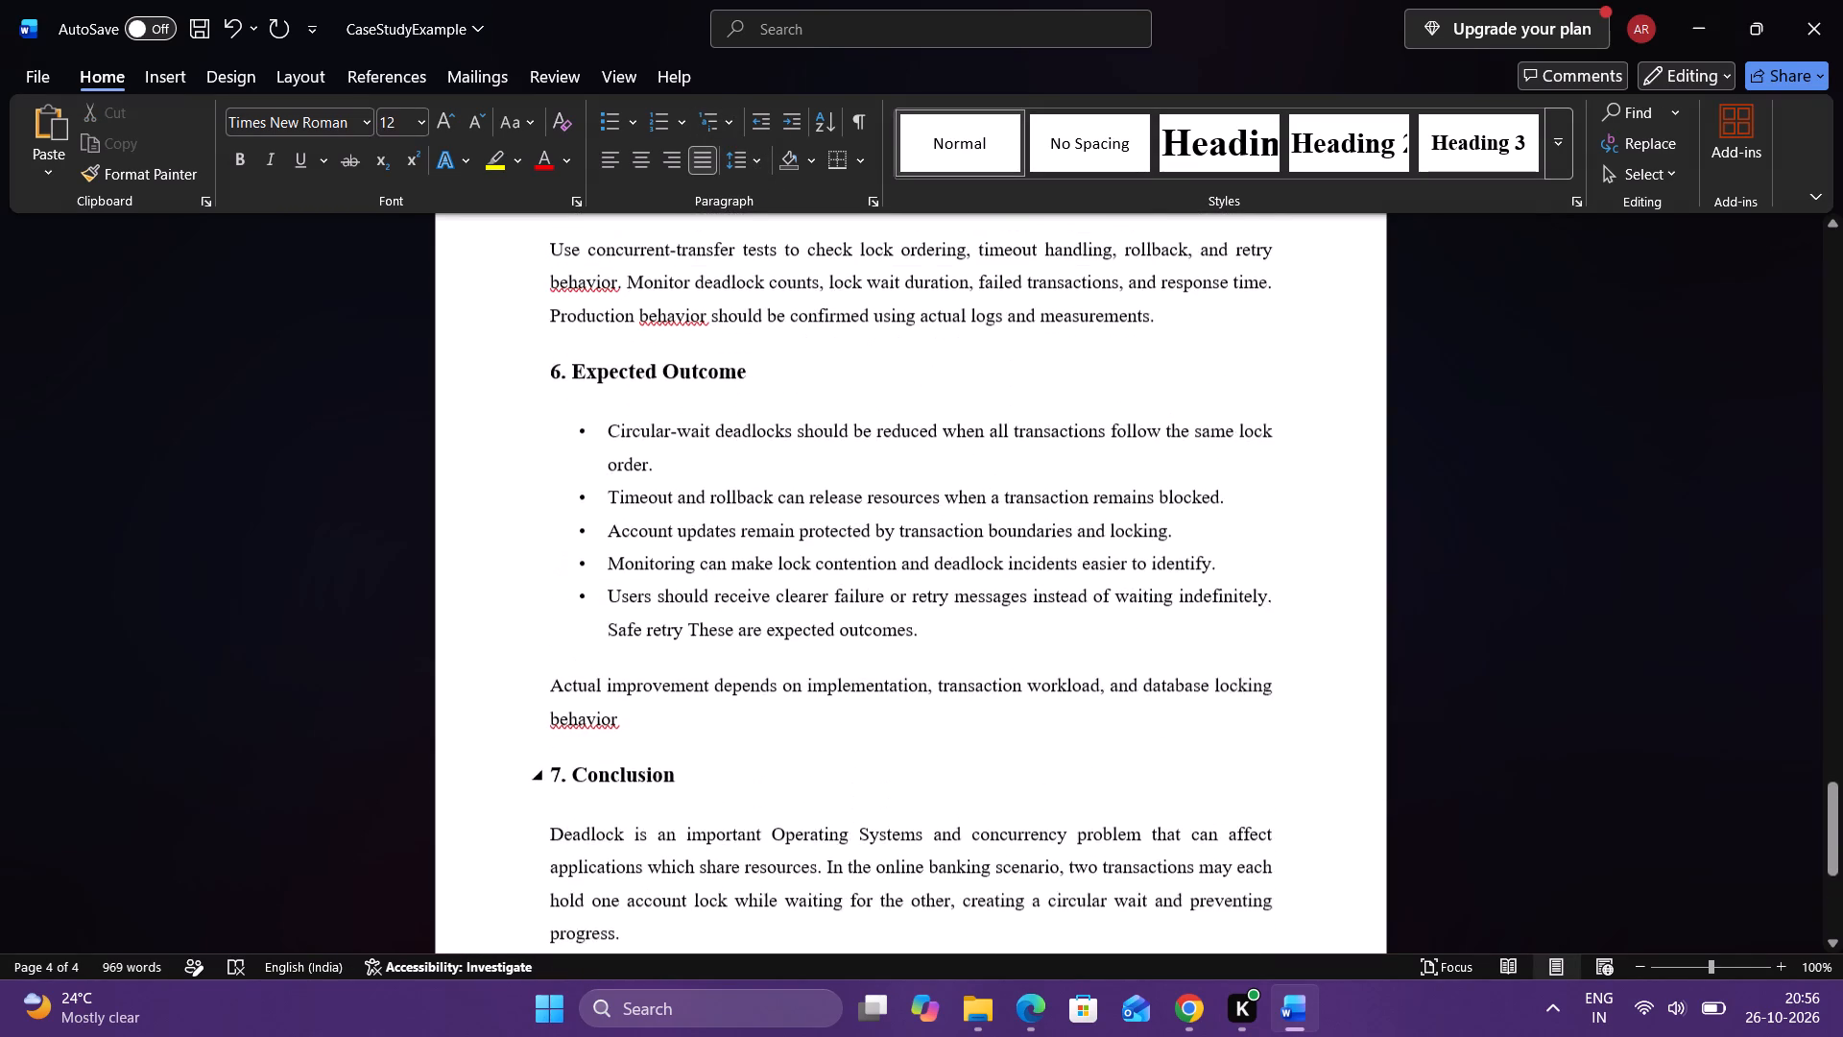
{"action": "scroll", "coordinate": [863, 804], "scroll_direction": "up", "scroll_amount": 20}
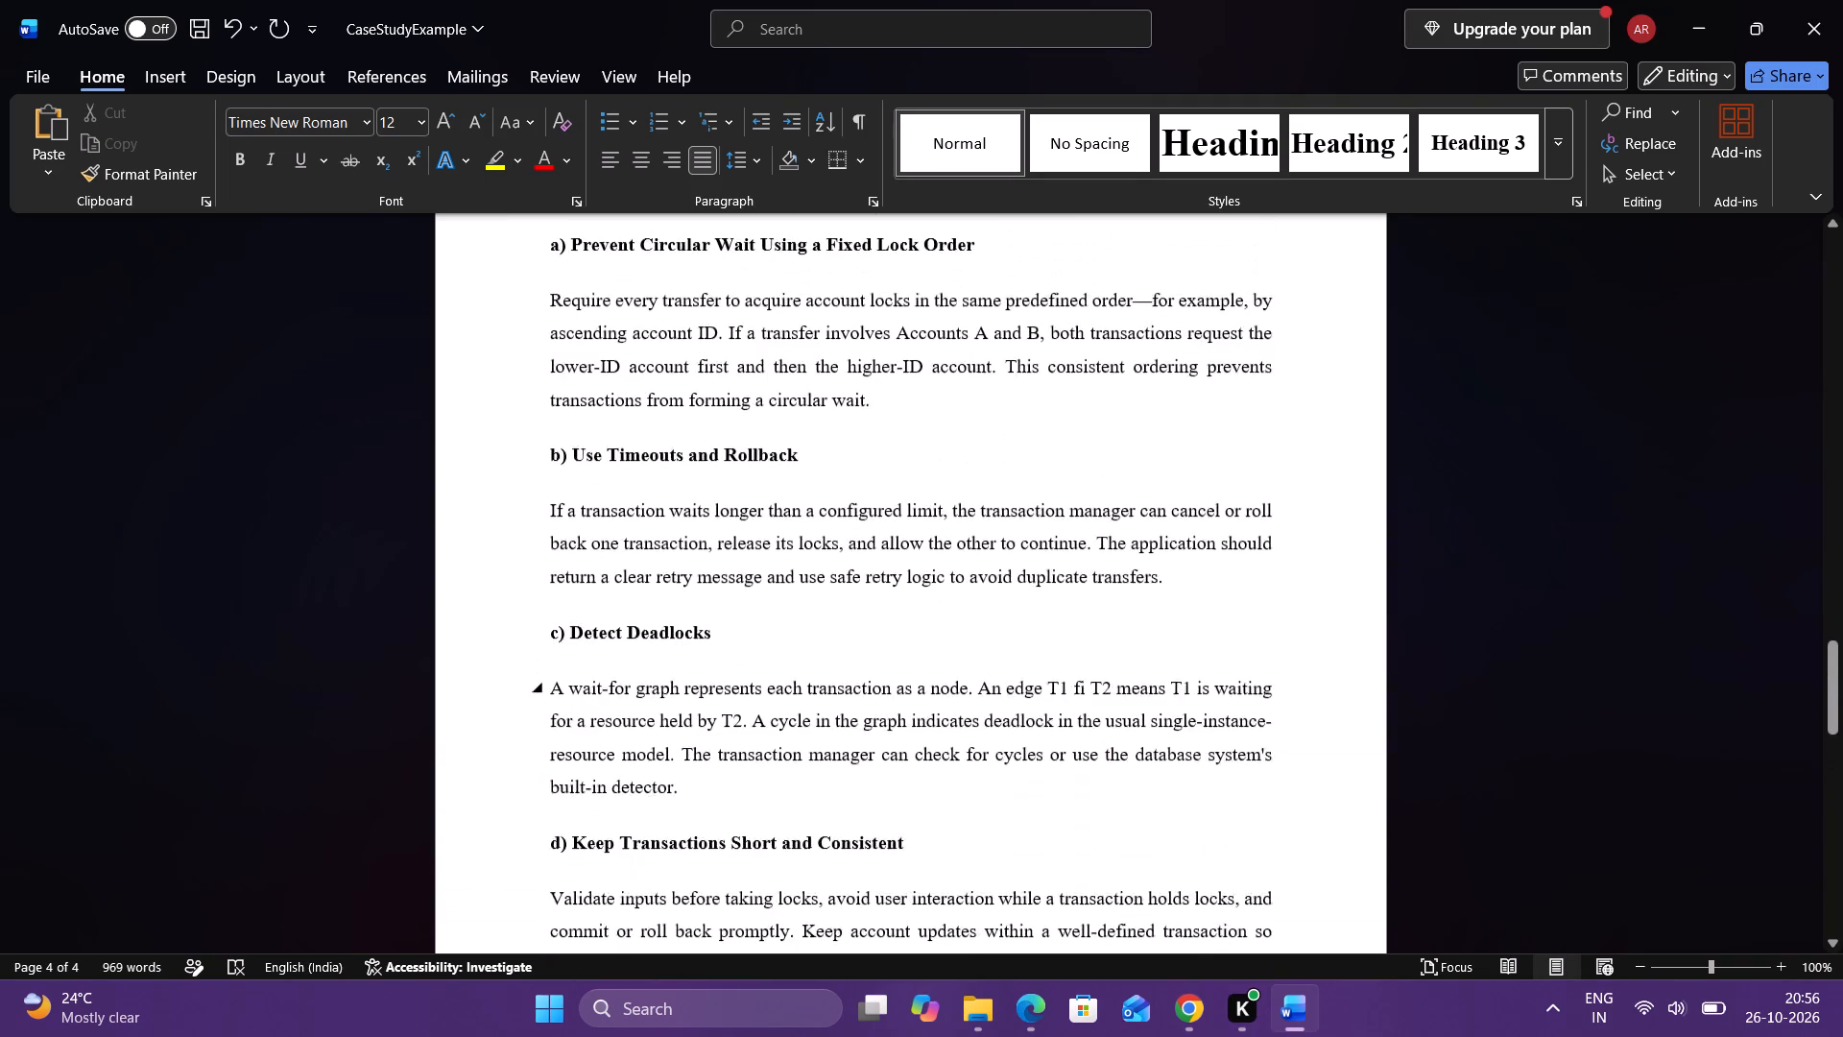
{"action": "scroll", "coordinate": [863, 804], "scroll_direction": "up", "scroll_amount": 19}
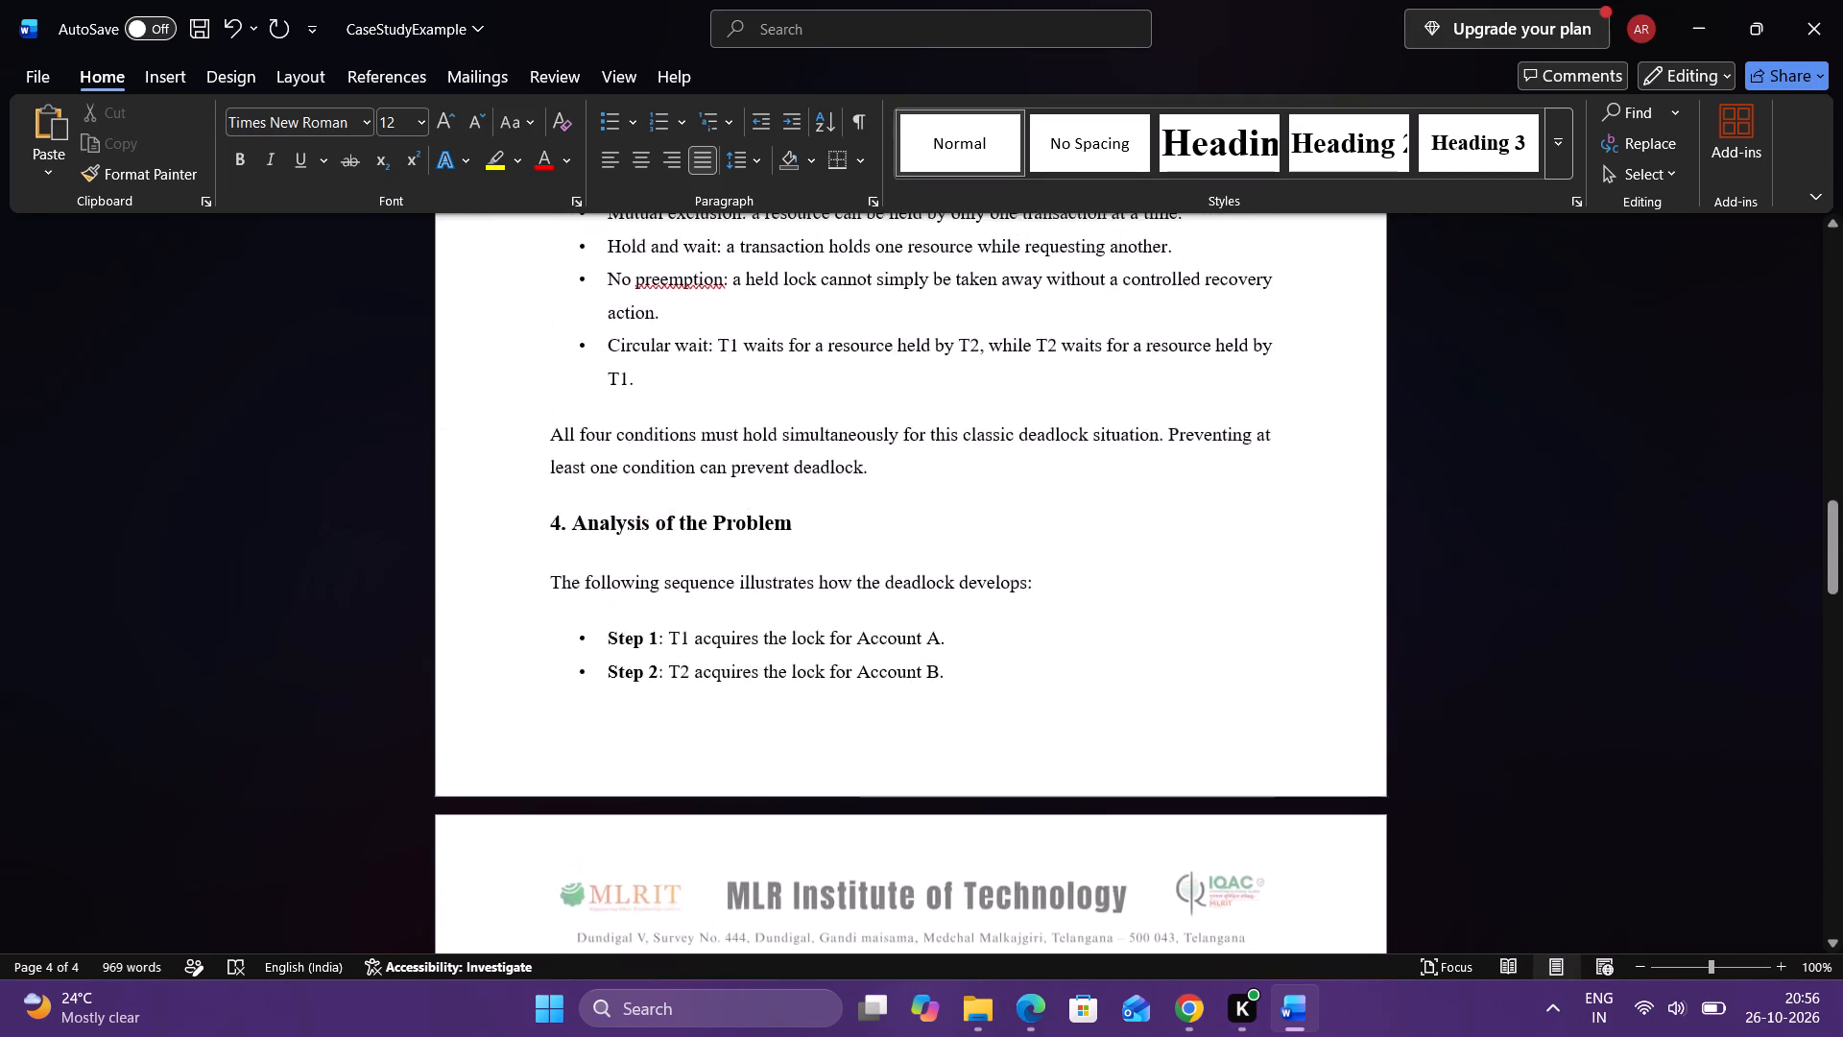
{"action": "scroll", "coordinate": [863, 804], "scroll_direction": "up", "scroll_amount": 20}
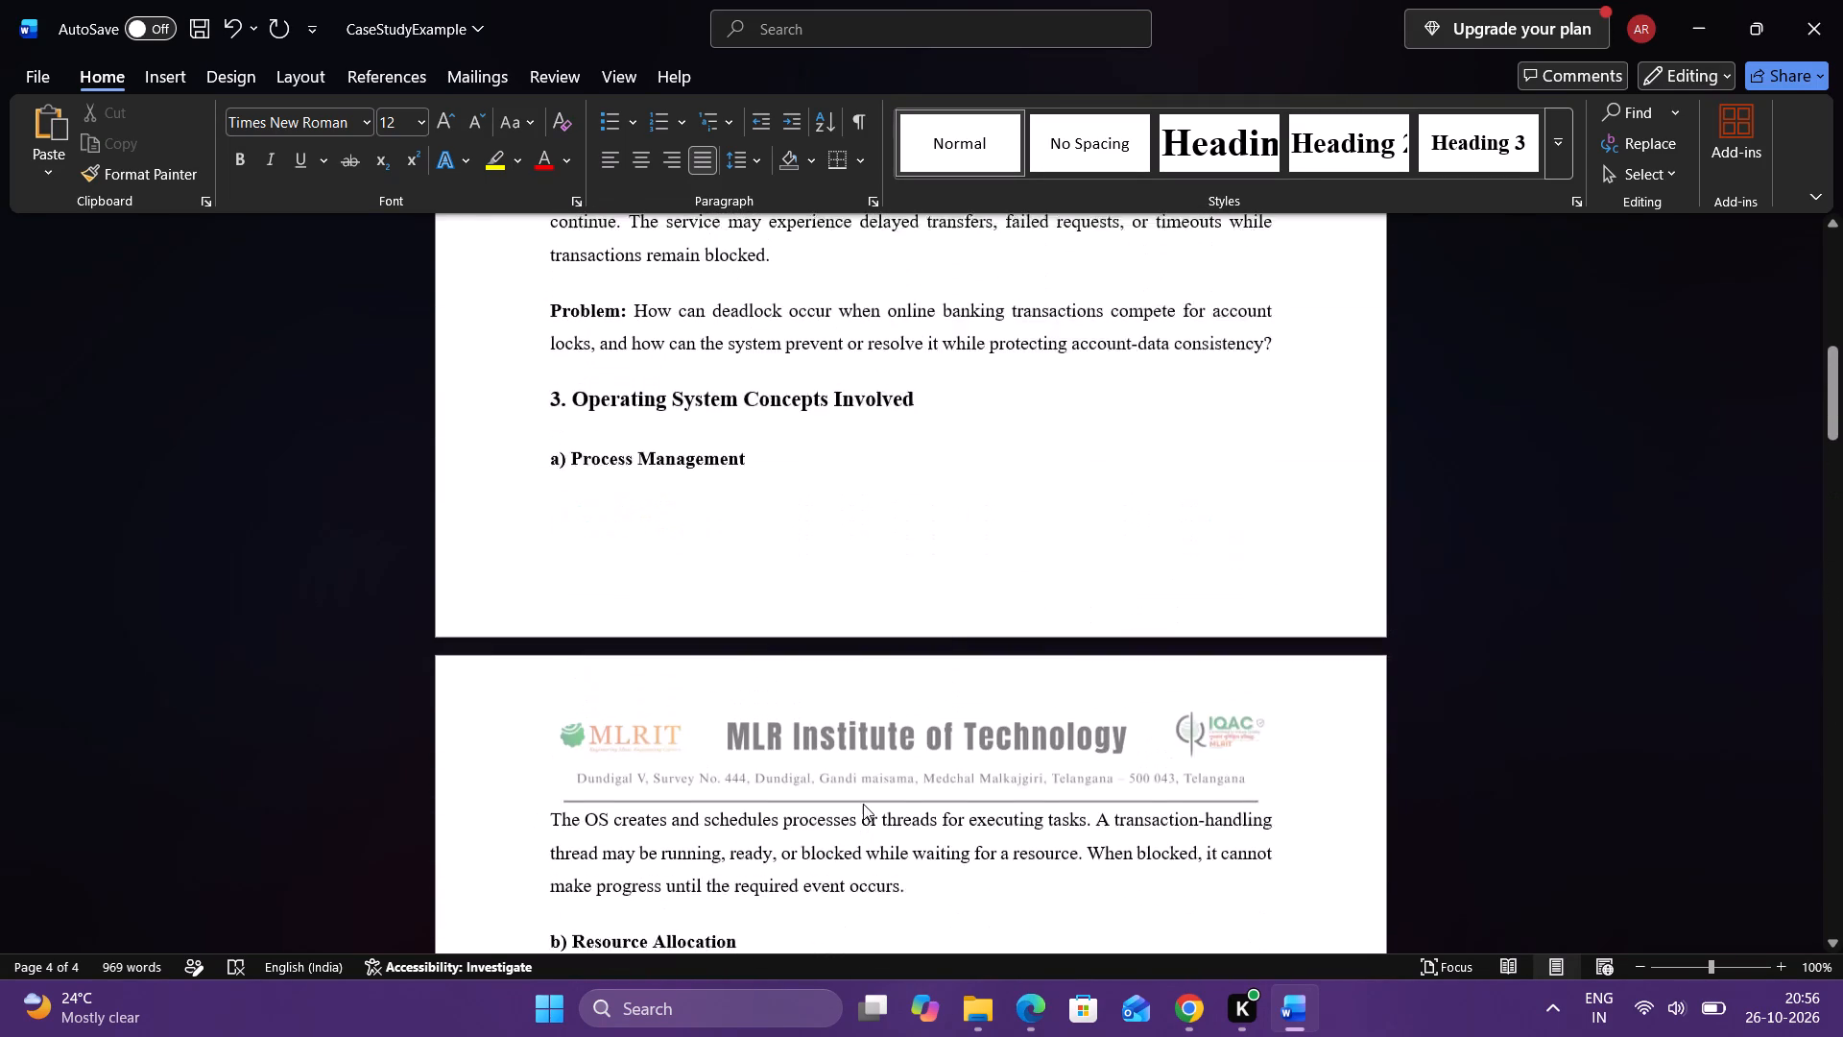
{"action": "left_click", "coordinate": [658, 497]}
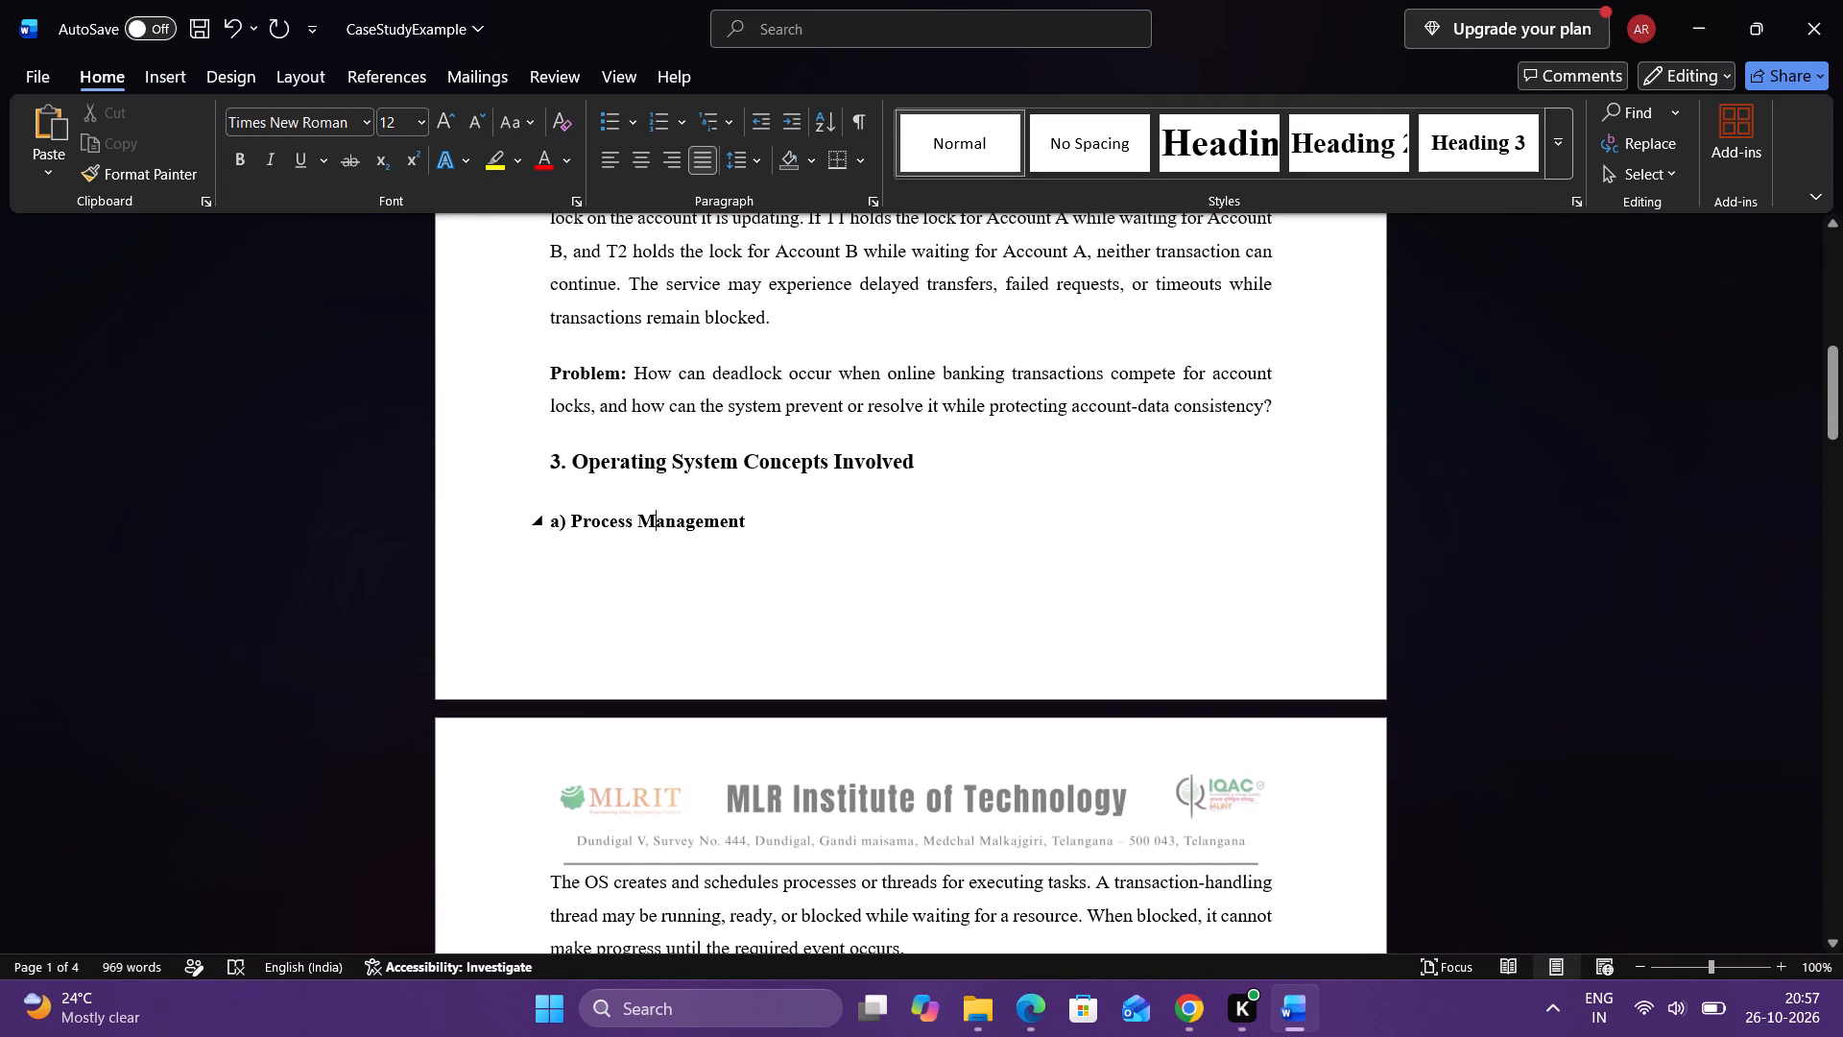
{"action": "left_click", "coordinate": [698, 488]}
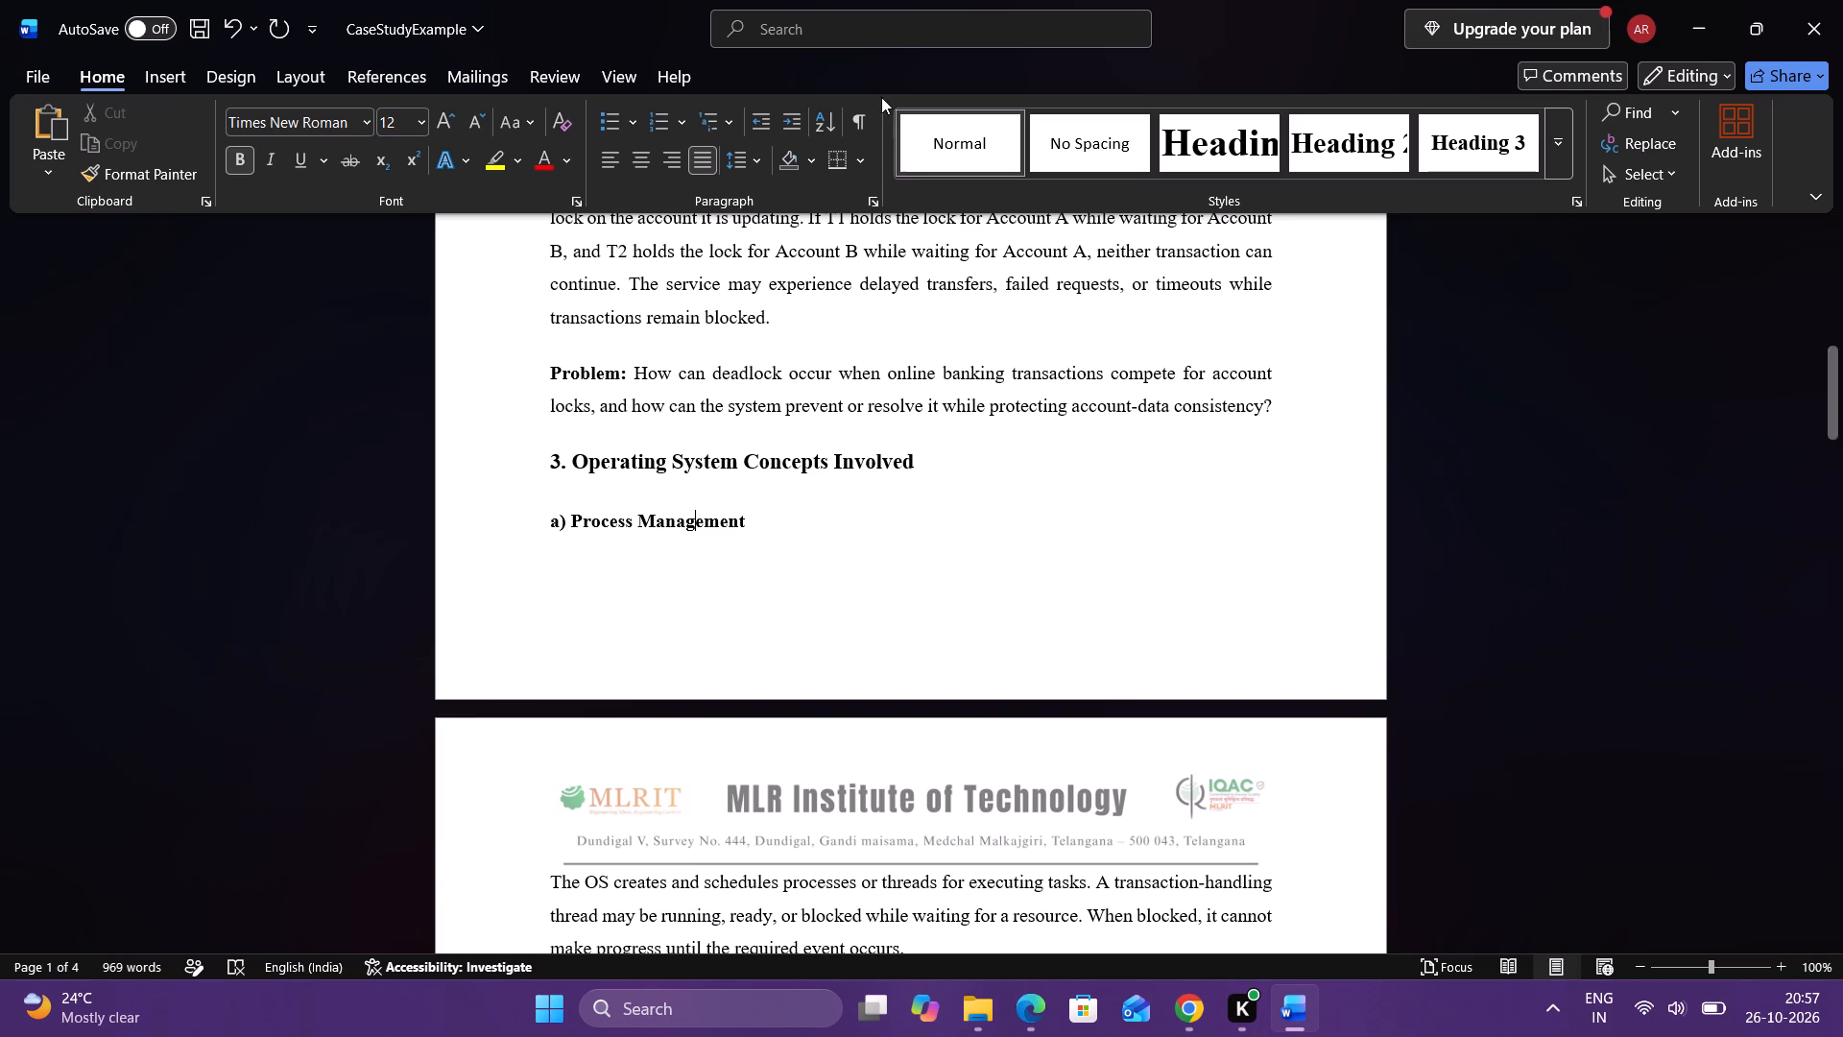
Set the line spacing to 1.0 for all text from "1. Introduction" to the end of the conclusion.
{"action": "scroll", "coordinate": [706, 500], "scroll_direction": "up", "scroll_amount": 16}
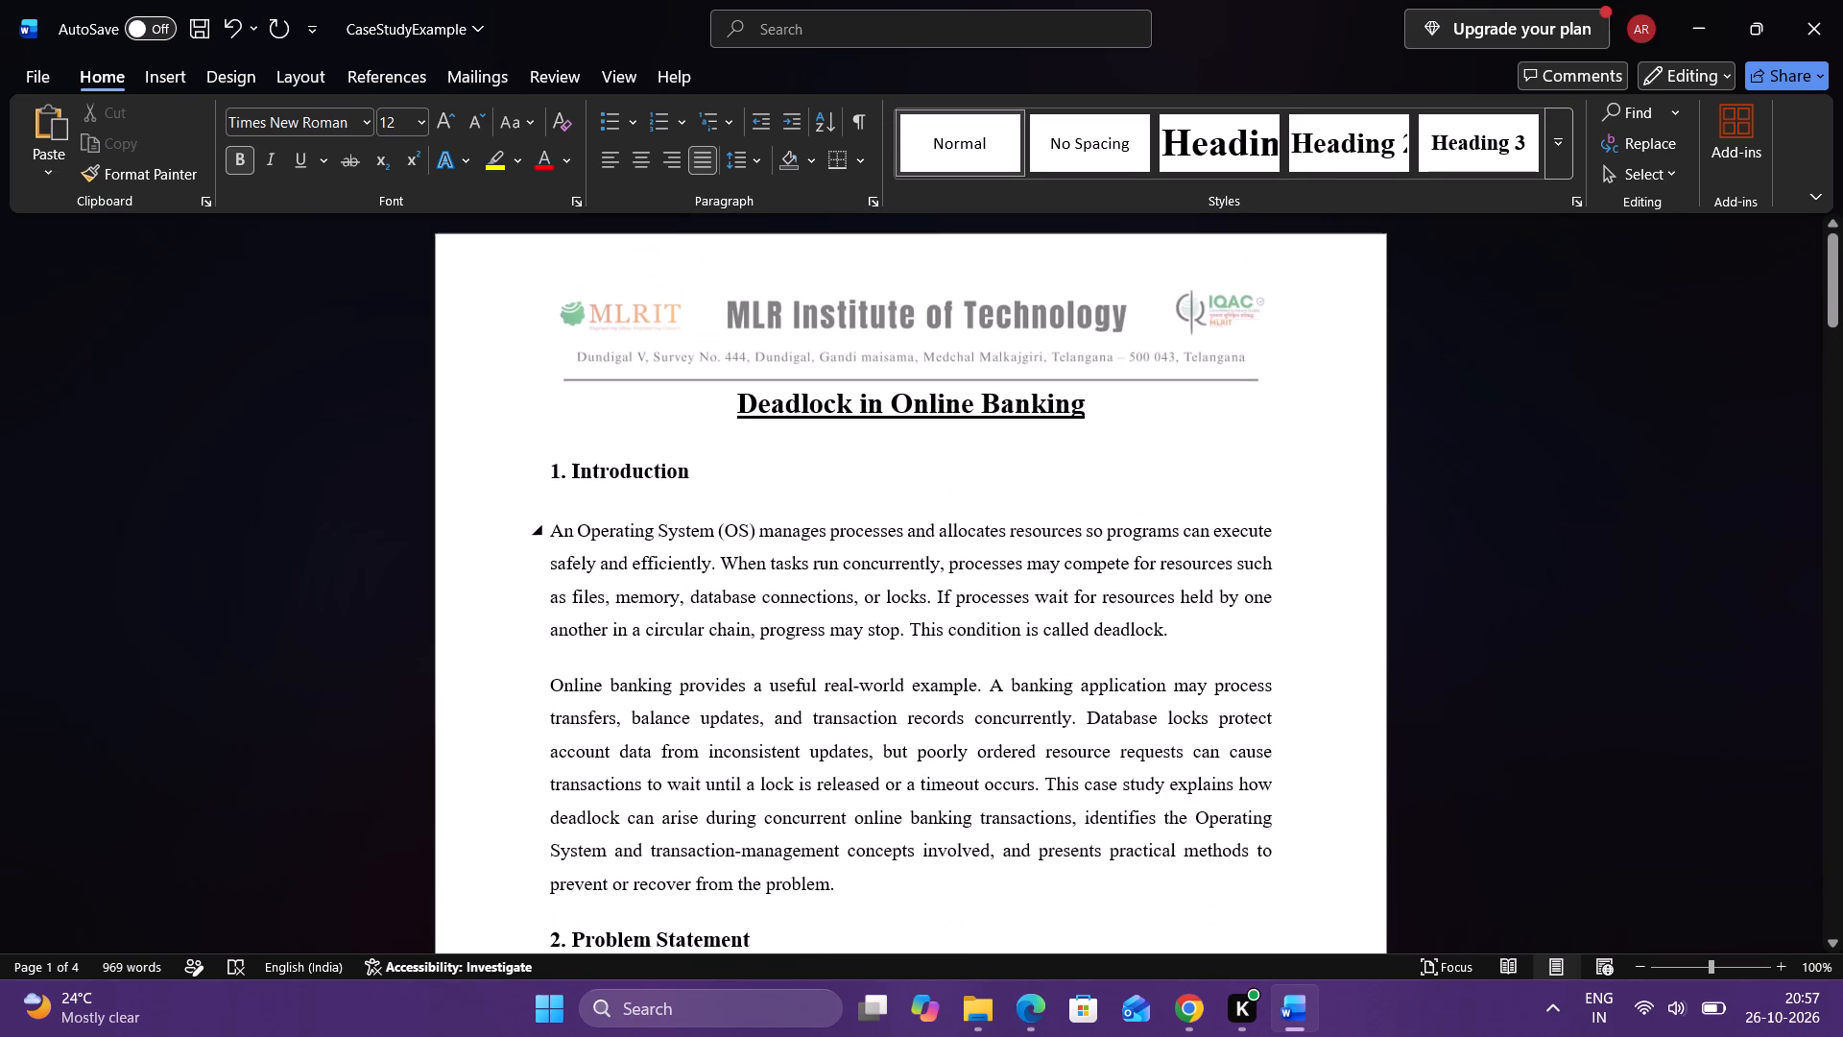
{"action": "left_click_drag", "start_coordinate": [551, 468], "coordinate": [720, 760]}
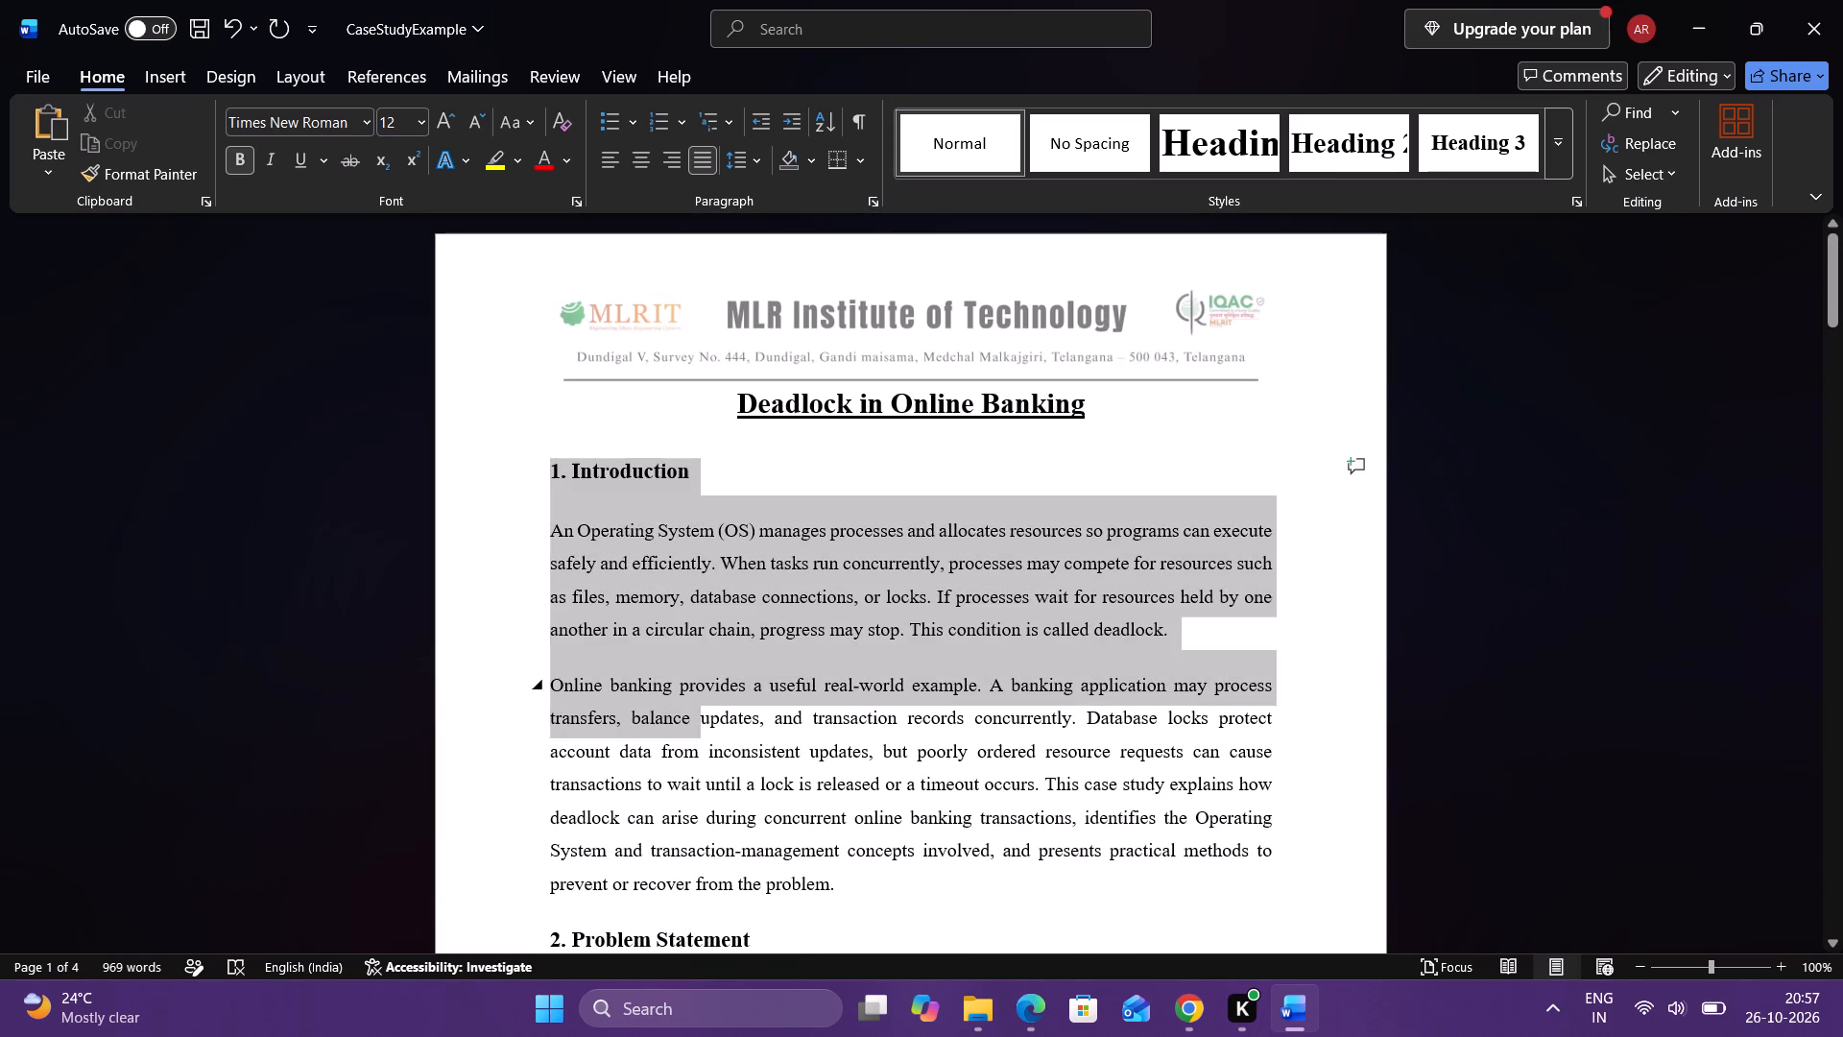
{"action": "left_click_drag", "start_coordinate": [720, 760], "coordinate": [806, 1027]}
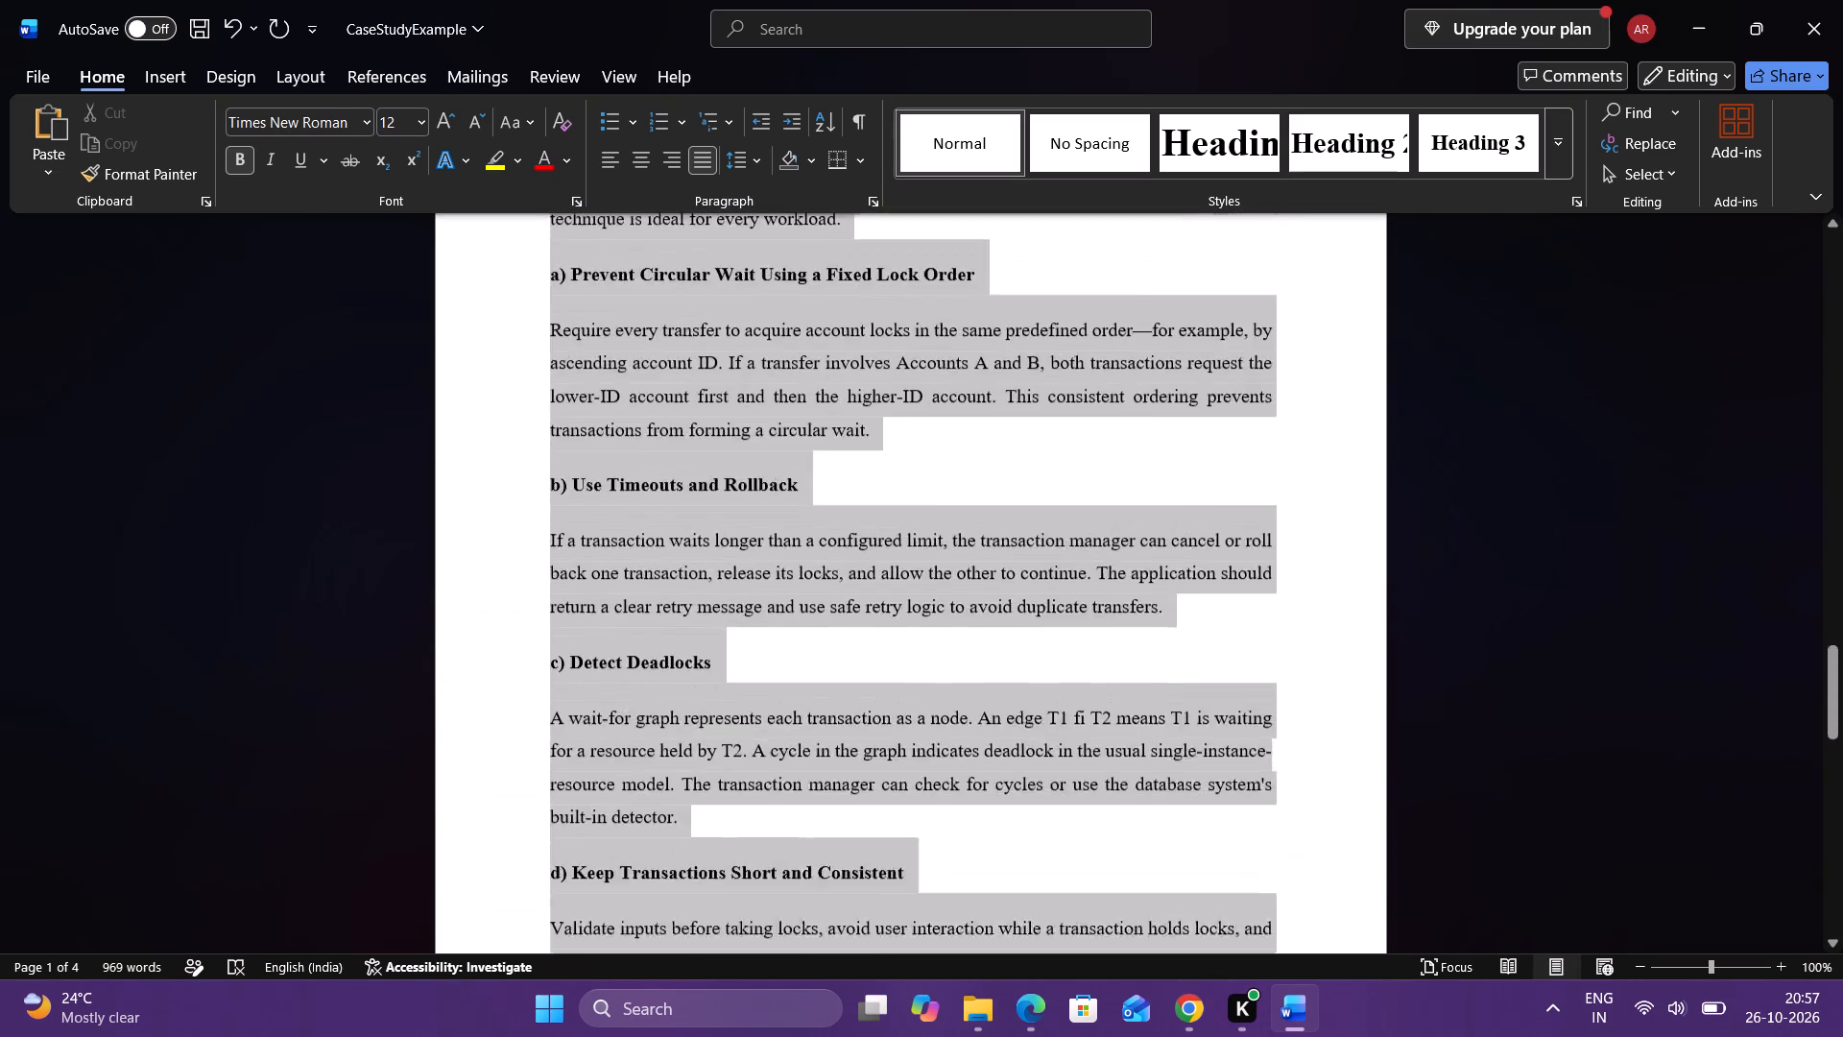
{"action": "left_click_drag", "start_coordinate": [806, 1027], "coordinate": [904, 990]}
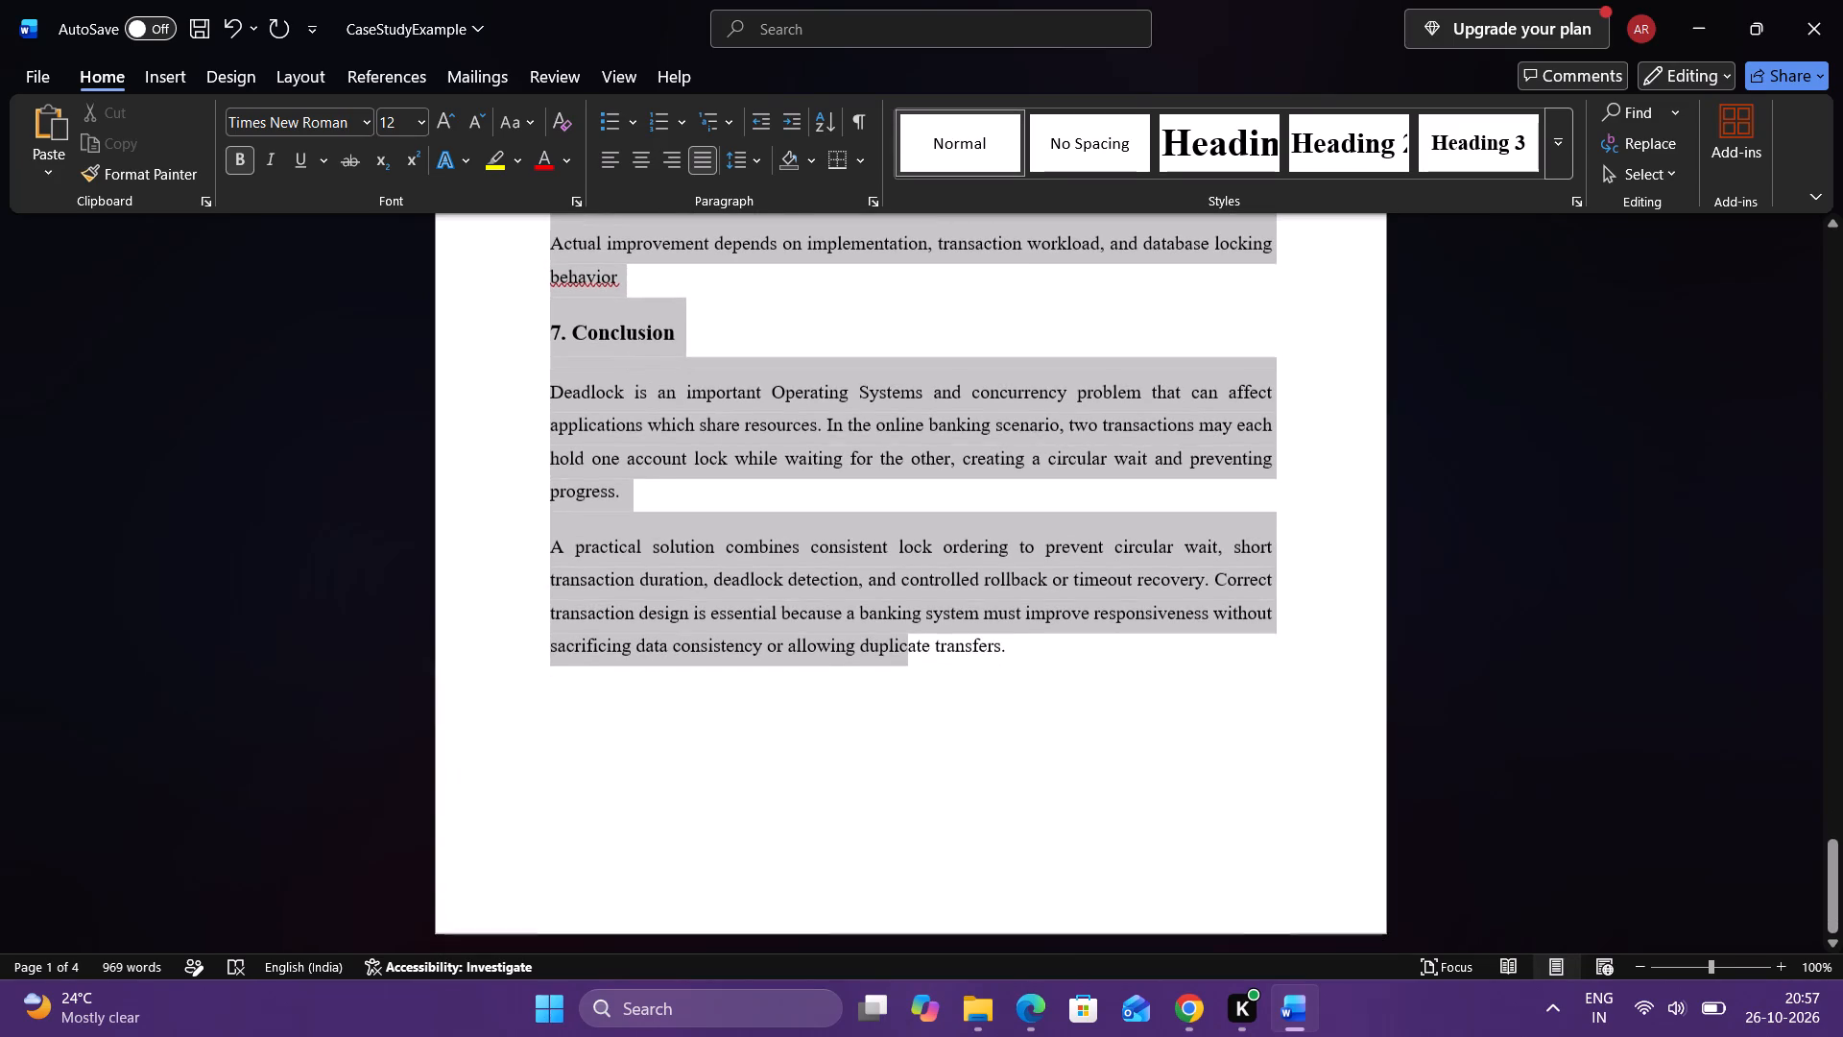
{"action": "left_click_drag", "start_coordinate": [904, 990], "coordinate": [1024, 795]}
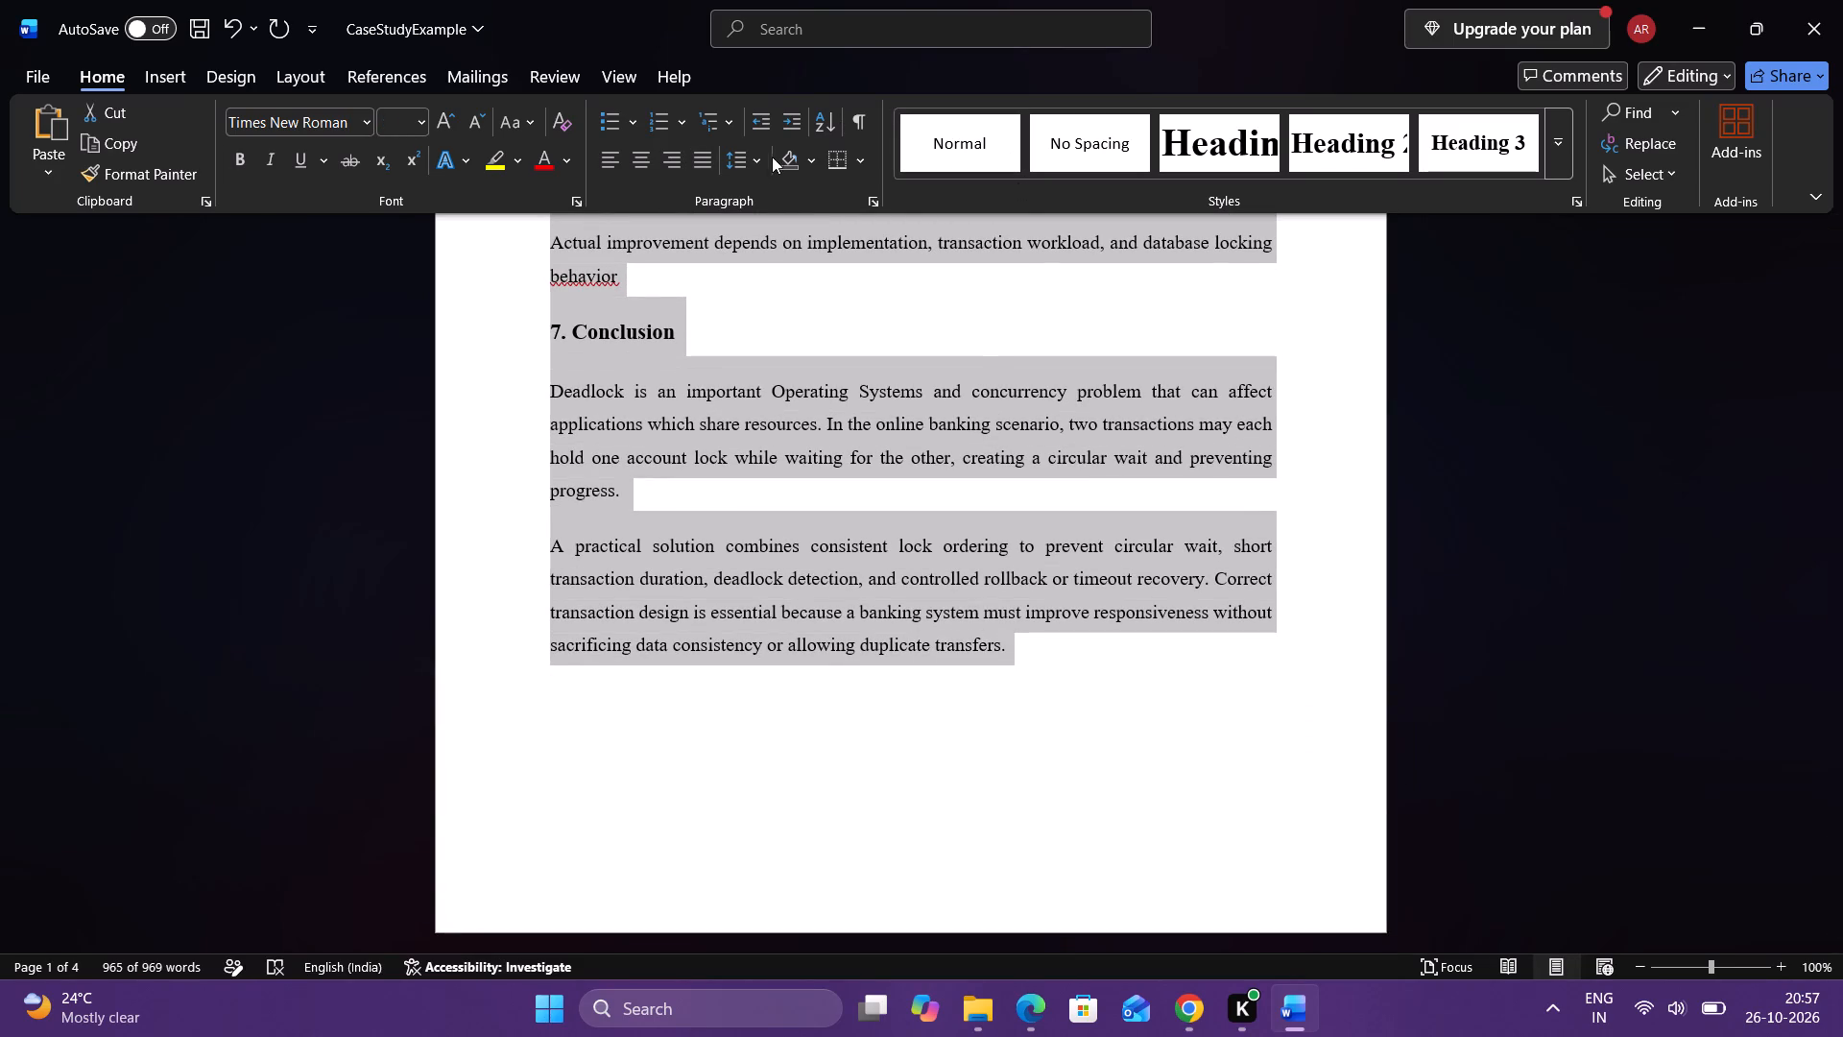
{"action": "left_click", "coordinate": [761, 165]}
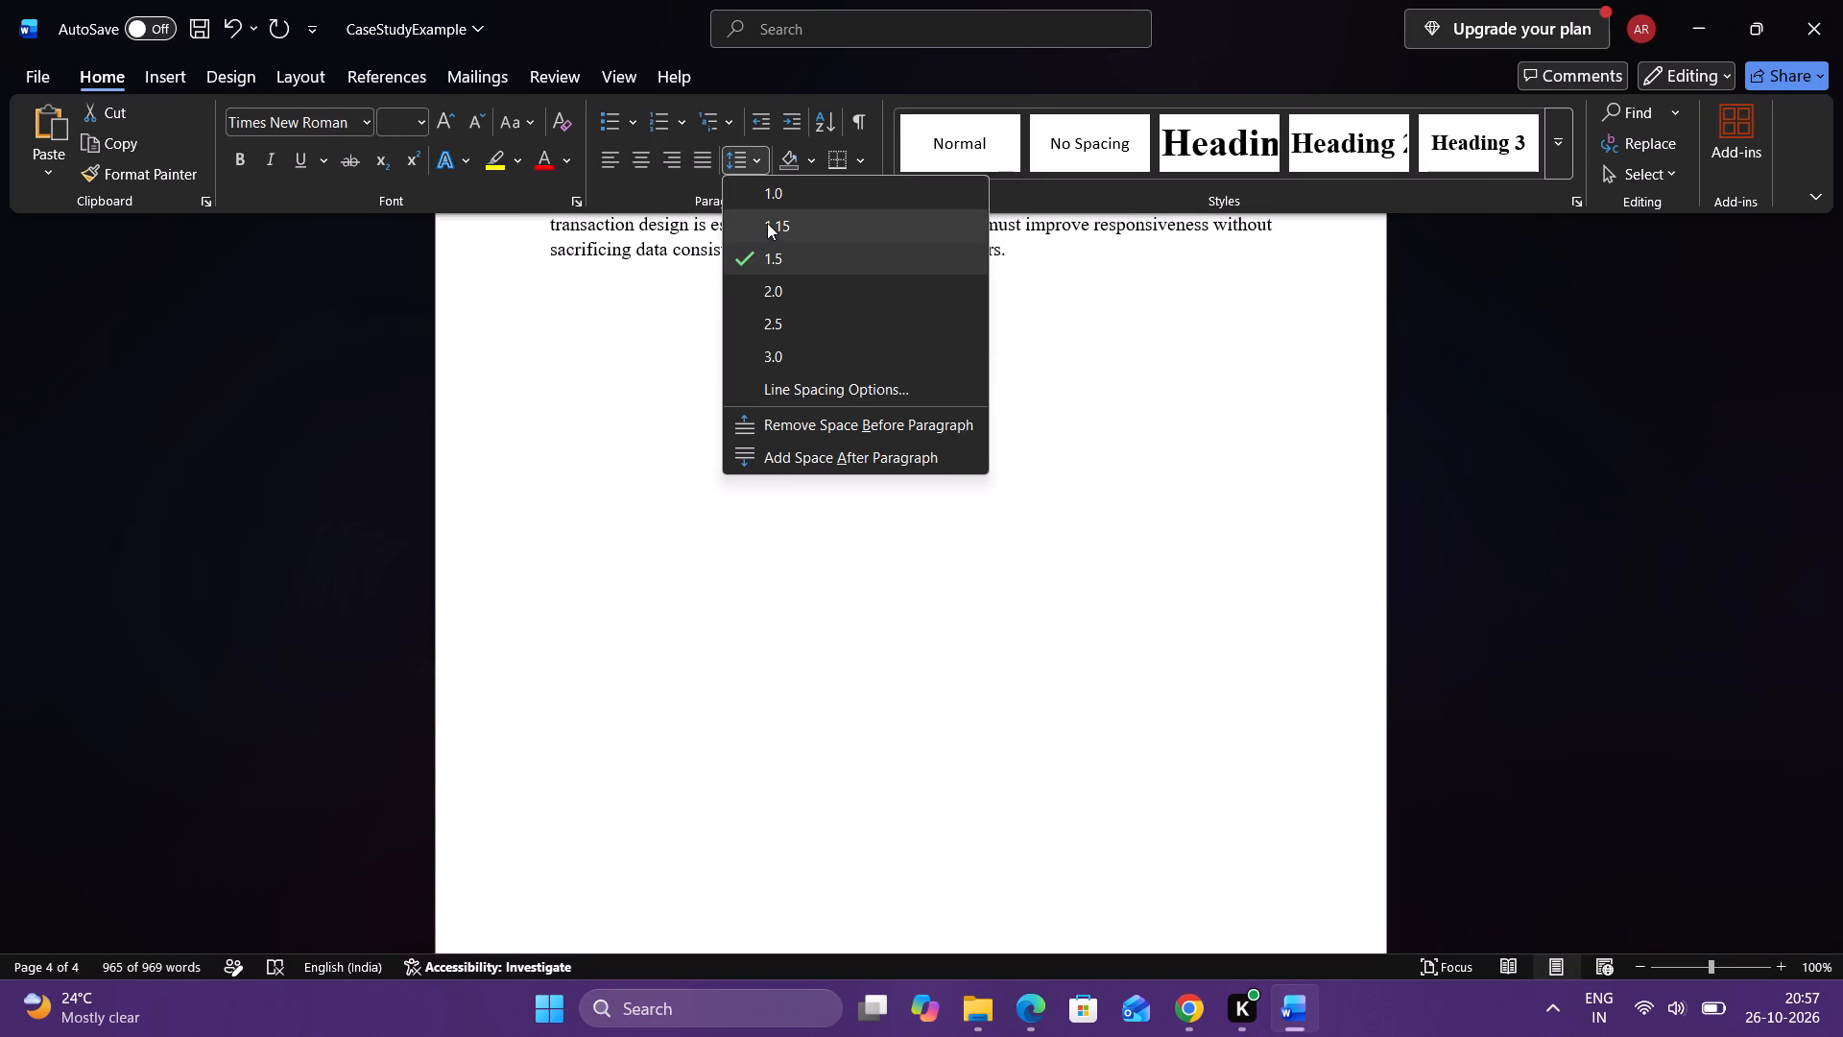
{"action": "left_click", "coordinate": [759, 199]}
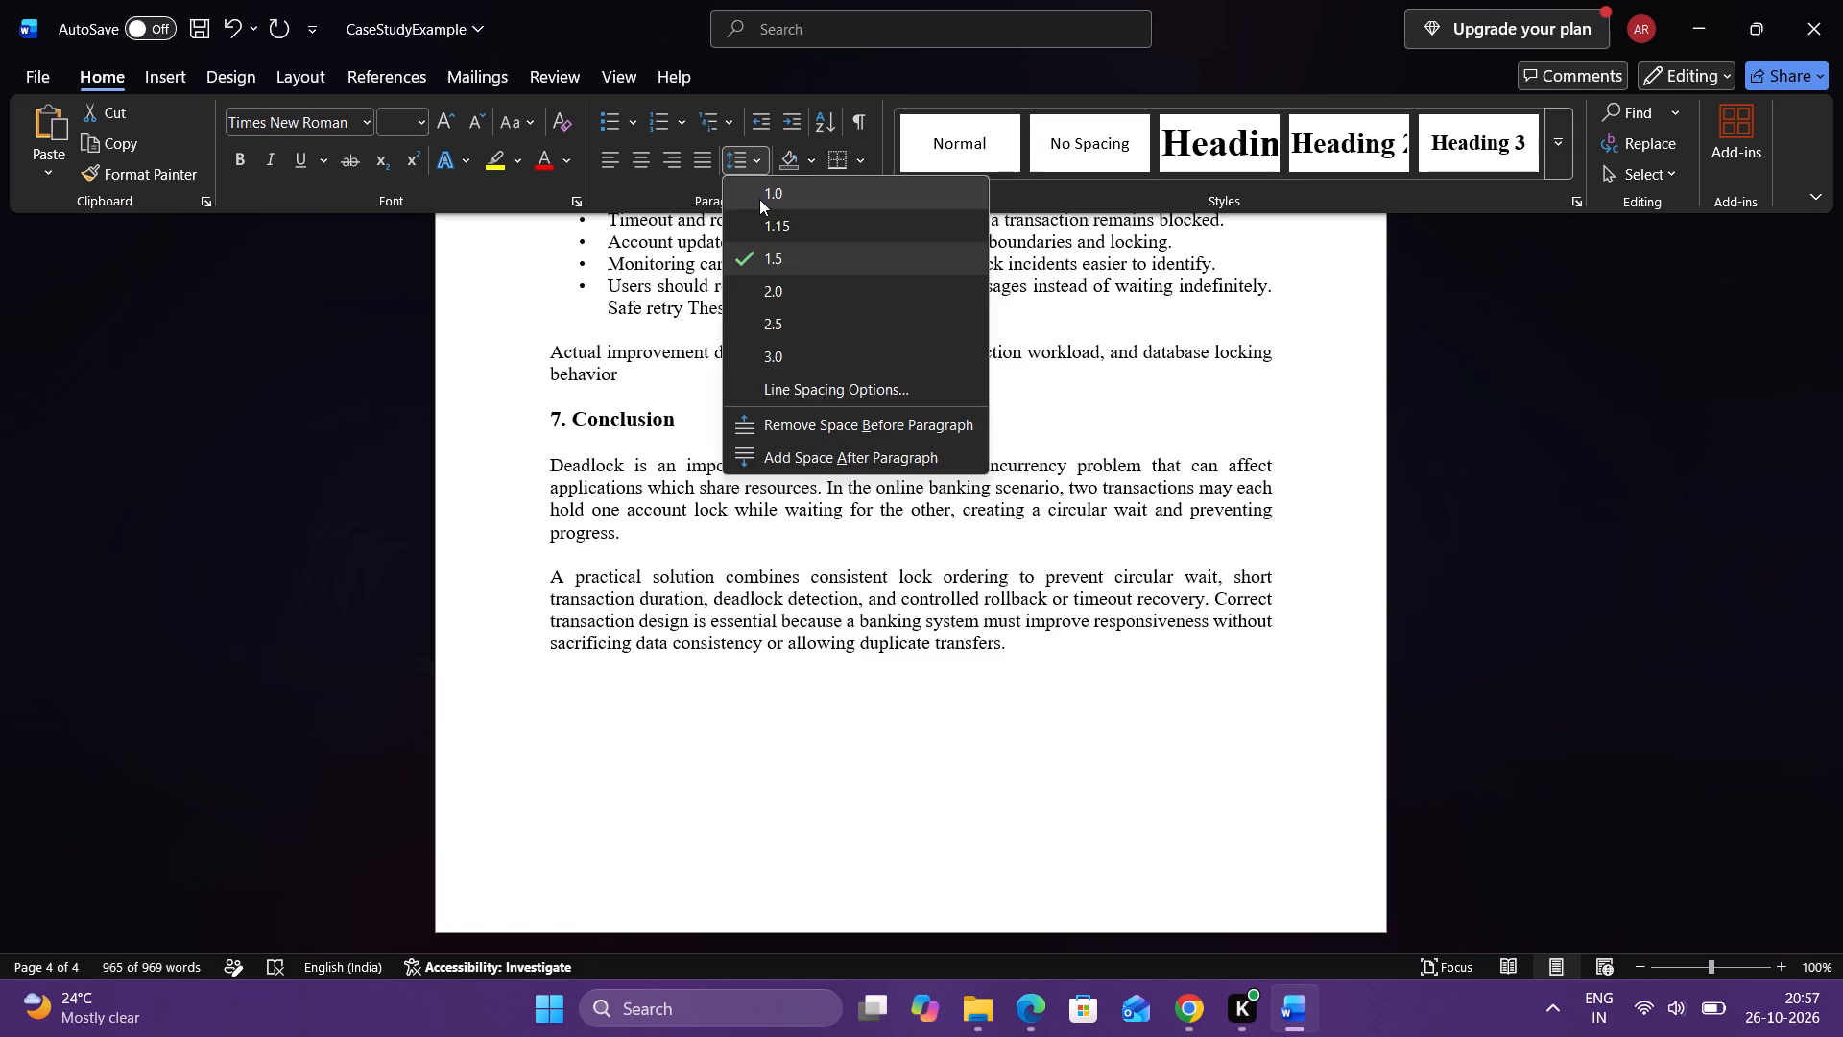
Examine the whole document's layout, checking spacing and whether any subheading is separated from its body text by a page break.
{"action": "scroll", "coordinate": [414, 717], "scroll_direction": "up", "scroll_amount": 4}
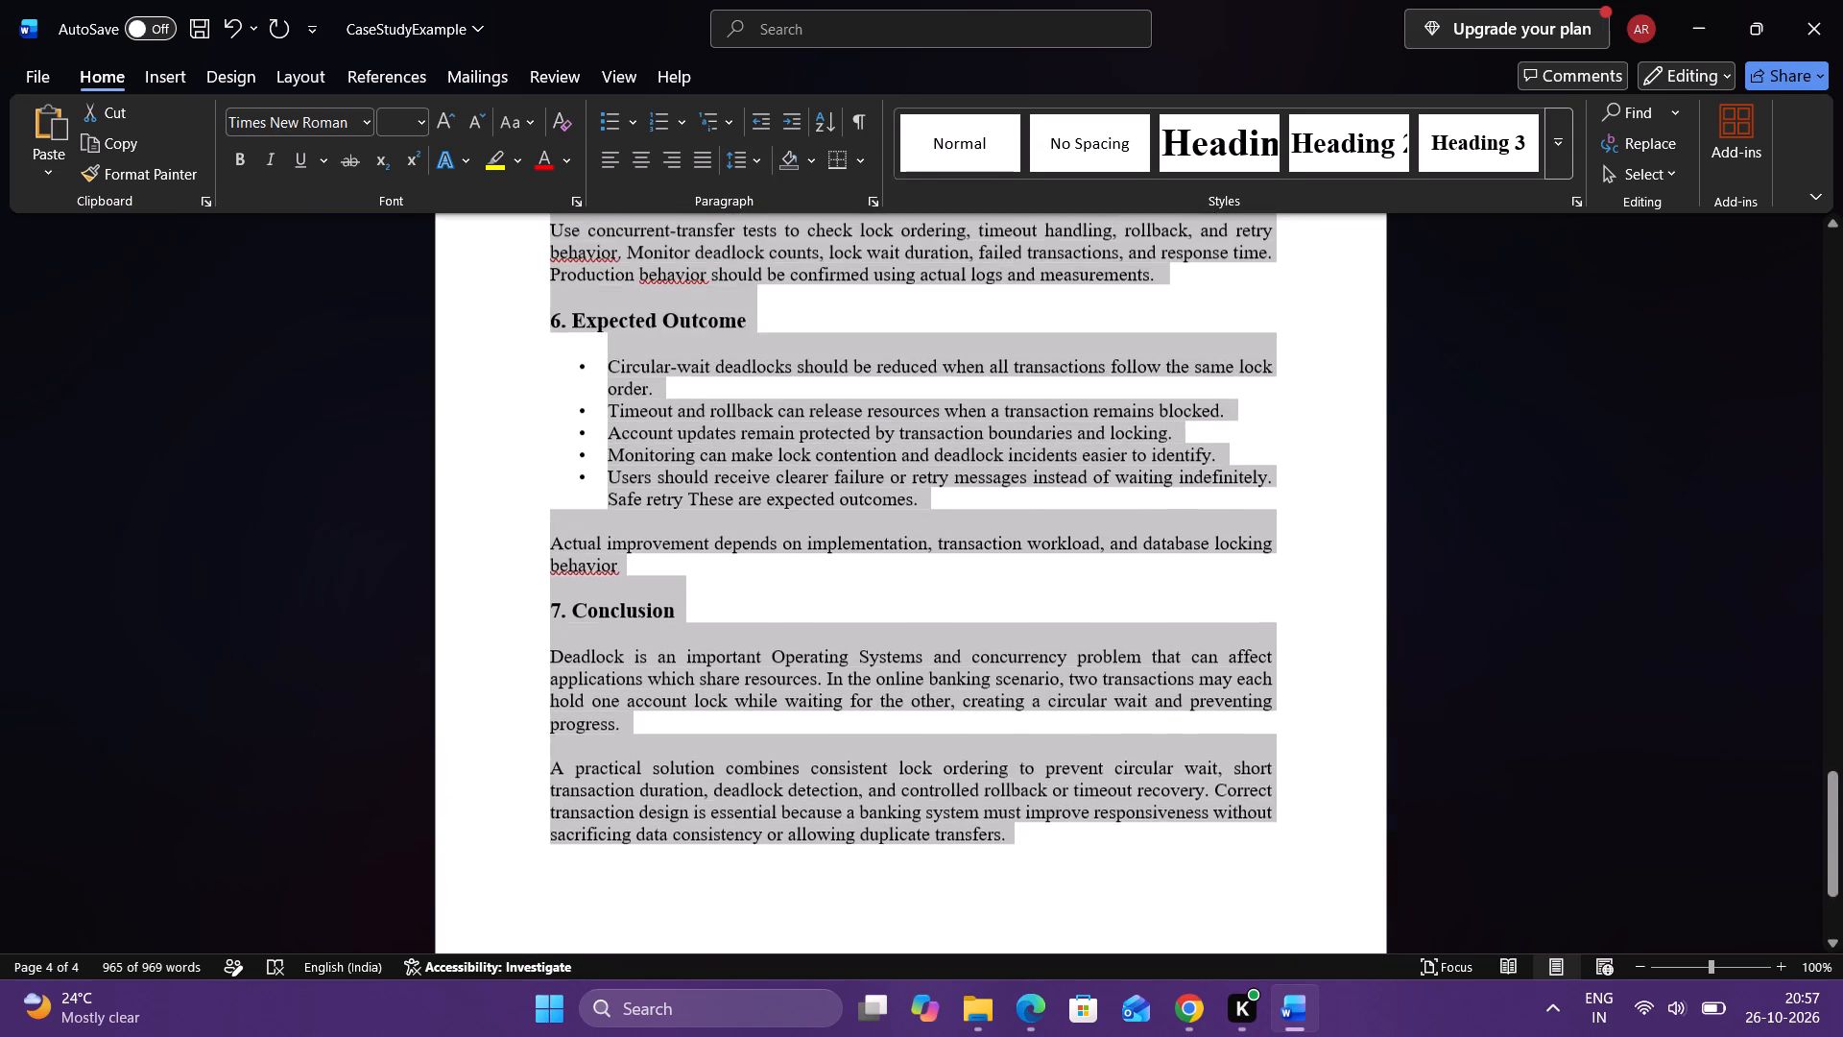
{"action": "scroll", "coordinate": [458, 683], "scroll_direction": "up", "scroll_amount": 4}
{"action": "left_click", "coordinate": [459, 683]}
{"action": "scroll", "coordinate": [1013, 496], "scroll_direction": "up", "scroll_amount": 4}
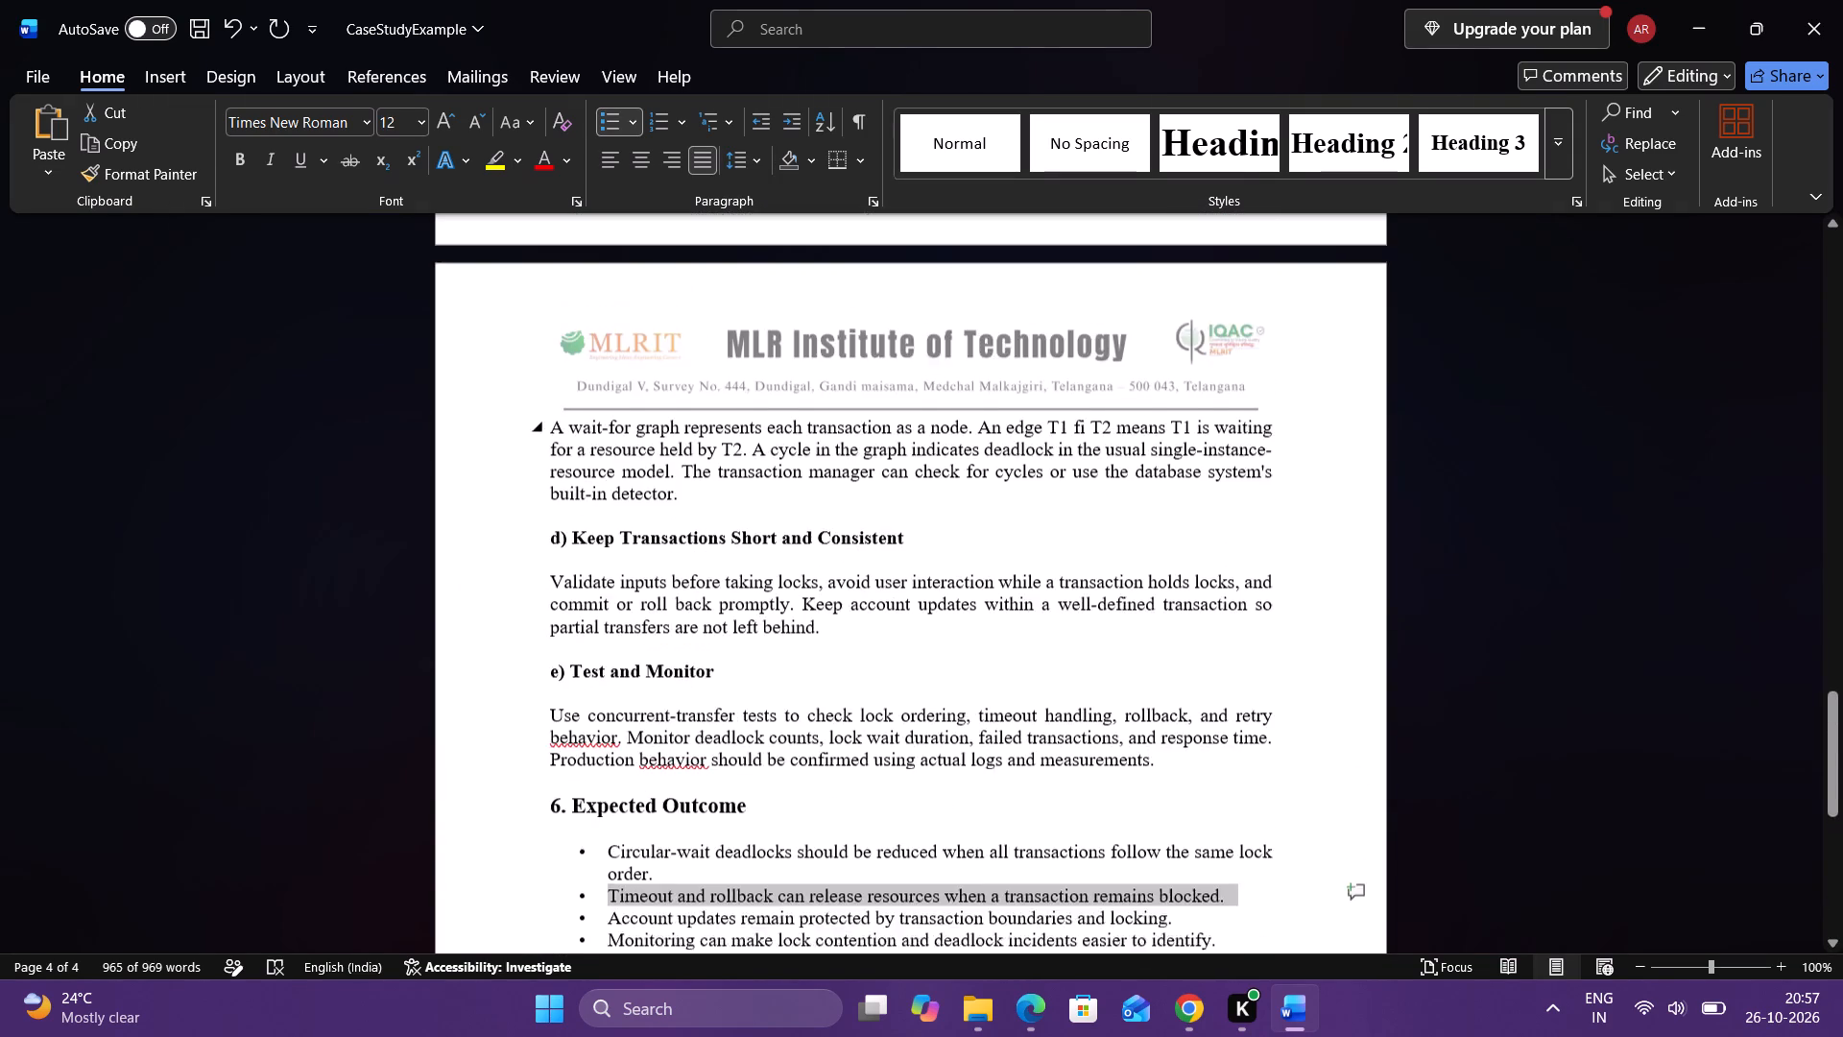
{"action": "scroll", "coordinate": [1013, 496], "scroll_direction": "up", "scroll_amount": 20}
{"action": "scroll", "coordinate": [1013, 496], "scroll_direction": "up", "scroll_amount": 5}
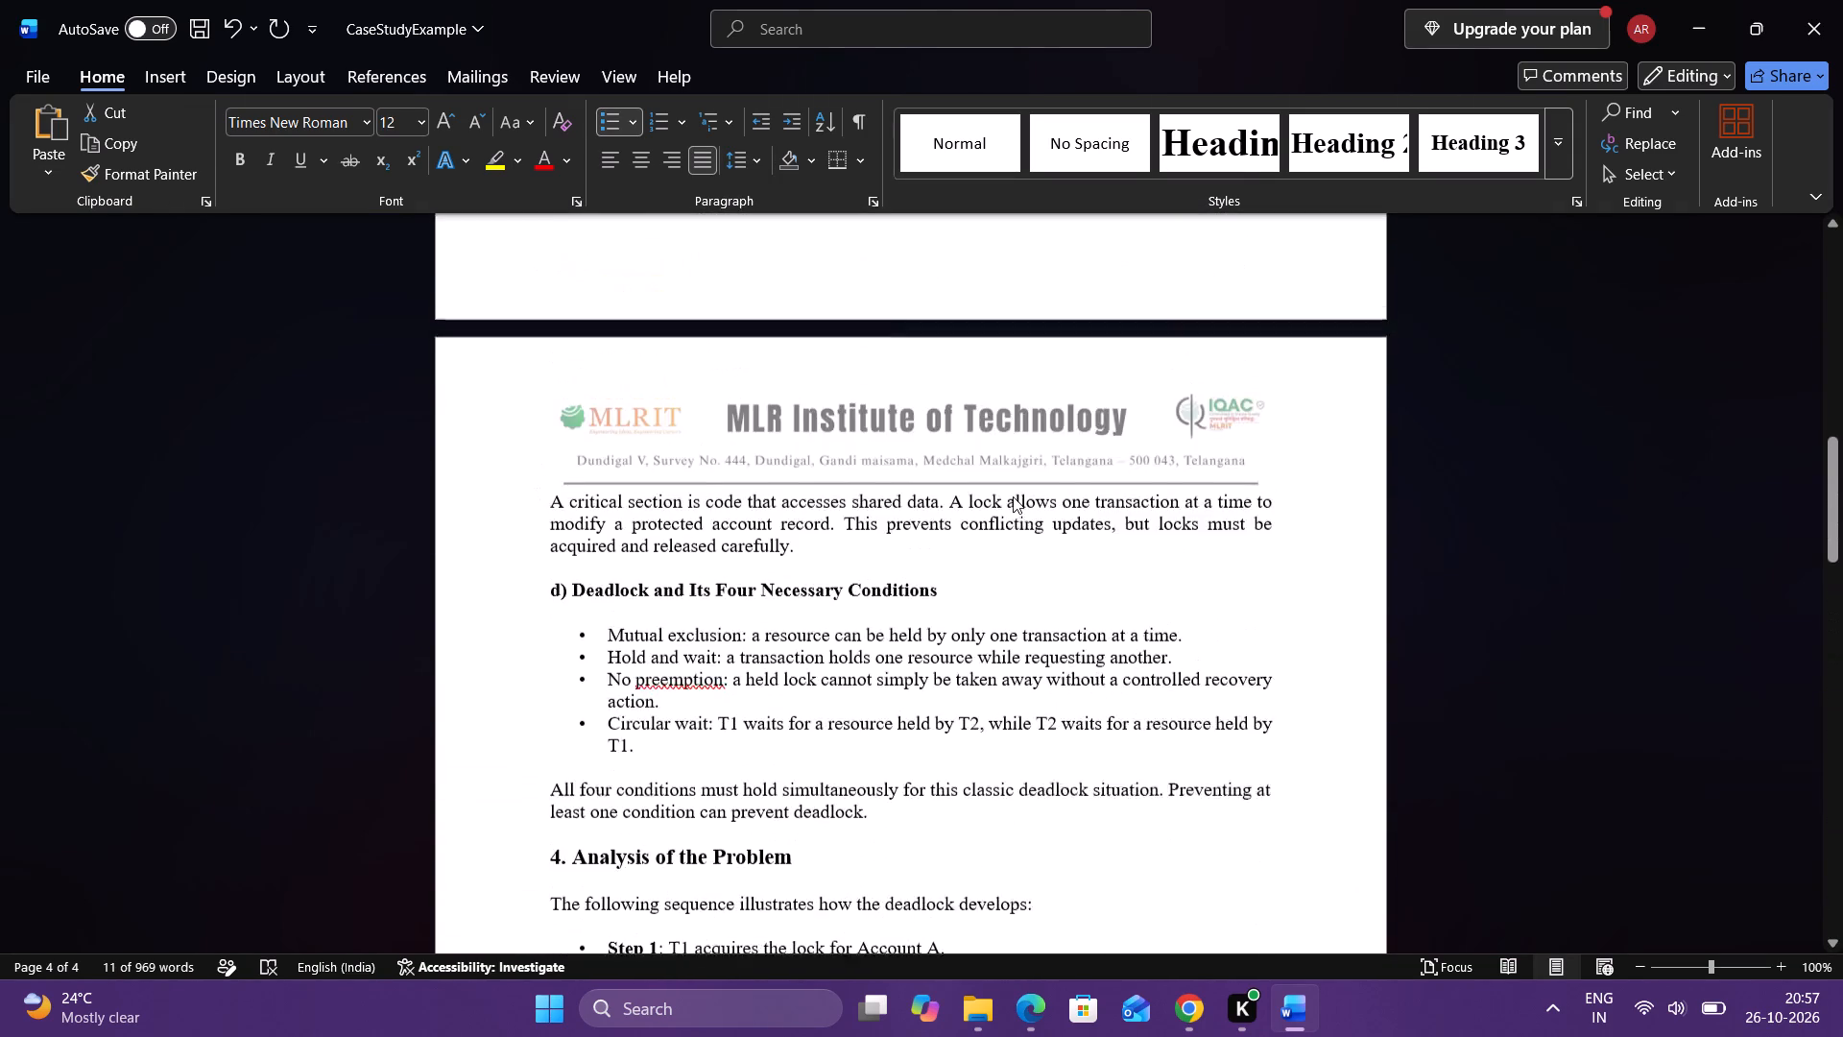
{"action": "scroll", "coordinate": [1013, 496], "scroll_direction": "up", "scroll_amount": 20}
{"action": "scroll", "coordinate": [1013, 496], "scroll_direction": "up", "scroll_amount": 1}
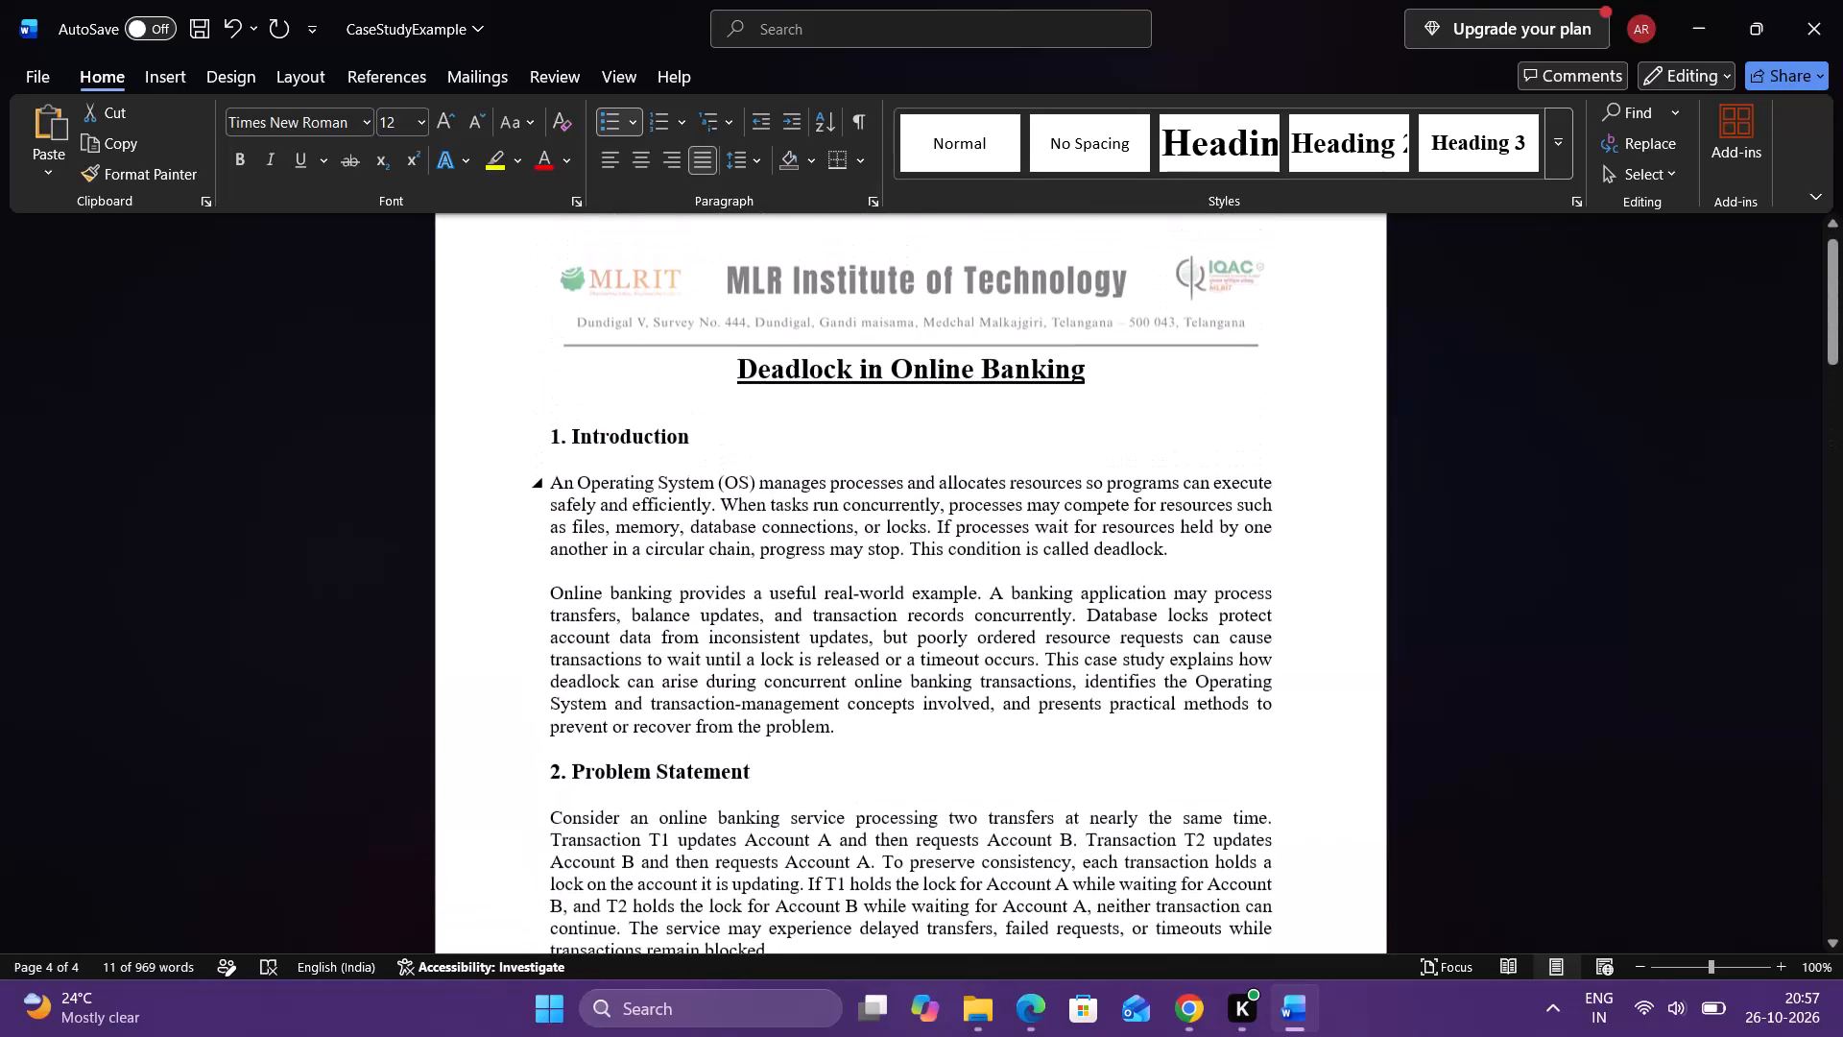
{"action": "scroll", "coordinate": [1013, 496], "scroll_direction": "up", "scroll_amount": 4}
{"action": "scroll", "coordinate": [1013, 496], "scroll_direction": "down", "scroll_amount": 17}
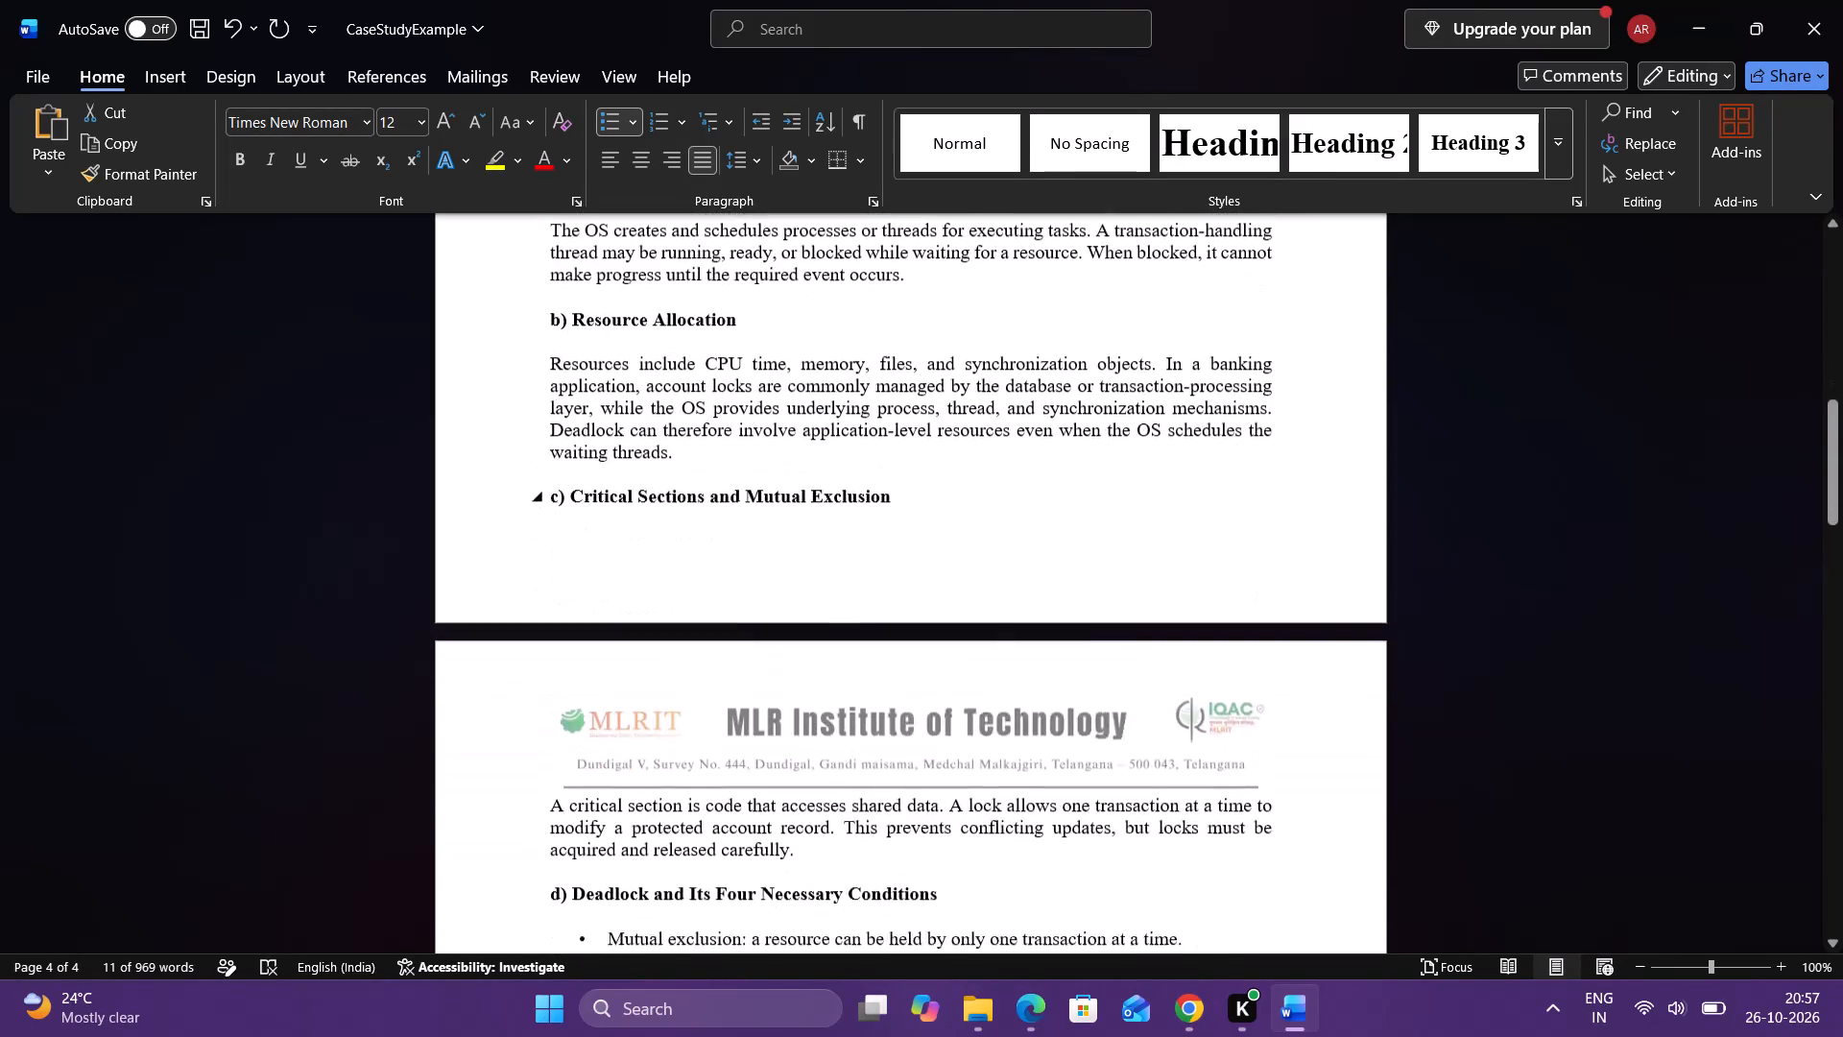
{"action": "scroll", "coordinate": [1013, 479], "scroll_direction": "down", "scroll_amount": 9}
{"action": "scroll", "coordinate": [1013, 479], "scroll_direction": "down", "scroll_amount": 12}
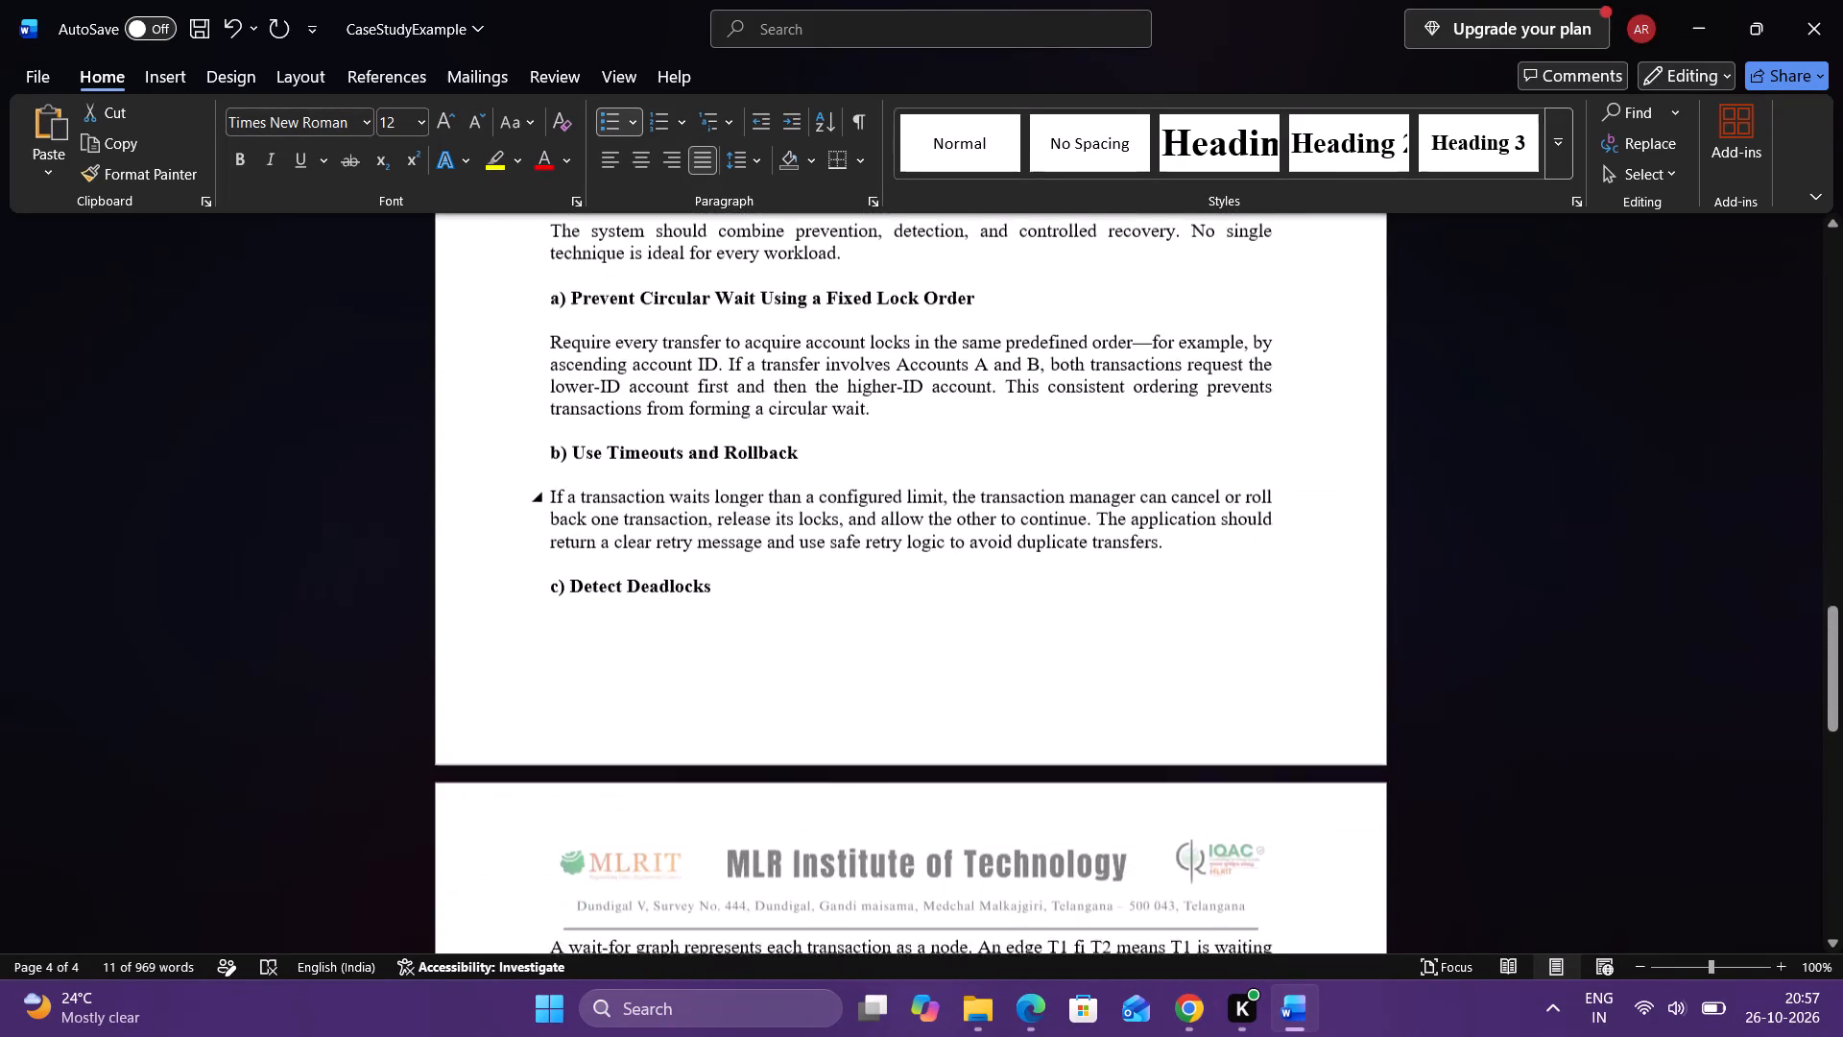
{"action": "scroll", "coordinate": [1013, 478], "scroll_direction": "down", "scroll_amount": 20}
{"action": "scroll", "coordinate": [1013, 478], "scroll_direction": "down", "scroll_amount": 6}
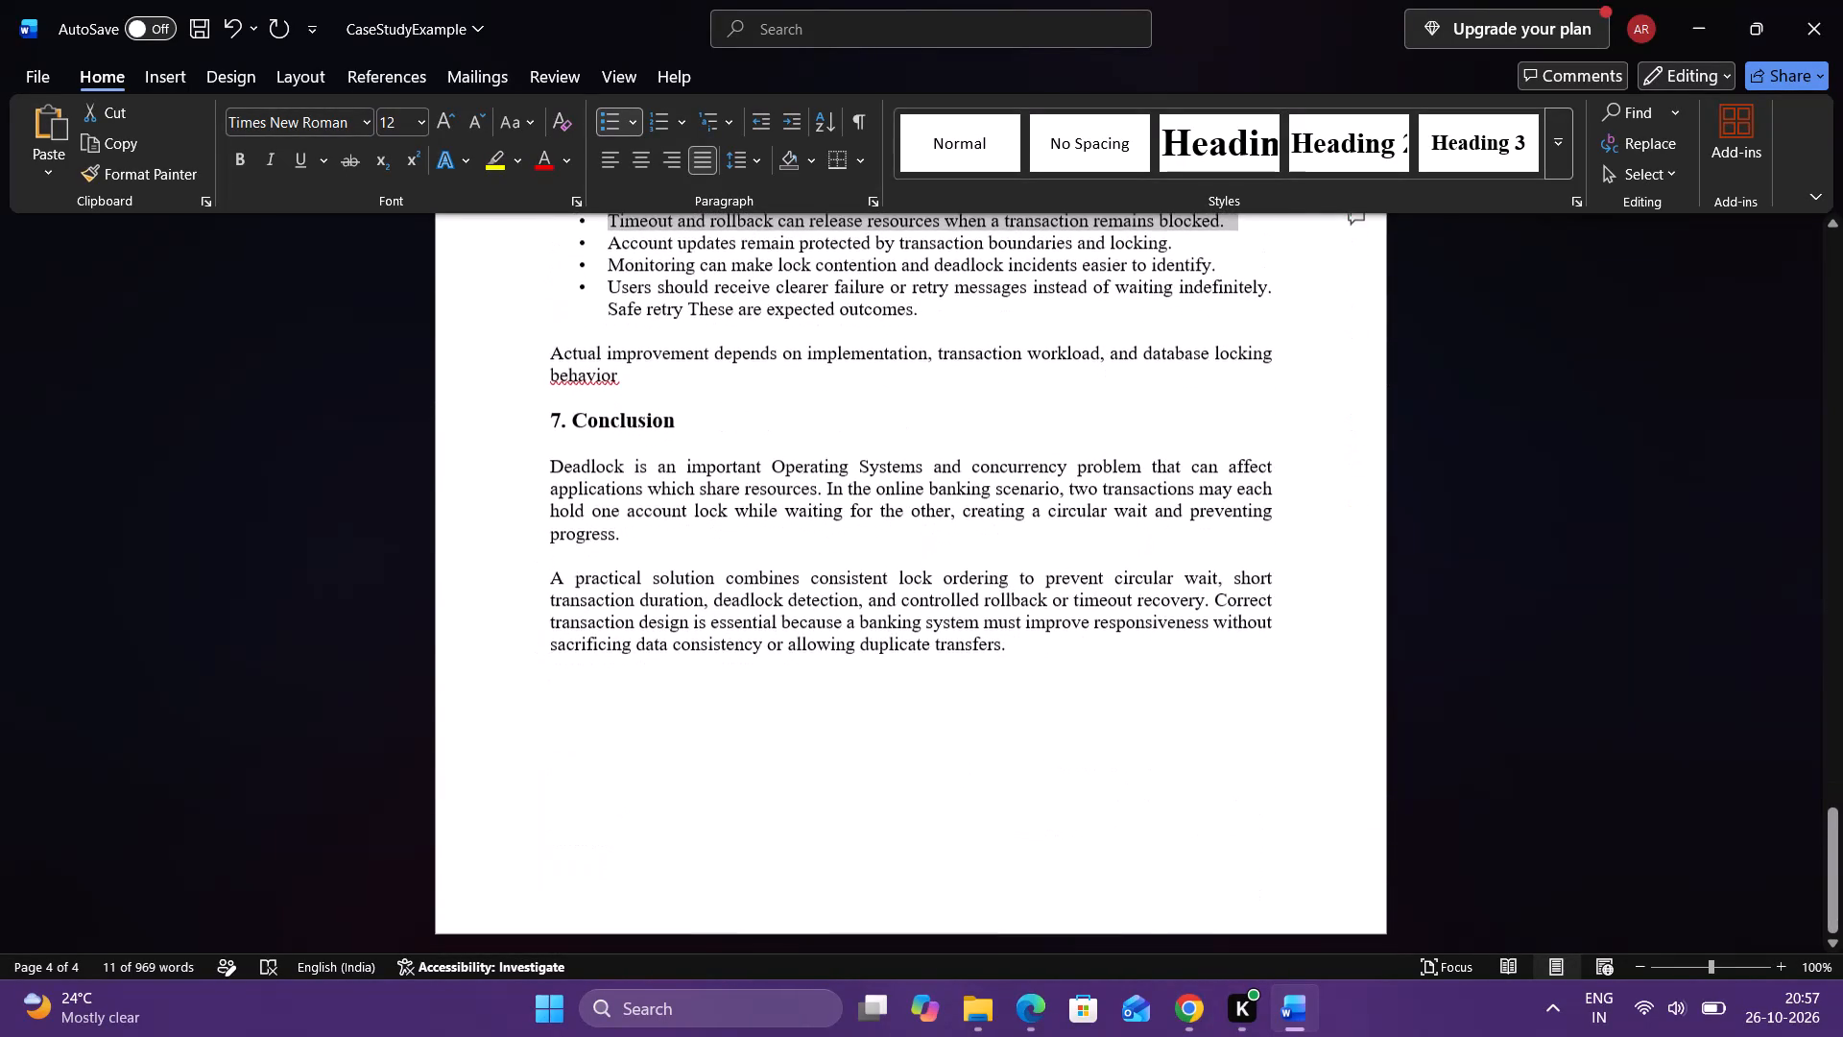
{"action": "scroll", "coordinate": [1013, 473], "scroll_direction": "up", "scroll_amount": 20}
{"action": "scroll", "coordinate": [1013, 473], "scroll_direction": "up", "scroll_amount": 1}
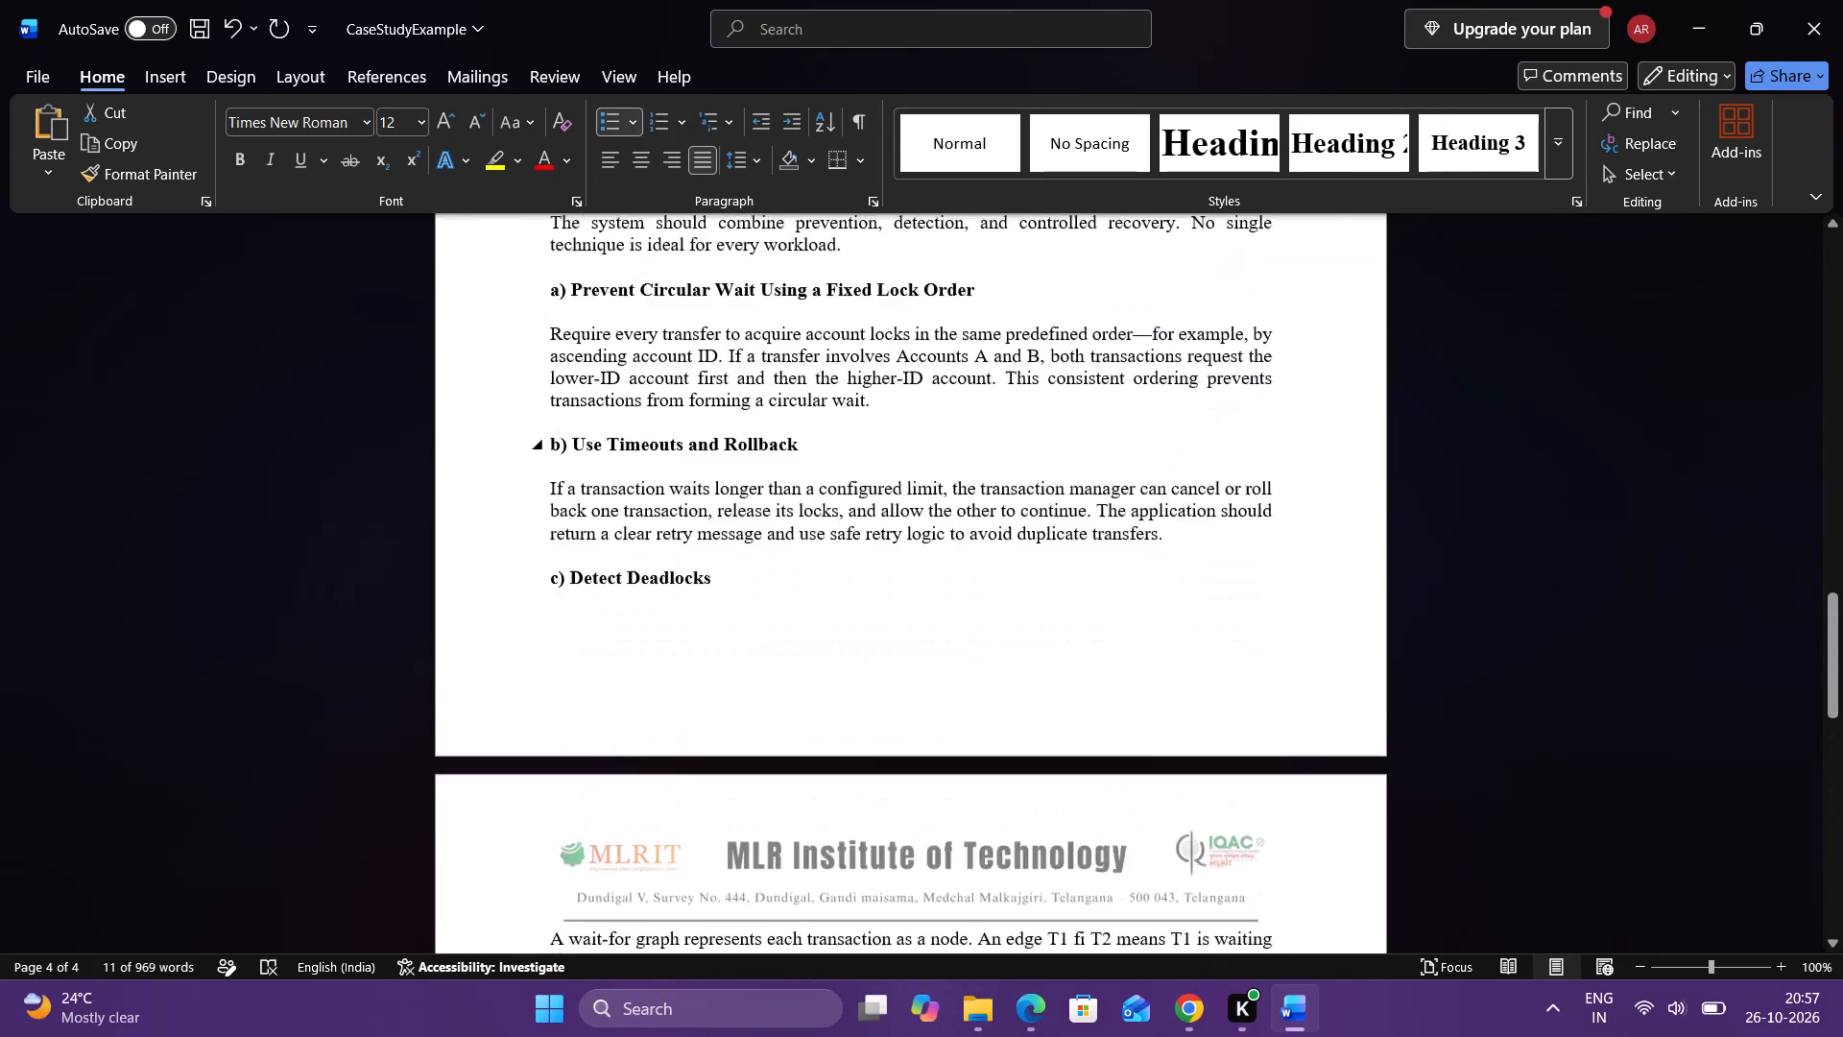
{"action": "scroll", "coordinate": [862, 504], "scroll_direction": "up", "scroll_amount": 16}
{"action": "scroll", "coordinate": [857, 507], "scroll_direction": "up", "scroll_amount": 7}
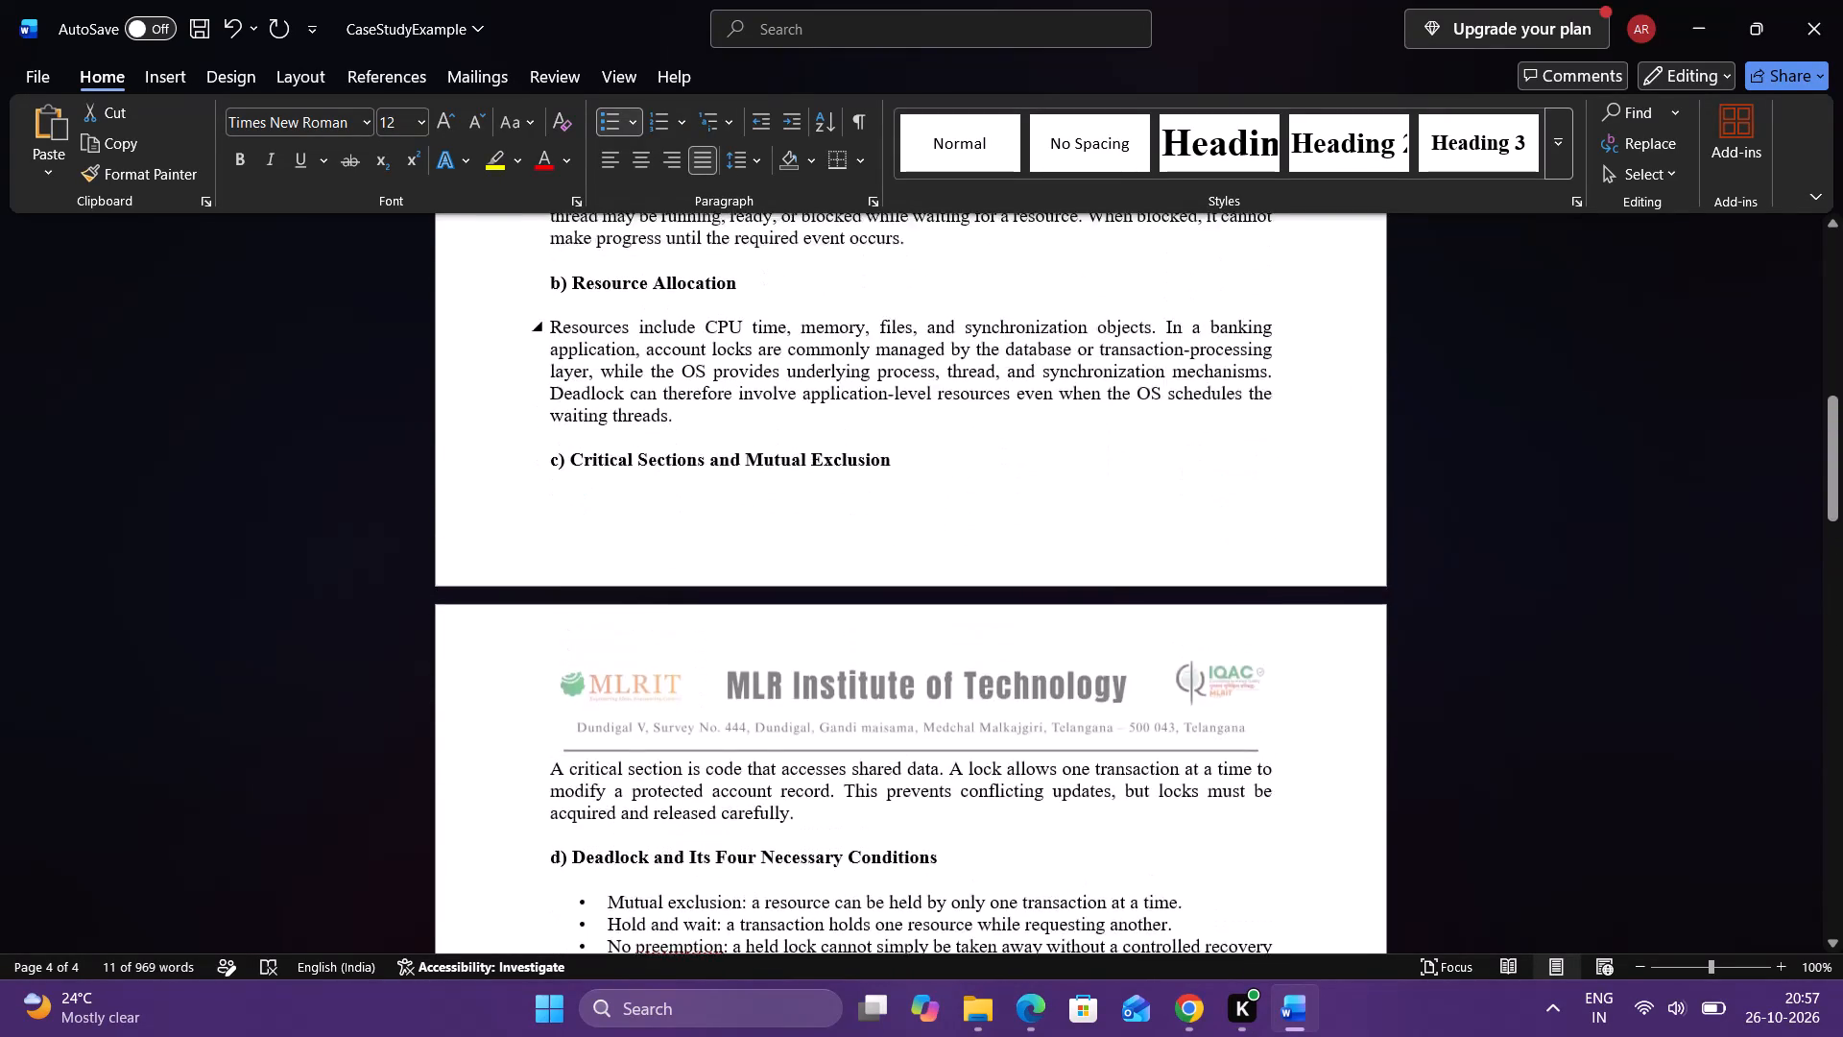
{"action": "scroll", "coordinate": [560, 603], "scroll_direction": "up", "scroll_amount": 14}
Insert an empty paragraph before "c) Critical Sections and Mutual Exclusion" to move the subheading onto the page with its body text.
{"action": "scroll", "coordinate": [572, 598], "scroll_direction": "down", "scroll_amount": 15}
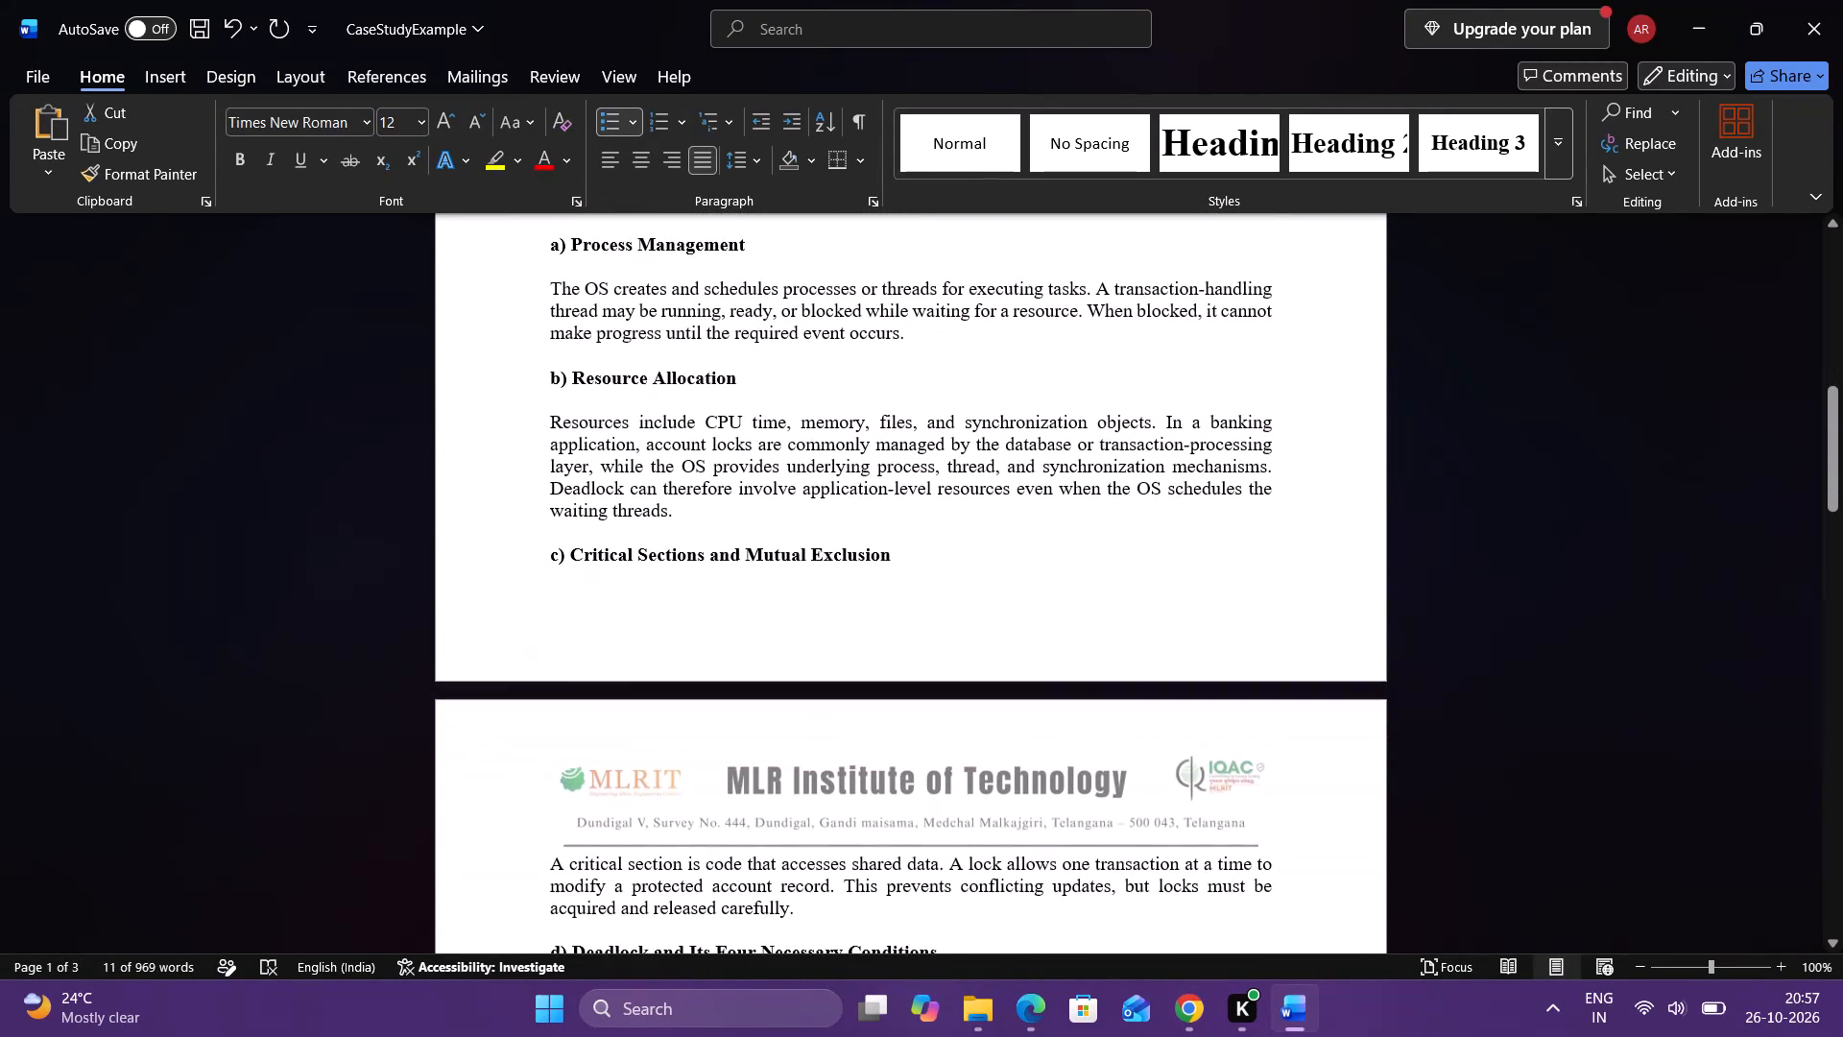
{"action": "left_click", "coordinate": [552, 556]}
{"action": "key", "text": "Return"}
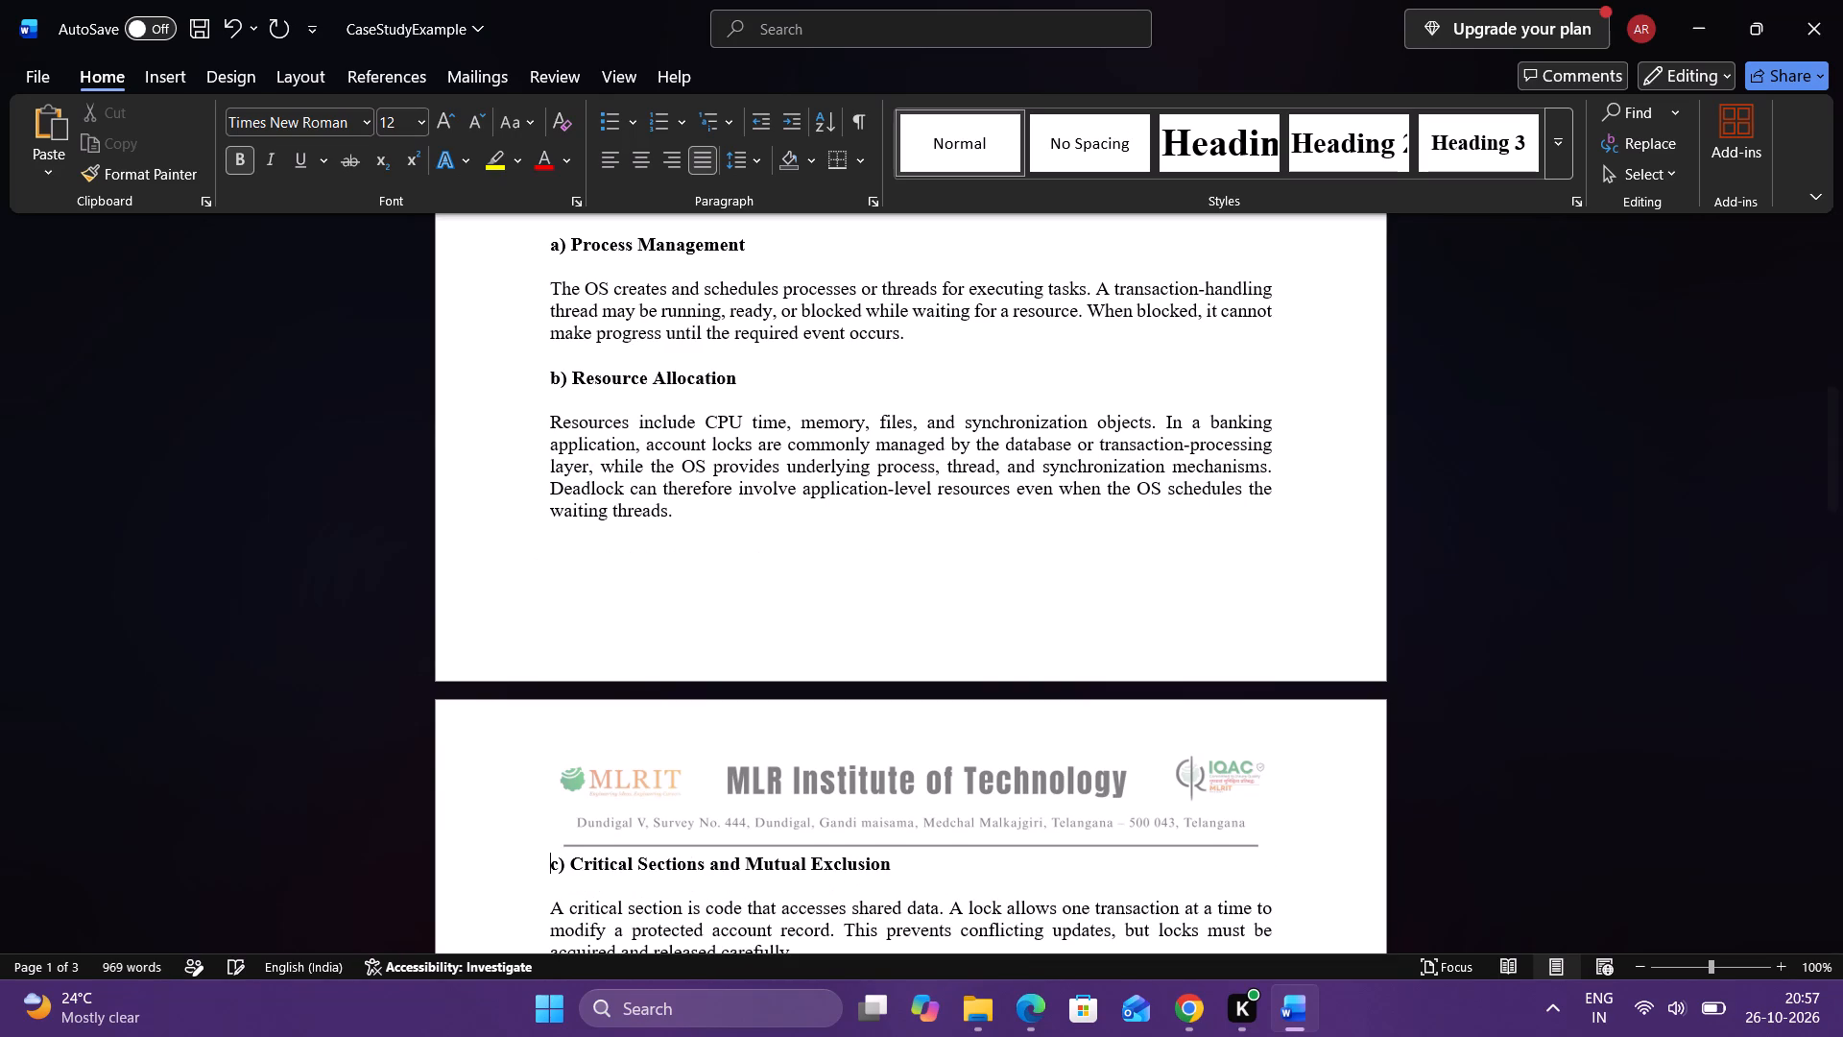
Insert an empty paragraph before "c) Detect Deadlocks" in section 5 to move the subheading onto the page with its body text.
{"action": "scroll", "coordinate": [550, 640], "scroll_direction": "down", "scroll_amount": 2}
{"action": "scroll", "coordinate": [565, 637], "scroll_direction": "down", "scroll_amount": 19}
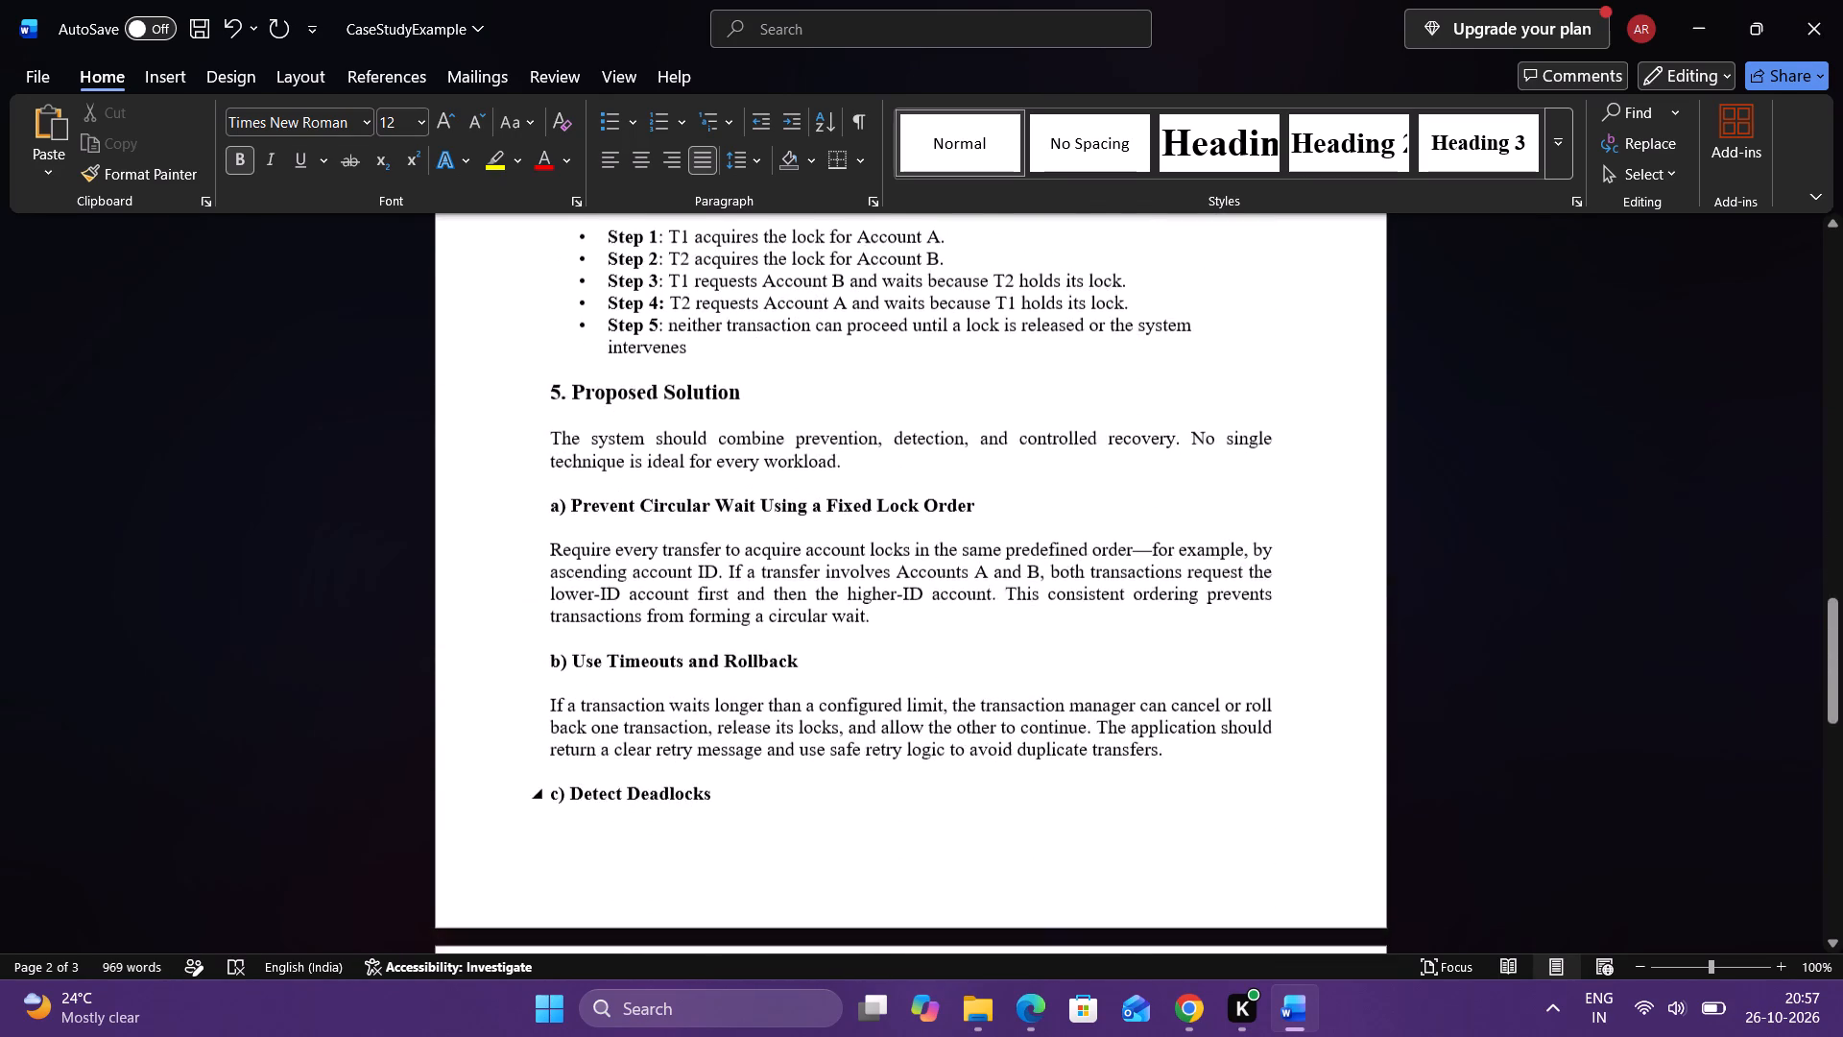
{"action": "scroll", "coordinate": [600, 625], "scroll_direction": "down", "scroll_amount": 6}
{"action": "left_click", "coordinate": [548, 356]}
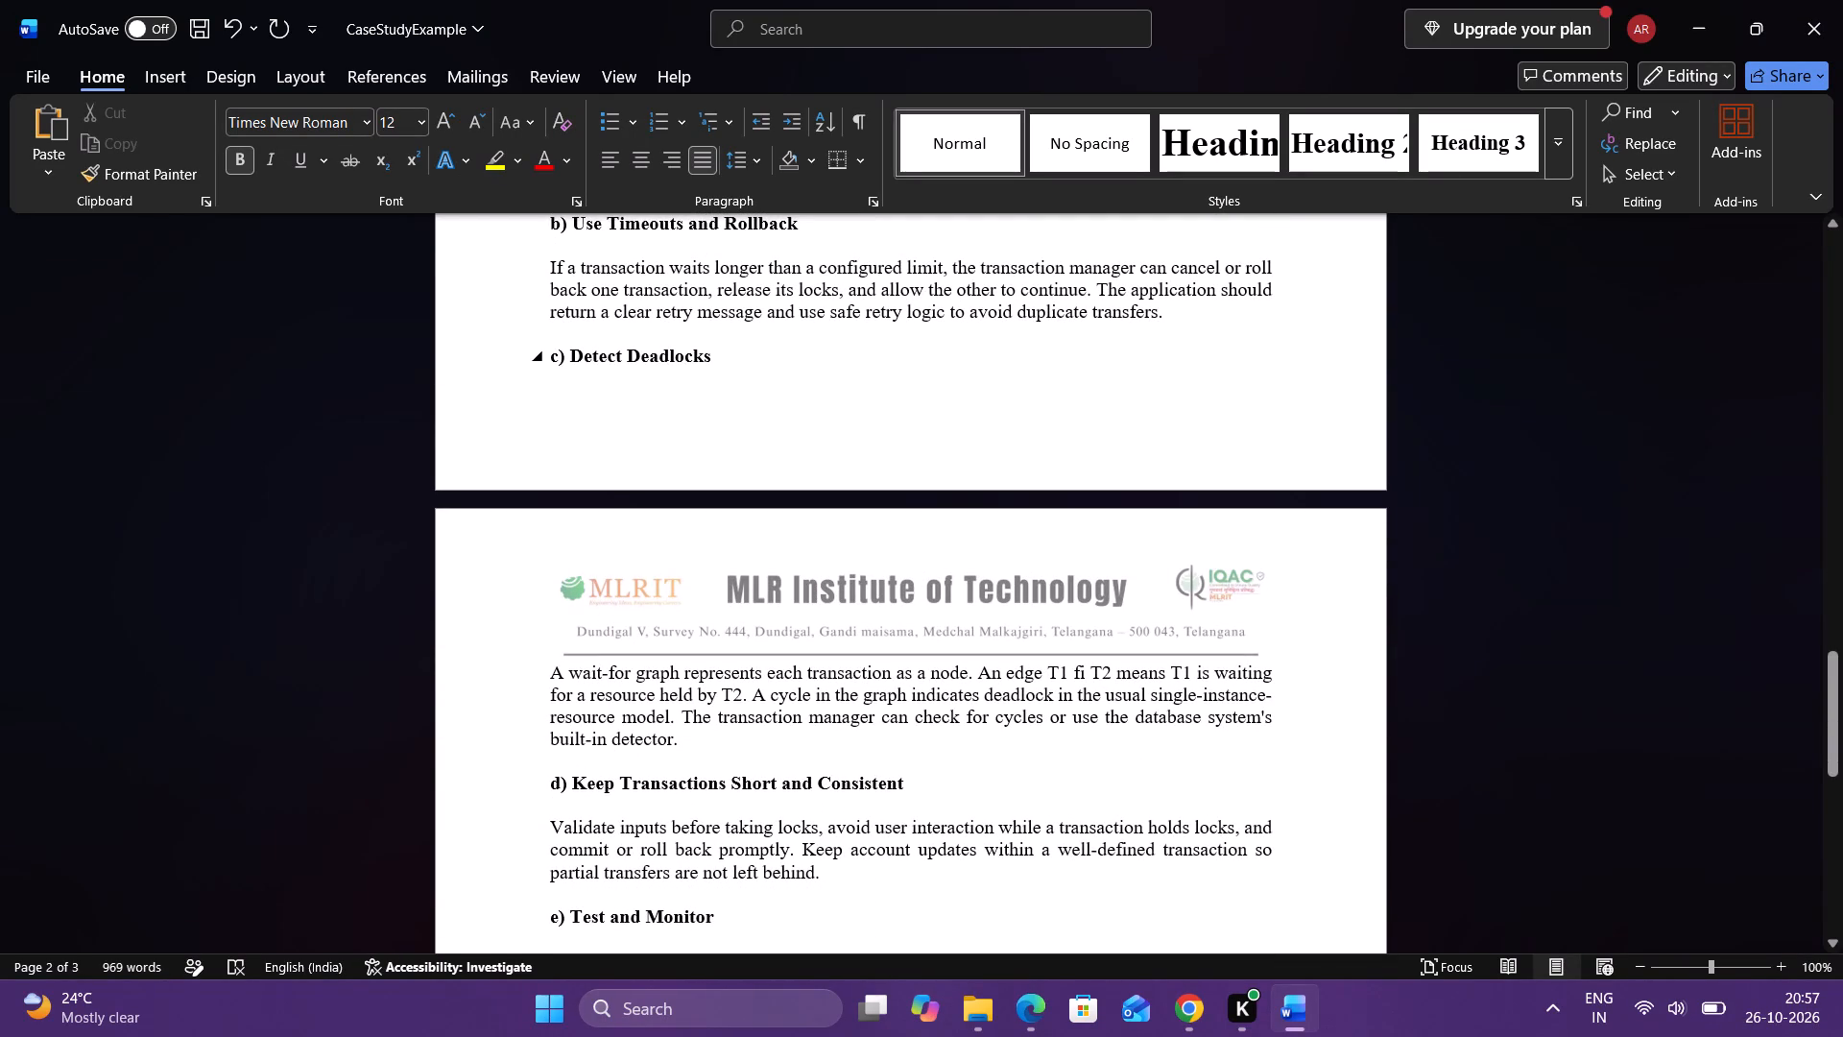
{"action": "key", "text": "Return"}
Examine the document from "c) Detect Deadlocks" to the conclusion and back up to the title, checking page breaks and spacing.
{"action": "scroll", "coordinate": [534, 443], "scroll_direction": "down", "scroll_amount": 4}
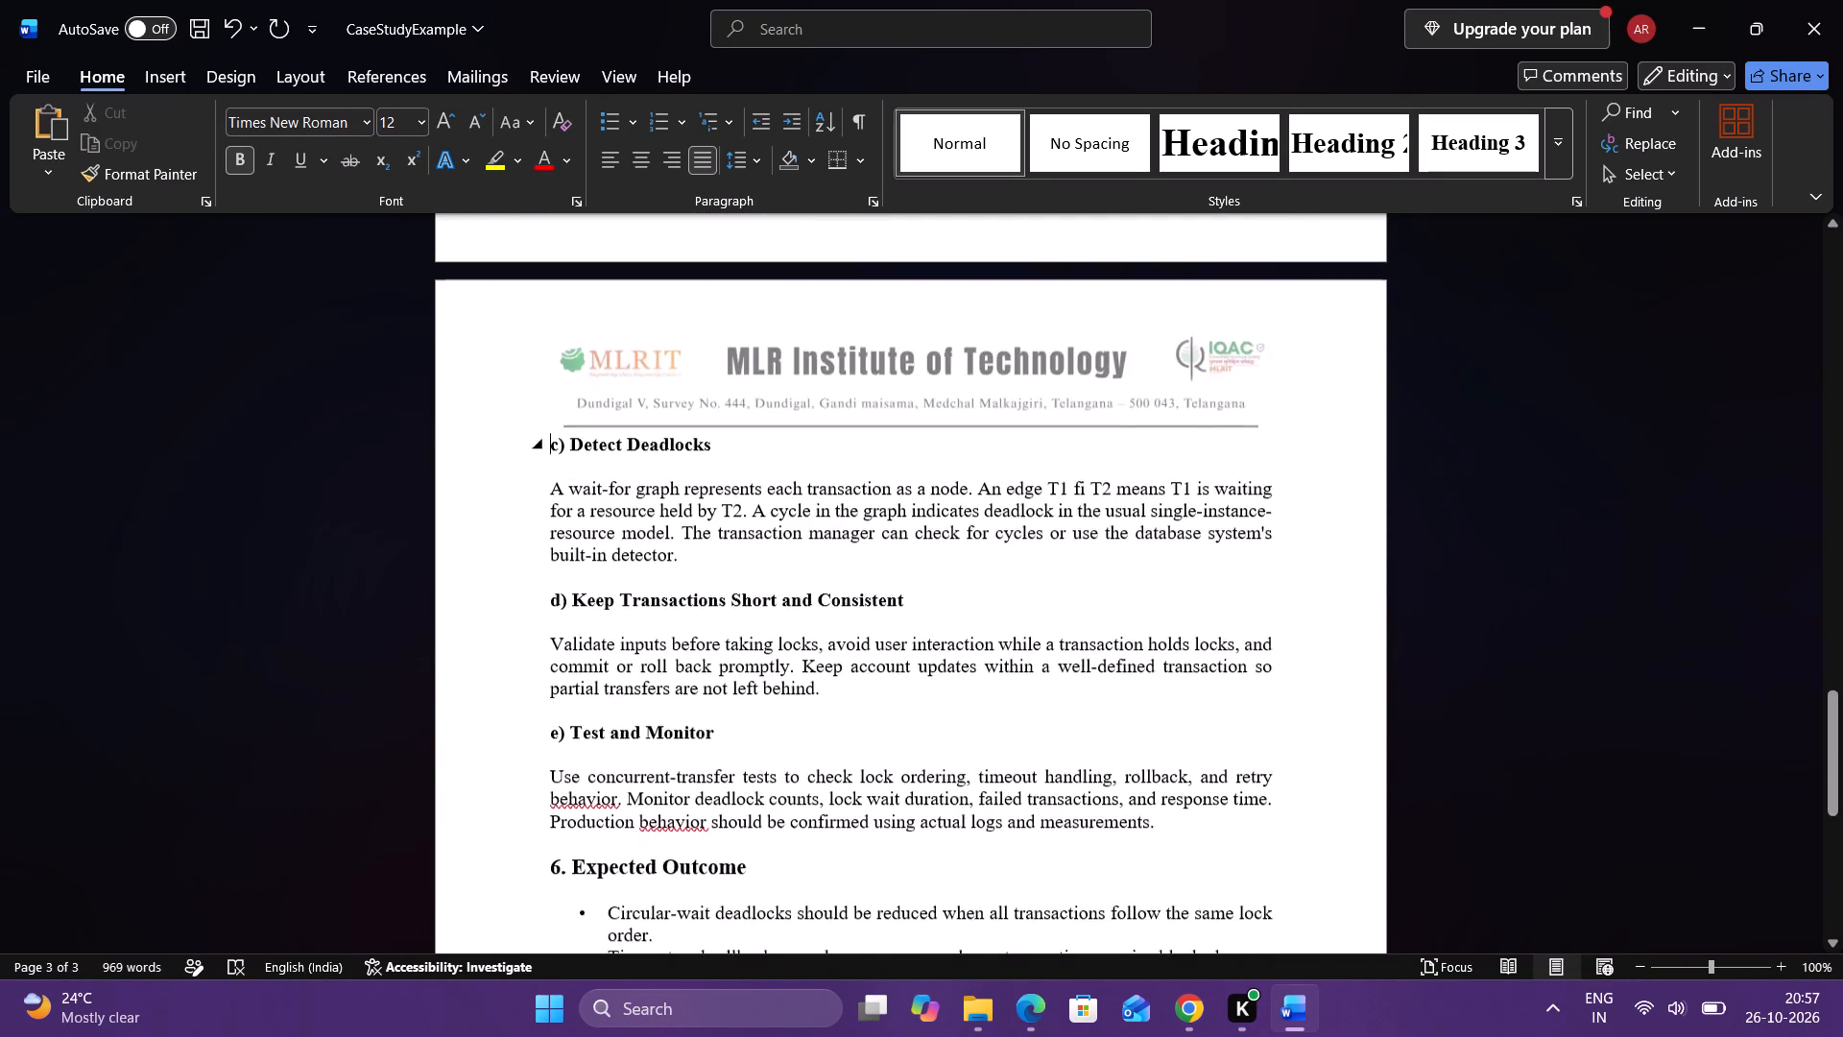
{"action": "scroll", "coordinate": [578, 462], "scroll_direction": "down", "scroll_amount": 20}
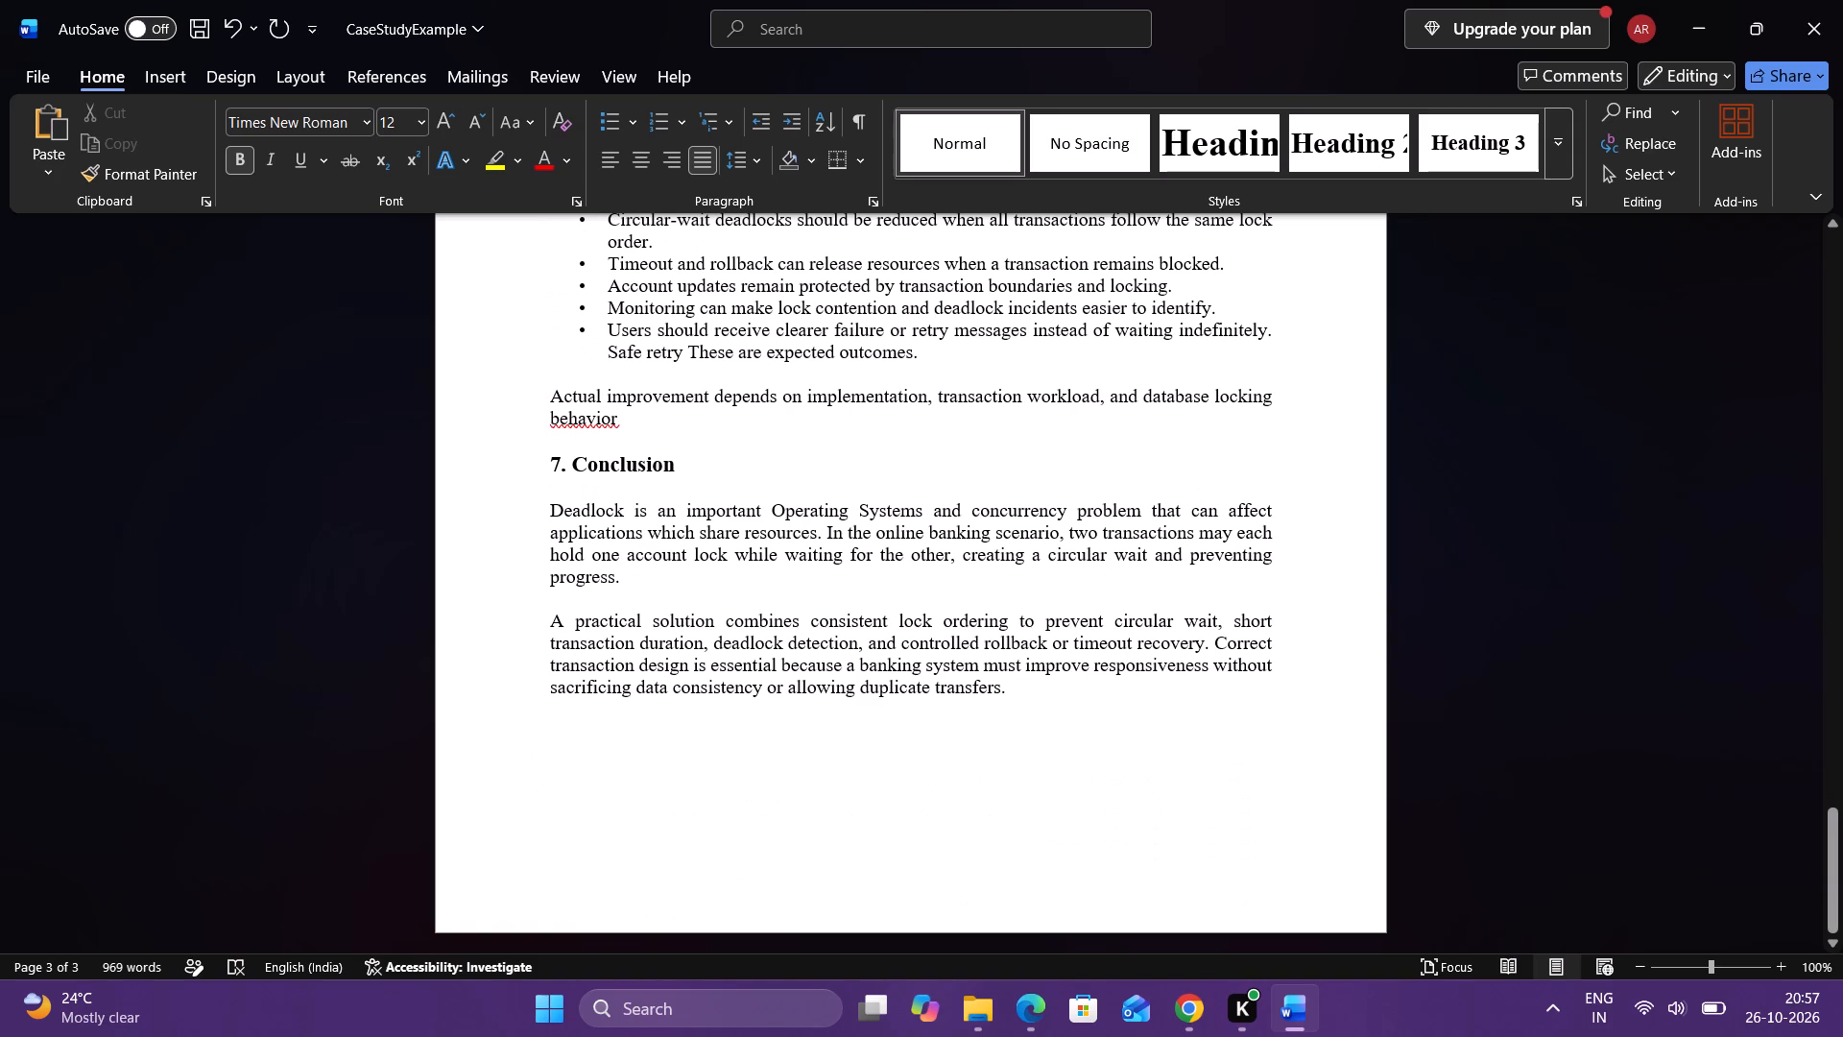
{"action": "scroll", "coordinate": [741, 590], "scroll_direction": "up", "scroll_amount": 7}
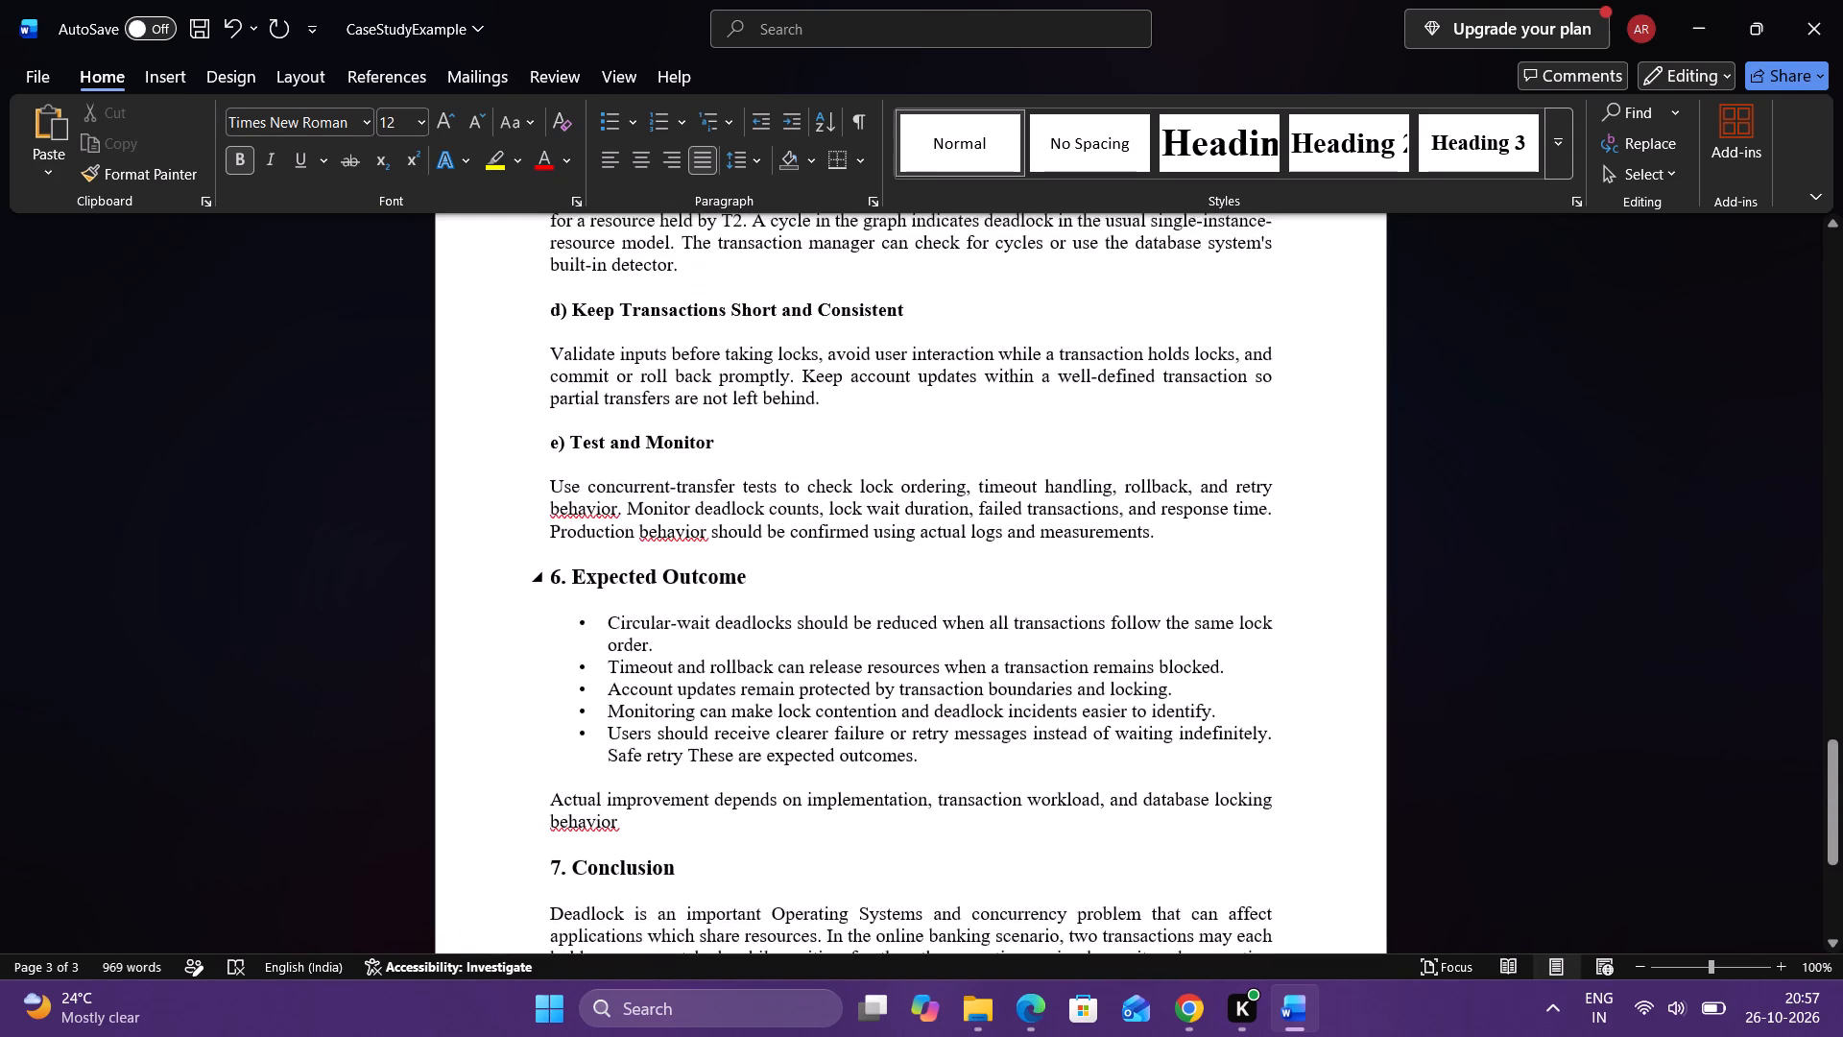
{"action": "scroll", "coordinate": [744, 587], "scroll_direction": "up", "scroll_amount": 11}
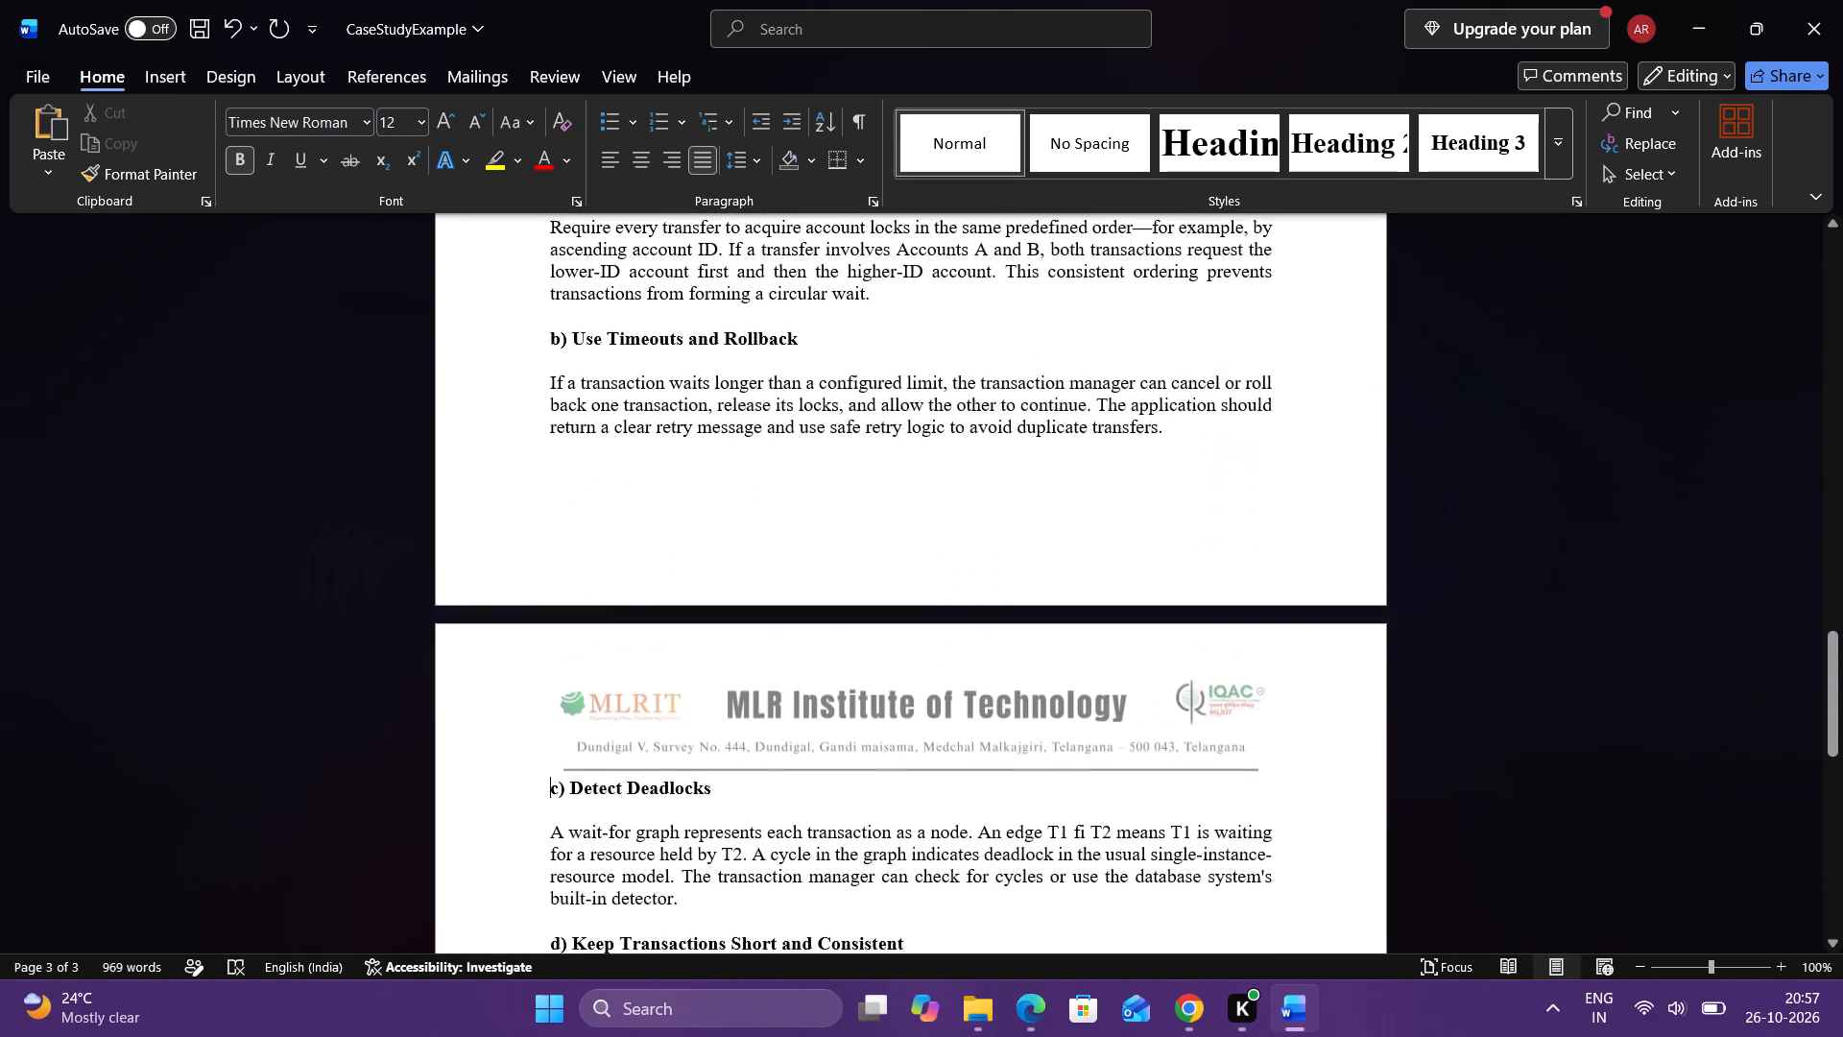
{"action": "scroll", "coordinate": [744, 584], "scroll_direction": "up", "scroll_amount": 18}
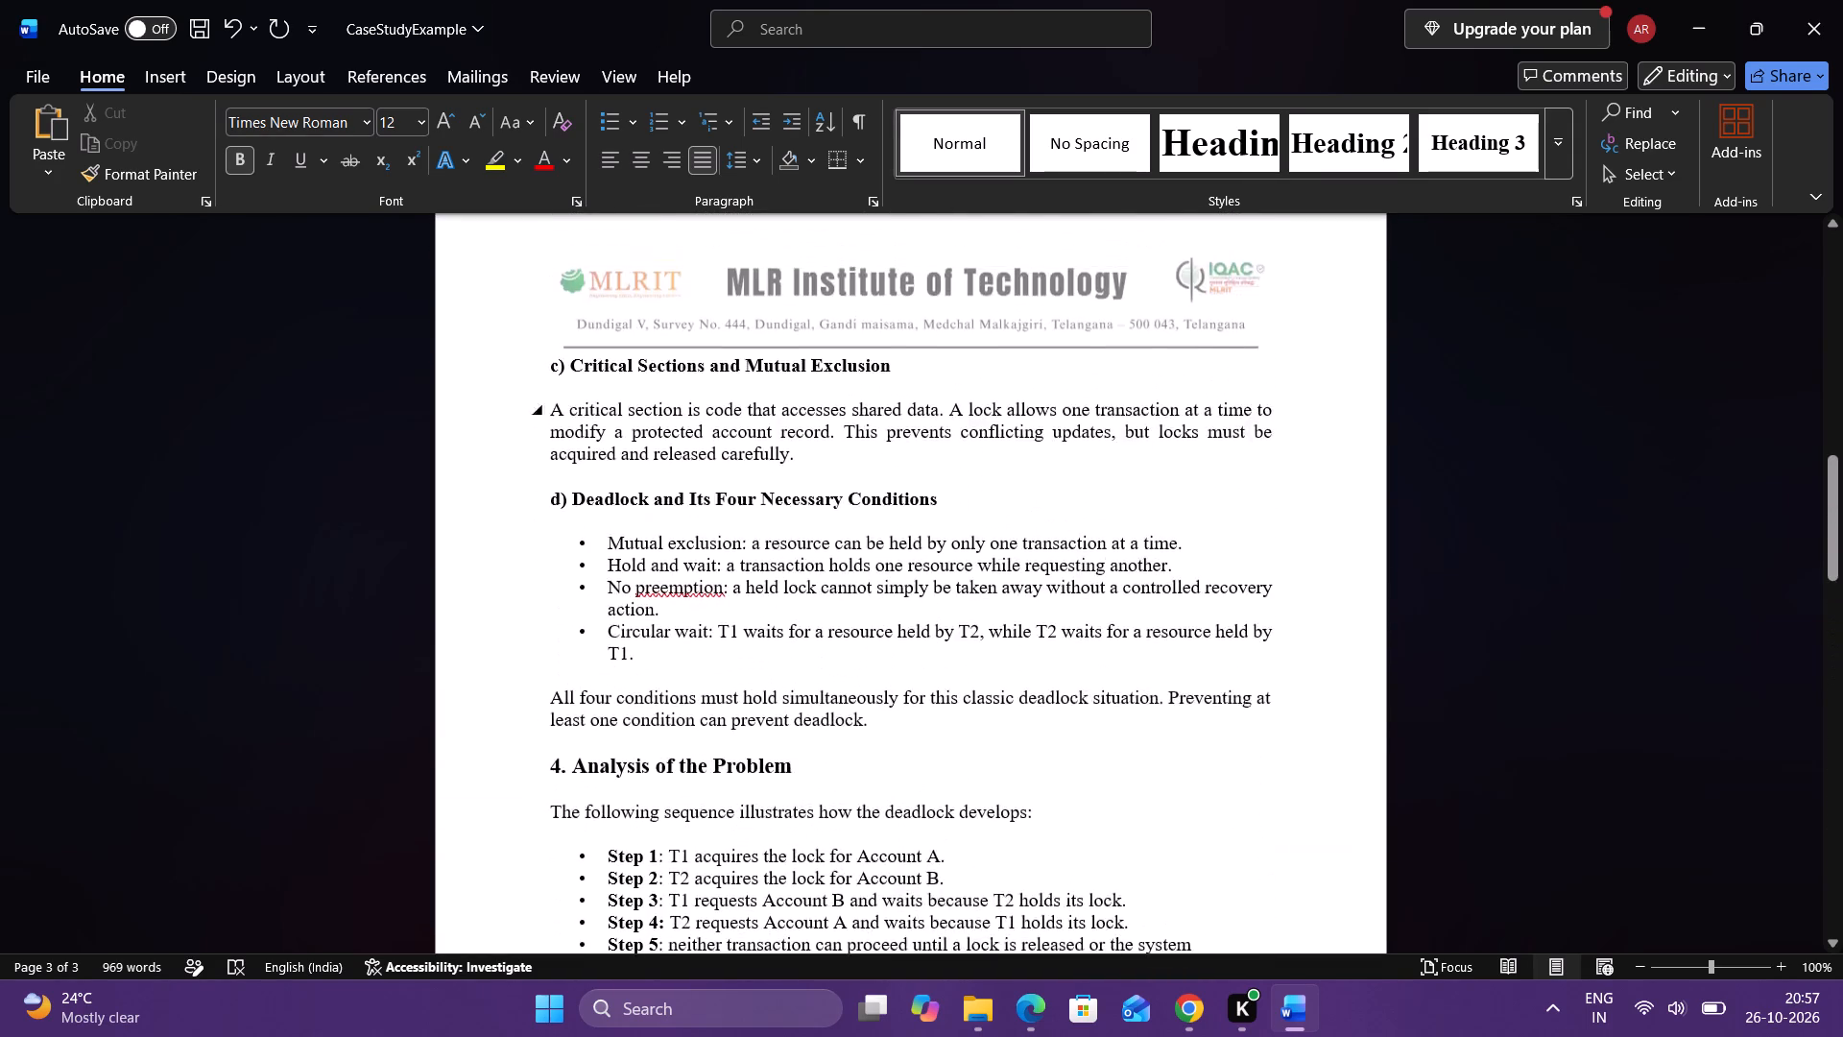
{"action": "scroll", "coordinate": [737, 592], "scroll_direction": "up", "scroll_amount": 2}
{"action": "scroll", "coordinate": [737, 593], "scroll_direction": "up", "scroll_amount": 20}
{"action": "scroll", "coordinate": [737, 593], "scroll_direction": "up", "scroll_amount": 5}
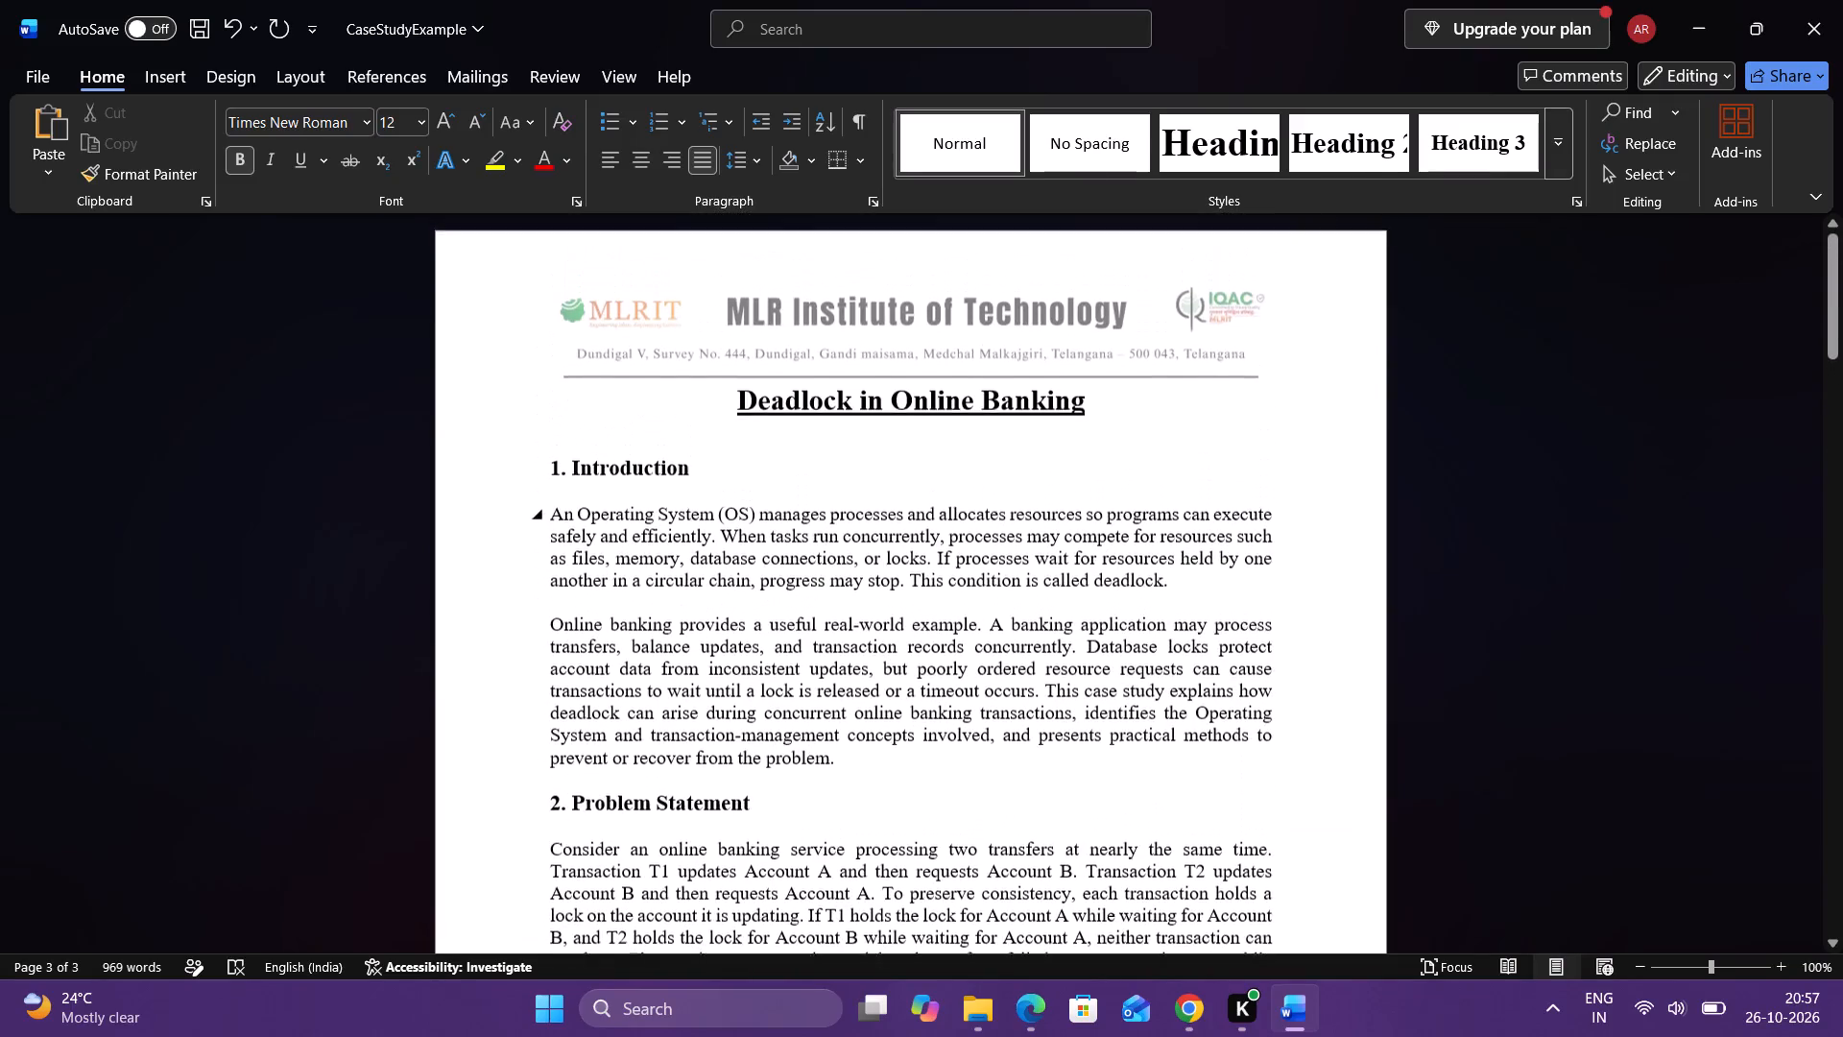
{"action": "scroll", "coordinate": [746, 592], "scroll_direction": "up", "scroll_amount": 3}
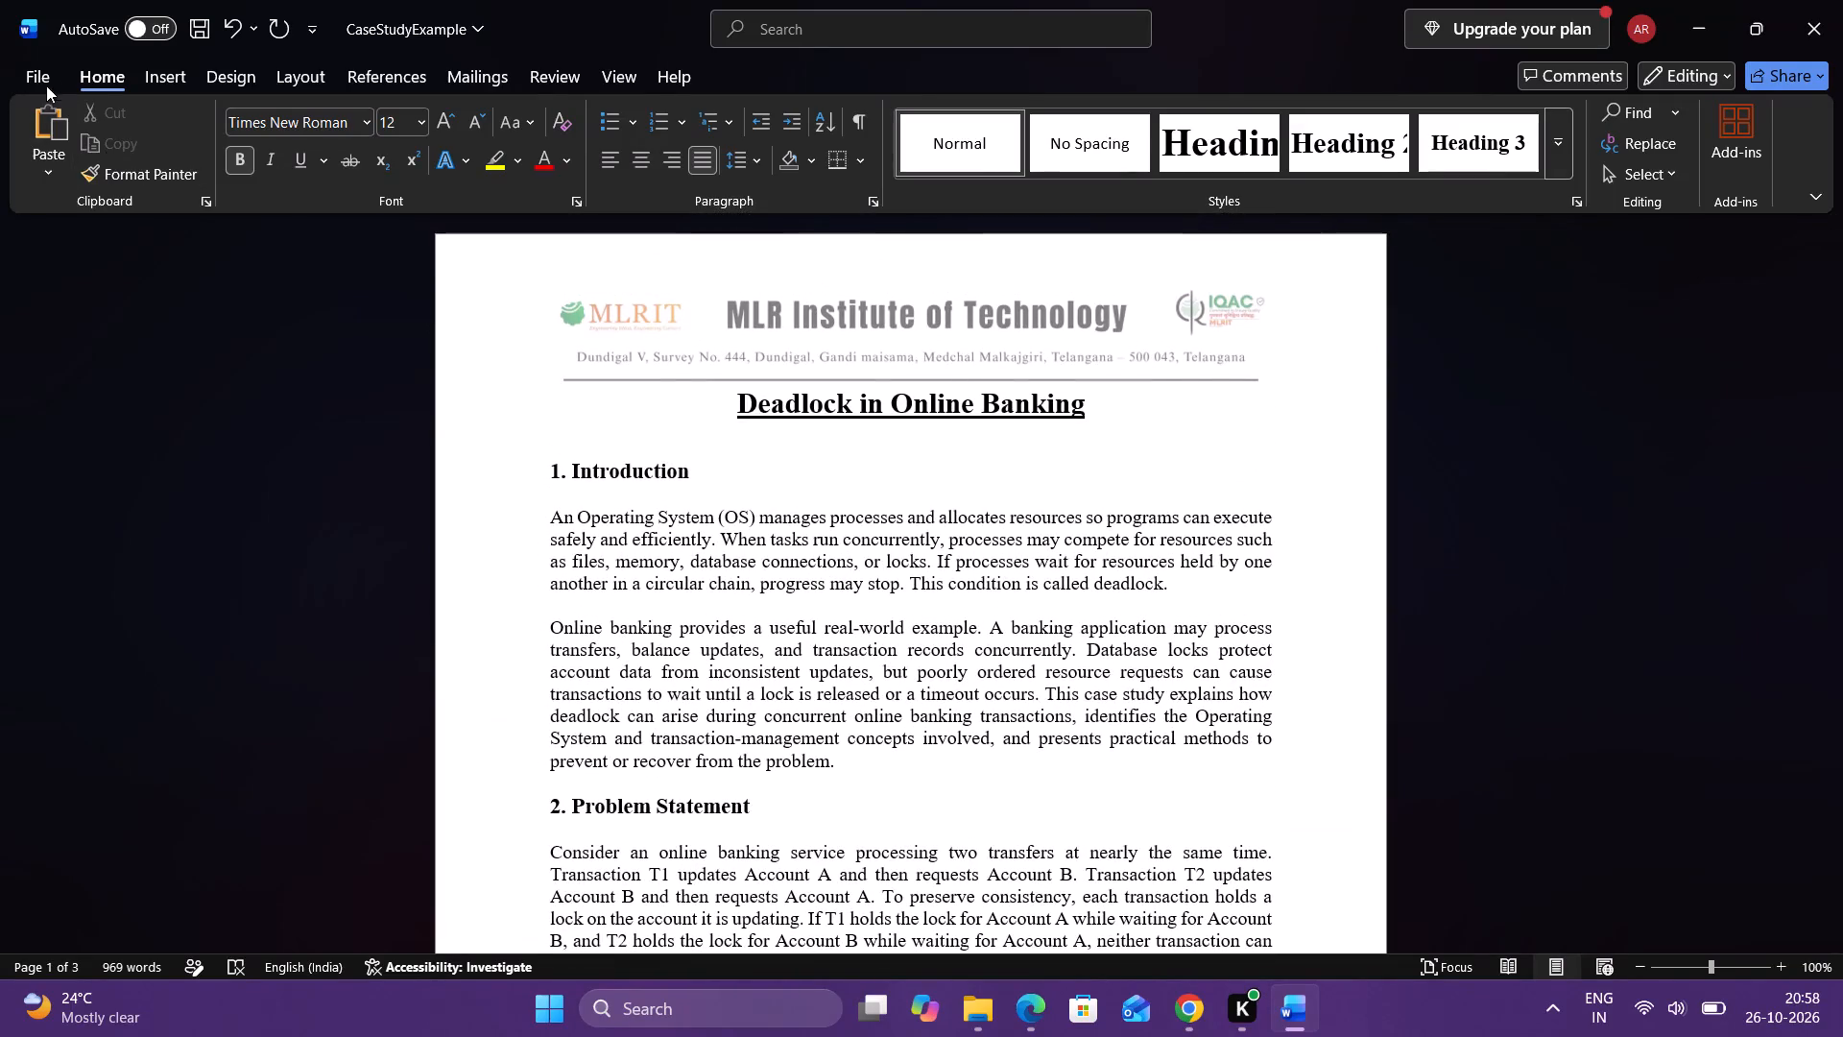
Save a copy of the document as a PDF named CaseStudy in the Downloads folder.
{"action": "left_click", "coordinate": [46, 79]}
{"action": "left_click", "coordinate": [101, 428]}
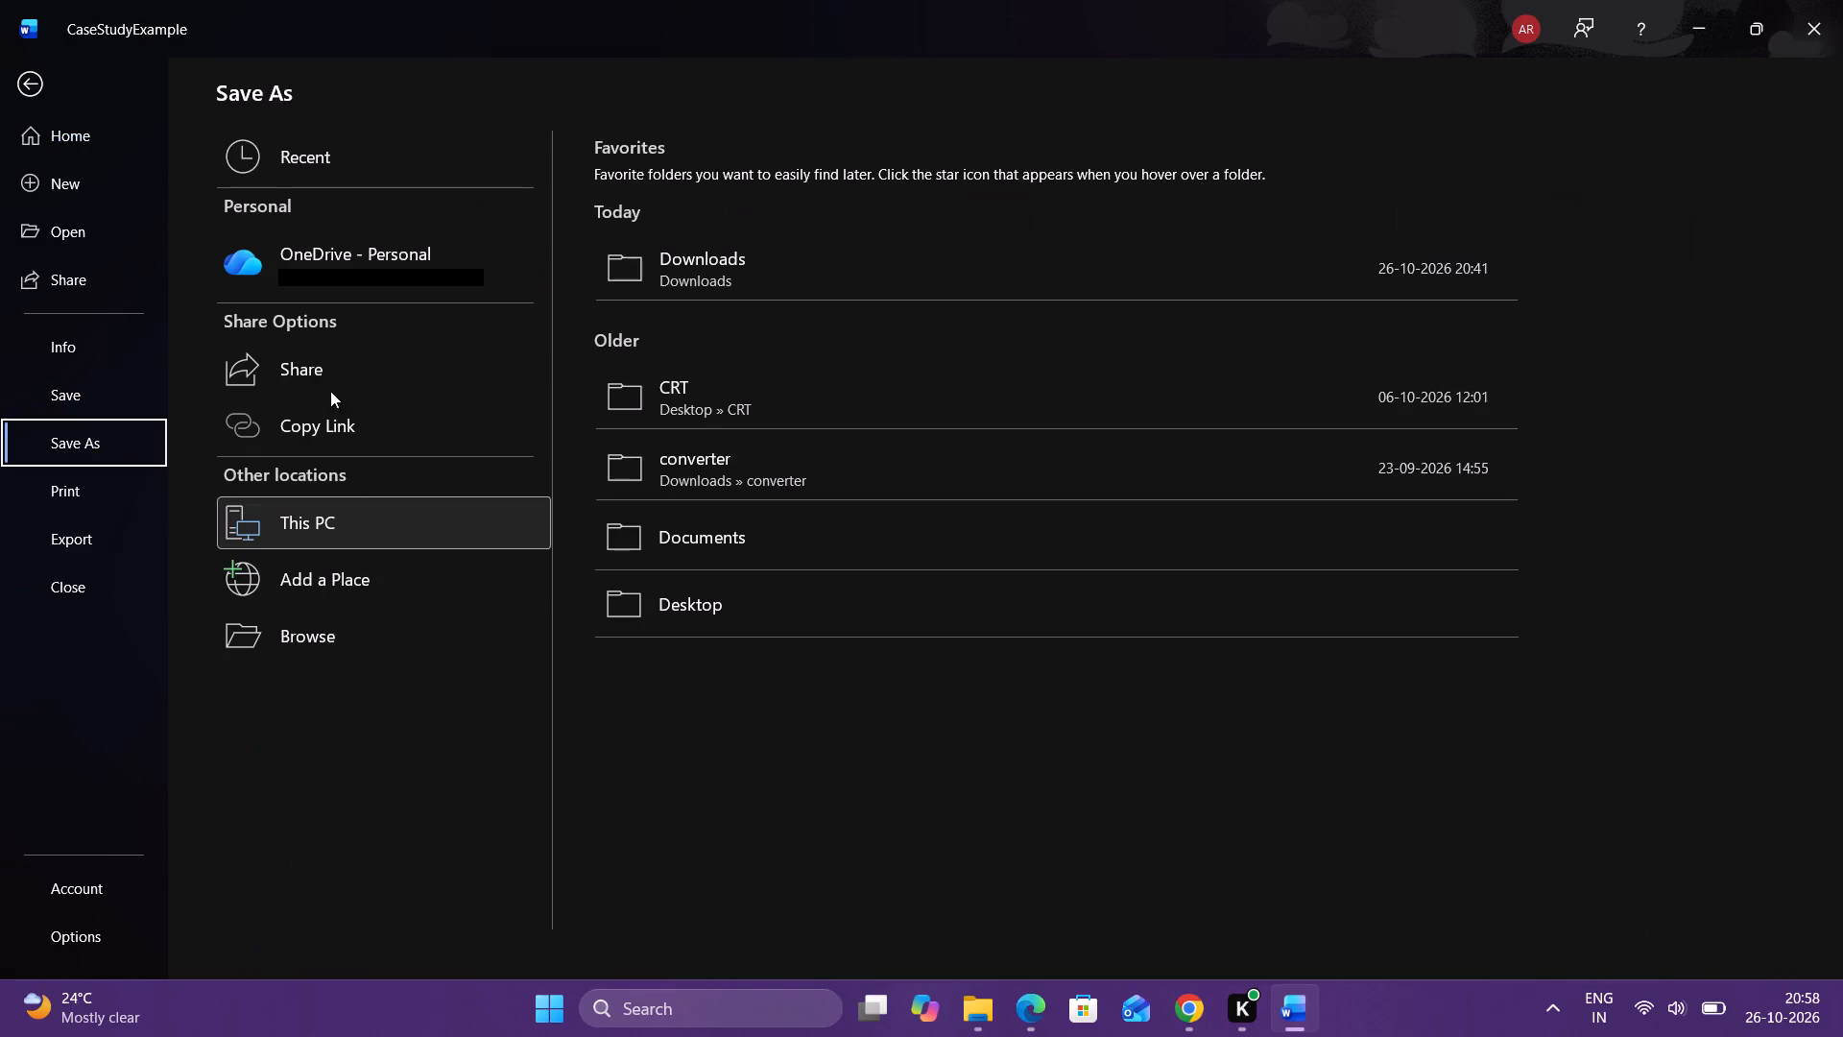
{"action": "left_click", "coordinate": [713, 290]}
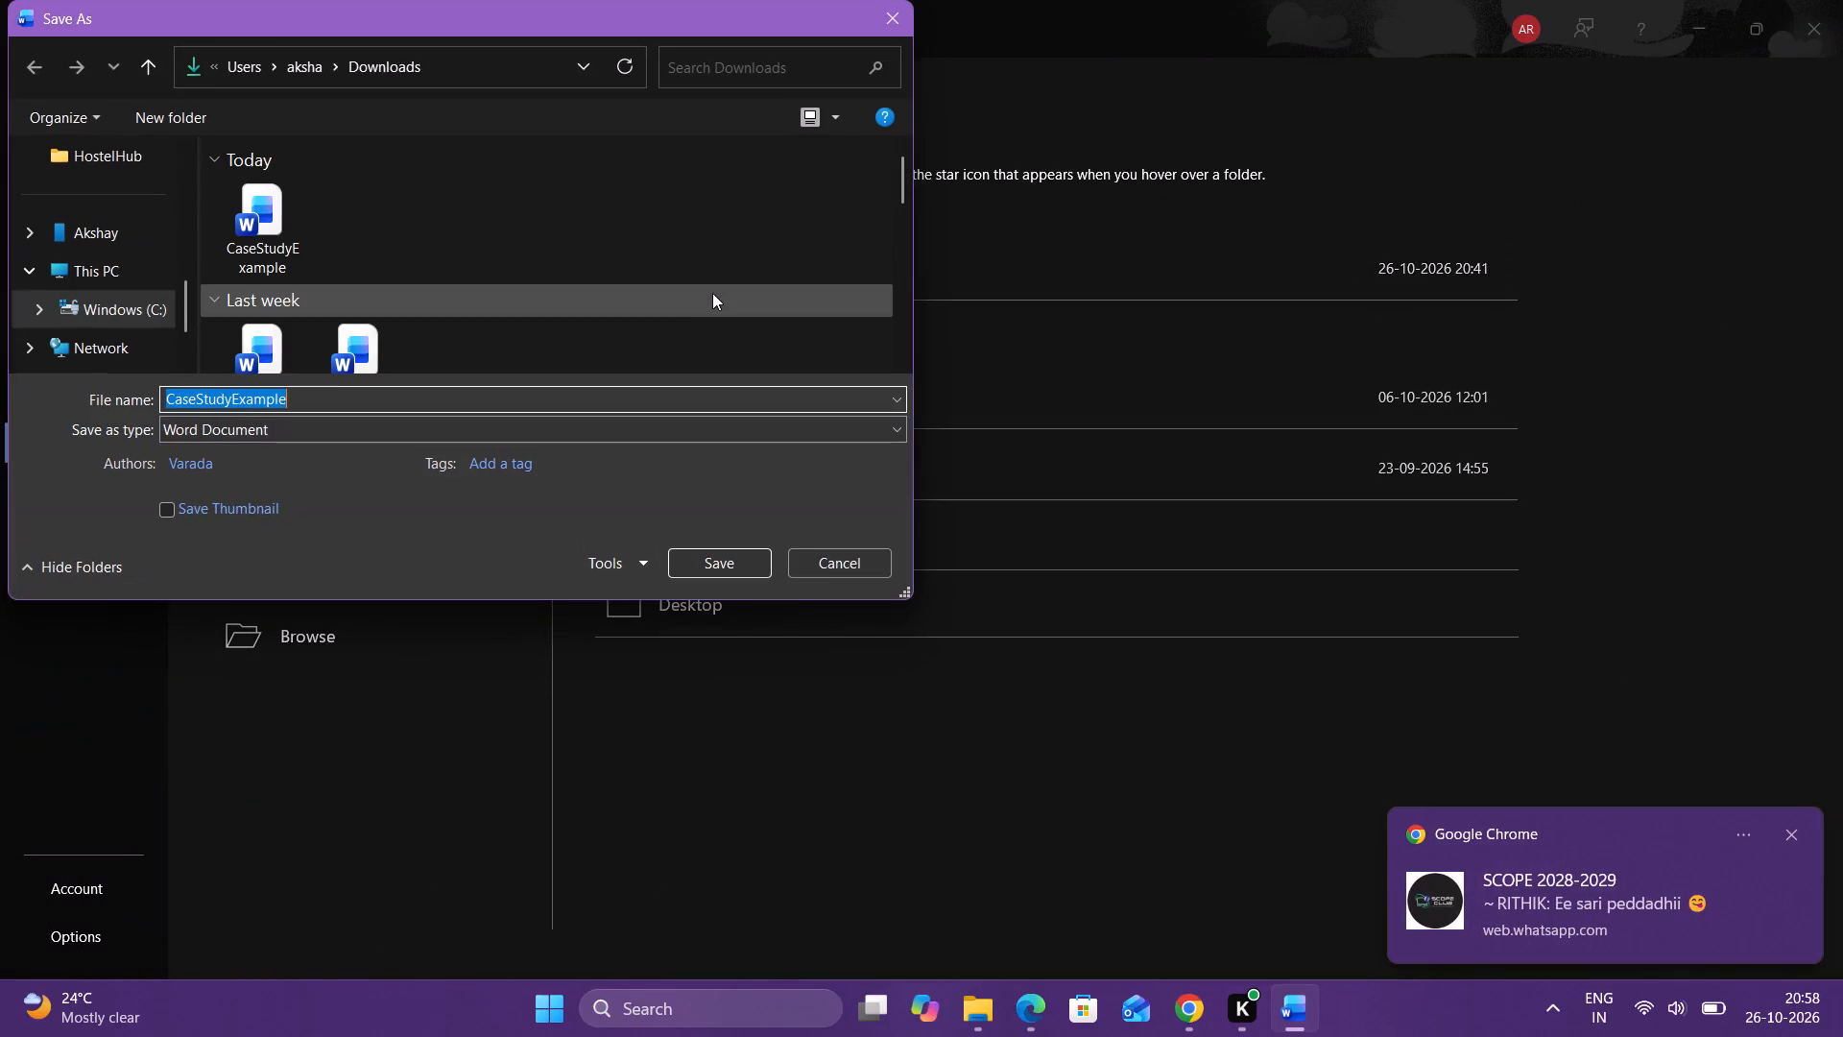
{"action": "left_click", "coordinate": [533, 432]}
{"action": "left_click", "coordinate": [367, 570]}
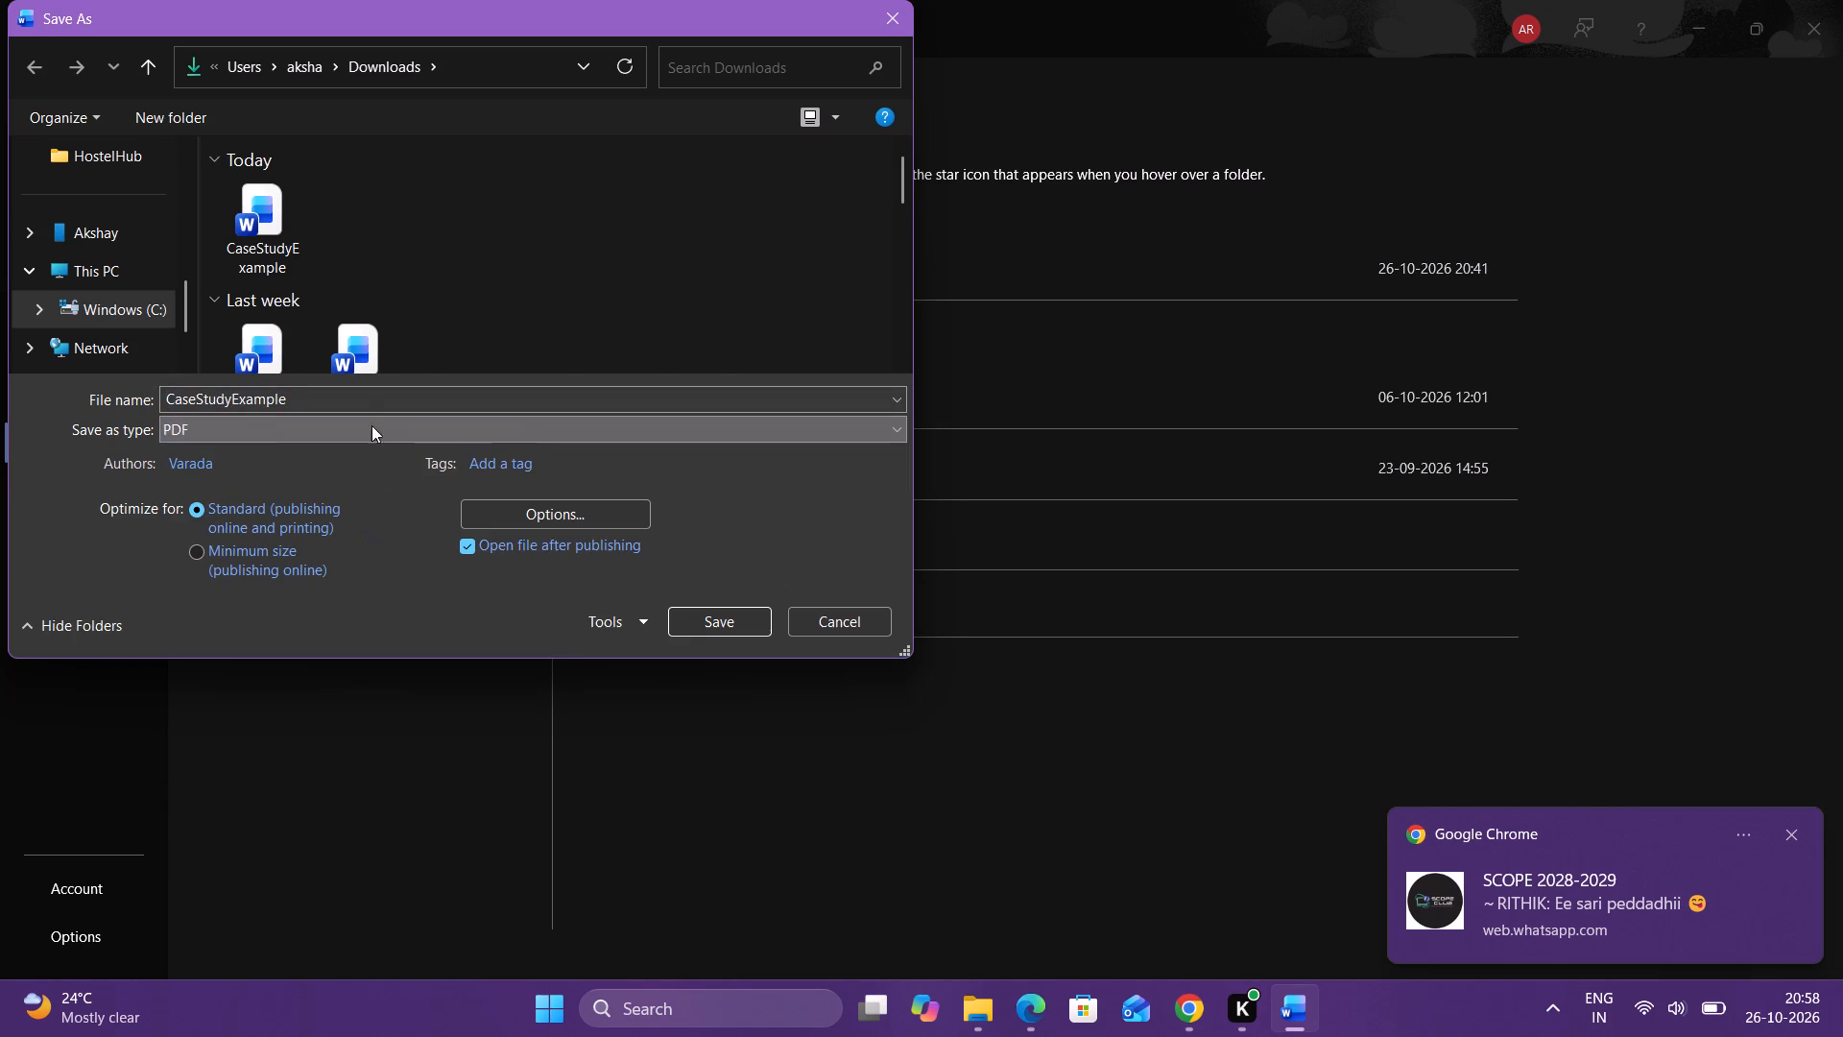
{"action": "left_click", "coordinate": [371, 400]}
{"action": "left_click", "coordinate": [371, 404]}
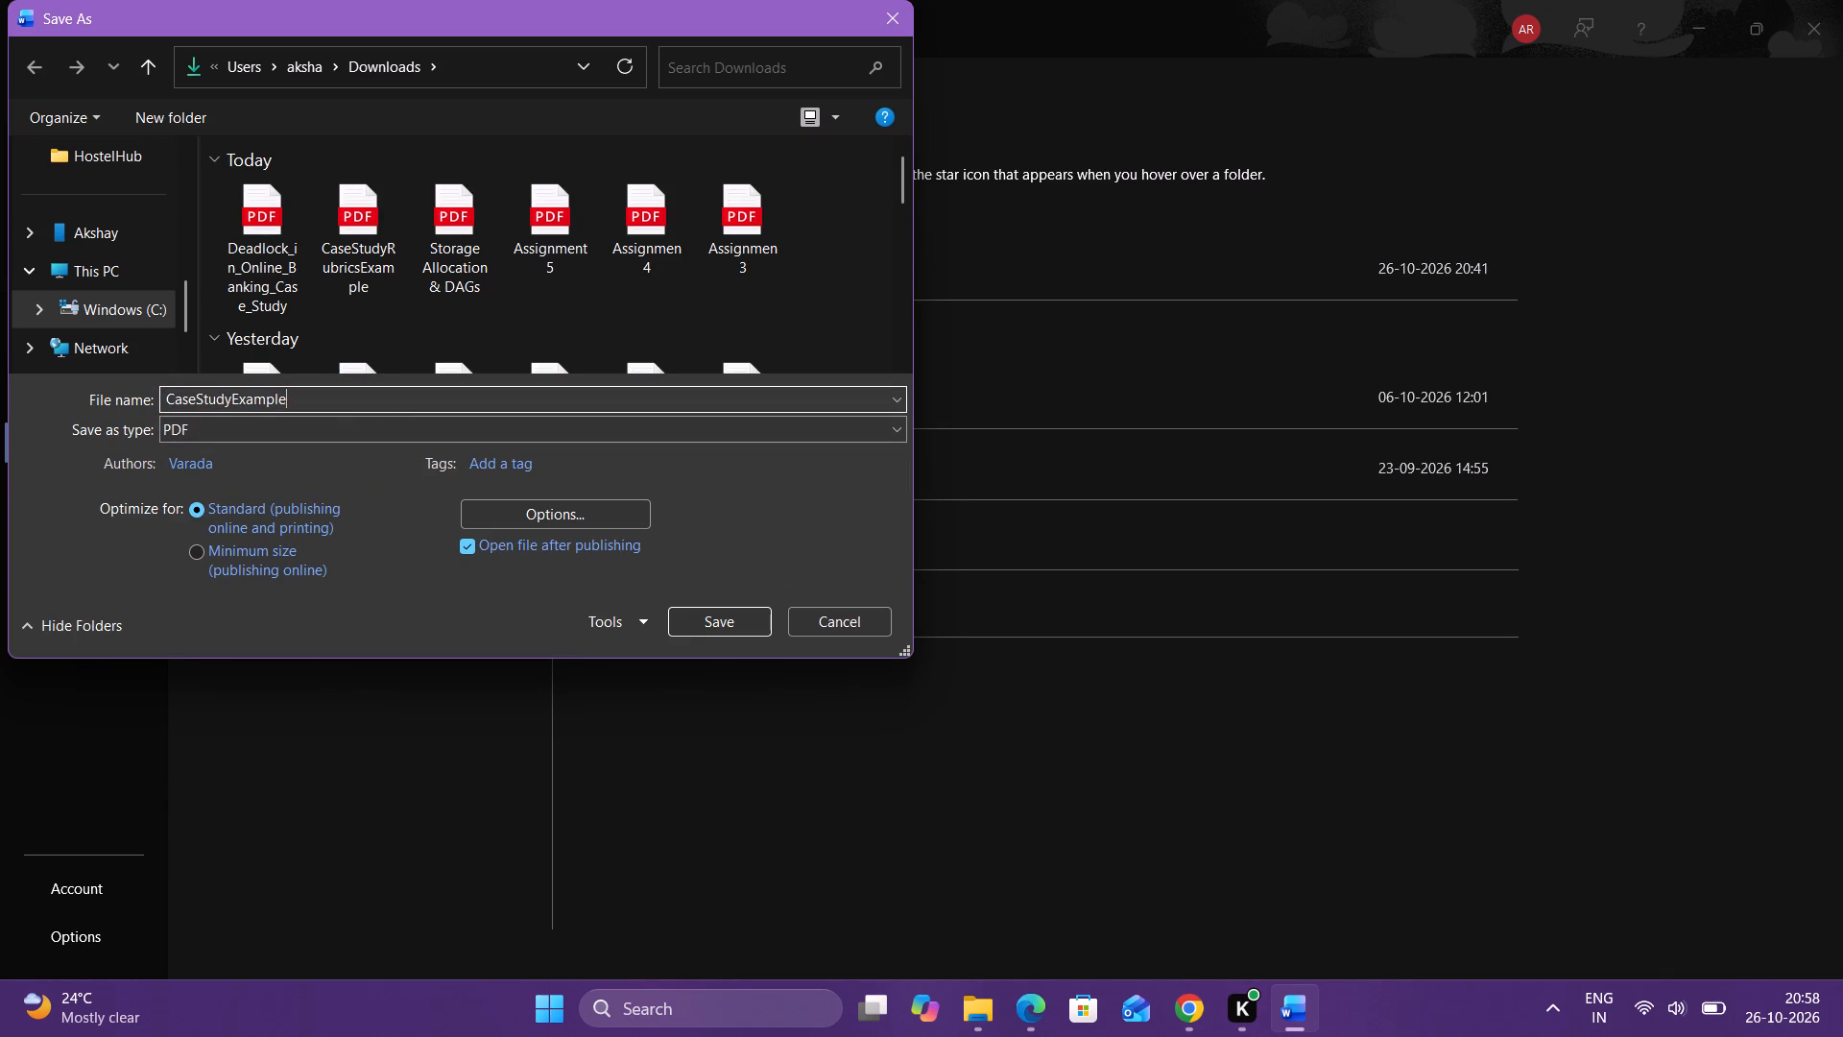
{"action": "key", "text": "BackSpace"}
{"action": "key", "text": "BackSpace"}
{"action": "key", "text": "BackSpace"}
{"action": "key", "text": "BackSpace"}
{"action": "key", "text": "BackSpace"}
{"action": "key", "text": "BackSpace"}
{"action": "key", "text": "BackSpace"}
{"action": "key", "text": "BackSpace"}
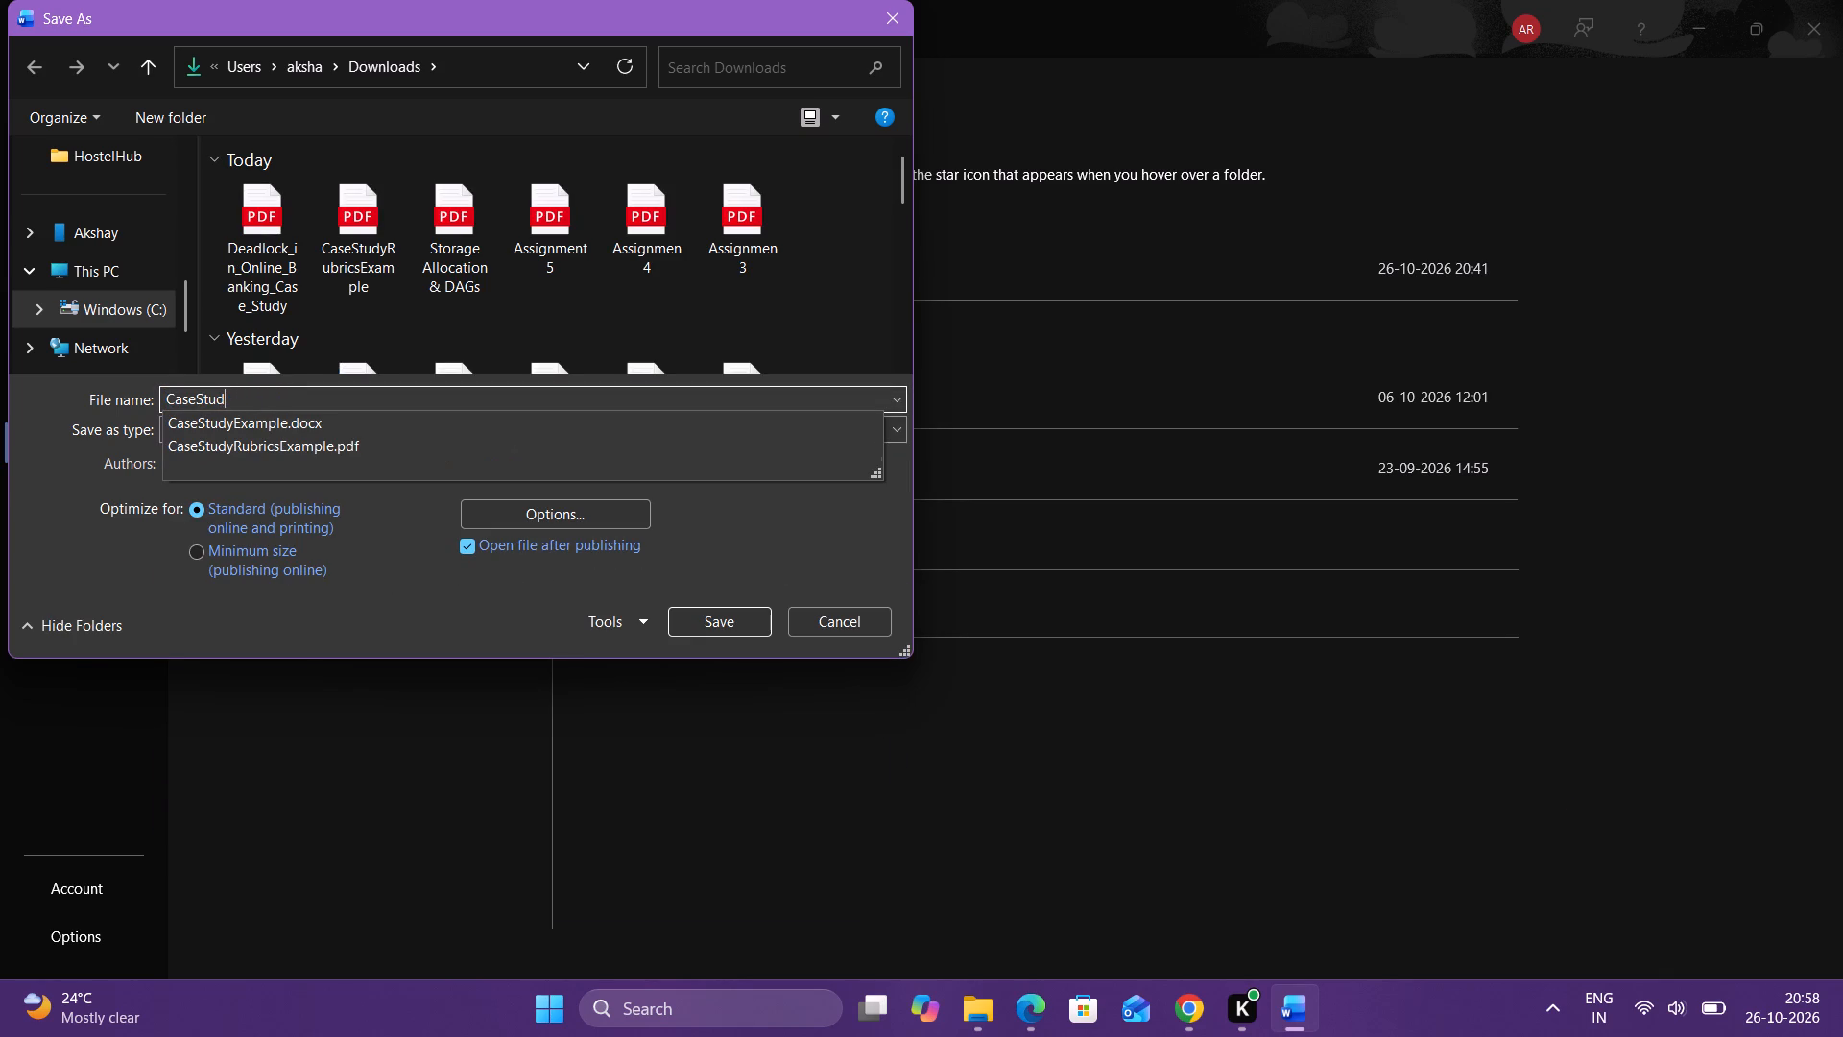
{"action": "key", "text": "y"}
{"action": "key", "text": "Return"}
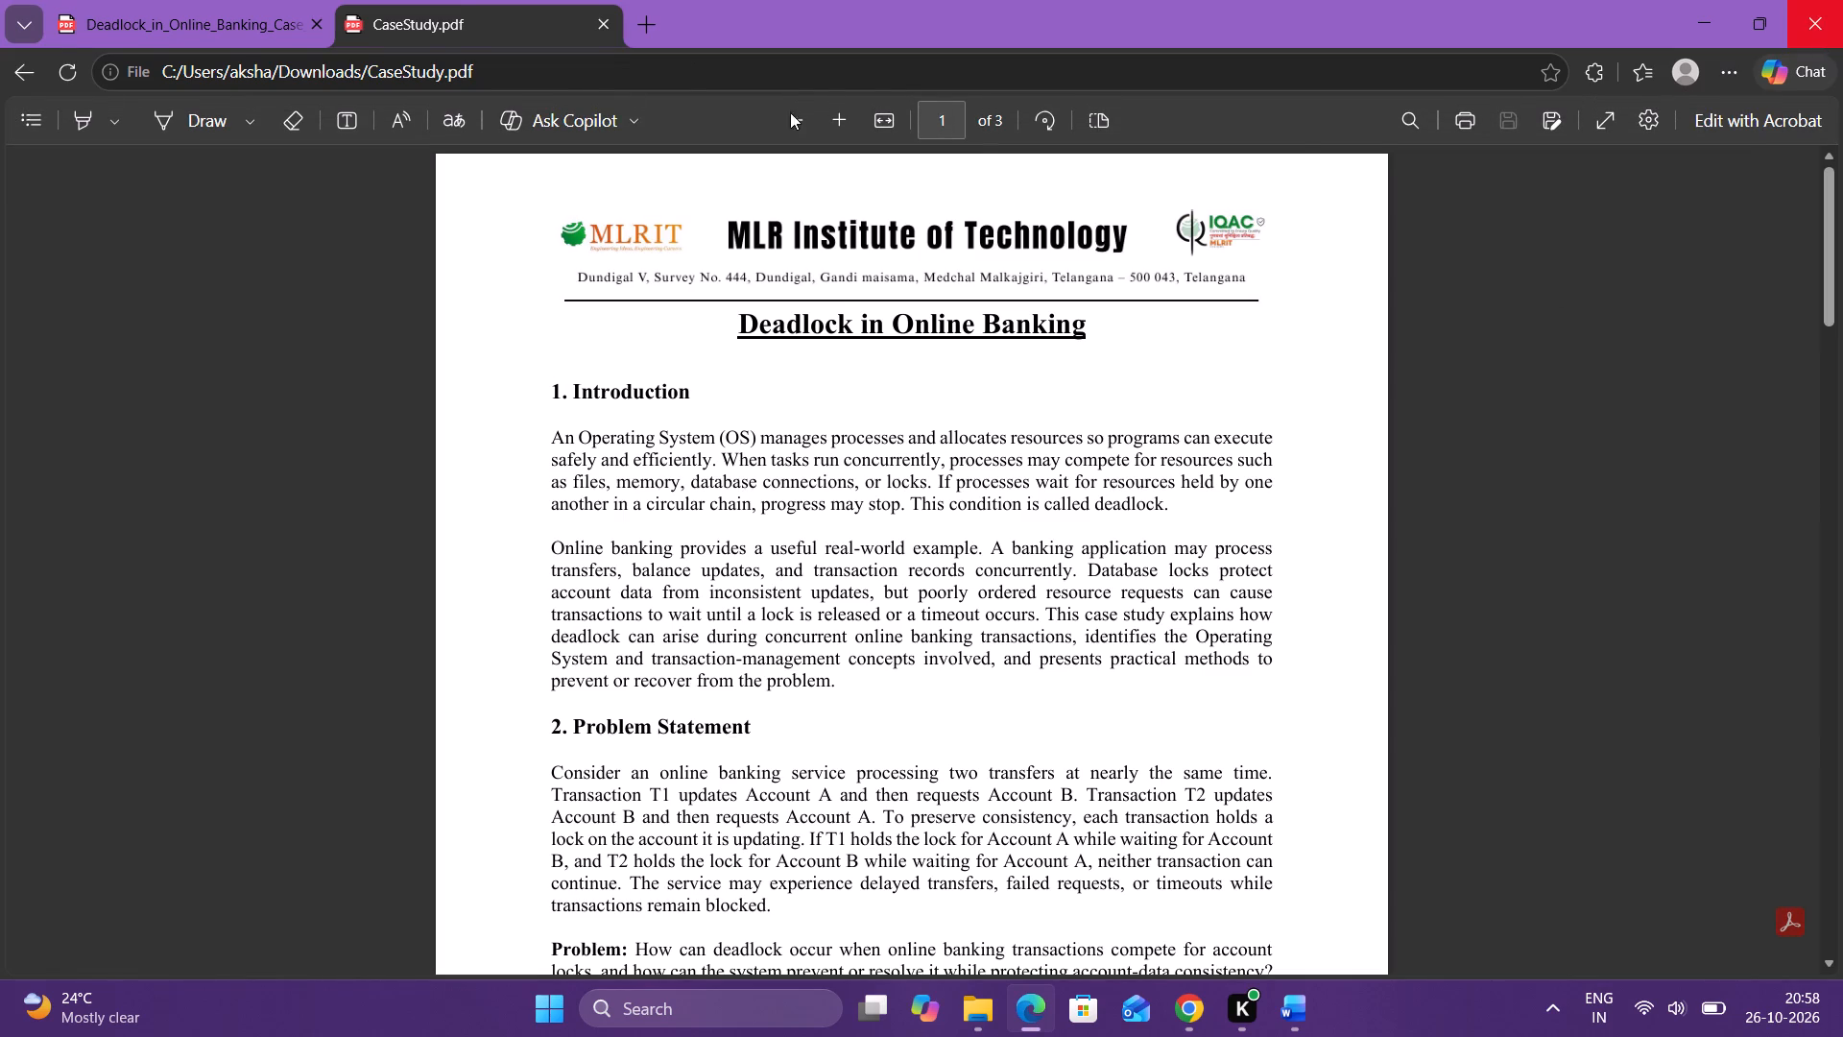
Look over the Deadlock_in_Online_Banking_Case_Study PDF in the browser, and close the browser window.
{"action": "left_click", "coordinate": [190, 0]}
{"action": "scroll", "coordinate": [1055, 401], "scroll_direction": "up", "scroll_amount": 9}
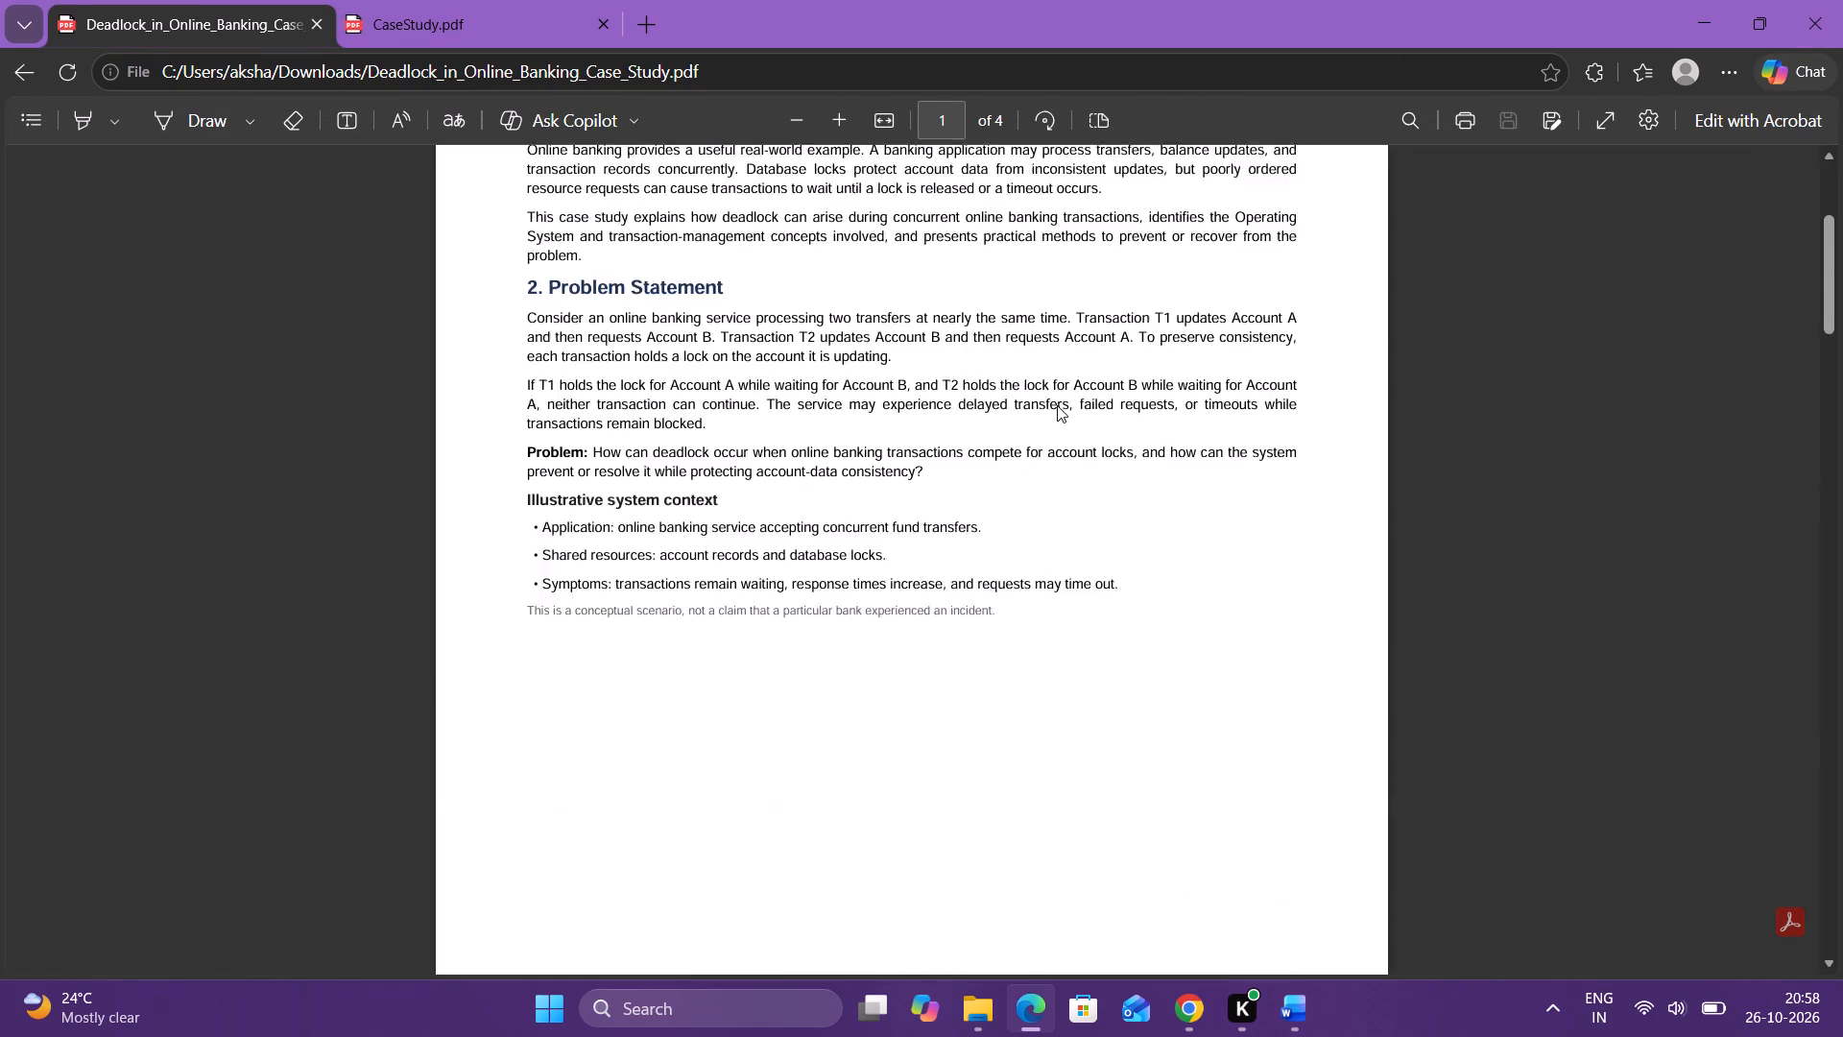
{"action": "scroll", "coordinate": [1057, 405], "scroll_direction": "up", "scroll_amount": 14}
{"action": "left_click", "coordinate": [1842, 0]}
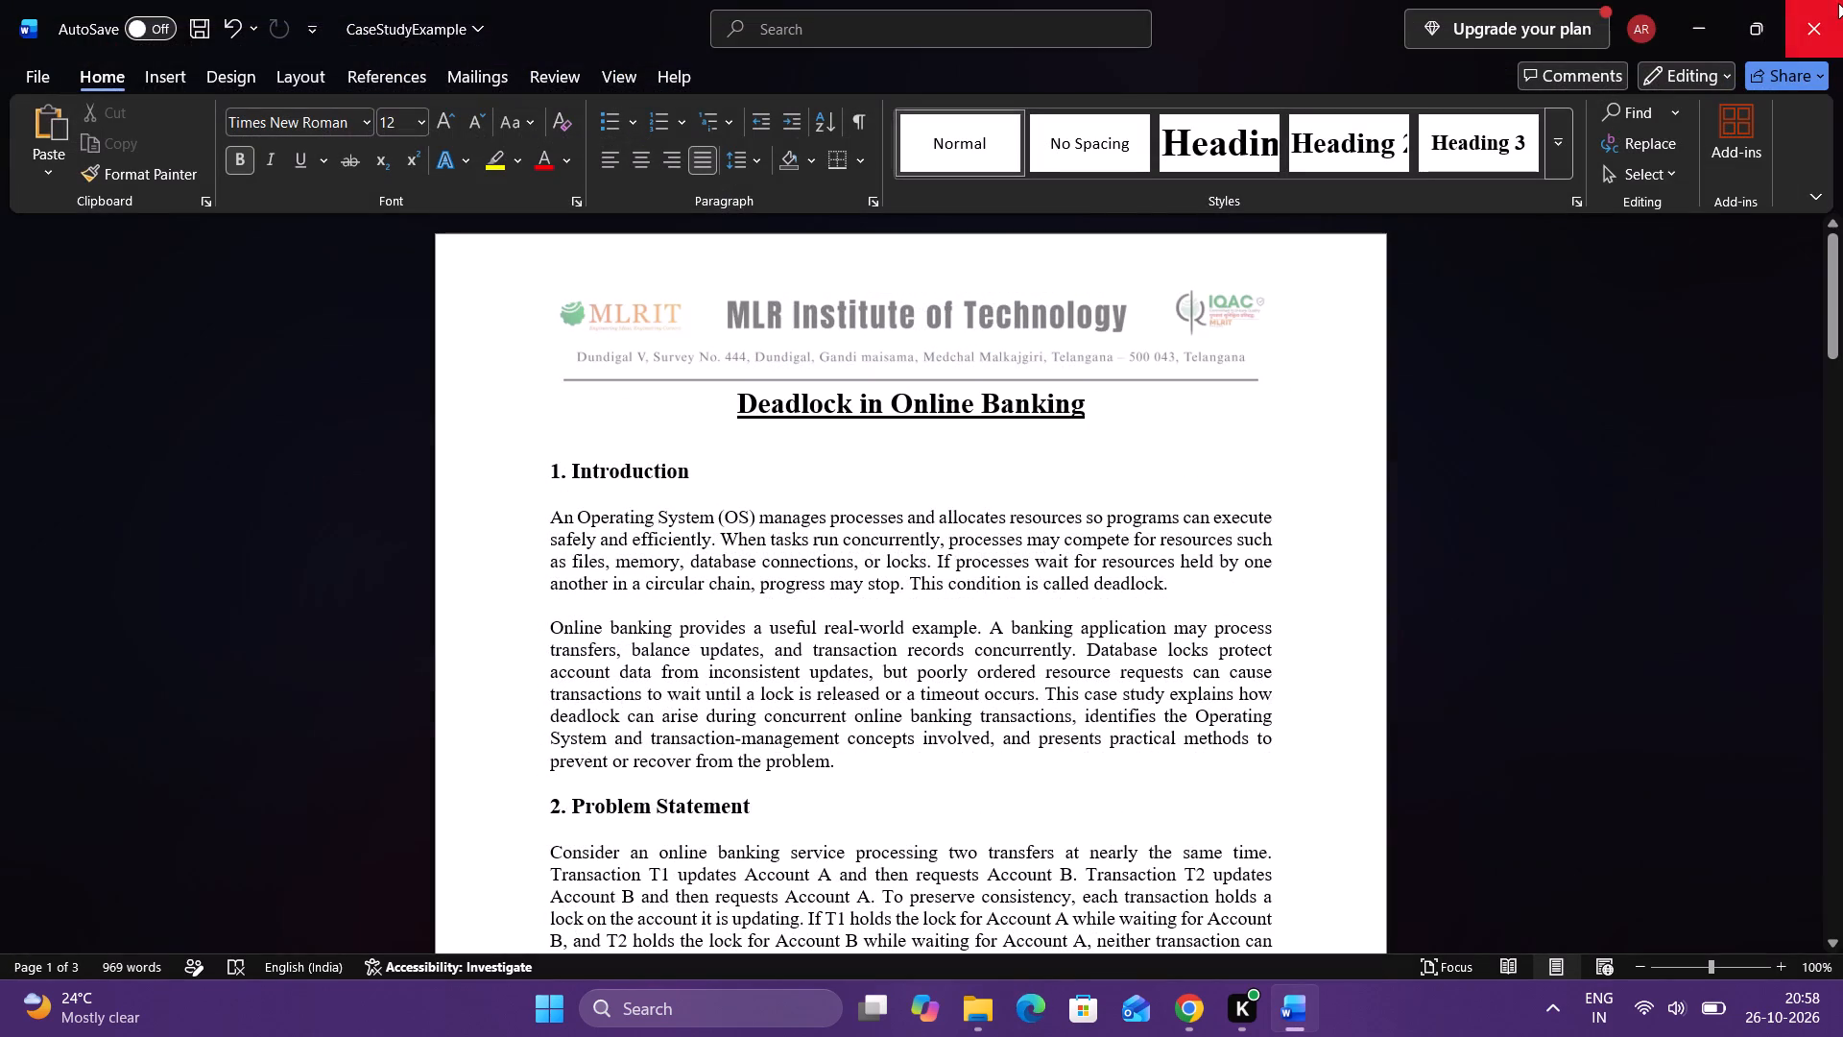
Close the CaseStudyExample document in Word, saving its changes in Downloads.
{"action": "left_click", "coordinate": [1838, 3]}
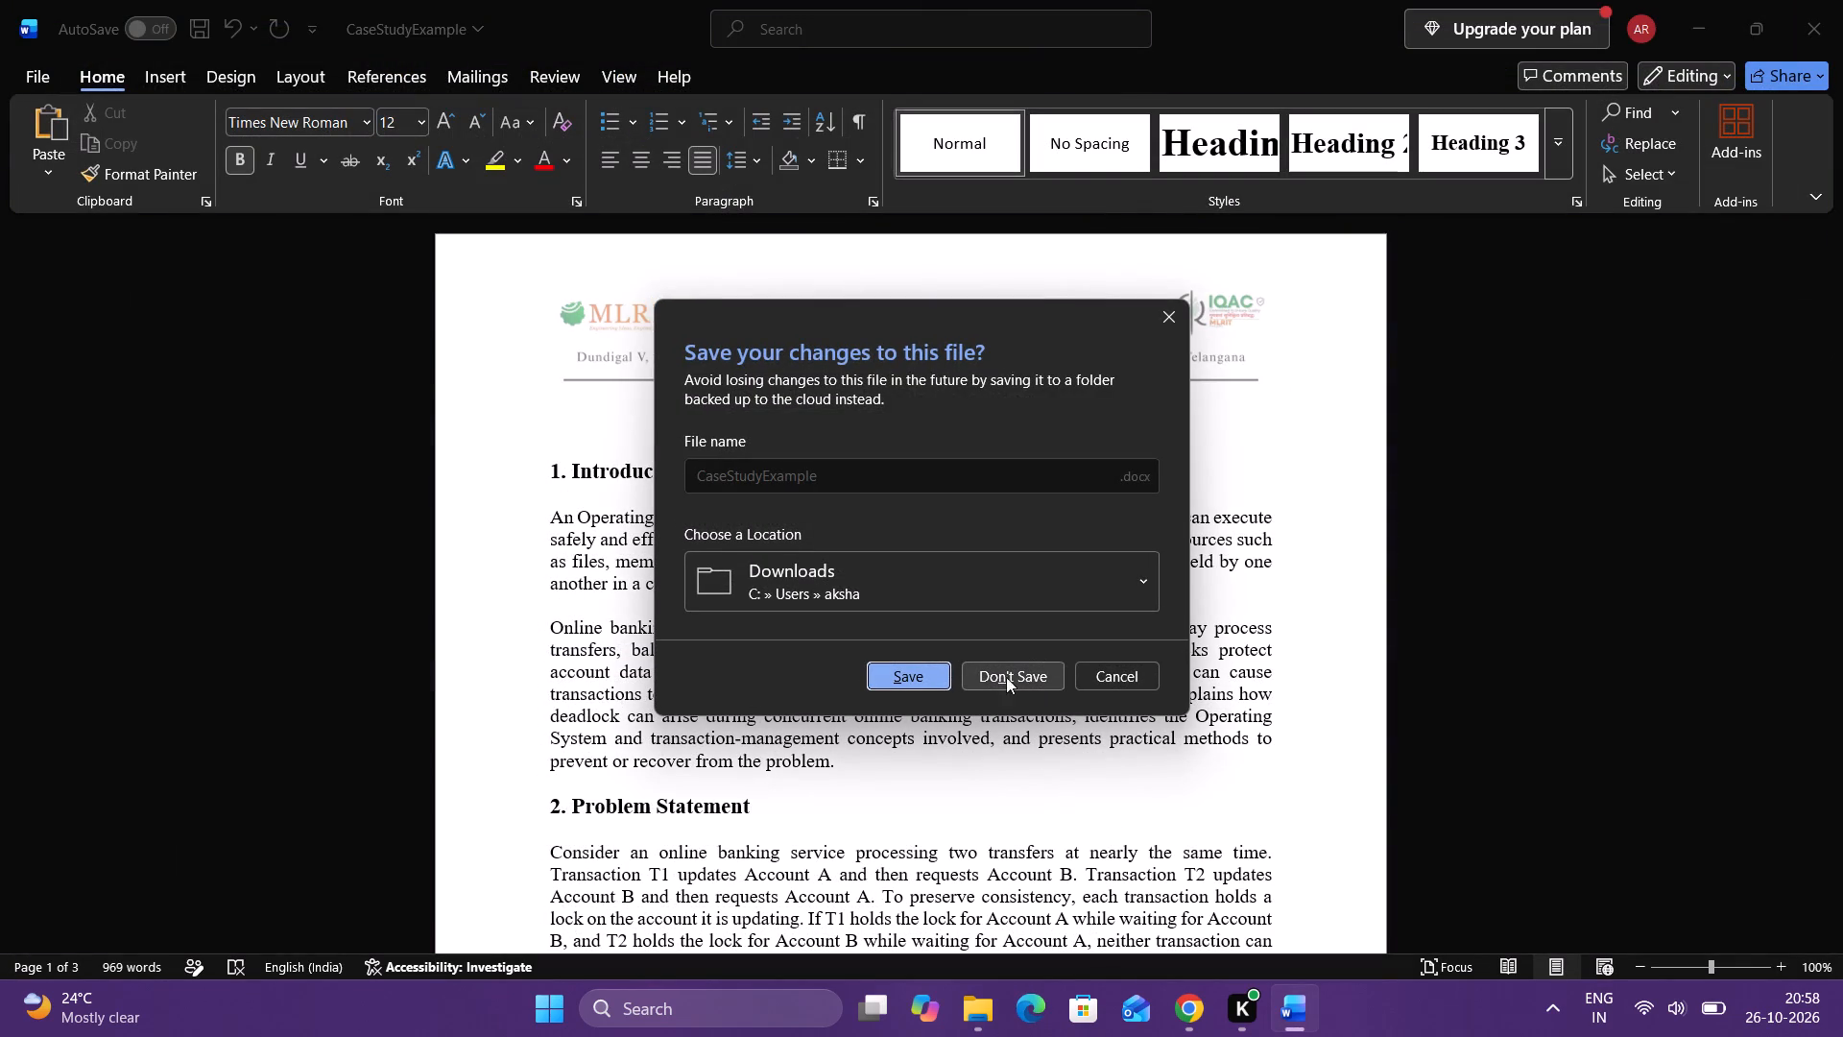
{"action": "left_click", "coordinate": [912, 674]}
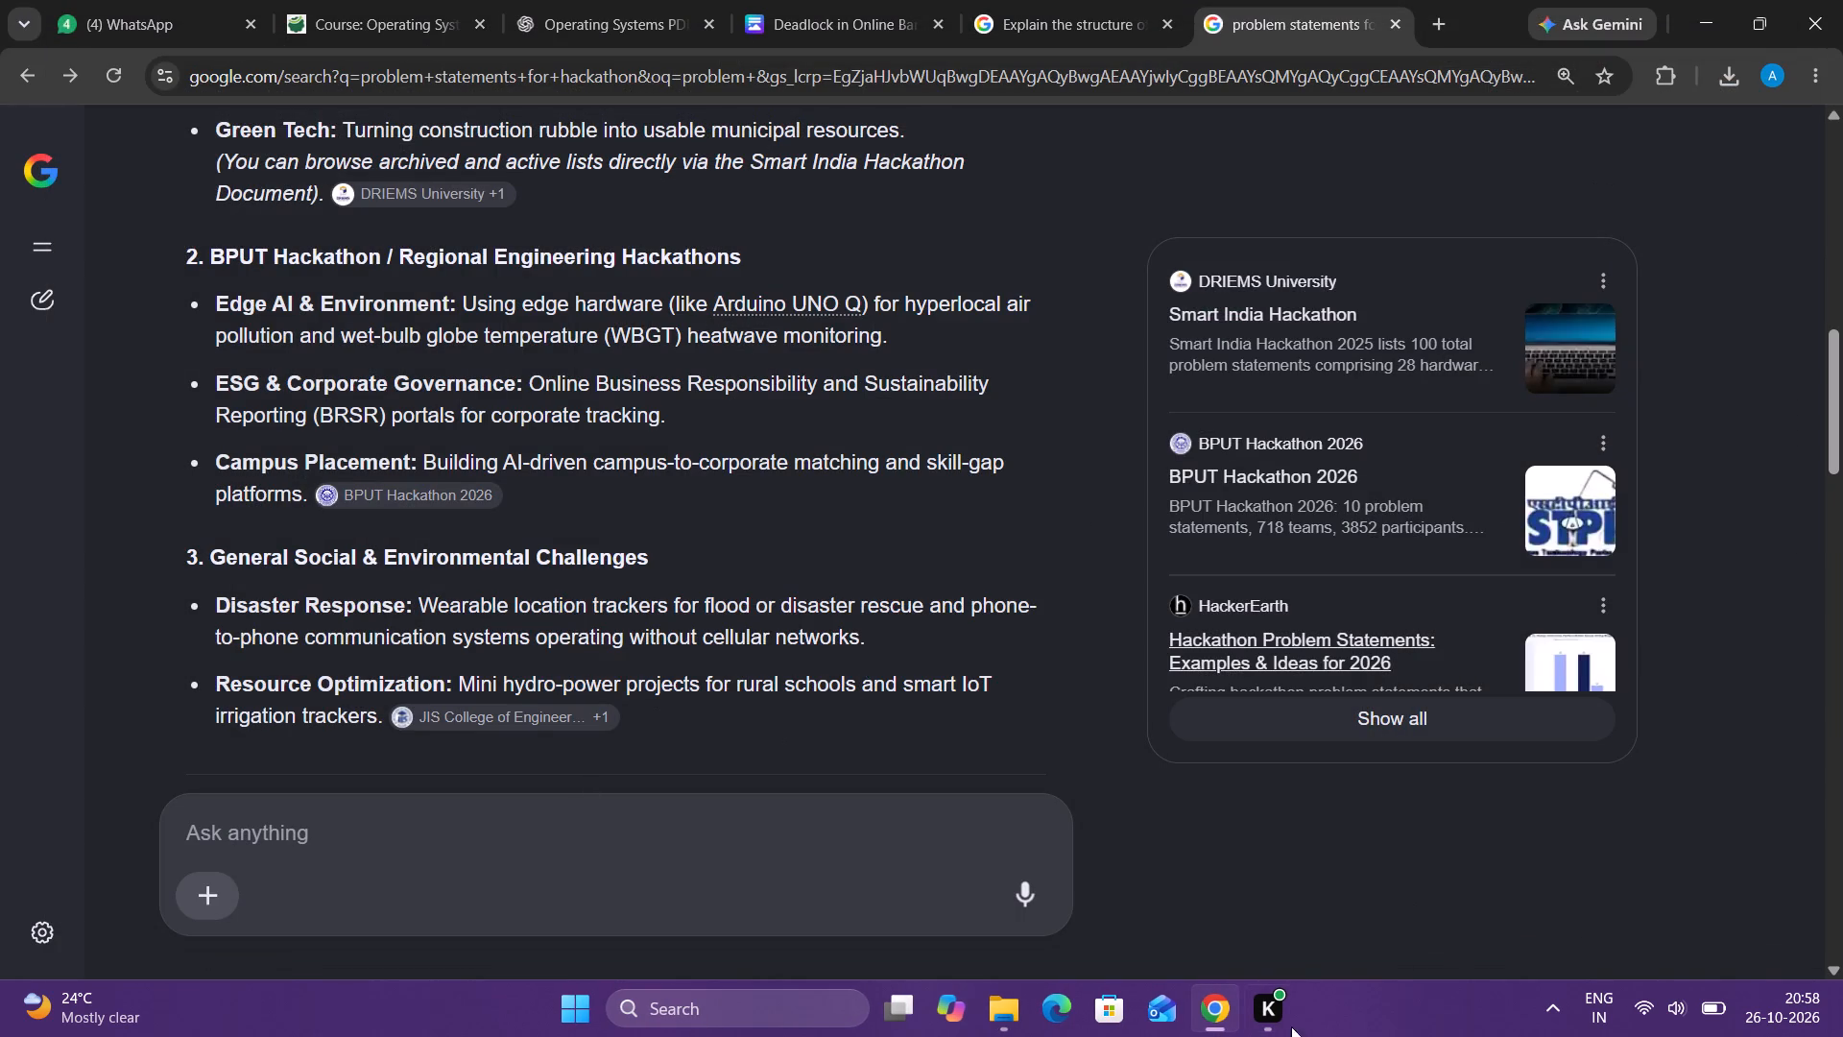
Open CaseStudyRubricsExample from Downloads in File Explorer and print only page 1 to a PDF named rubrics.
{"action": "left_click", "coordinate": [1018, 1013]}
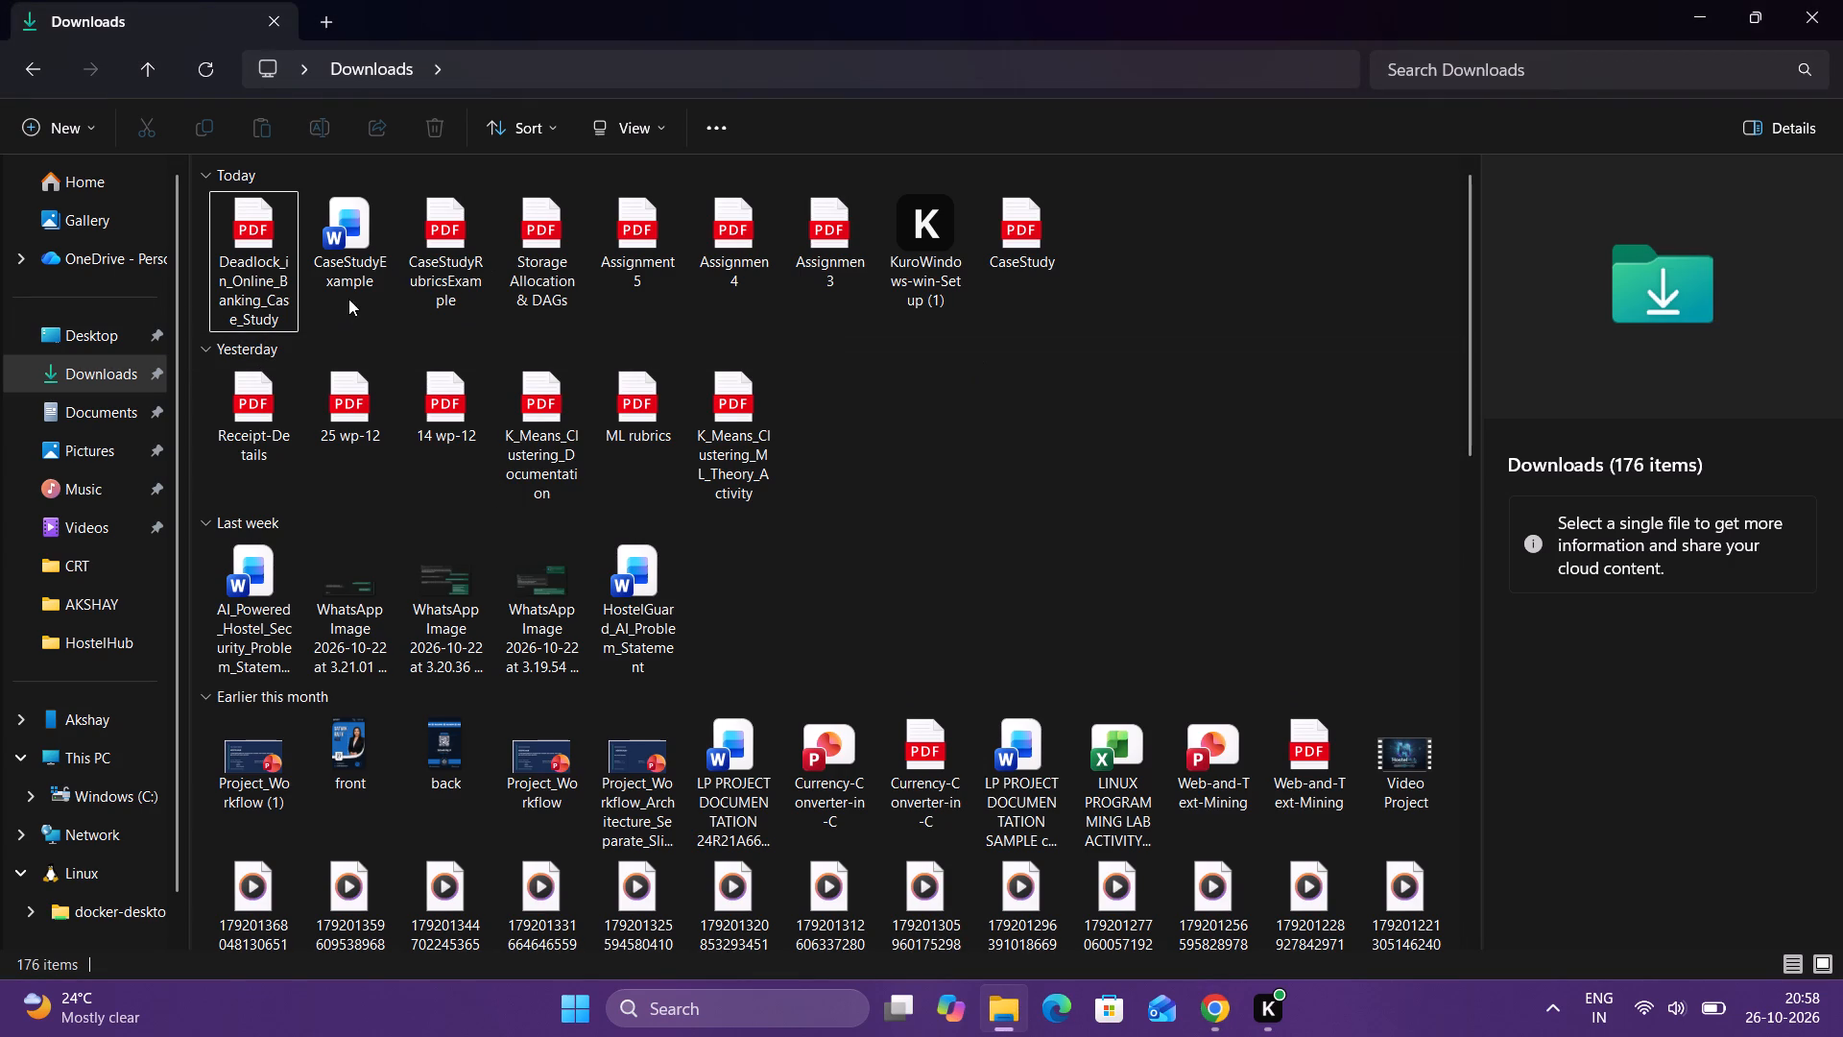
{"action": "left_click_drag", "start_coordinate": [361, 321], "coordinate": [362, 243]}
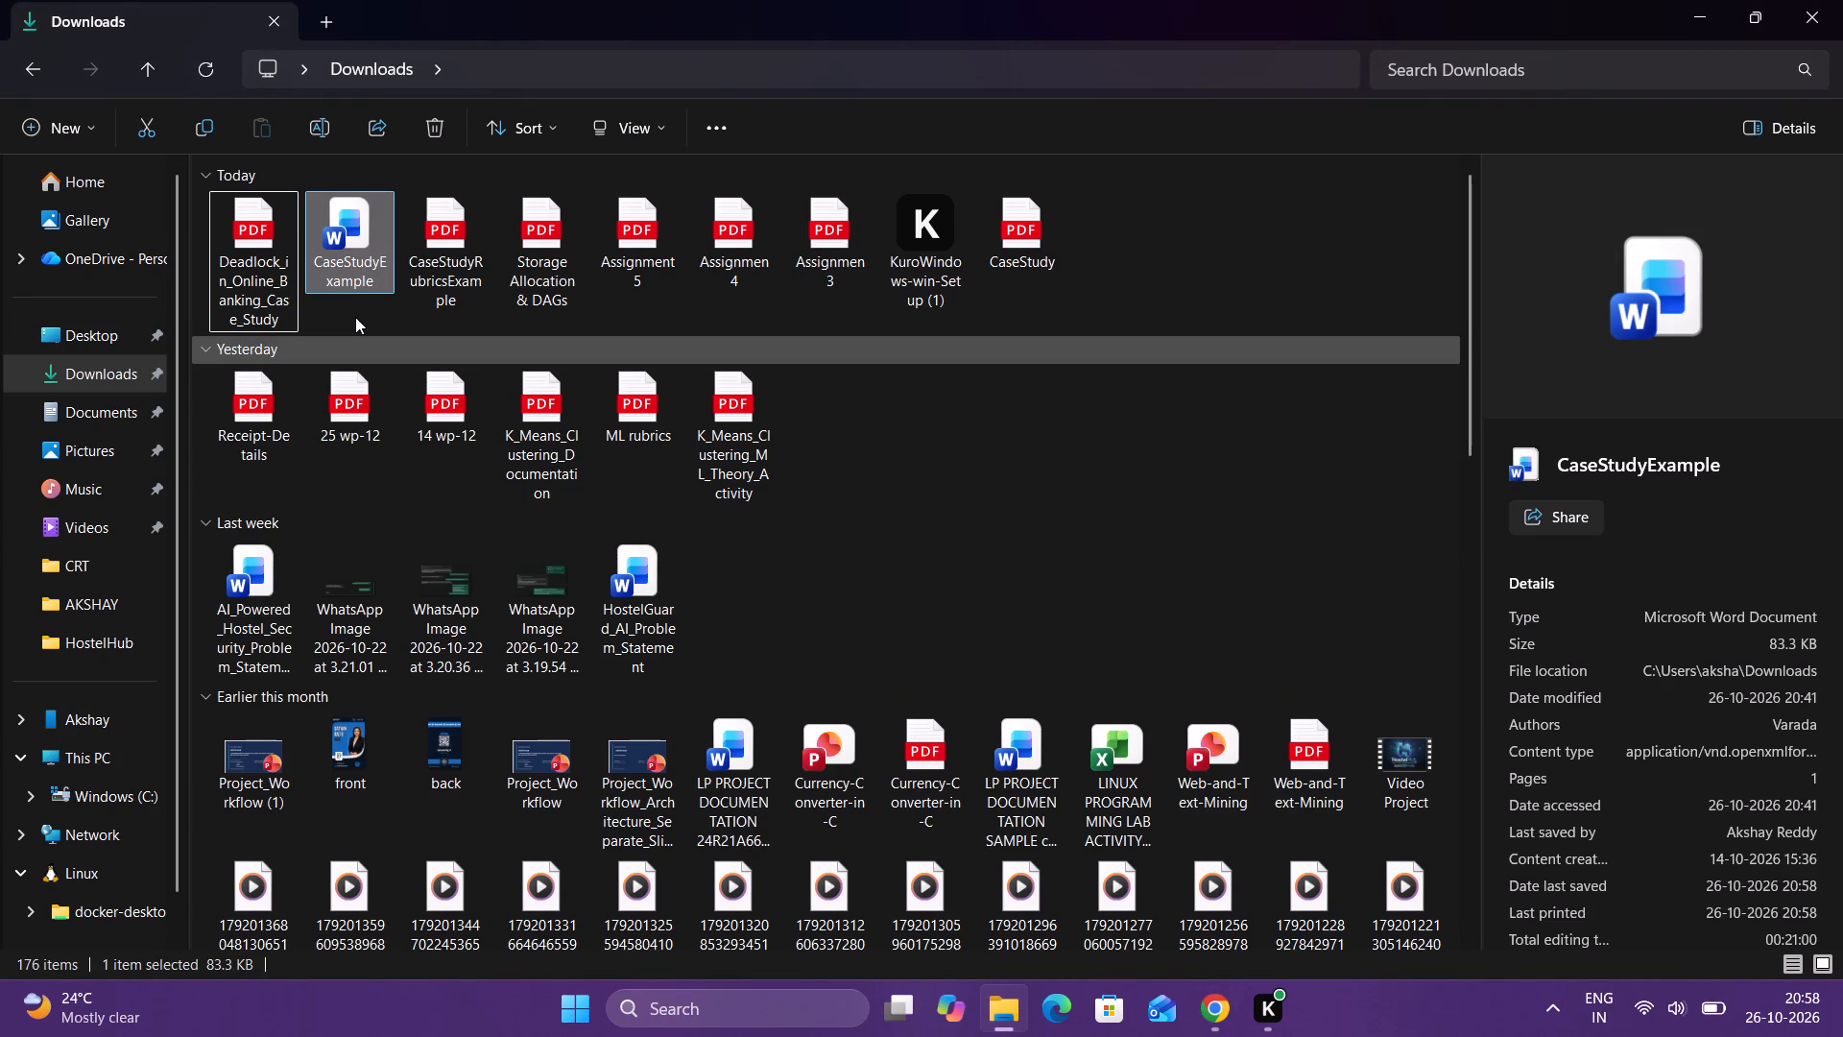
{"action": "double_click", "coordinate": [461, 257]}
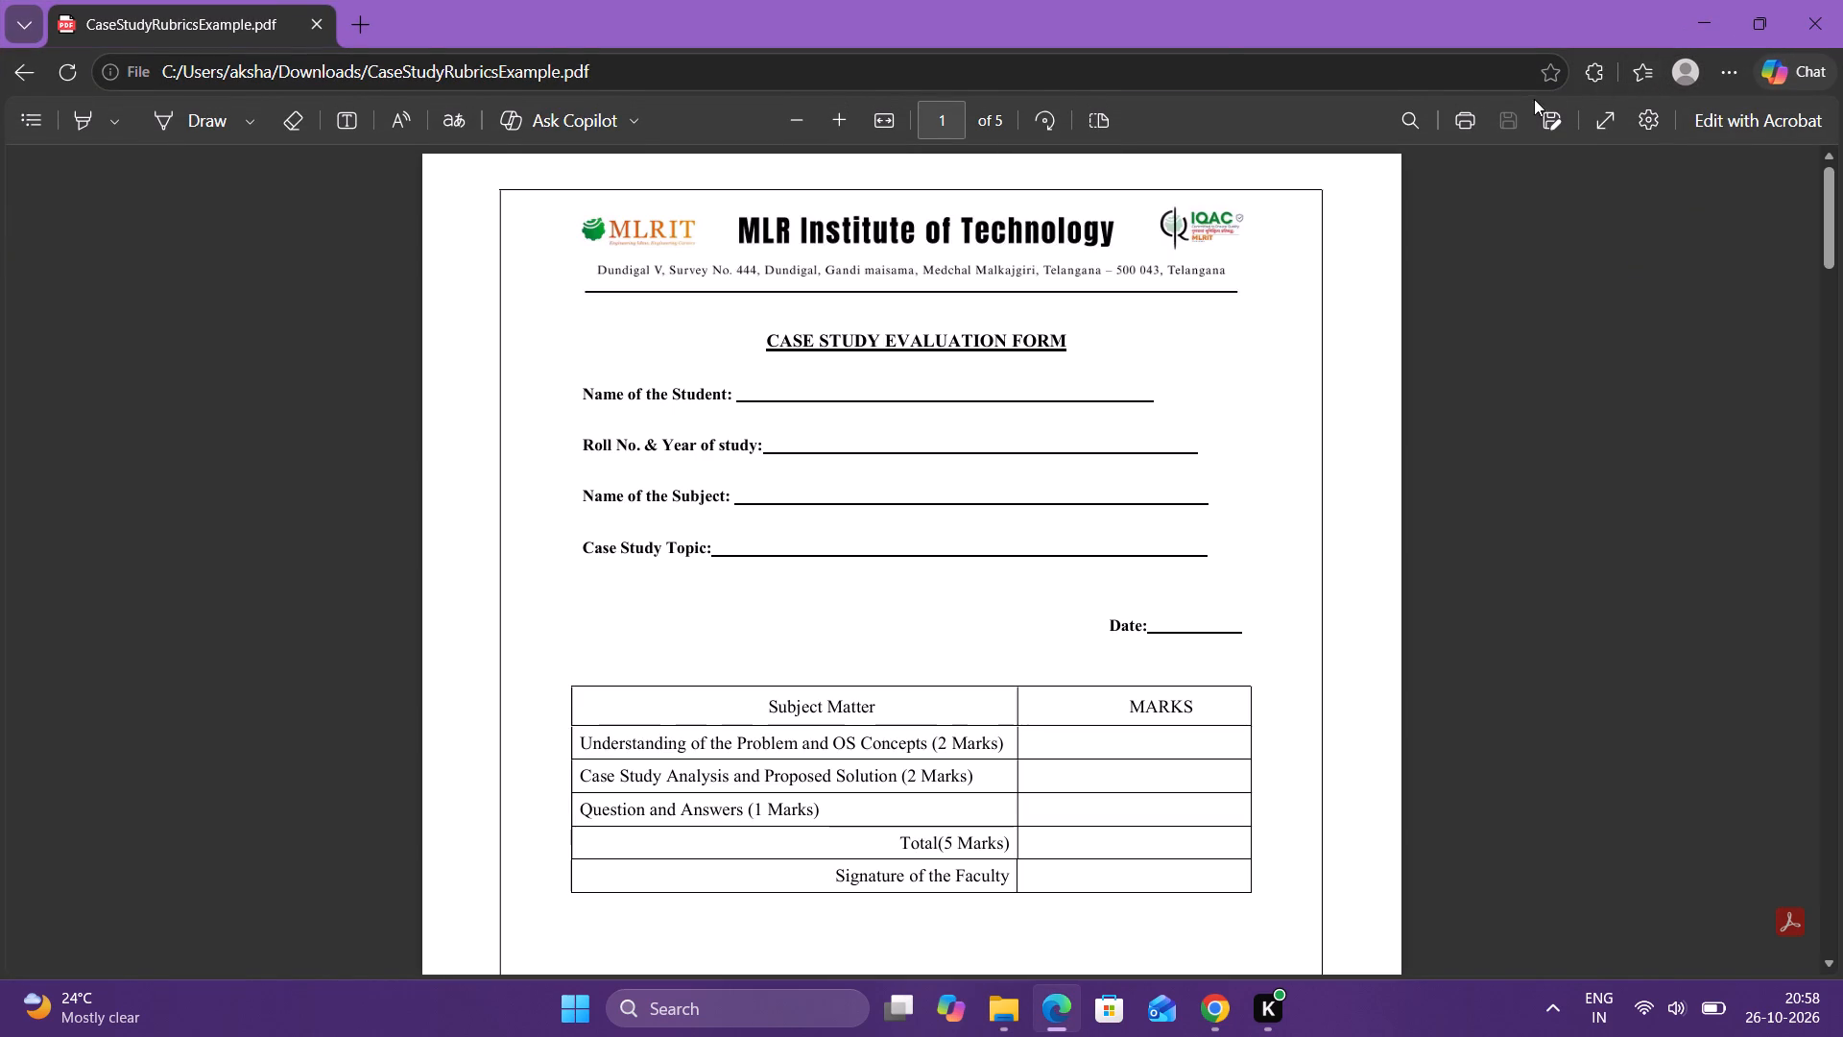
{"action": "left_click", "coordinate": [1466, 124]}
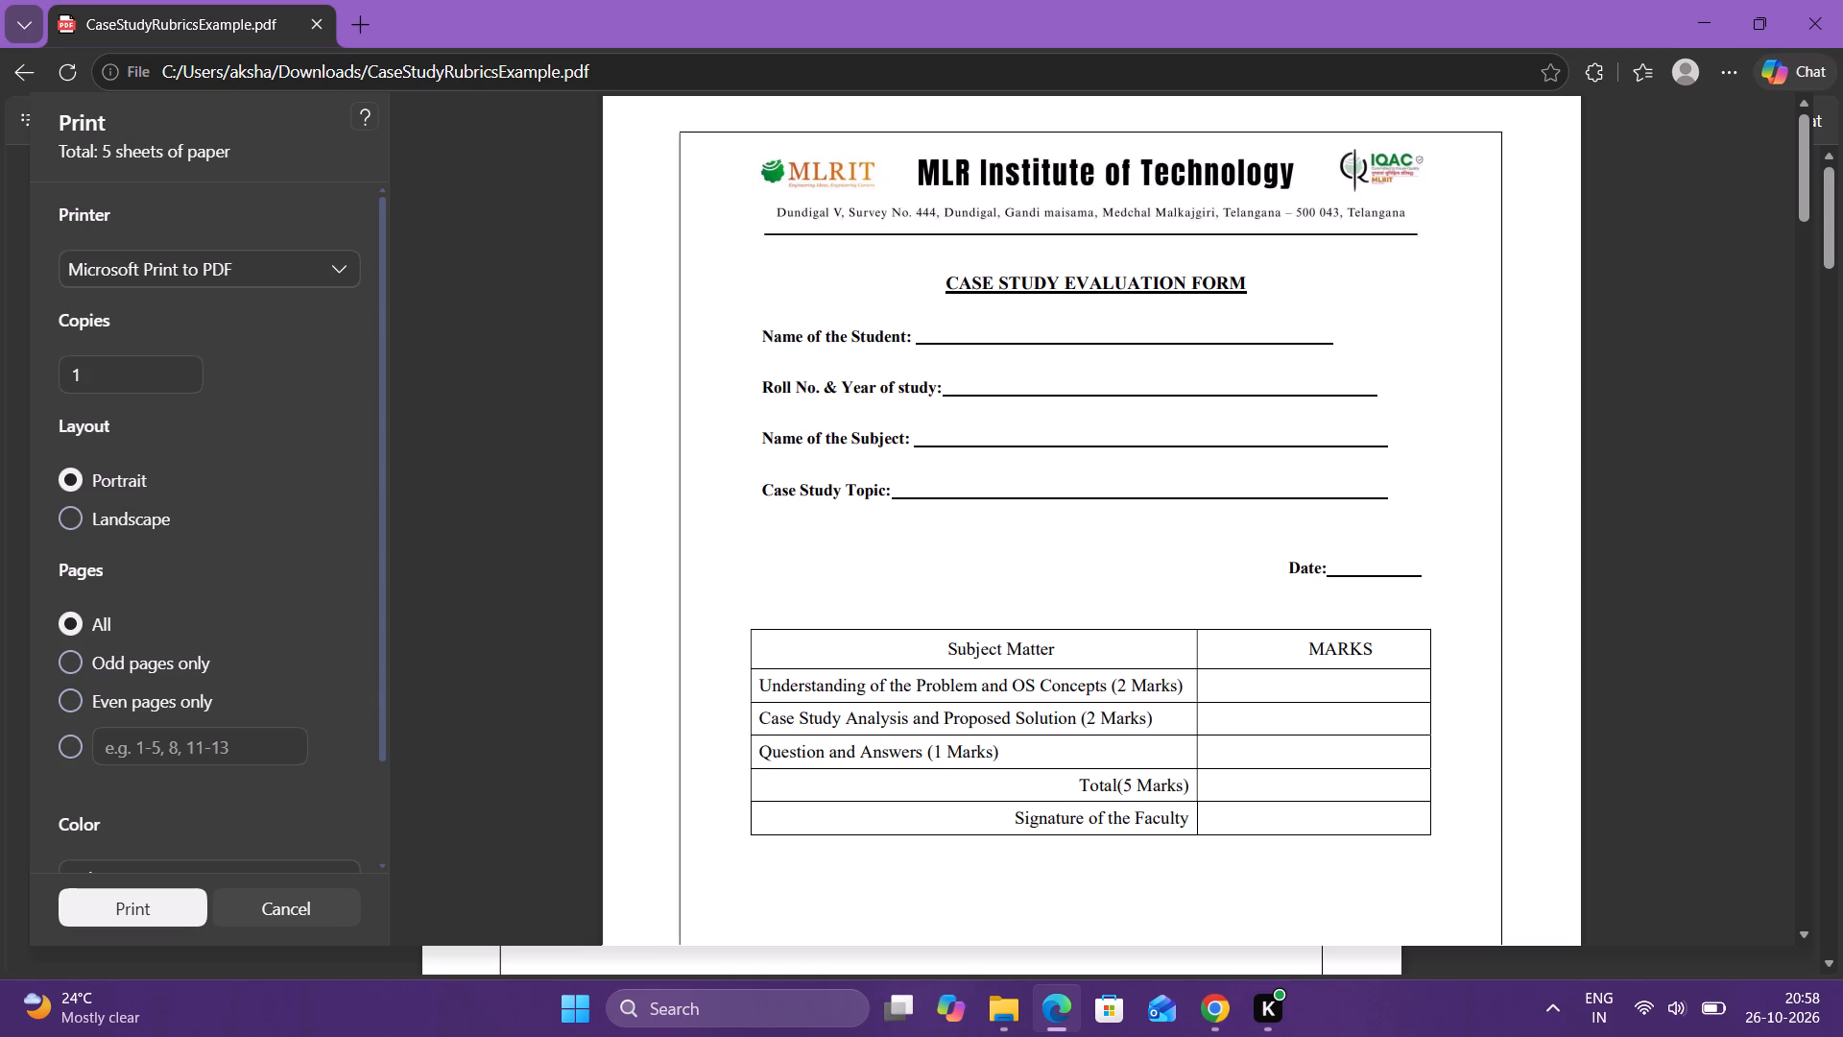
{"action": "left_click", "coordinate": [133, 747]}
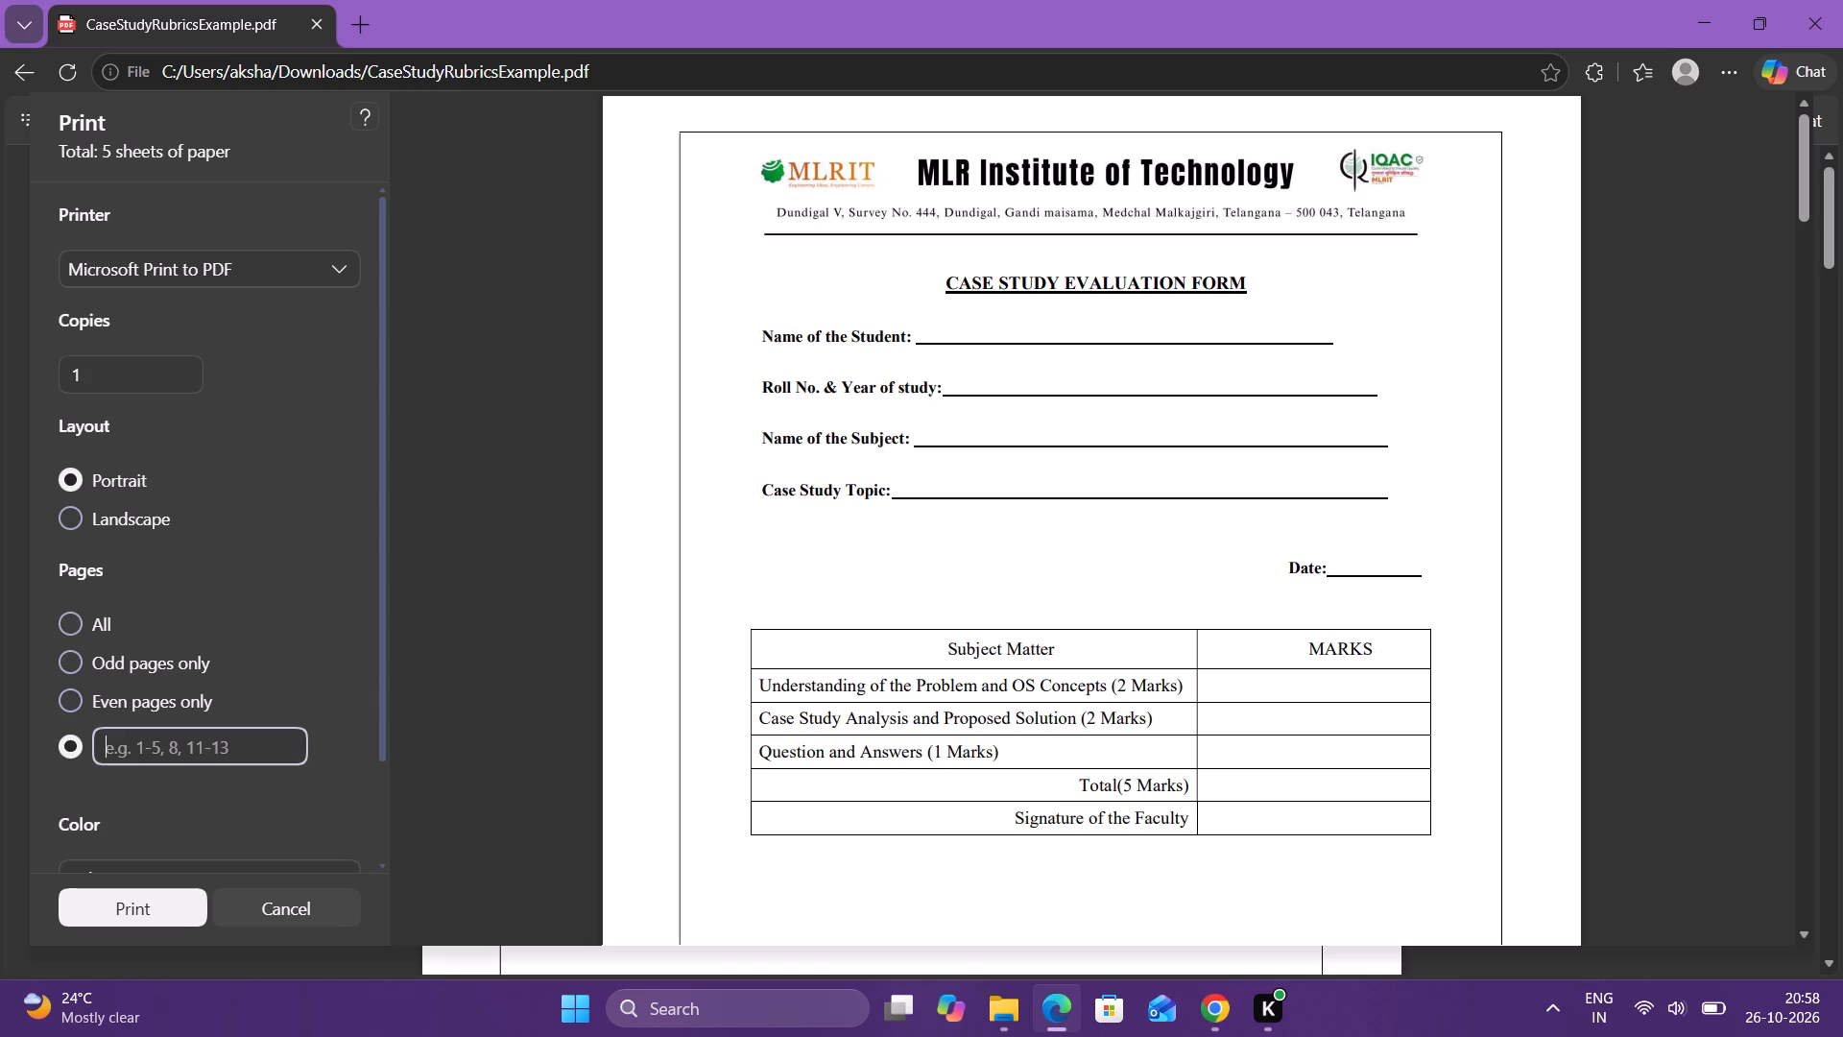
{"action": "key", "text": "1"}
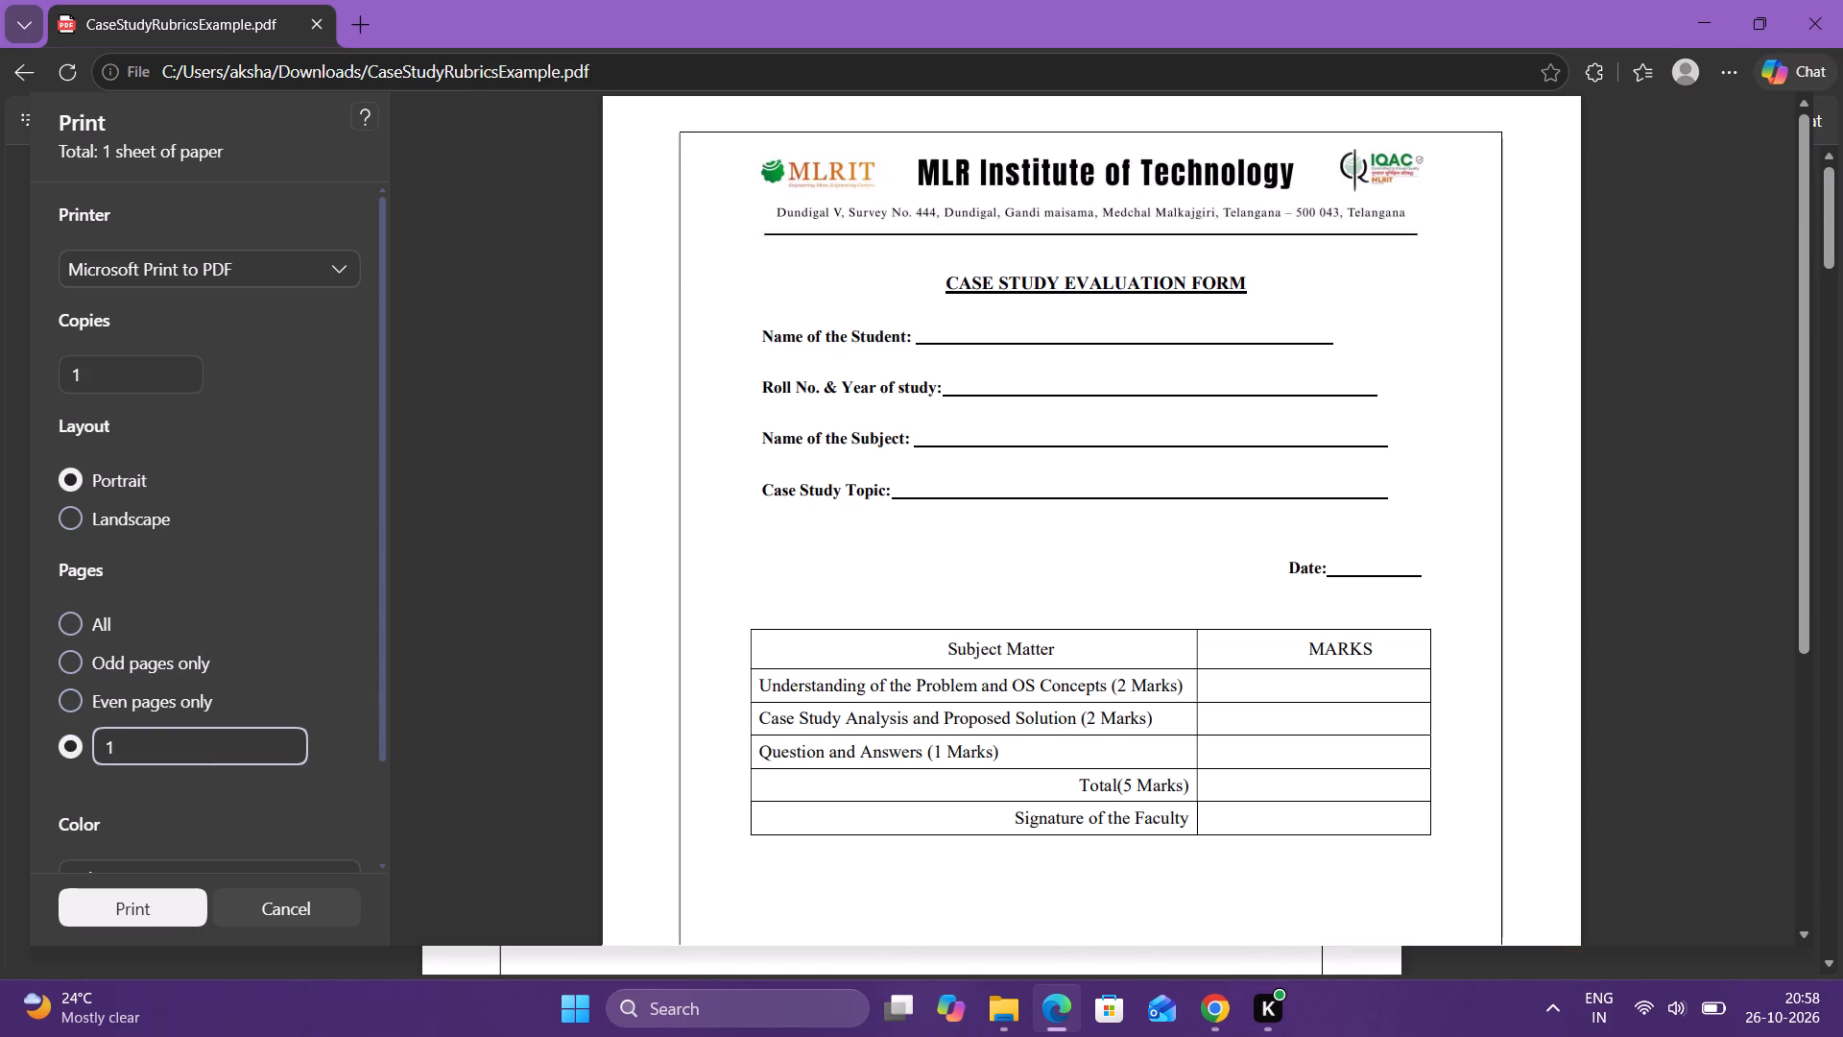
{"action": "scroll", "coordinate": [1065, 738], "scroll_direction": "down", "scroll_amount": 9}
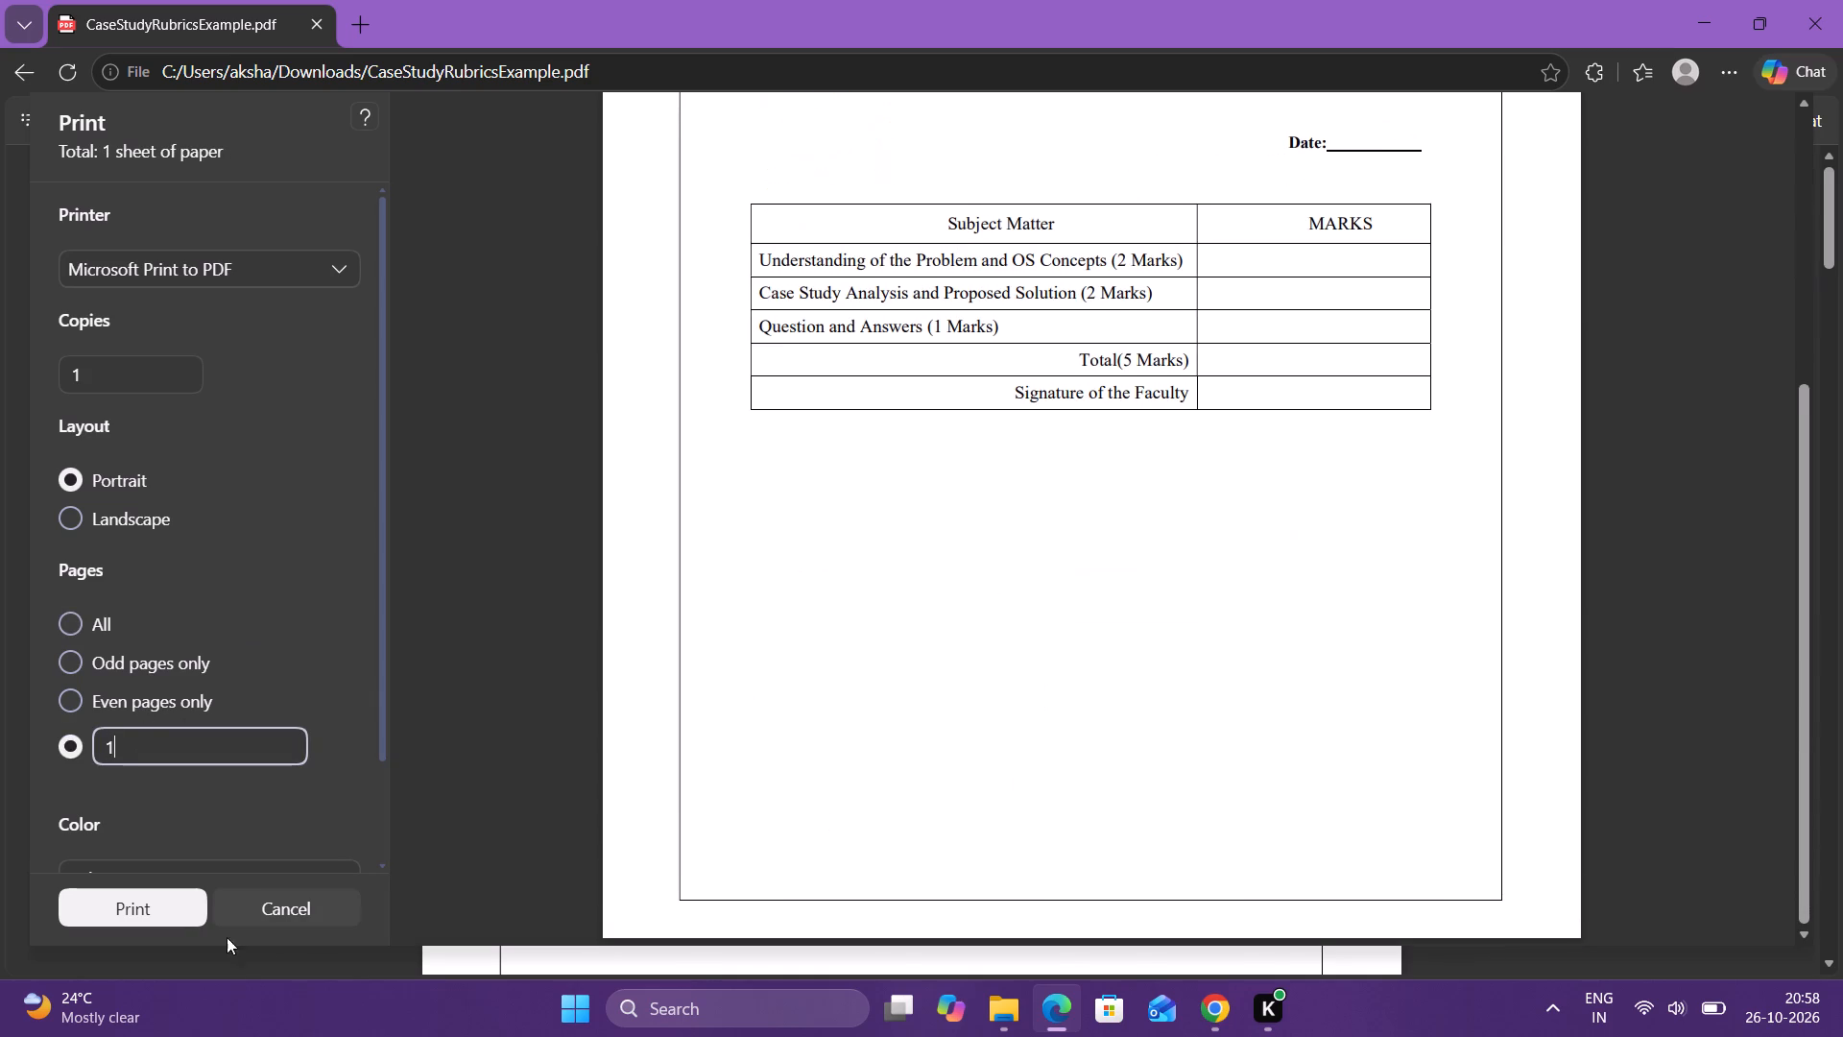
{"action": "scroll", "coordinate": [222, 770], "scroll_direction": "down", "scroll_amount": 3}
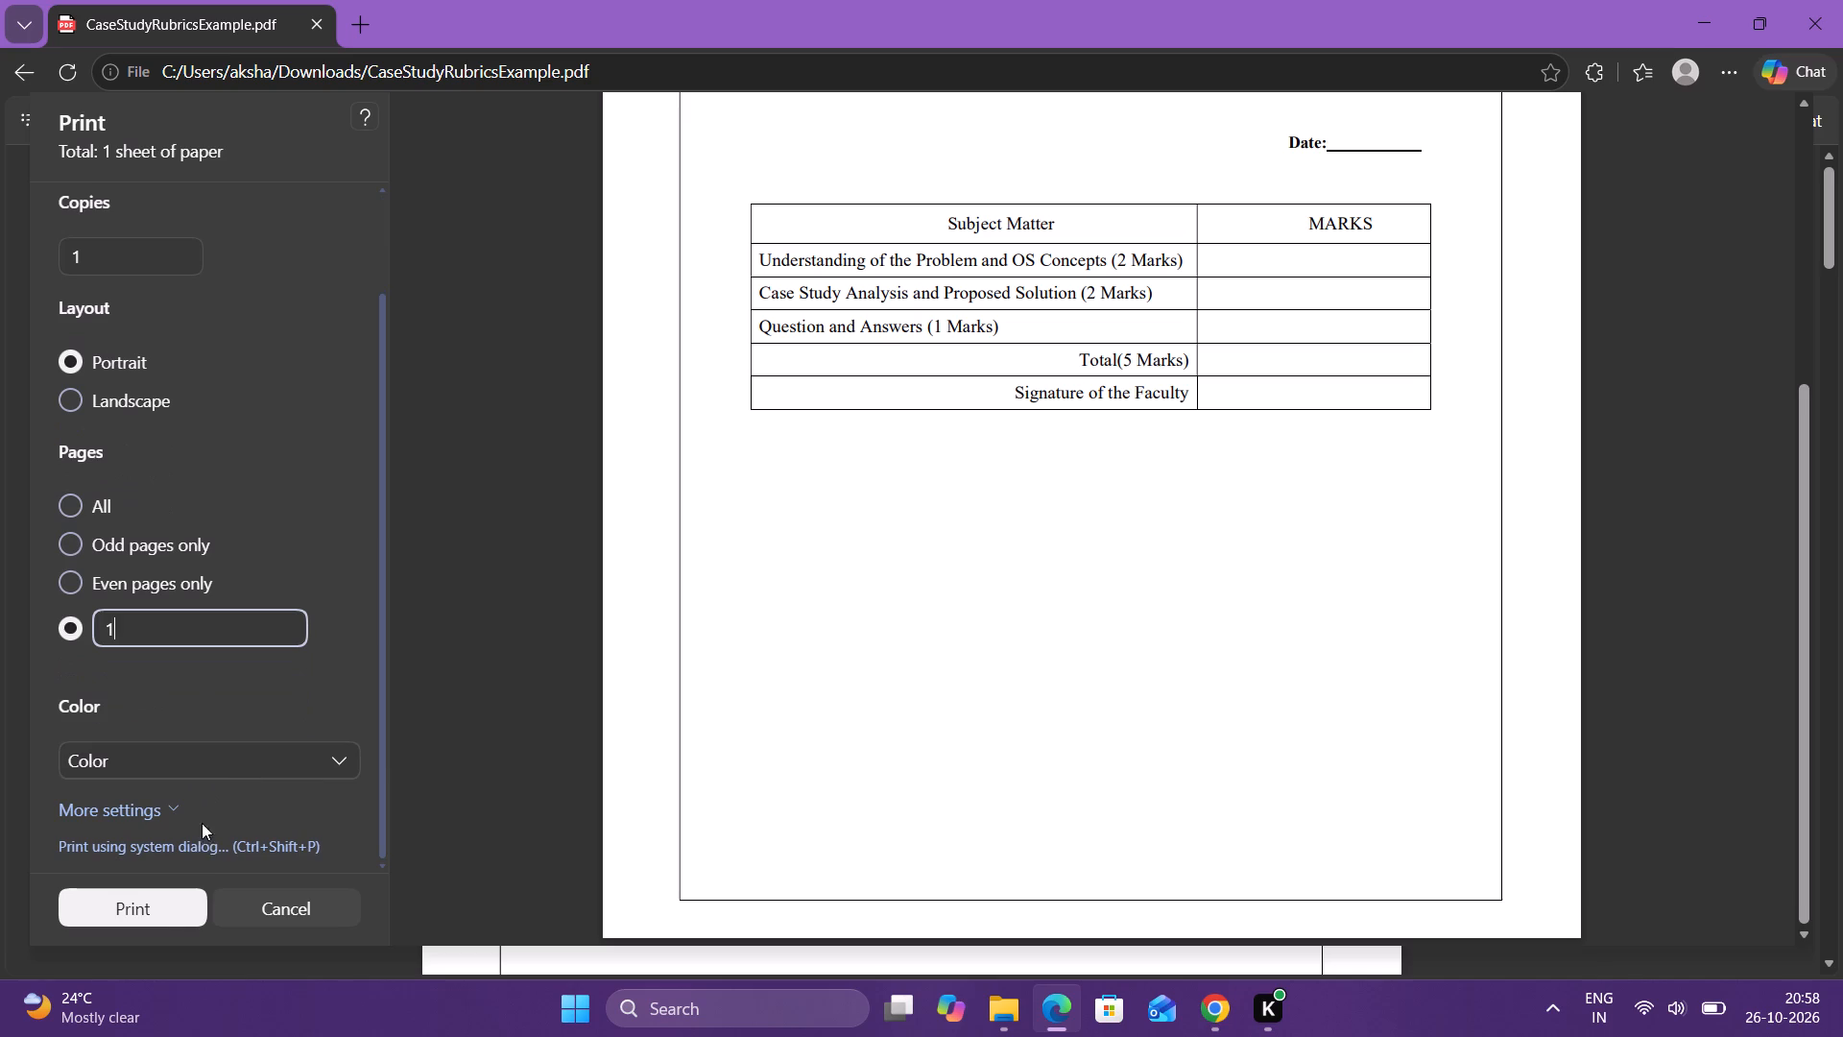
{"action": "left_click", "coordinate": [153, 915]}
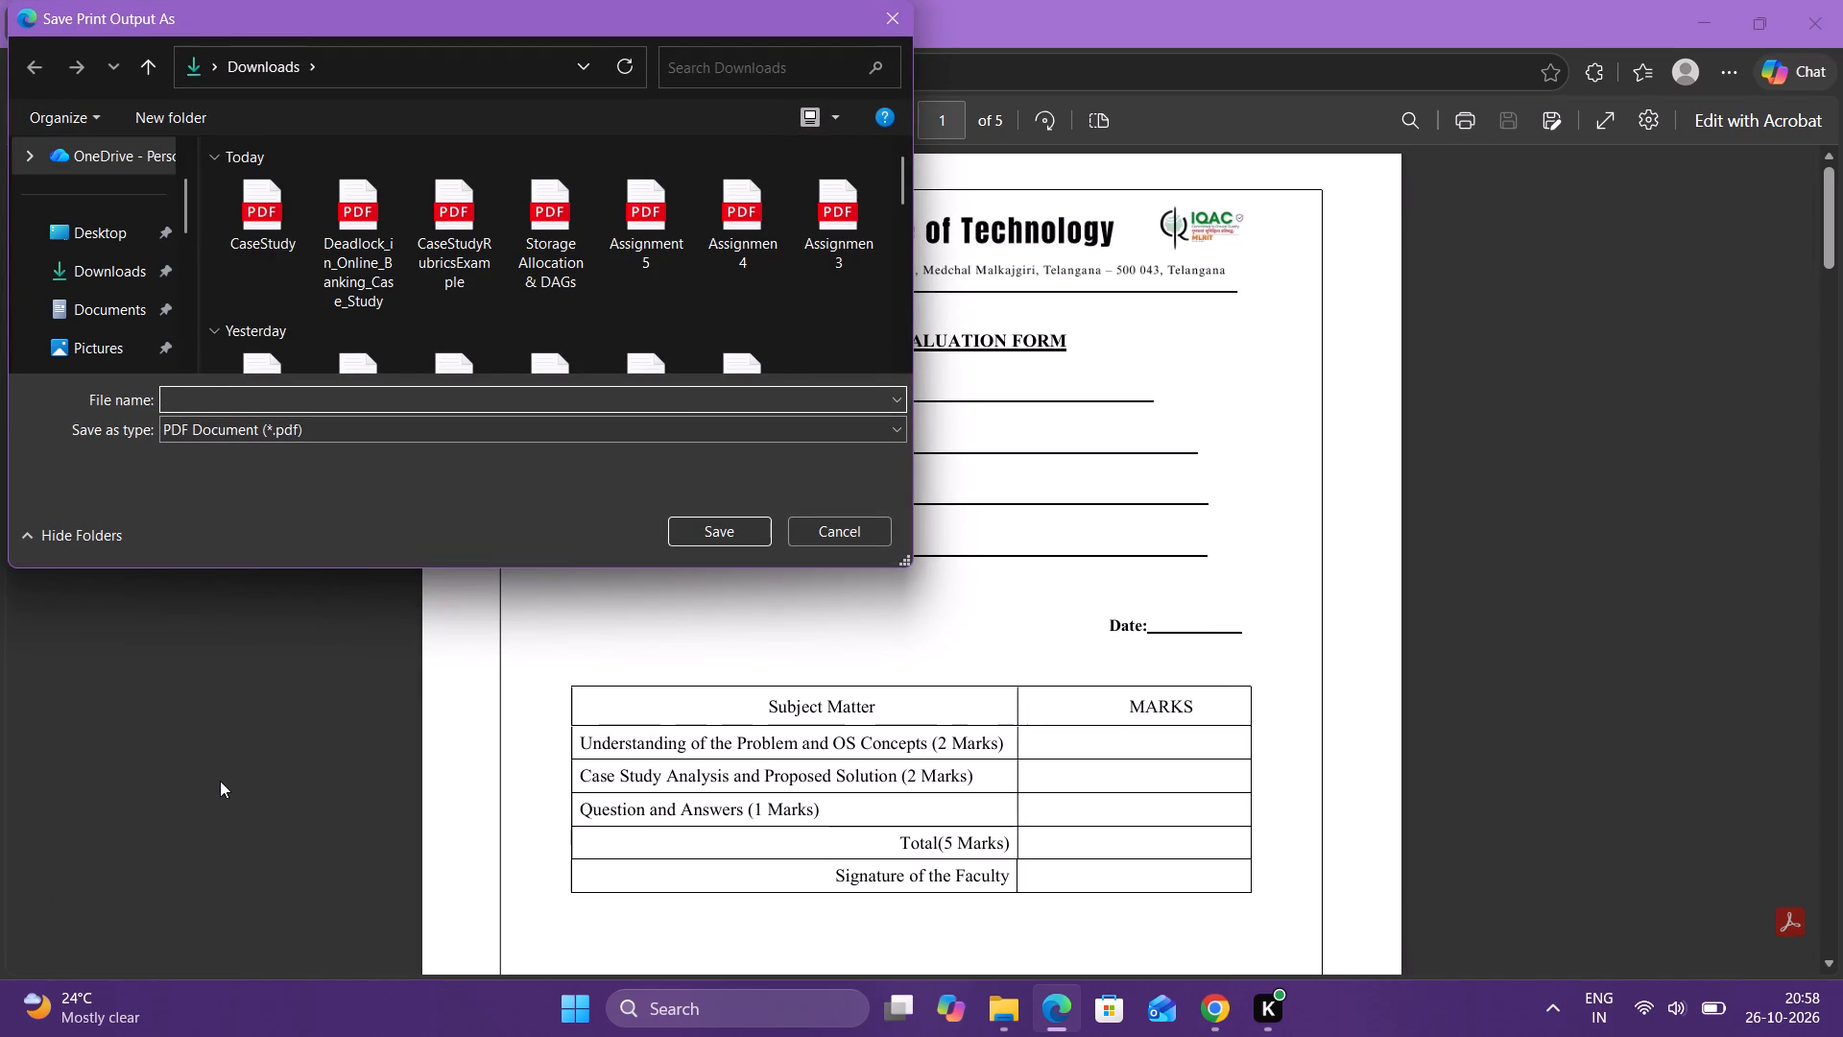
{"action": "type", "text": "rubrics"}
{"action": "key", "text": "Return"}
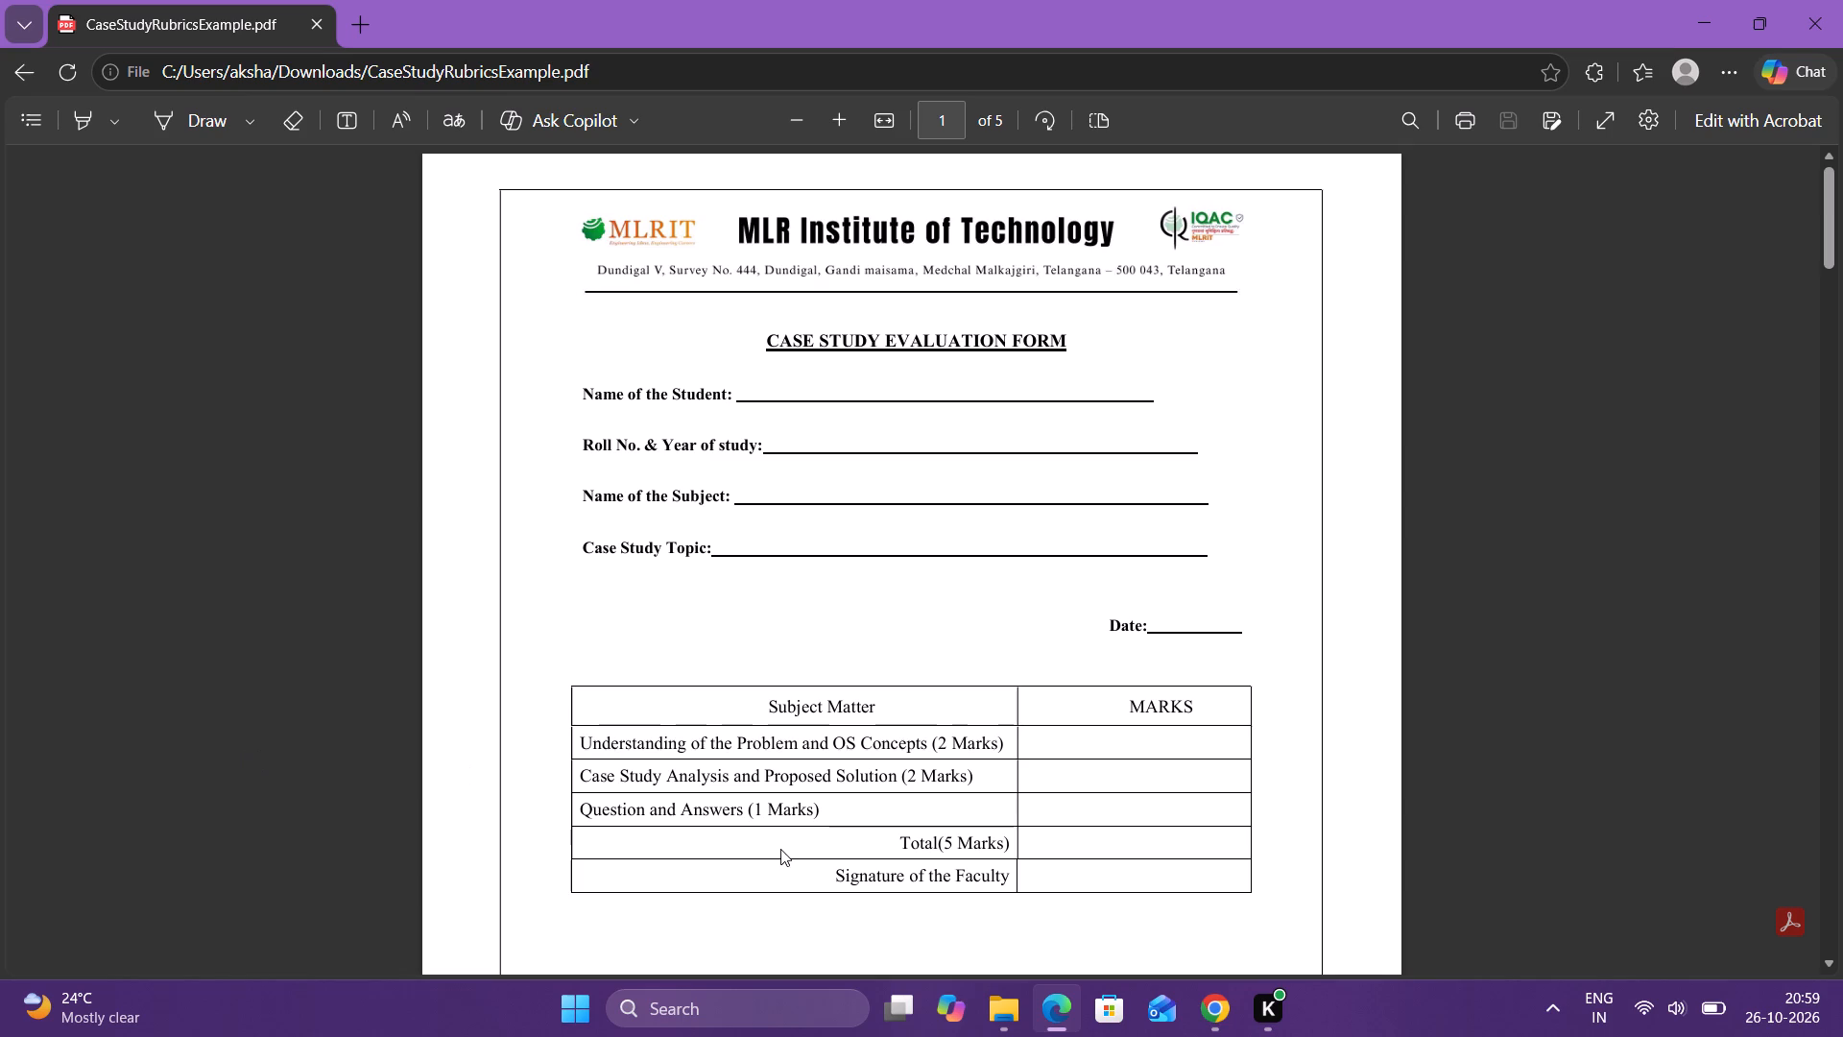
Return to File Explorer and delete the KuroWindows-win-Setup (1) installer from Downloads.
{"action": "left_click", "coordinate": [1018, 1016]}
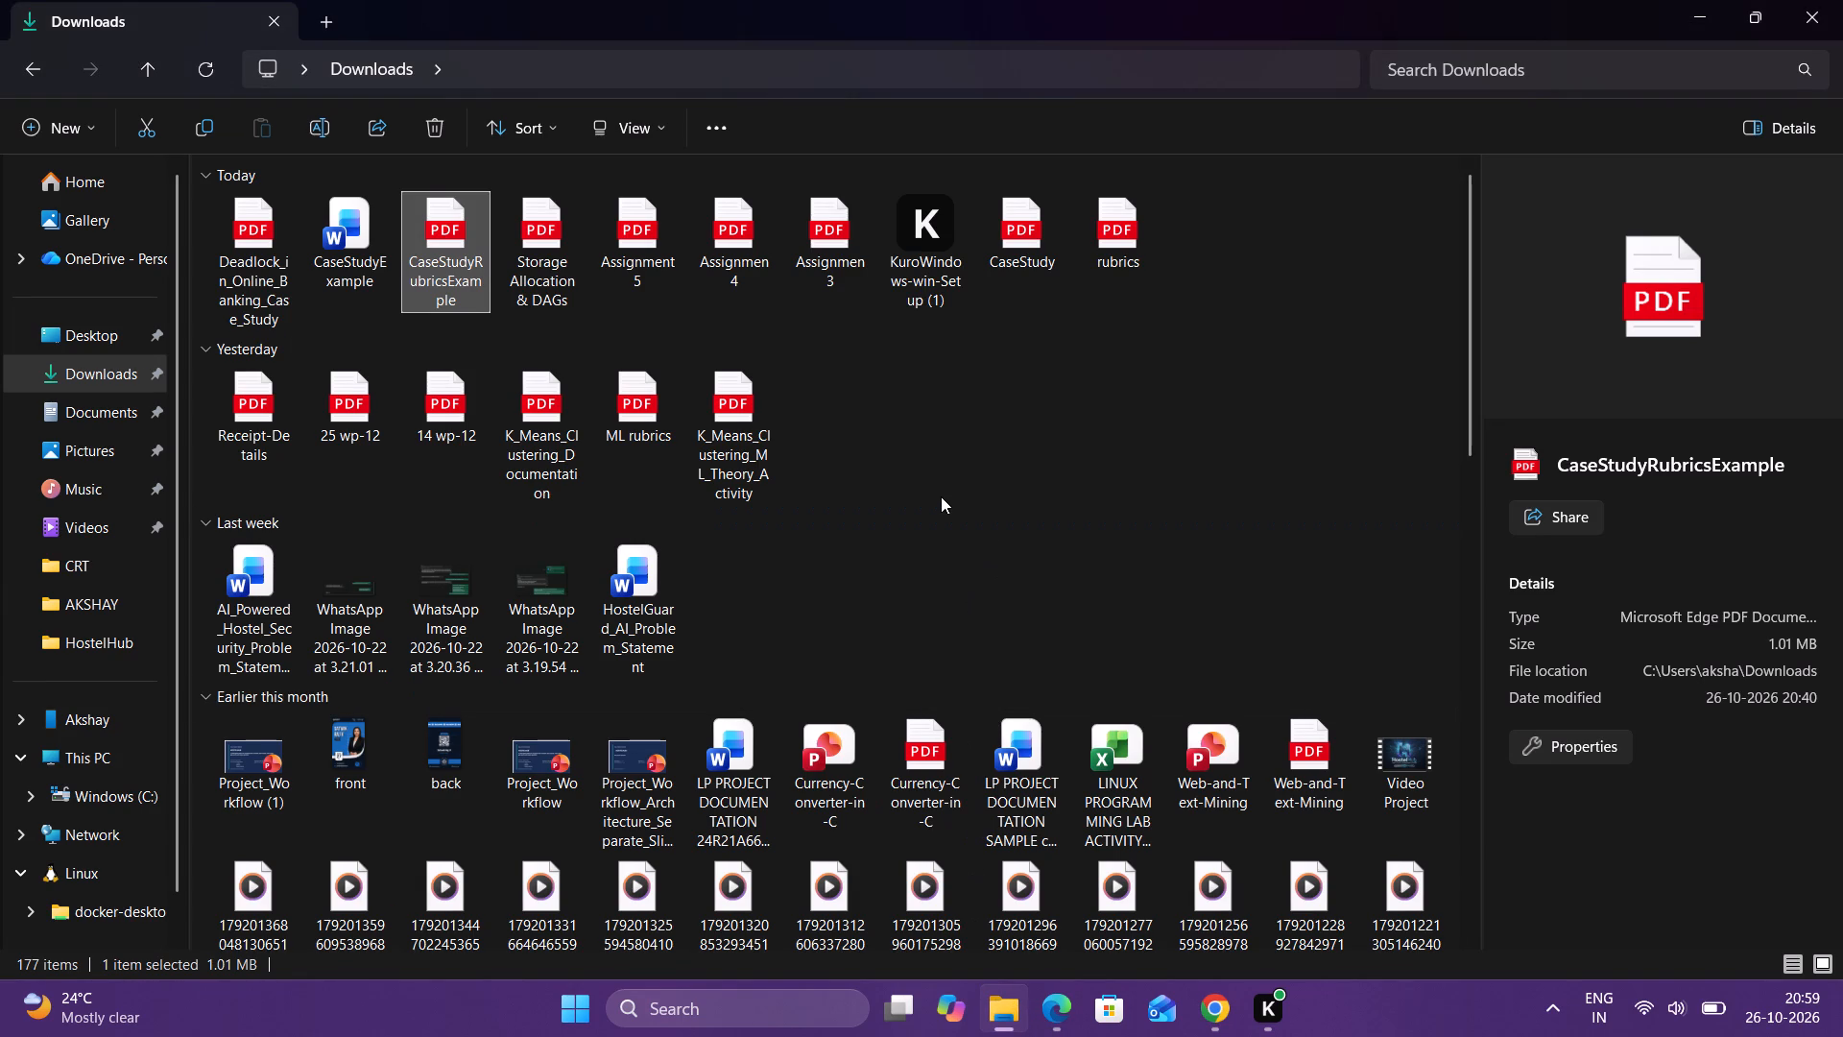
{"action": "left_click", "coordinate": [939, 297]}
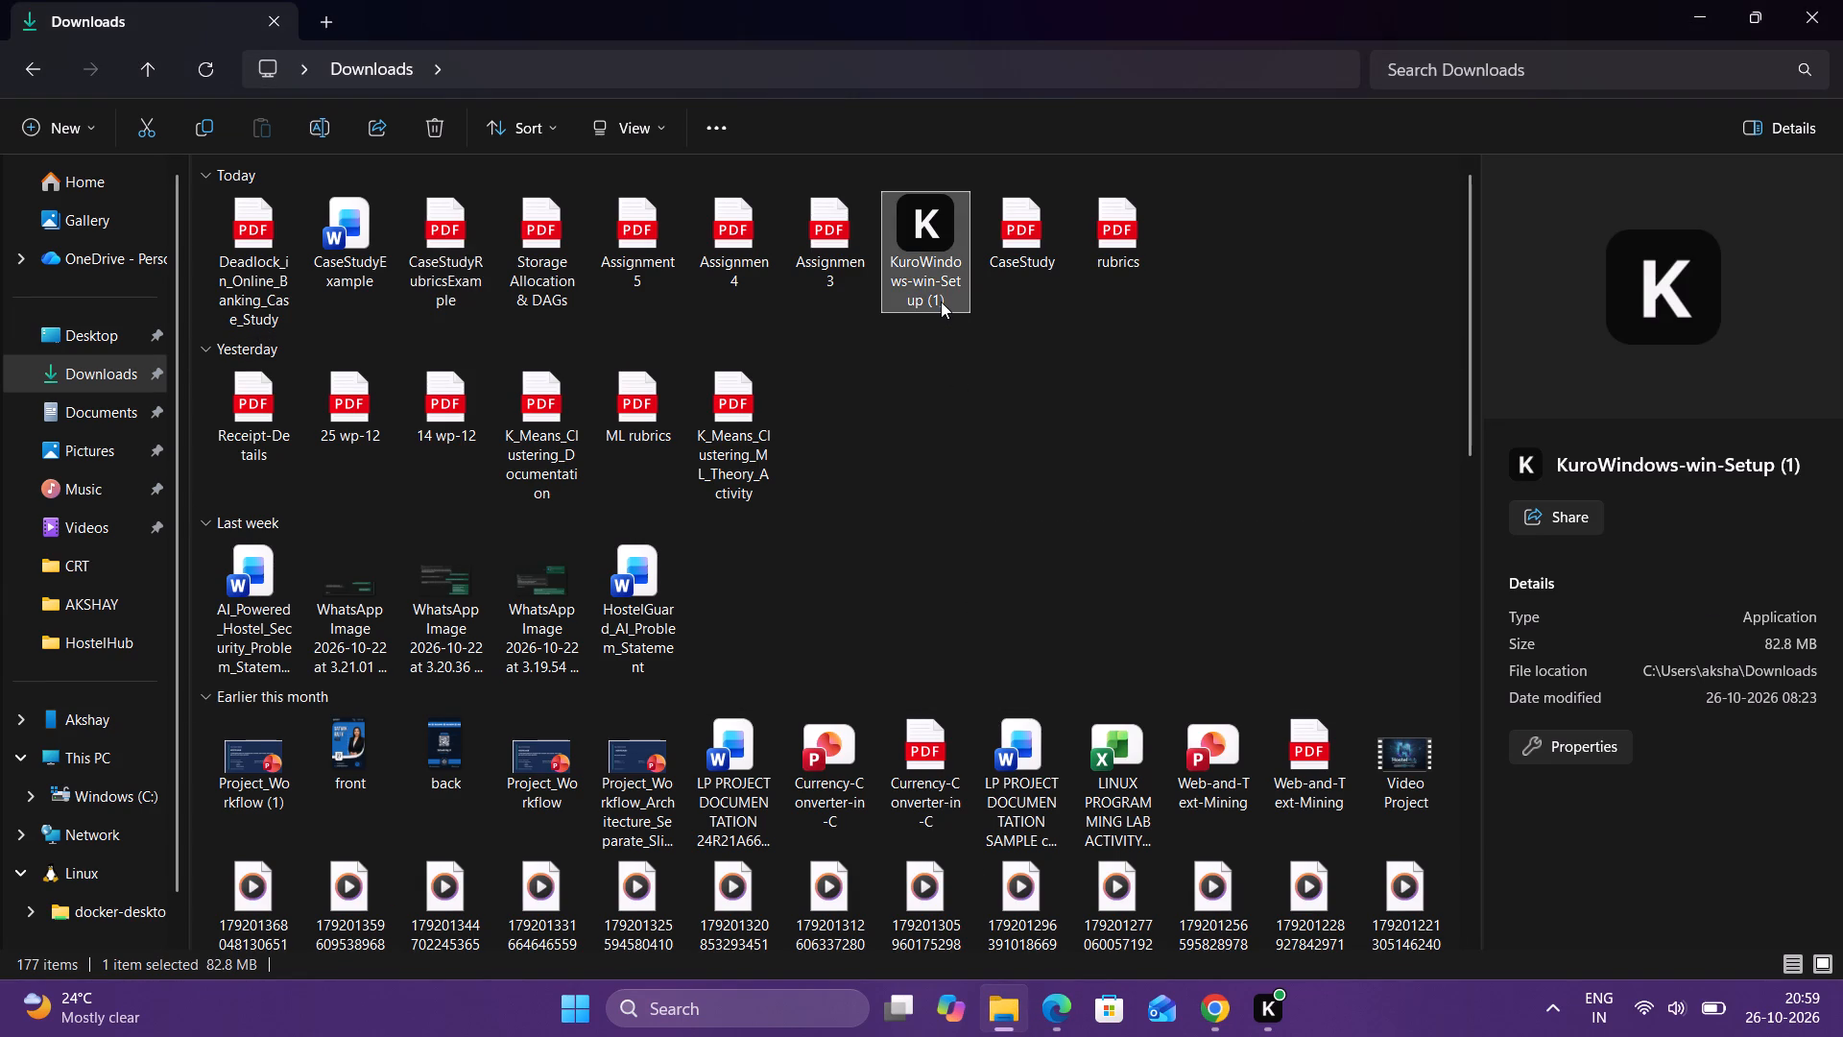
{"action": "key", "text": "Delete"}
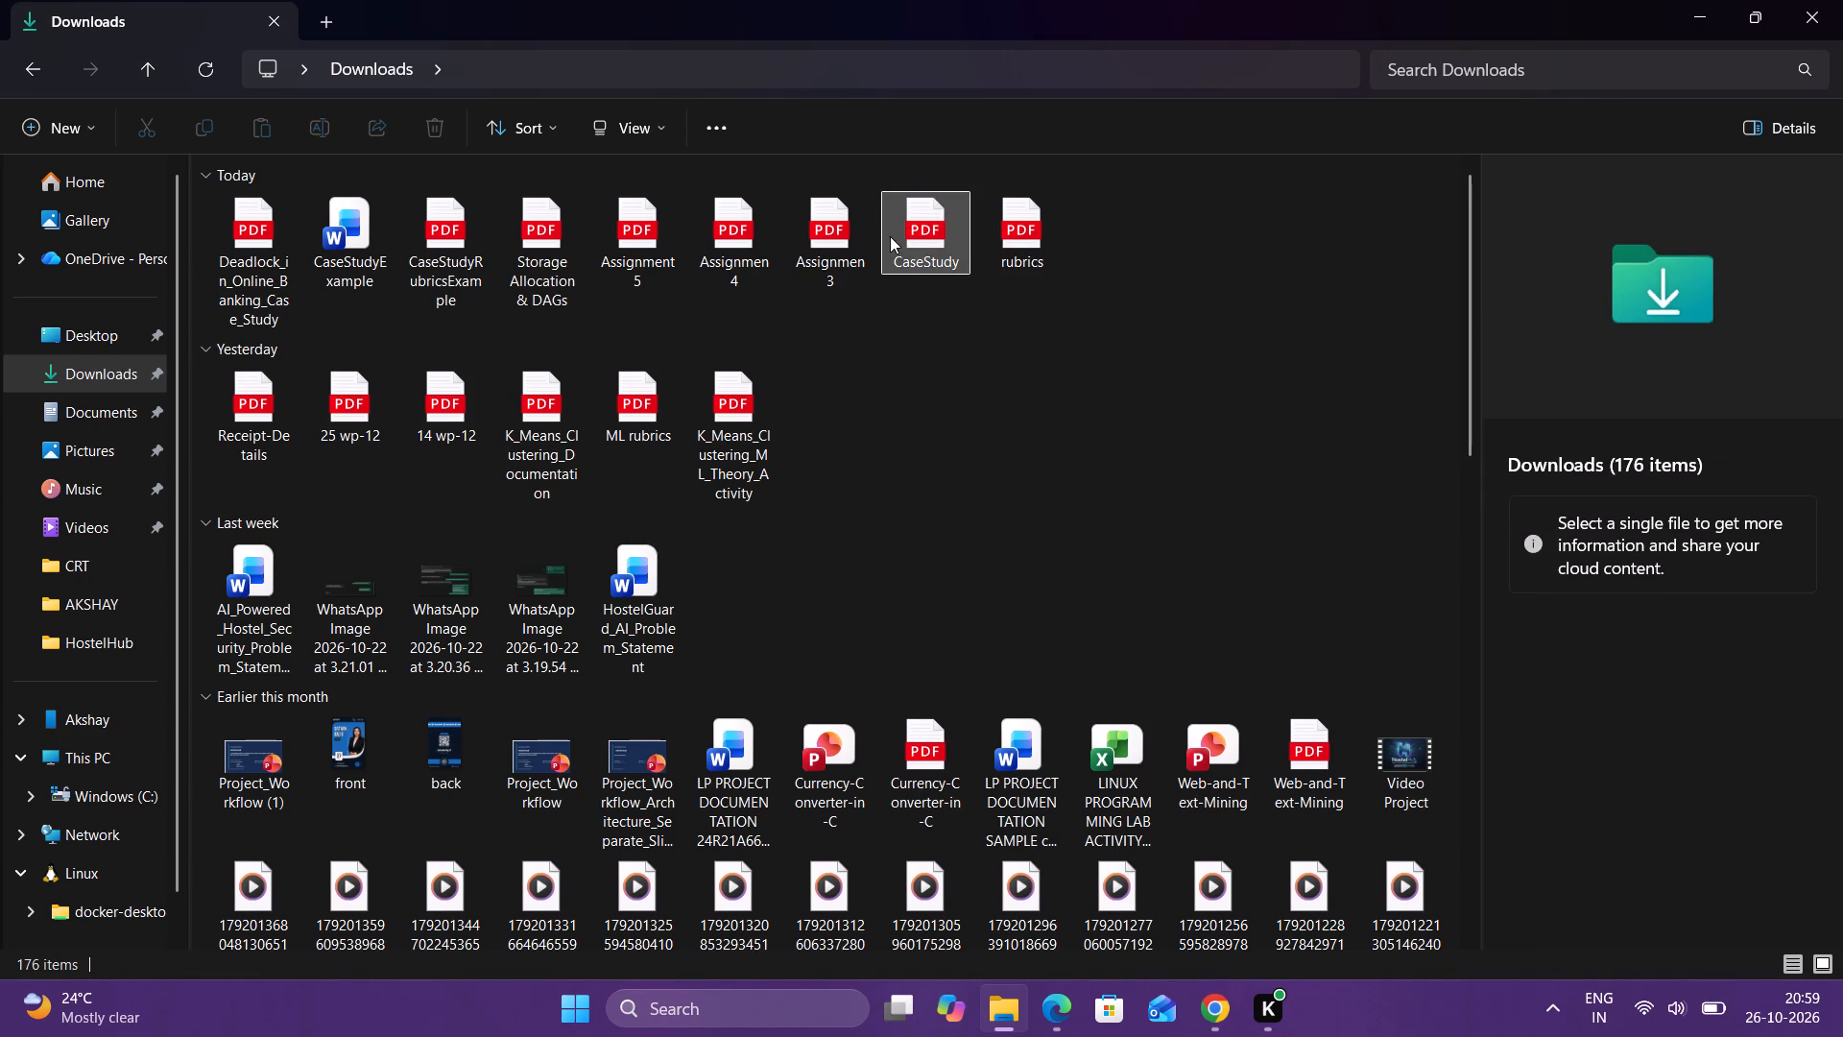
Refresh the Downloads folder and delete the CaseStudyRubricsExample and Deadlock_in_Online_Banking_Case_Study PDFs.
{"action": "left_click", "coordinate": [197, 69]}
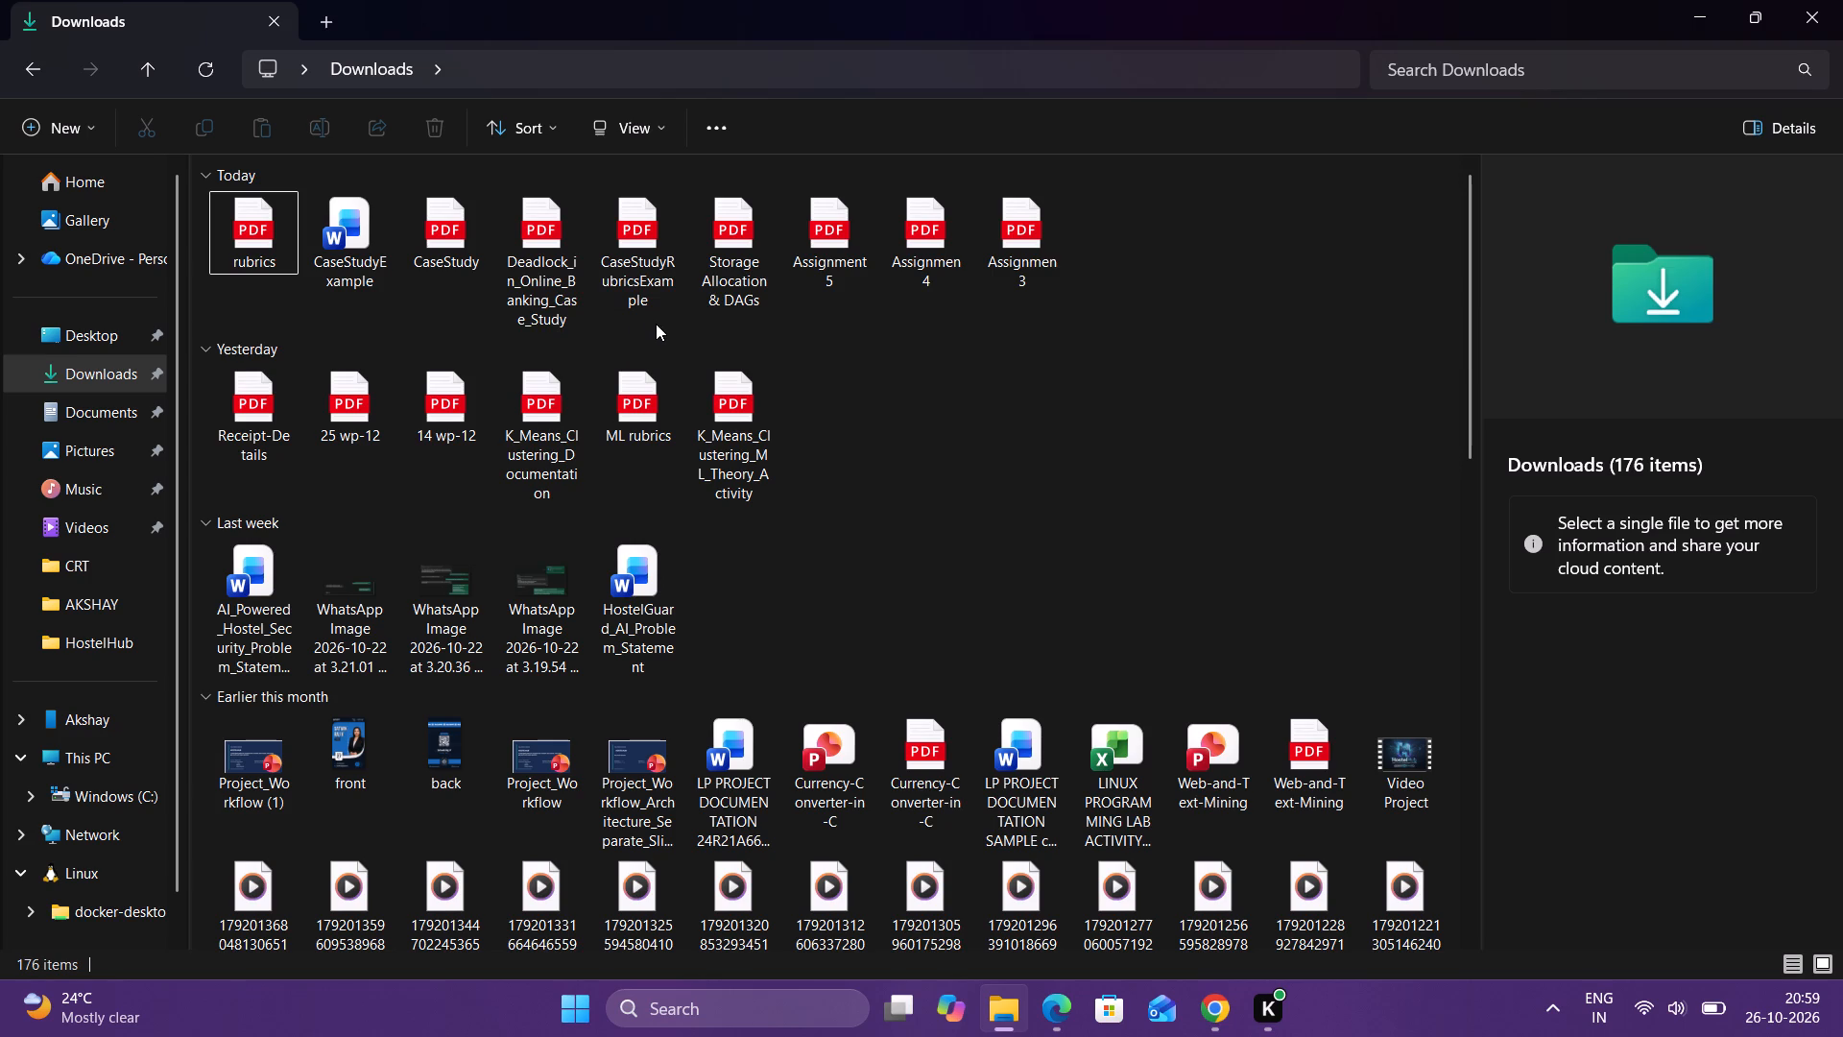
{"action": "left_click_drag", "start_coordinate": [656, 324], "coordinate": [640, 285]}
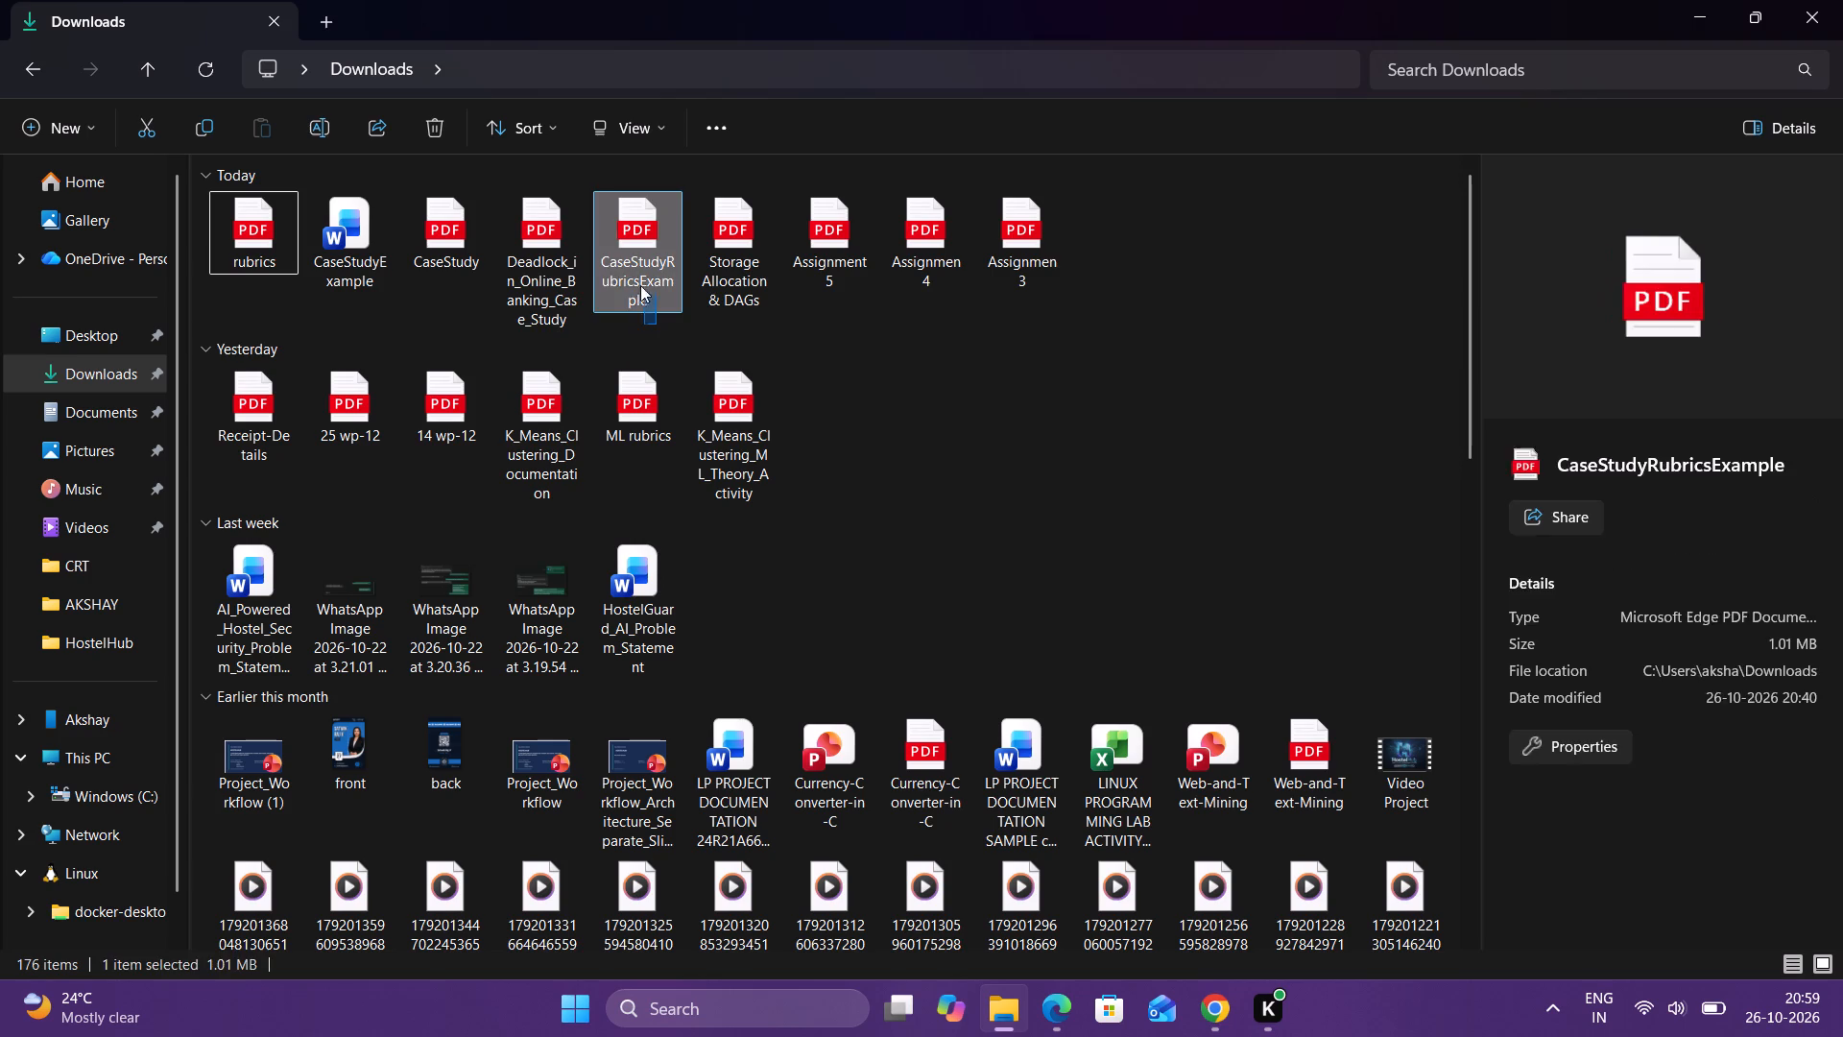
{"action": "left_click_drag", "start_coordinate": [640, 285], "coordinate": [539, 278]}
{"action": "key", "text": "Delete"}
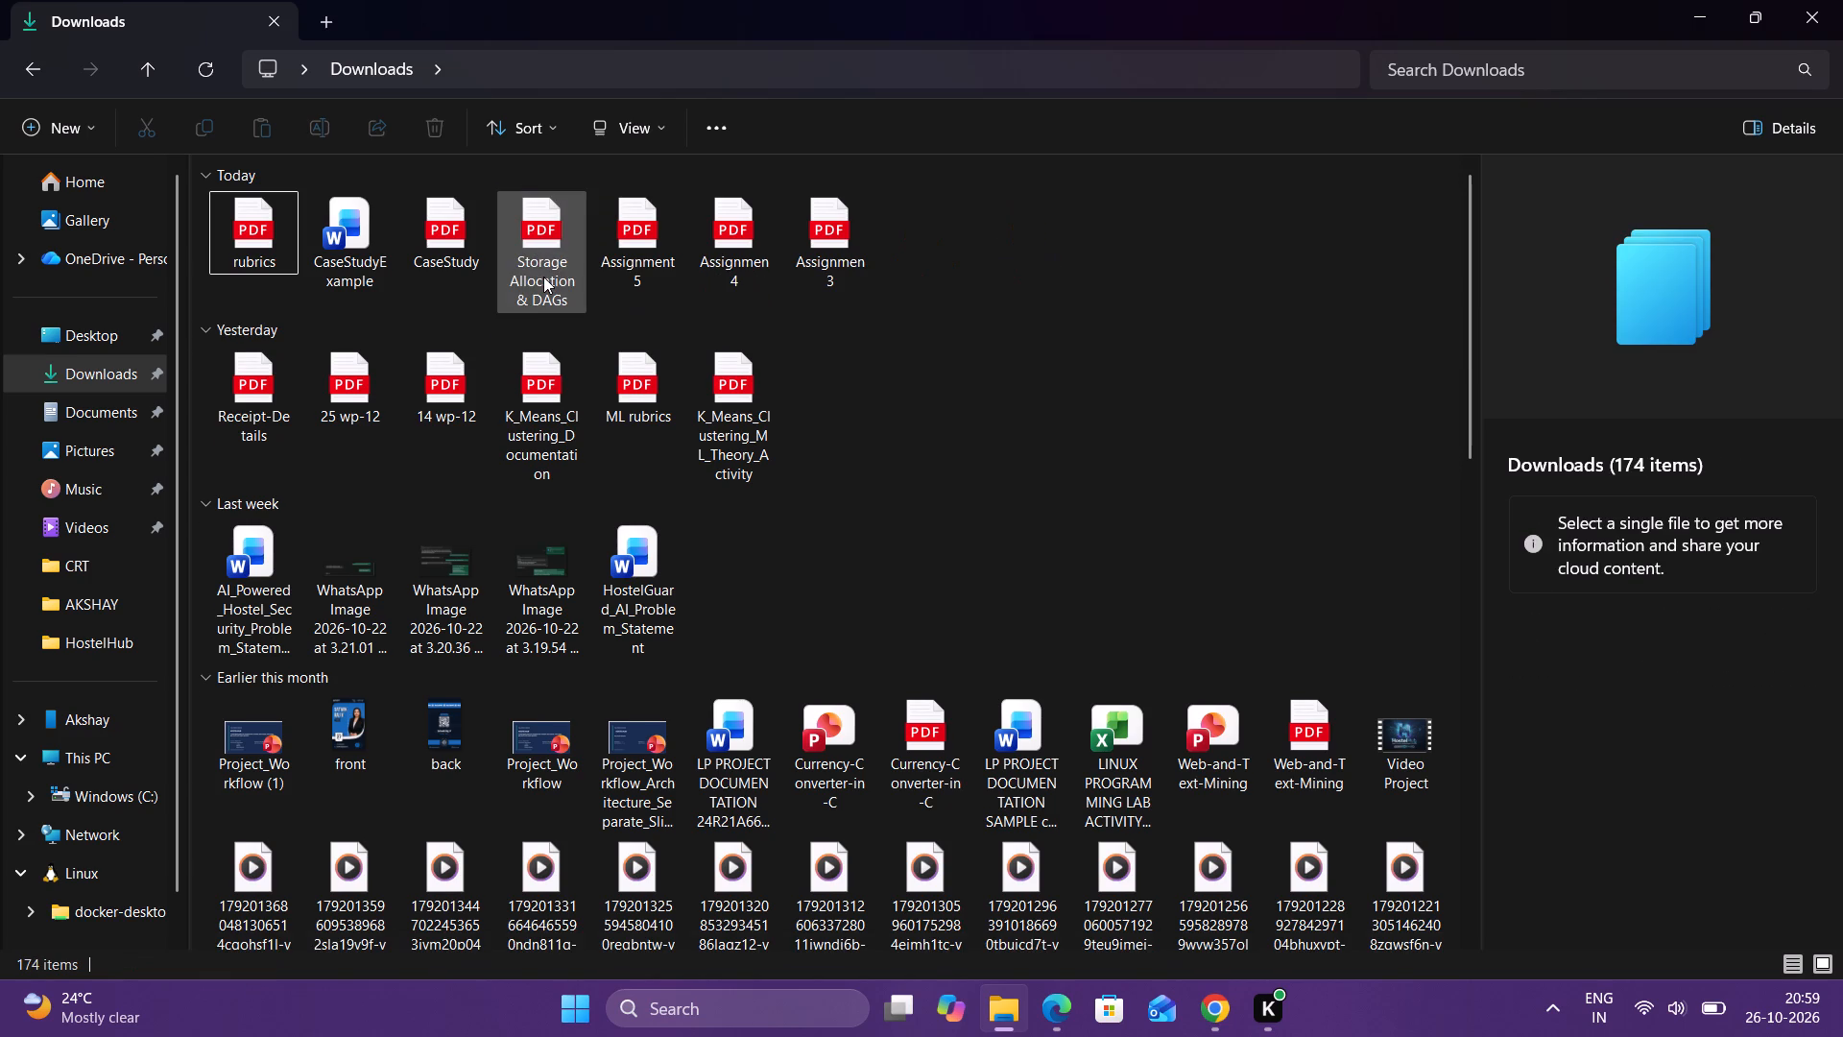
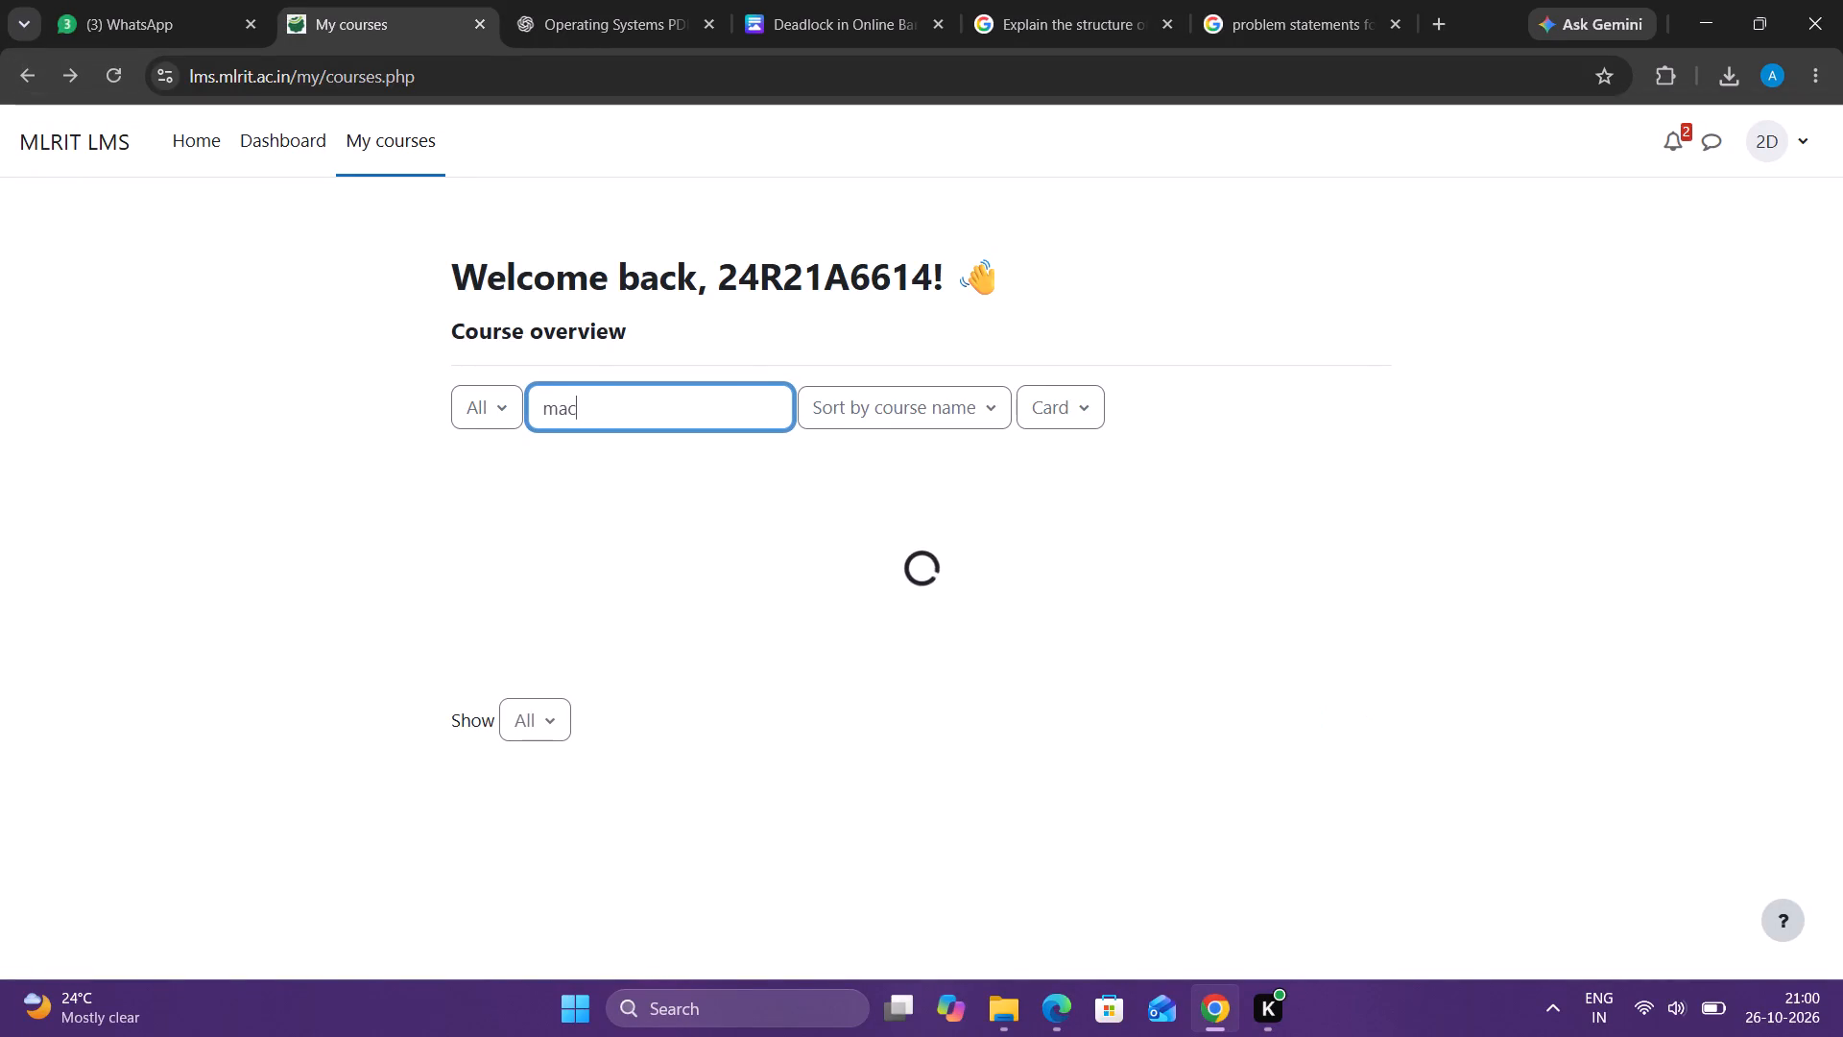
Complete the My courses search with the term "machine" to filter the LMS course overview.
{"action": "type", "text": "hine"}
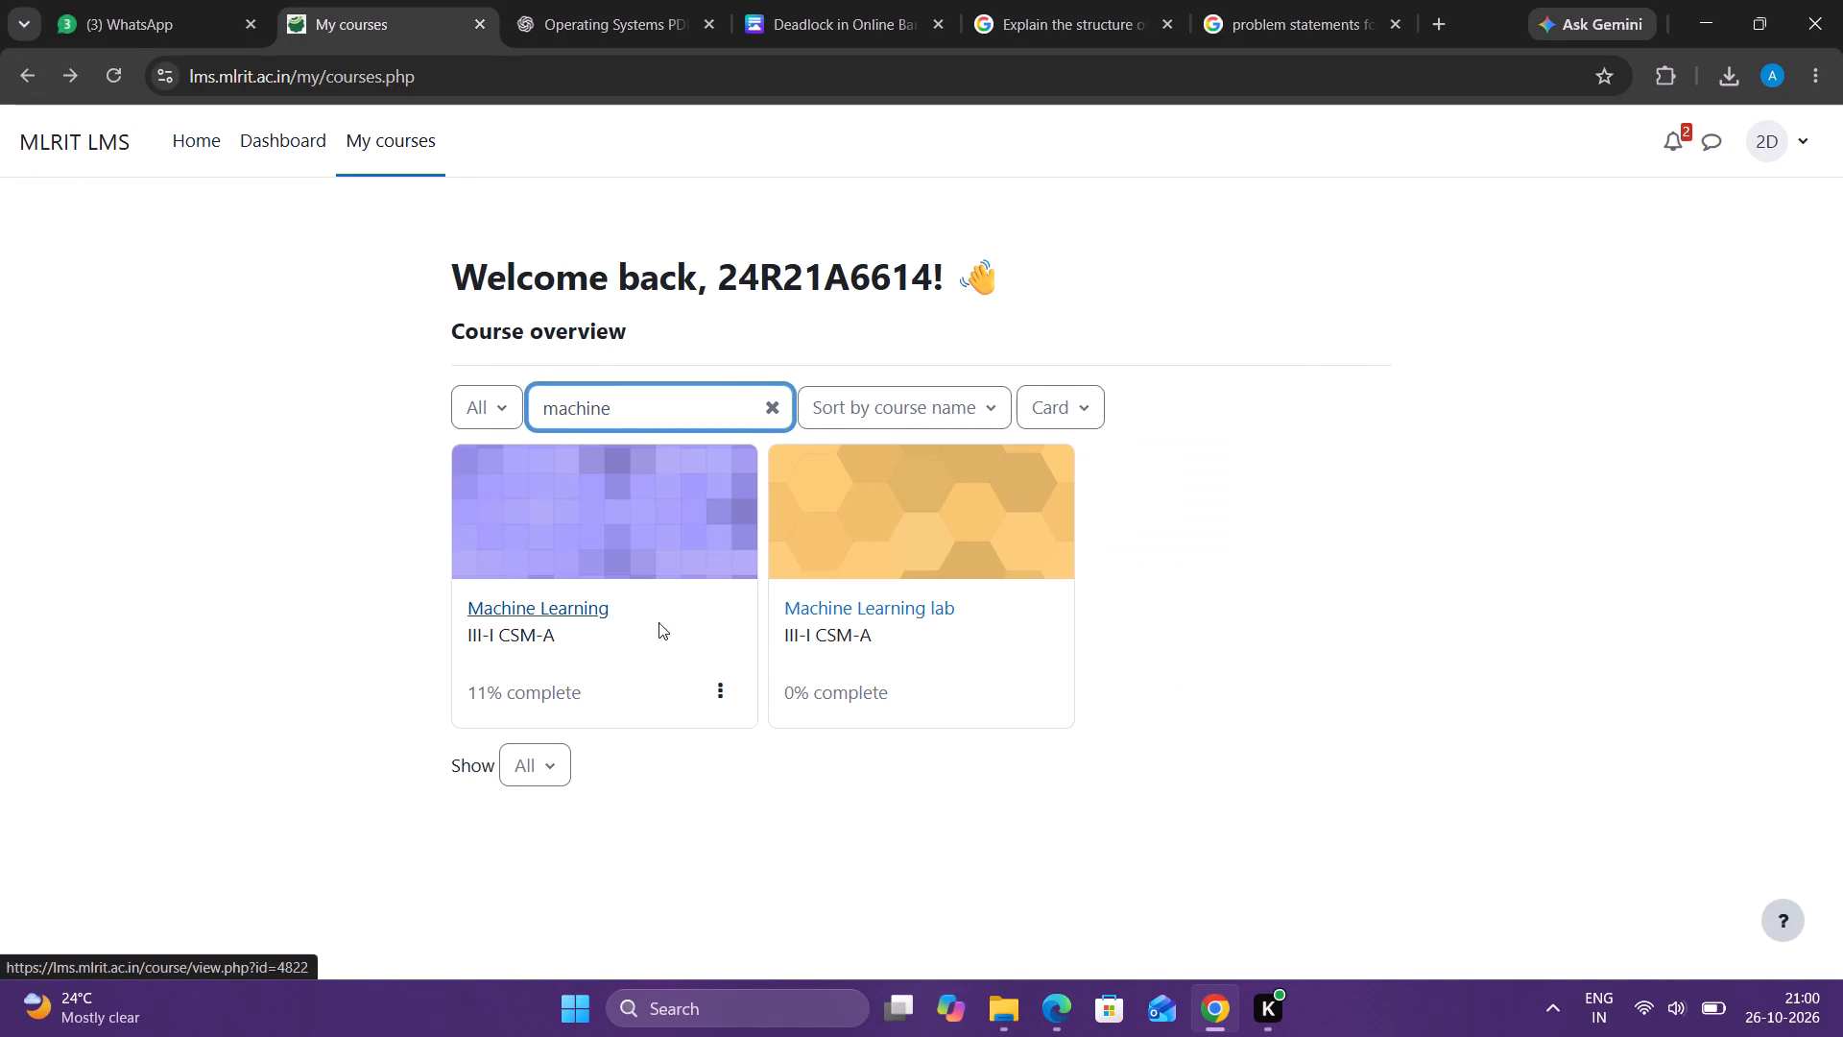
Open the Machine Learning lab course, look through its topics and files, and return to the My courses overview.
{"action": "left_click", "coordinate": [850, 604]}
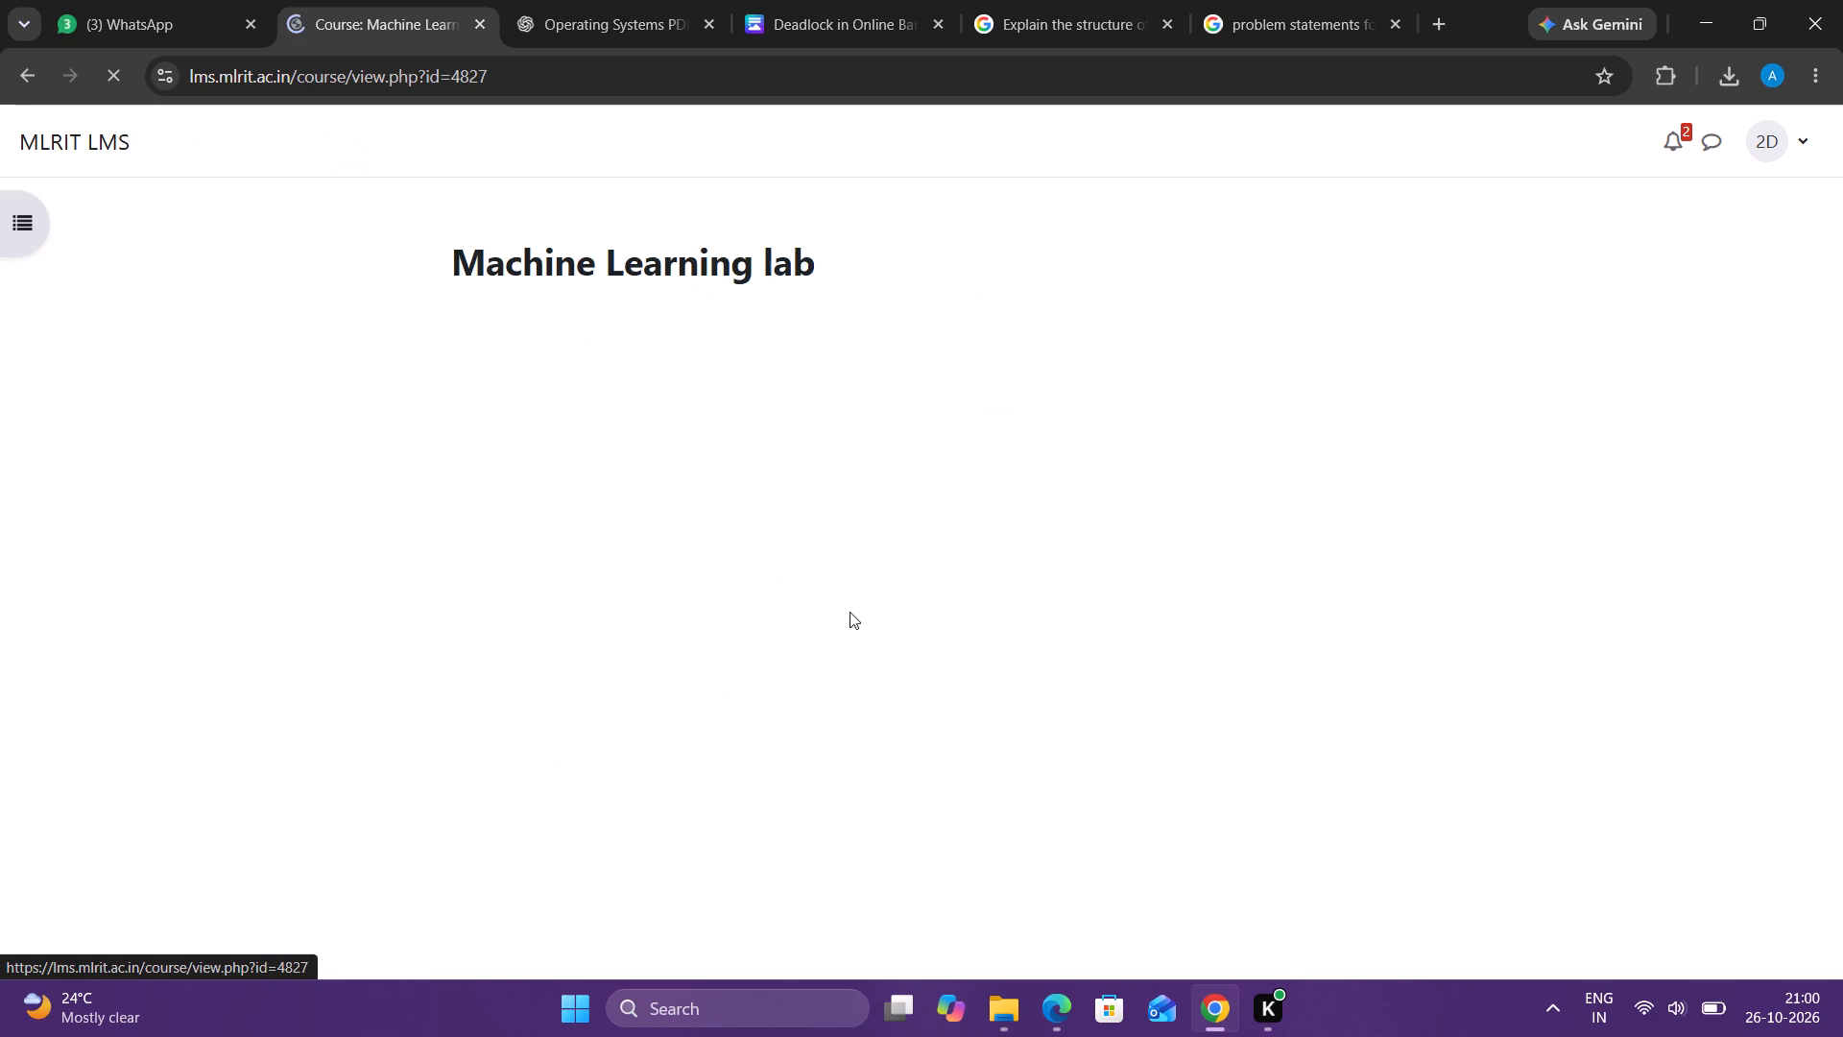
{"action": "scroll", "coordinate": [821, 669], "scroll_direction": "down", "scroll_amount": 6}
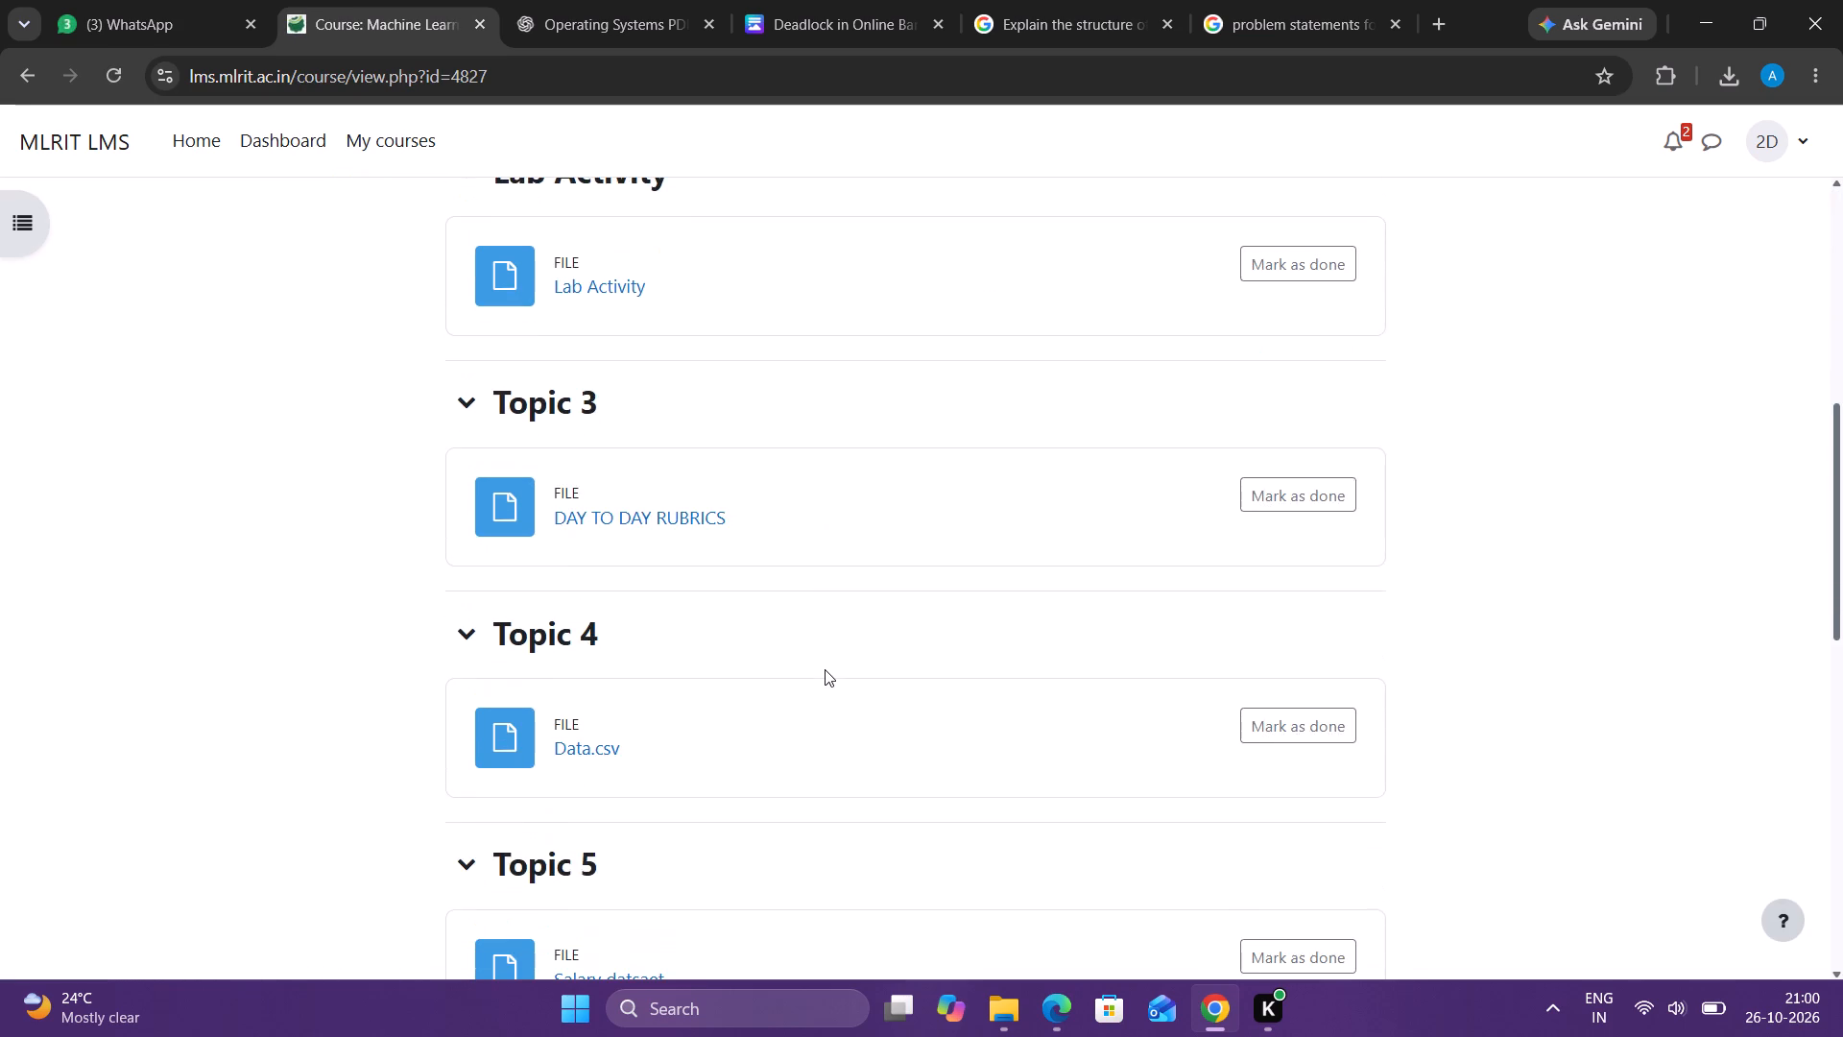
{"action": "scroll", "coordinate": [825, 669], "scroll_direction": "down", "scroll_amount": 9}
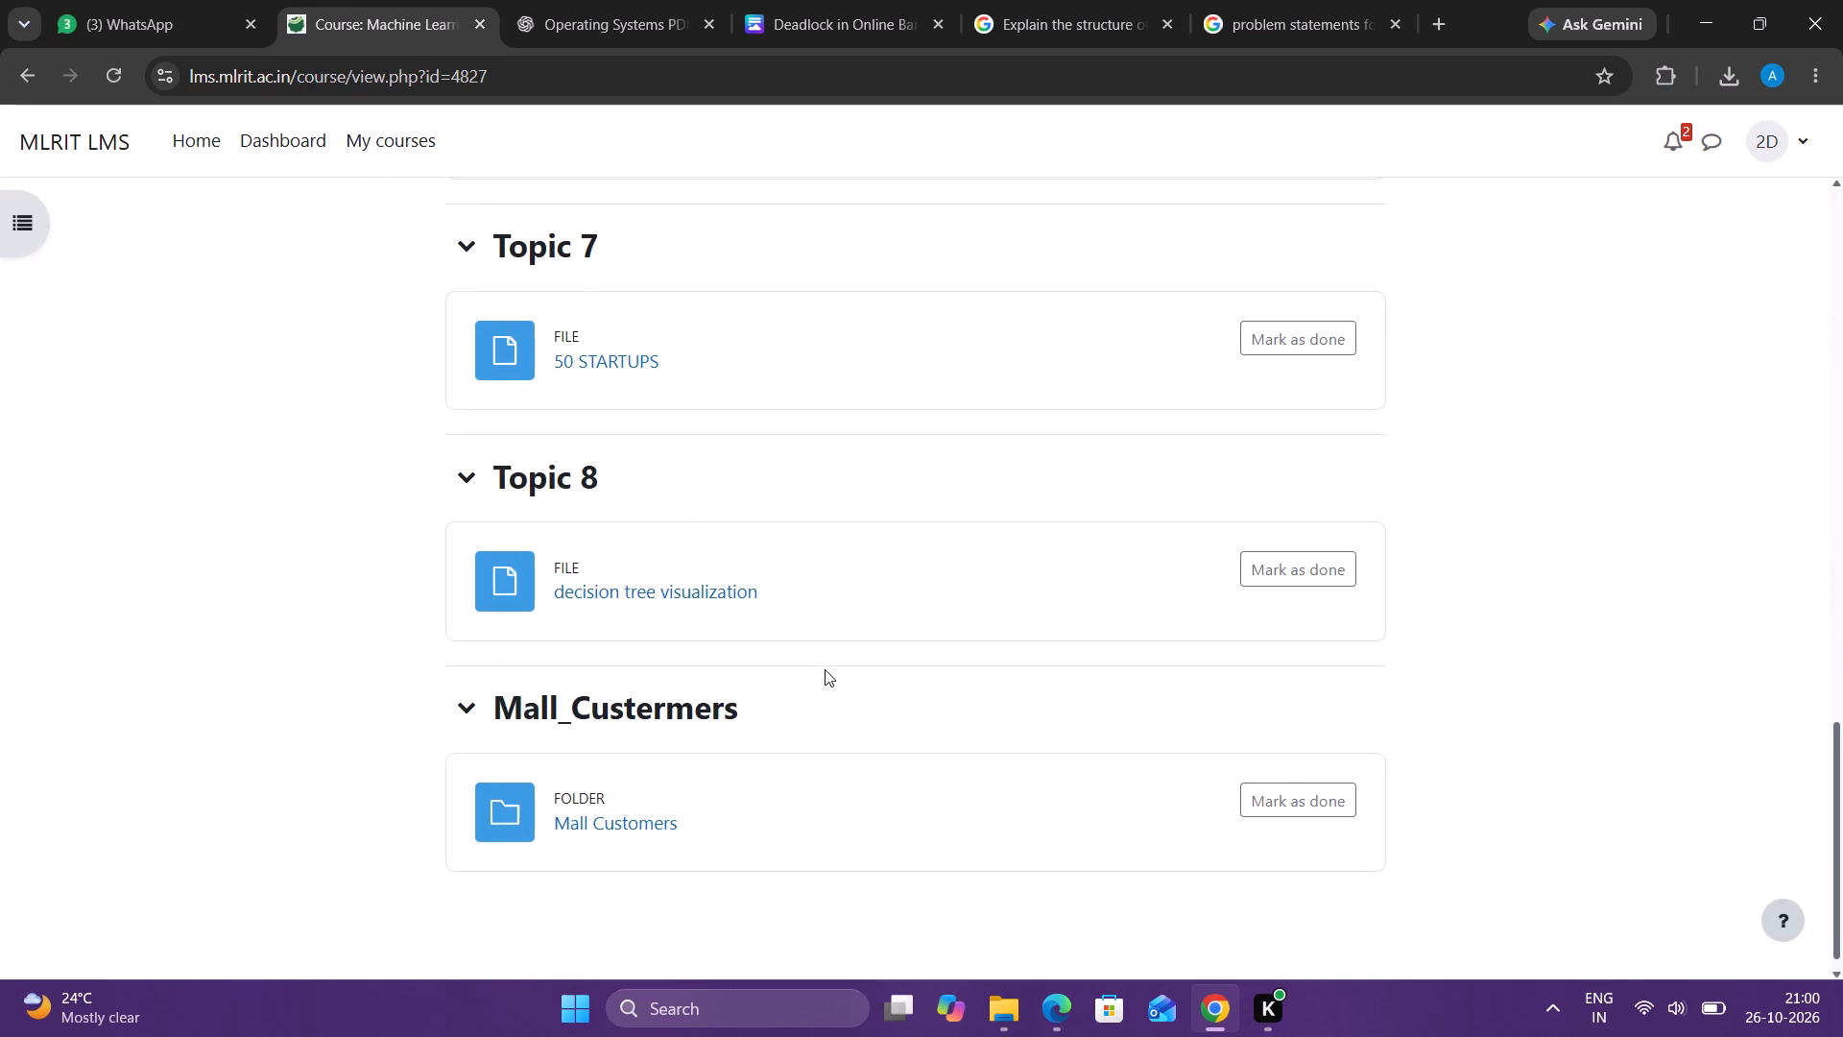
{"action": "scroll", "coordinate": [825, 669], "scroll_direction": "down", "scroll_amount": 4}
{"action": "scroll", "coordinate": [825, 660], "scroll_direction": "up", "scroll_amount": 4}
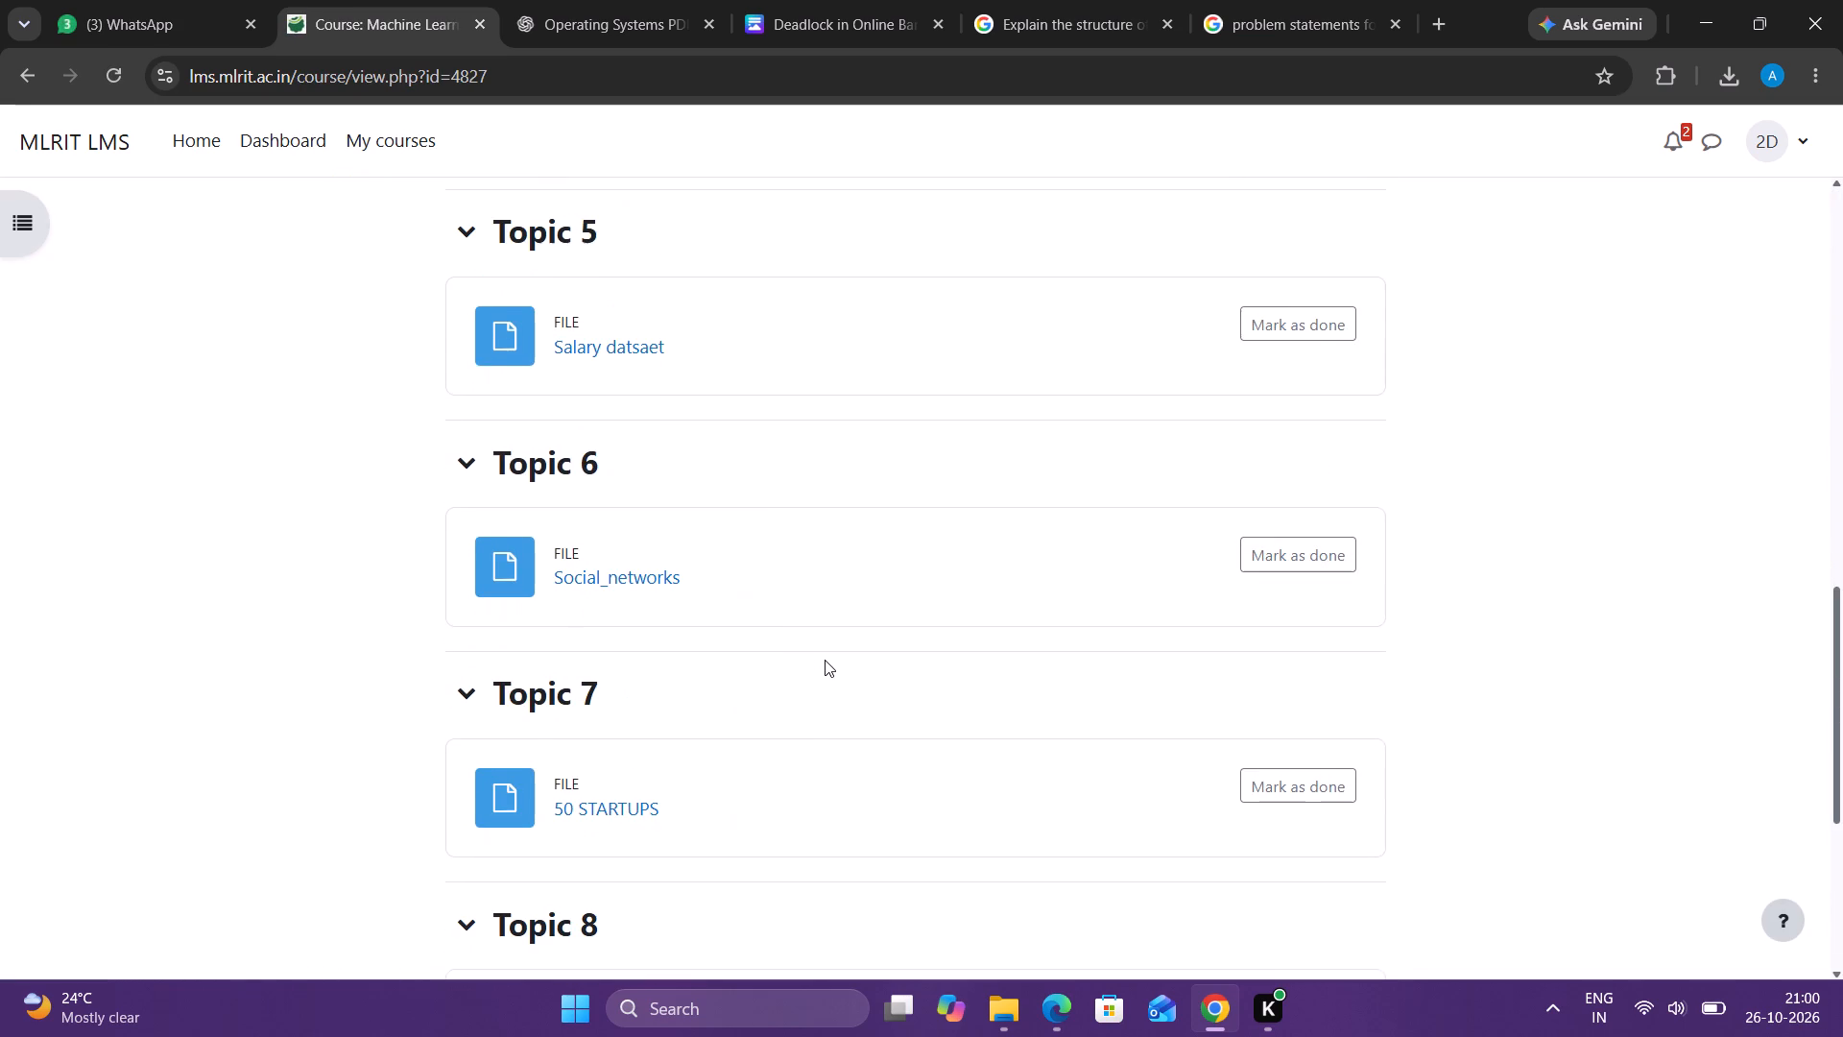
{"action": "scroll", "coordinate": [825, 660], "scroll_direction": "up", "scroll_amount": 4}
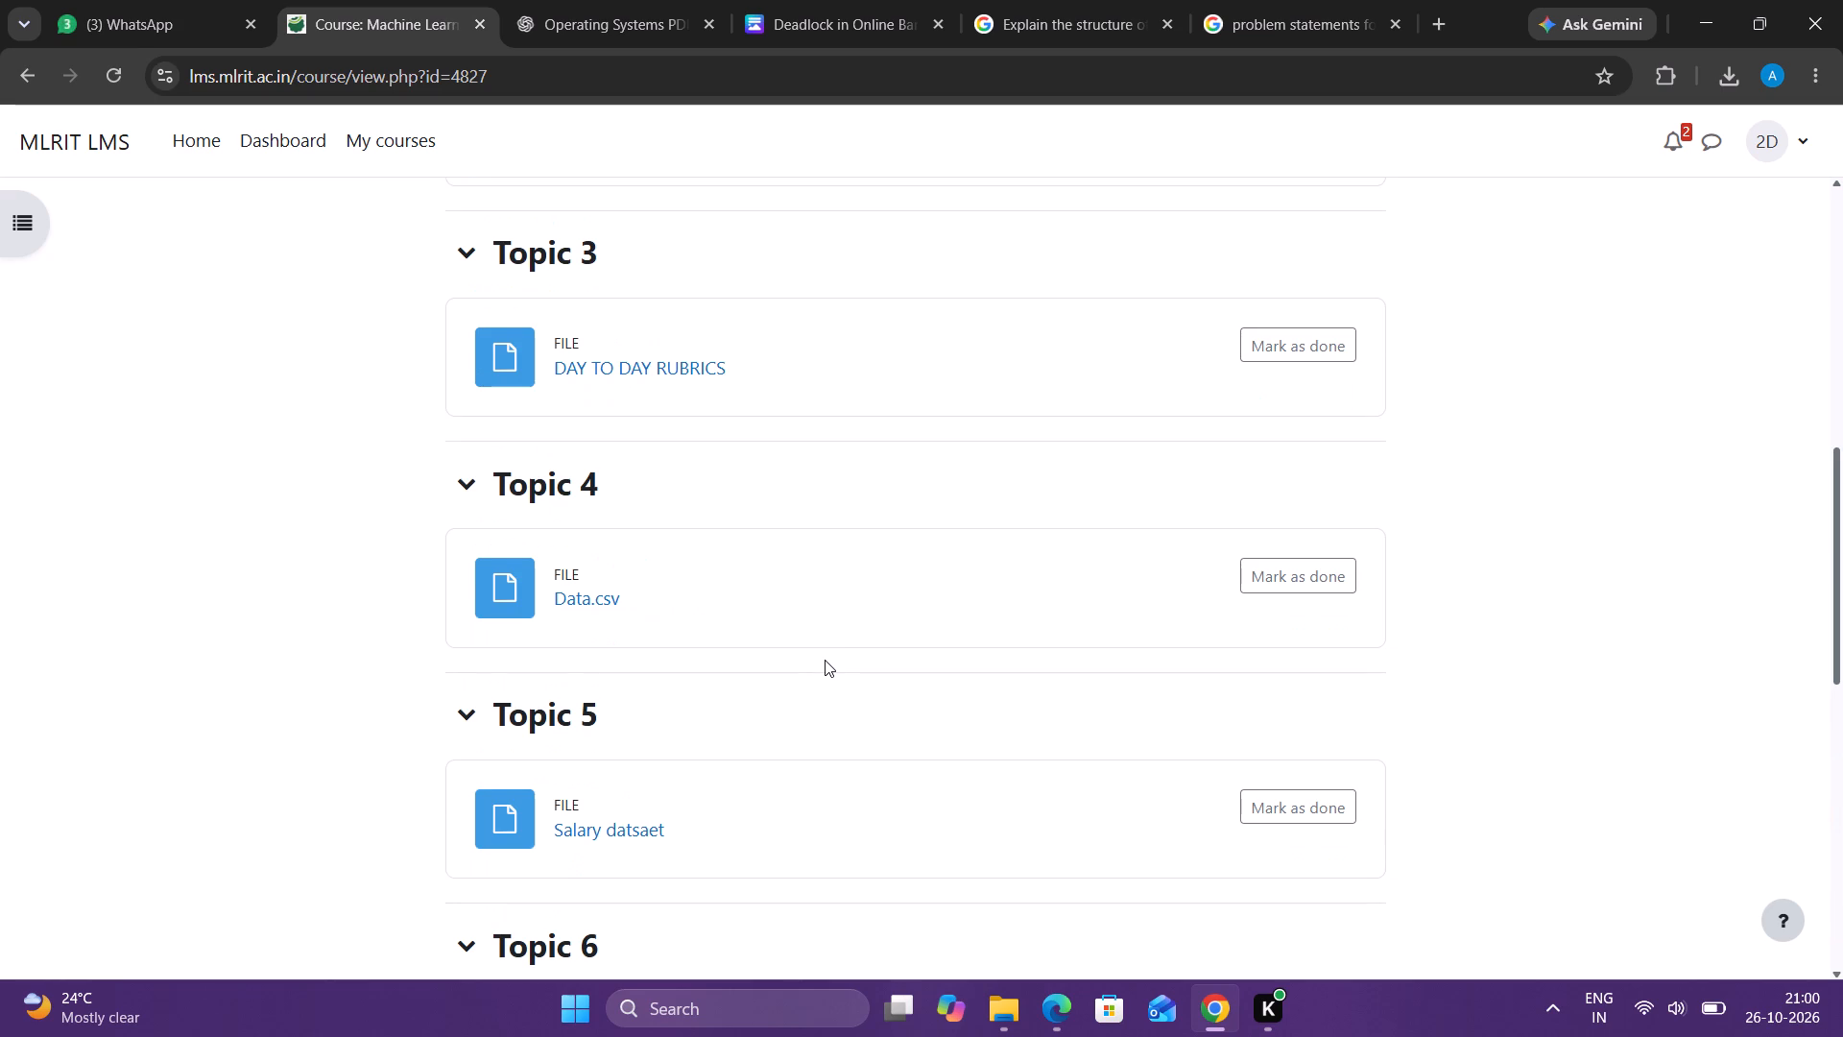
{"action": "scroll", "coordinate": [825, 660], "scroll_direction": "up", "scroll_amount": 8}
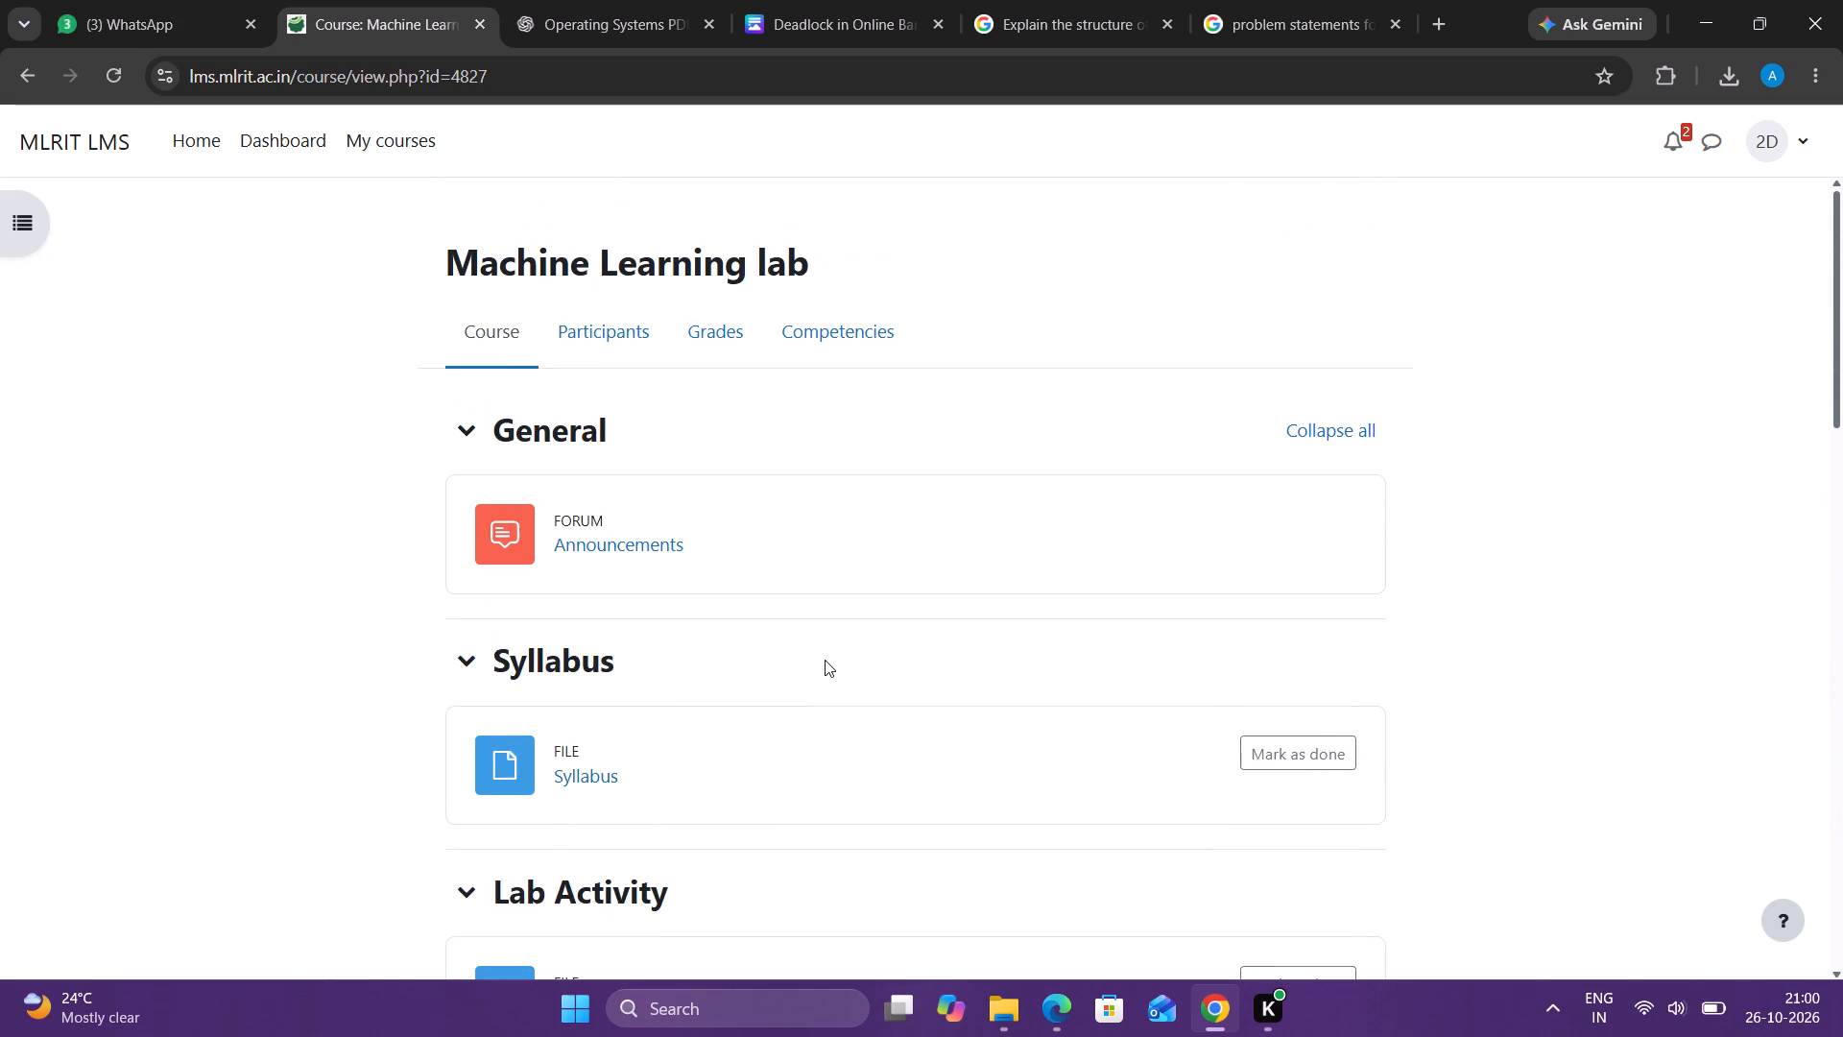
{"action": "scroll", "coordinate": [825, 662], "scroll_direction": "up", "scroll_amount": 3}
{"action": "left_click", "coordinate": [27, 74]}
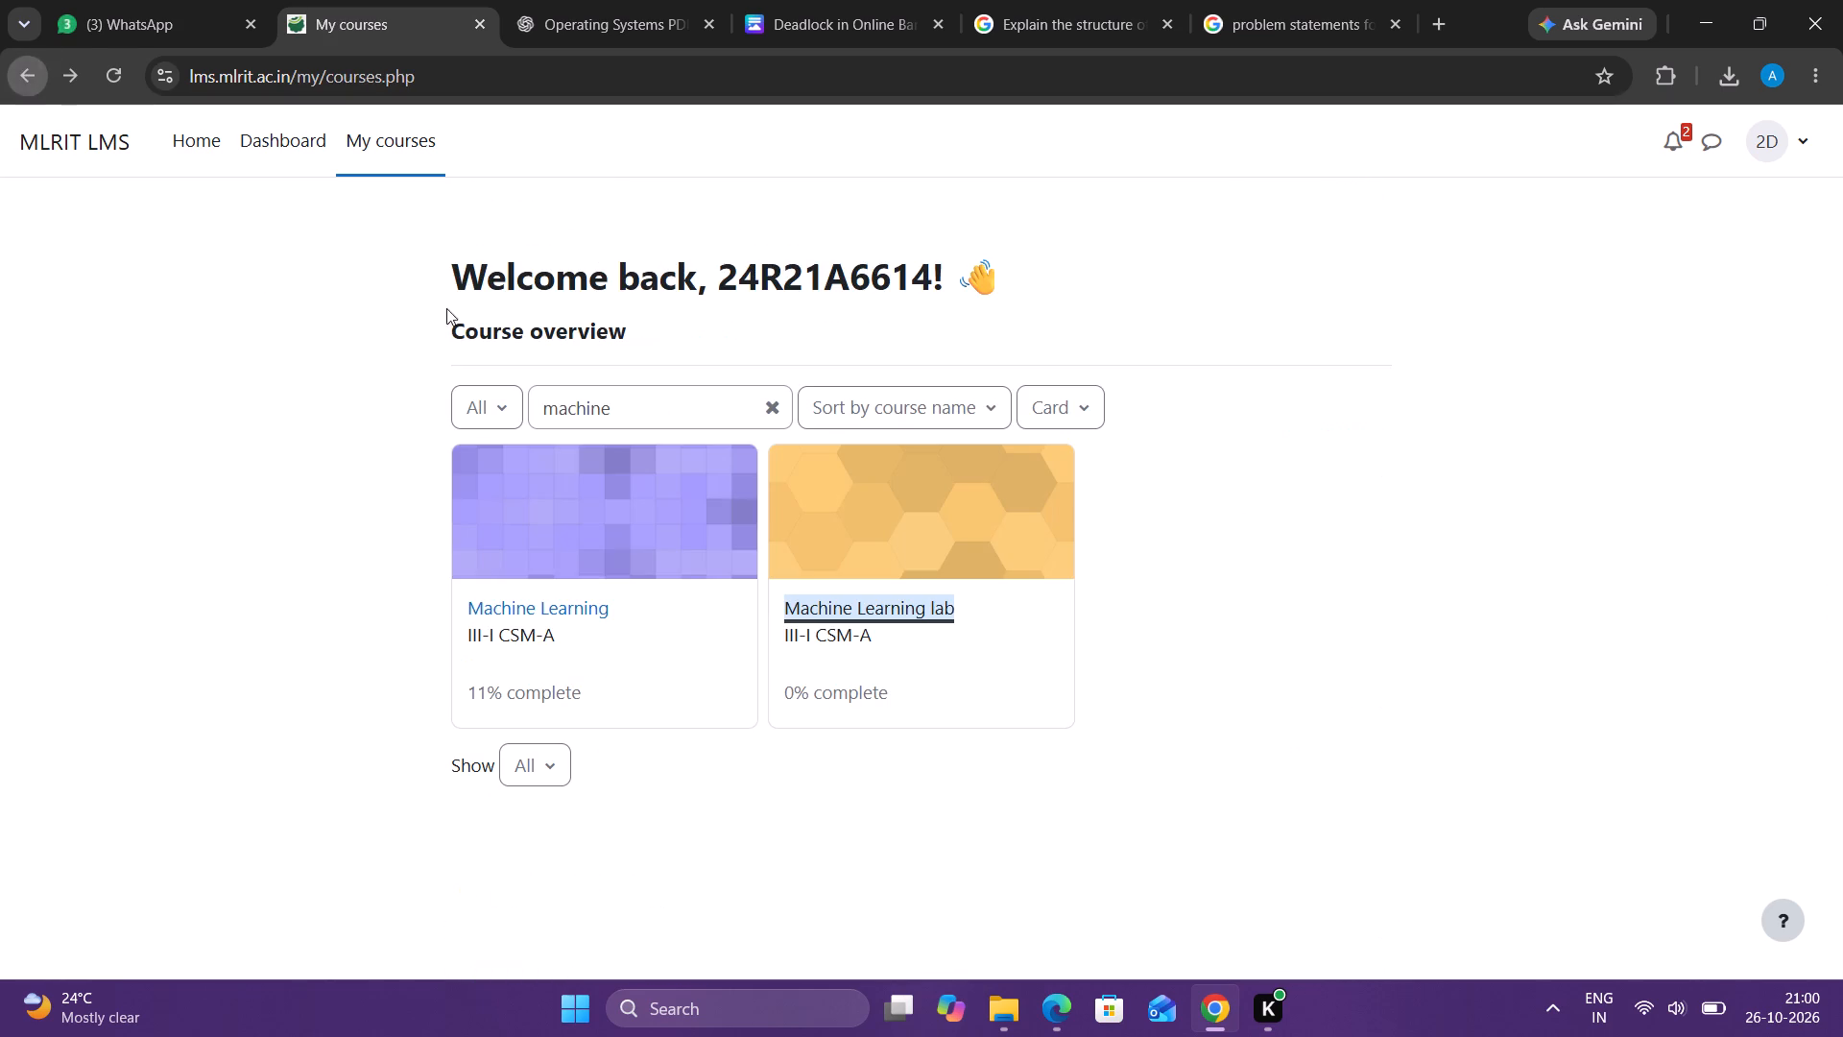
Open the Machine Learning course, review its sections and assignments through UNIT-5, and return to the My courses overview.
{"action": "left_click", "coordinate": [591, 606]}
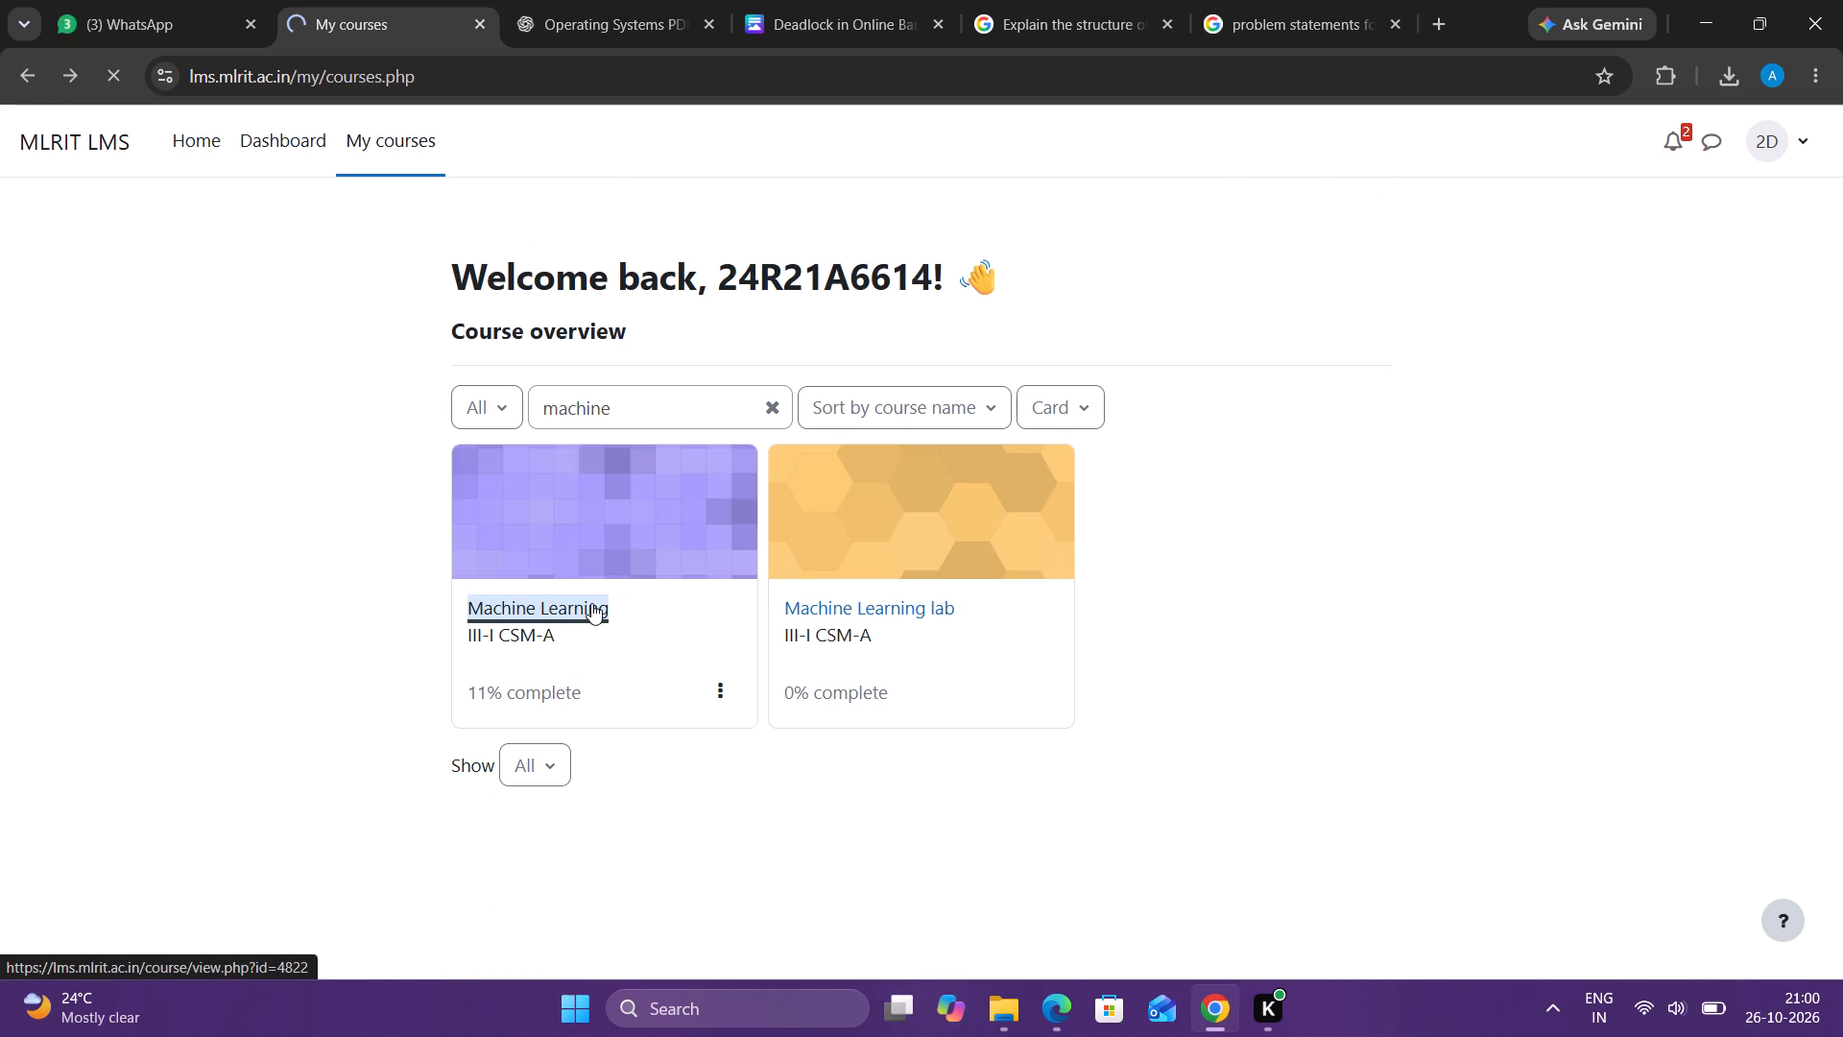
{"action": "scroll", "coordinate": [675, 564], "scroll_direction": "down", "scroll_amount": 4}
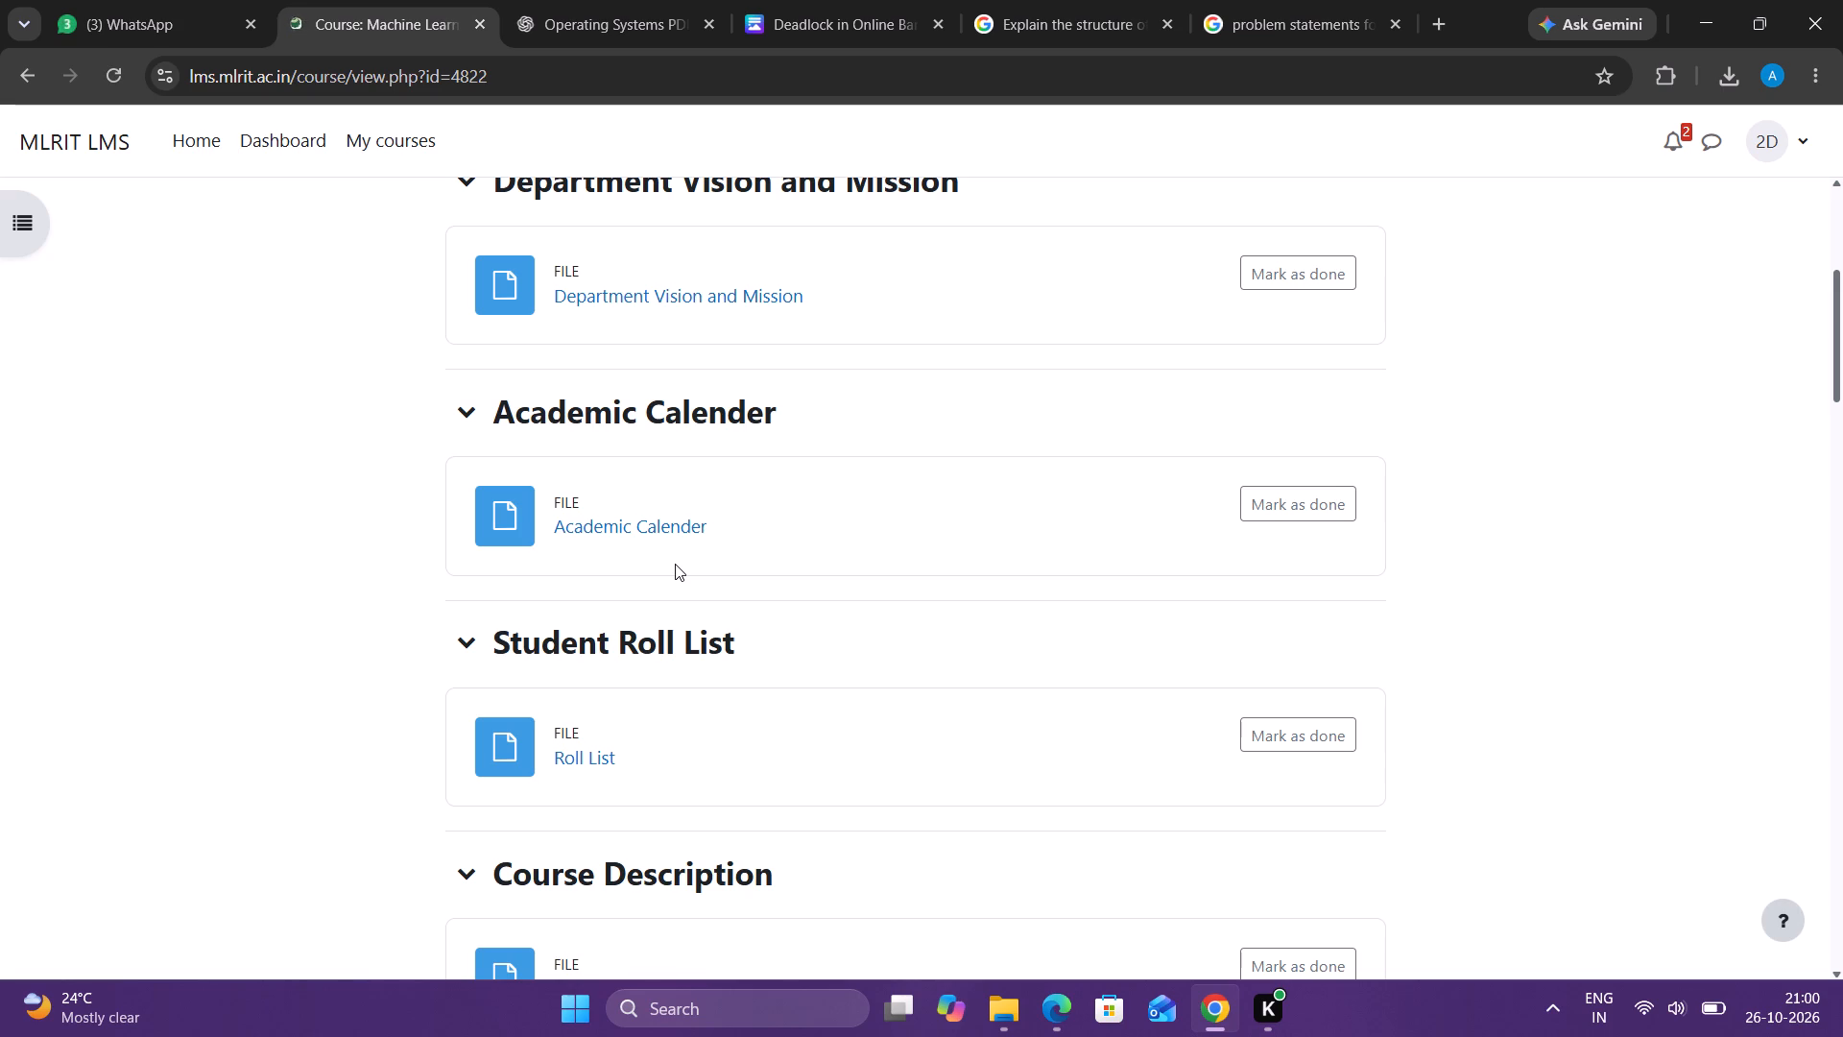
{"action": "scroll", "coordinate": [675, 561], "scroll_direction": "down", "scroll_amount": 6}
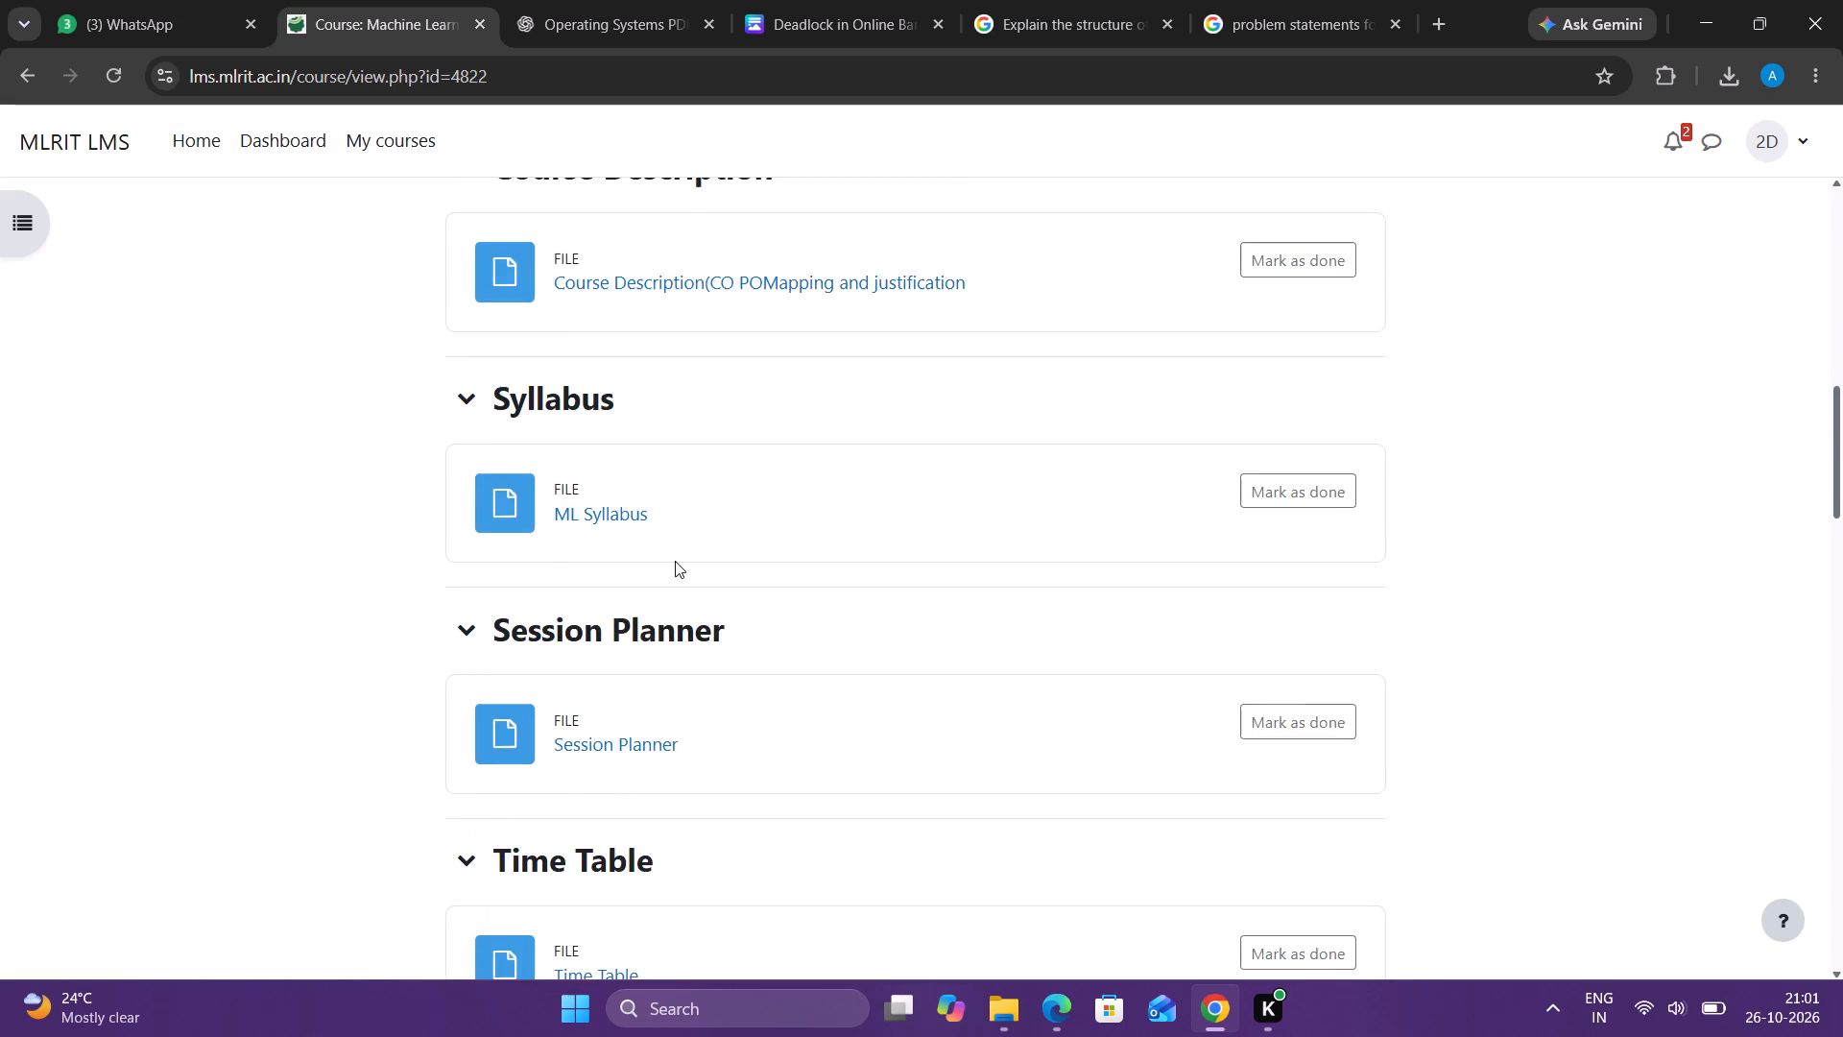
{"action": "scroll", "coordinate": [675, 561], "scroll_direction": "down", "scroll_amount": 3}
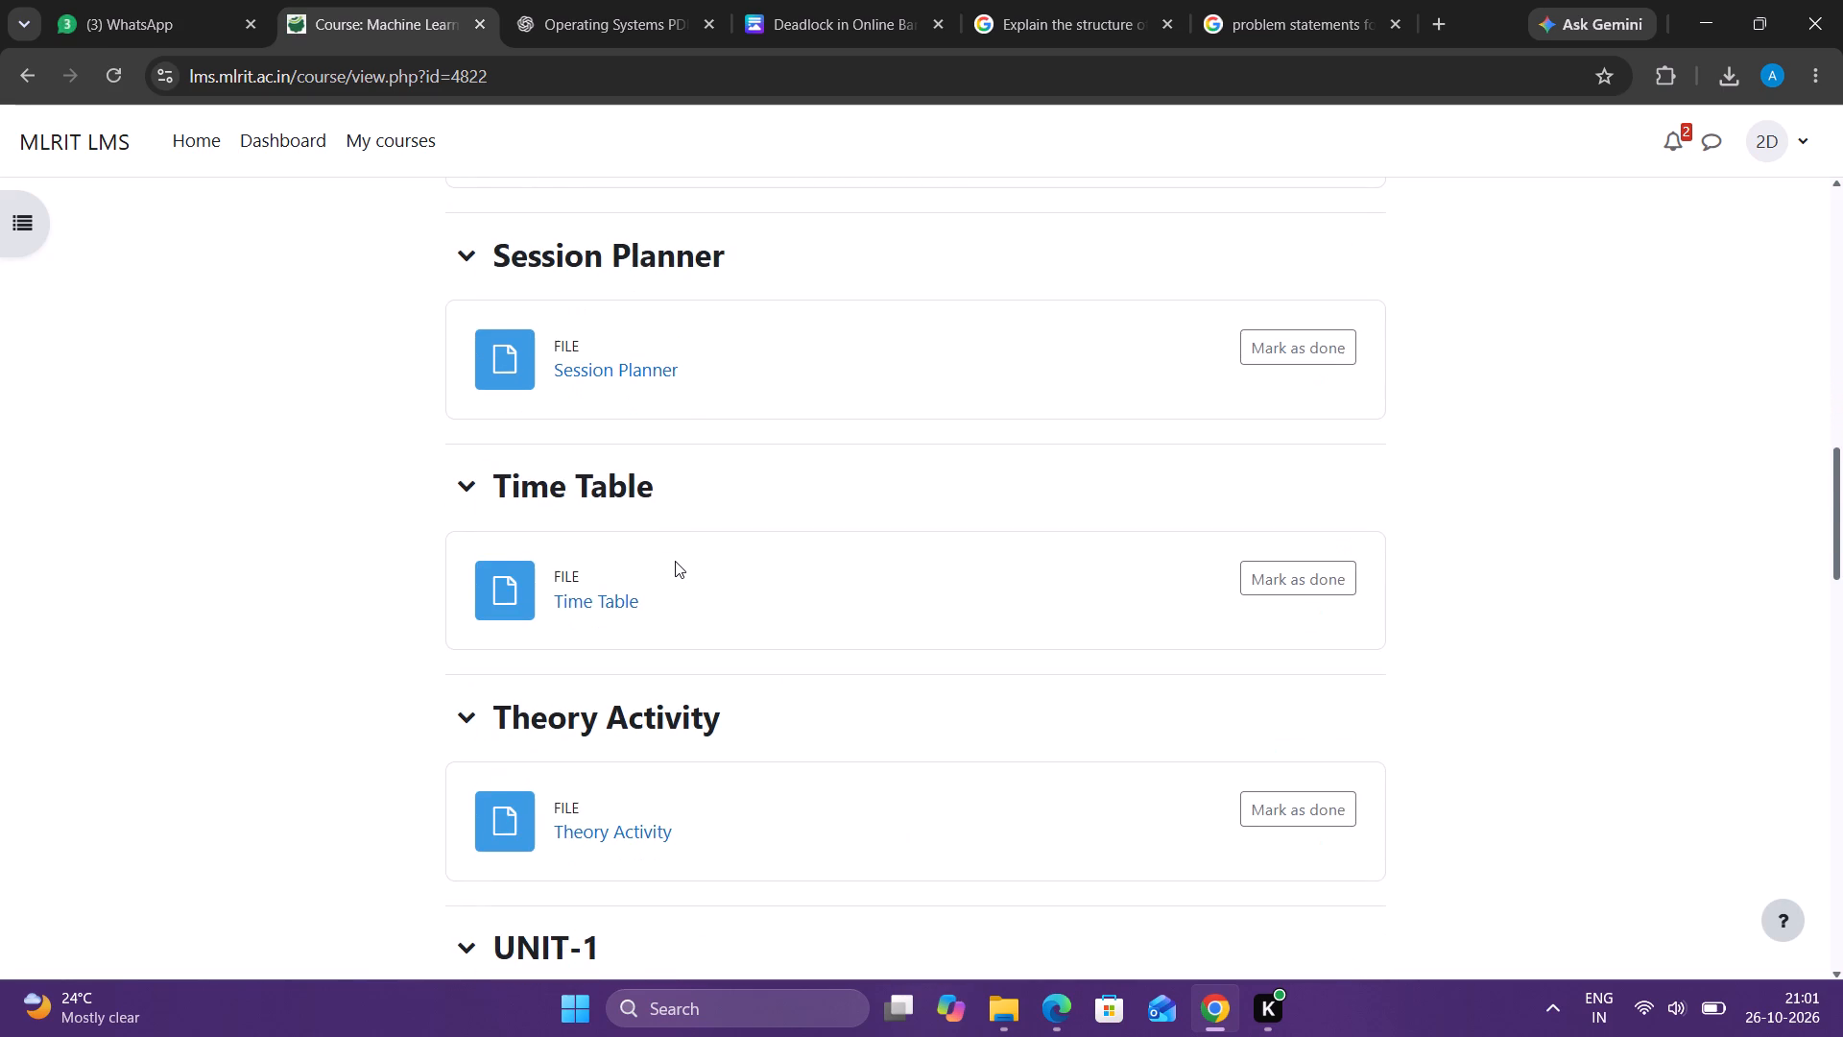
{"action": "scroll", "coordinate": [675, 561], "scroll_direction": "down", "scroll_amount": 11}
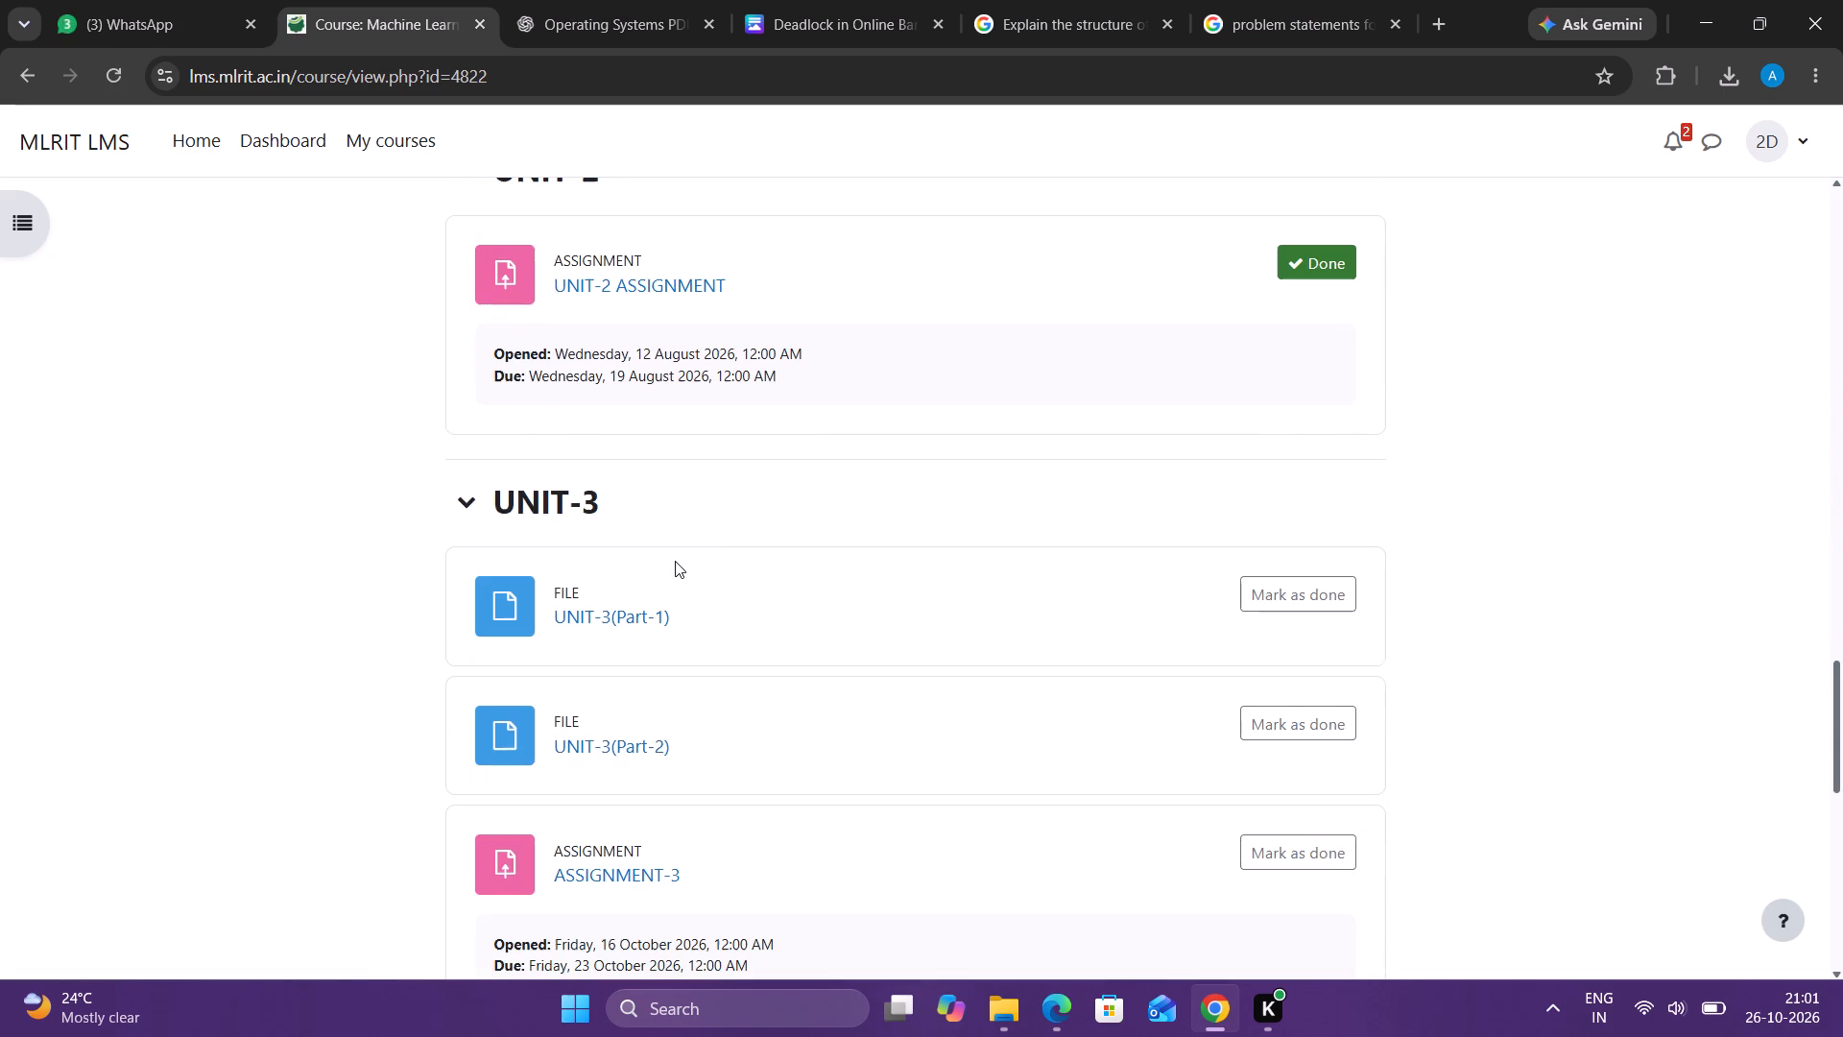
{"action": "scroll", "coordinate": [675, 561], "scroll_direction": "down", "scroll_amount": 11}
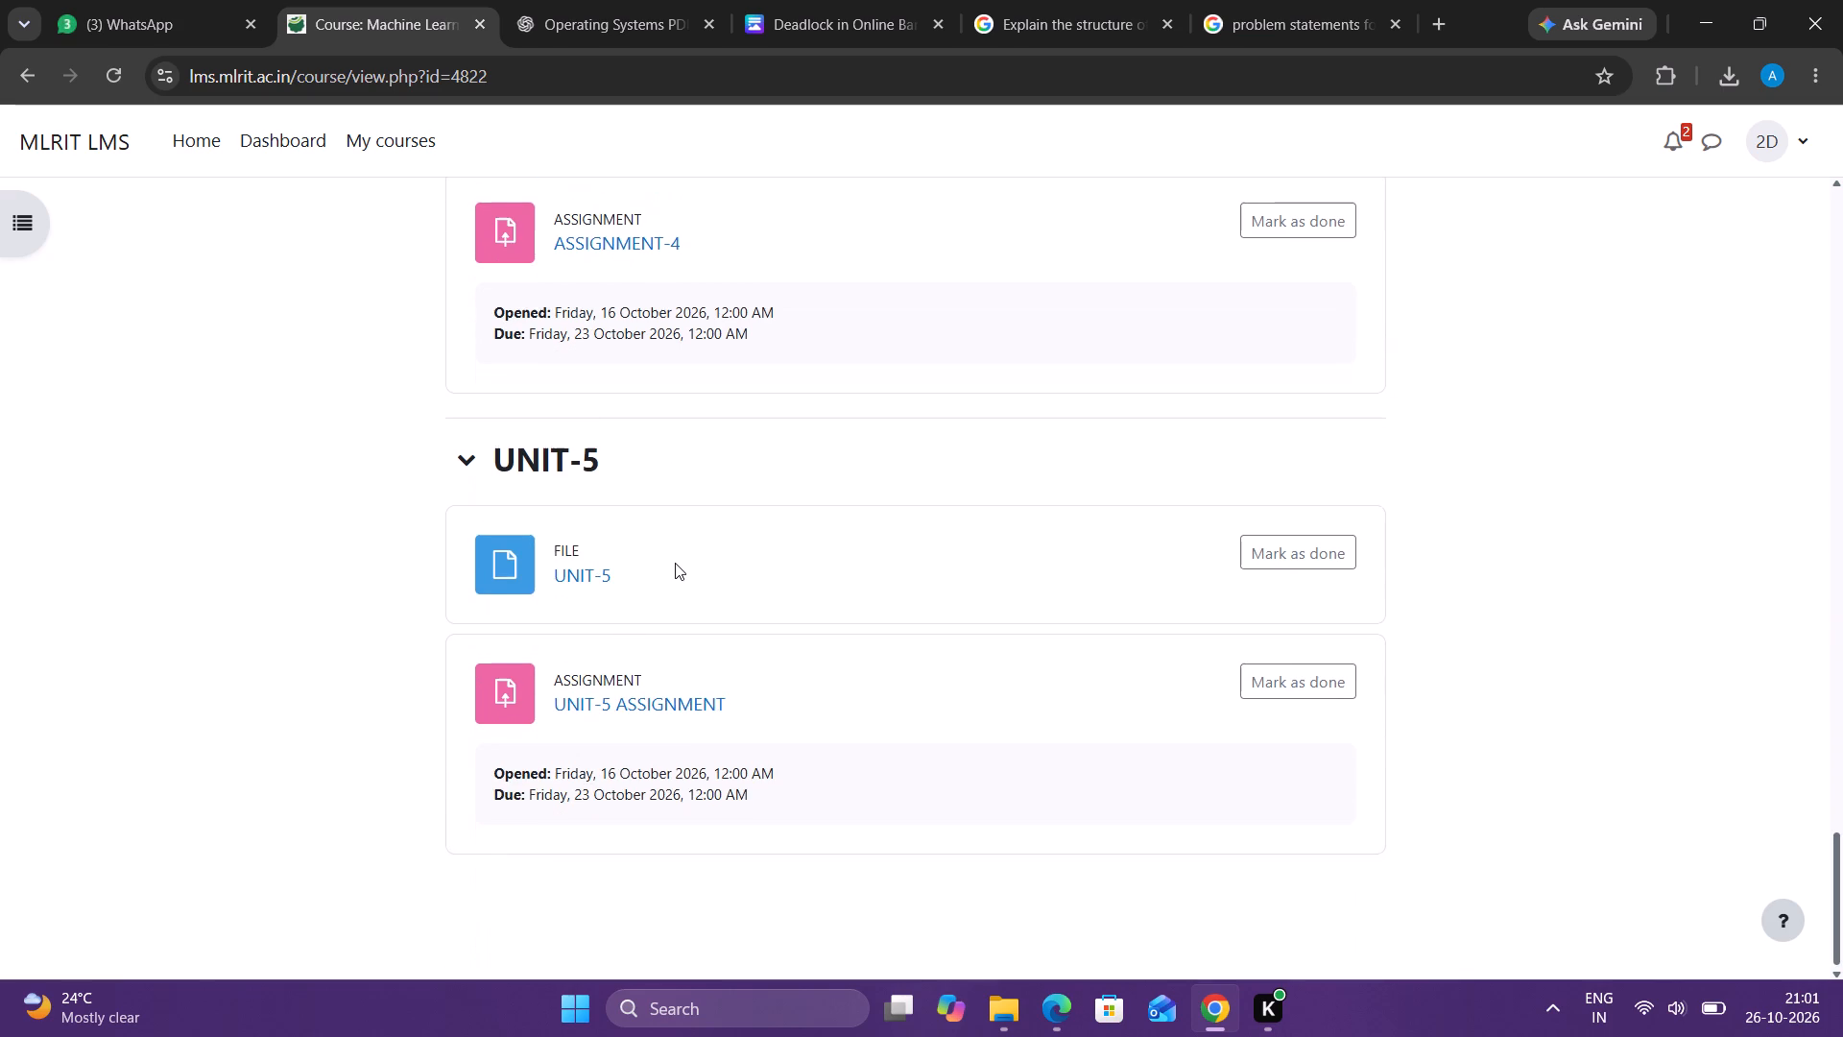
{"action": "scroll", "coordinate": [675, 563], "scroll_direction": "down", "scroll_amount": 3}
{"action": "left_click", "coordinate": [28, 66]}
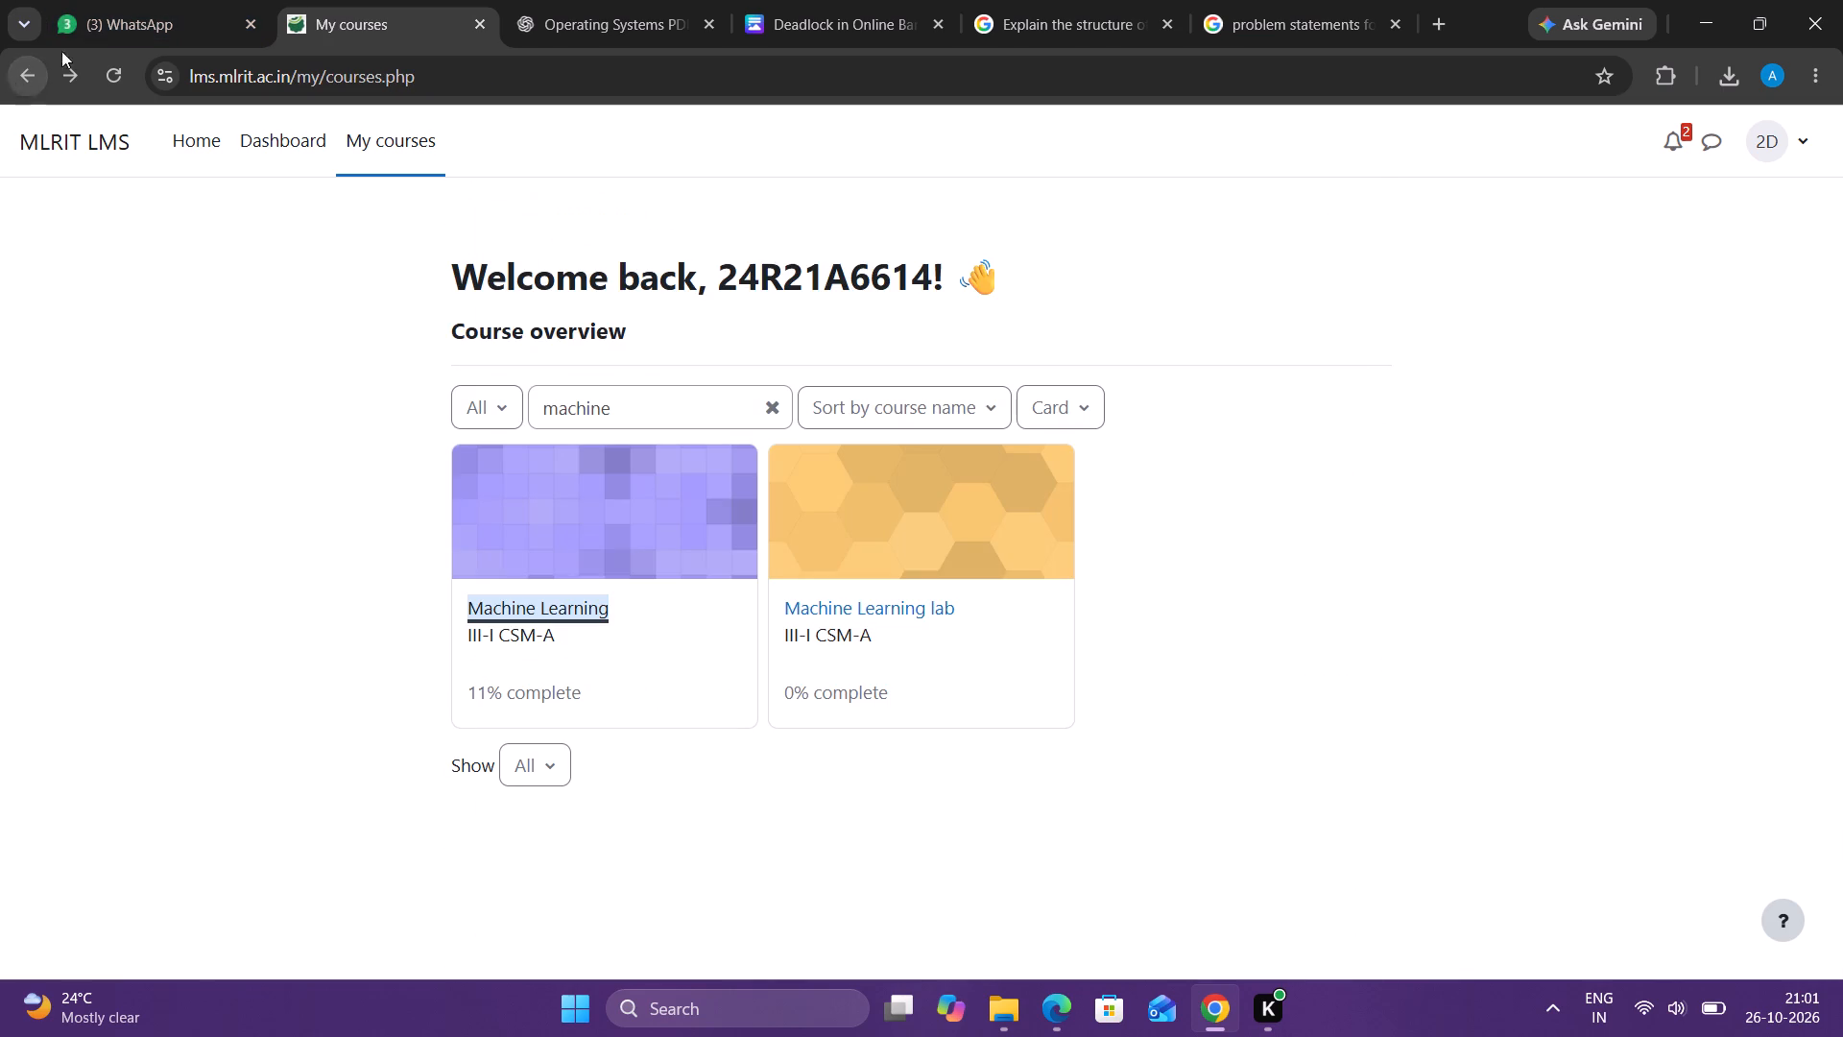